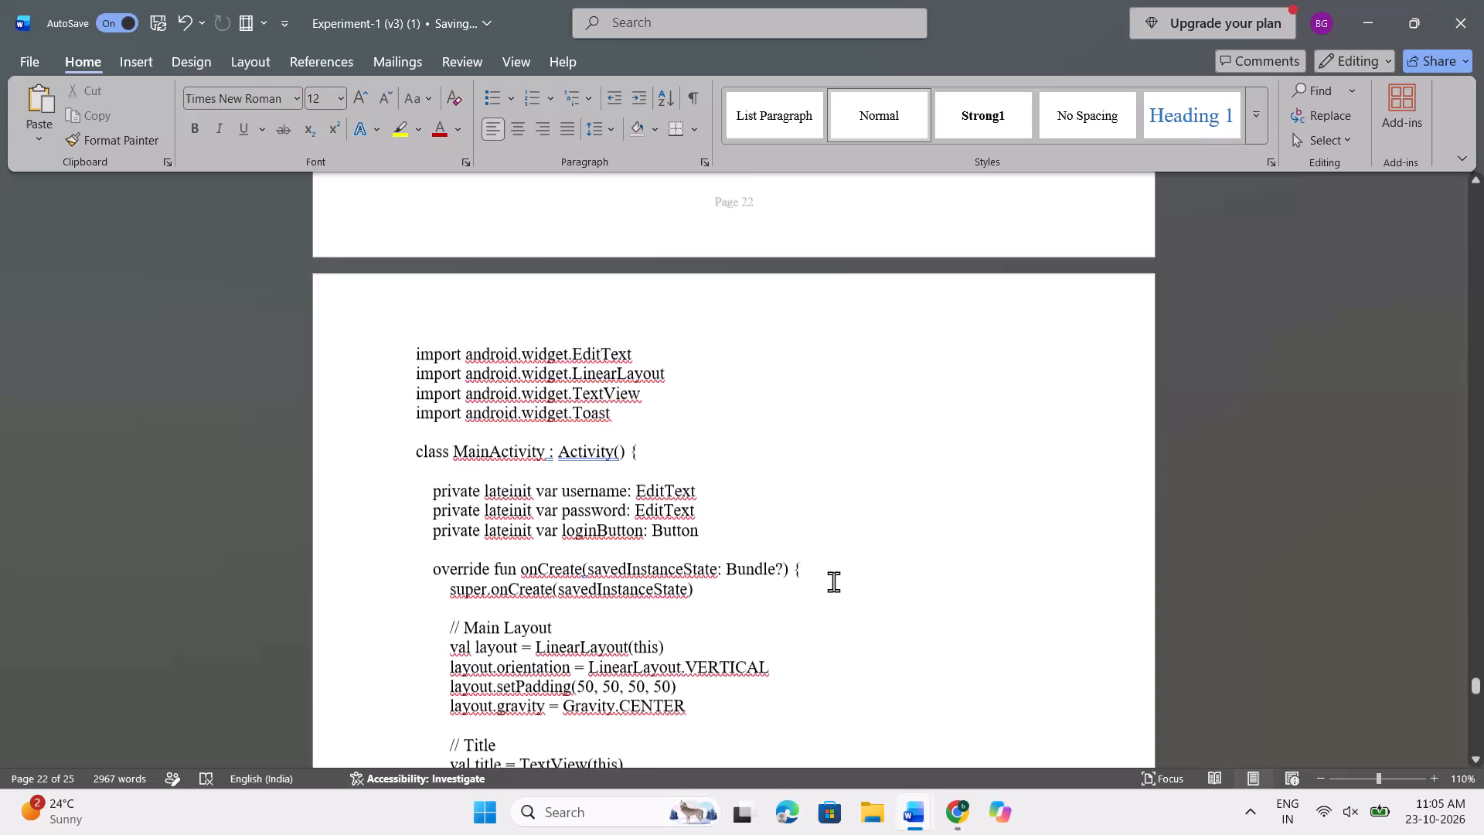
# Remove the blank line above setContentView(layout) in the Kotlin code.
pyautogui.scroll(-2, 833, 581)
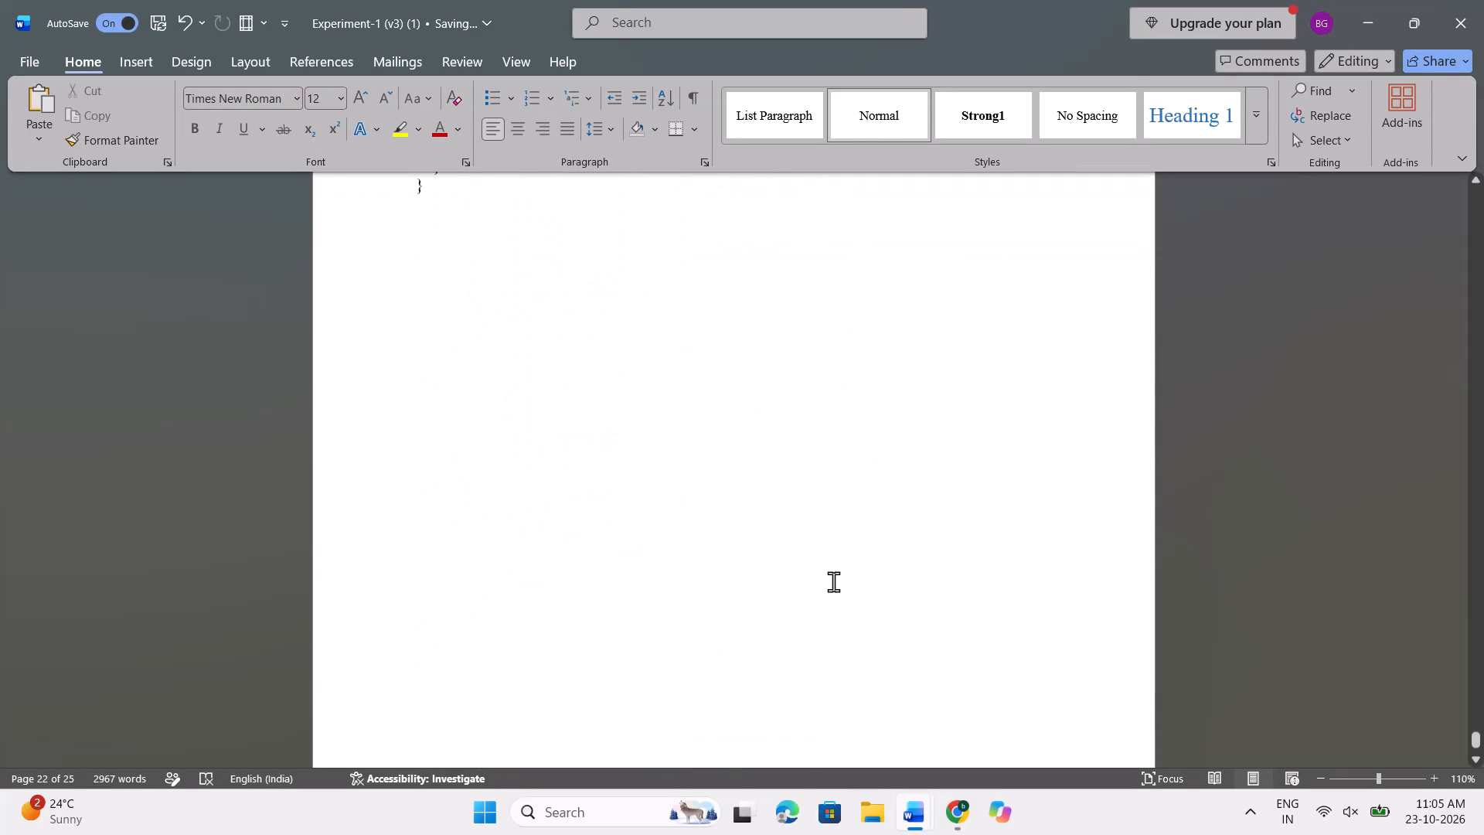
pyautogui.scroll(-1, 833, 581)
pyautogui.scroll(4, 833, 581)
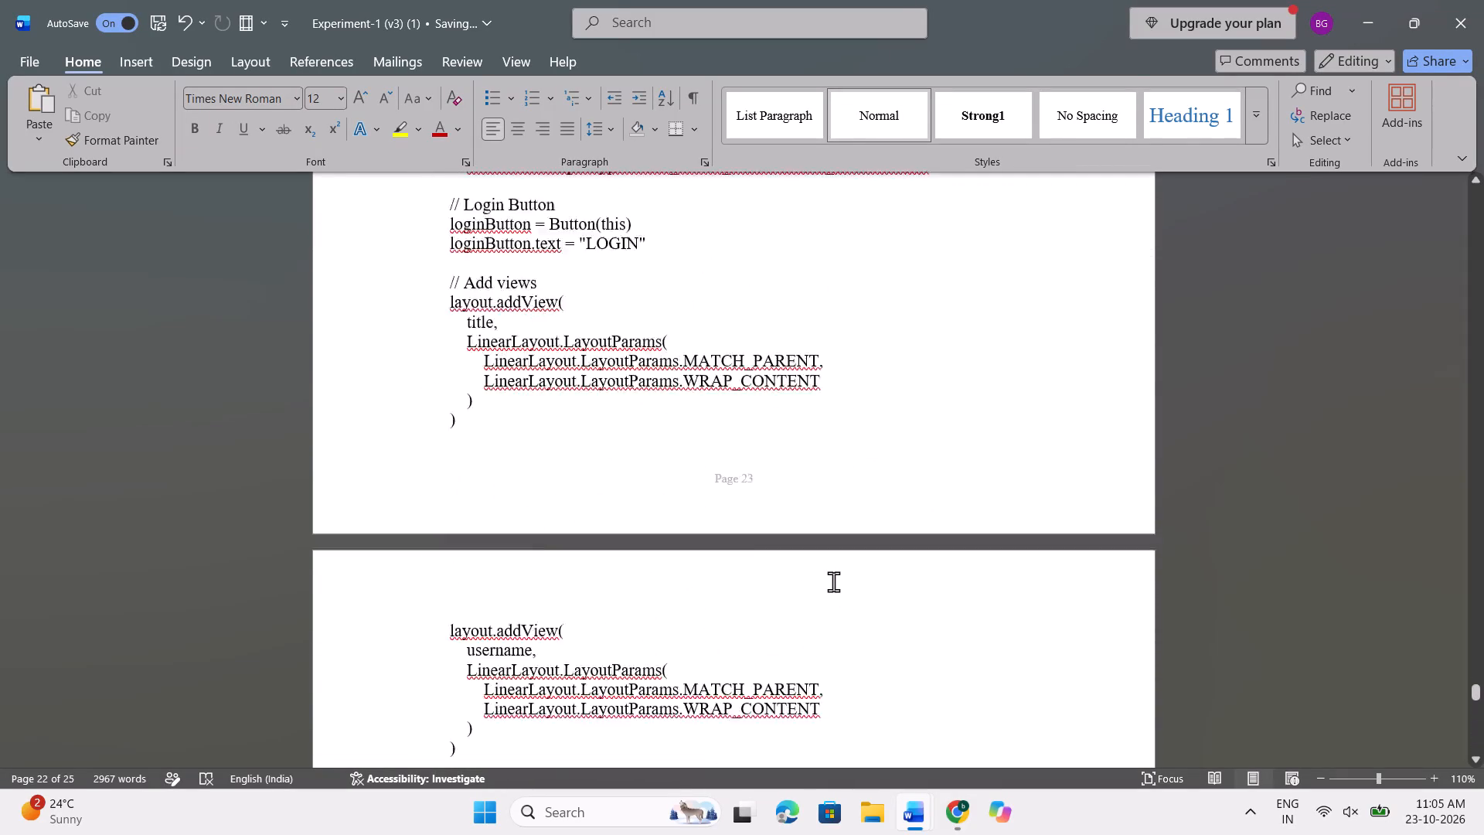
pyautogui.scroll(3, 833, 581)
pyautogui.scroll(-3, 833, 581)
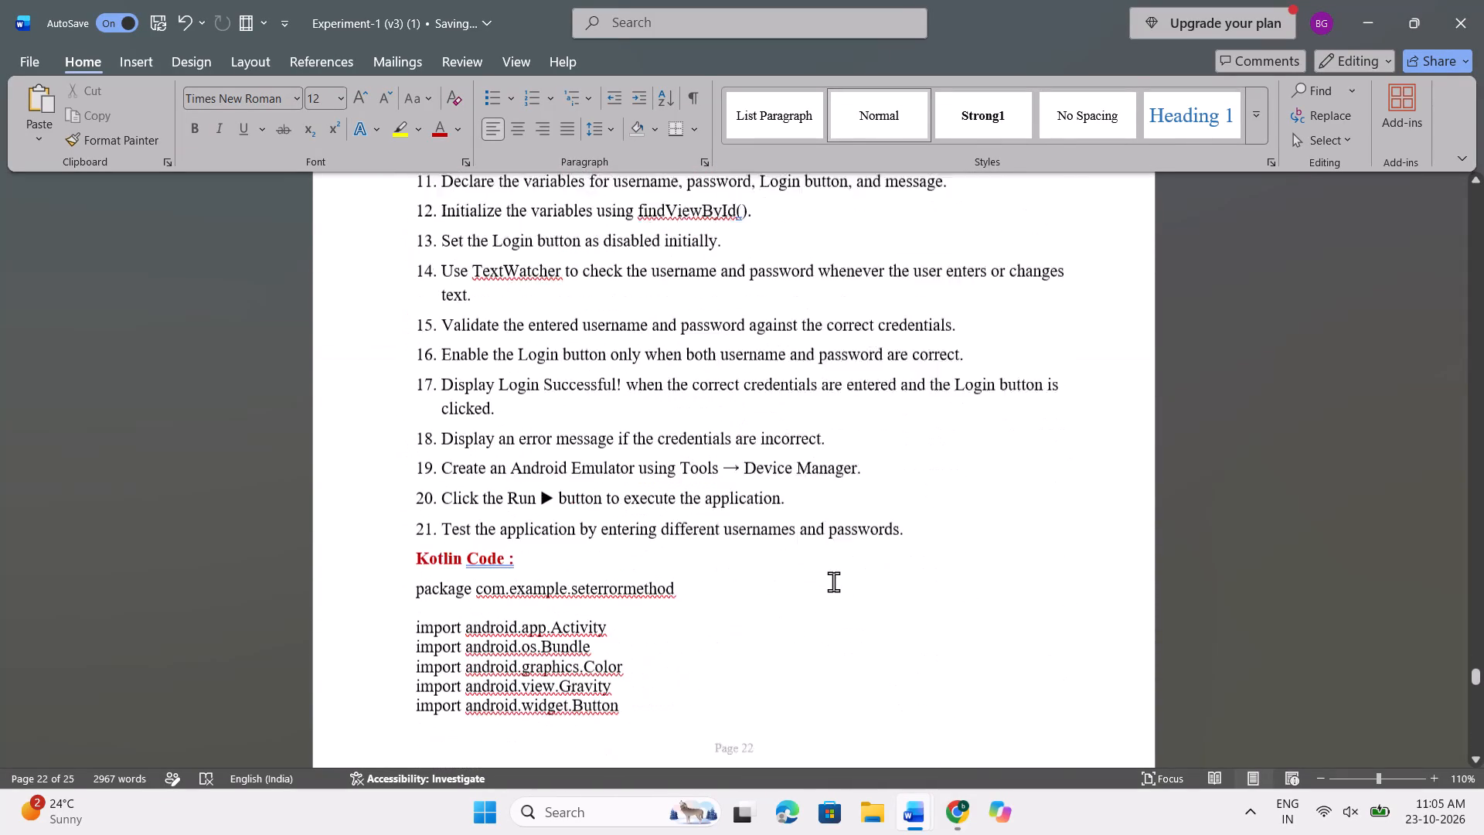
pyautogui.scroll(-3, 833, 581)
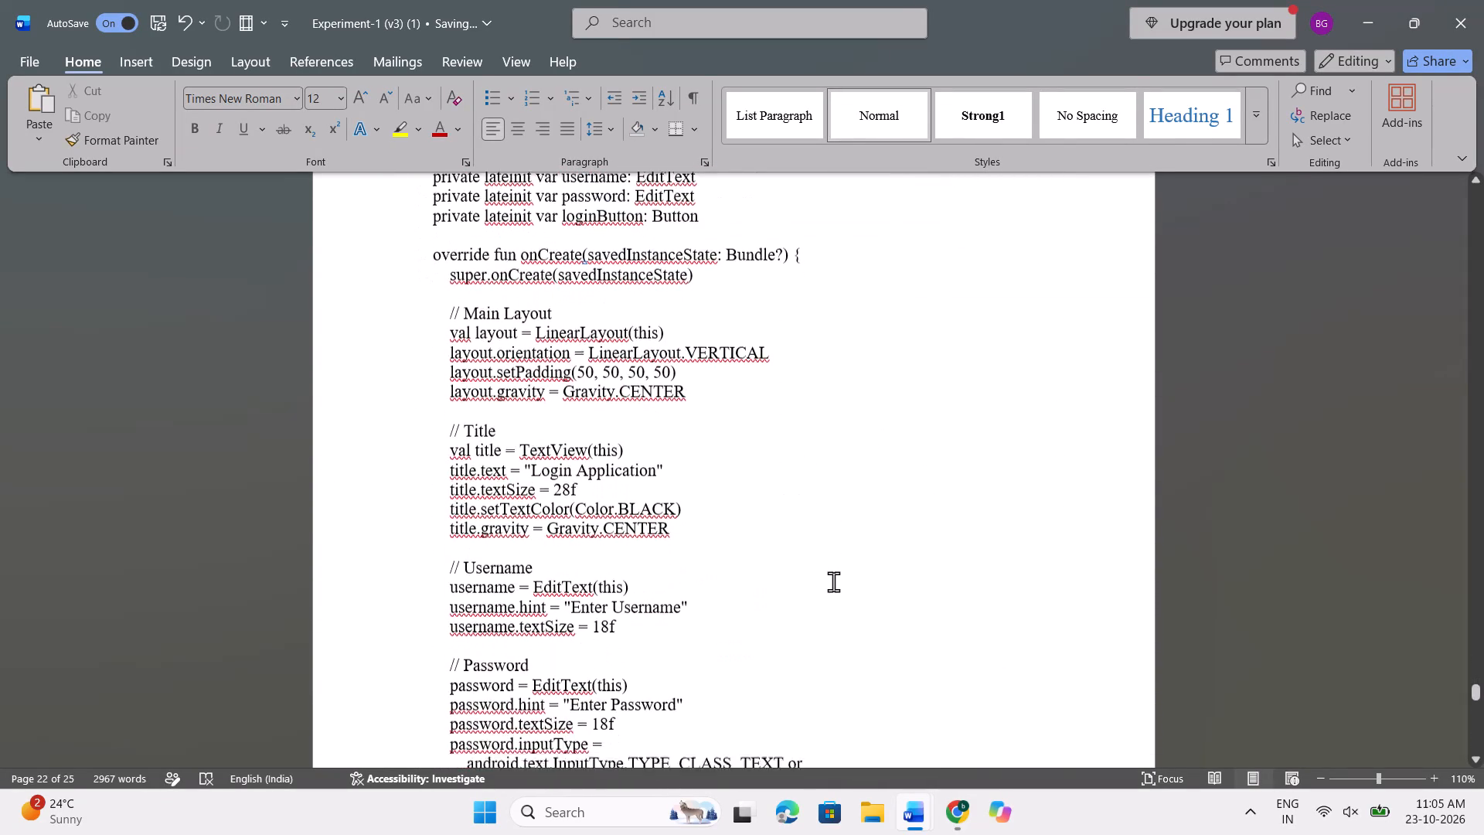
pyautogui.scroll(-2, 833, 581)
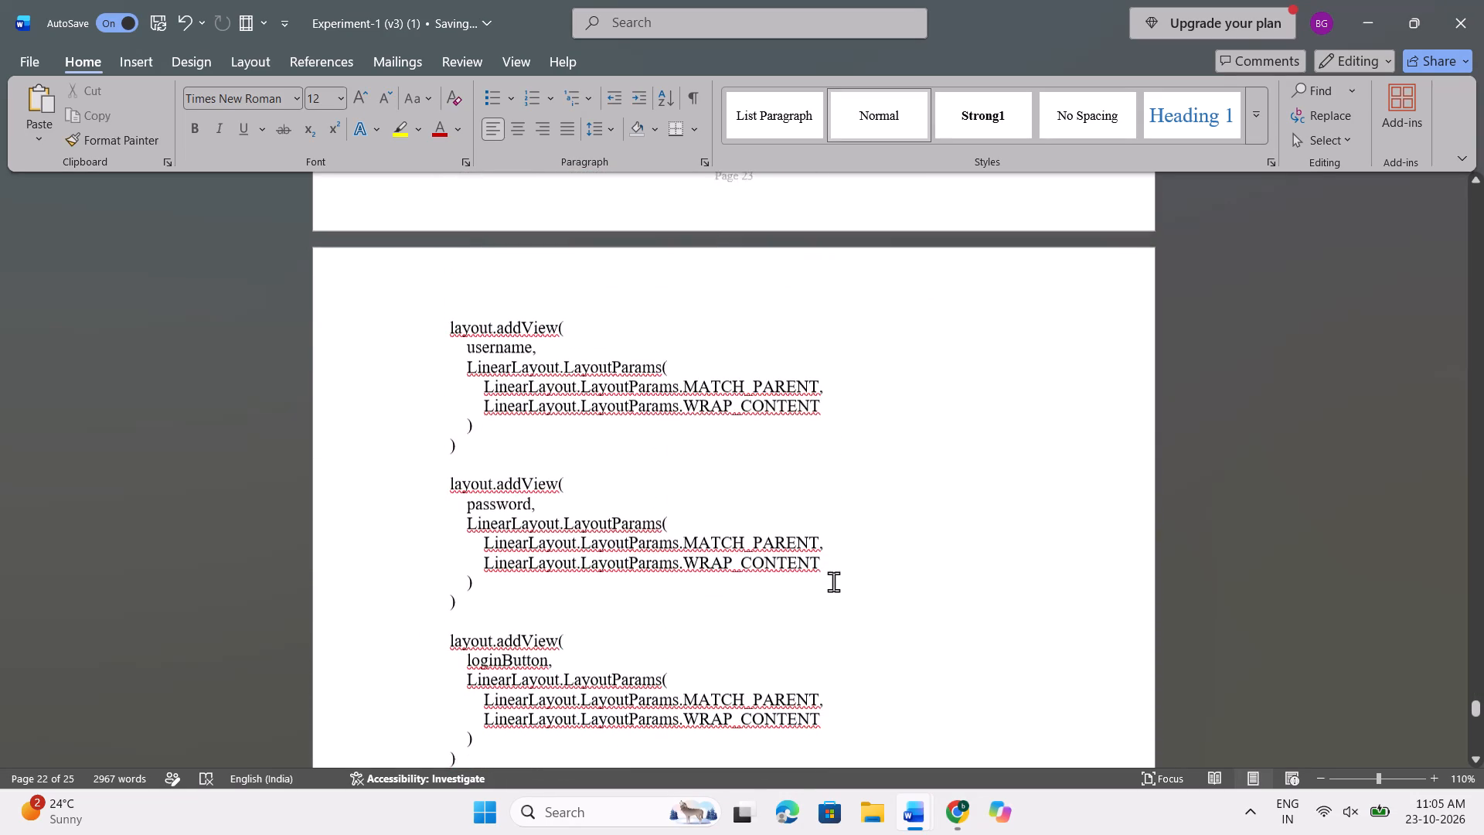
pyautogui.scroll(-1, 504, 615)
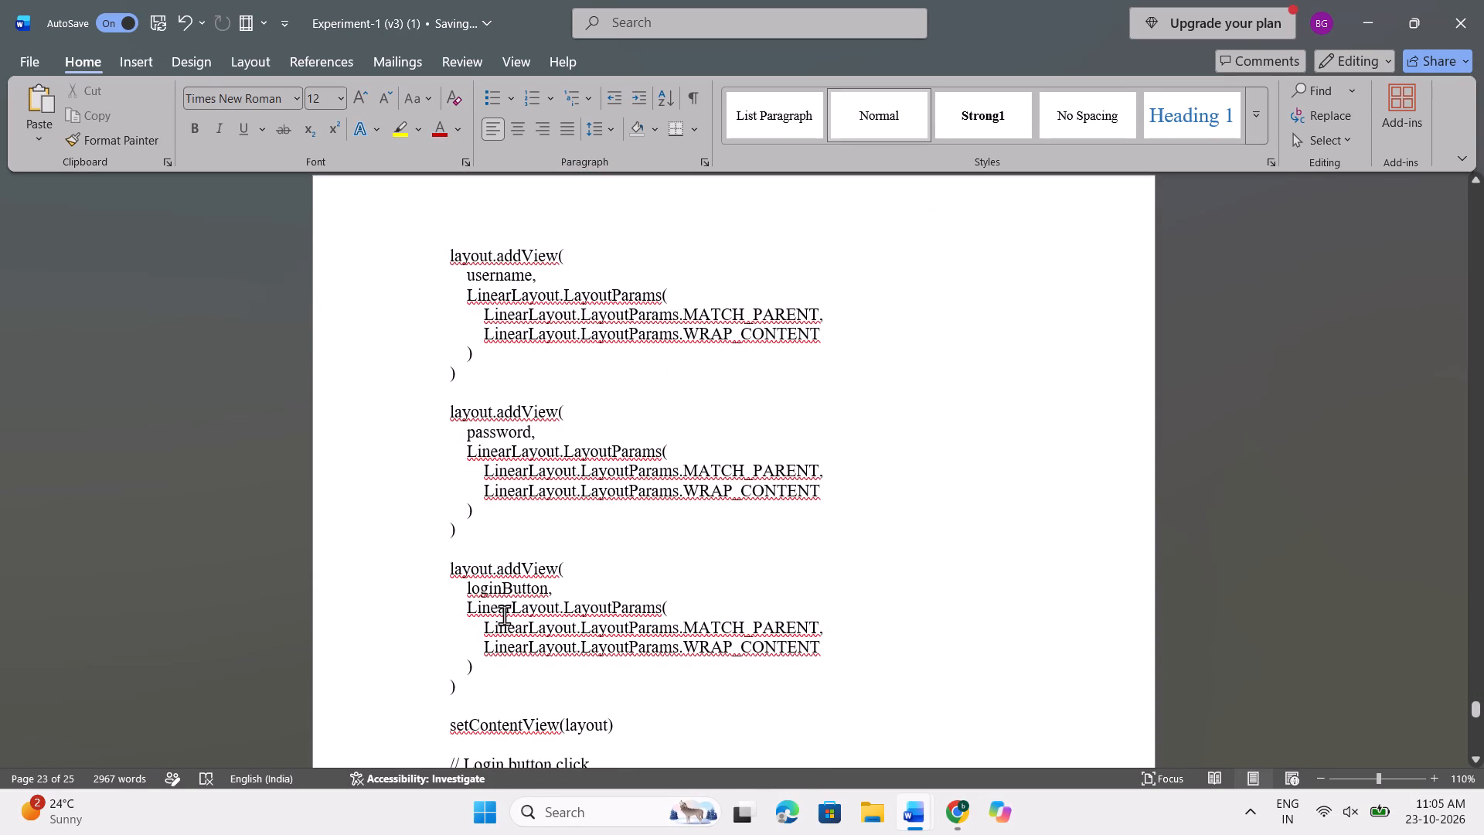
pyautogui.click(458, 702)
pyautogui.press('BackSpace')
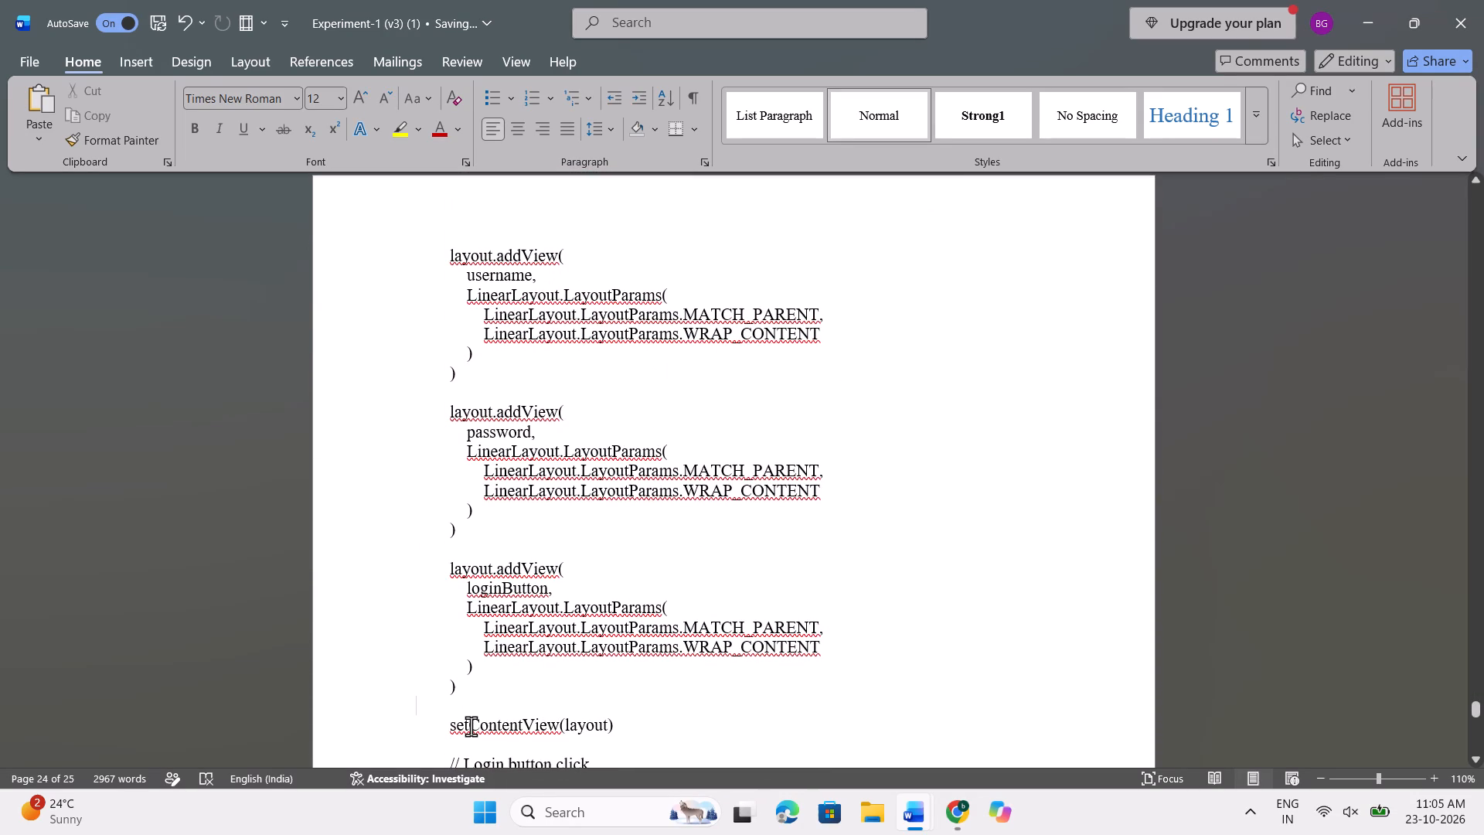
pyautogui.press('BackSpace')
pyautogui.scroll(-1, 471, 726)
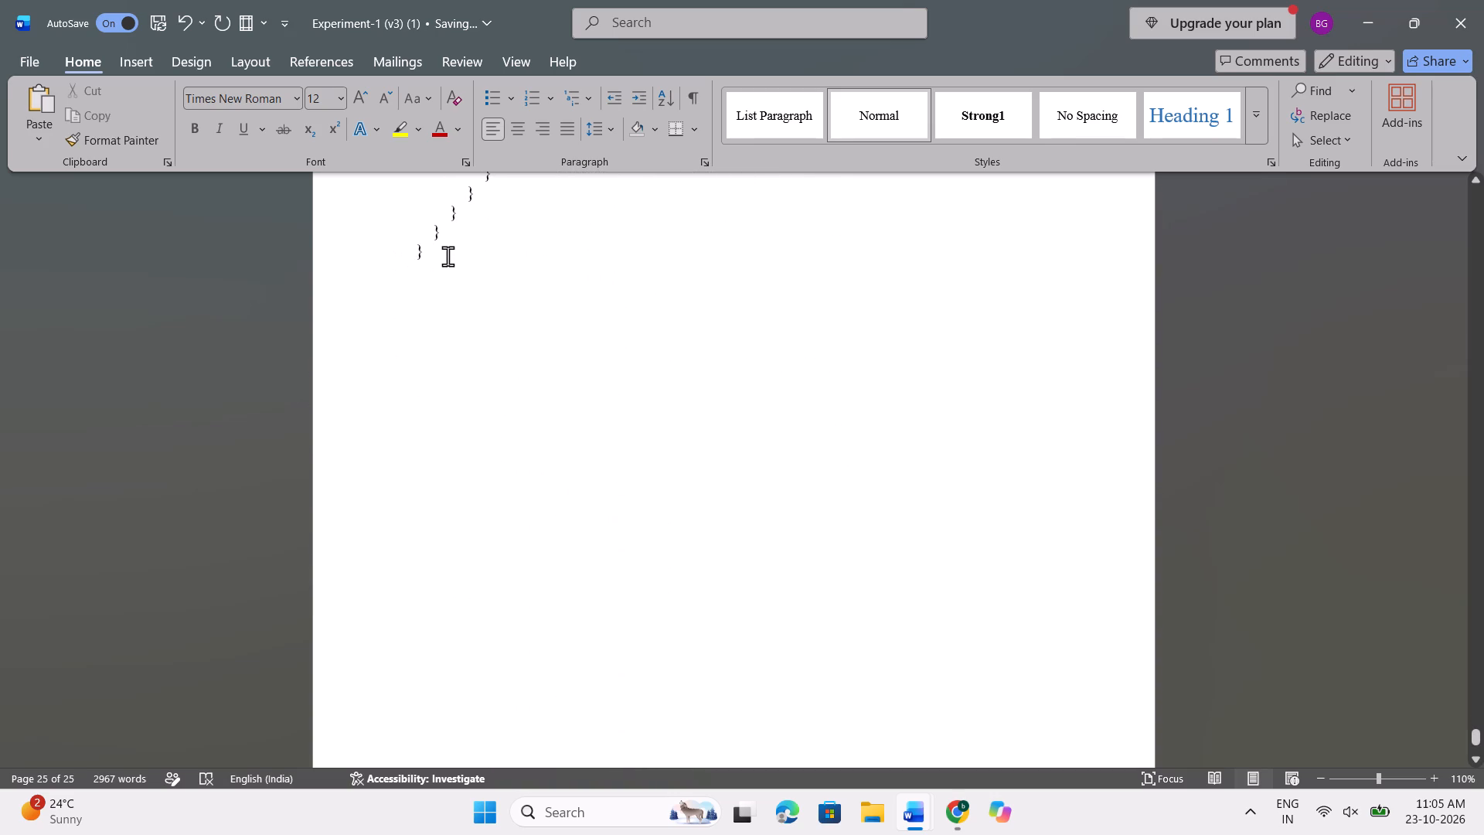
pyautogui.click(448, 256)
pyautogui.press('Return')
pyautogui.click(155, 52)
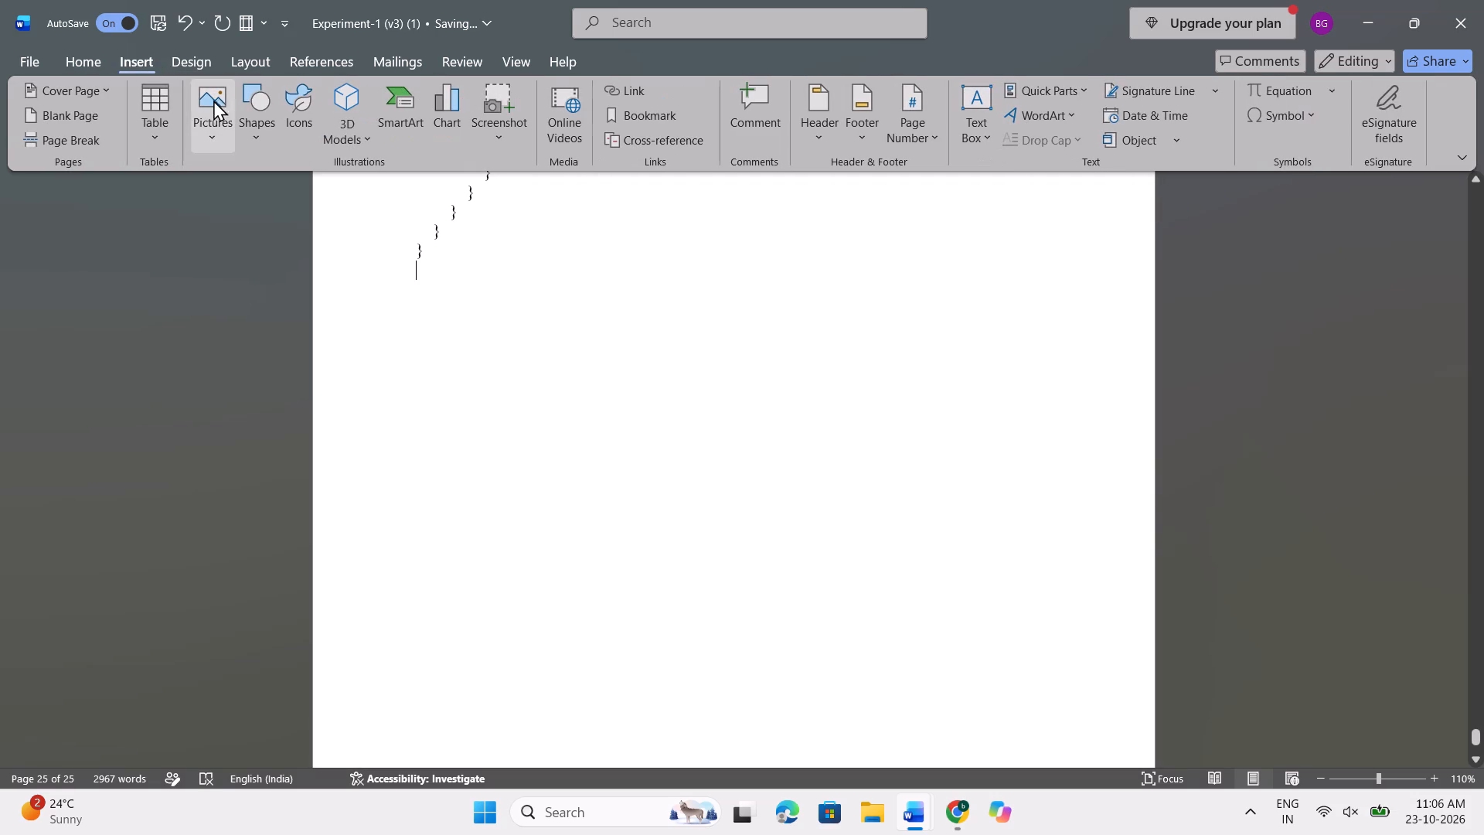
pyautogui.click(226, 99)
pyautogui.click(299, 197)
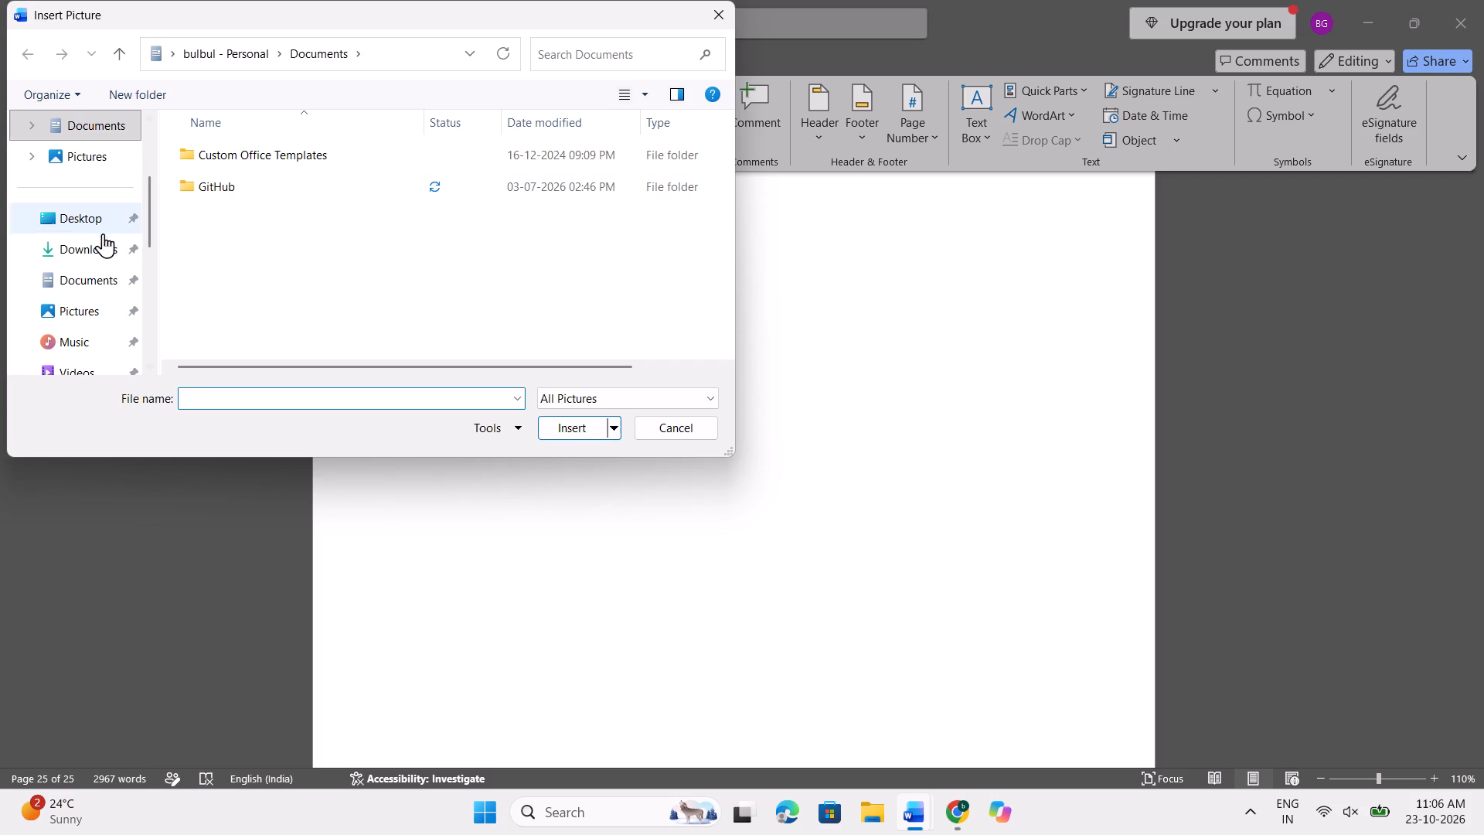
pyautogui.click(106, 305)
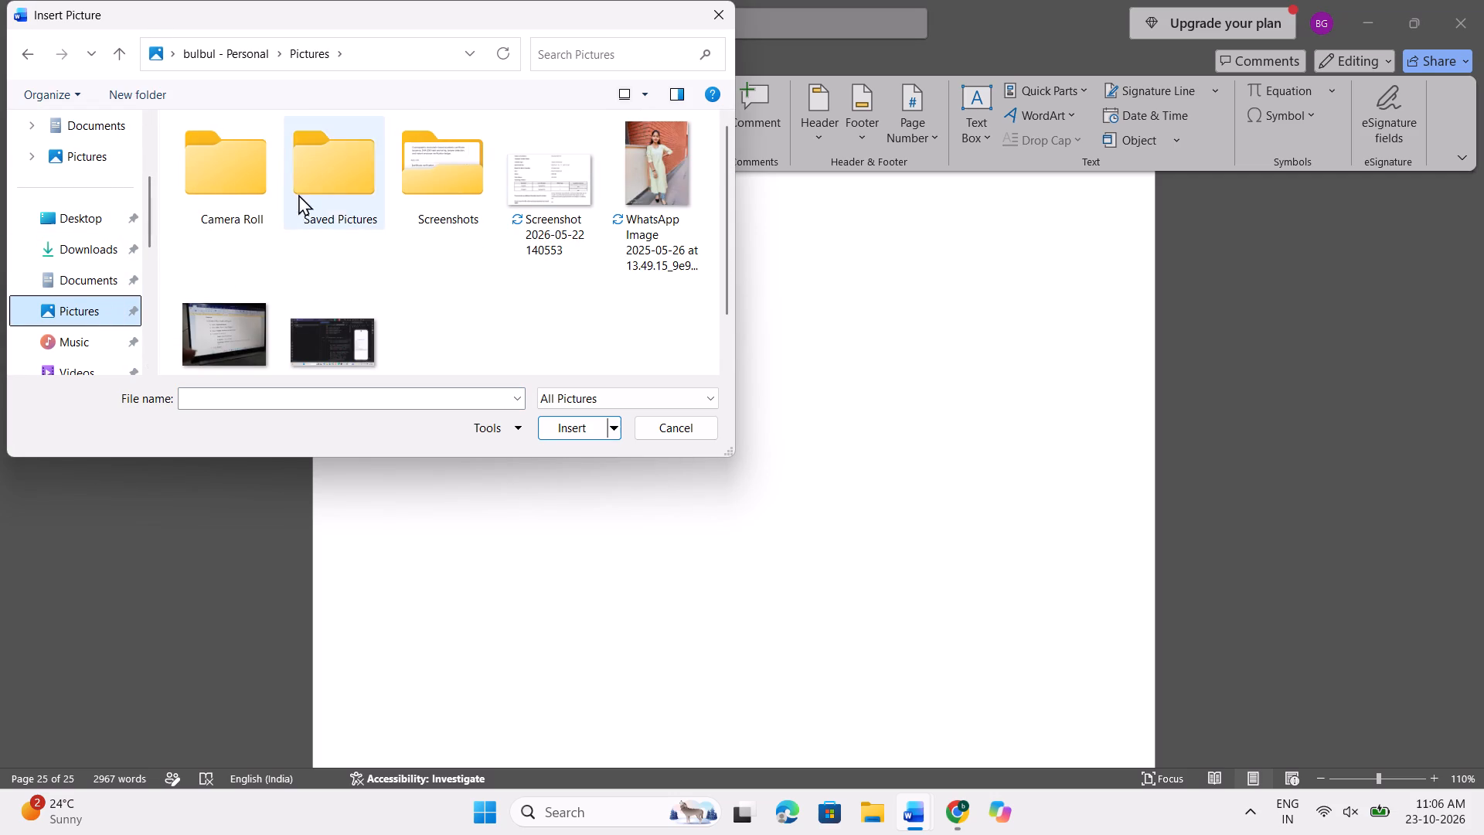
pyautogui.click(424, 197)
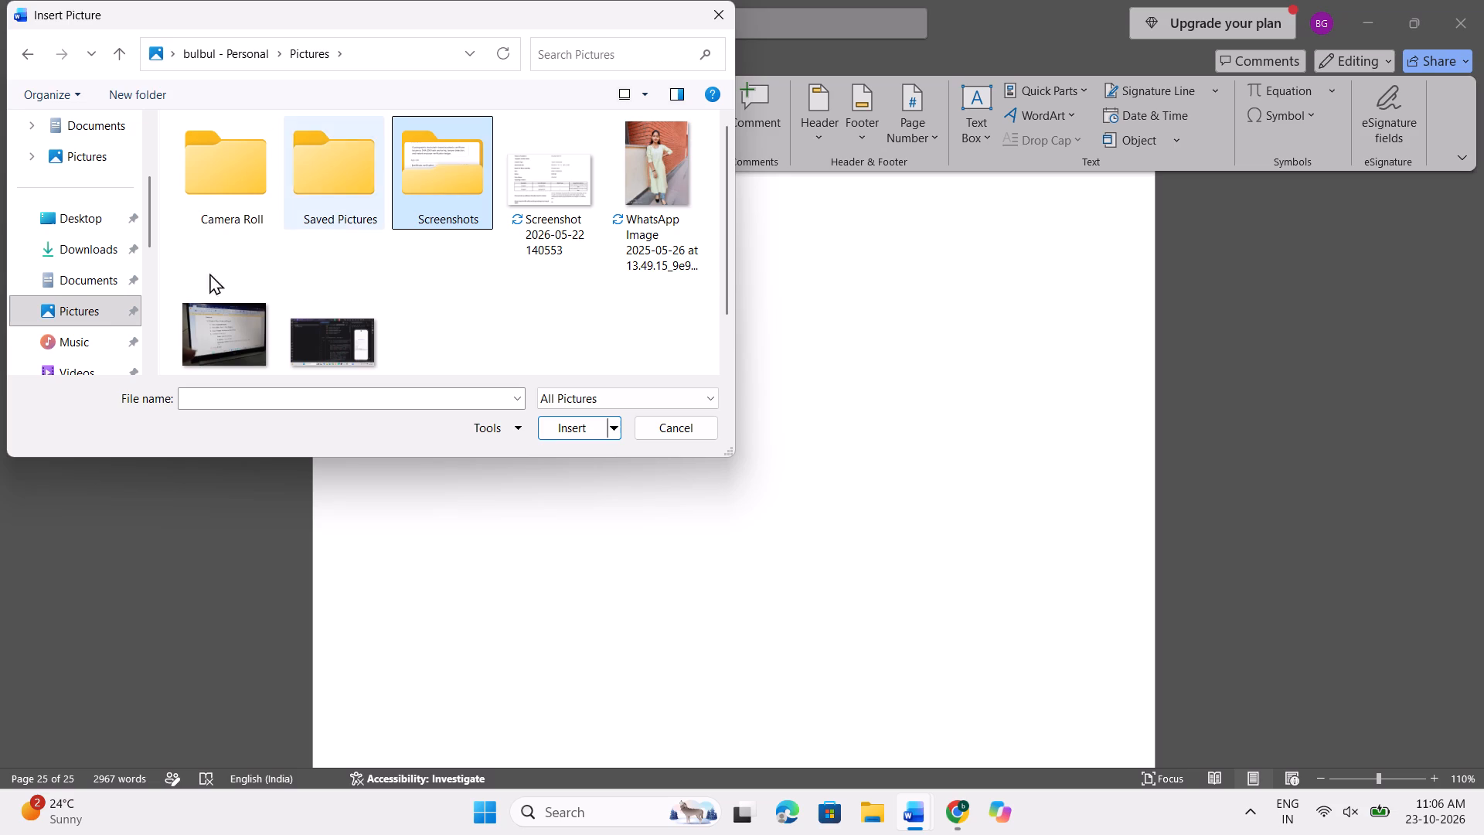
pyautogui.click(98, 245)
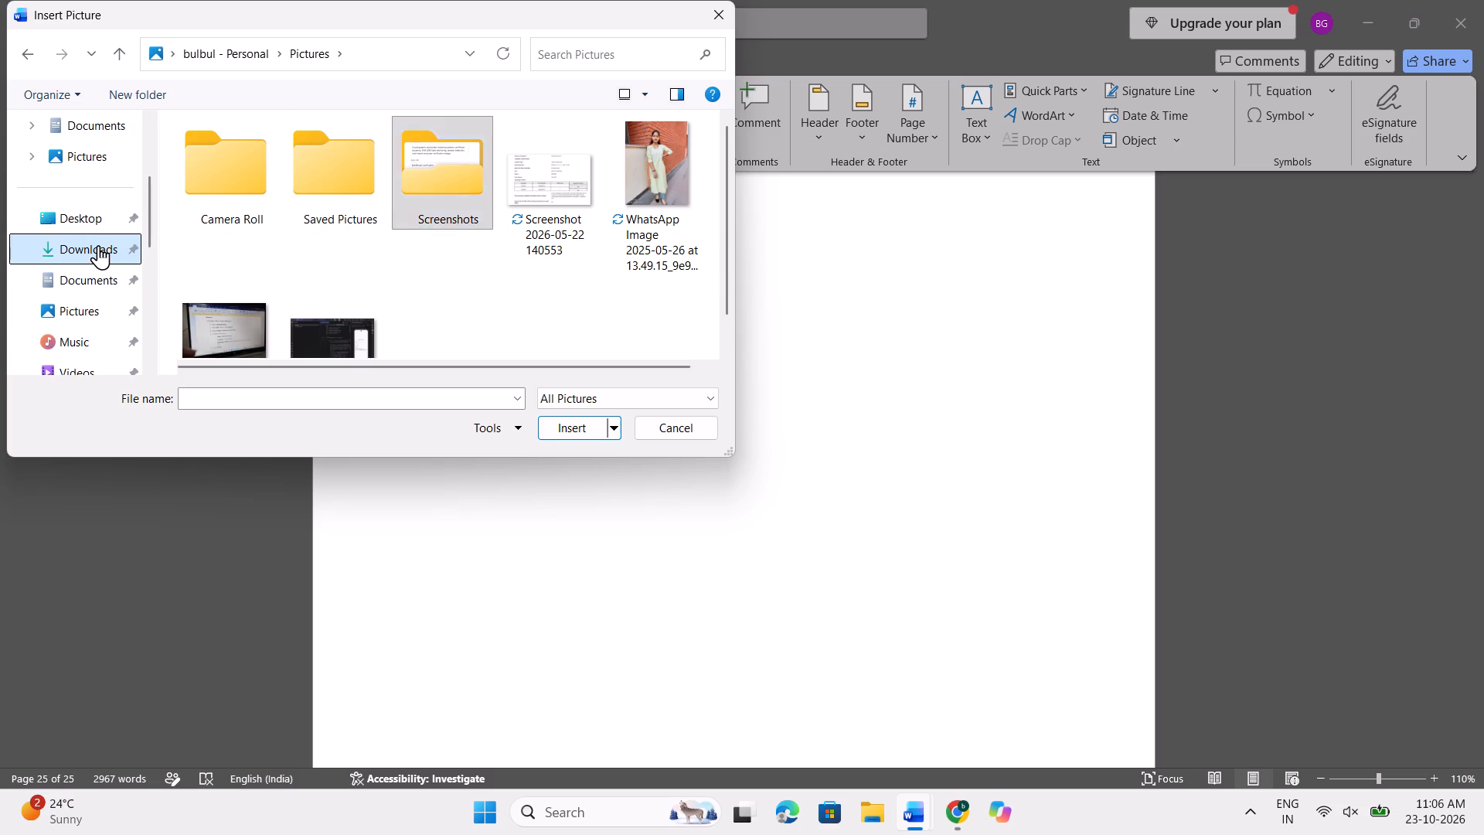
pyautogui.click(288, 180)
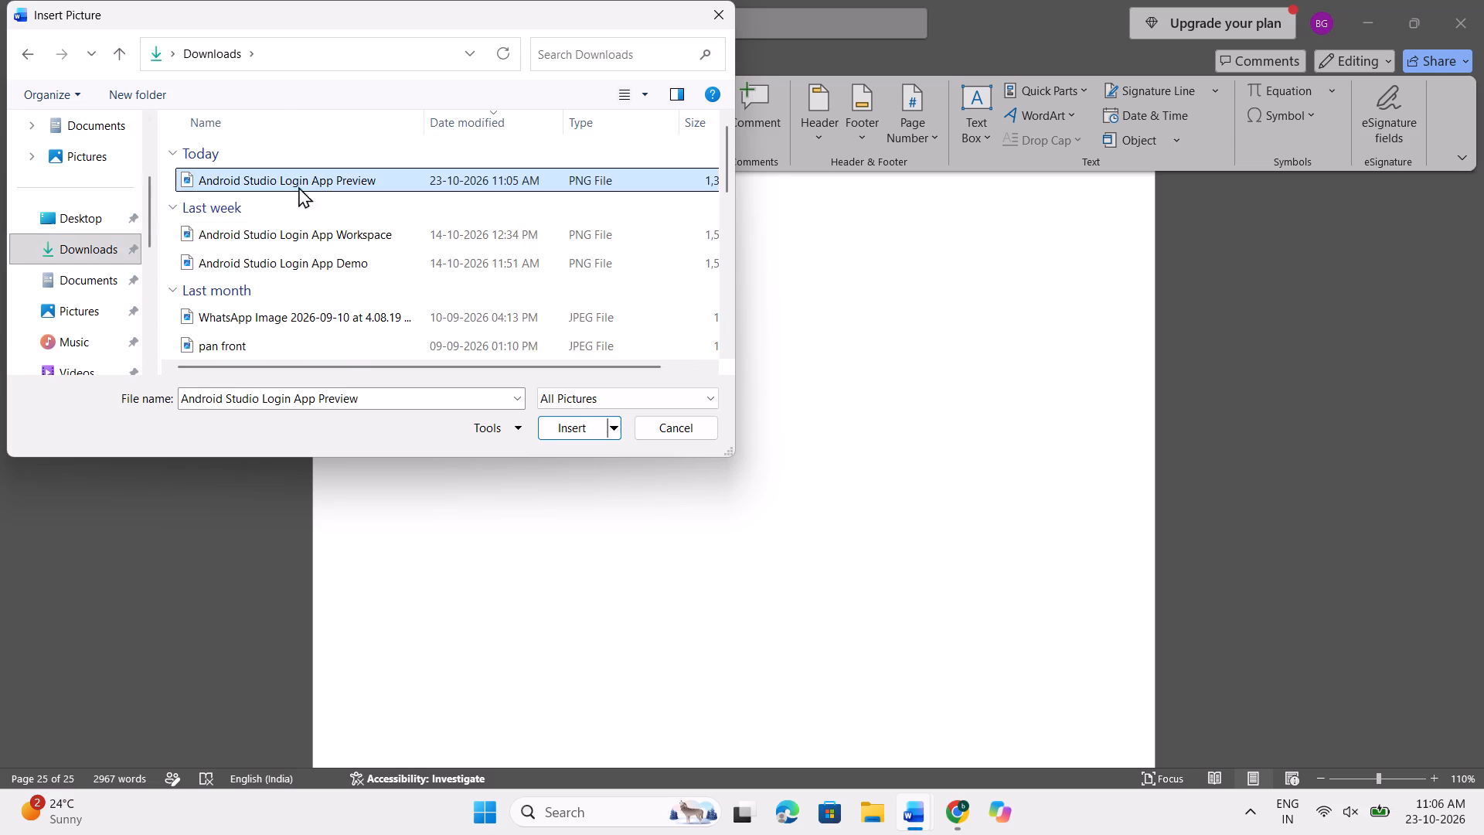
pyautogui.click(570, 420)
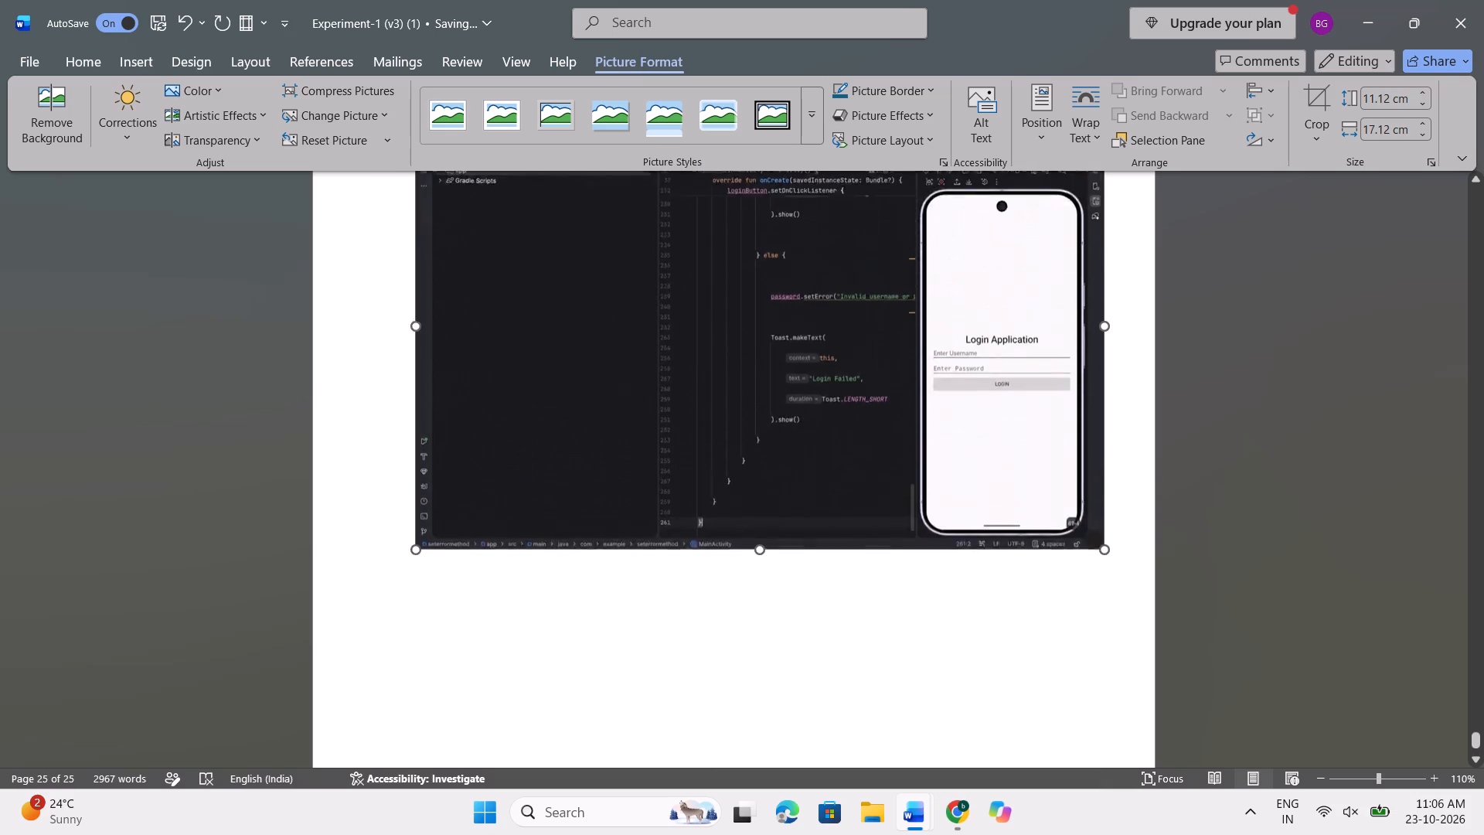
# Enlarge the inserted login app picture slightly, keeping its proportions.
pyautogui.moveTo(413, 588); pyautogui.dragTo(403, 590)
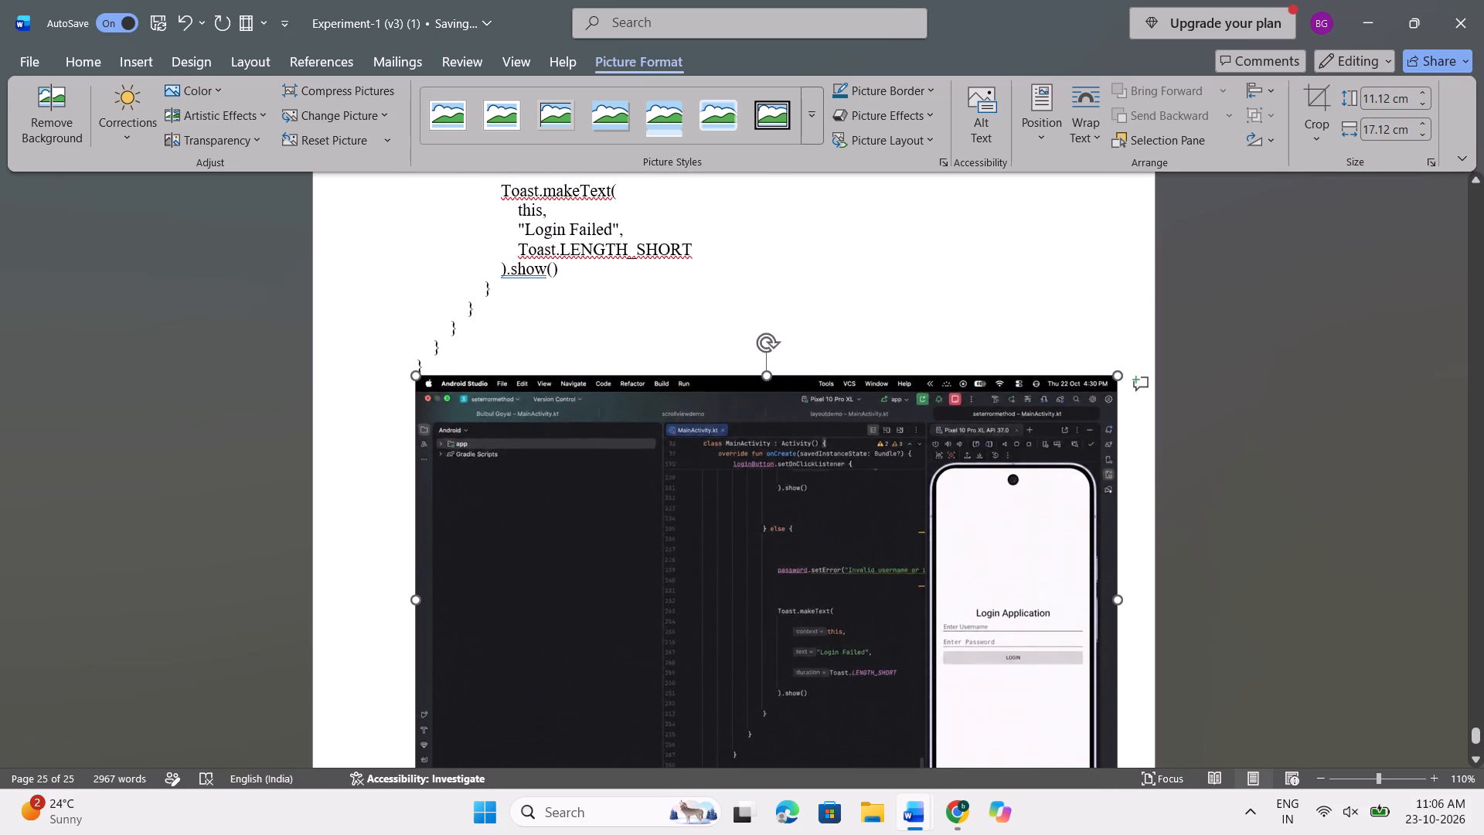
# Add two blank lines between the Kotlin code's final closing brace and the login app picture.
pyautogui.click(567, 359)
pyautogui.press('Return')
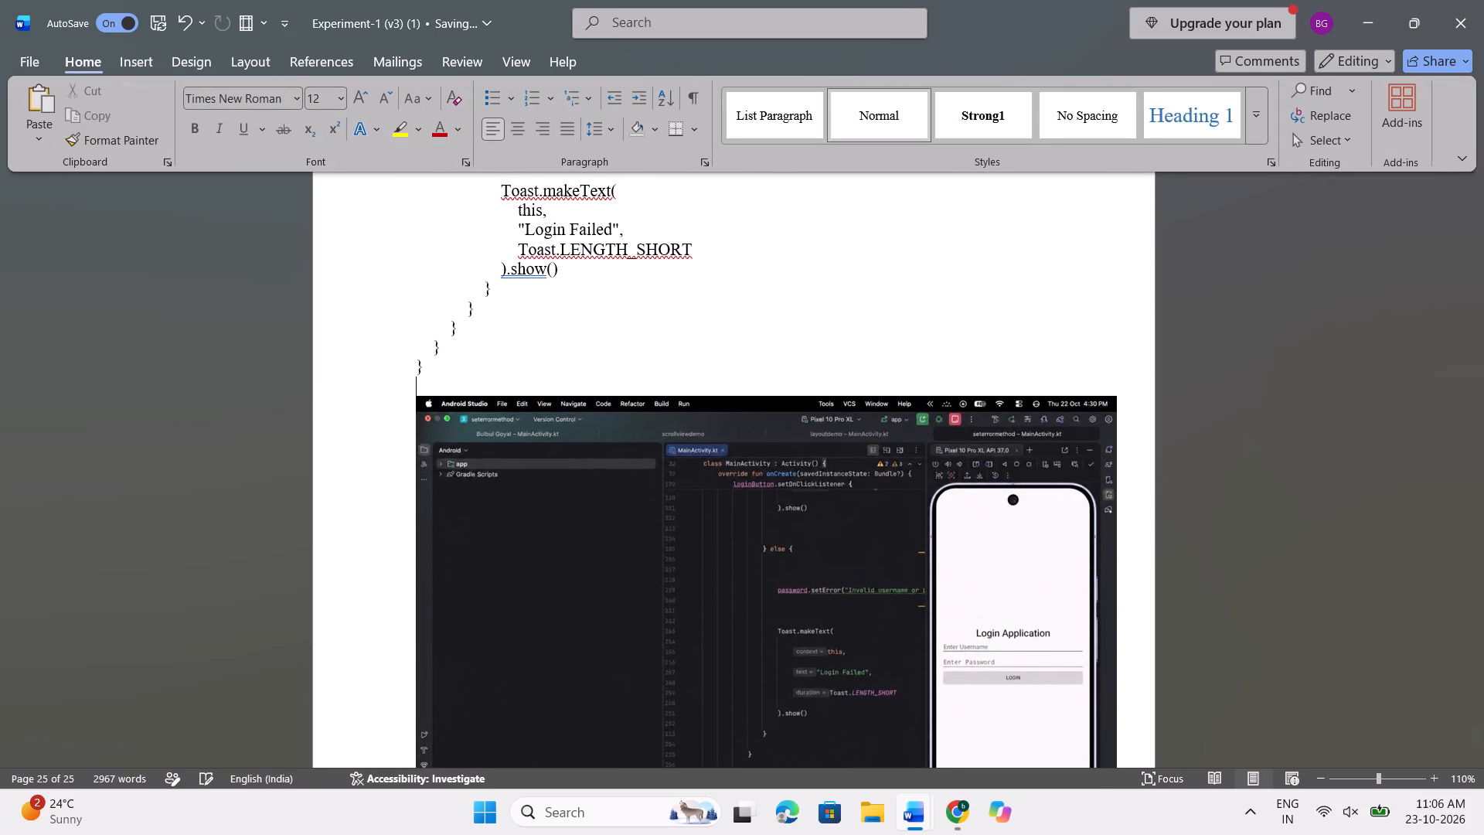
pyautogui.press('Return')
# Stretch the login app picture slightly taller by extending its bottom edge.
pyautogui.scroll(-3, 567, 359)
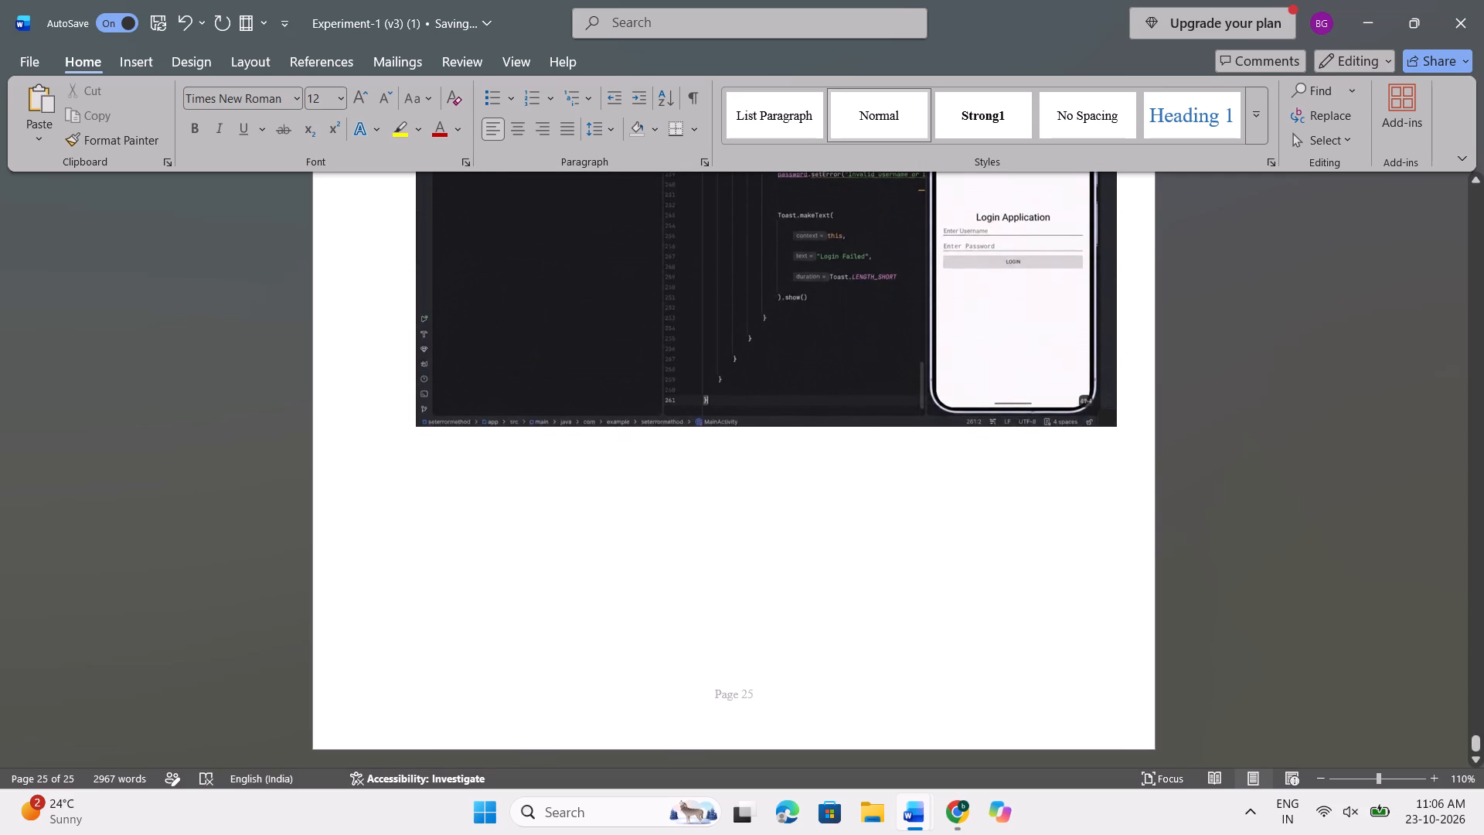
pyautogui.scroll(-1, 567, 359)
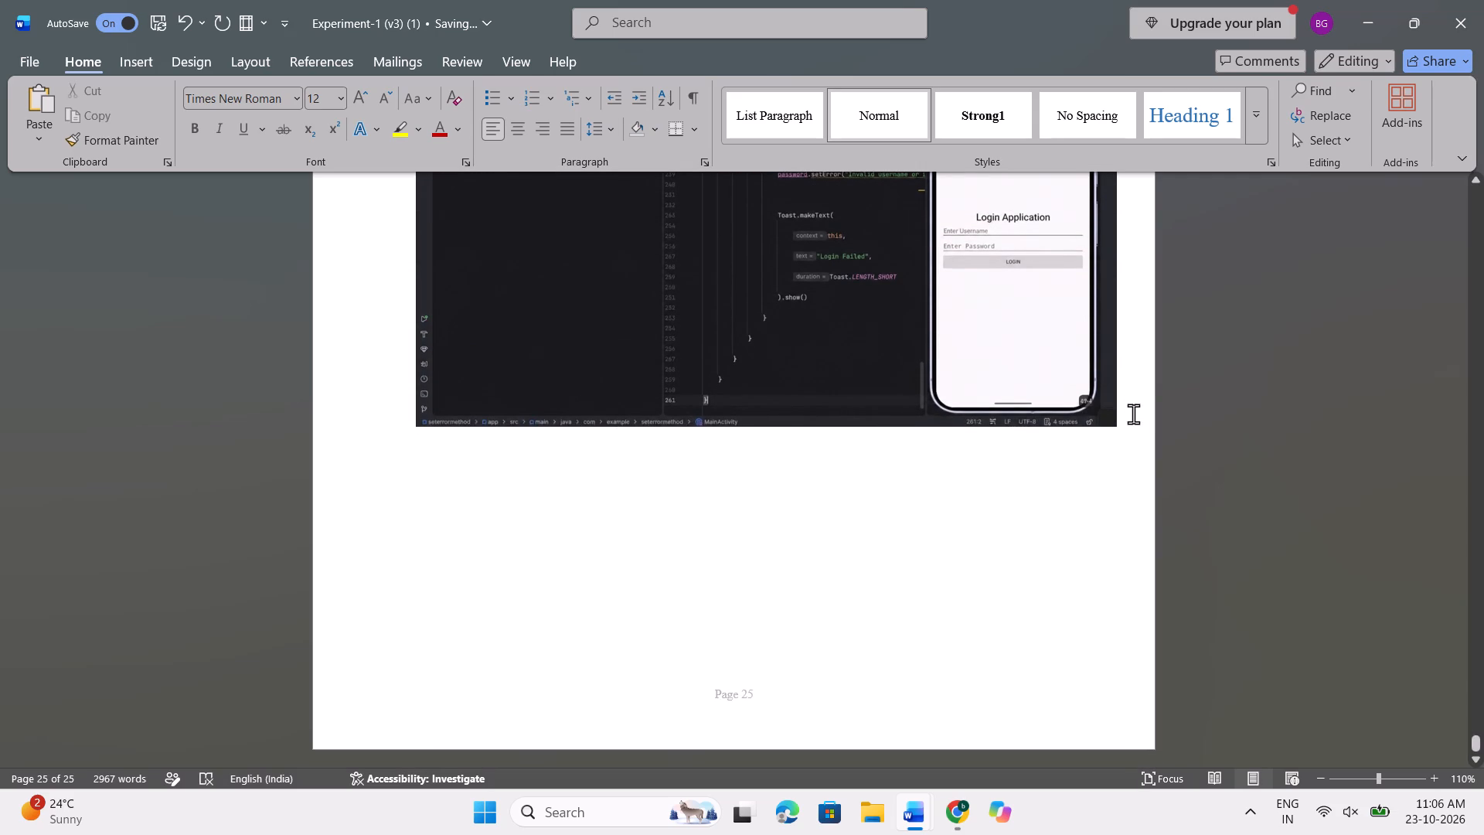
pyautogui.click(1133, 414)
pyautogui.click(979, 336)
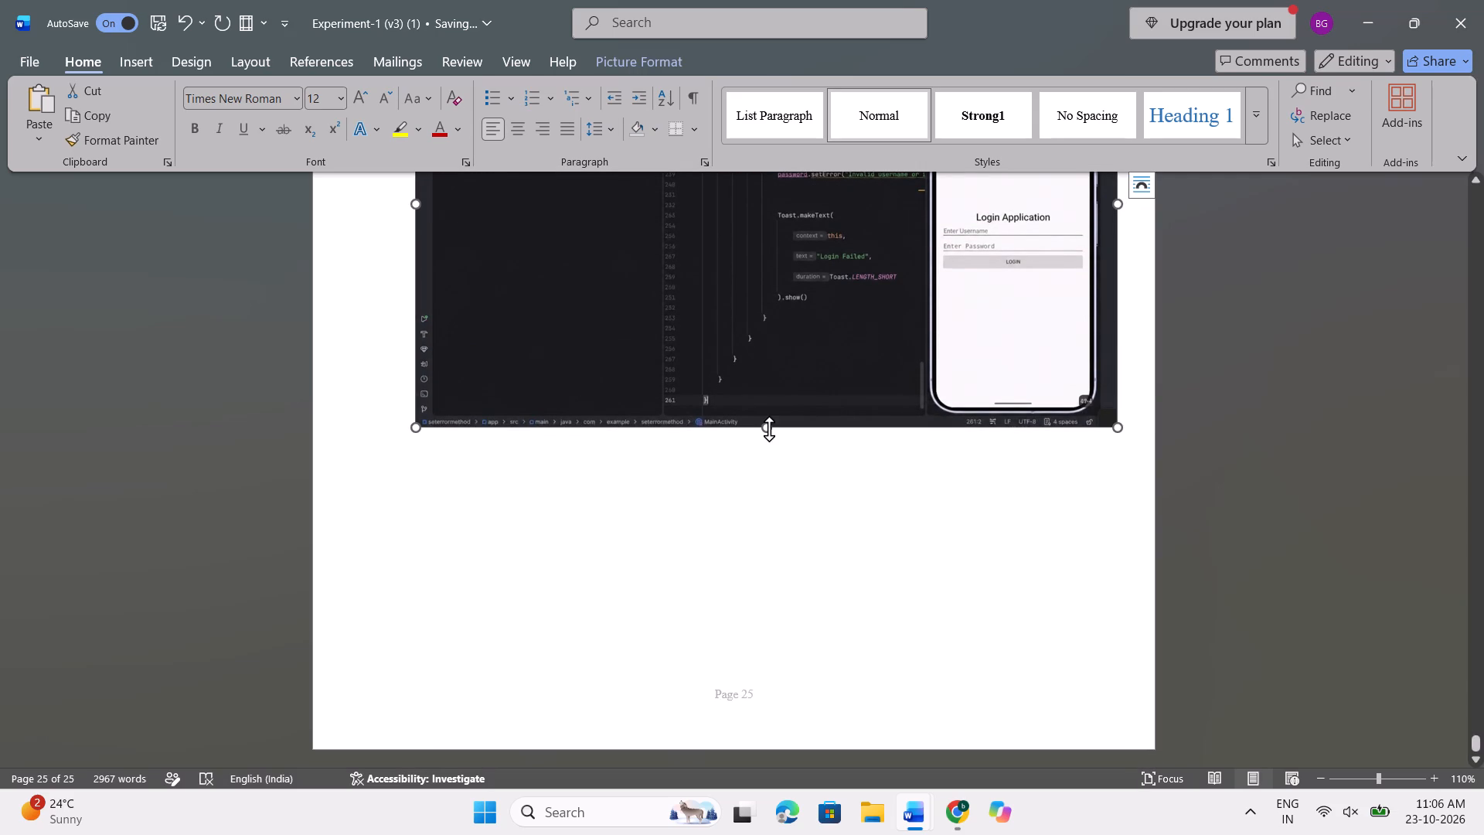
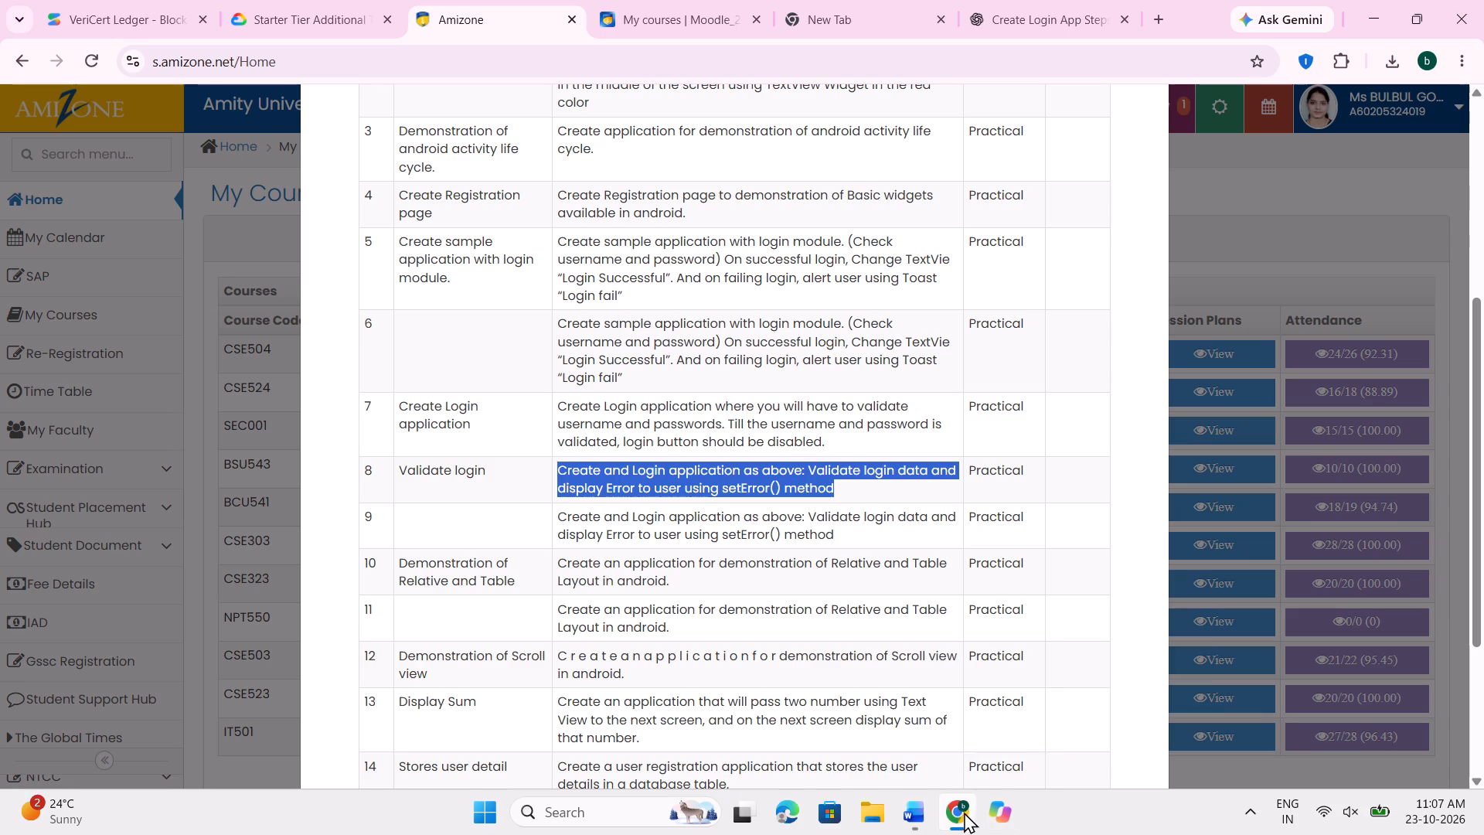
# Switch to the Experiment-1 Word document and paste the copied setError() login validation task under the "Experiment – 8" heading.
pyautogui.click(909, 813)
pyautogui.click(892, 740)
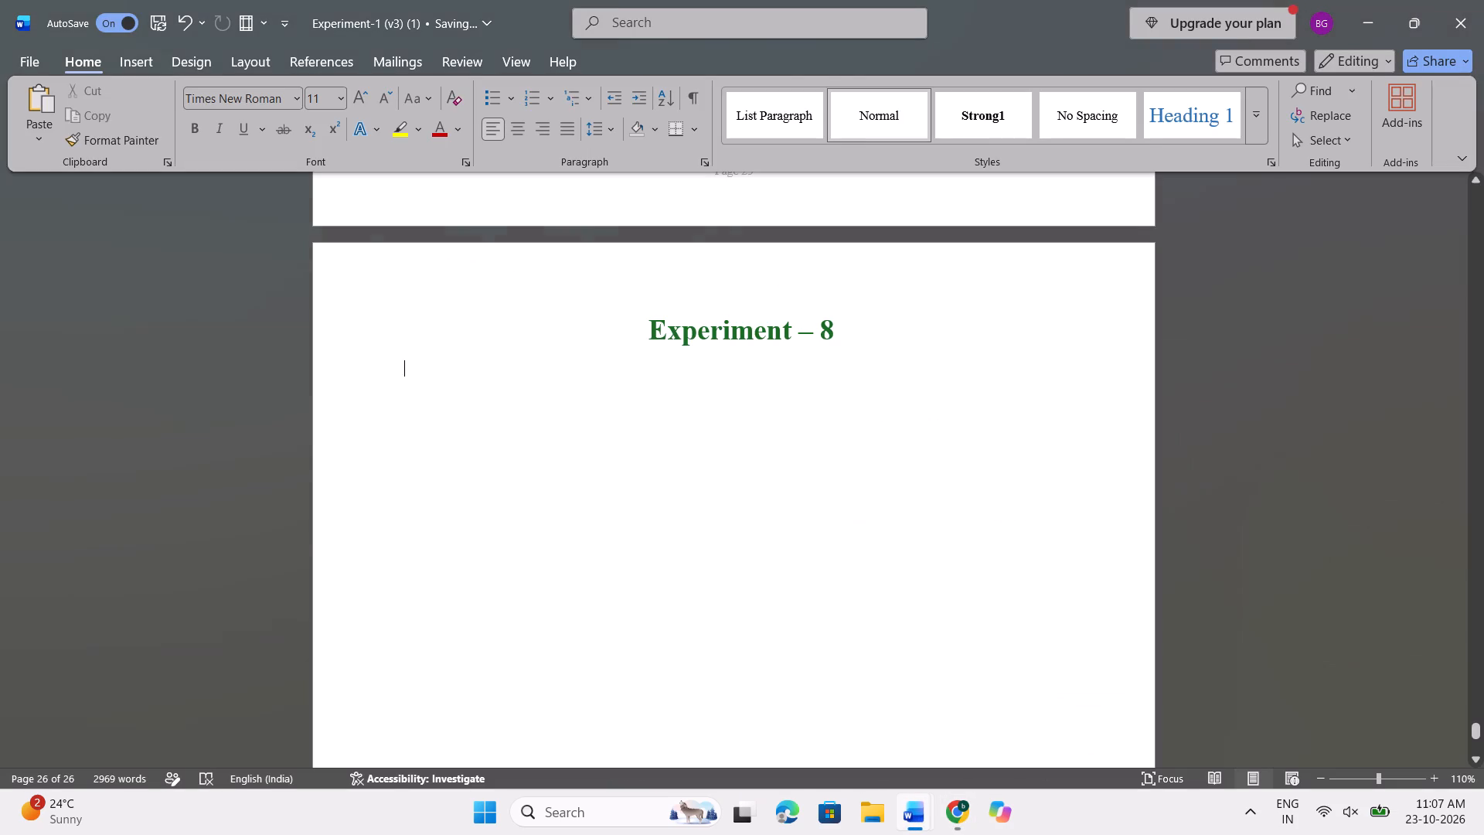
pyautogui.hotkey('ctrl', 'v')
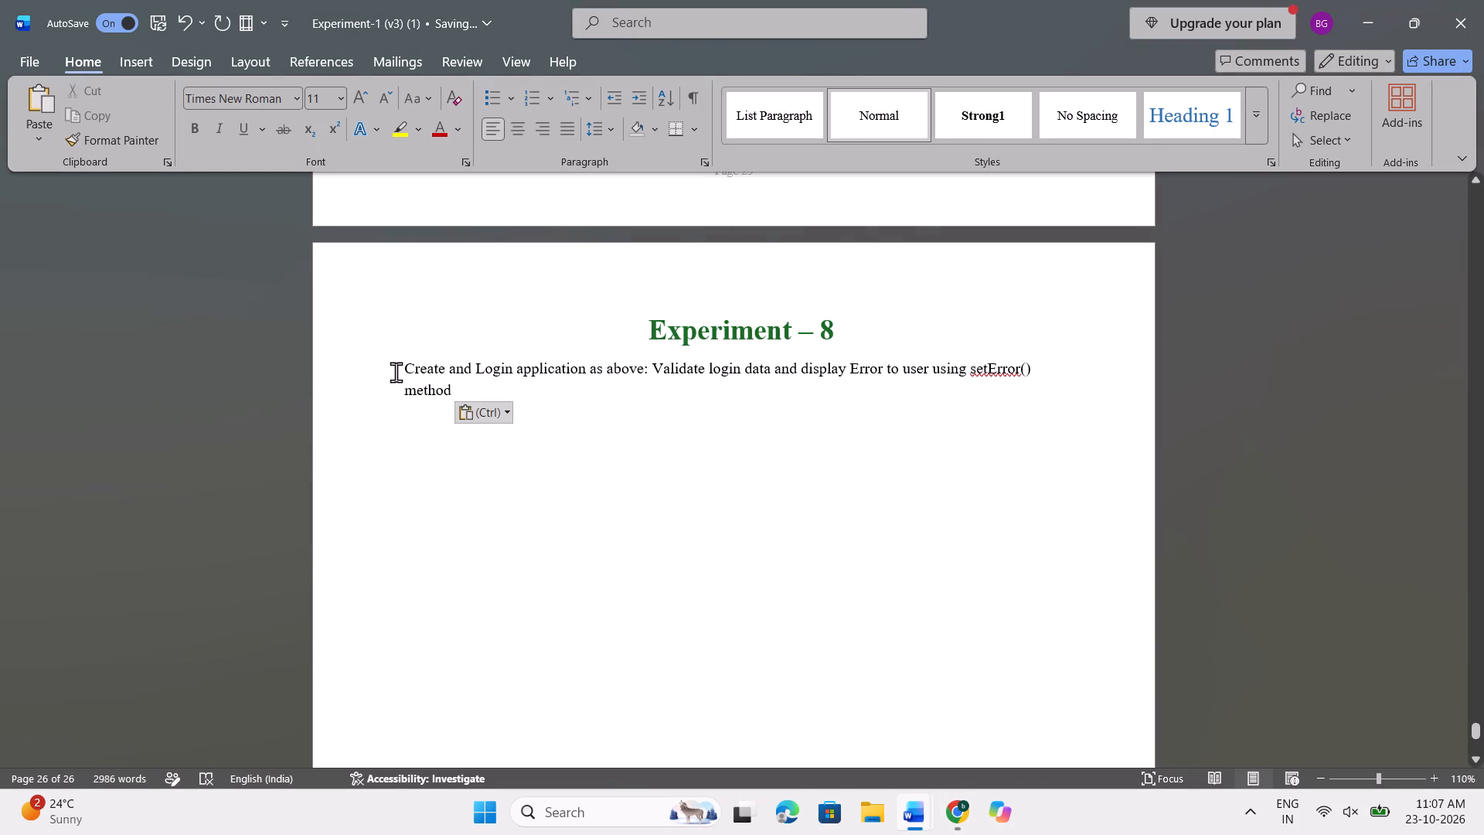
# Format the pasted Experiment – 8 task statement as bold at font size 14.
pyautogui.moveTo(400, 370); pyautogui.dragTo(452, 386)
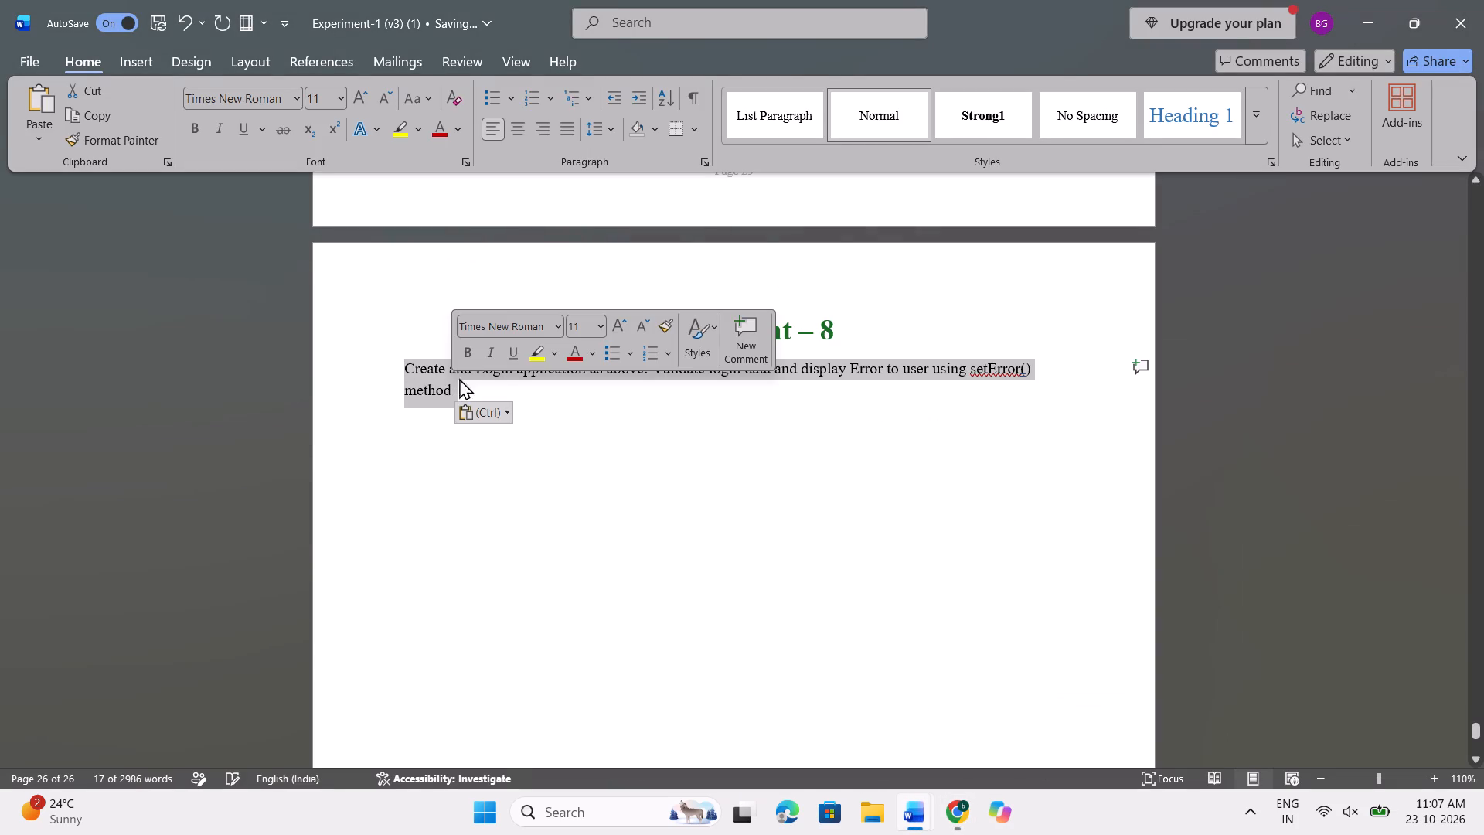
pyautogui.click(463, 353)
pyautogui.doubleClick(610, 319)
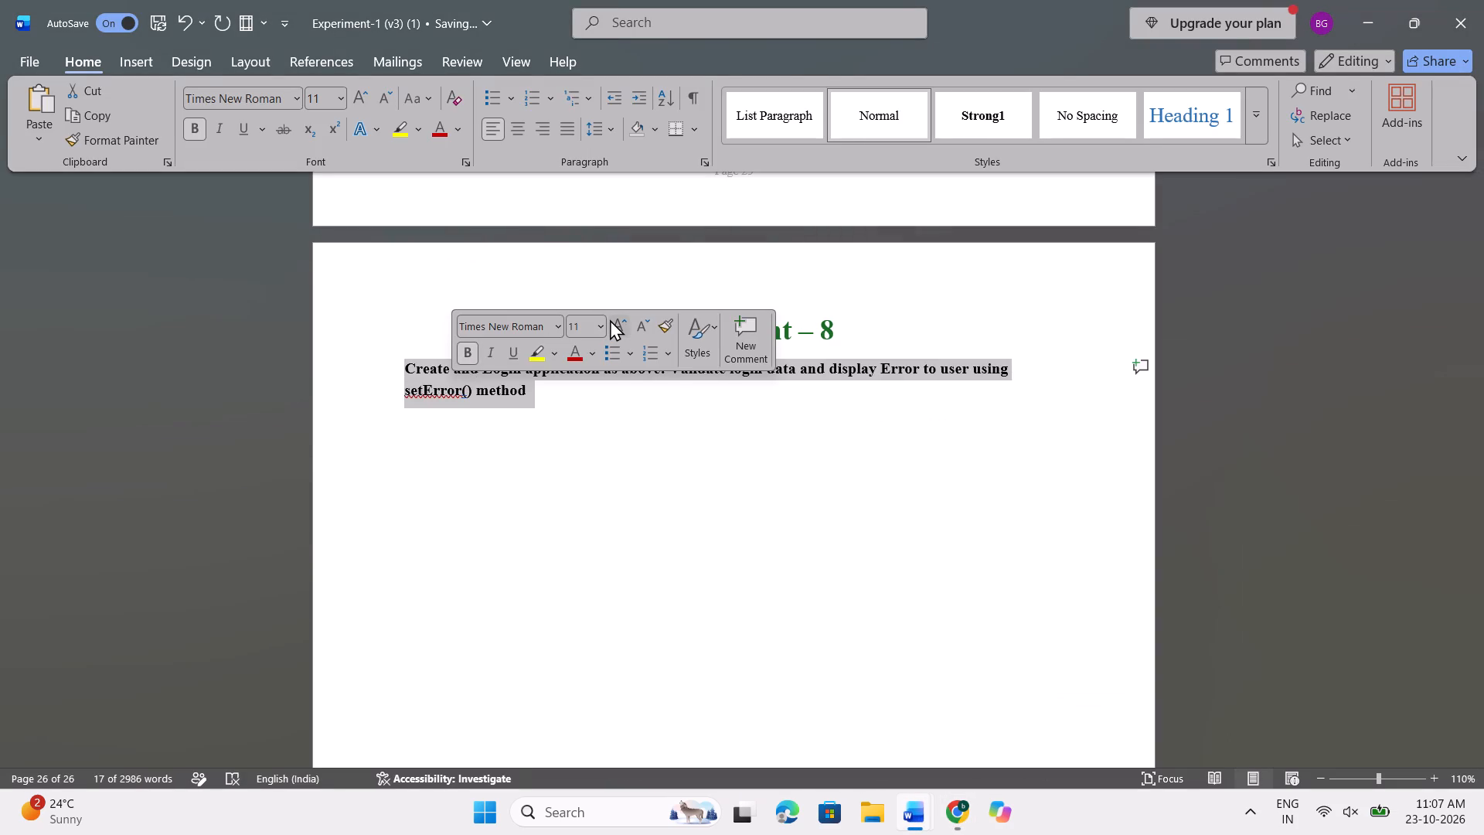
# End the Experiment – 8 task statement with a full stop and start a new line below it.
pyautogui.click(677, 401)
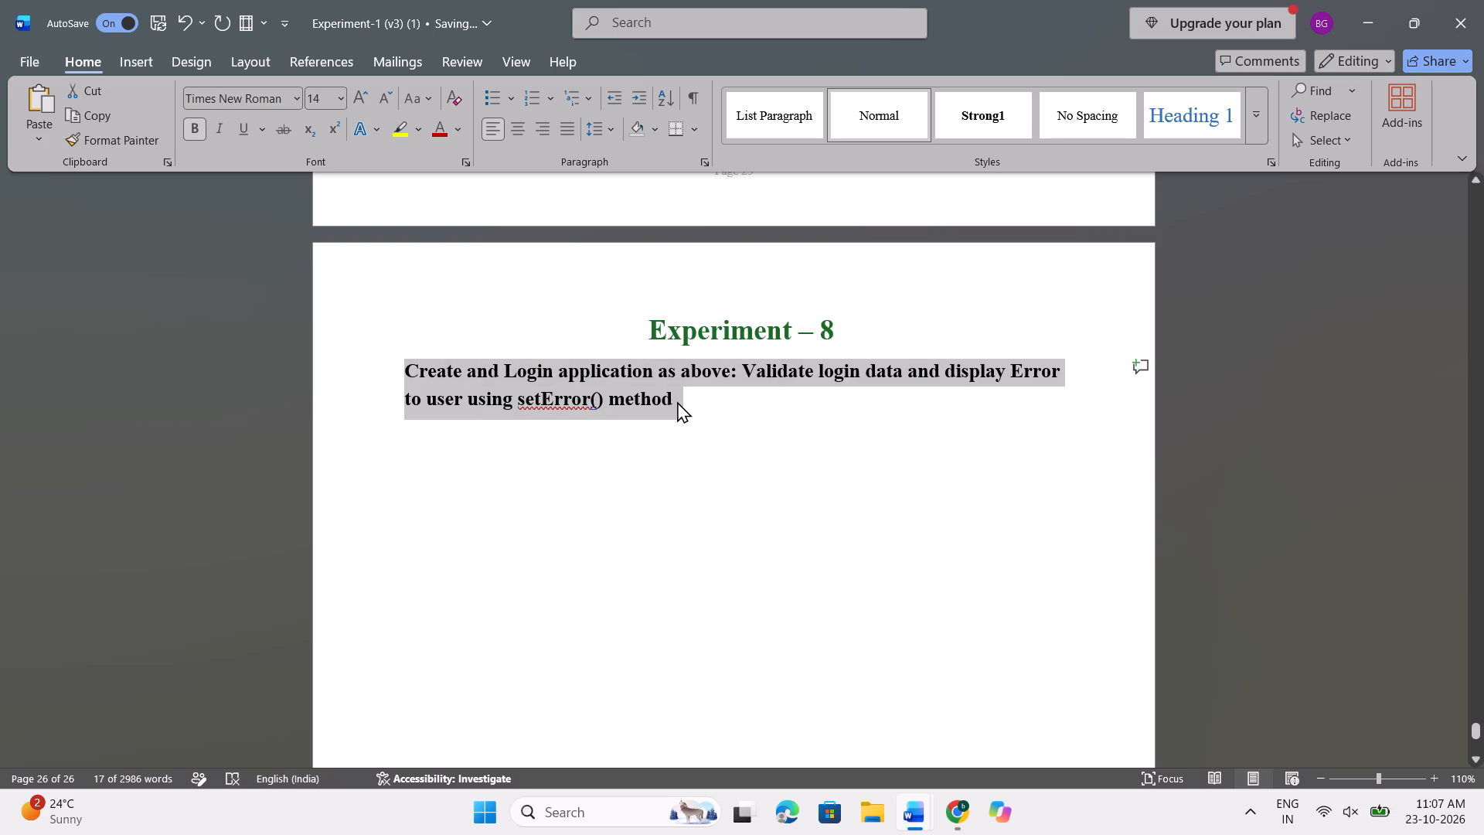
pyautogui.press('.')
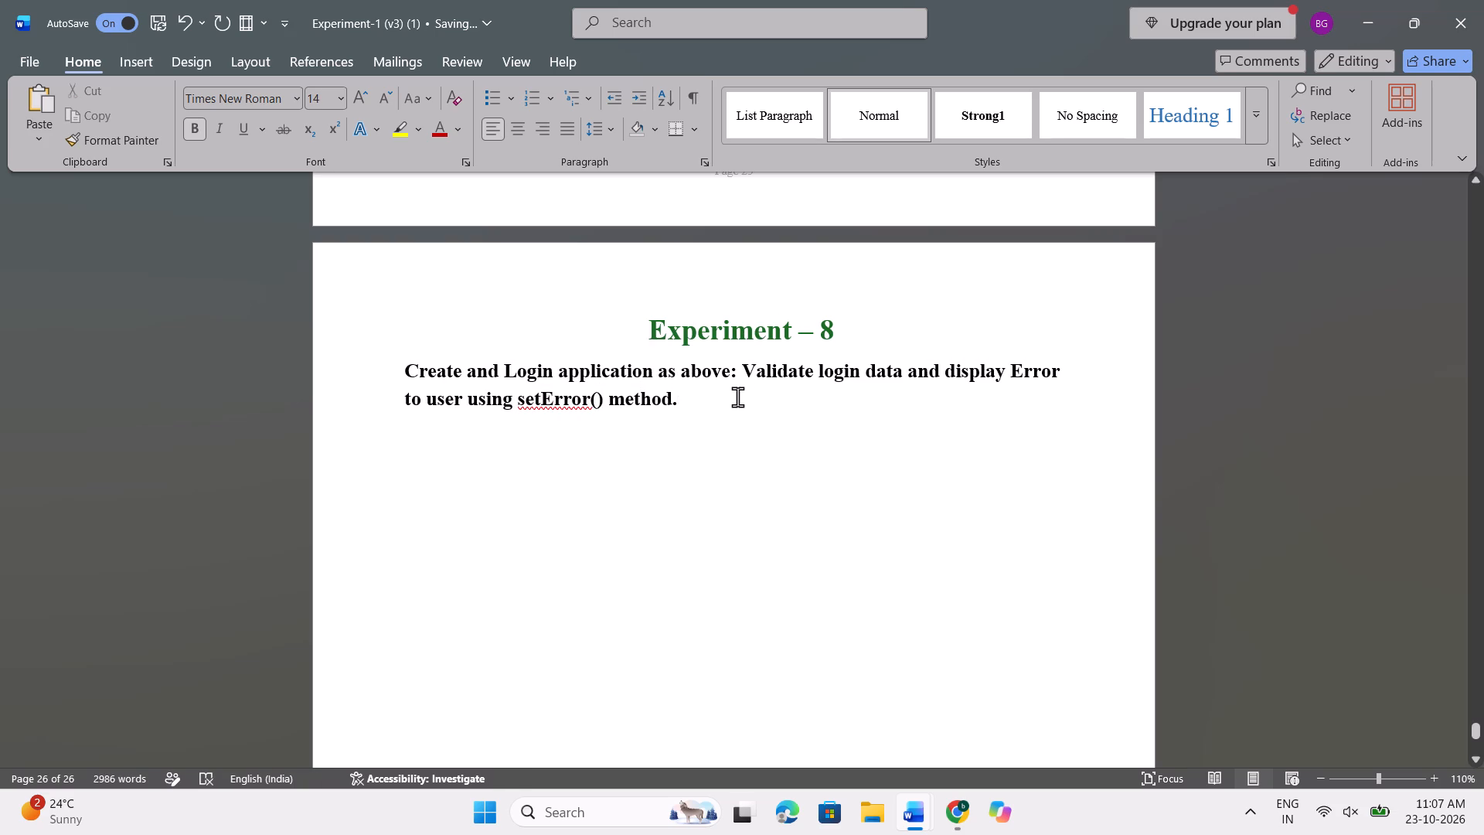
pyautogui.press('Return')
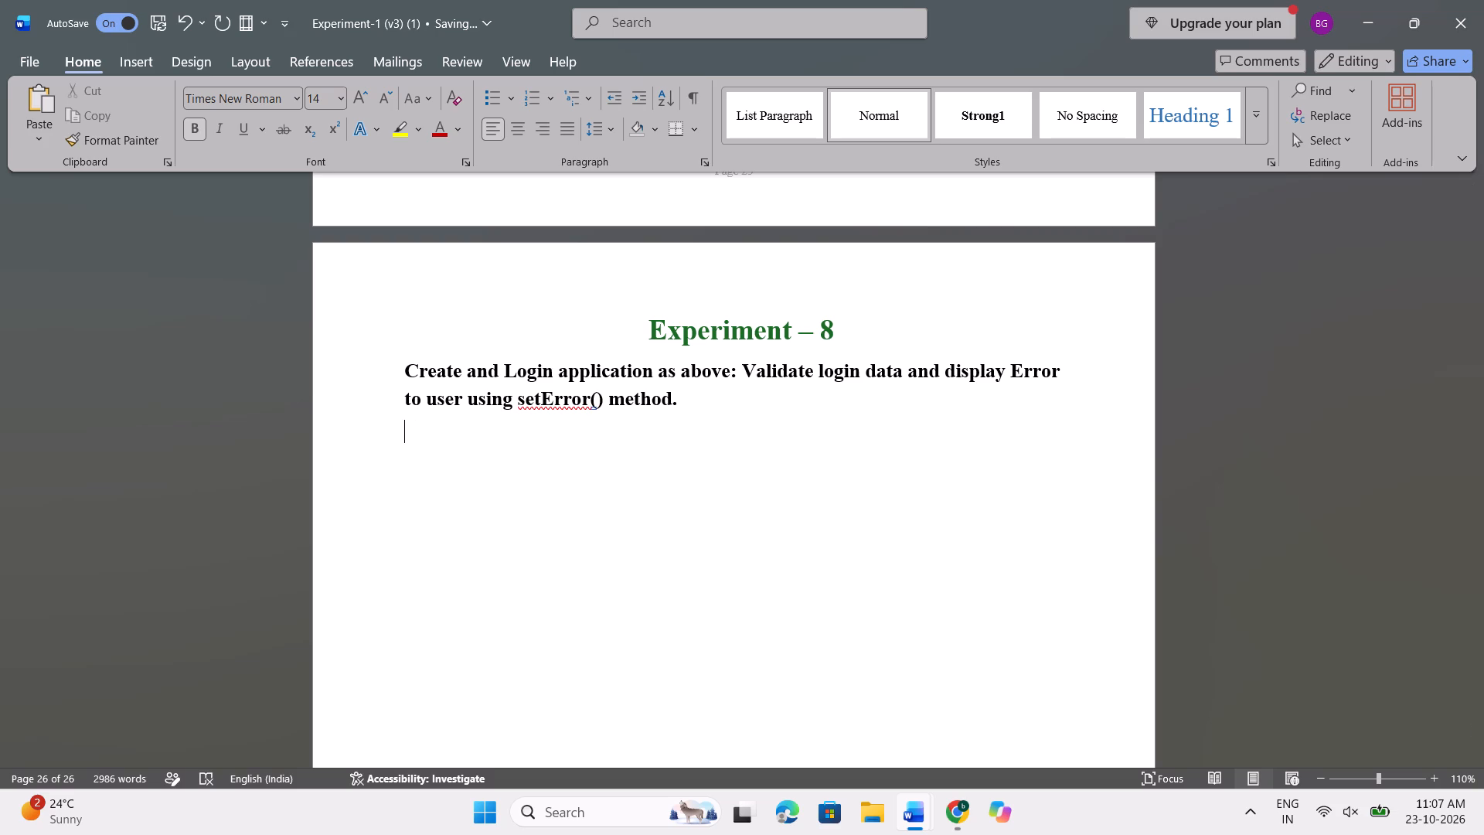
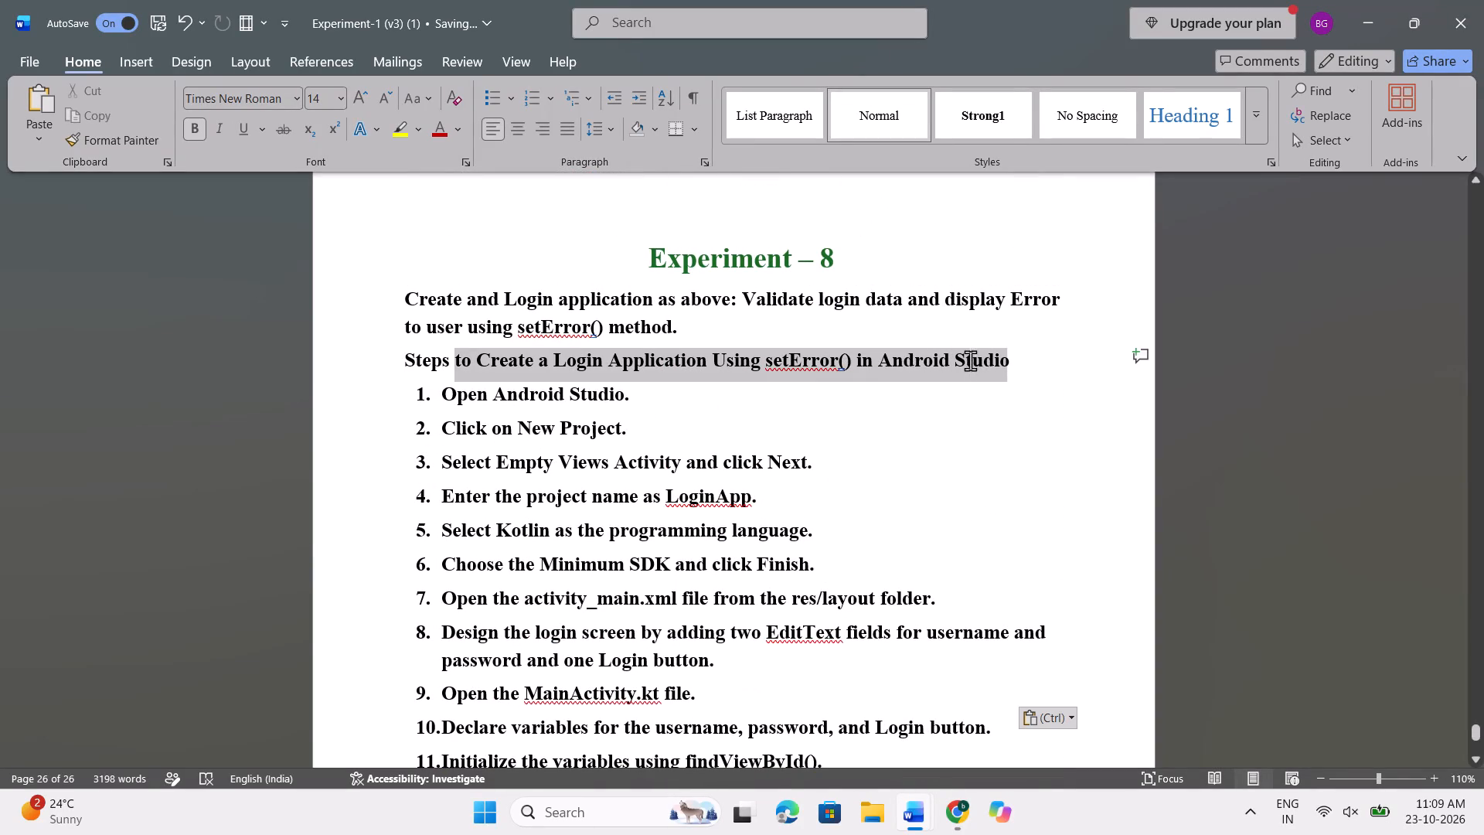
# Shorten the heading above the numbered list in Experiment – 8 to "Steps:" and colour it dark red.
pyautogui.moveTo(970, 360); pyautogui.dragTo(976, 360)
pyautogui.press('BackSpace')
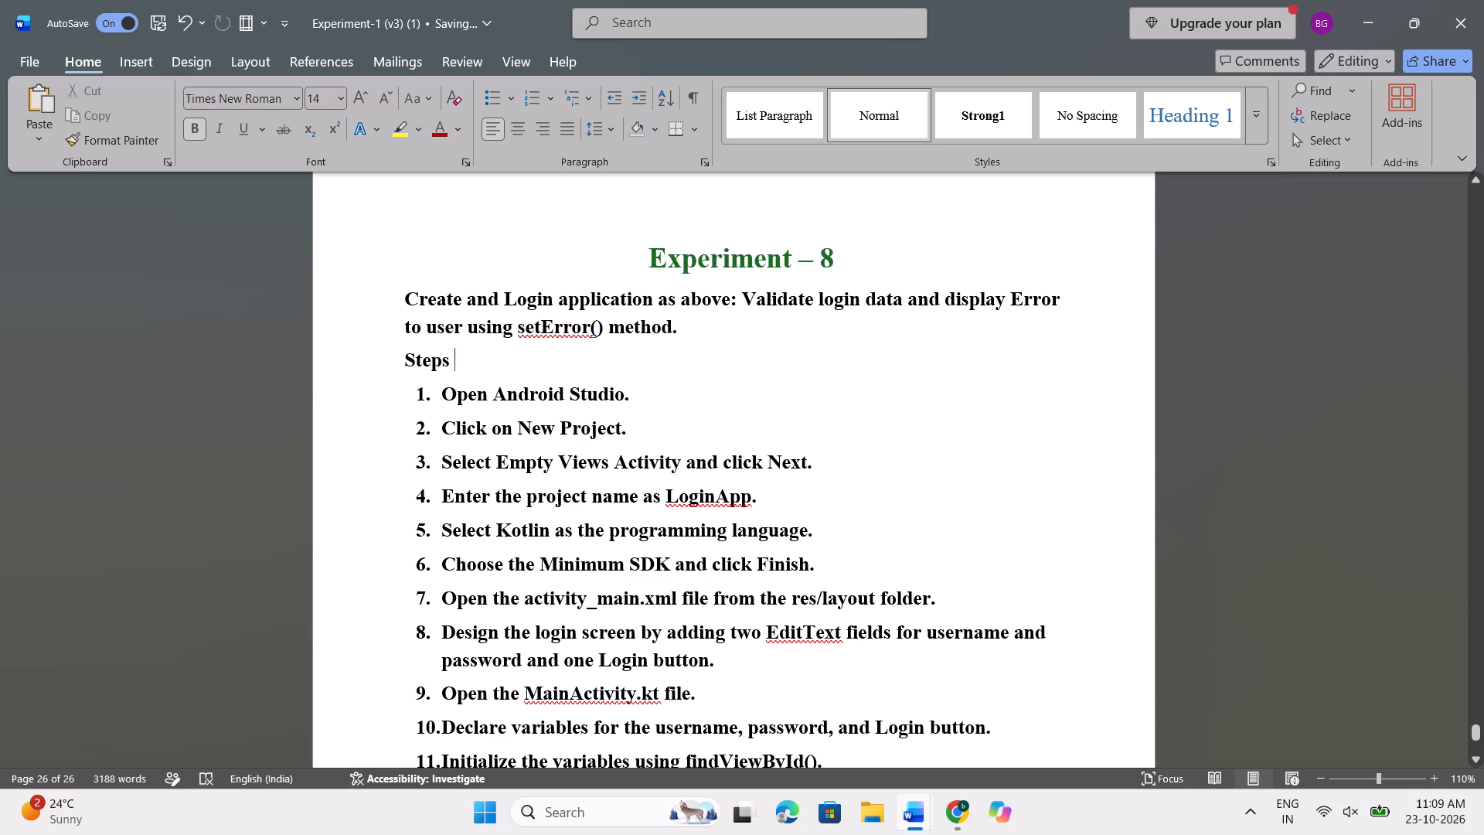
pyautogui.hotkey('shift', ':')
pyautogui.moveTo(485, 370); pyautogui.dragTo(400, 364)
pyautogui.click(445, 132)
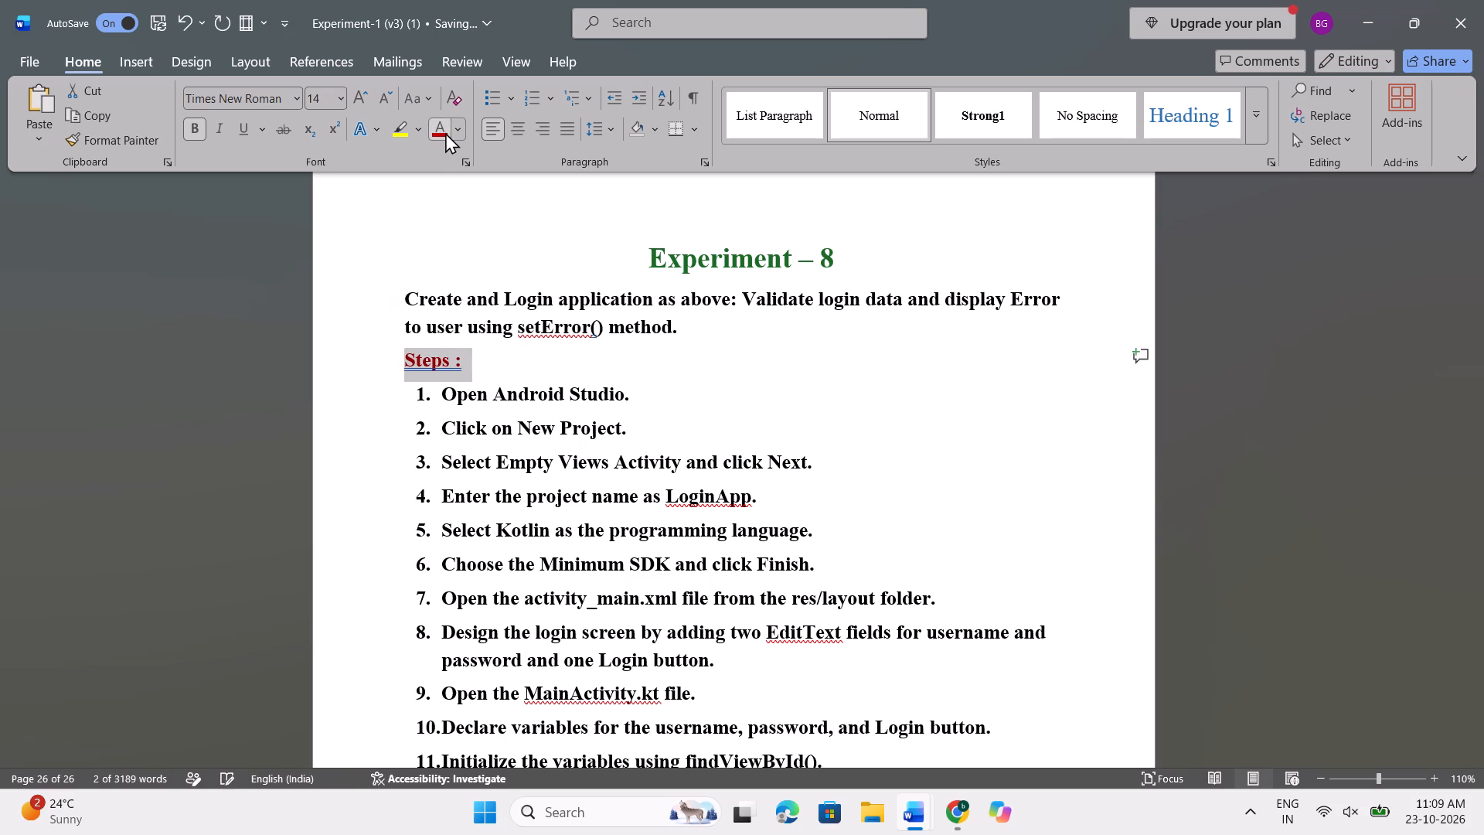
pyautogui.click(502, 377)
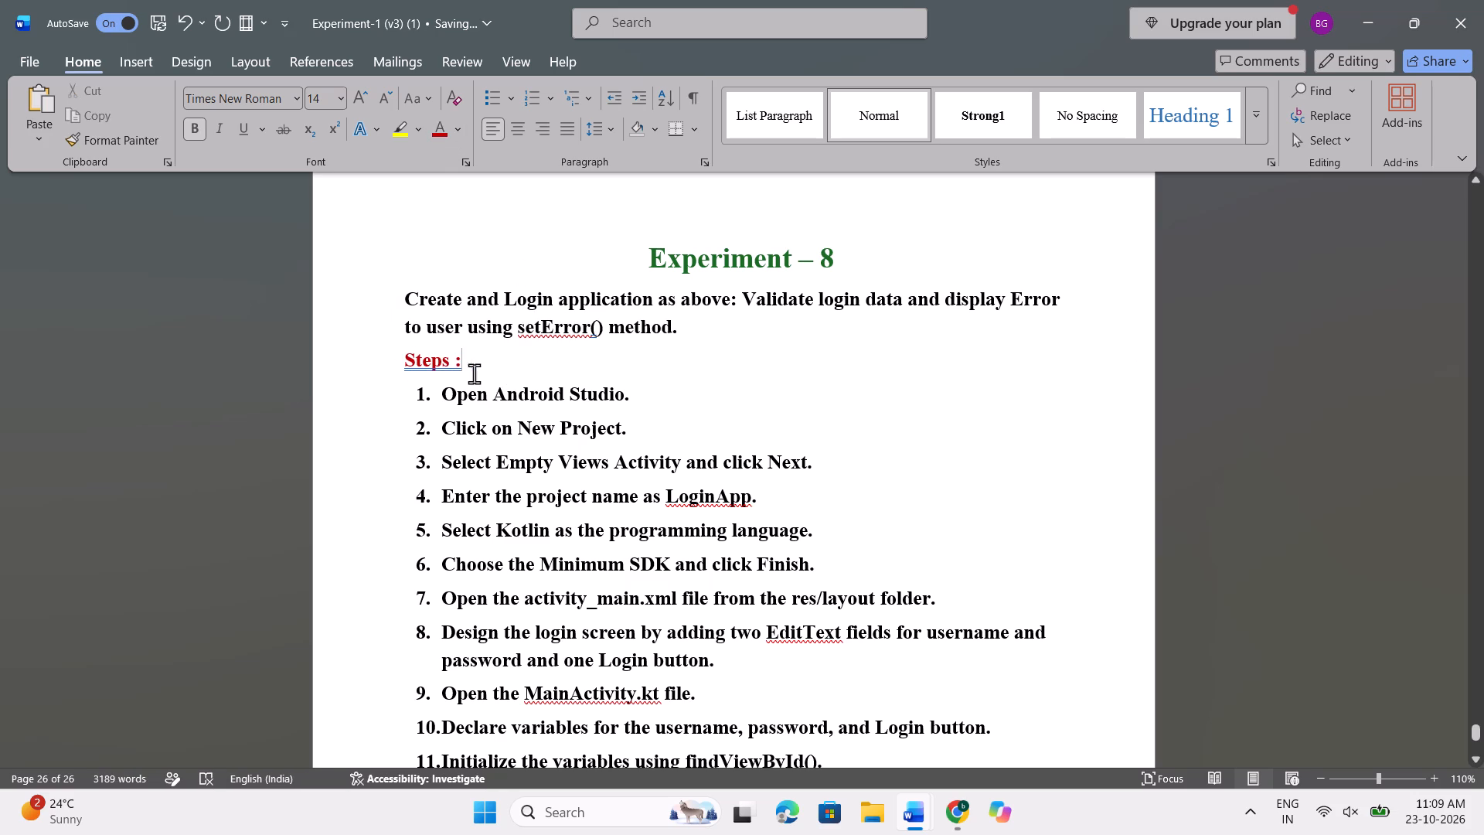
pyautogui.click(457, 370)
pyautogui.click(451, 376)
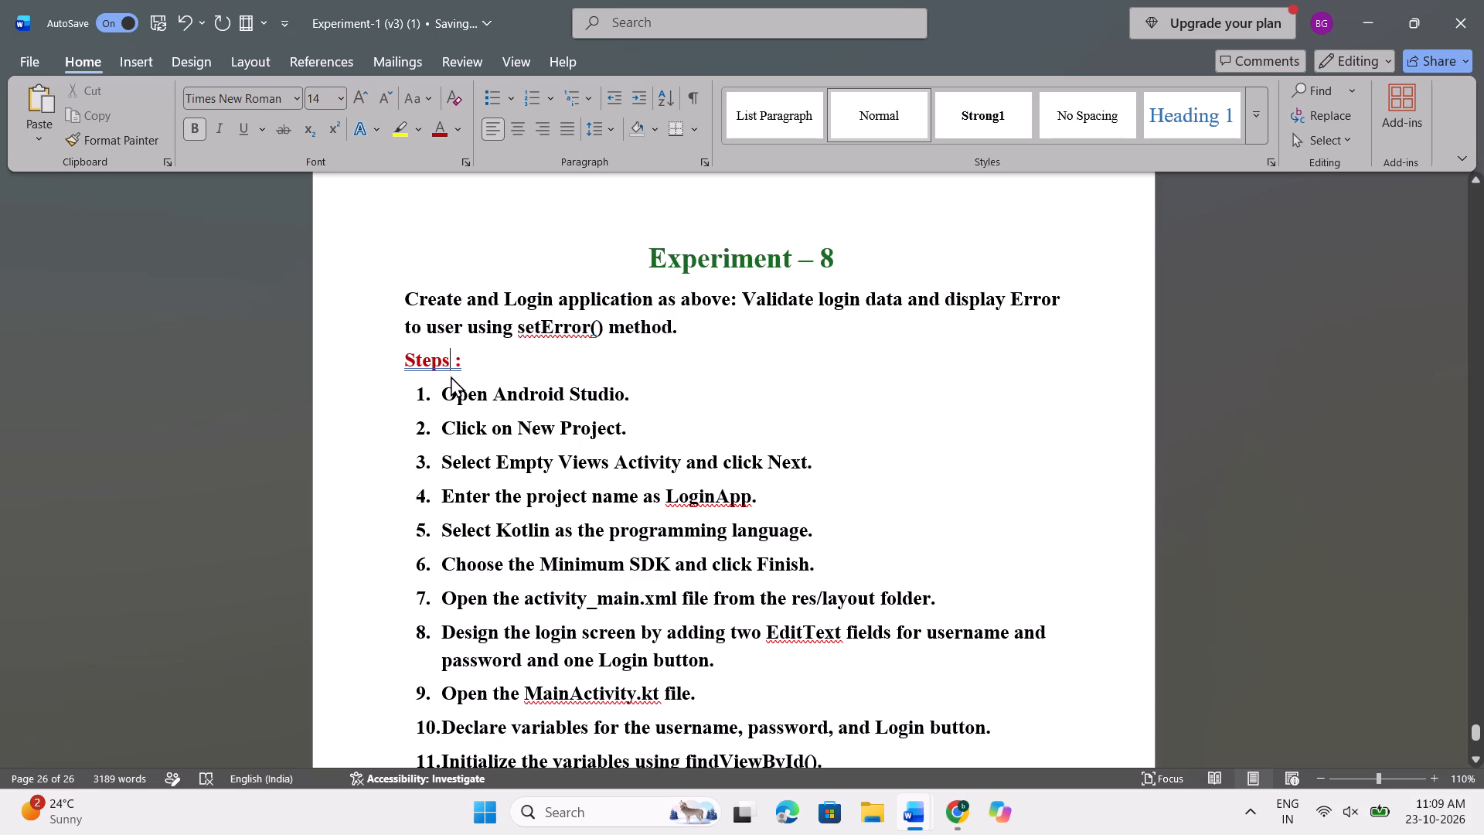
pyautogui.click(458, 375)
pyautogui.press('BackSpace')
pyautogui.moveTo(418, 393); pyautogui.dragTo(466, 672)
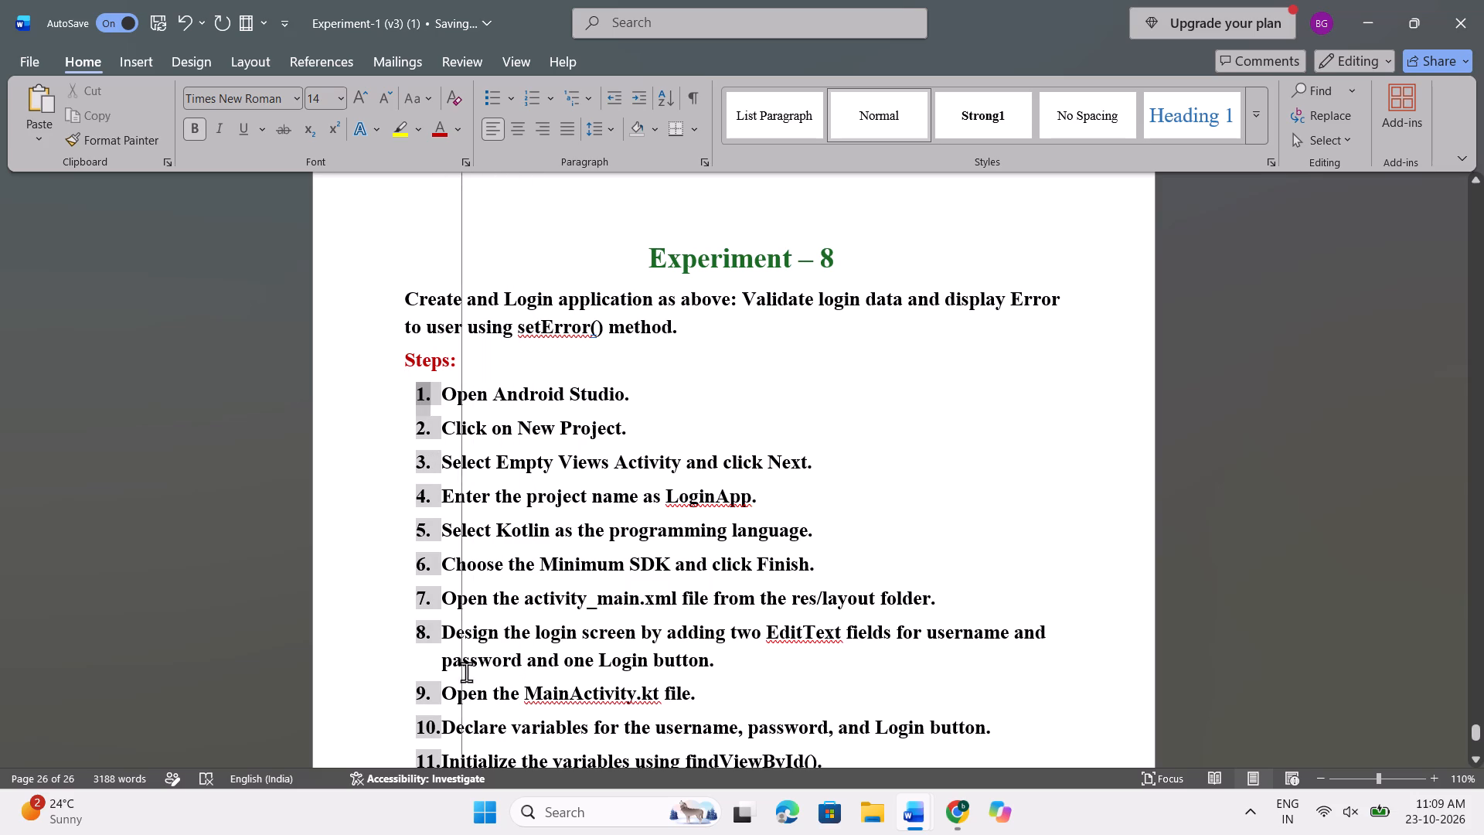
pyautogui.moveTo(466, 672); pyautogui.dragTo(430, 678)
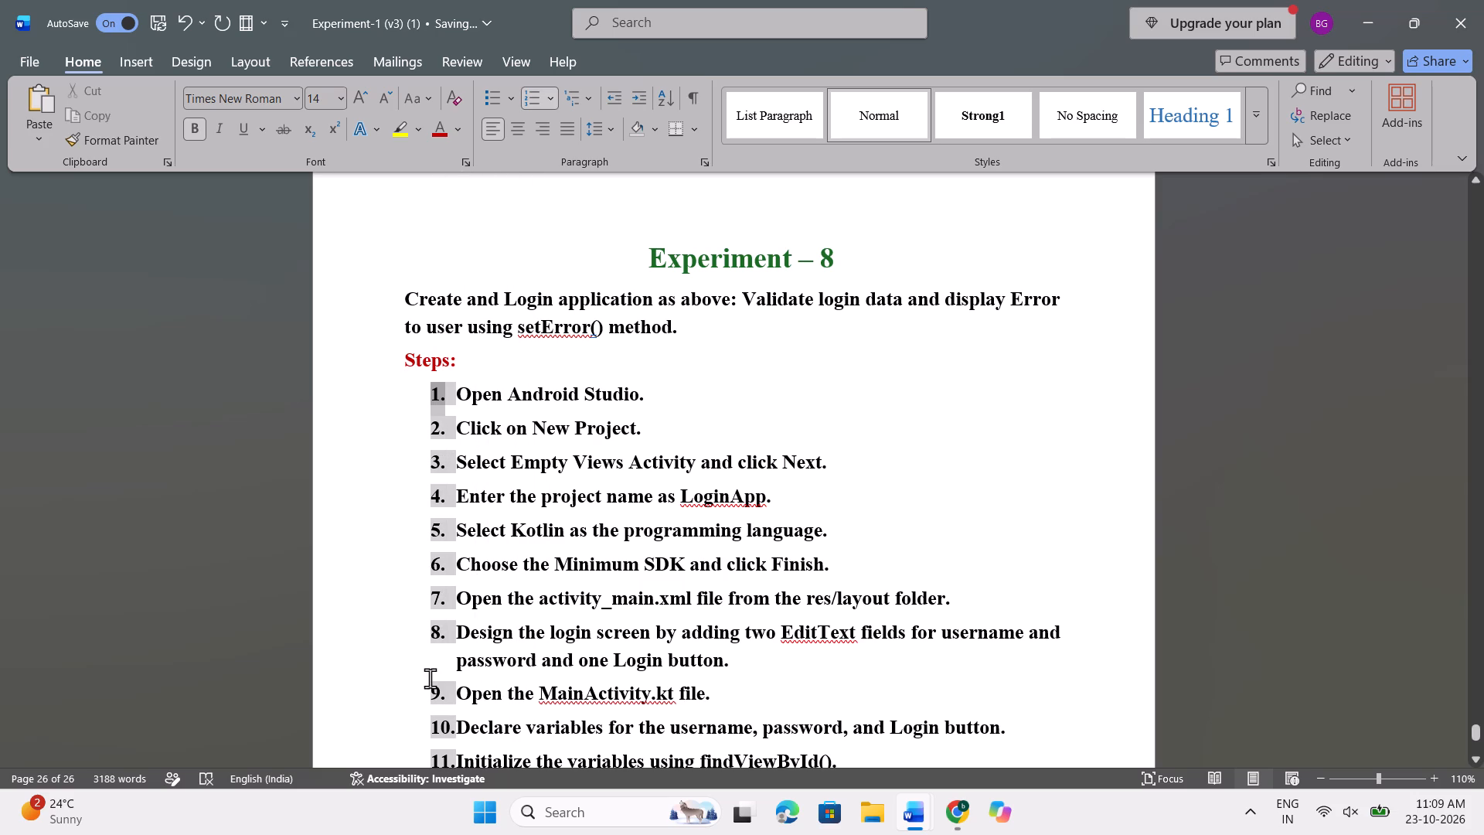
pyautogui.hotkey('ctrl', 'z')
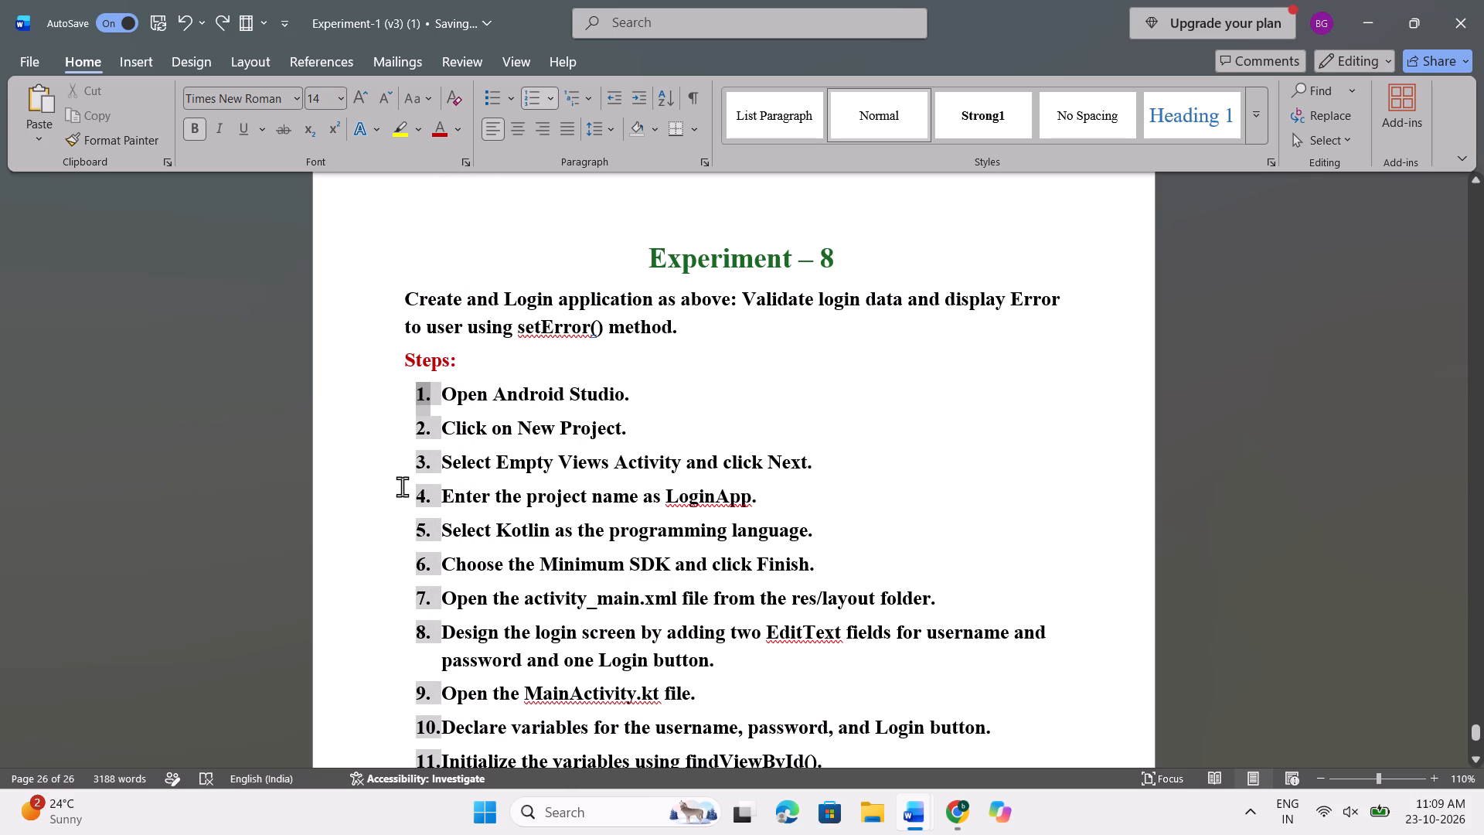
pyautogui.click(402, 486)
# Reduce all 20 numbered steps of Experiment – 8 to font size 12 and remove their bold formatting.
pyautogui.moveTo(443, 400); pyautogui.dragTo(499, 531)
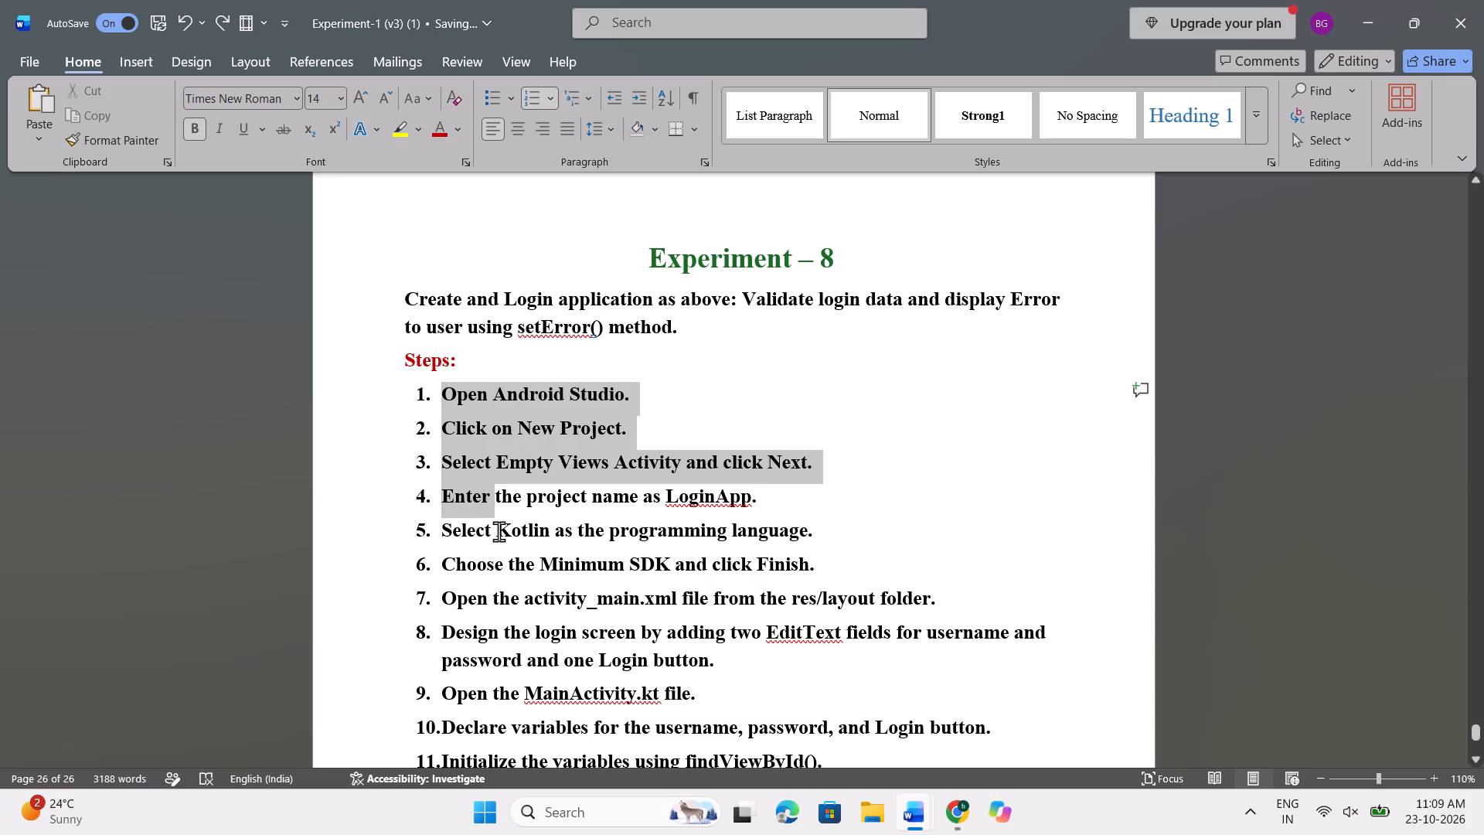
pyautogui.moveTo(499, 531); pyautogui.dragTo(539, 830)
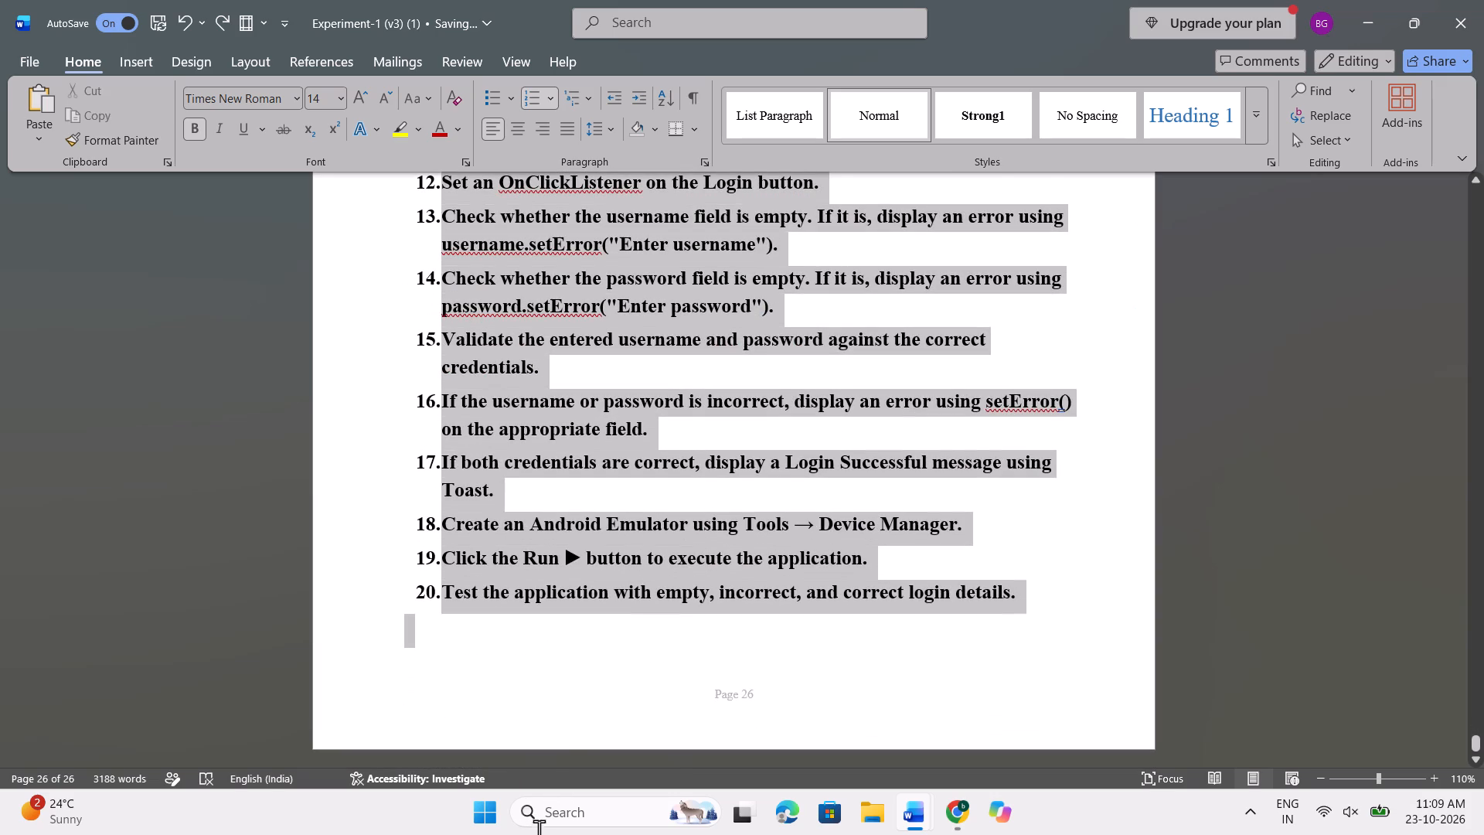
pyautogui.moveTo(539, 830); pyautogui.dragTo(1041, 591)
pyautogui.moveTo(1041, 591); pyautogui.dragTo(1037, 591)
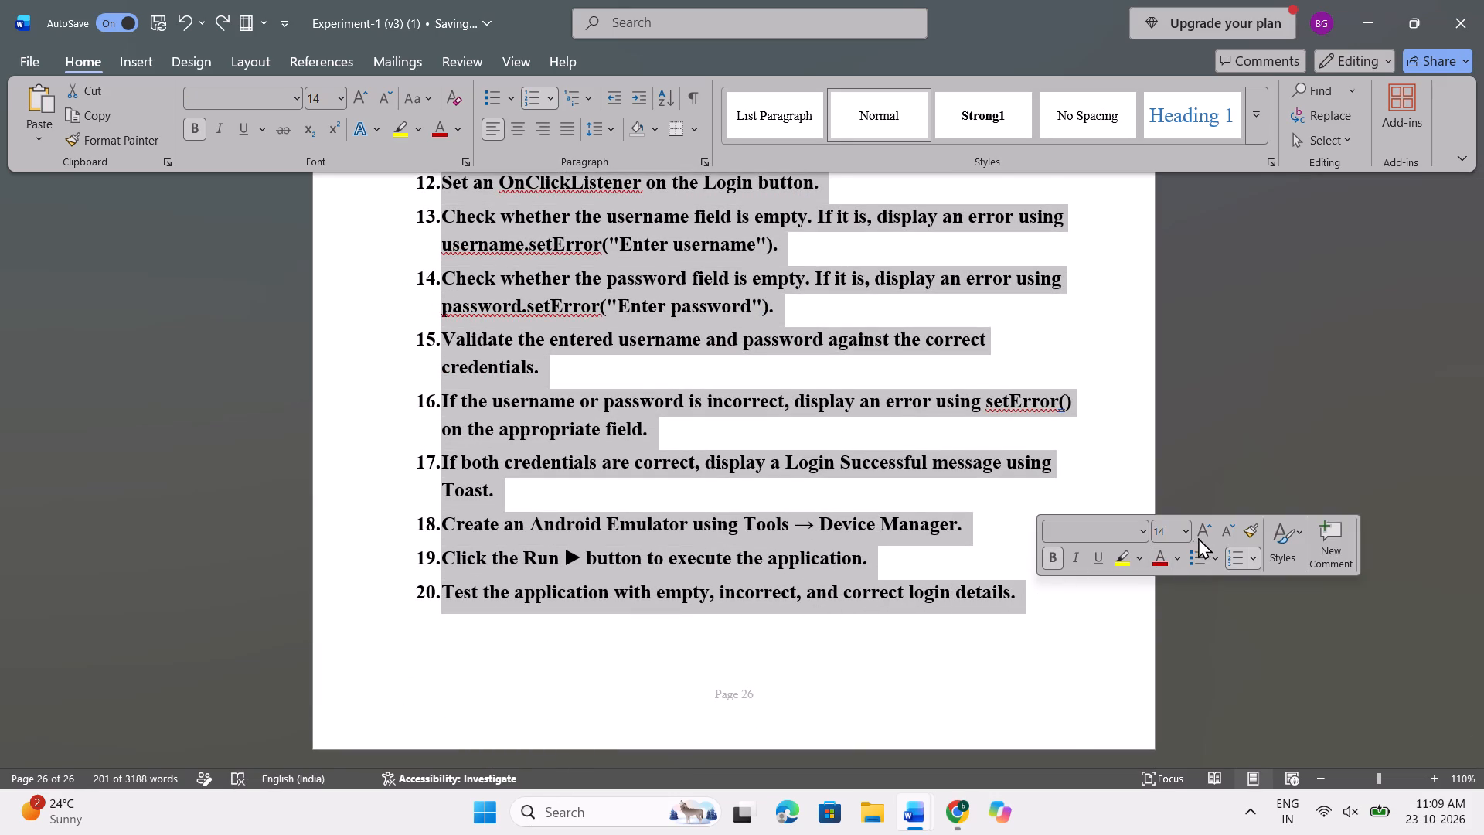
pyautogui.click(1228, 530)
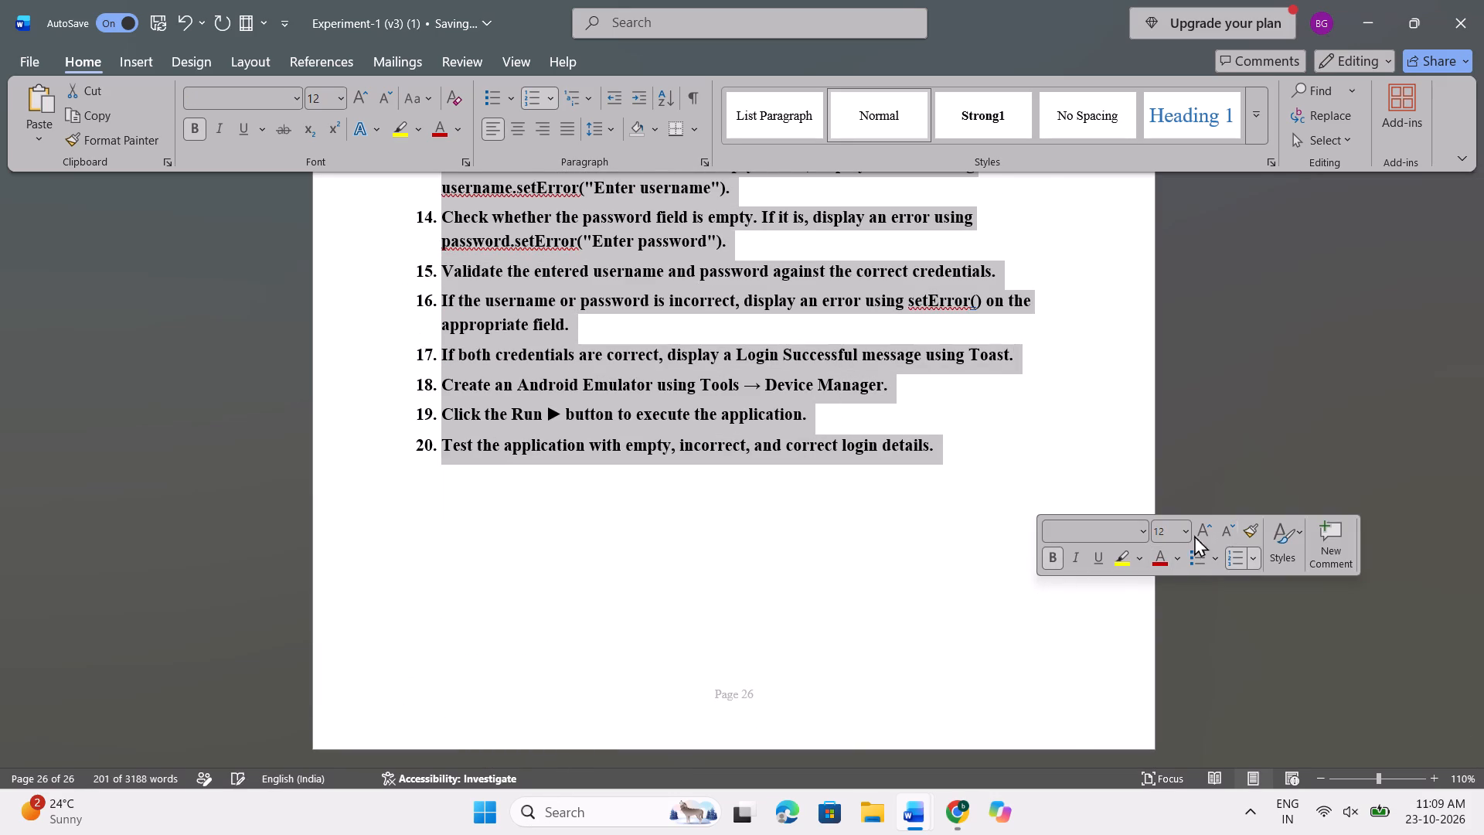
pyautogui.click(1055, 558)
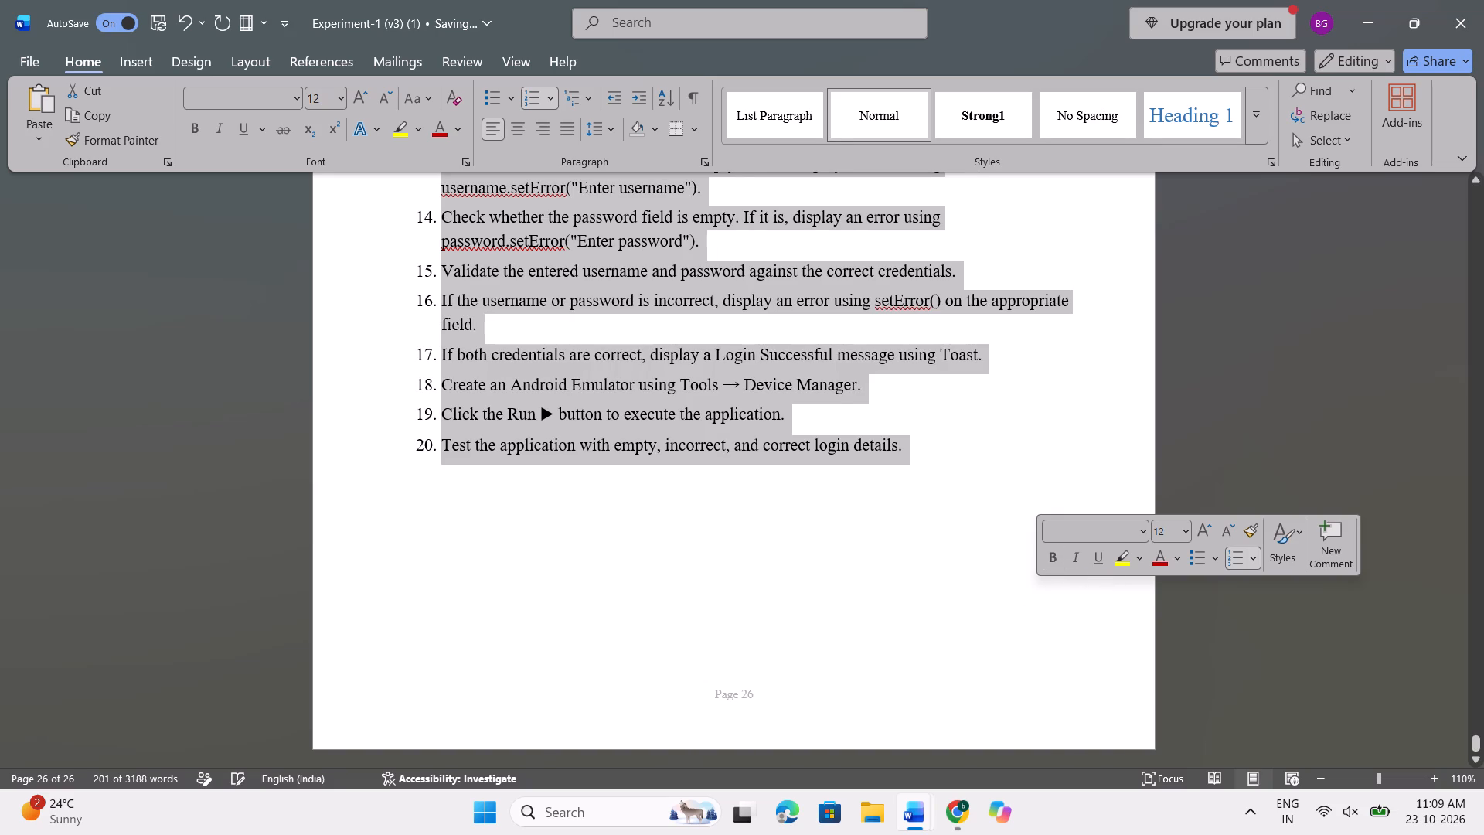
pyautogui.click(809, 544)
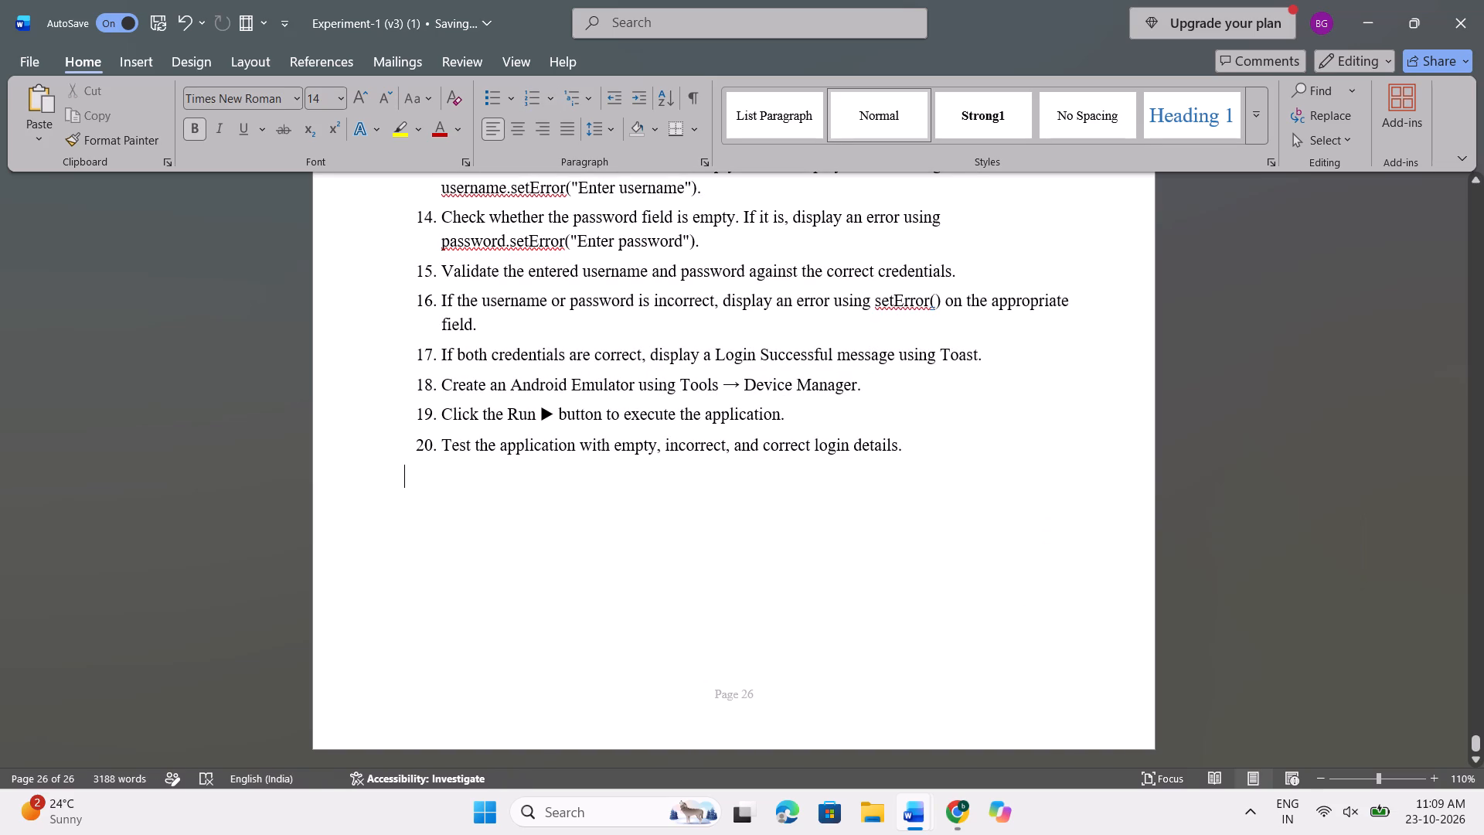
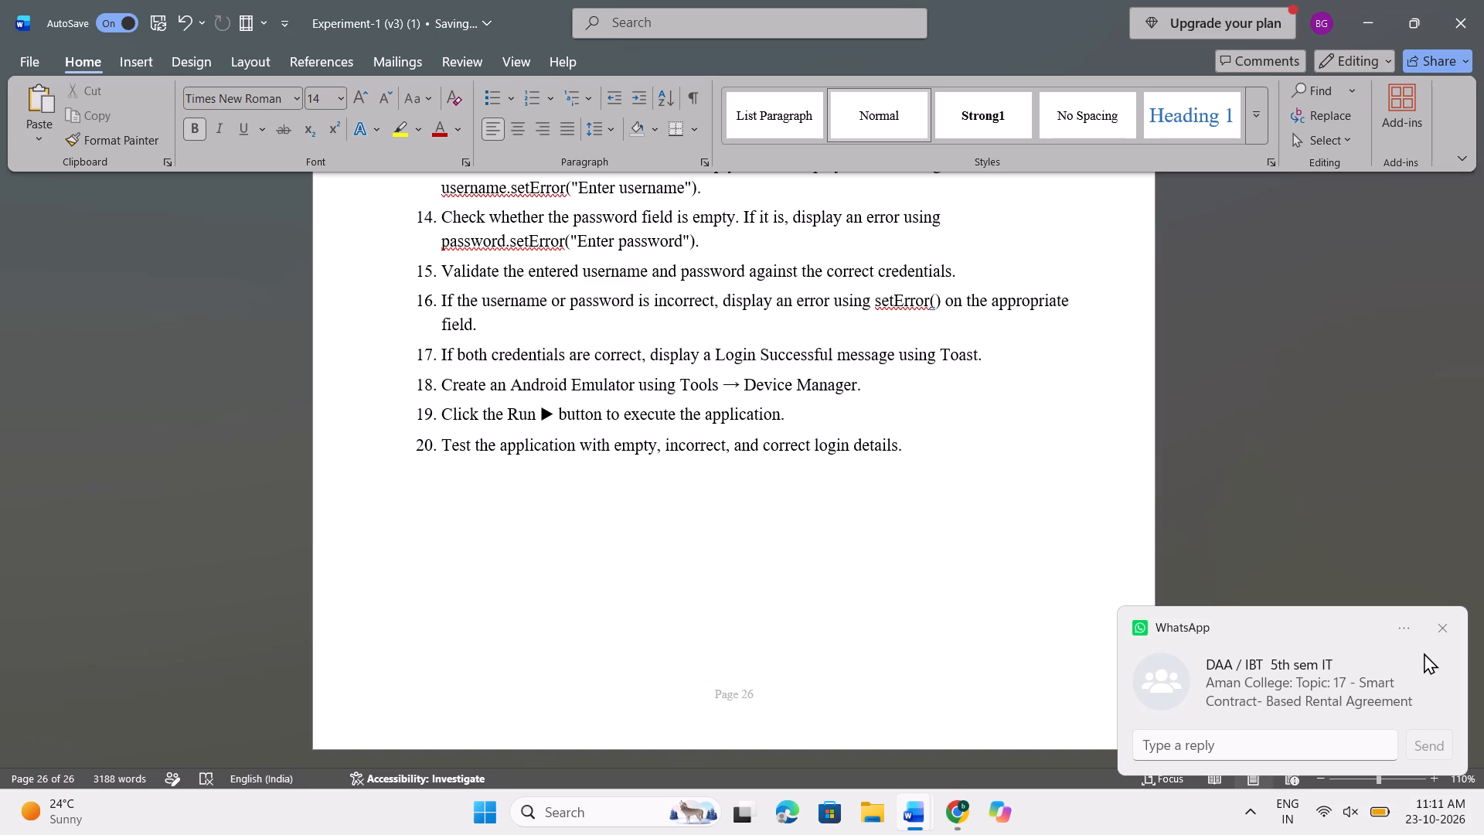
# Dismiss the chat notification and examine the preceding login experiment's numbered steps, Kotlin Code section and the image that follows it.
pyautogui.click(1442, 634)
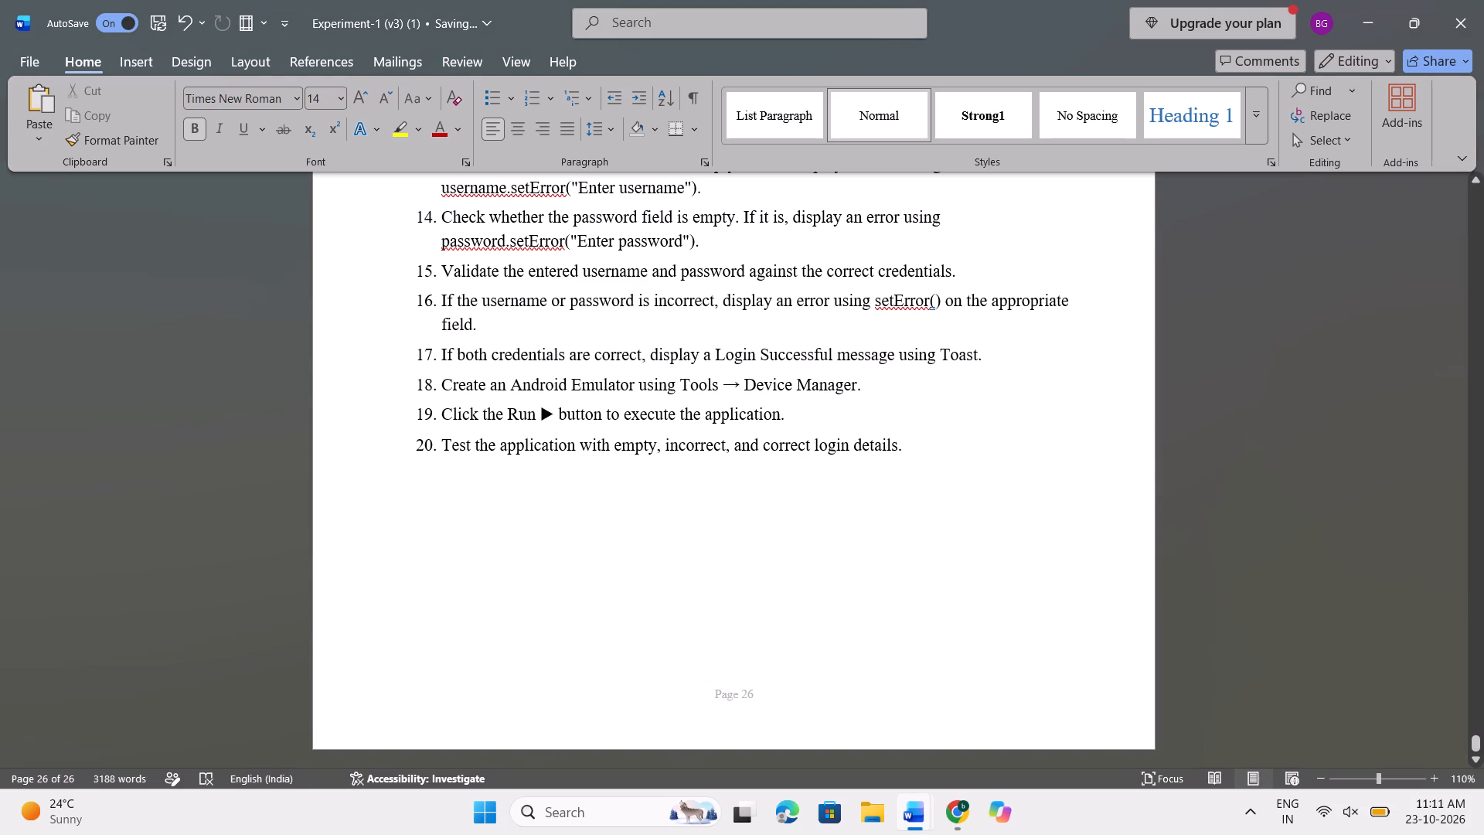
pyautogui.scroll(1, 666, 492)
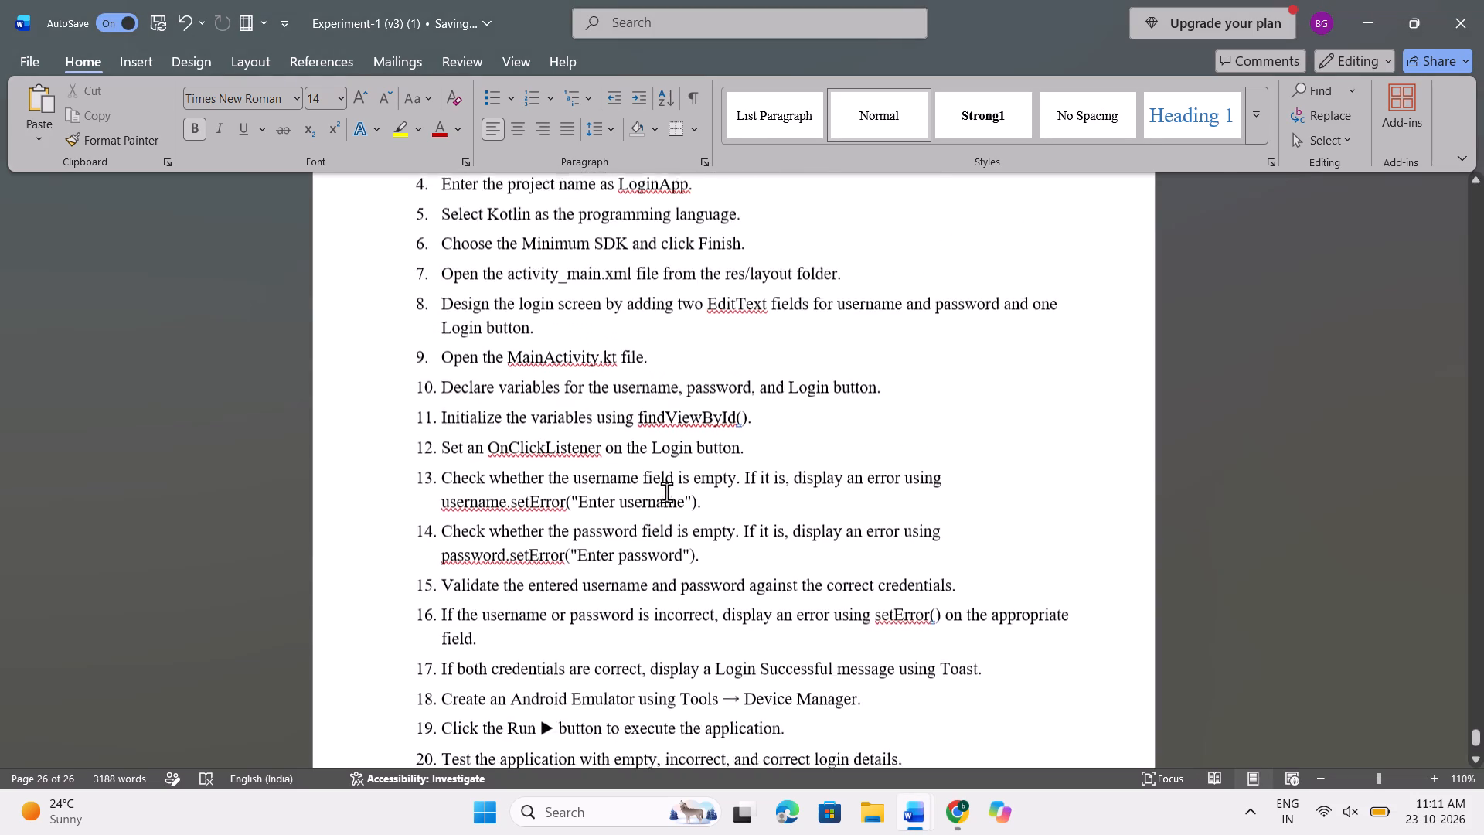
pyautogui.scroll(2, 666, 492)
pyautogui.scroll(-2, 666, 492)
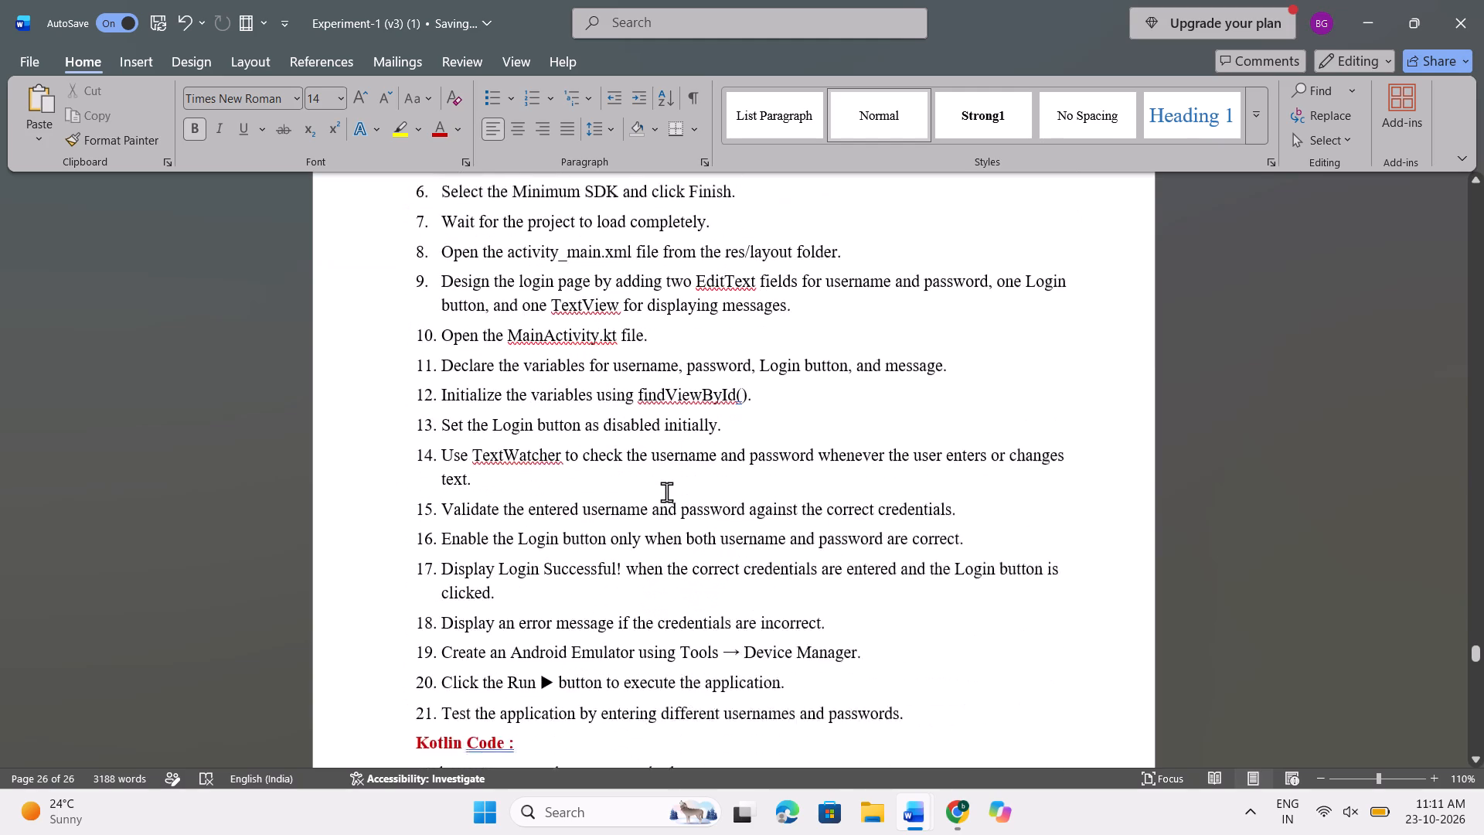
pyautogui.scroll(-3, 666, 492)
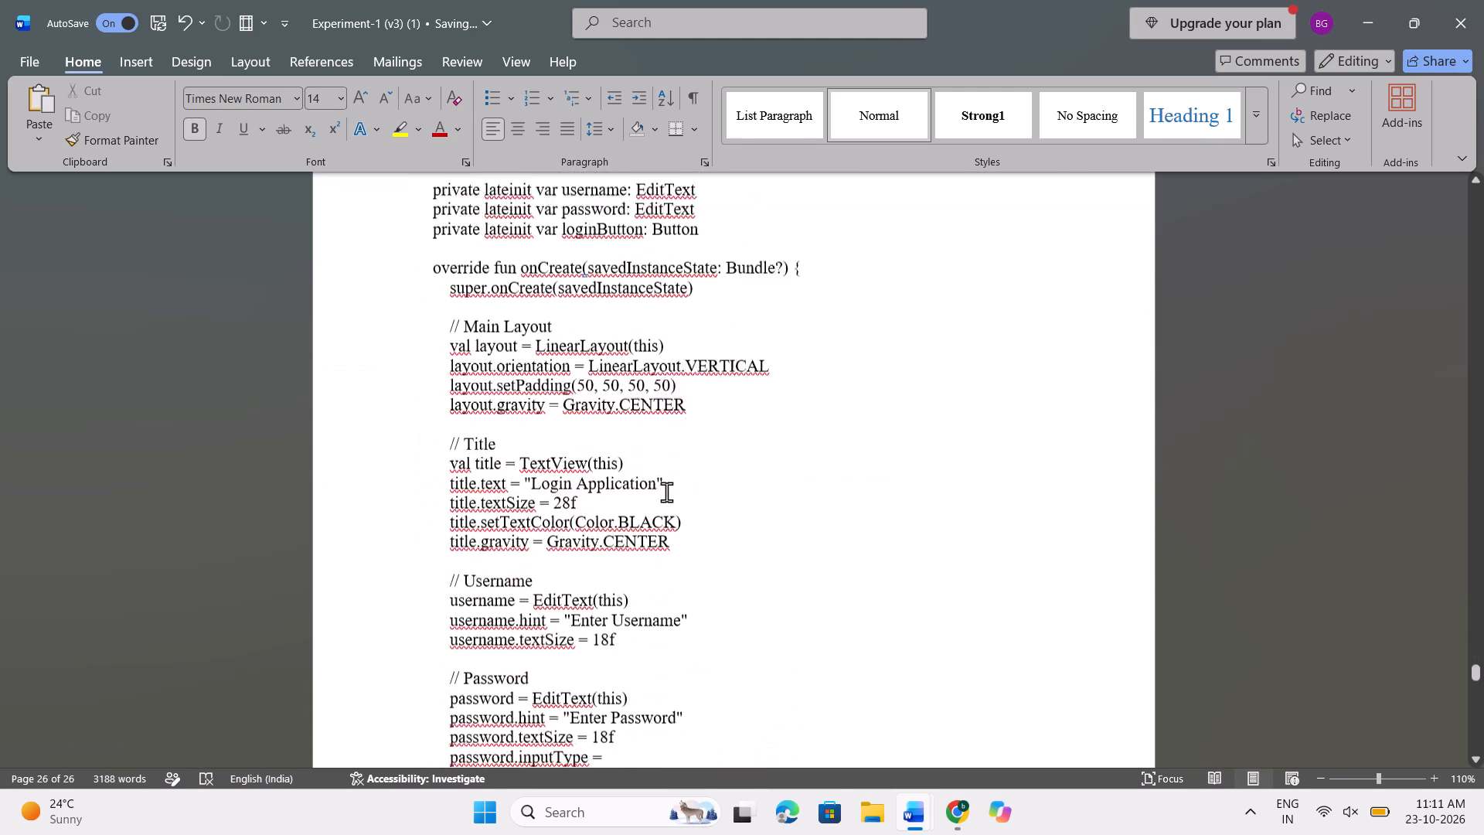
pyautogui.scroll(-6, 666, 492)
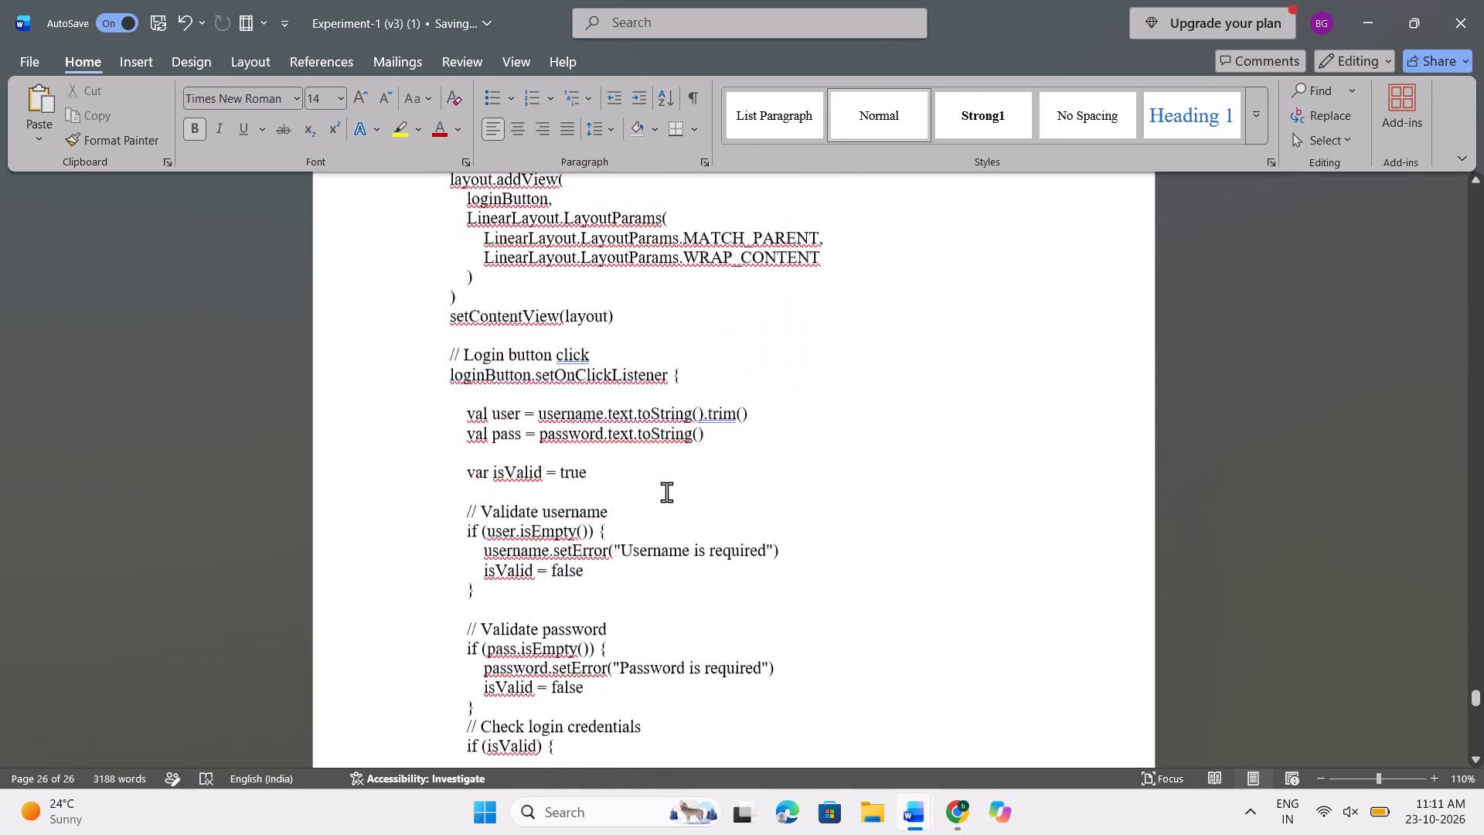
pyautogui.scroll(-2, 666, 492)
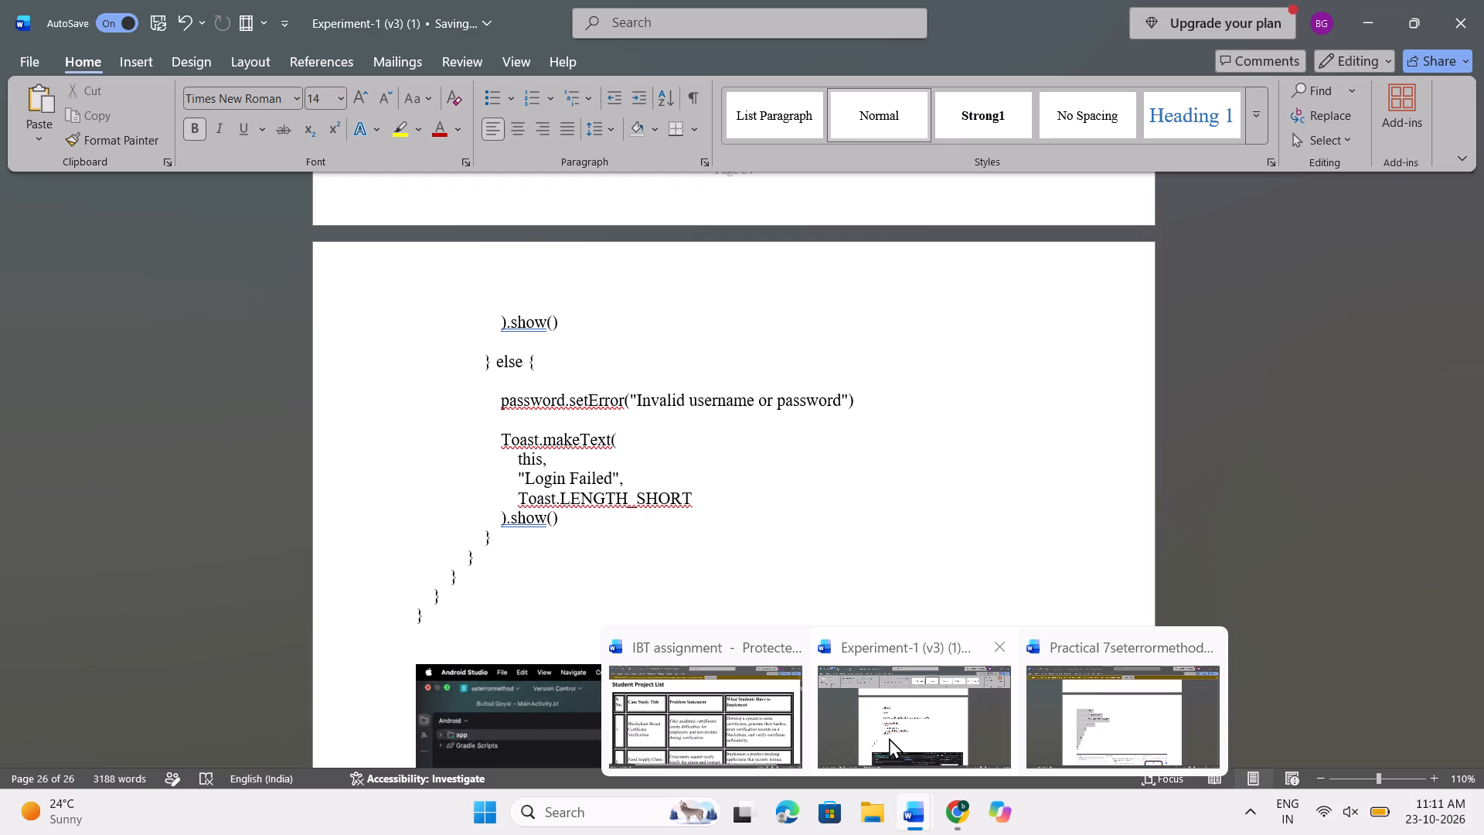
pyautogui.click(889, 738)
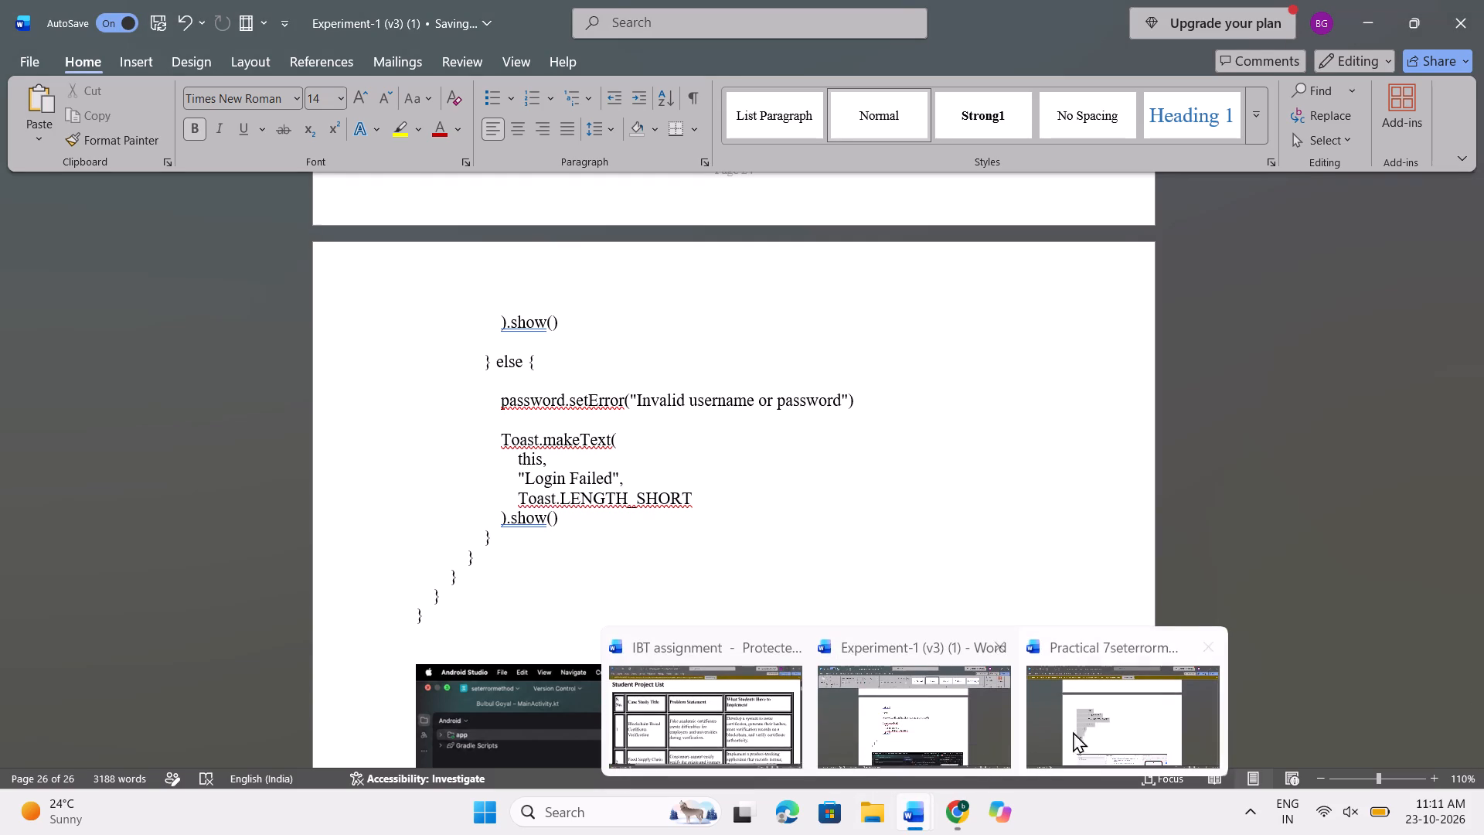
# Close the Practical 7 setError and IBT assignment document windows, keeping only the Experiment-1 document open.
pyautogui.click(1207, 646)
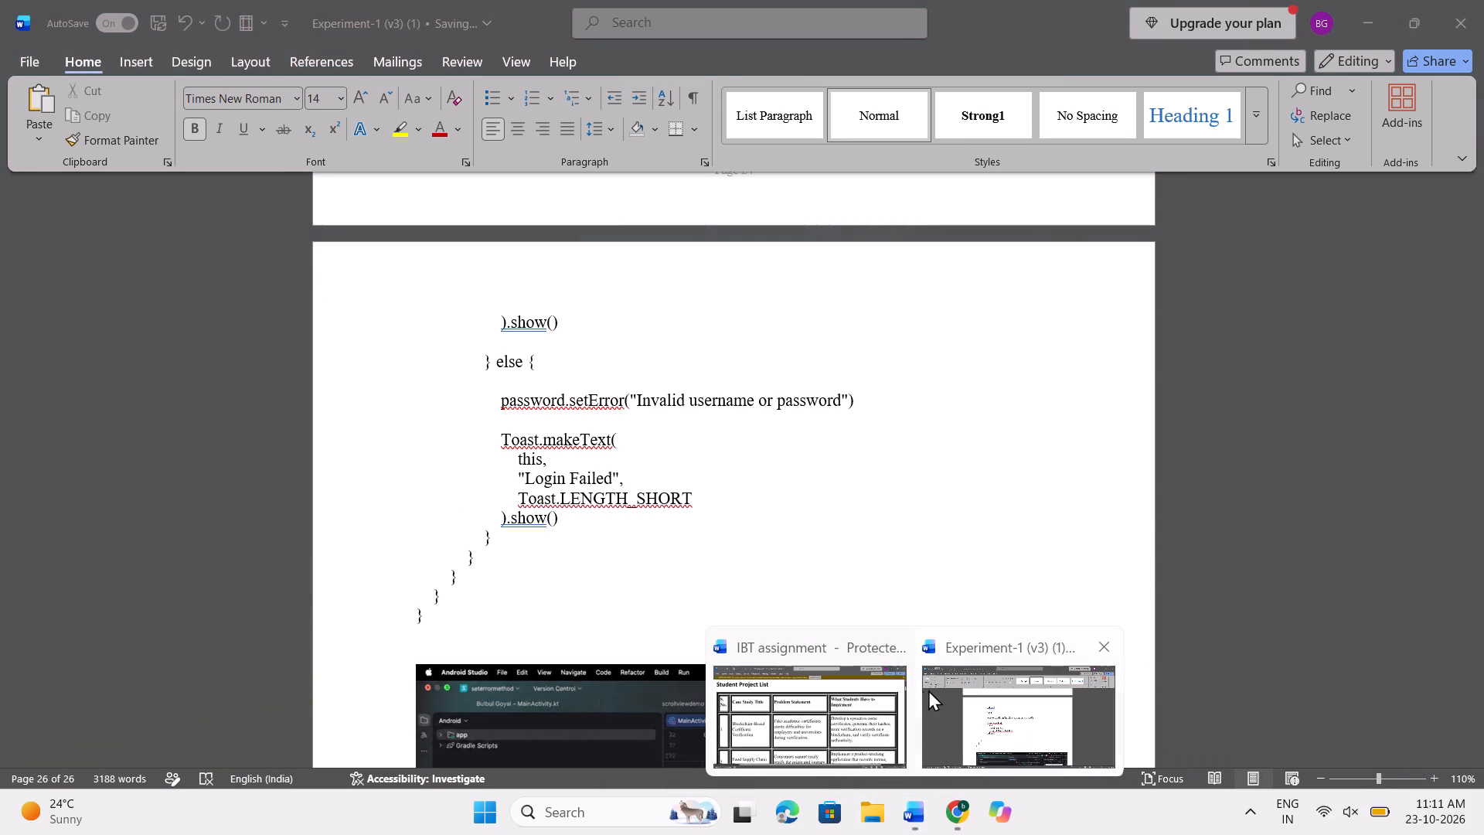
pyautogui.click(900, 644)
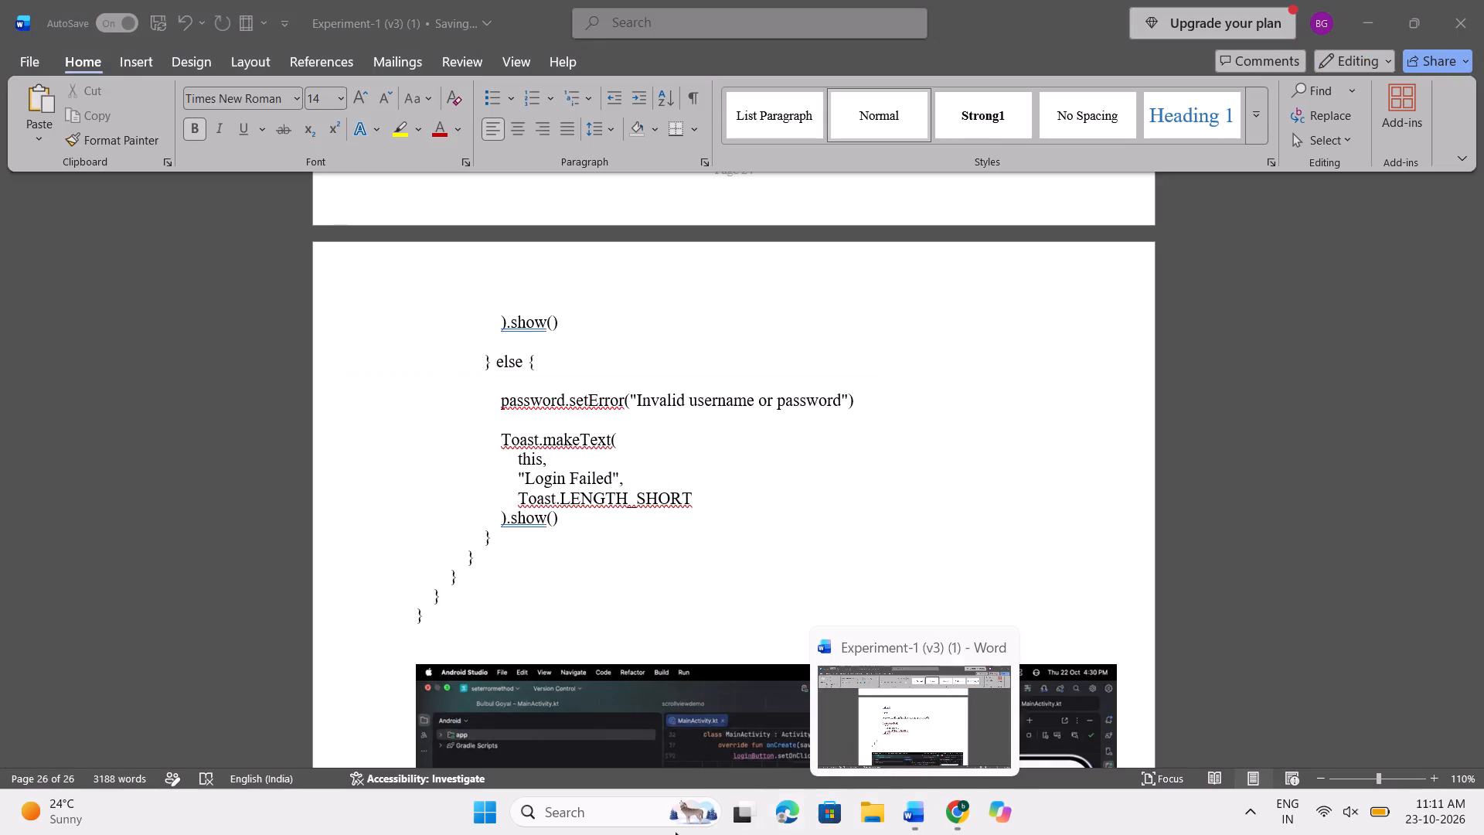
# Search the computer for WhatsApp and launch the app.
pyautogui.click(612, 816)
pyautogui.write('wh')
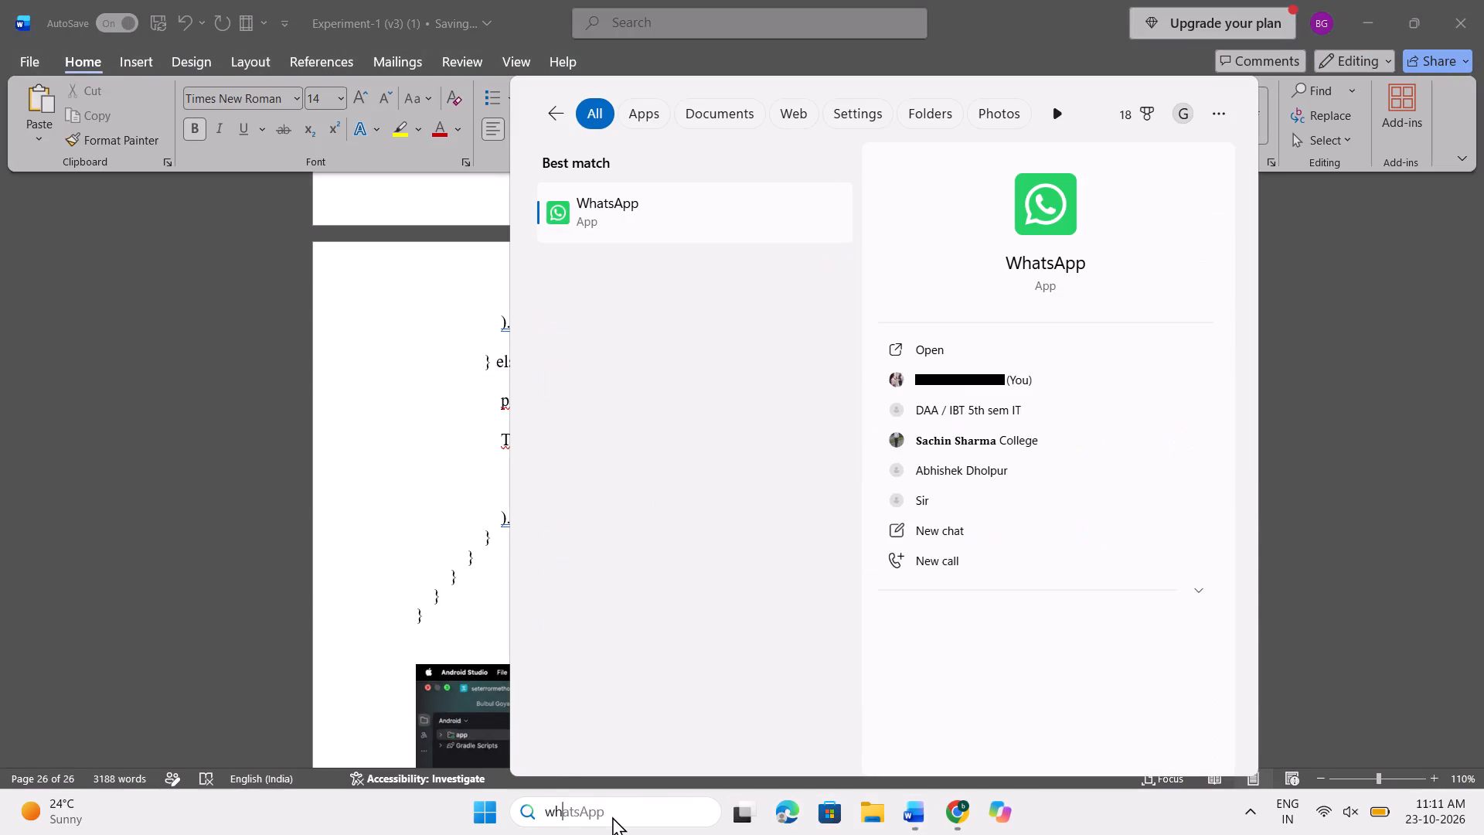
pyautogui.press('Return')
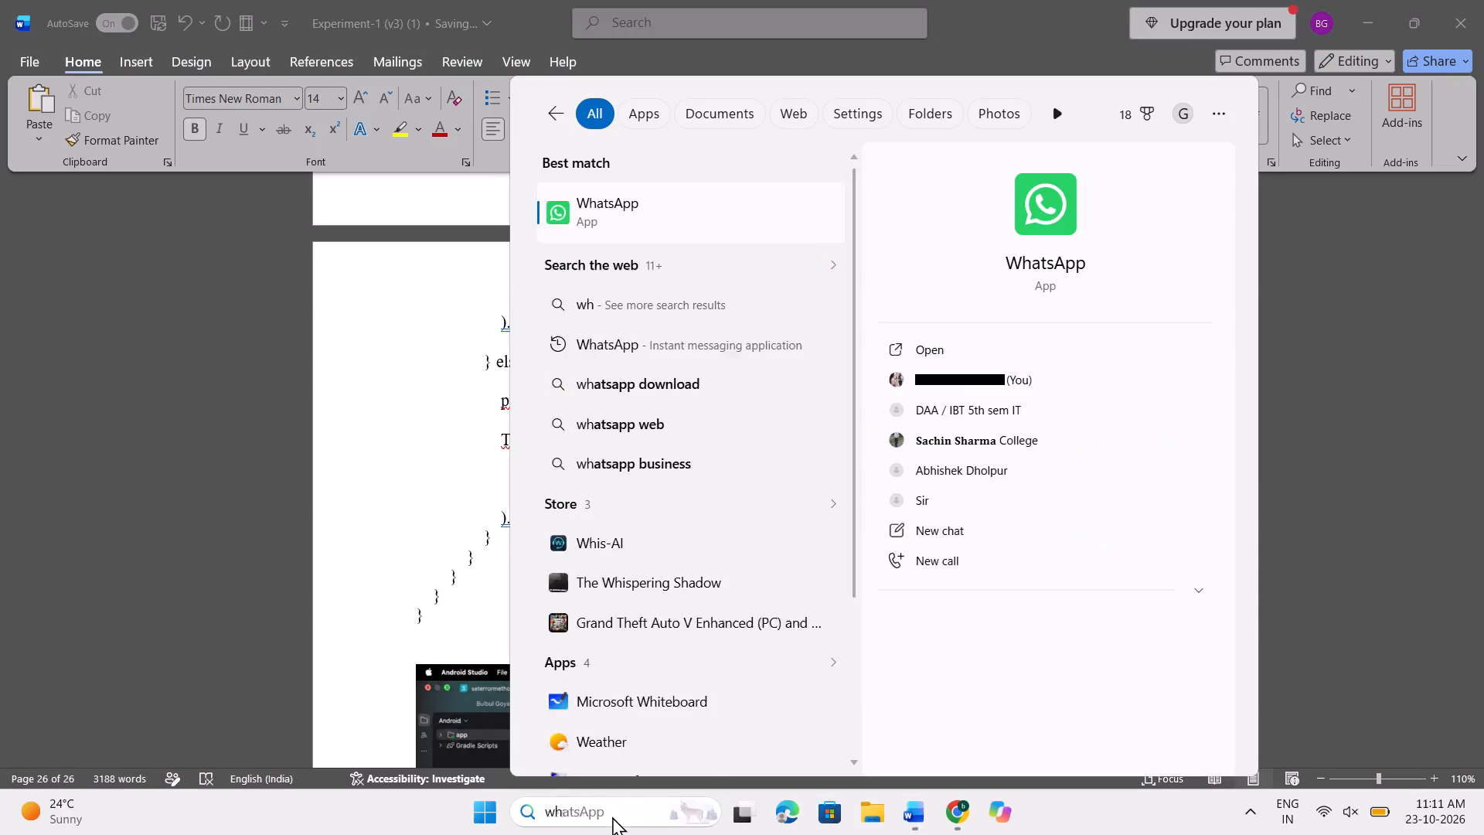
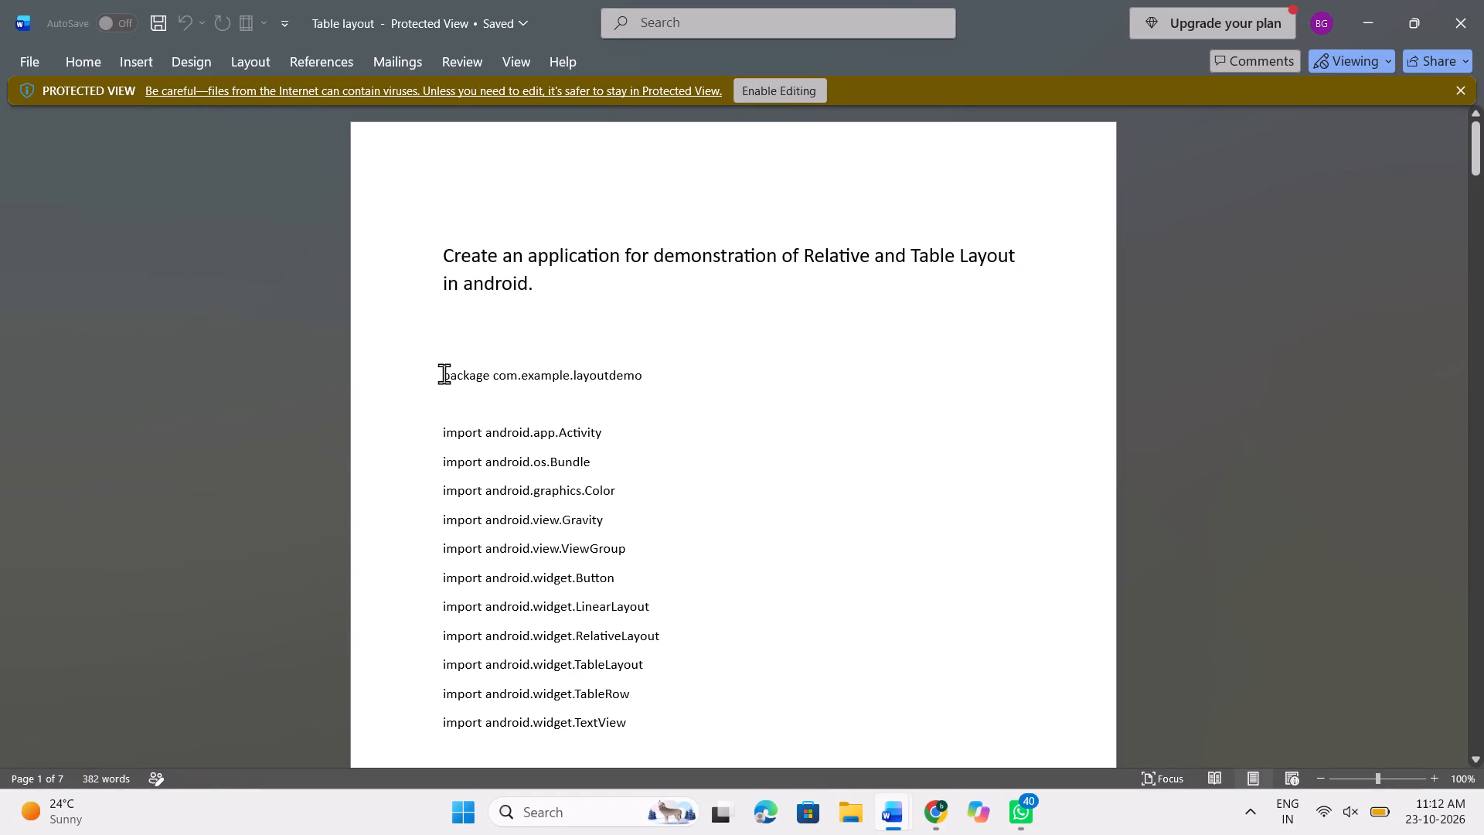
# Copy the whole Kotlin code in the Table layout document, from the package line to the final closing brace, without the screenshot.
pyautogui.moveTo(444, 373); pyautogui.dragTo(512, 795)
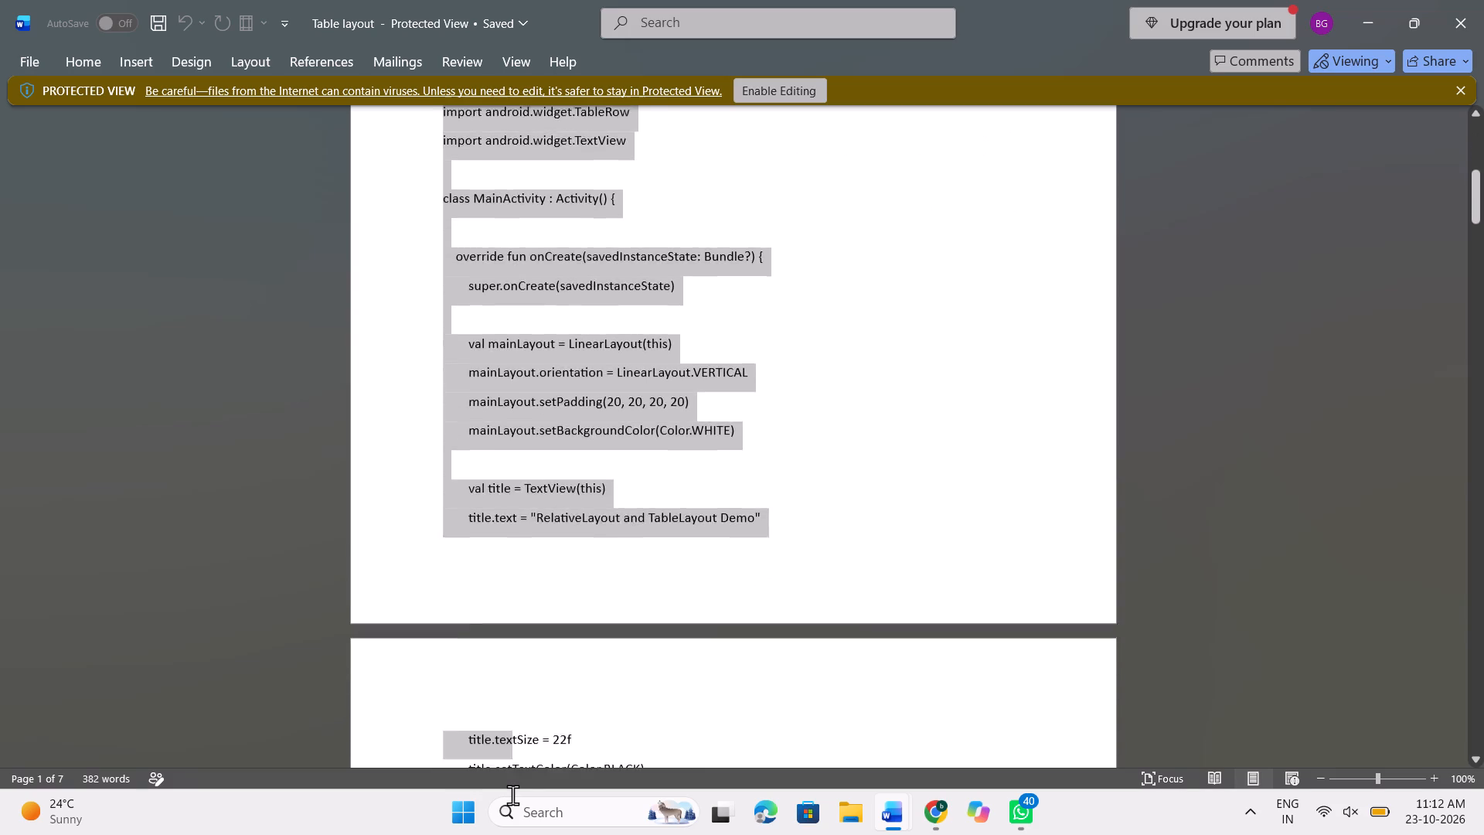
pyautogui.moveTo(512, 795); pyautogui.dragTo(516, 789)
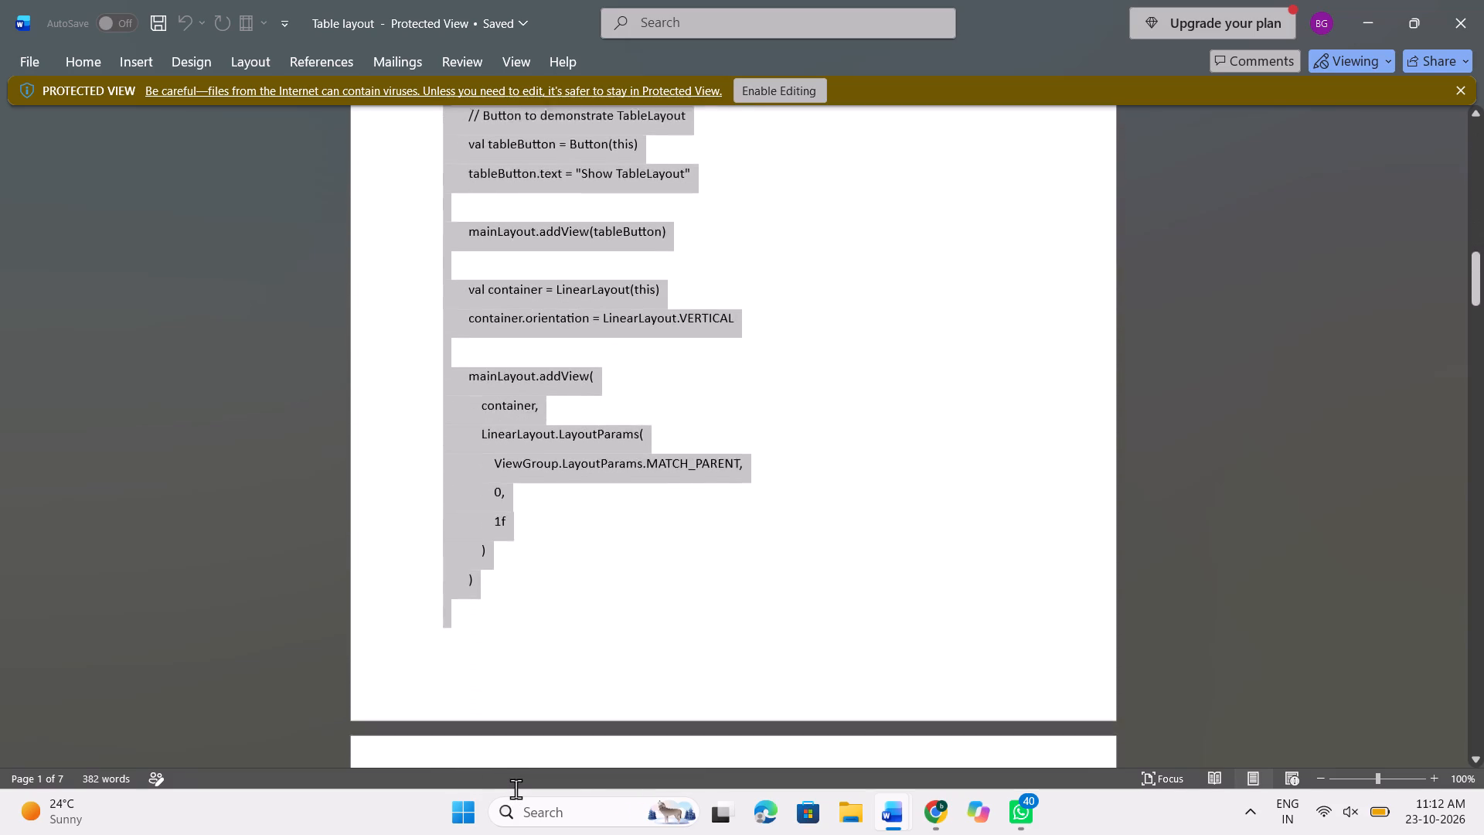
pyautogui.moveTo(516, 789); pyautogui.dragTo(550, 819)
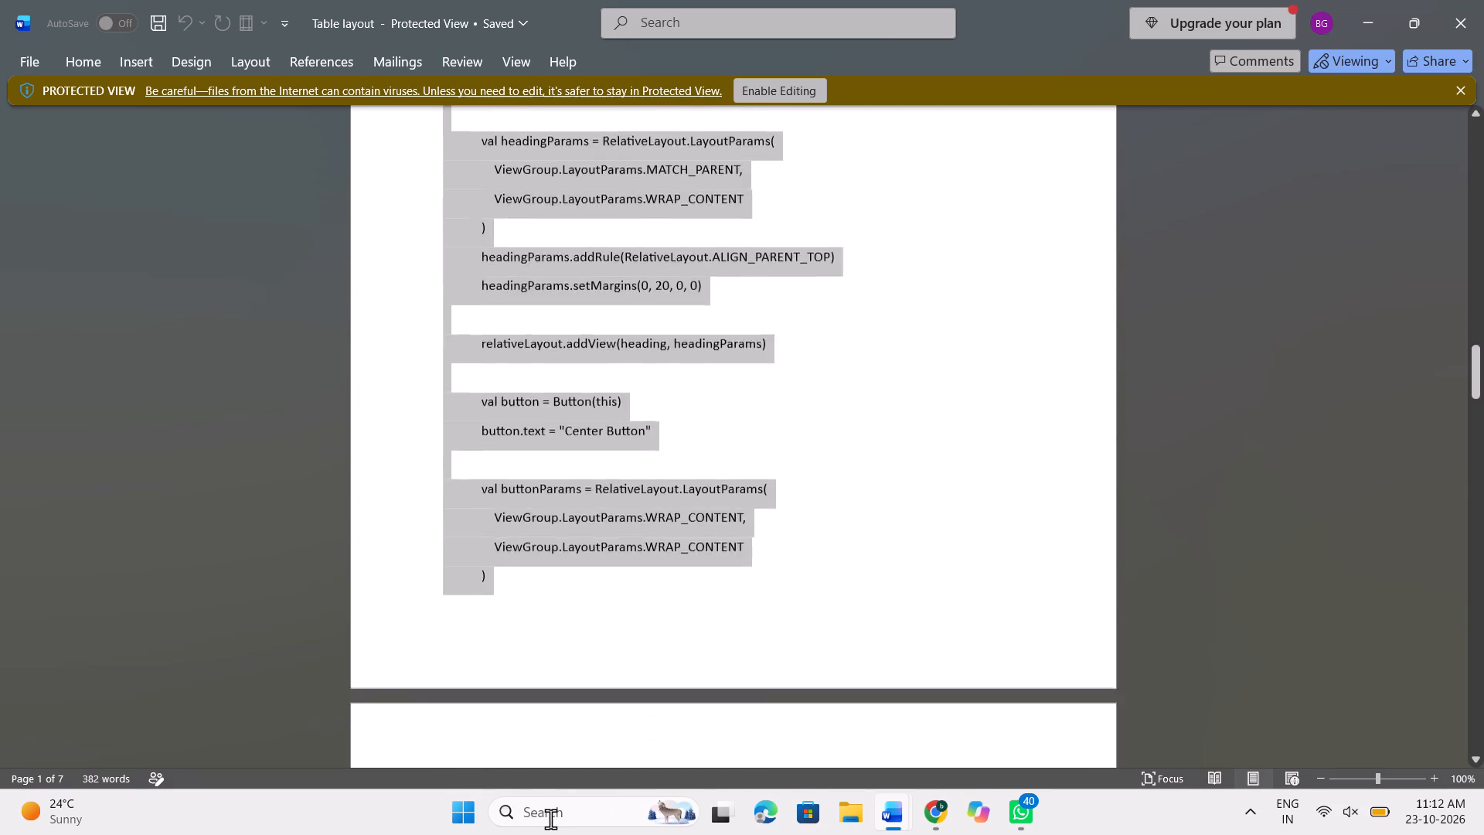
pyautogui.moveTo(550, 819); pyautogui.dragTo(551, 819)
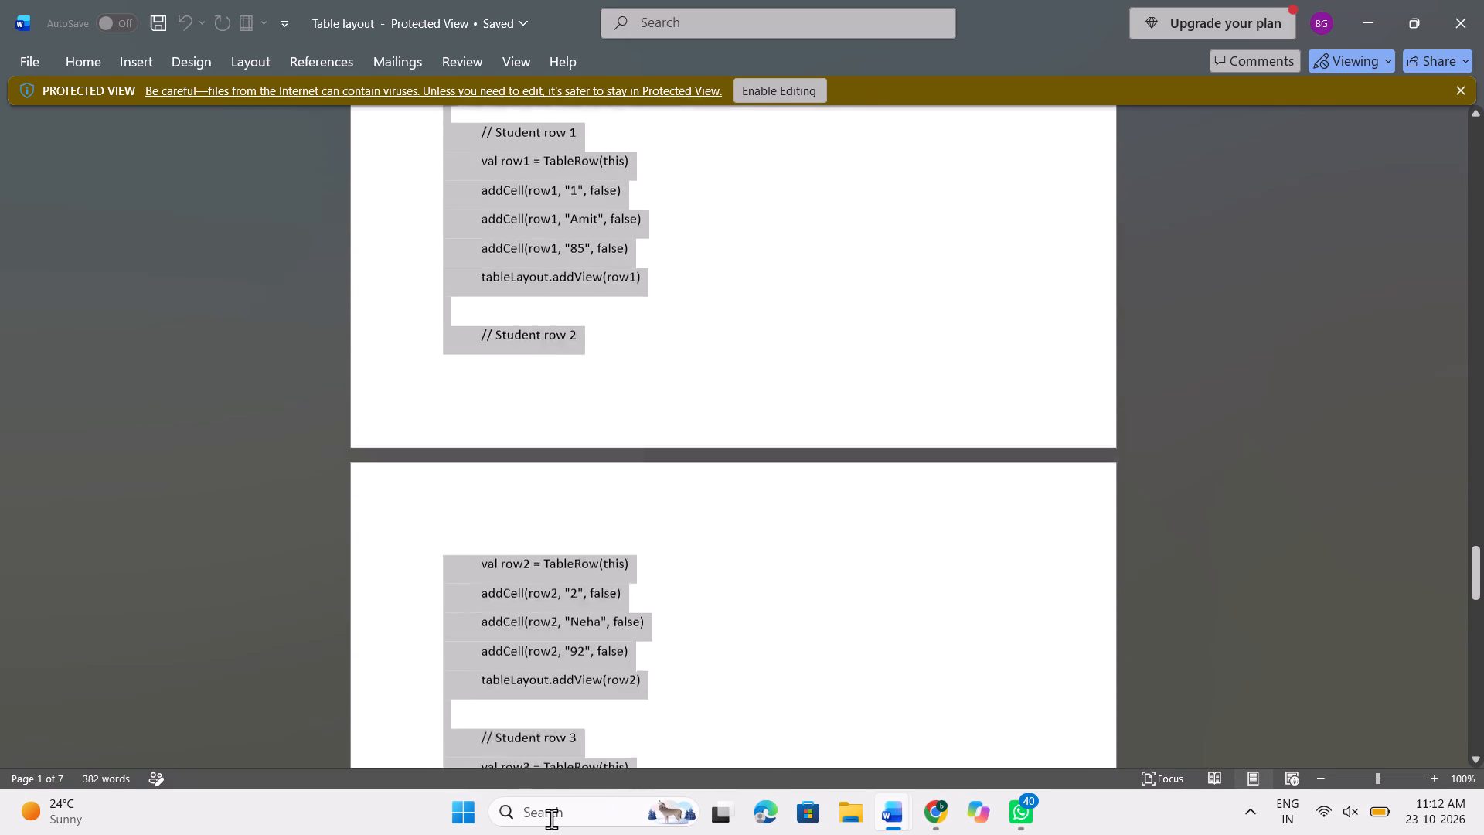
pyautogui.moveTo(551, 819); pyautogui.dragTo(591, 377)
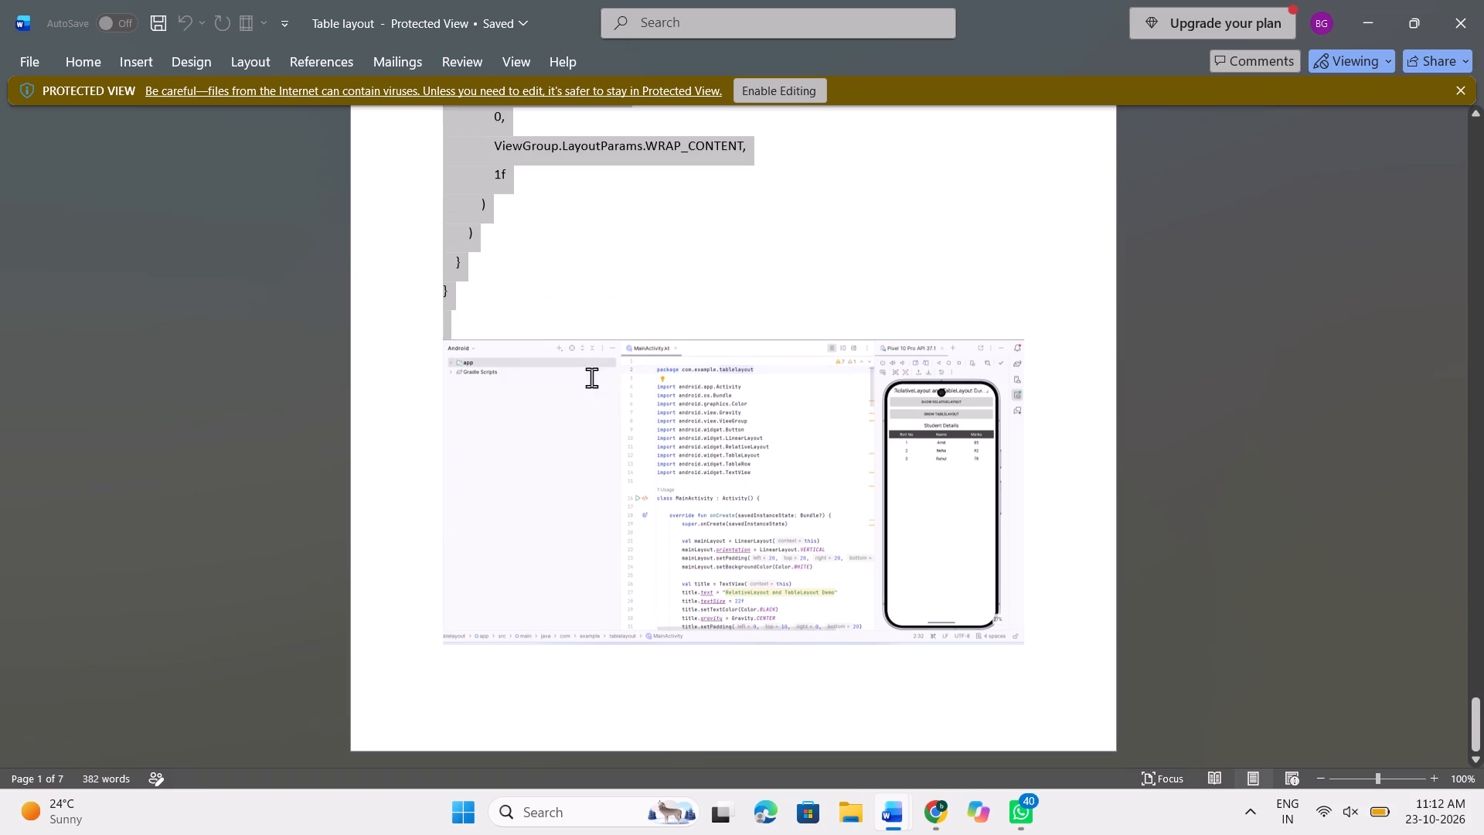
pyautogui.moveTo(591, 377); pyautogui.dragTo(478, 292)
pyautogui.hotkey('ctrl', 'c')
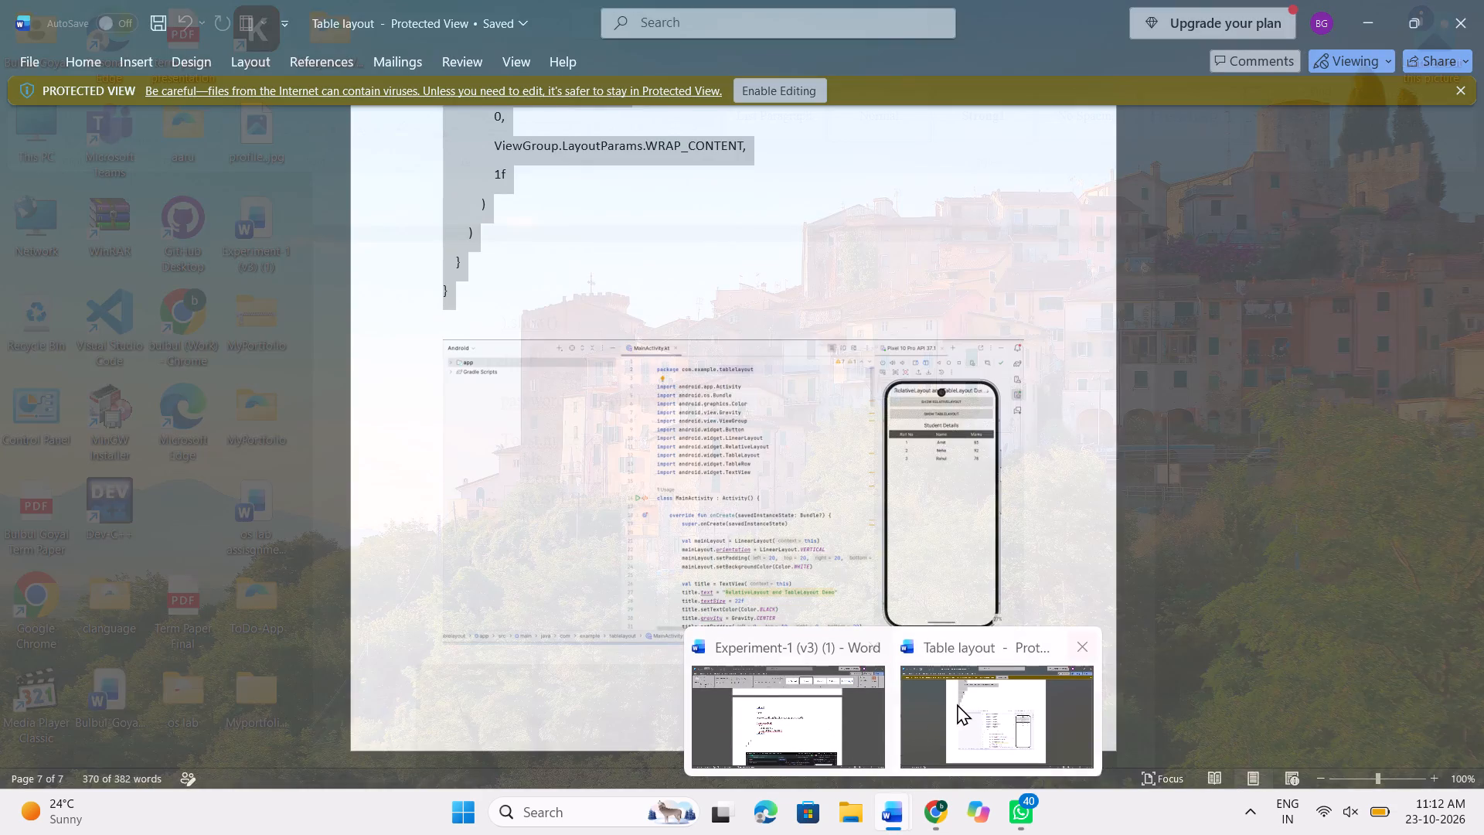
# Paste the copied layout code into the Experiment-1 document below step 20 of Experiment – 8.
pyautogui.click(964, 707)
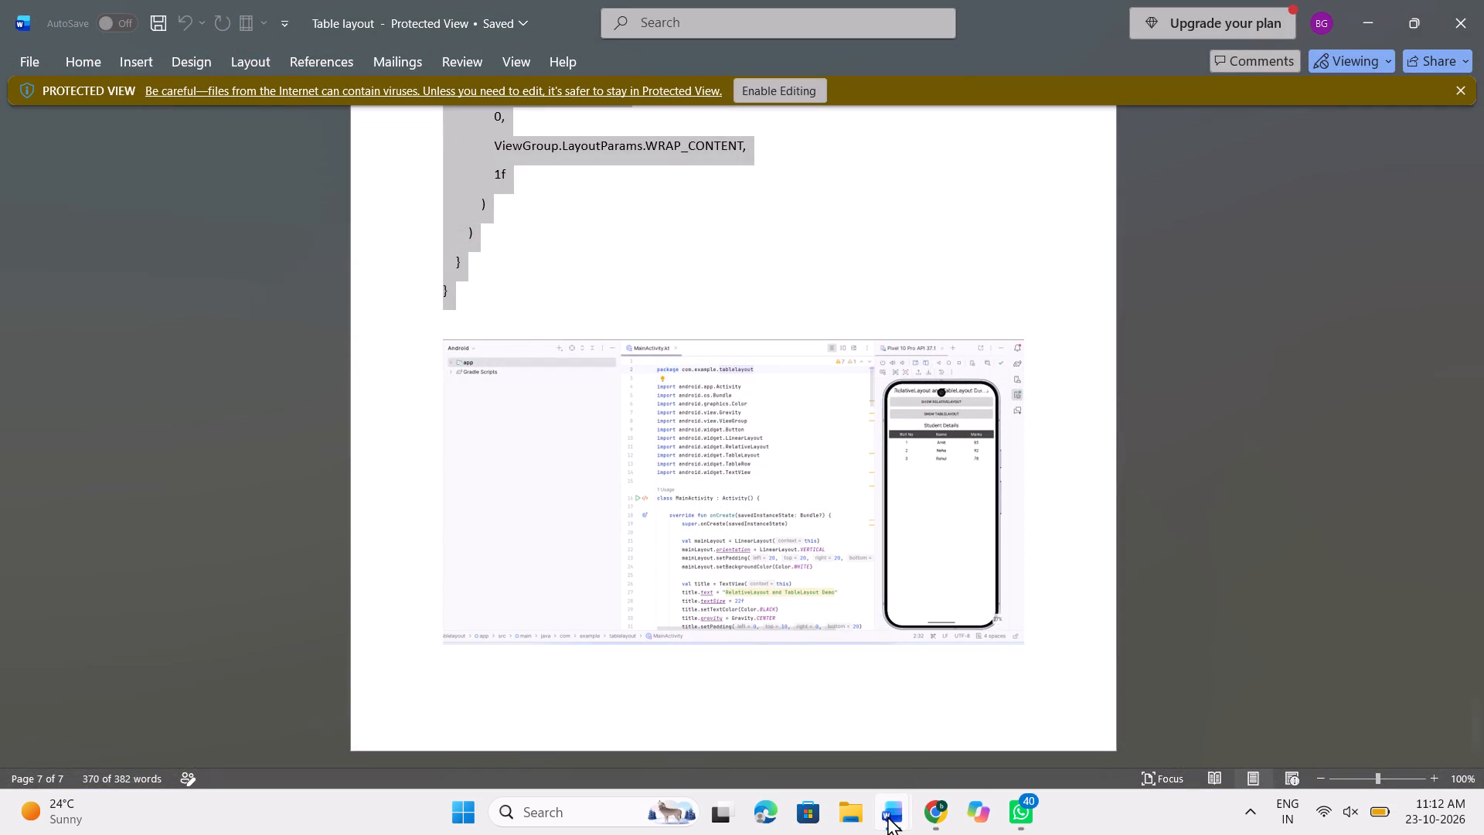
pyautogui.click(825, 744)
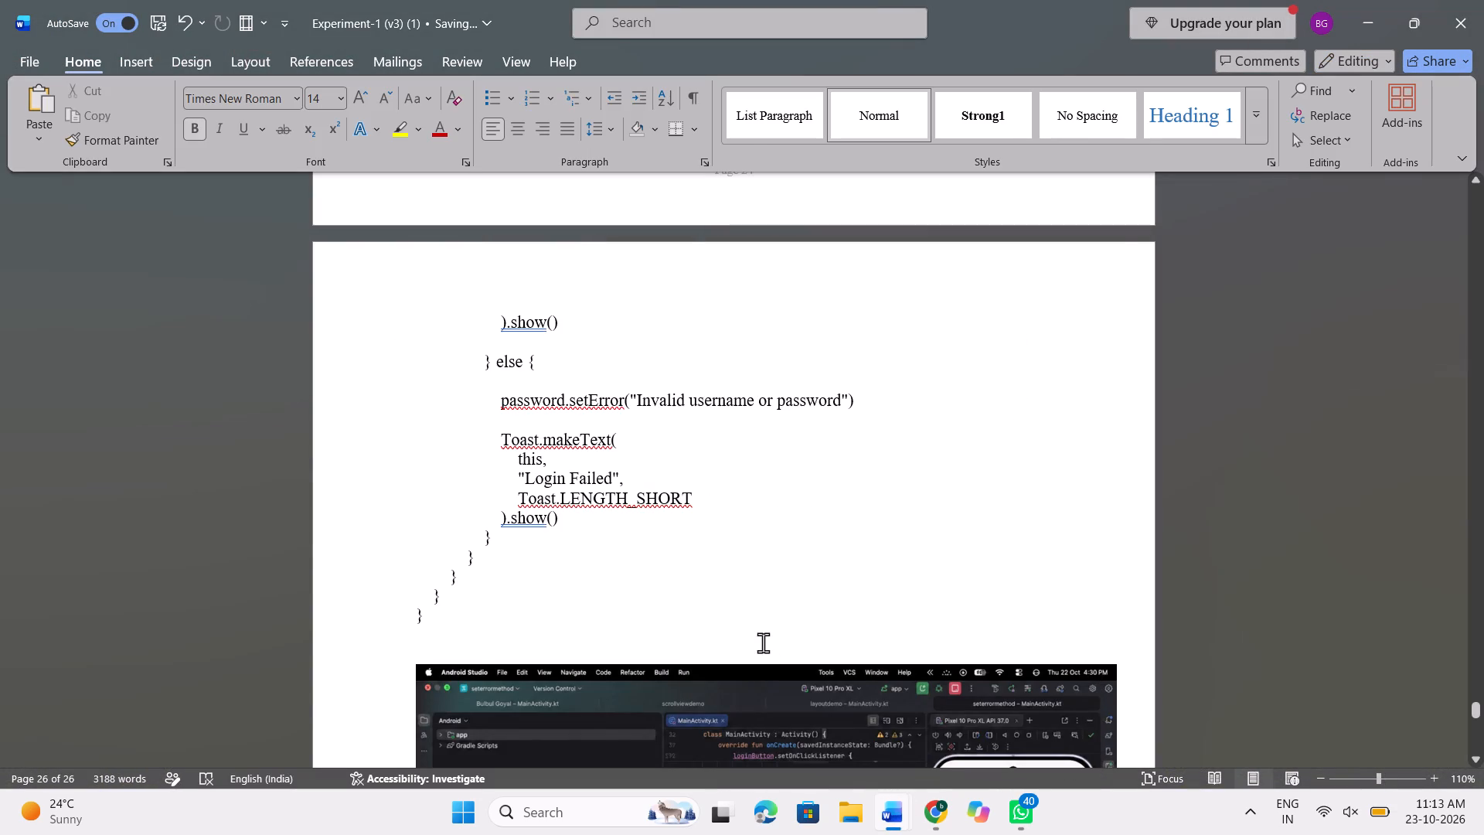
pyautogui.scroll(-7, 763, 642)
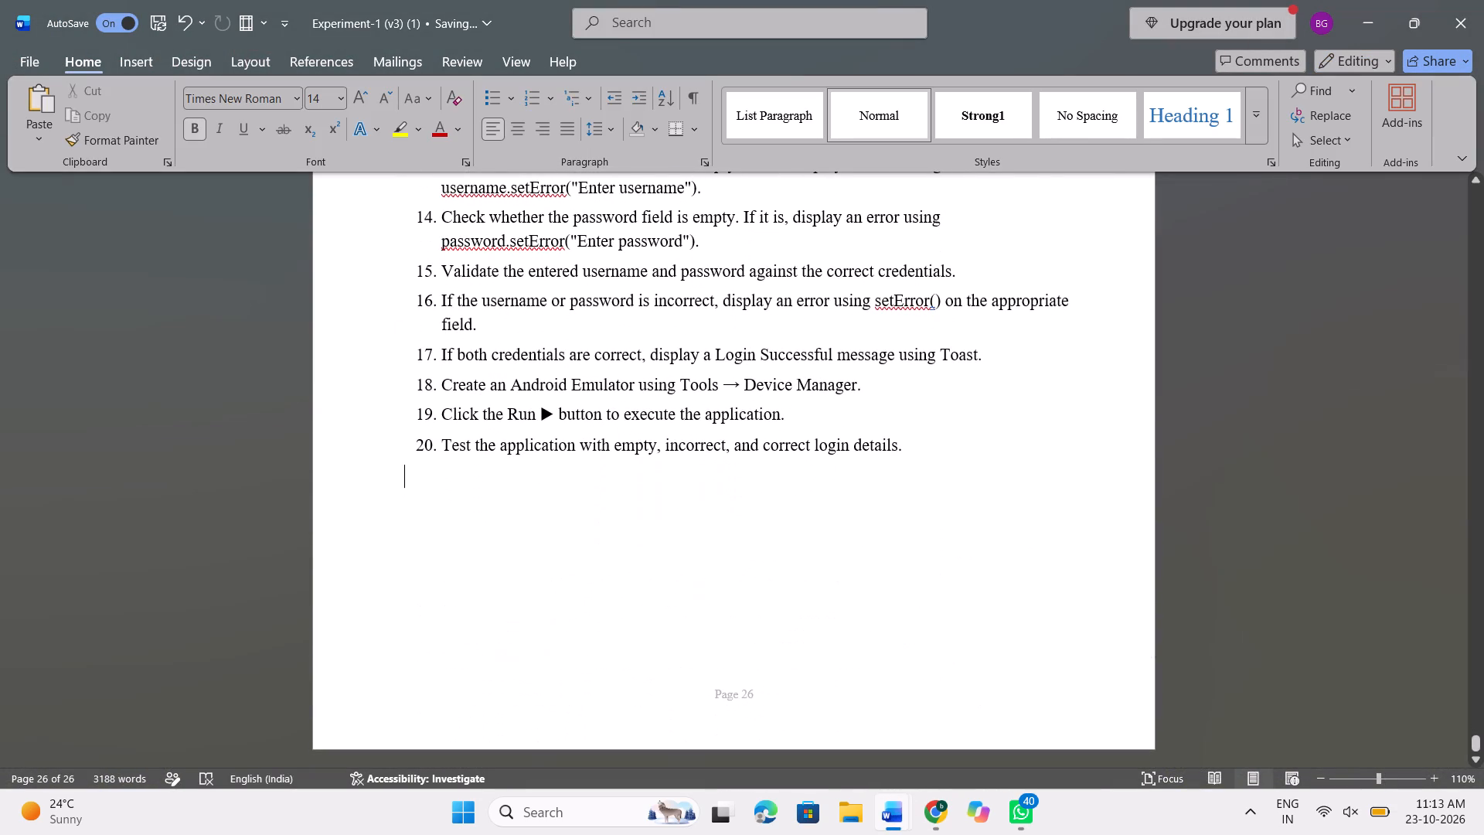
pyautogui.scroll(-1, 763, 642)
pyautogui.hotkey('ctrl', 'v')
# Remove the list numbering from all of the pasted layout code.
pyautogui.scroll(2, 549, 501)
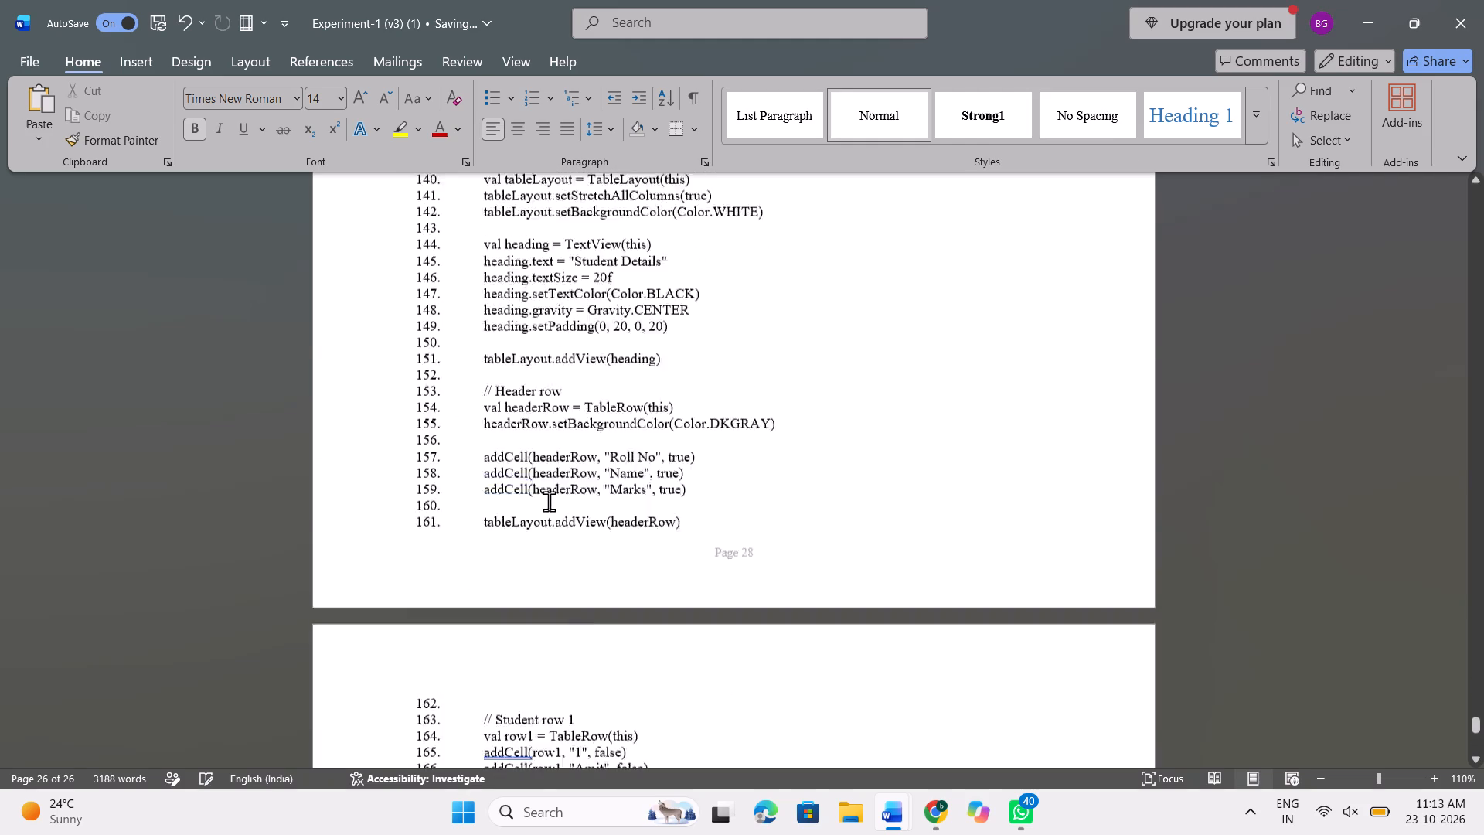
pyautogui.scroll(3, 549, 501)
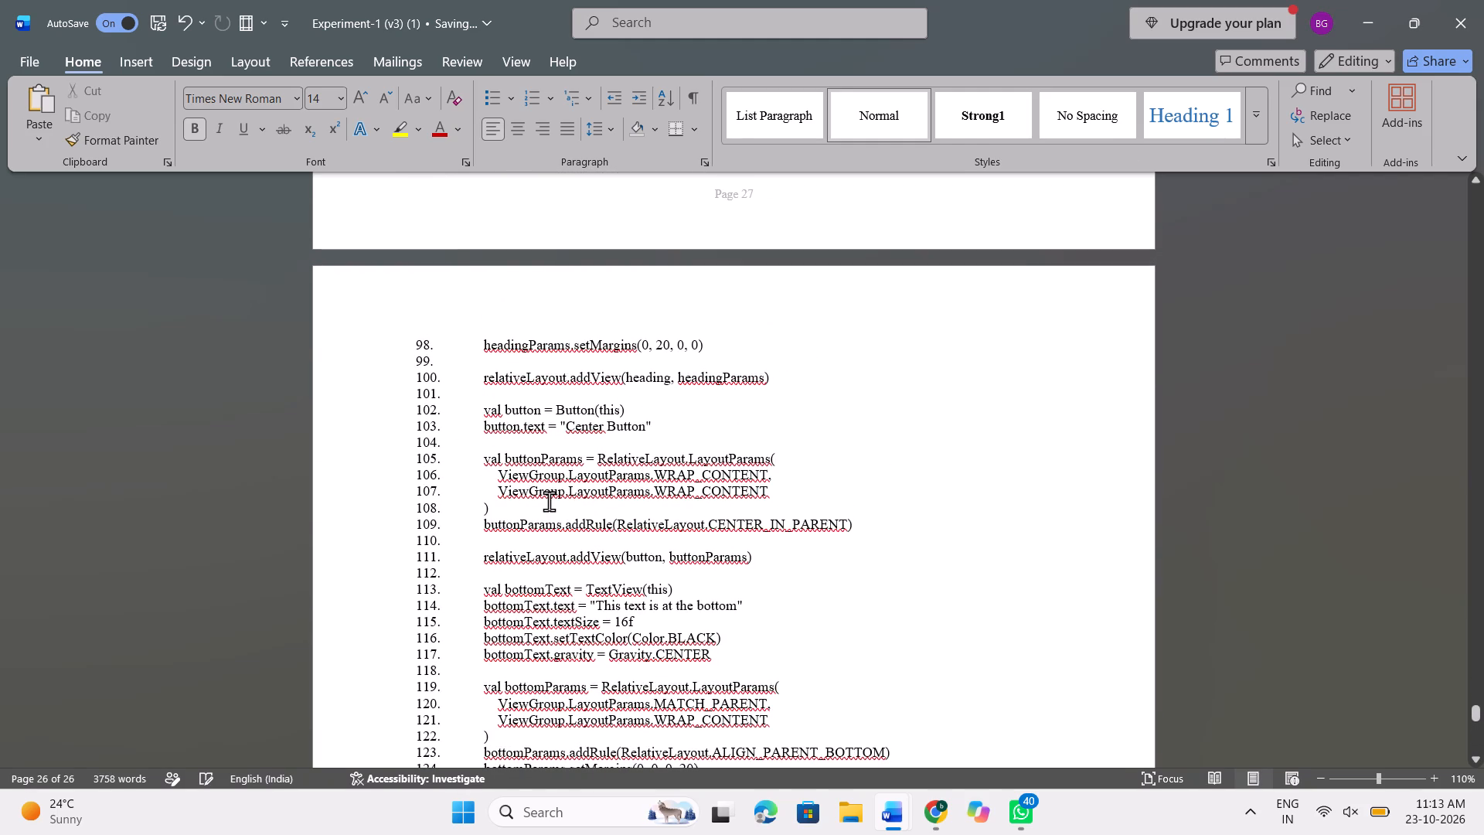
pyautogui.scroll(3, 549, 501)
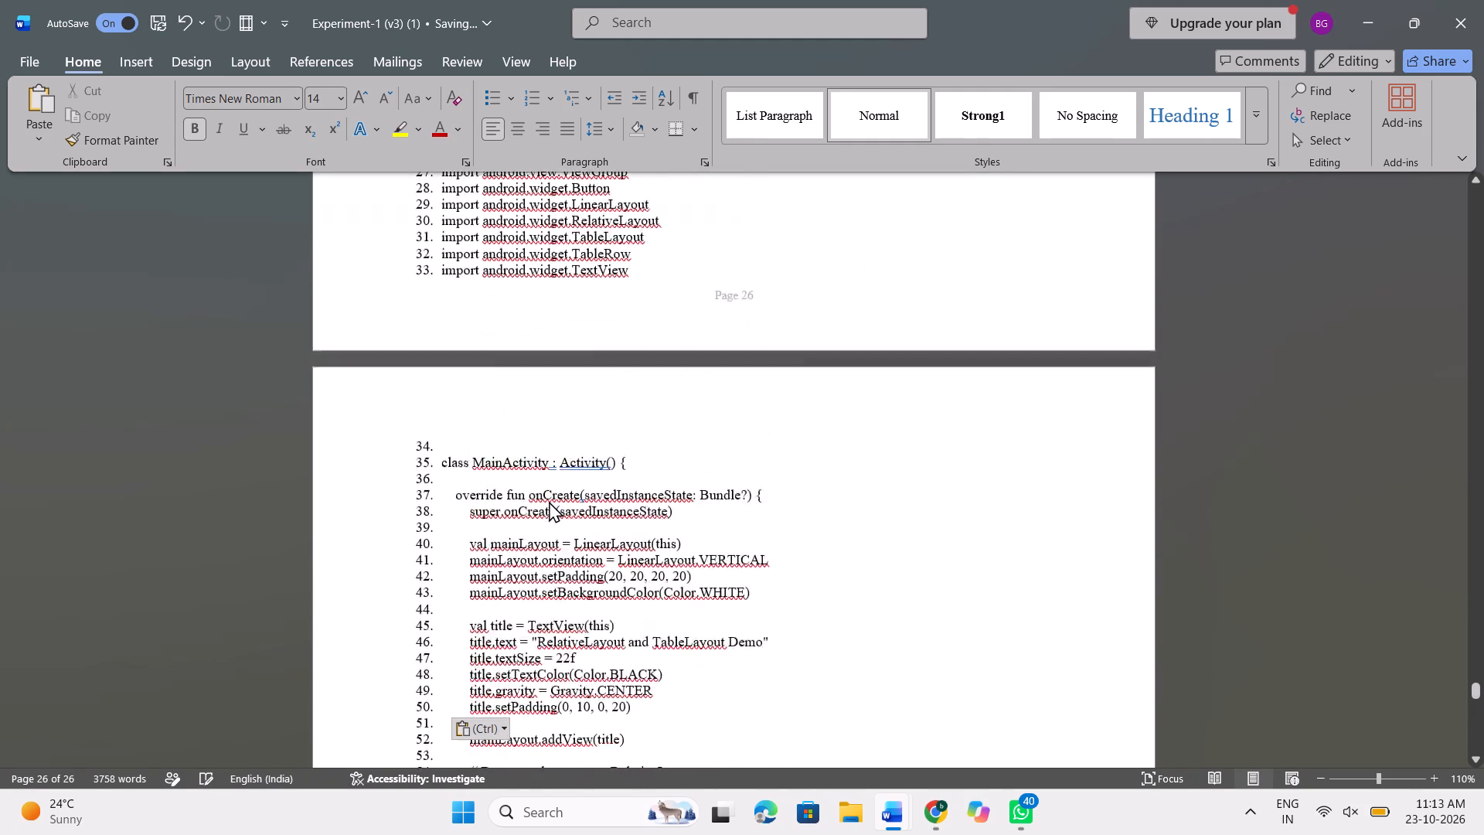
pyautogui.scroll(2, 549, 501)
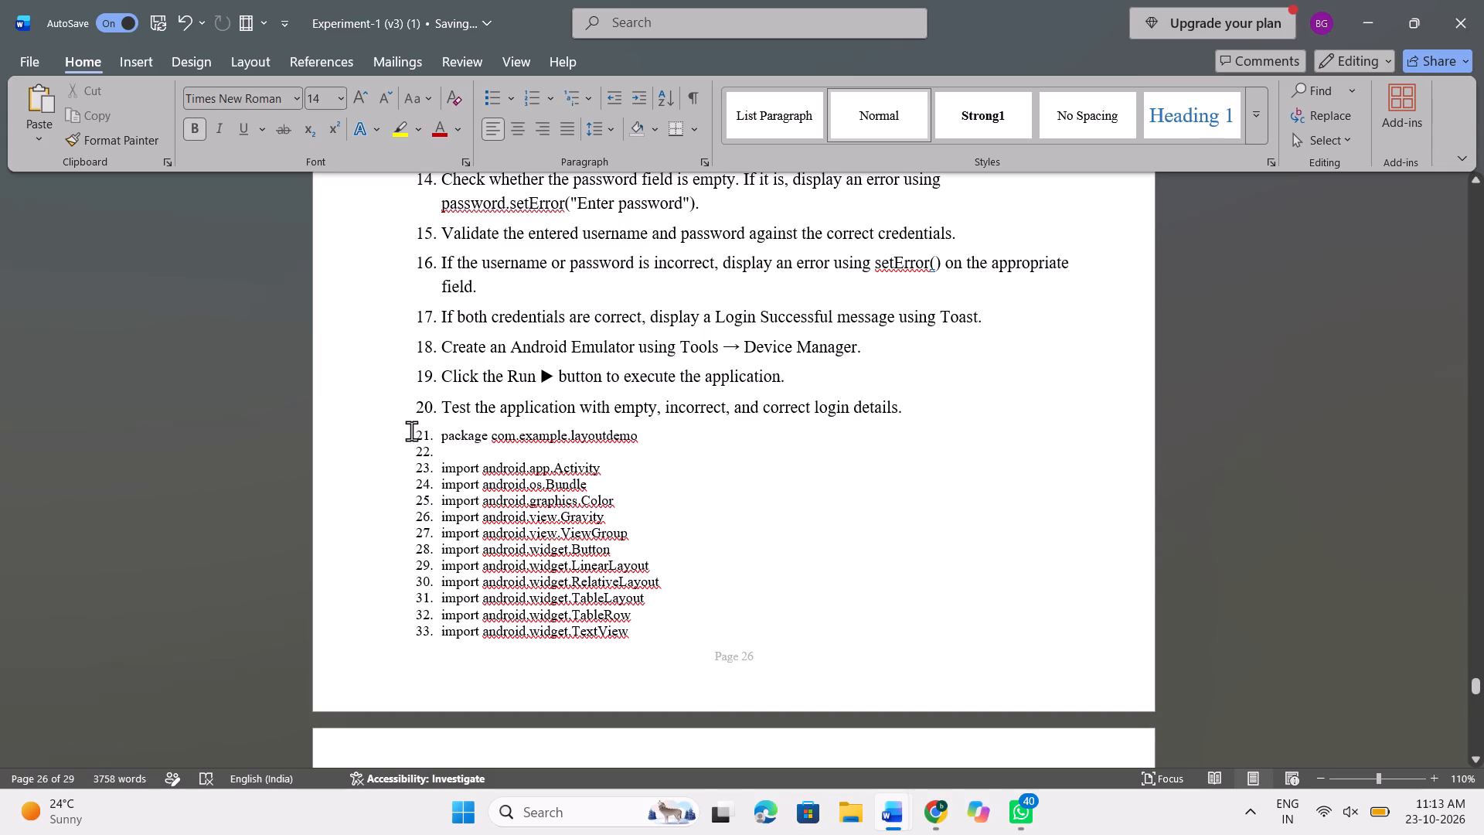
pyautogui.moveTo(411, 431); pyautogui.dragTo(445, 834)
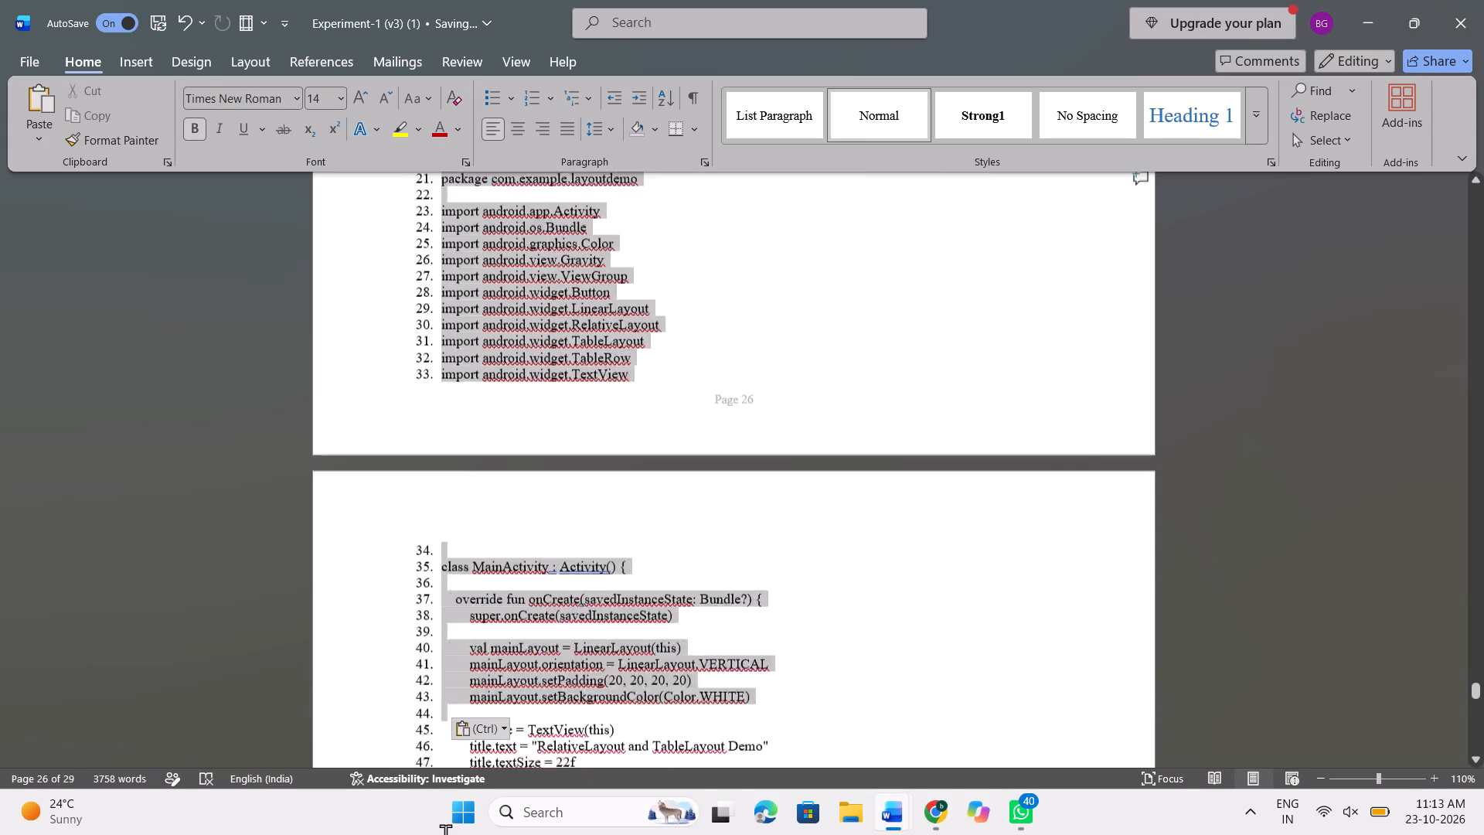
pyautogui.moveTo(445, 834); pyautogui.dragTo(446, 834)
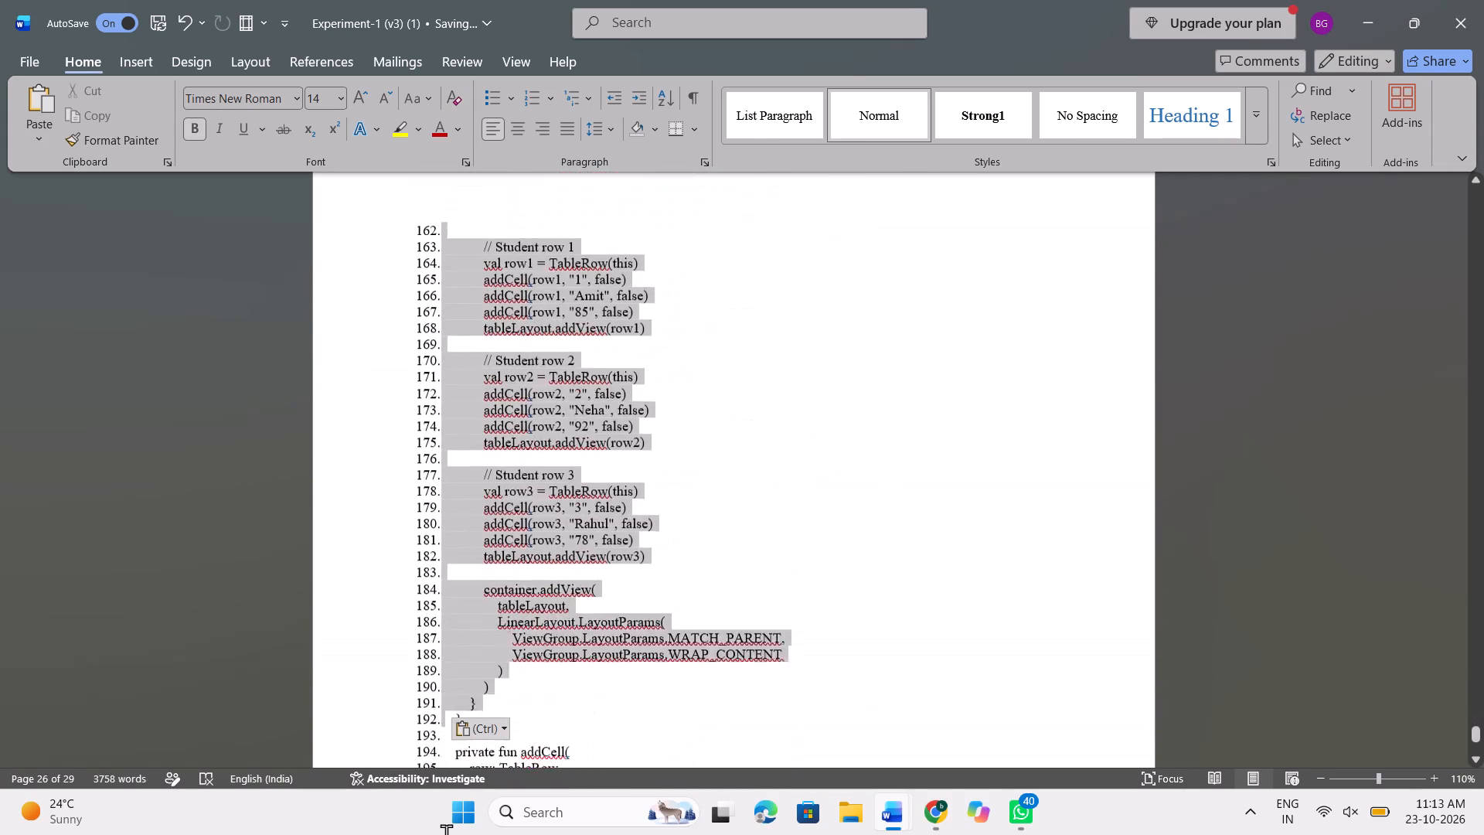
pyautogui.moveTo(446, 834); pyautogui.dragTo(458, 590)
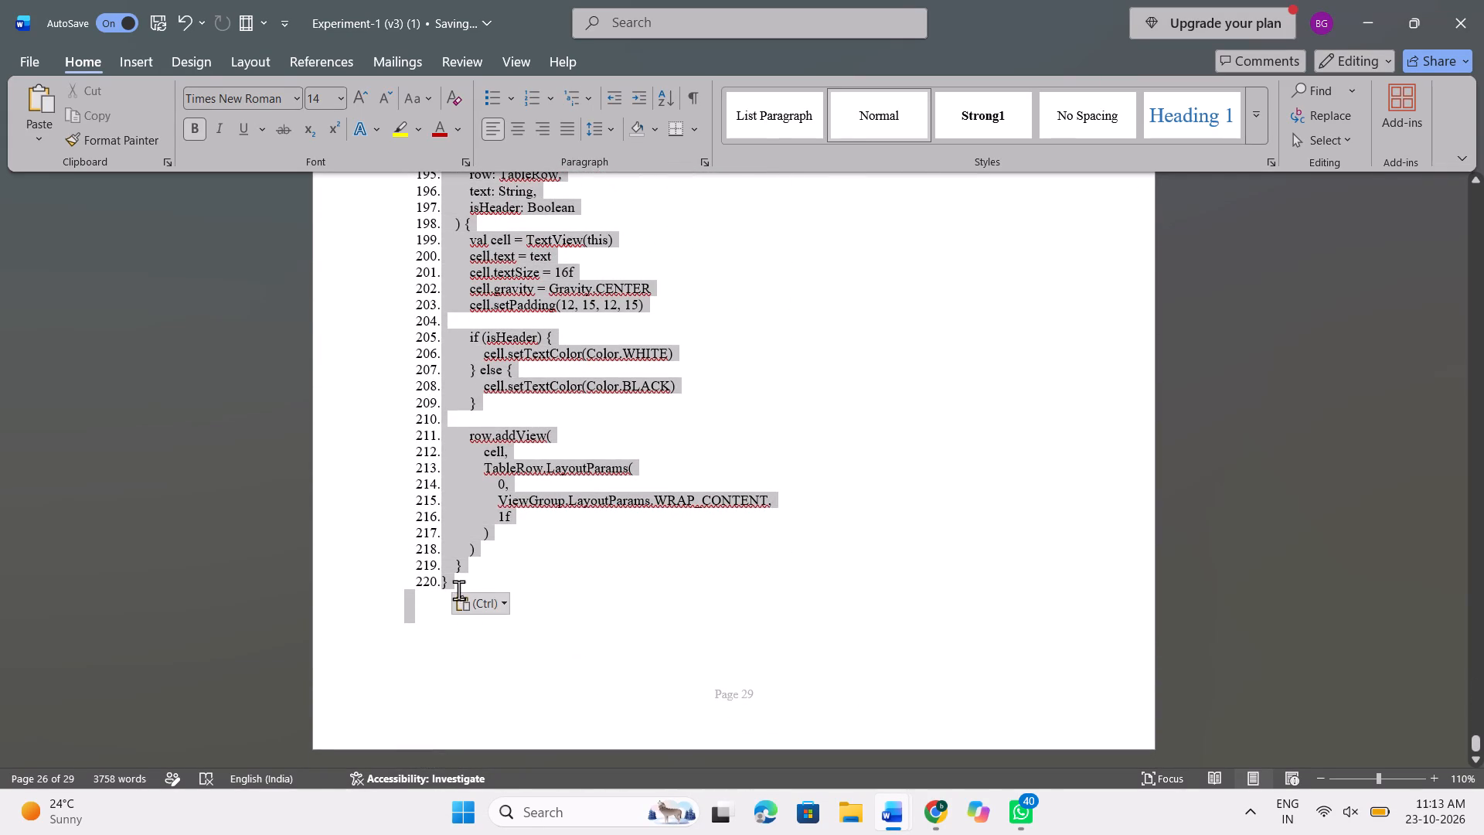
pyautogui.moveTo(458, 590); pyautogui.dragTo(458, 584)
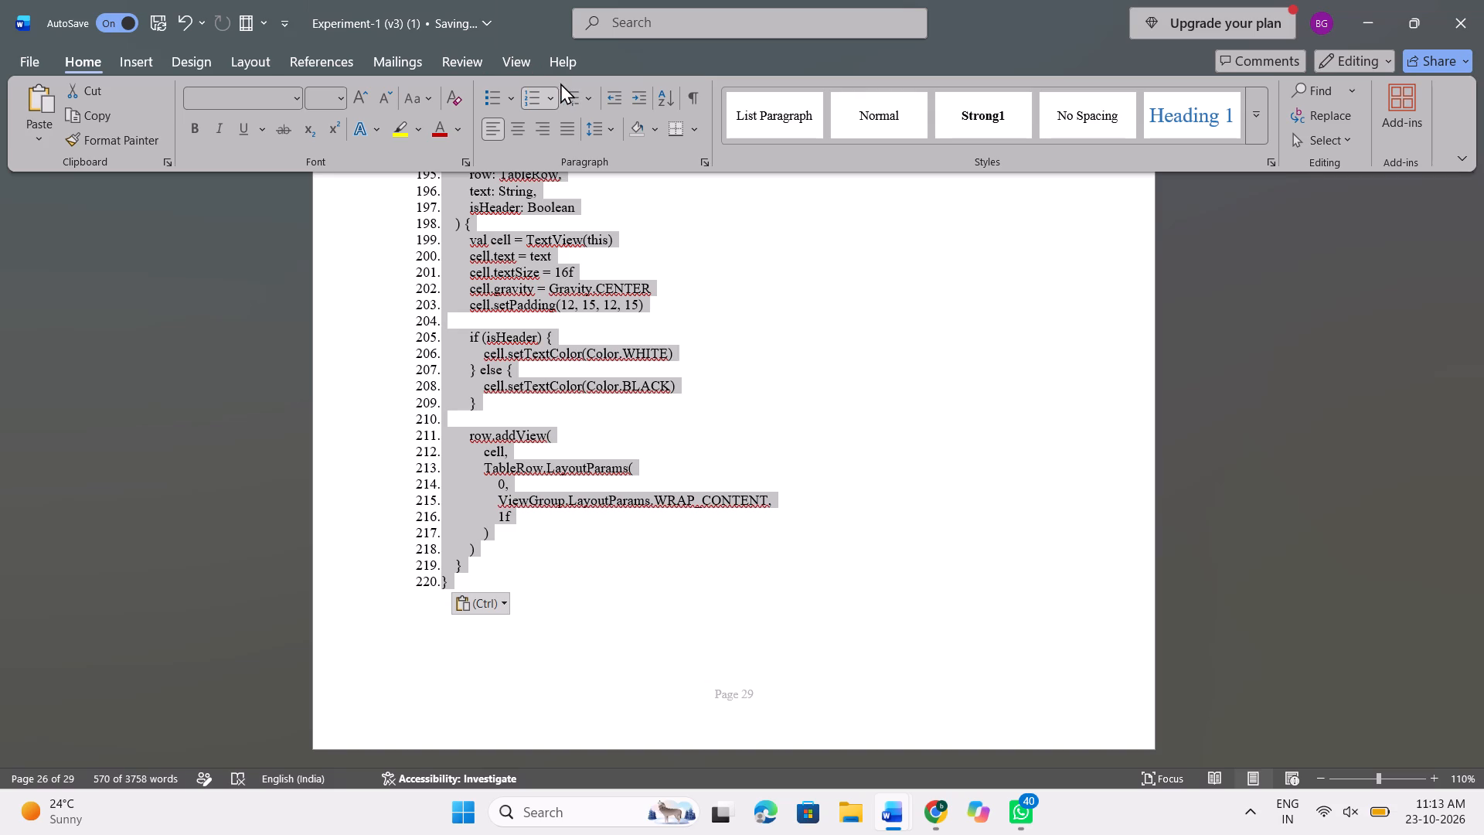
pyautogui.click(555, 94)
pyautogui.click(554, 170)
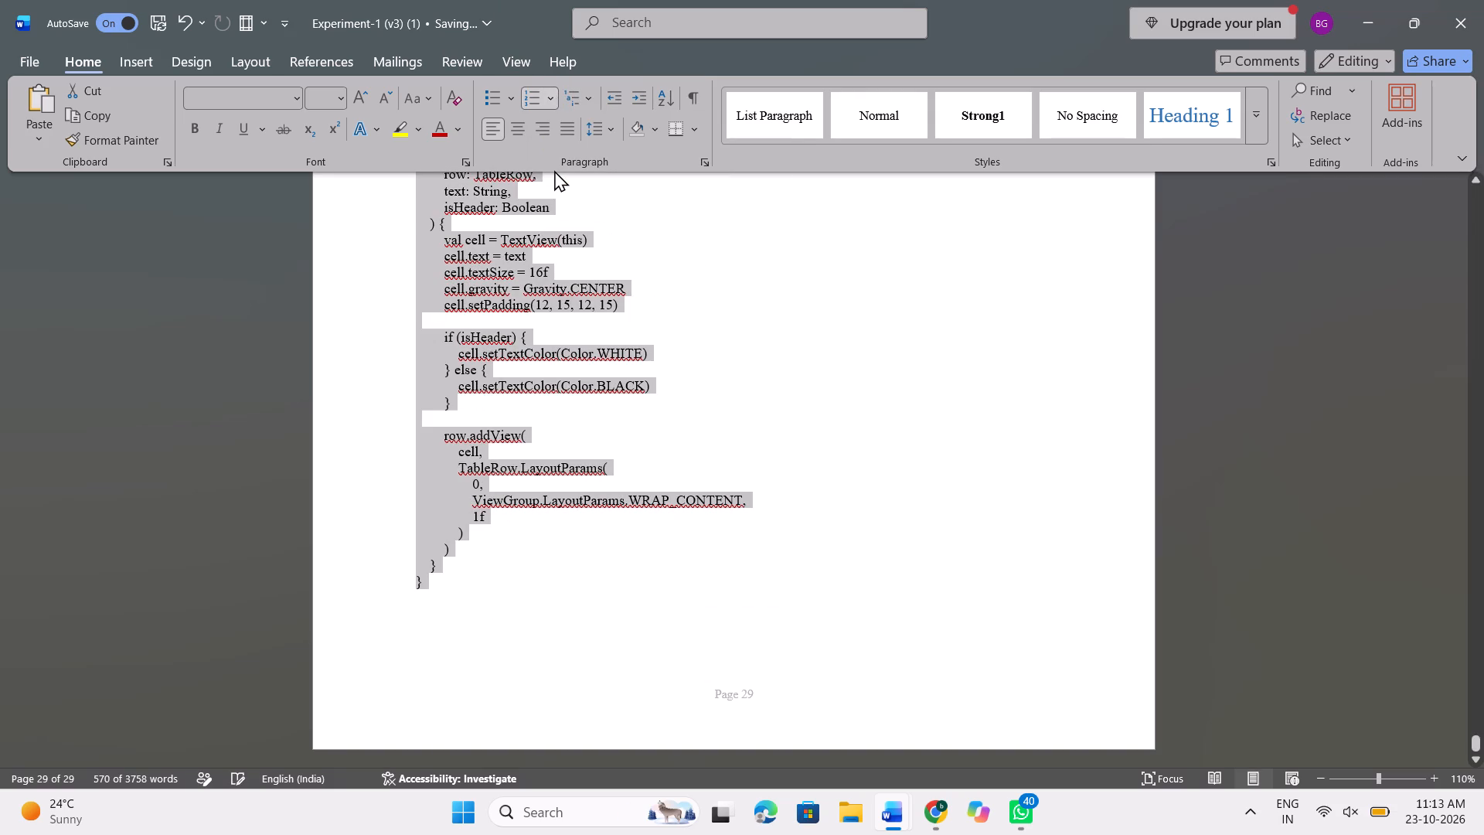
# Increase the font size of the pasted layout code to 12.
pyautogui.click(355, 96)
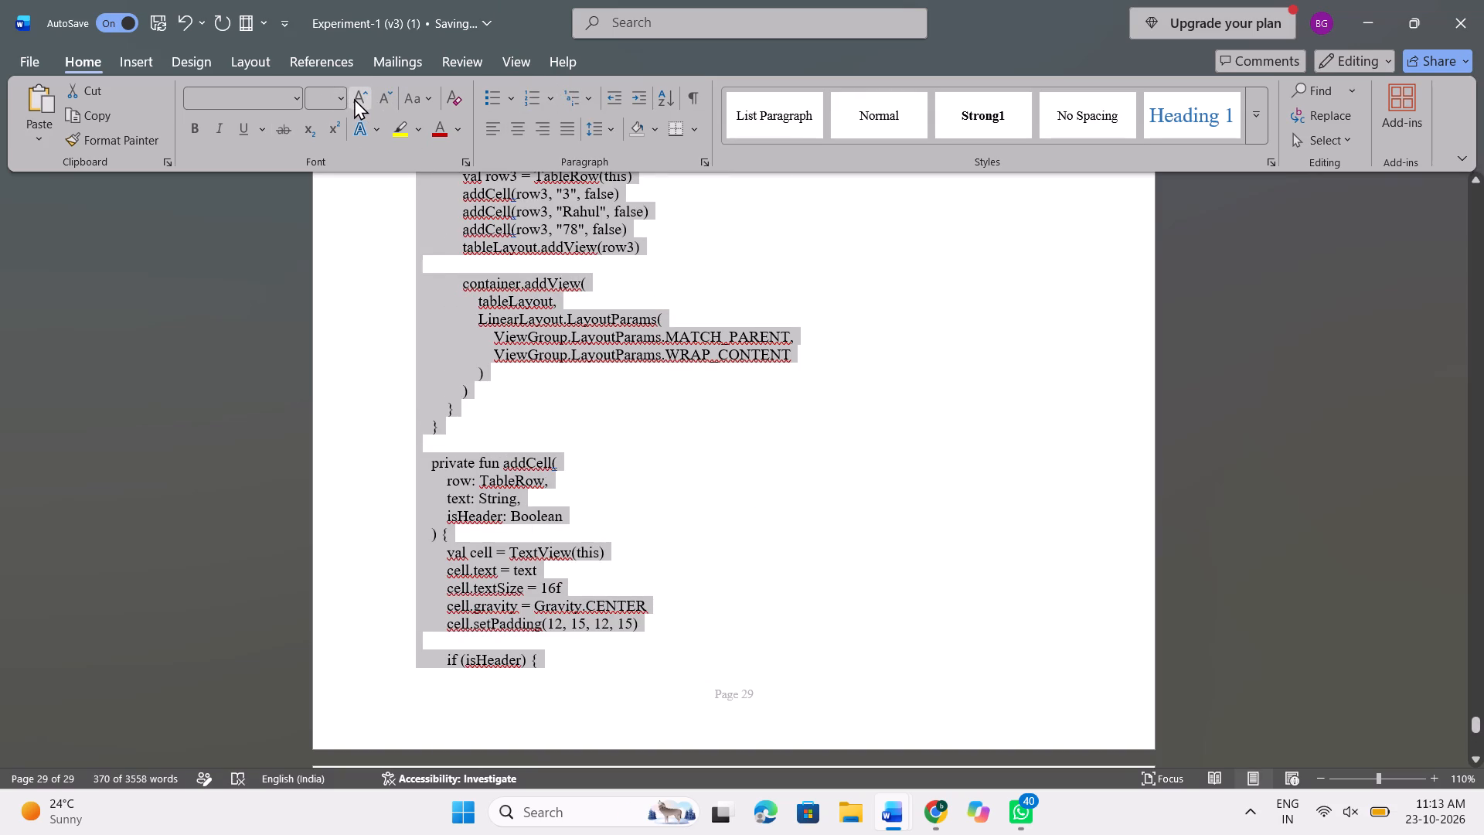
pyautogui.click(354, 98)
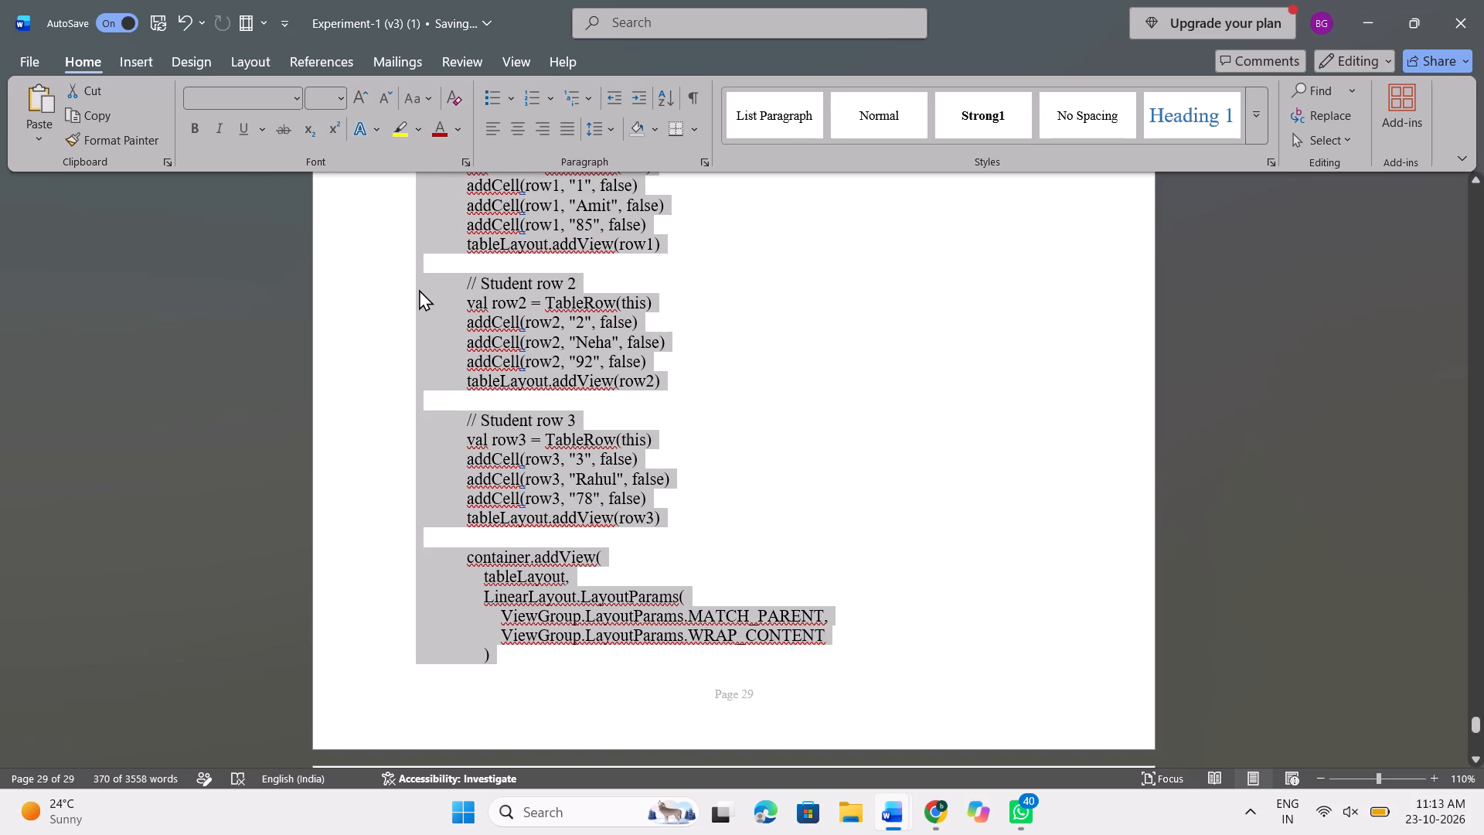
pyautogui.click(737, 325)
# Add the heading "Kotlin Code :" on a new line between step 20 and the pasted package line.
pyautogui.scroll(1, 737, 325)
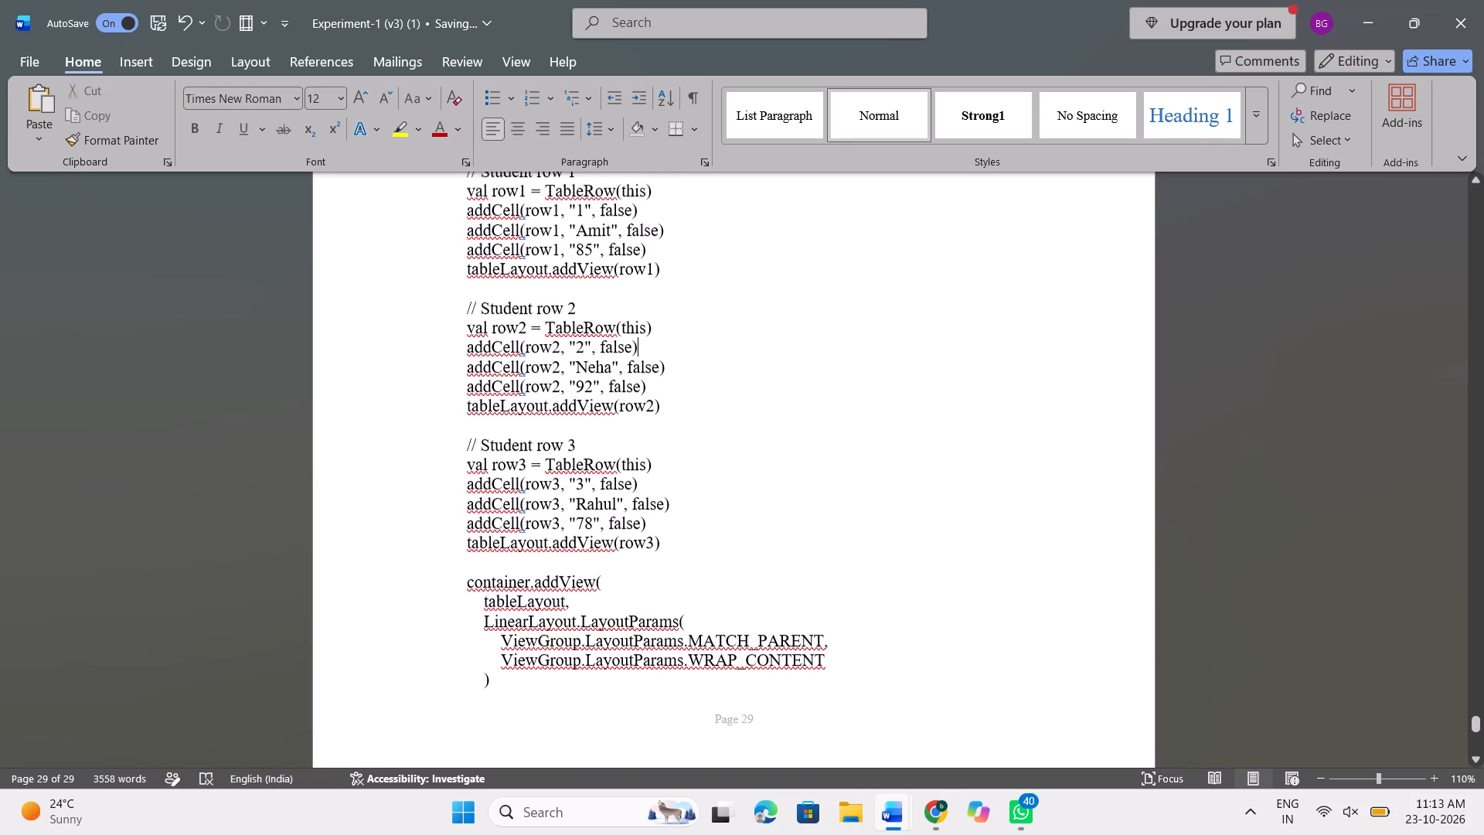
pyautogui.scroll(1, 737, 325)
pyautogui.click(618, 360)
pyautogui.scroll(1, 618, 360)
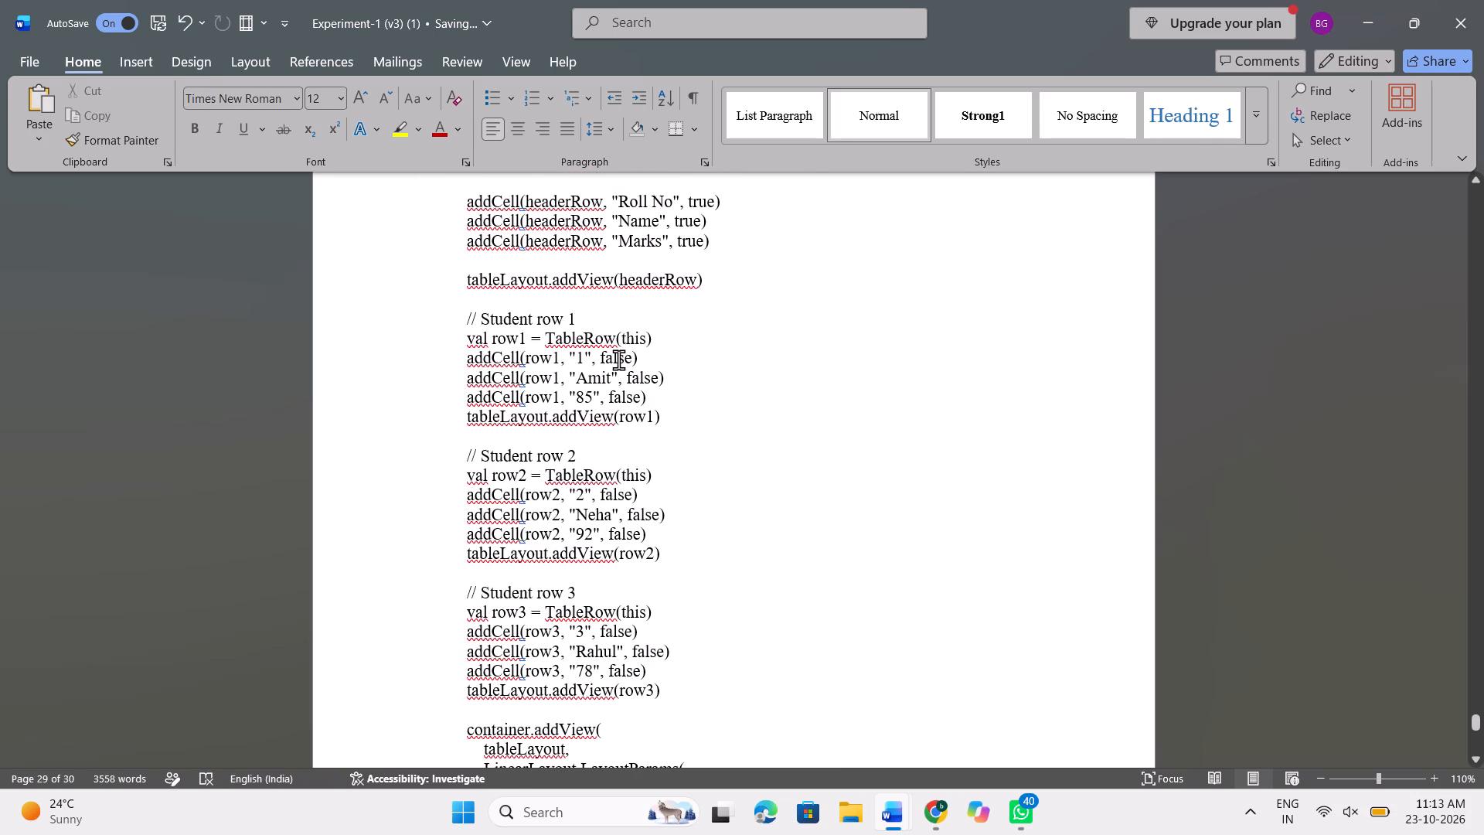
pyautogui.scroll(3, 618, 360)
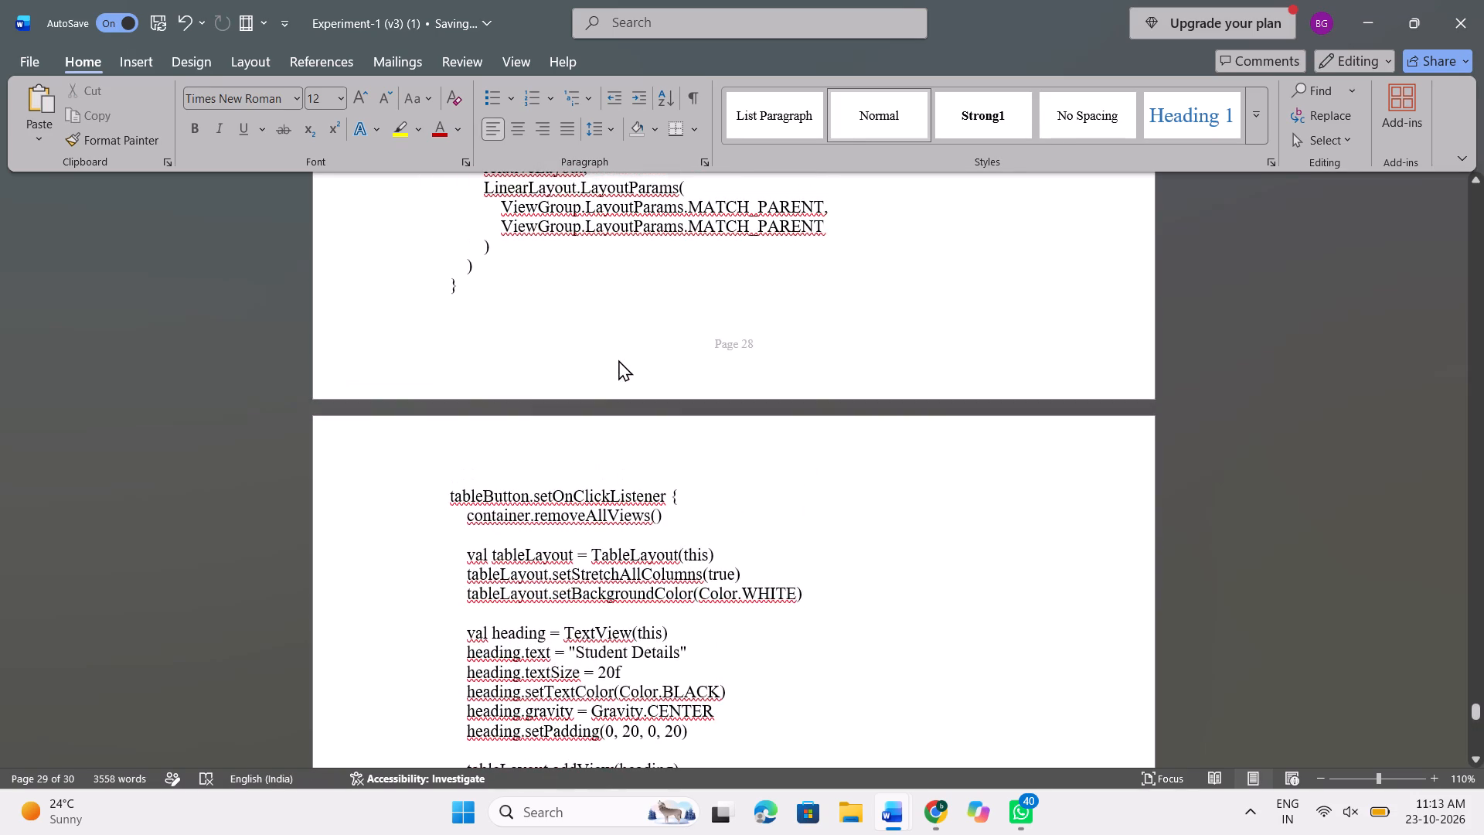
pyautogui.scroll(3, 618, 360)
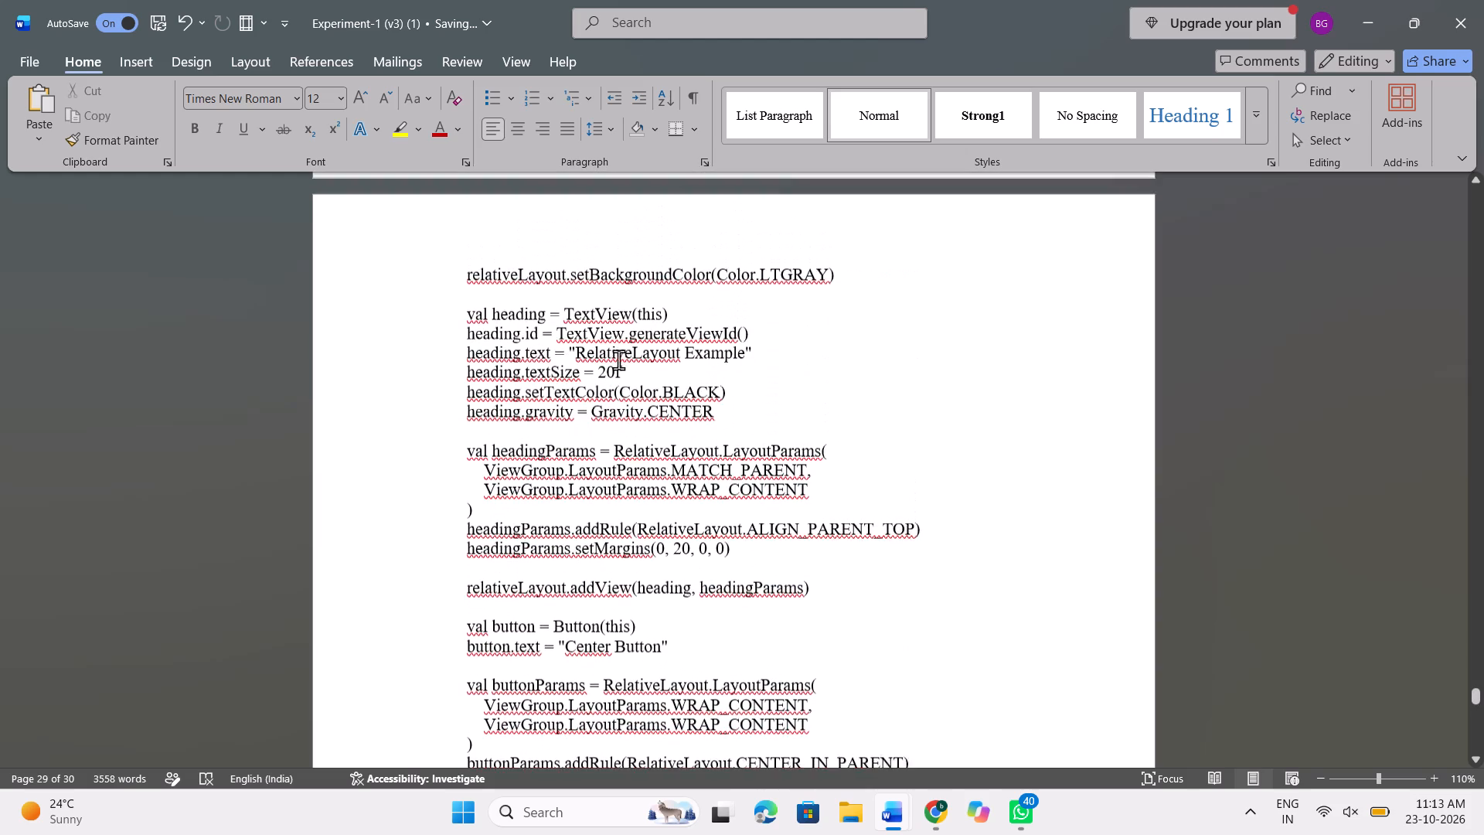
pyautogui.scroll(3, 618, 360)
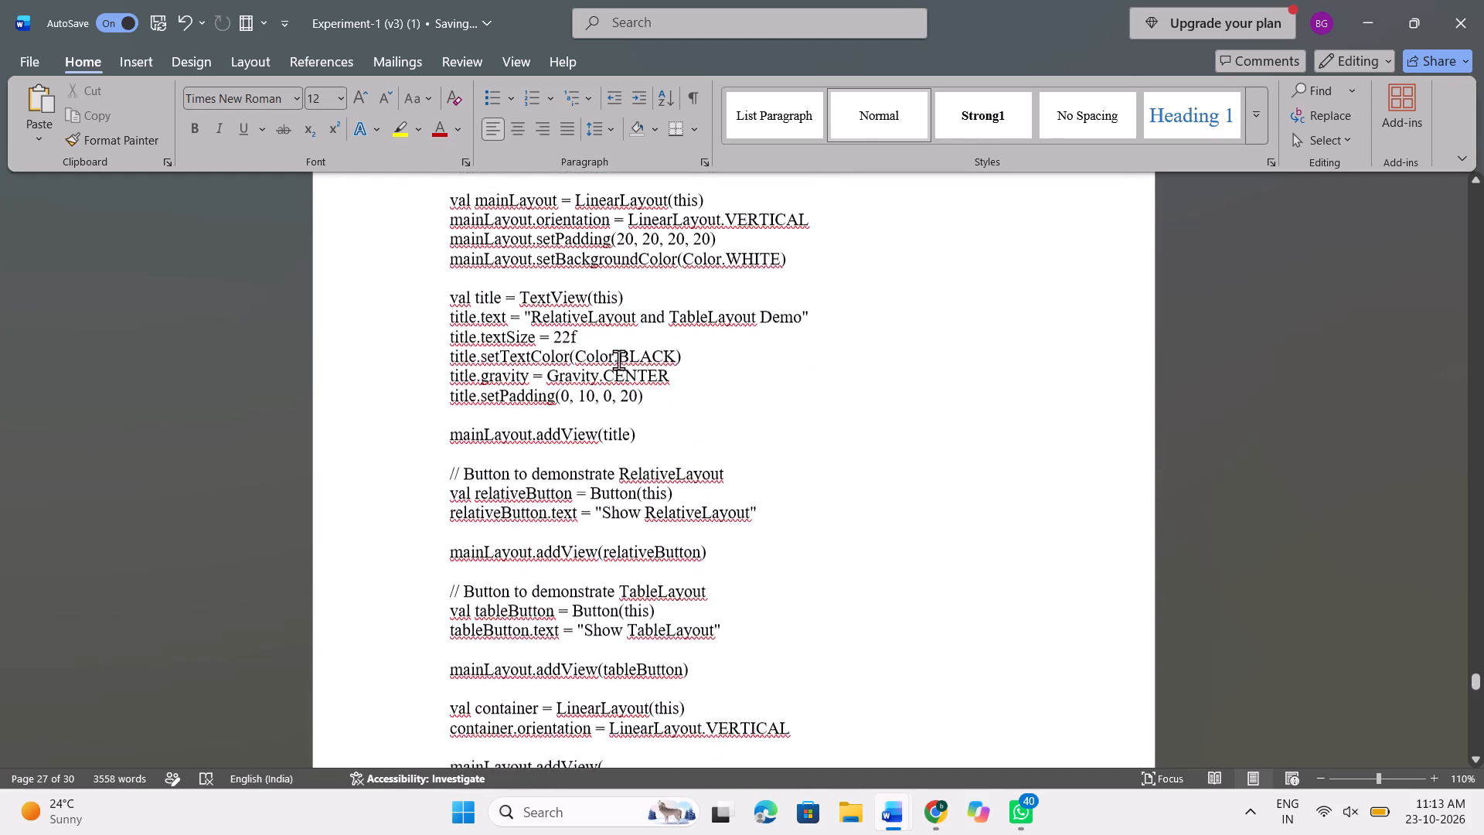
pyautogui.scroll(1, 618, 360)
pyautogui.scroll(-1, 618, 360)
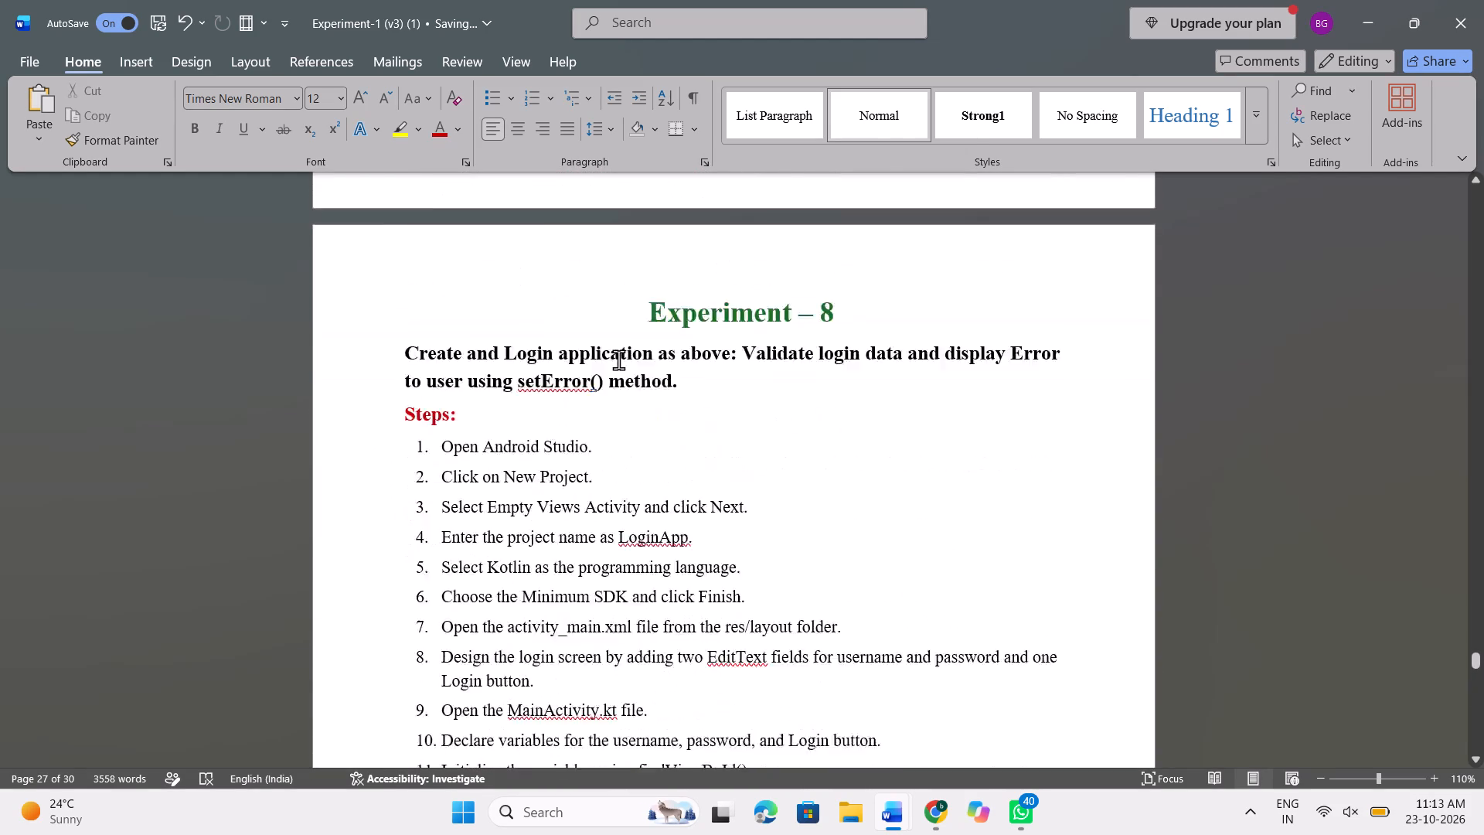
pyautogui.scroll(-3, 618, 360)
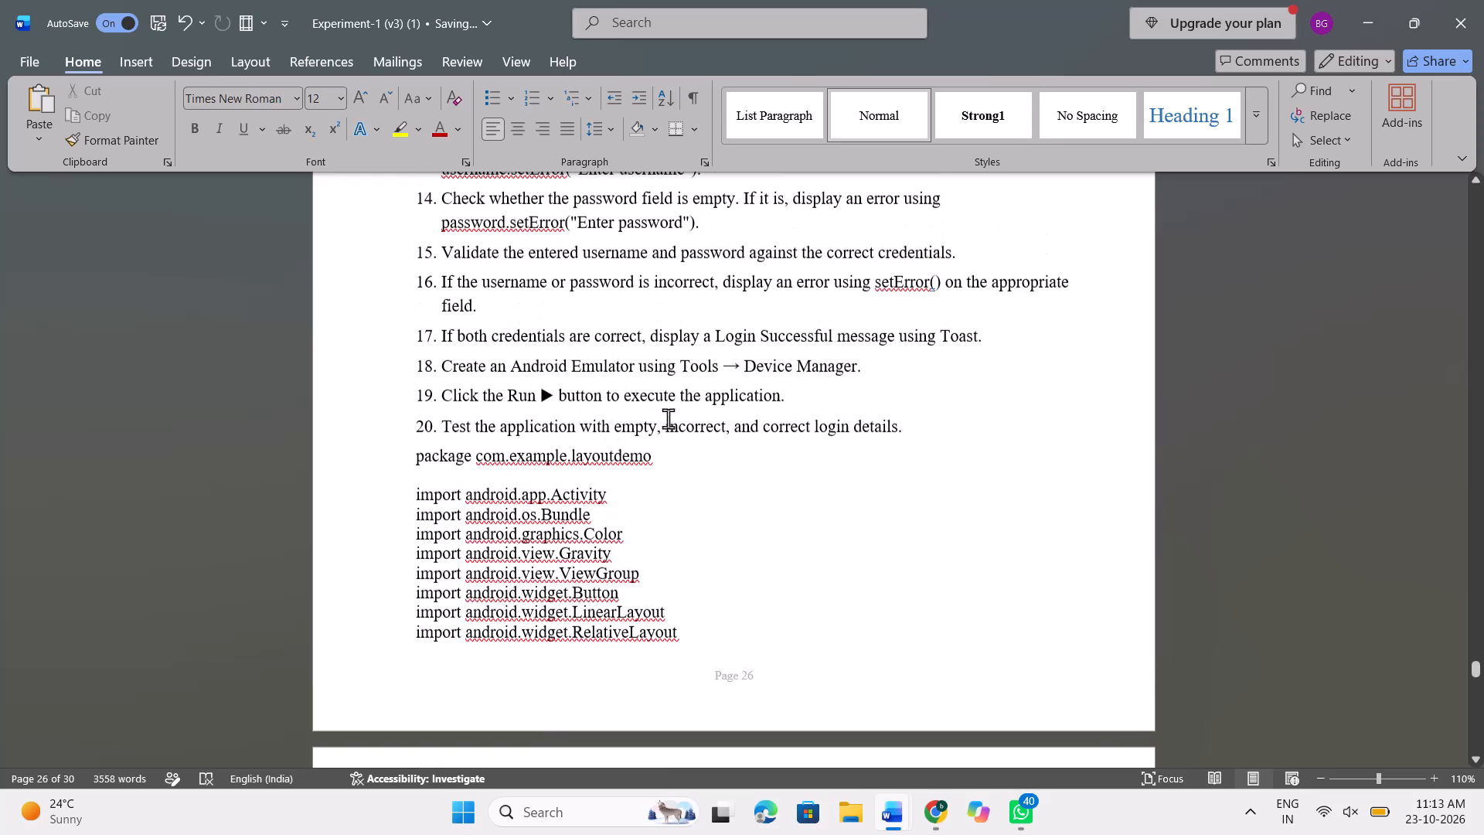
pyautogui.click(938, 418)
pyautogui.press('Return')
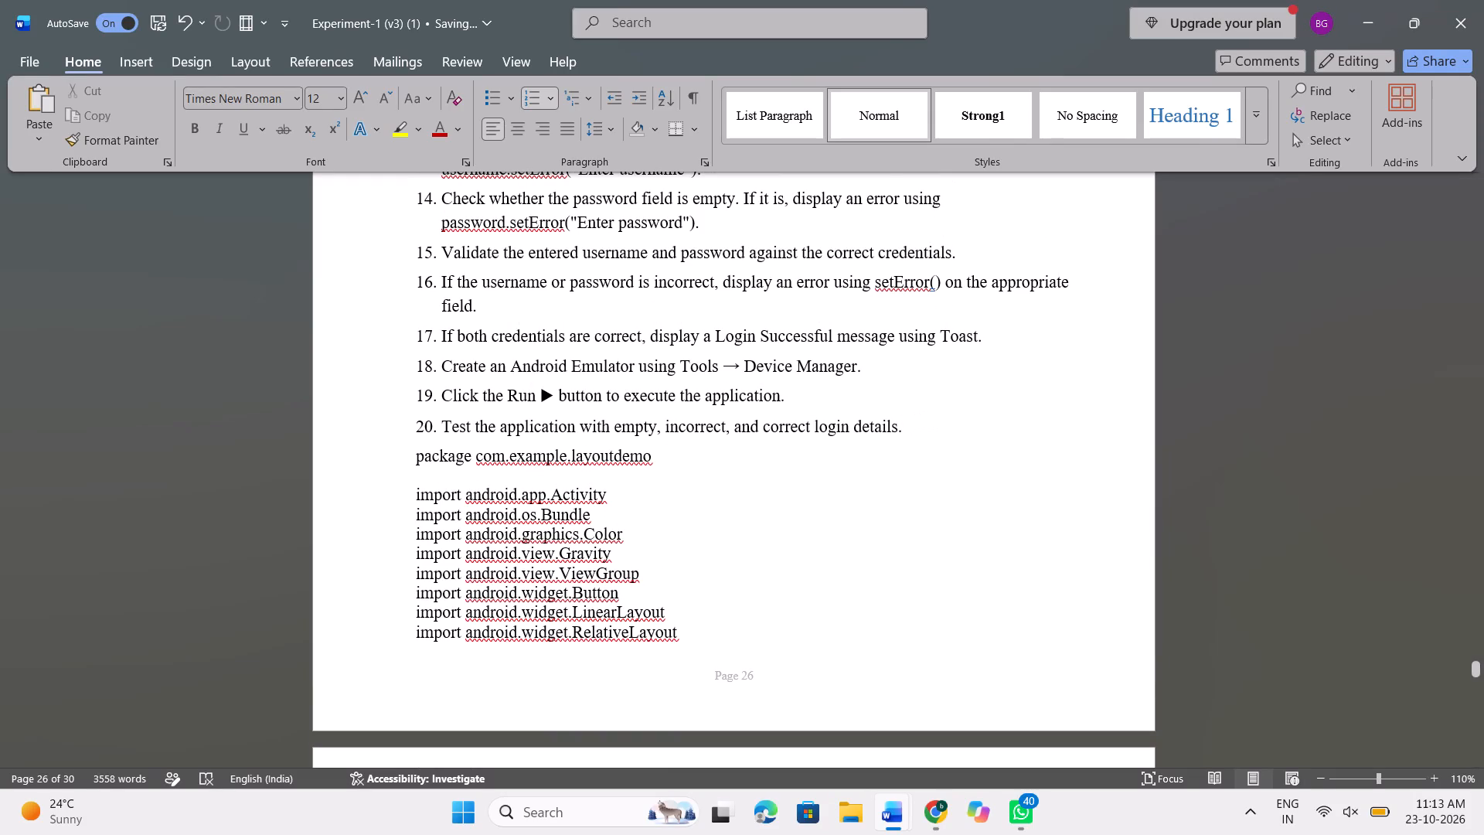
pyautogui.press('BackSpace')
pyautogui.press('Delete')
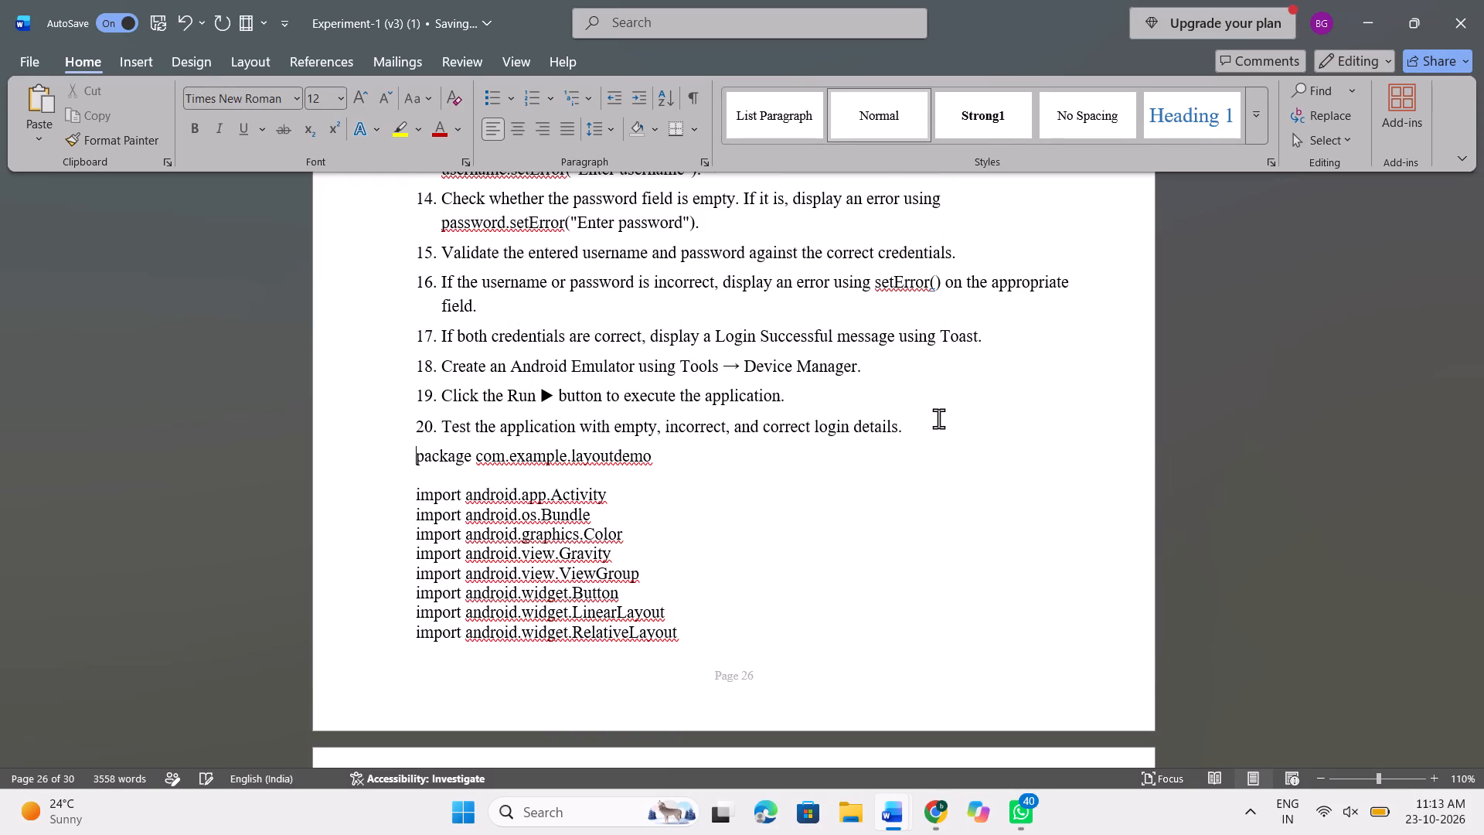
pyautogui.press('Return')
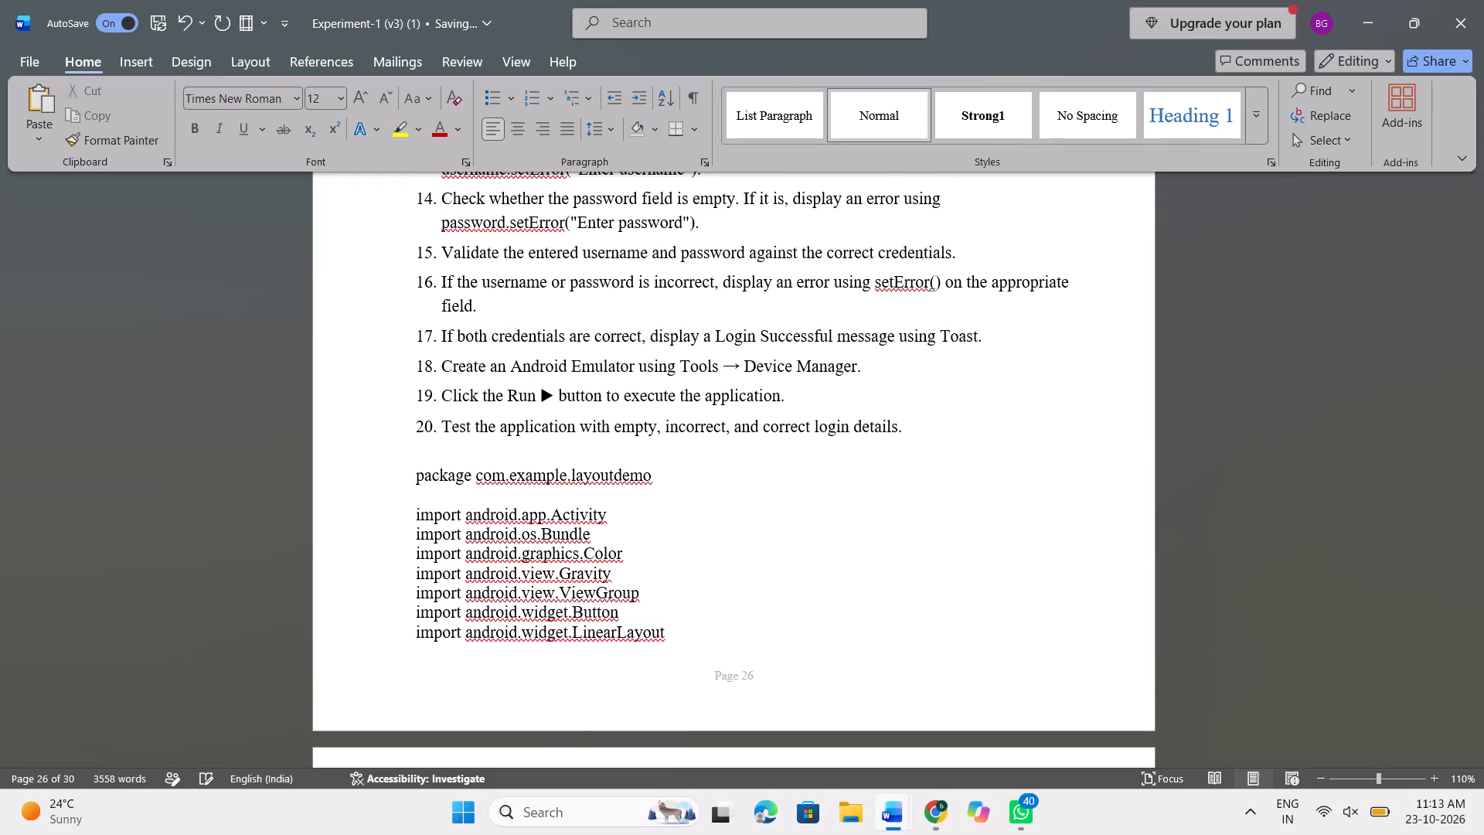
pyautogui.click(480, 459)
pyautogui.write('otlin')
pyautogui.press('space')
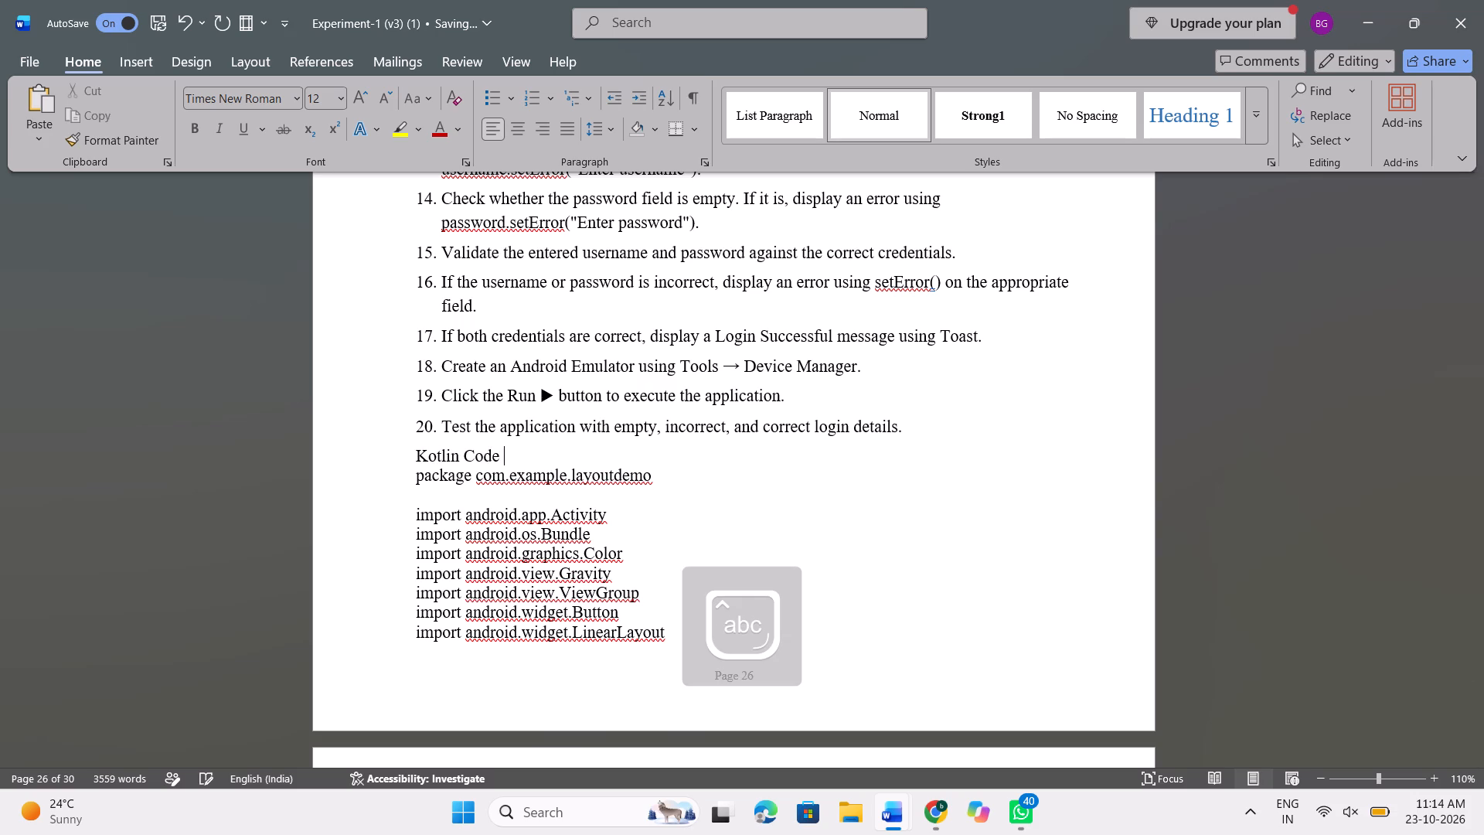
pyautogui.hotkey('shift', ':')
# Make the "Kotlin Code :" heading above the package line bold and red.
pyautogui.moveTo(543, 452); pyautogui.dragTo(403, 462)
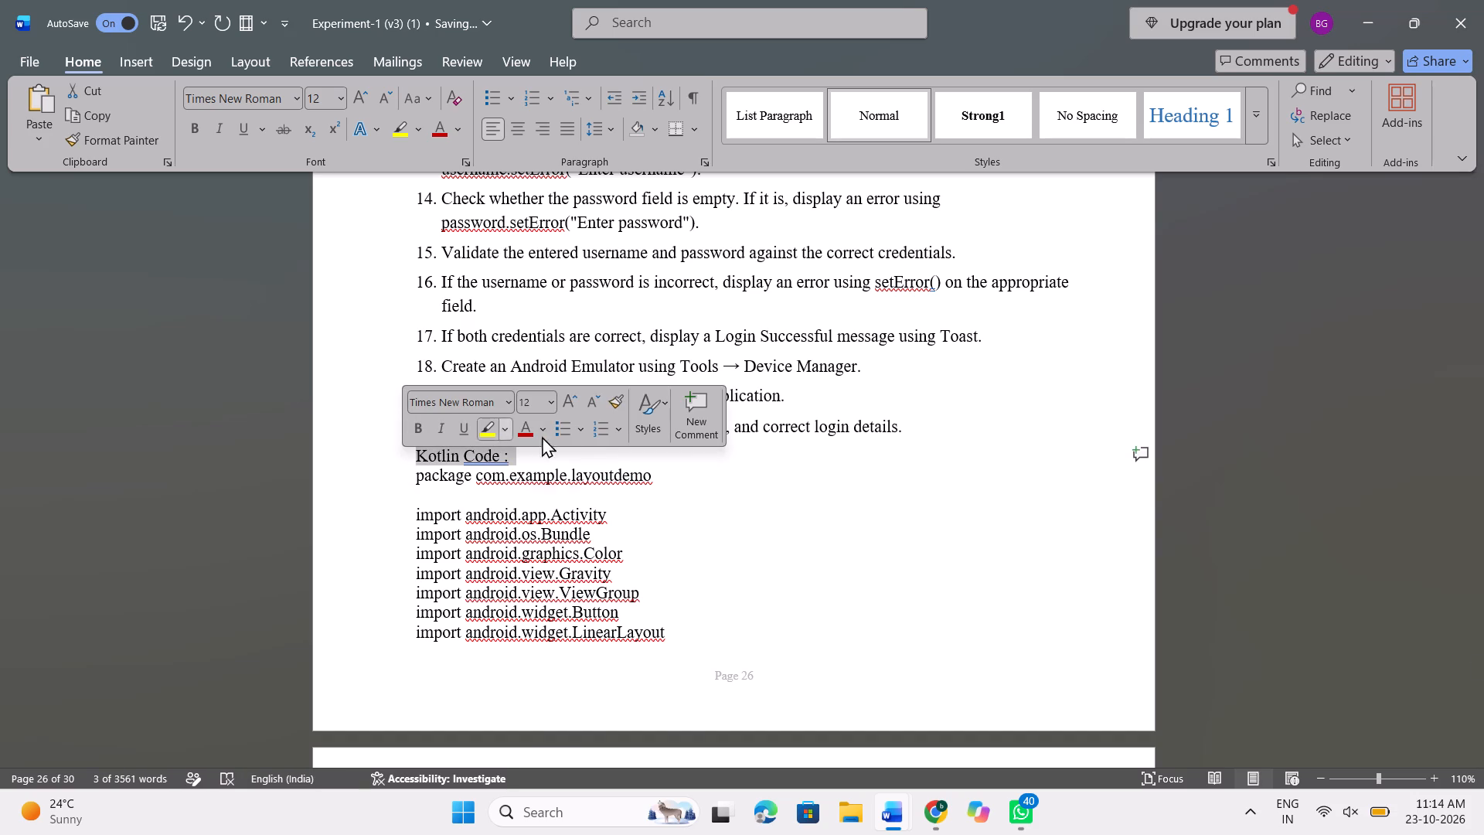
pyautogui.click(521, 434)
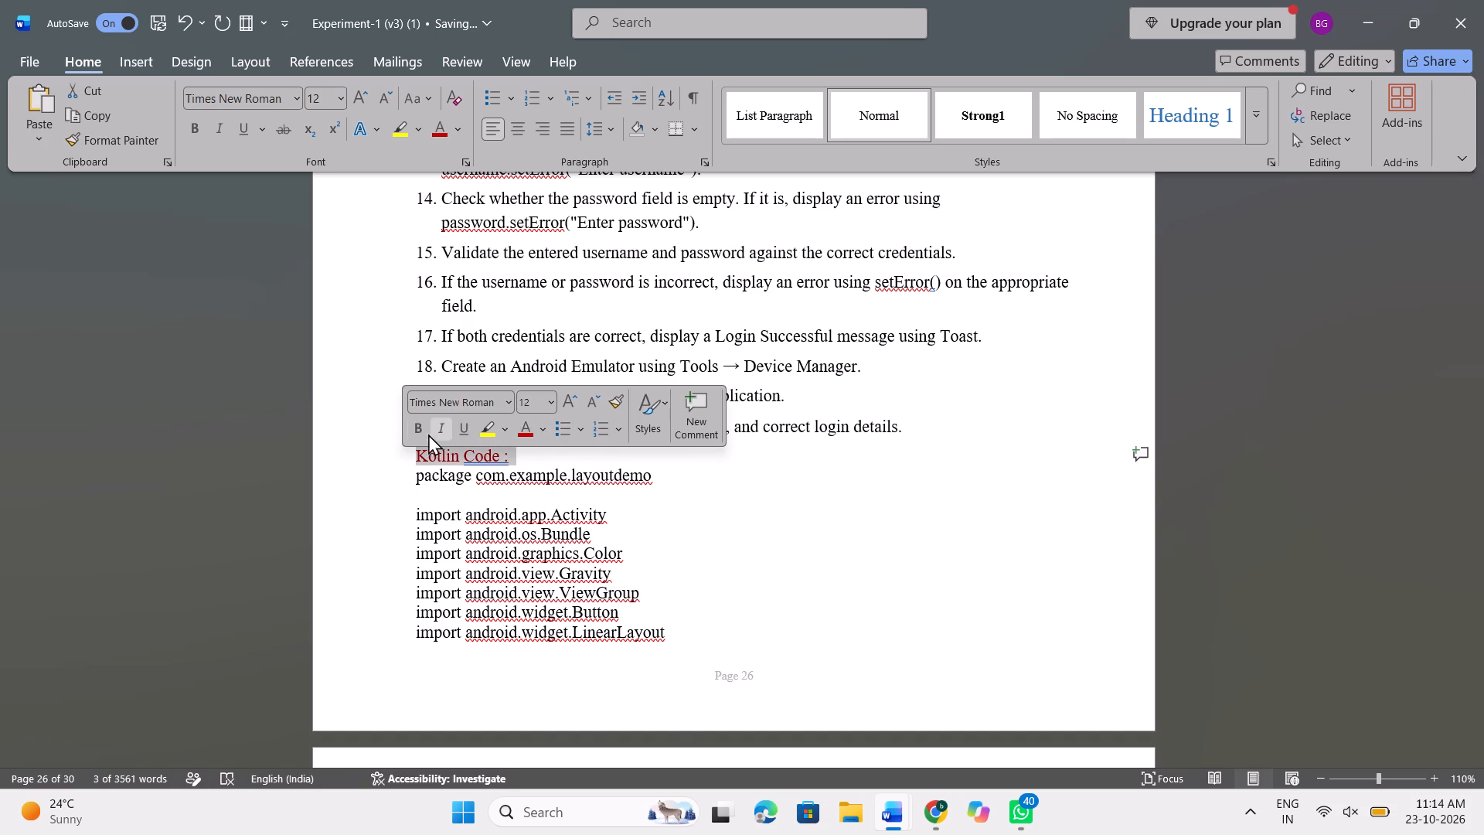
pyautogui.click(413, 430)
pyautogui.click(564, 457)
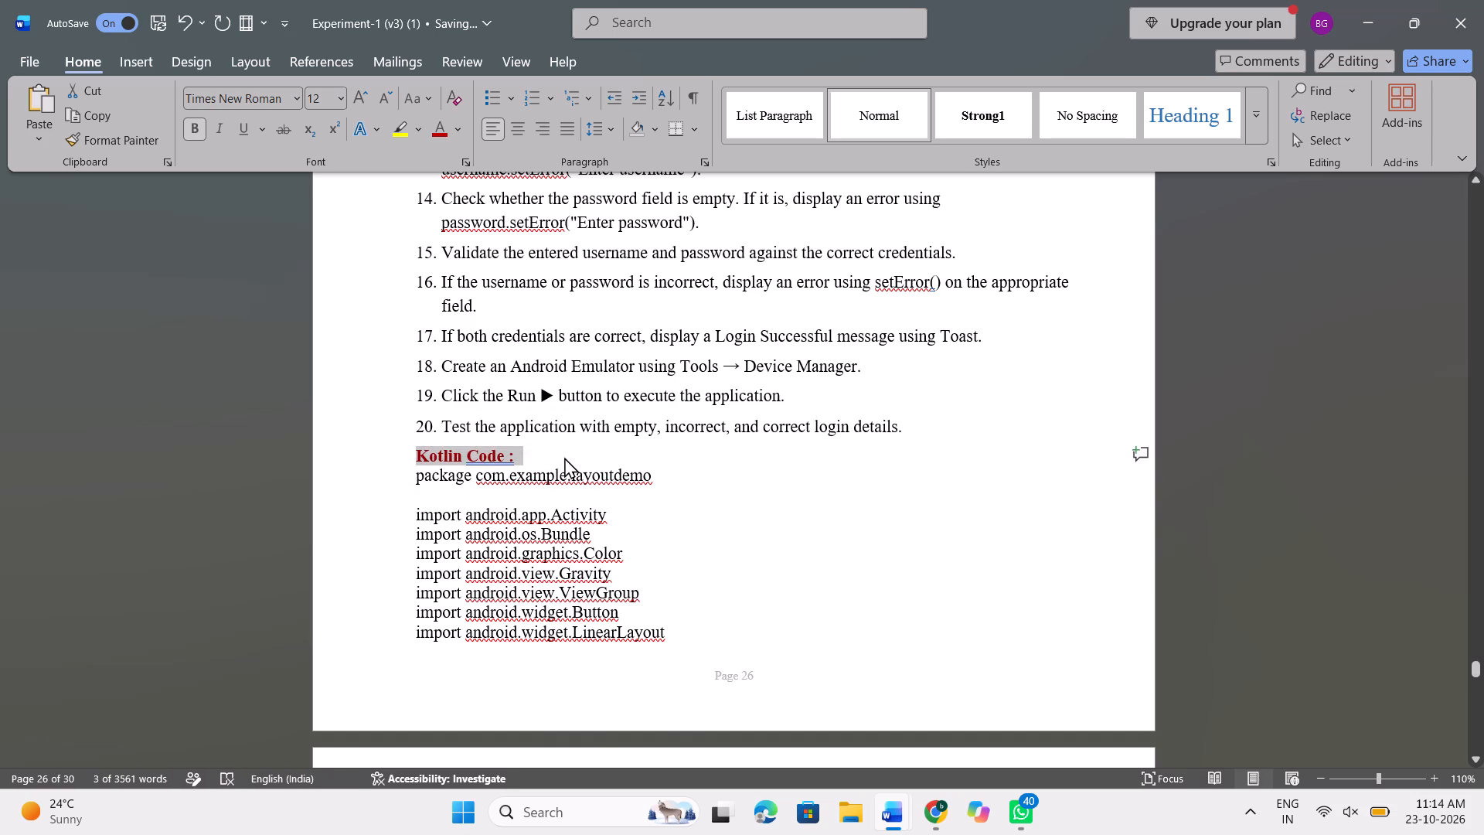
# Remove the space before the colon so the heading reads "Kotlin Code:".
pyautogui.click(506, 458)
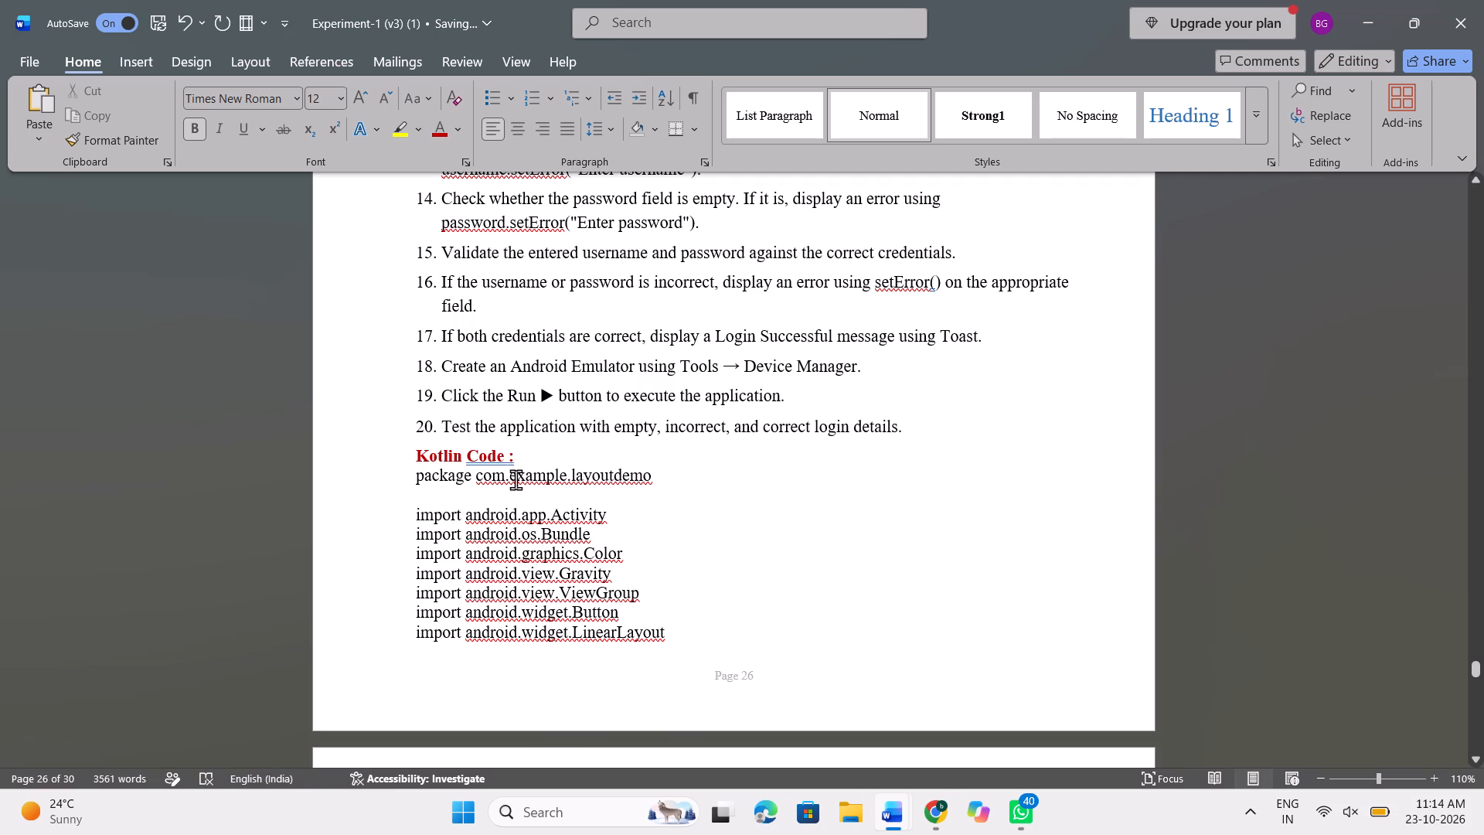
pyautogui.press('BackSpace')
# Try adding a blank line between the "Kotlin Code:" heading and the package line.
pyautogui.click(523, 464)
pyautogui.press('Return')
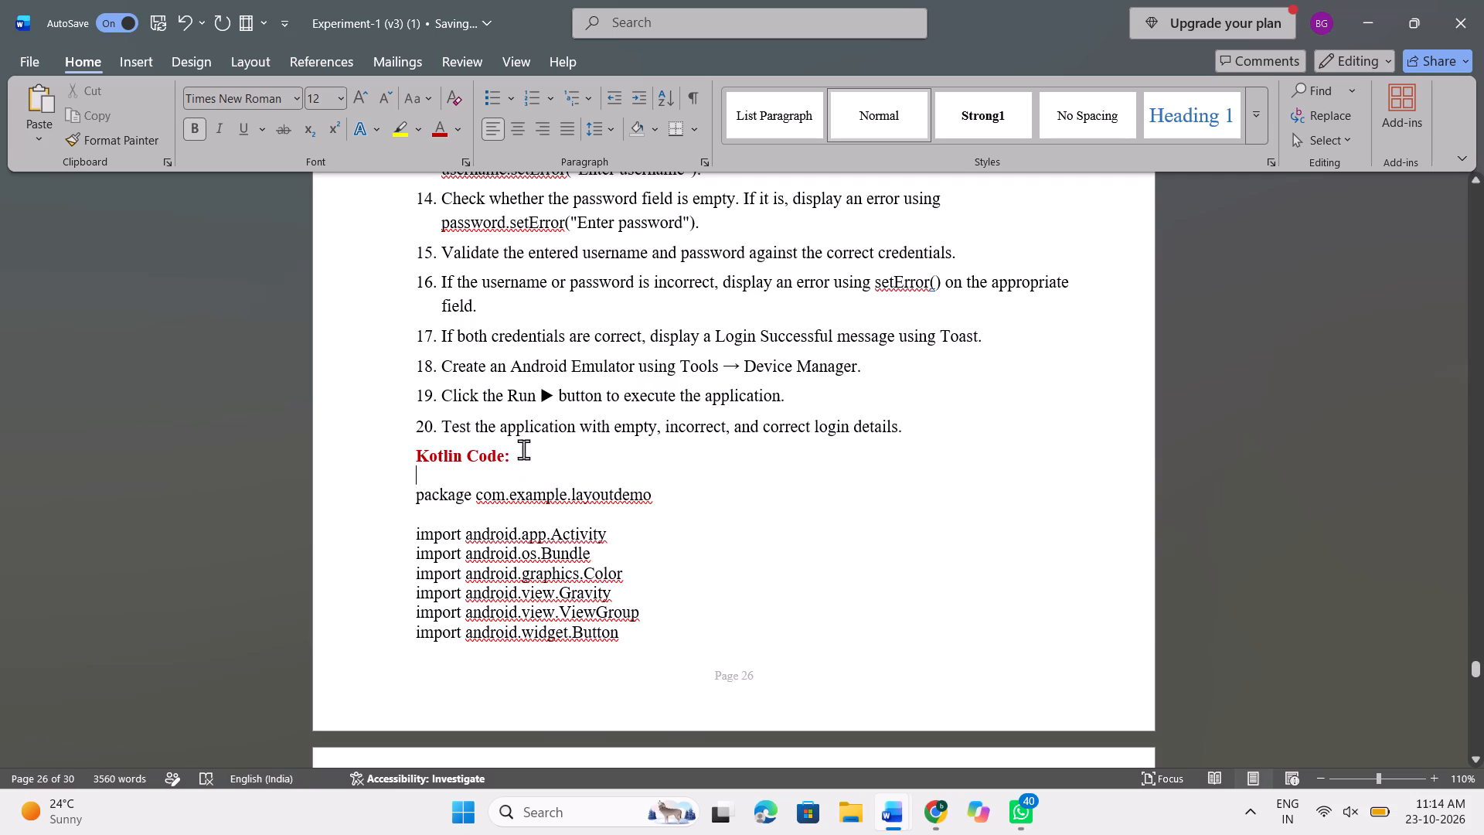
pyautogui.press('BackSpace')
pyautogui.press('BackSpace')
# Insert a blank line without list numbering between step 20 and the "Kotlin Code:" heading.
pyautogui.click(942, 421)
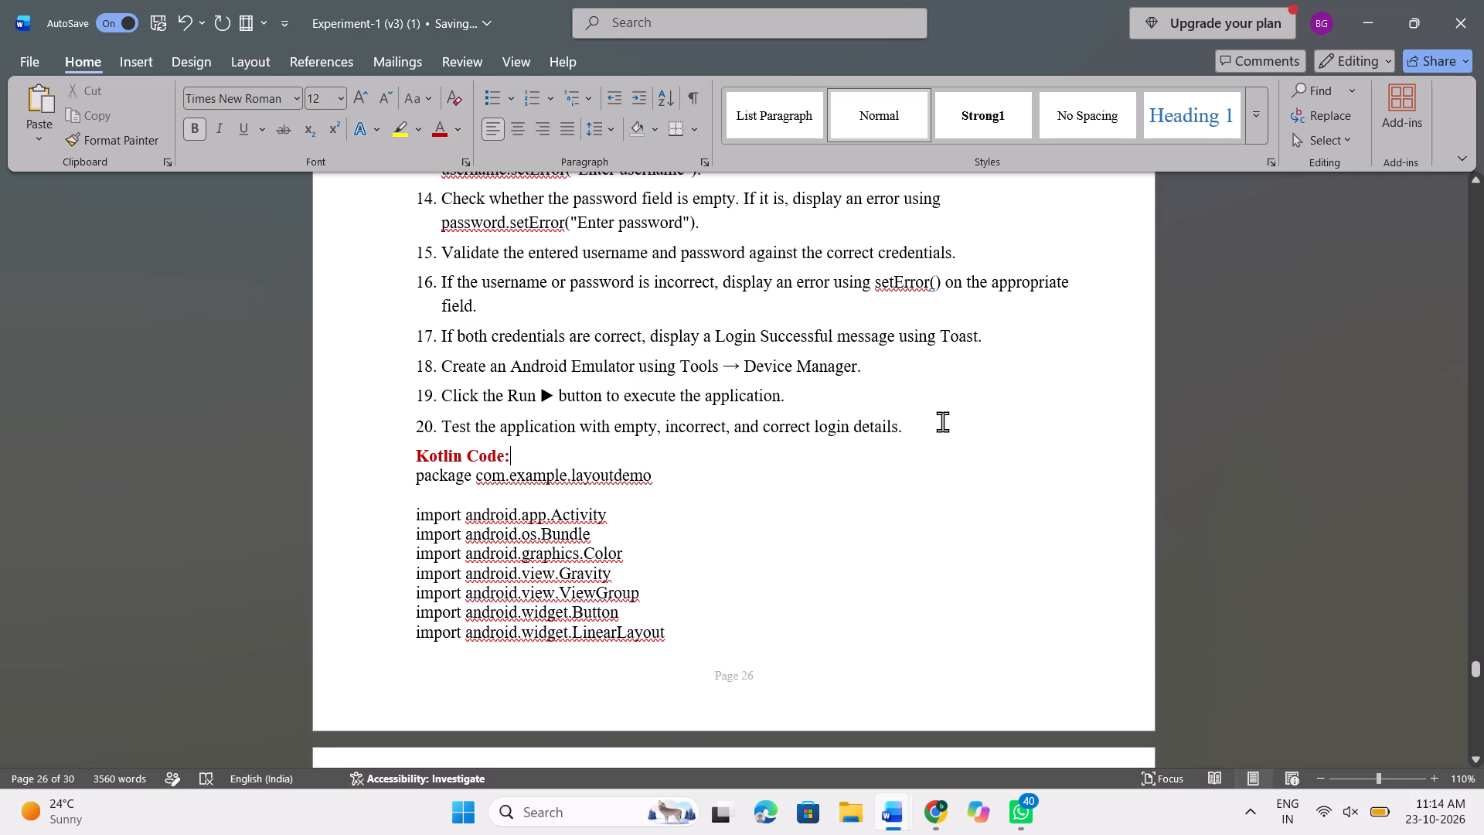
pyautogui.press('Return')
pyautogui.click(942, 421)
pyautogui.press('BackSpace')
pyautogui.press('BackSpace')
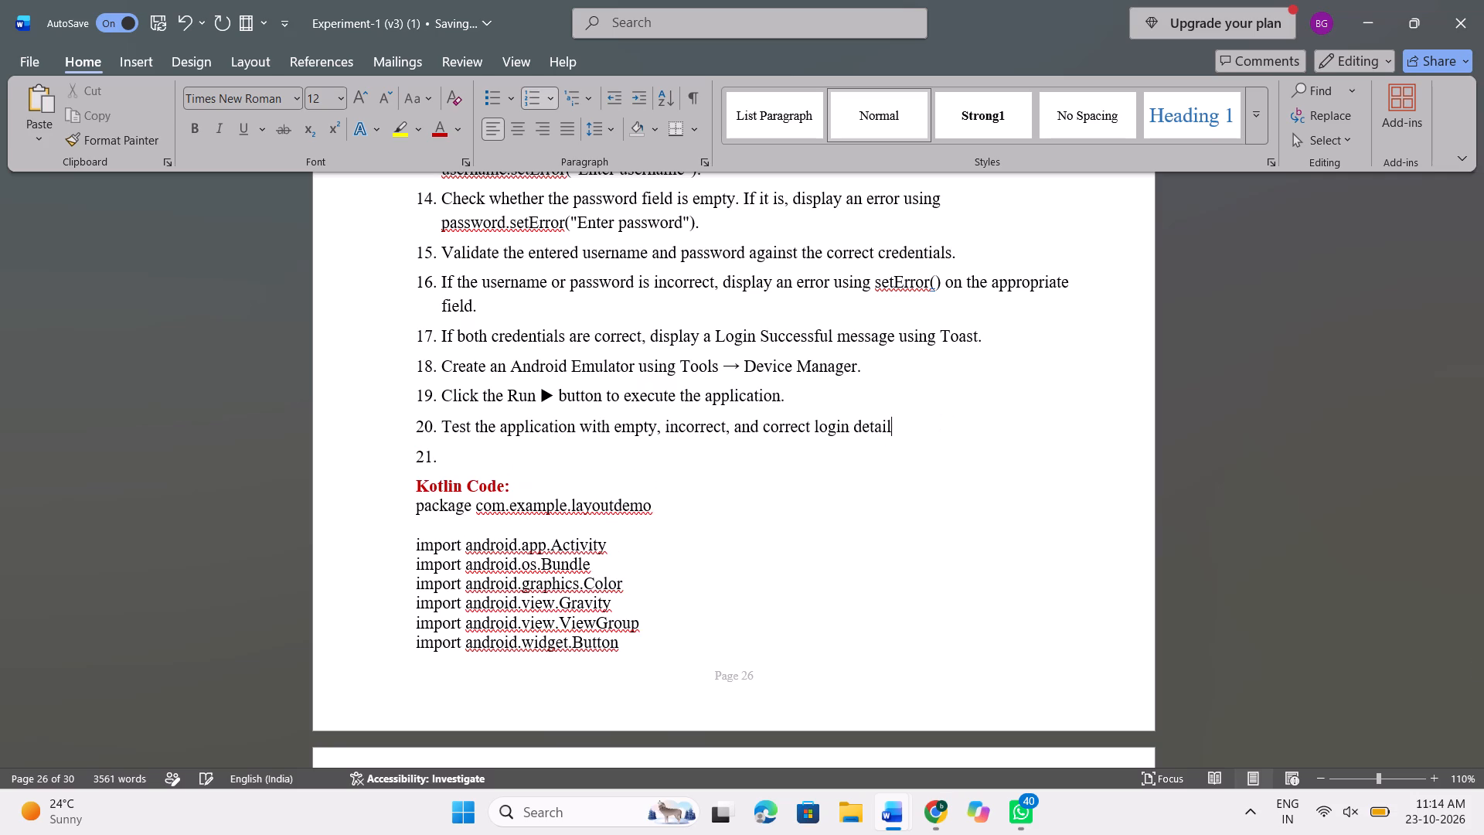
pyautogui.press('BackSpace')
pyautogui.hotkey('ctrl', 'z')
pyautogui.hotkey('ctrl', 'z')
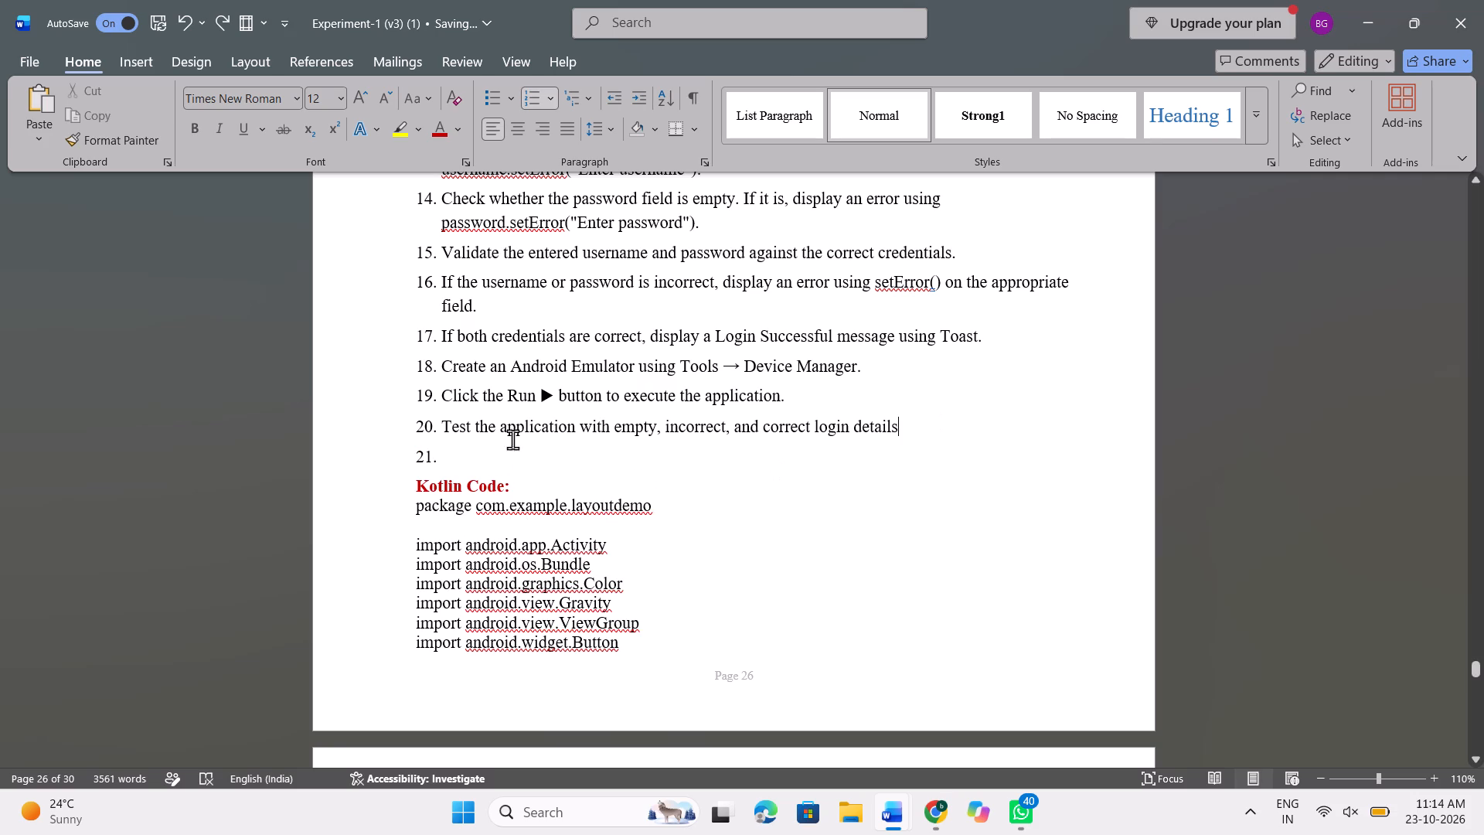
pyautogui.click(488, 449)
pyautogui.press('BackSpace')
pyautogui.press('BackSpace')
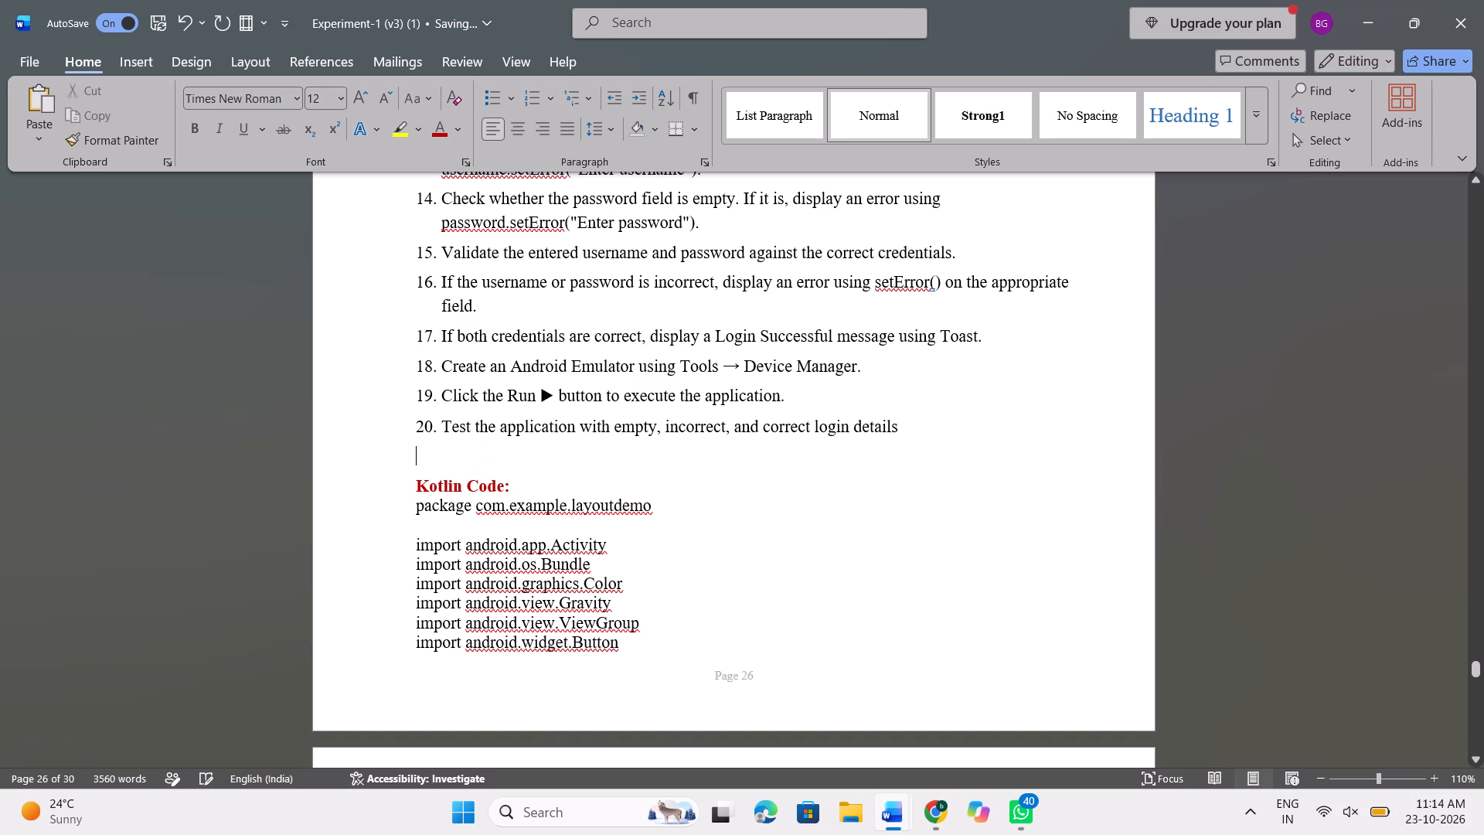
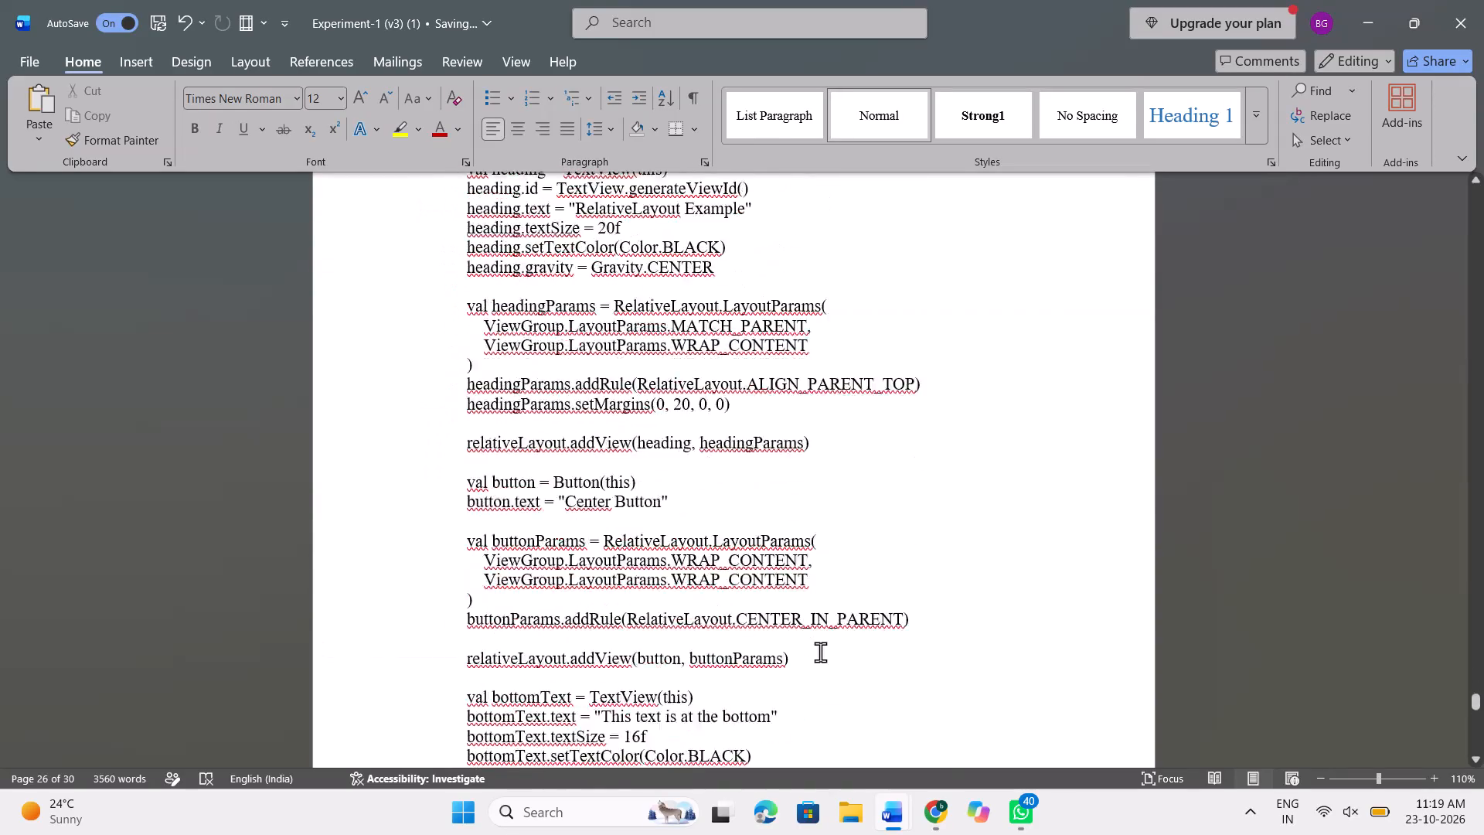
# Insert the picture "Android Studio Dark Theme Workspace" from Downloads after the closing brace at the end of the Kotlin code.
pyautogui.scroll(-5, 820, 652)
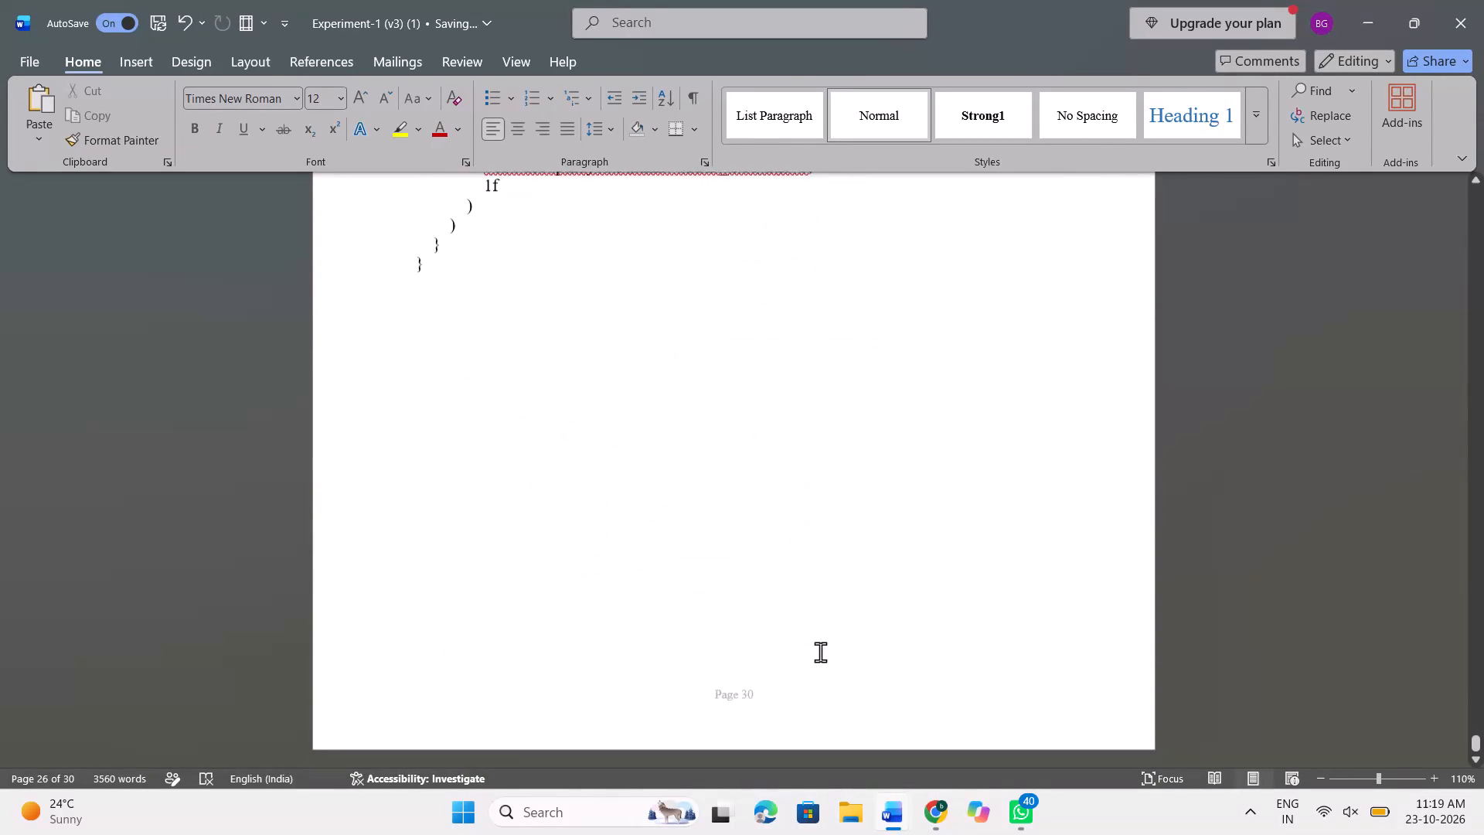
pyautogui.scroll(-1, 820, 652)
pyautogui.click(448, 282)
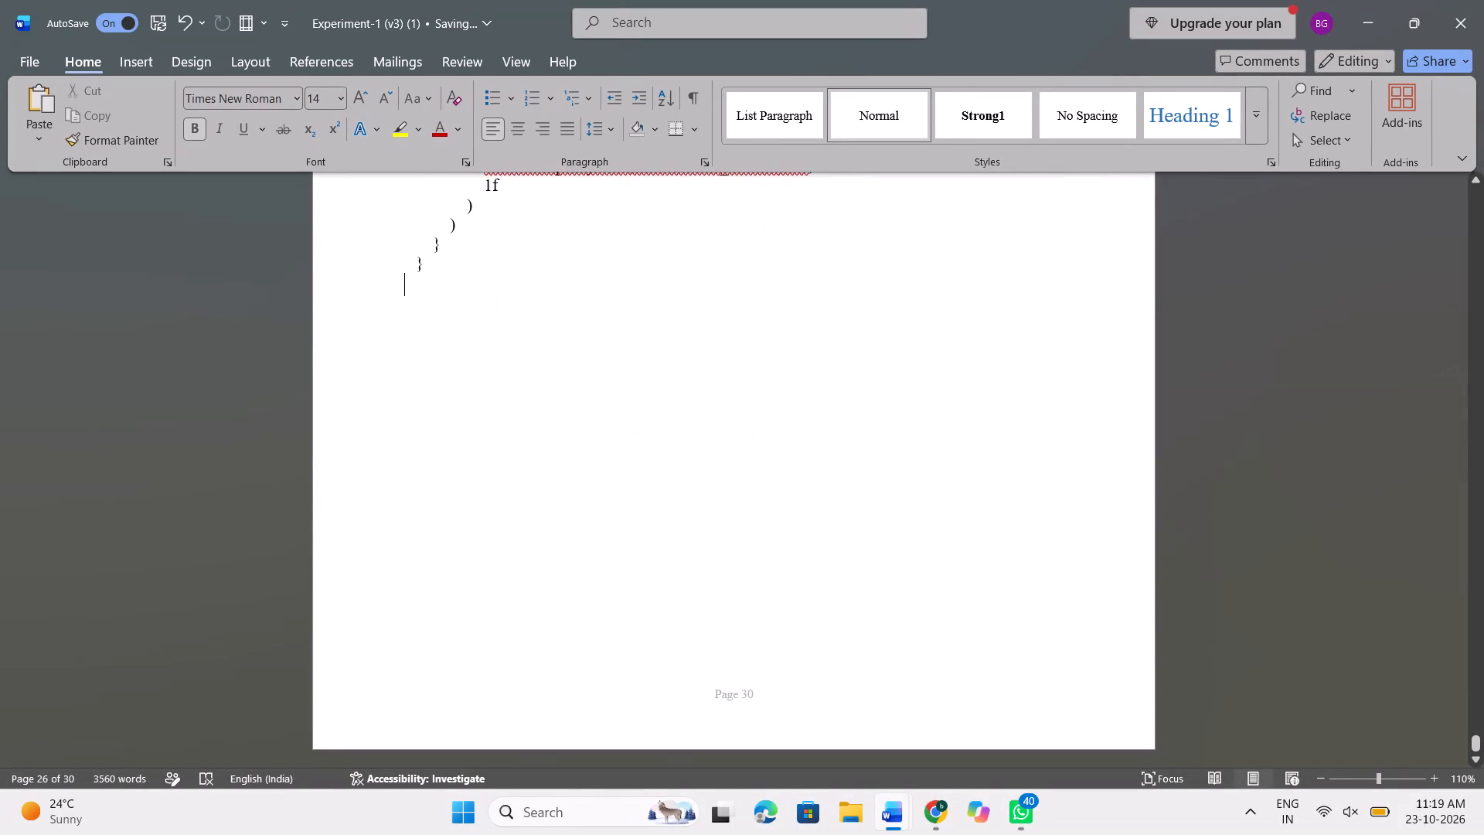
pyautogui.click(142, 50)
pyautogui.click(204, 98)
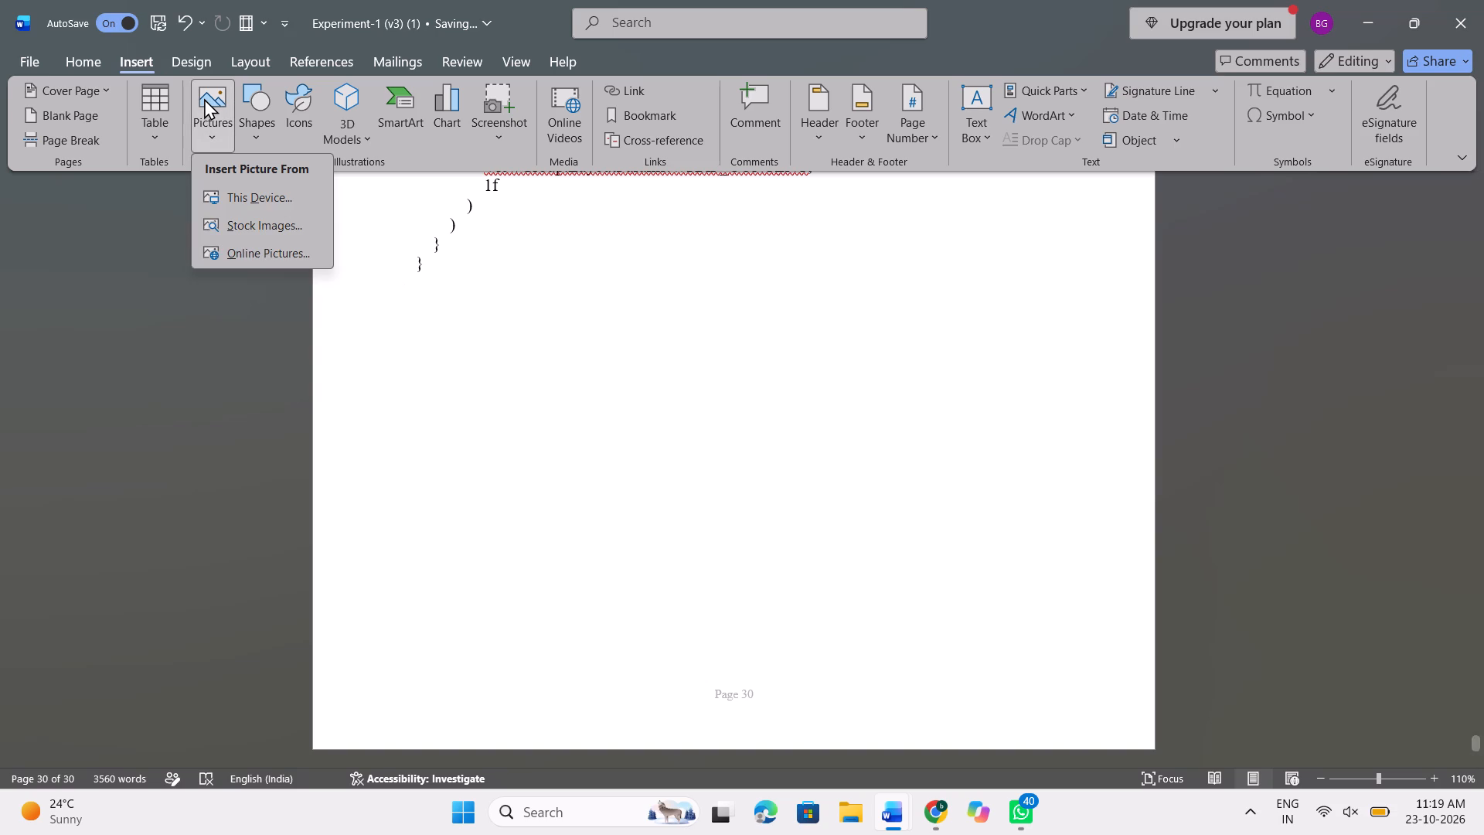
pyautogui.click(271, 198)
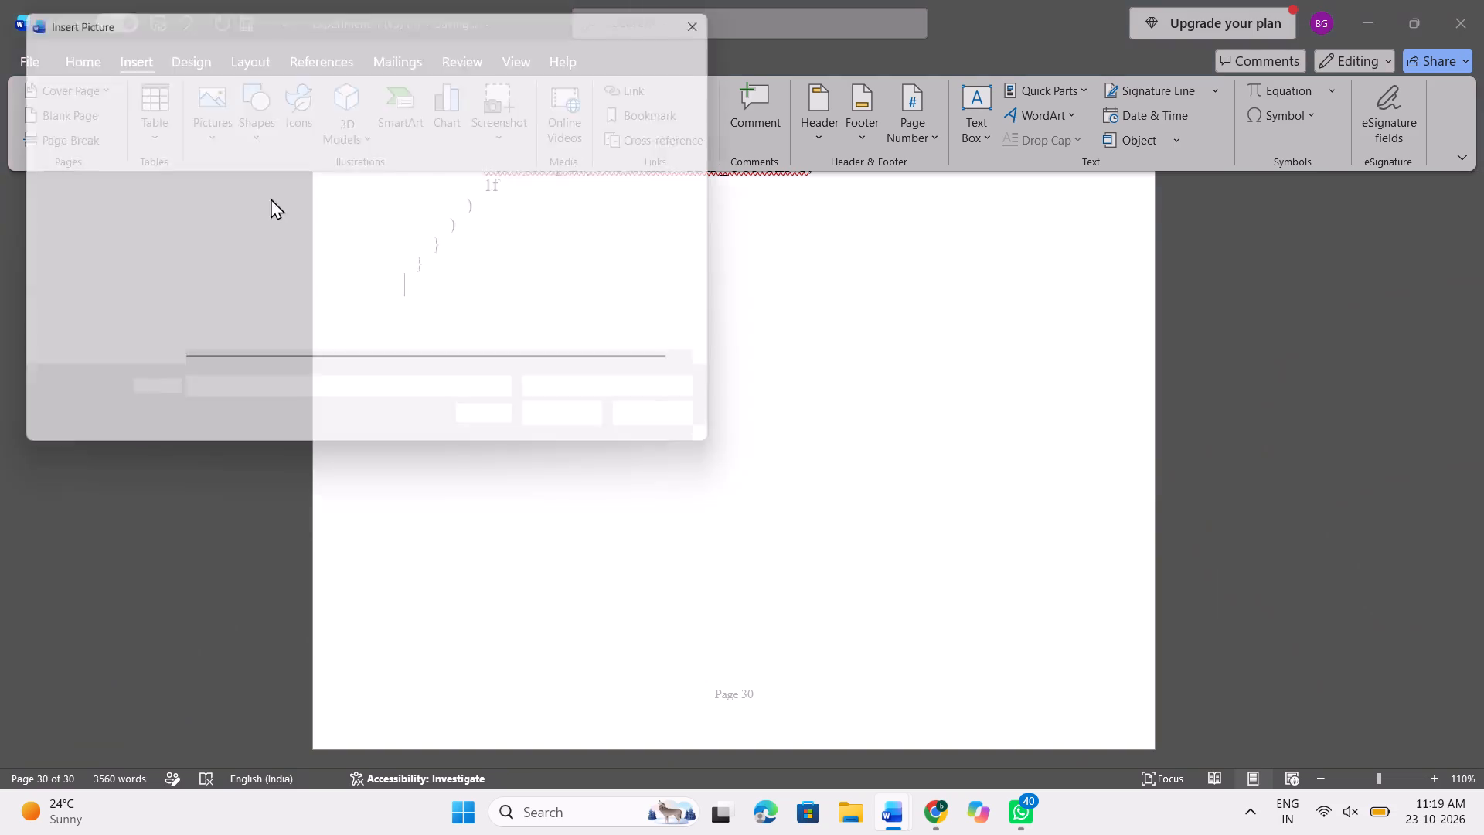
pyautogui.click(277, 178)
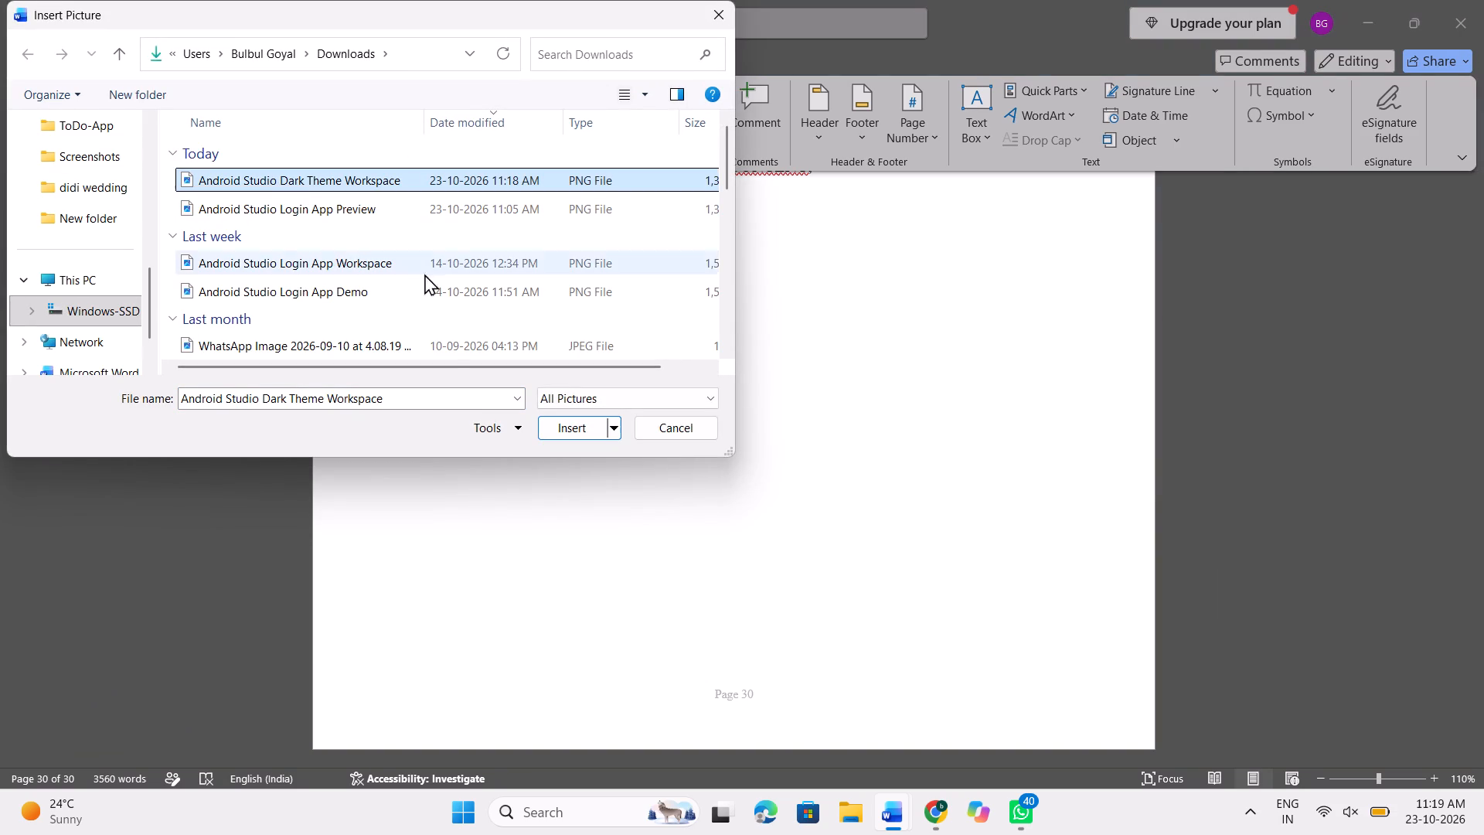
pyautogui.click(584, 432)
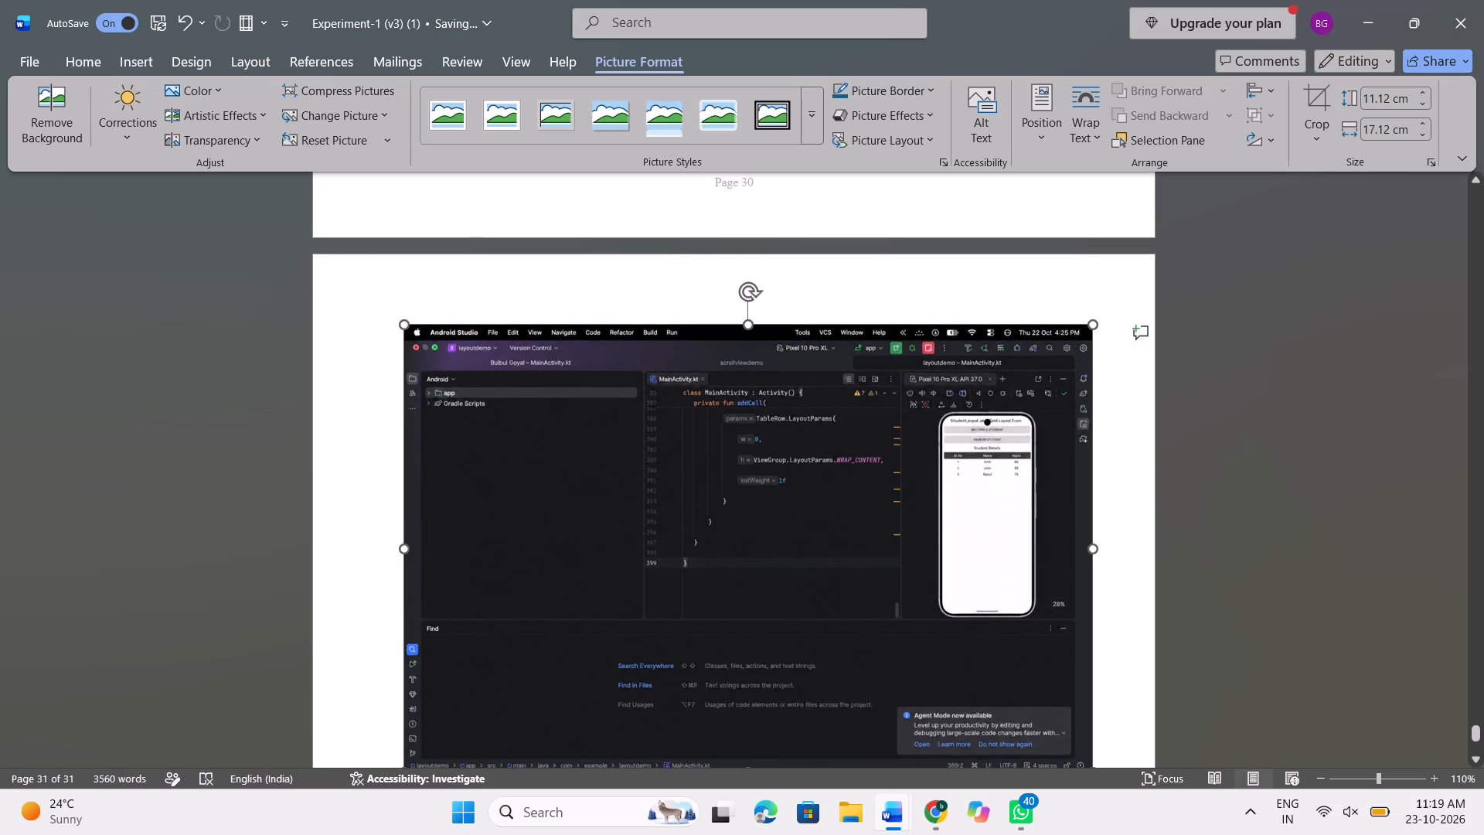
# Reduce the inserted screenshot's height to about 10.26 cm, keeping its width at 17.12 cm.
pyautogui.scroll(-1, 694, 592)
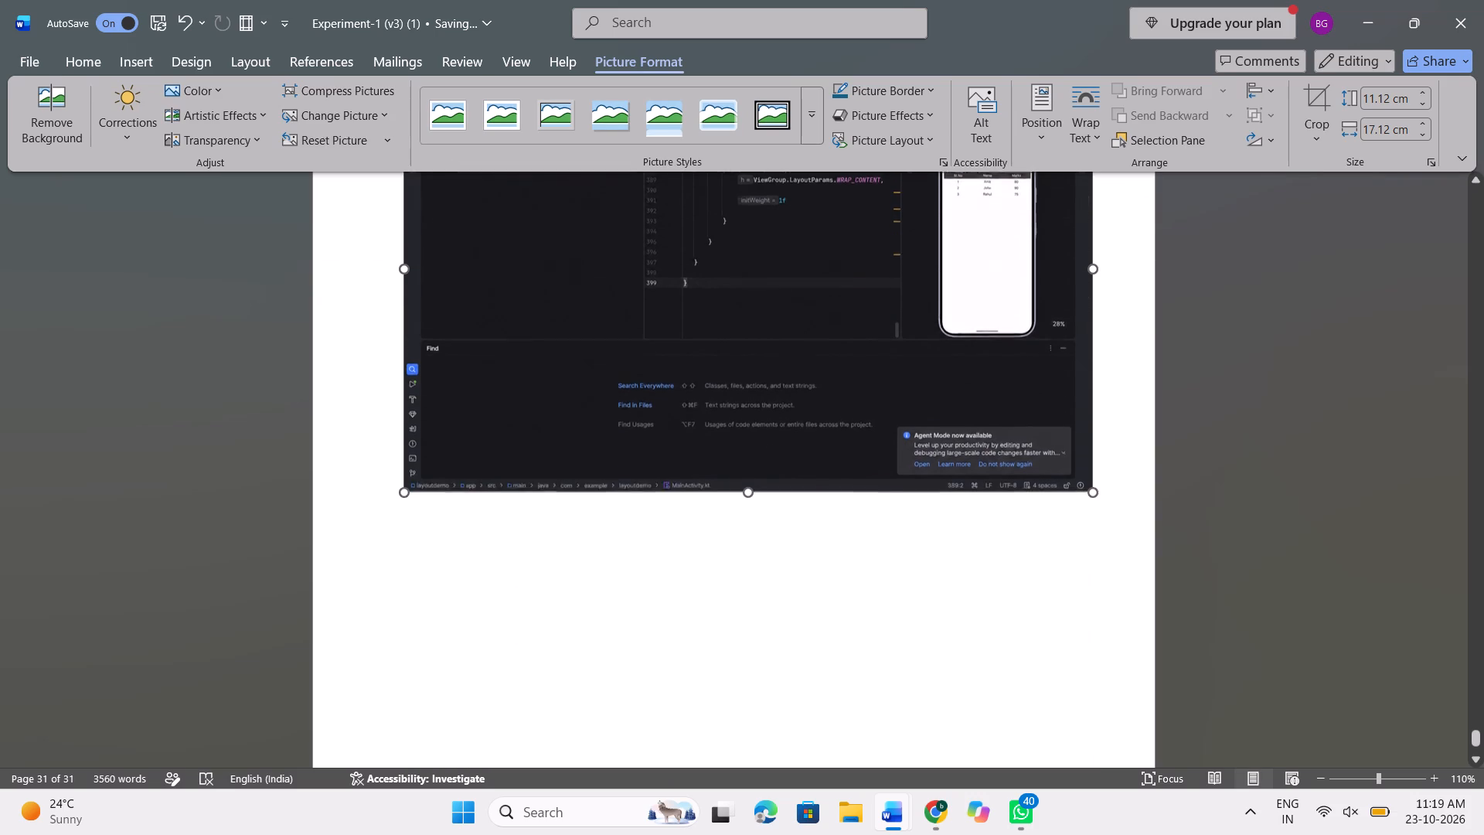
pyautogui.scroll(-1, 694, 592)
pyautogui.moveTo(748, 300); pyautogui.dragTo(748, 266)
# Delete the blank line between the package line and the first import in the Kotlin code.
pyautogui.scroll(1, 748, 266)
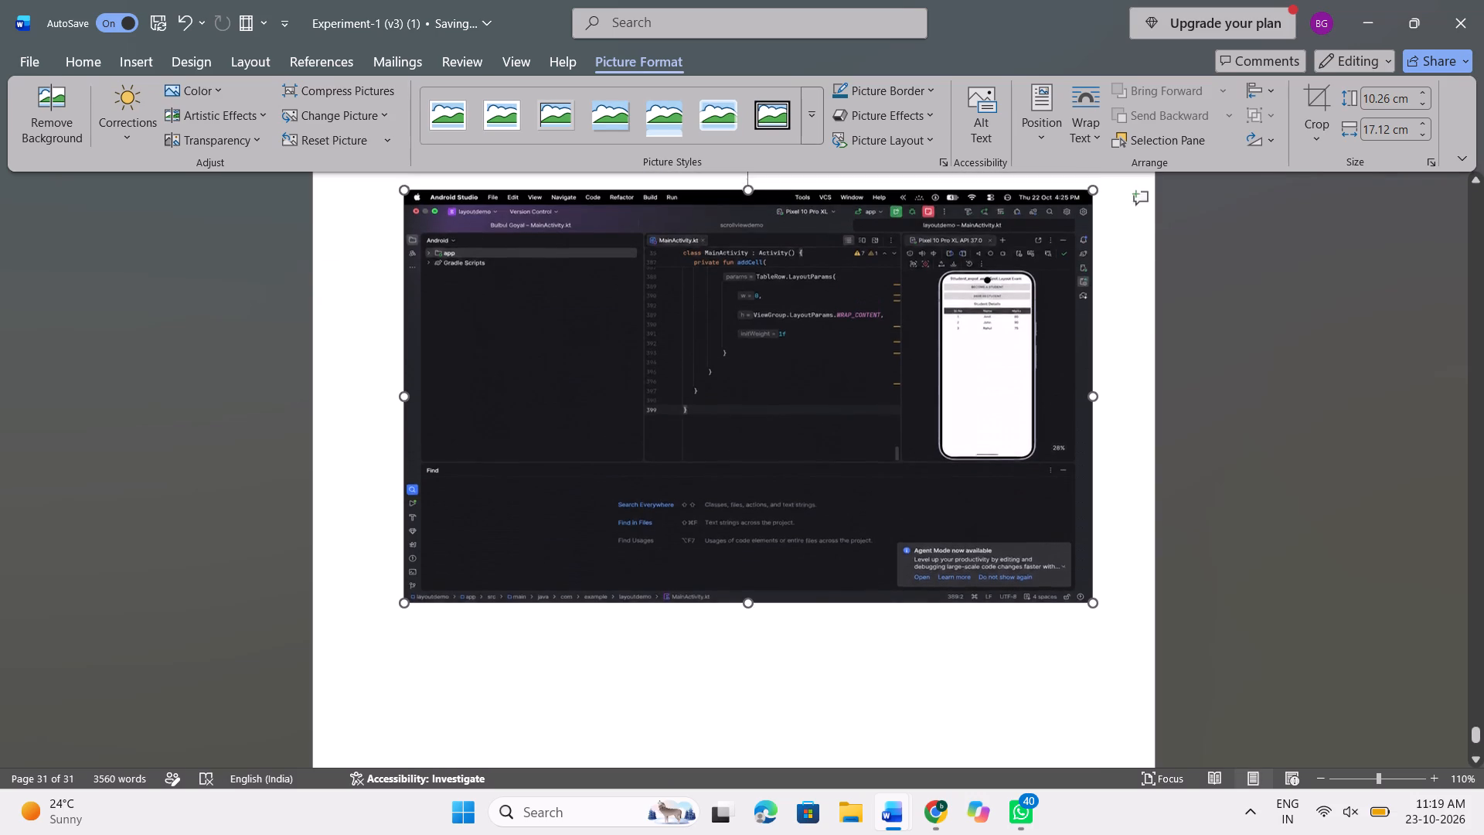
pyautogui.scroll(2, 748, 266)
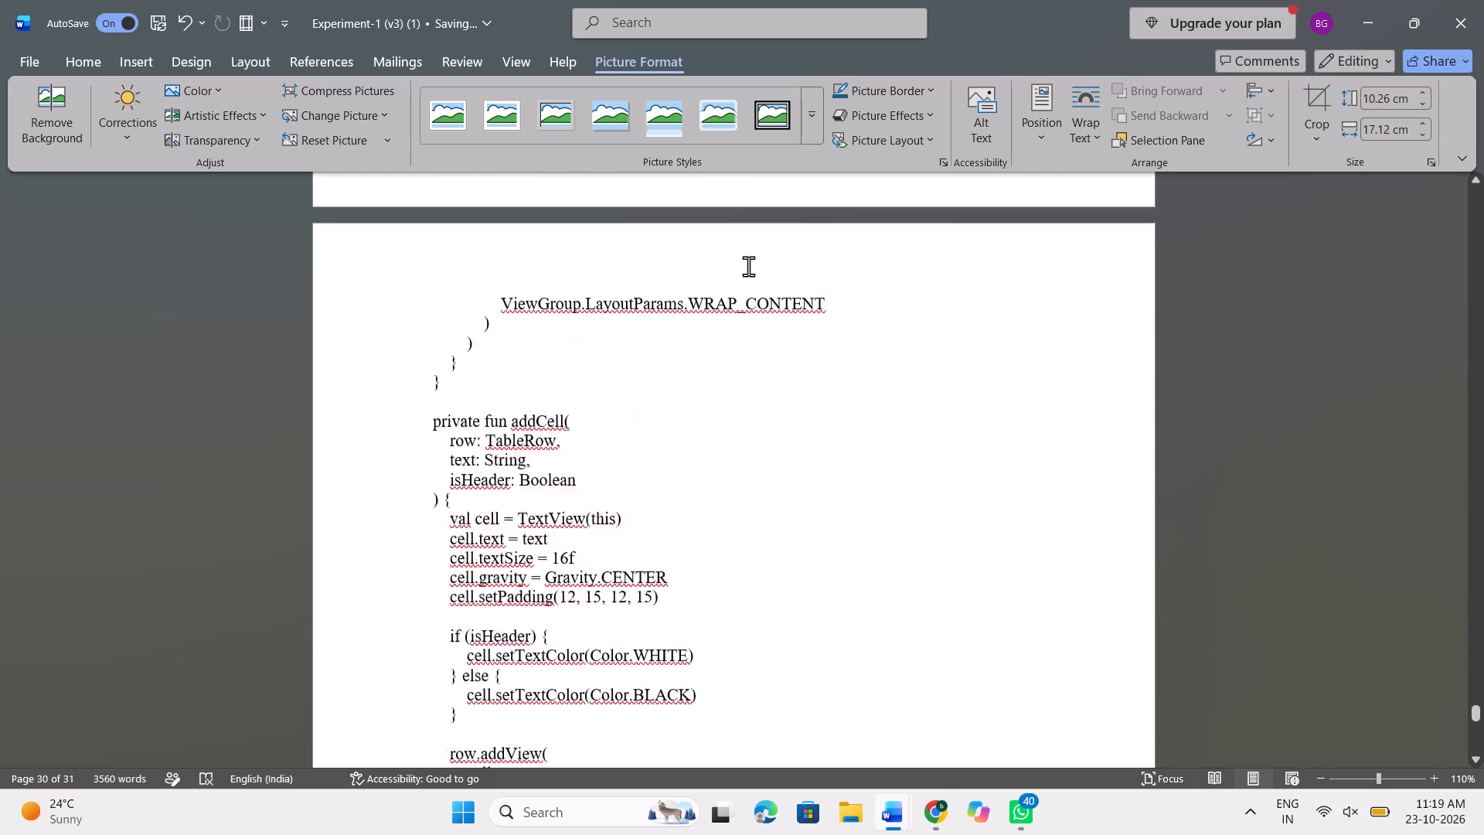
pyautogui.scroll(8, 748, 266)
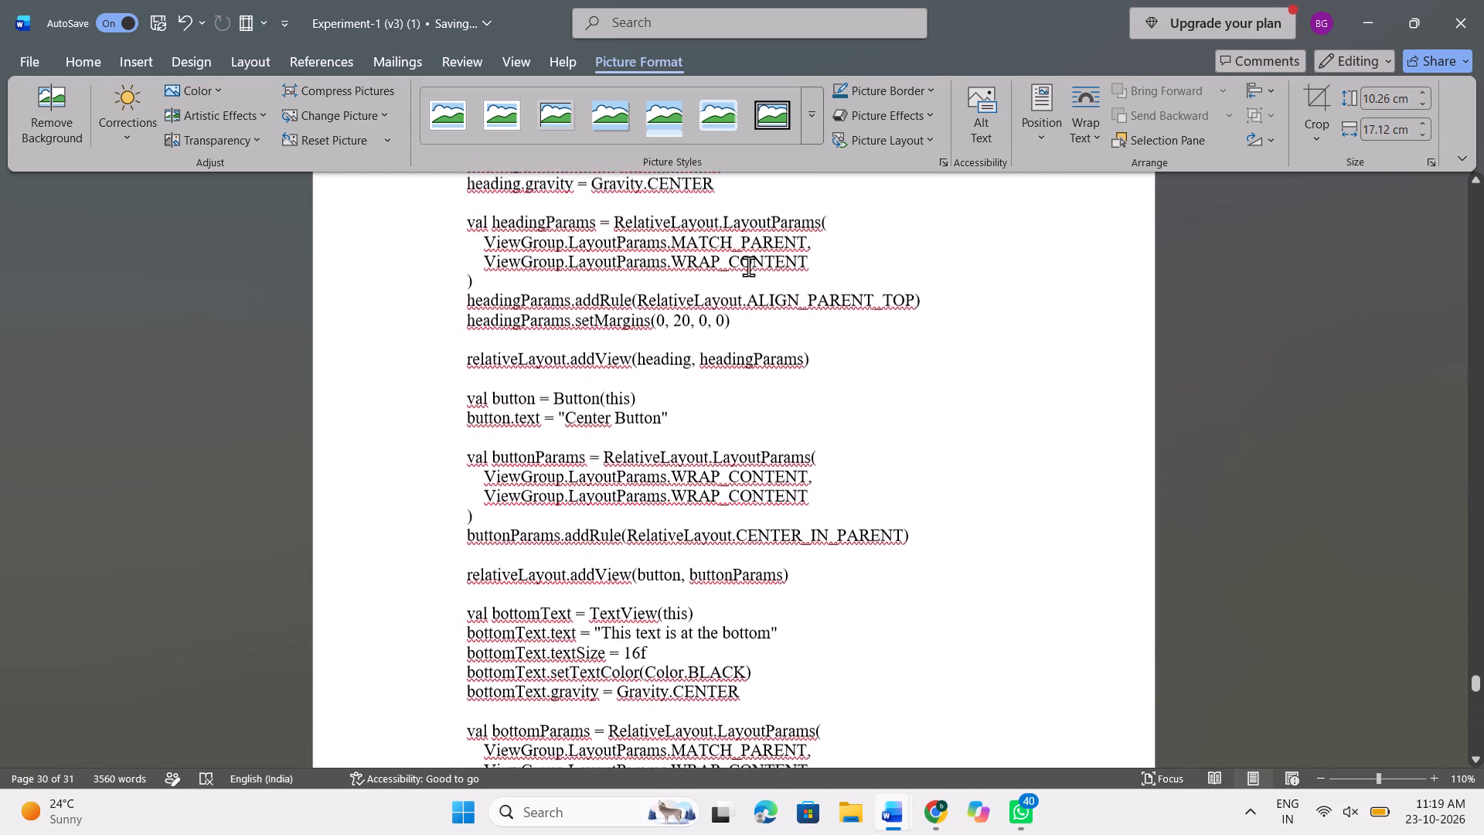
pyautogui.scroll(3, 748, 266)
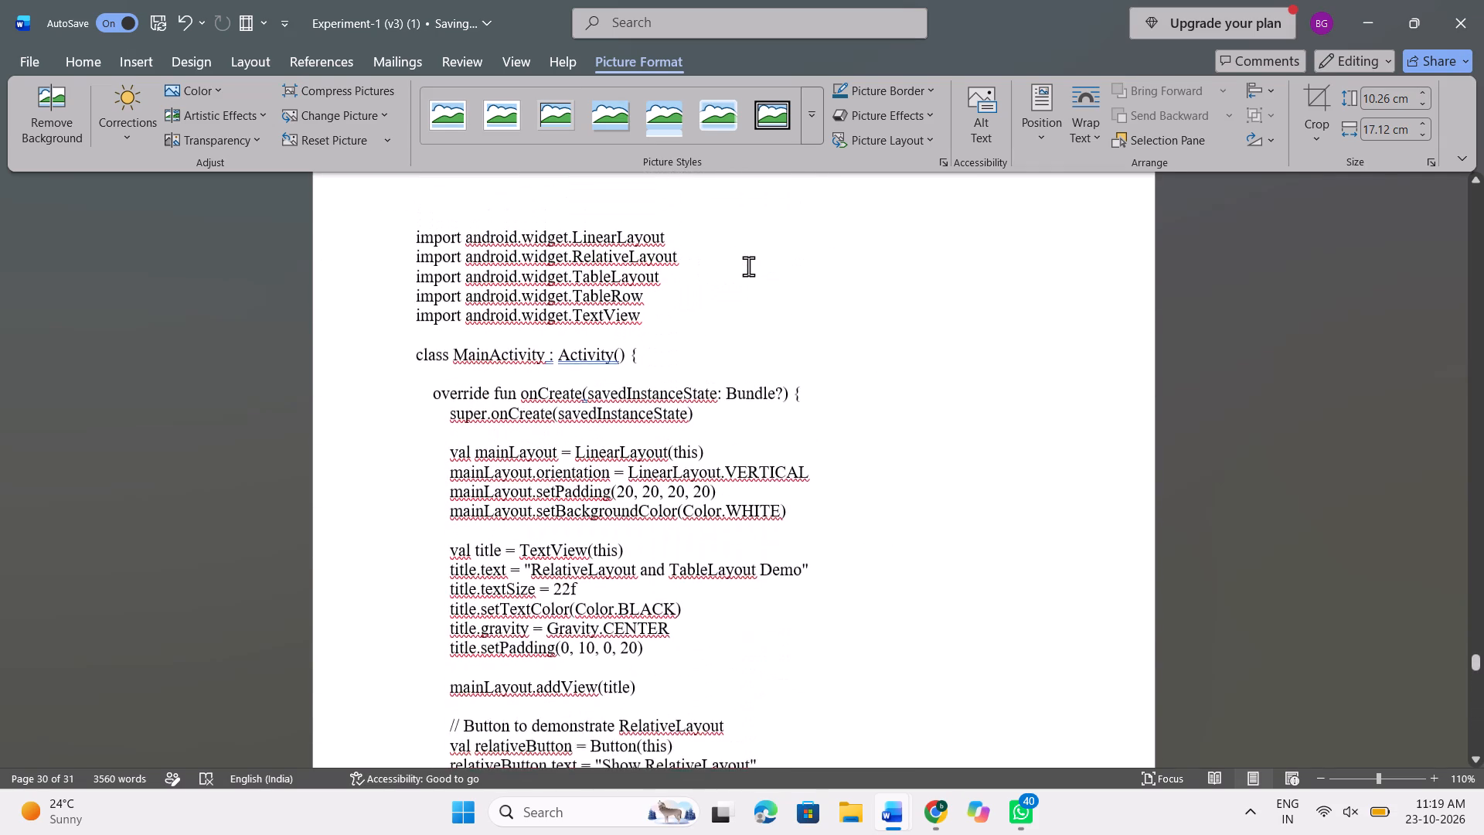
pyautogui.scroll(2, 748, 266)
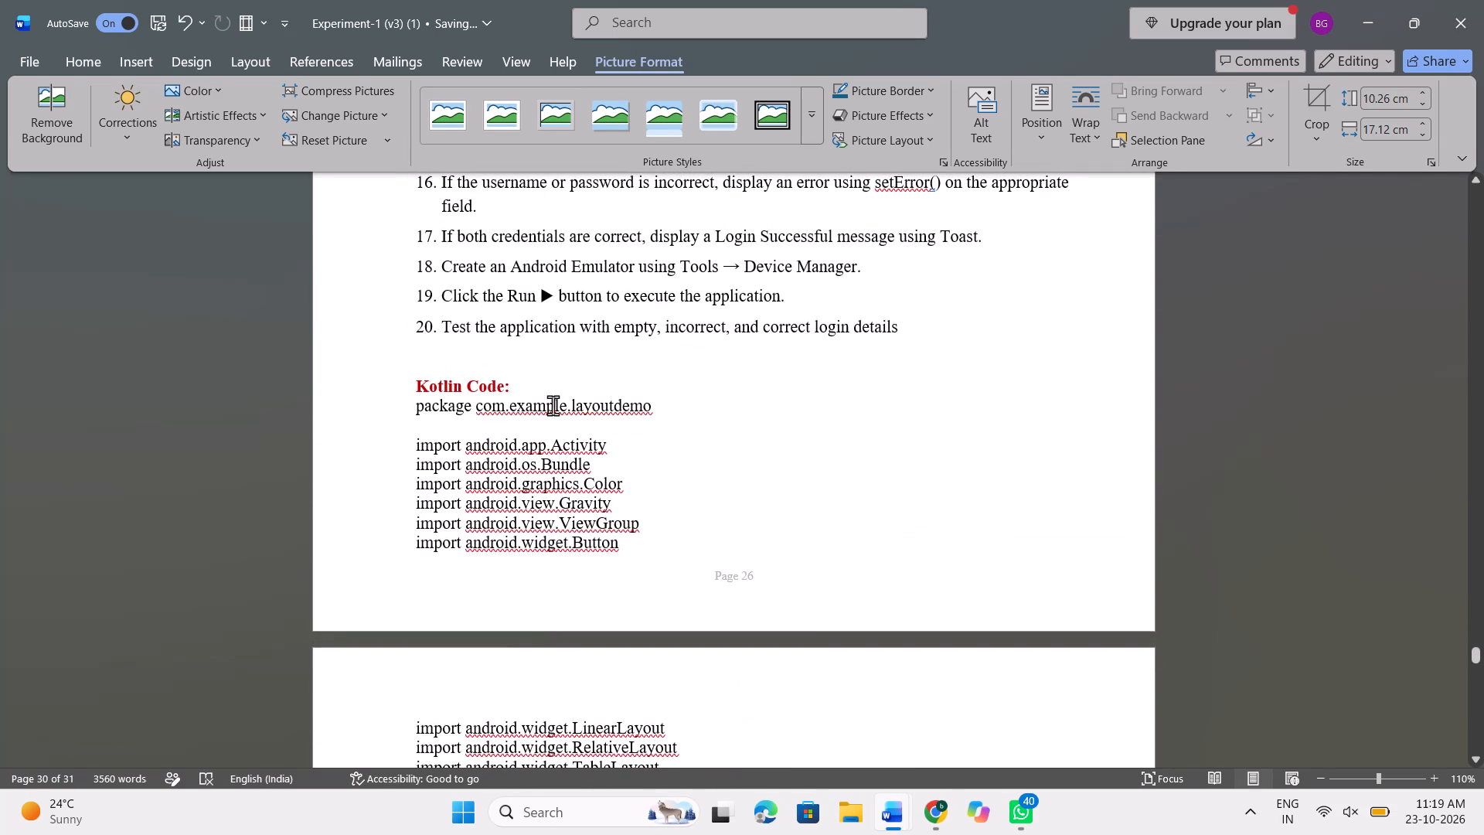
pyautogui.click(467, 427)
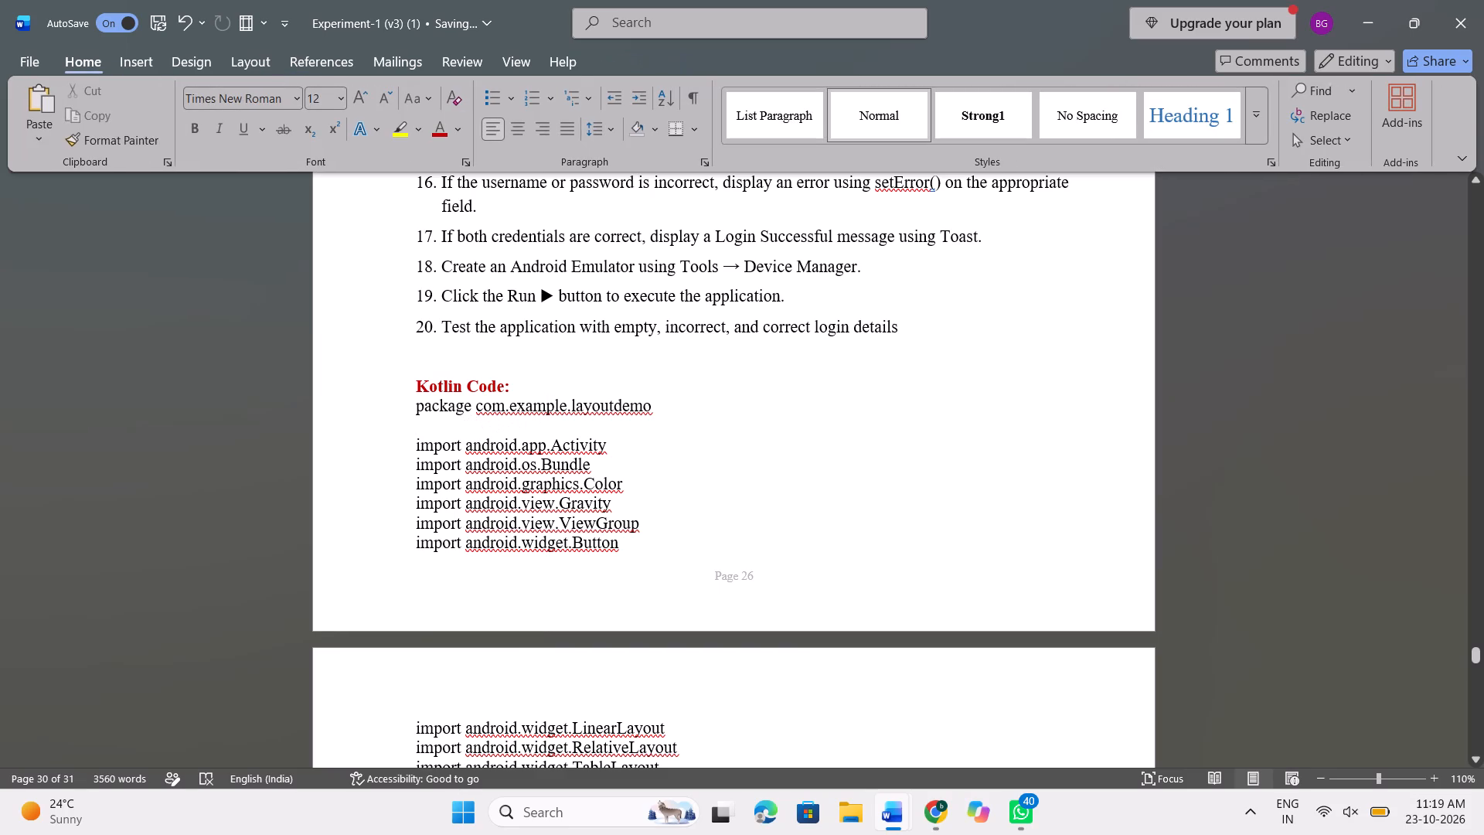
pyautogui.press('BackSpace')
pyautogui.press('BackSpace')
# Delete the blank lines above "class MainActivity : Activity()" and above "val title = TextView(this)".
pyautogui.scroll(-1, 467, 427)
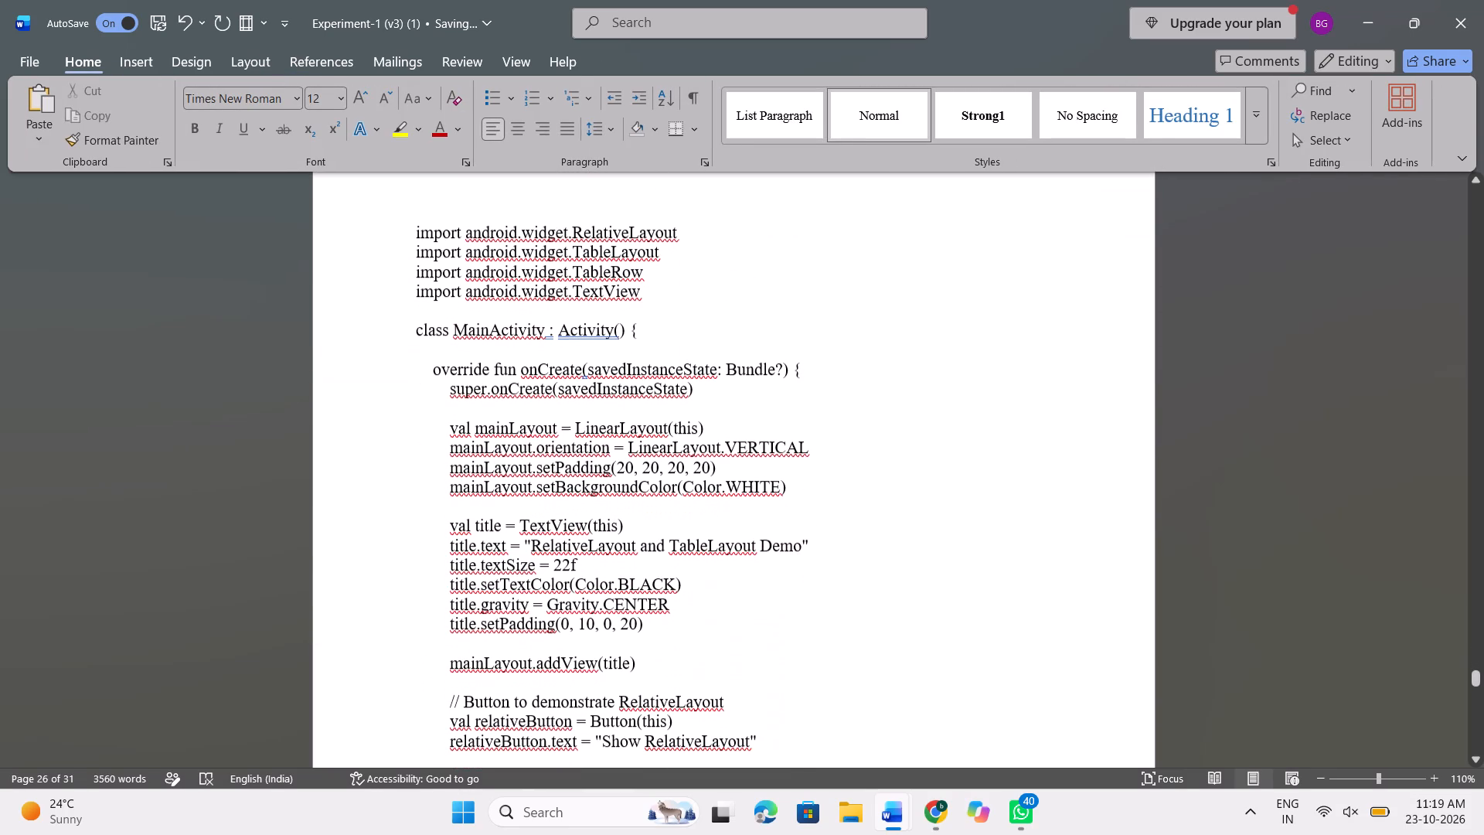
pyautogui.click(430, 316)
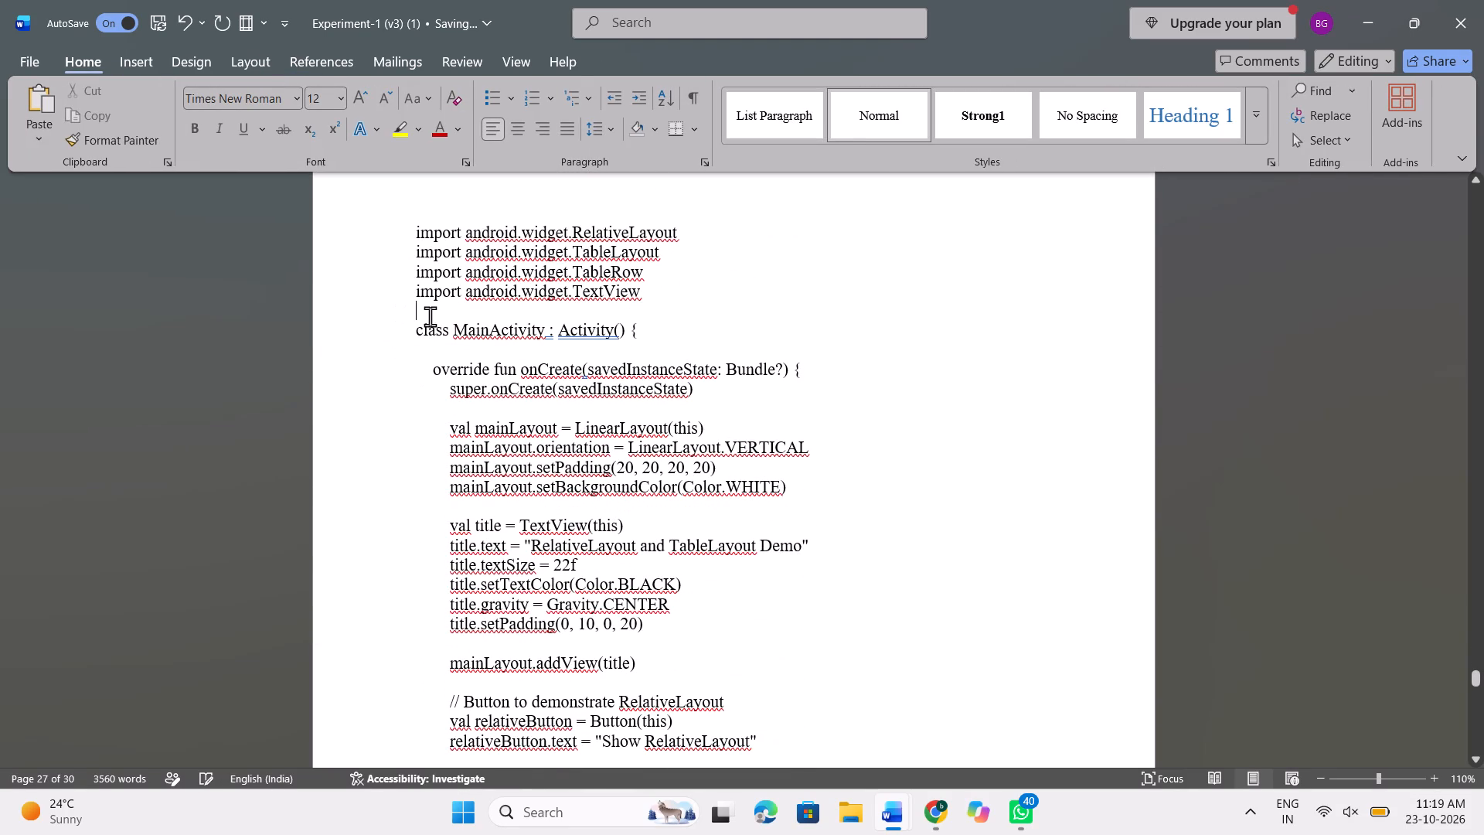
pyautogui.press('BackSpace')
pyautogui.press('BackSpace')
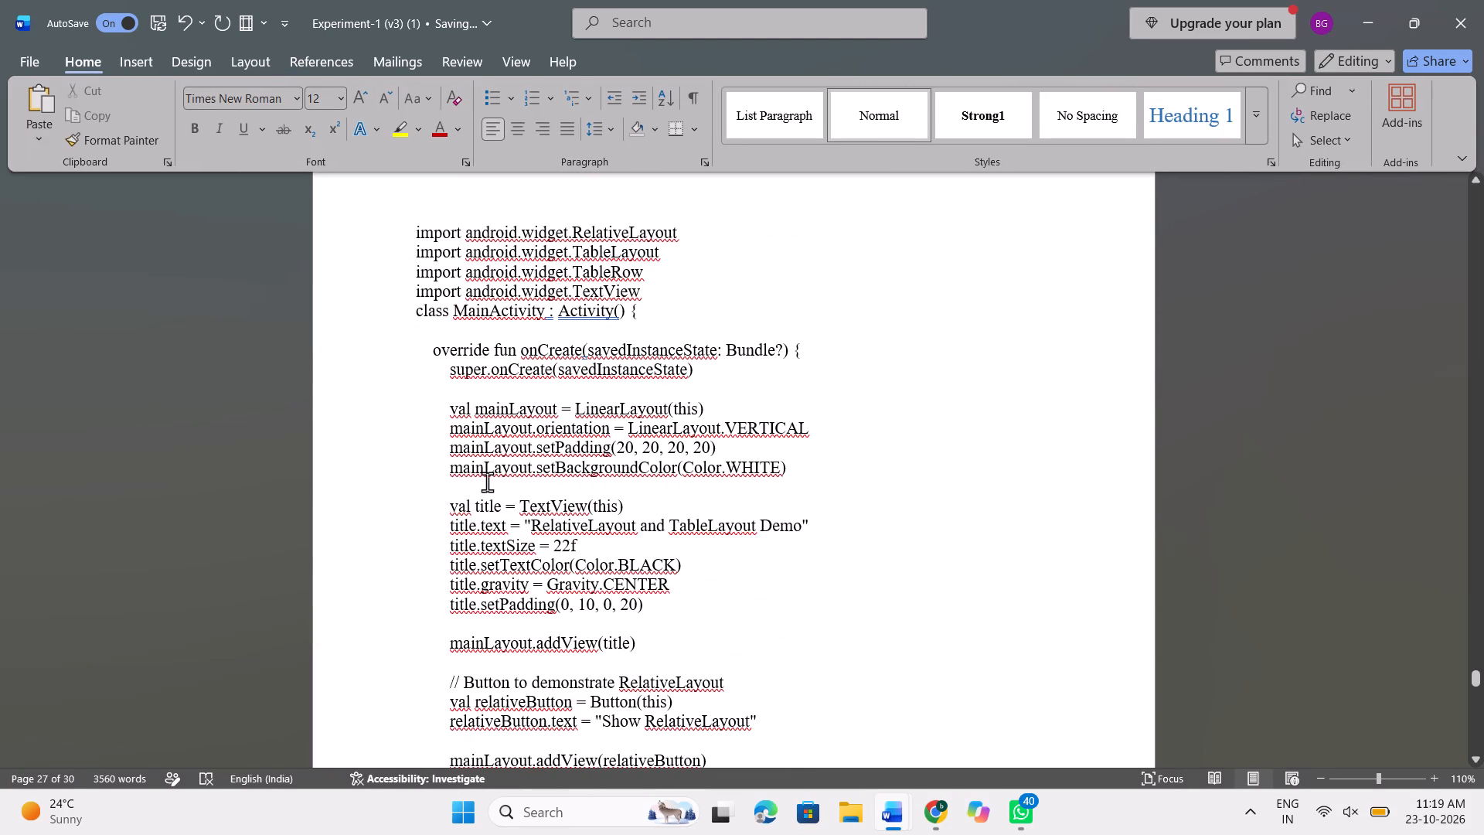
pyautogui.click(486, 497)
pyautogui.click(475, 490)
pyautogui.press('BackSpace')
pyautogui.press('BackSpace')
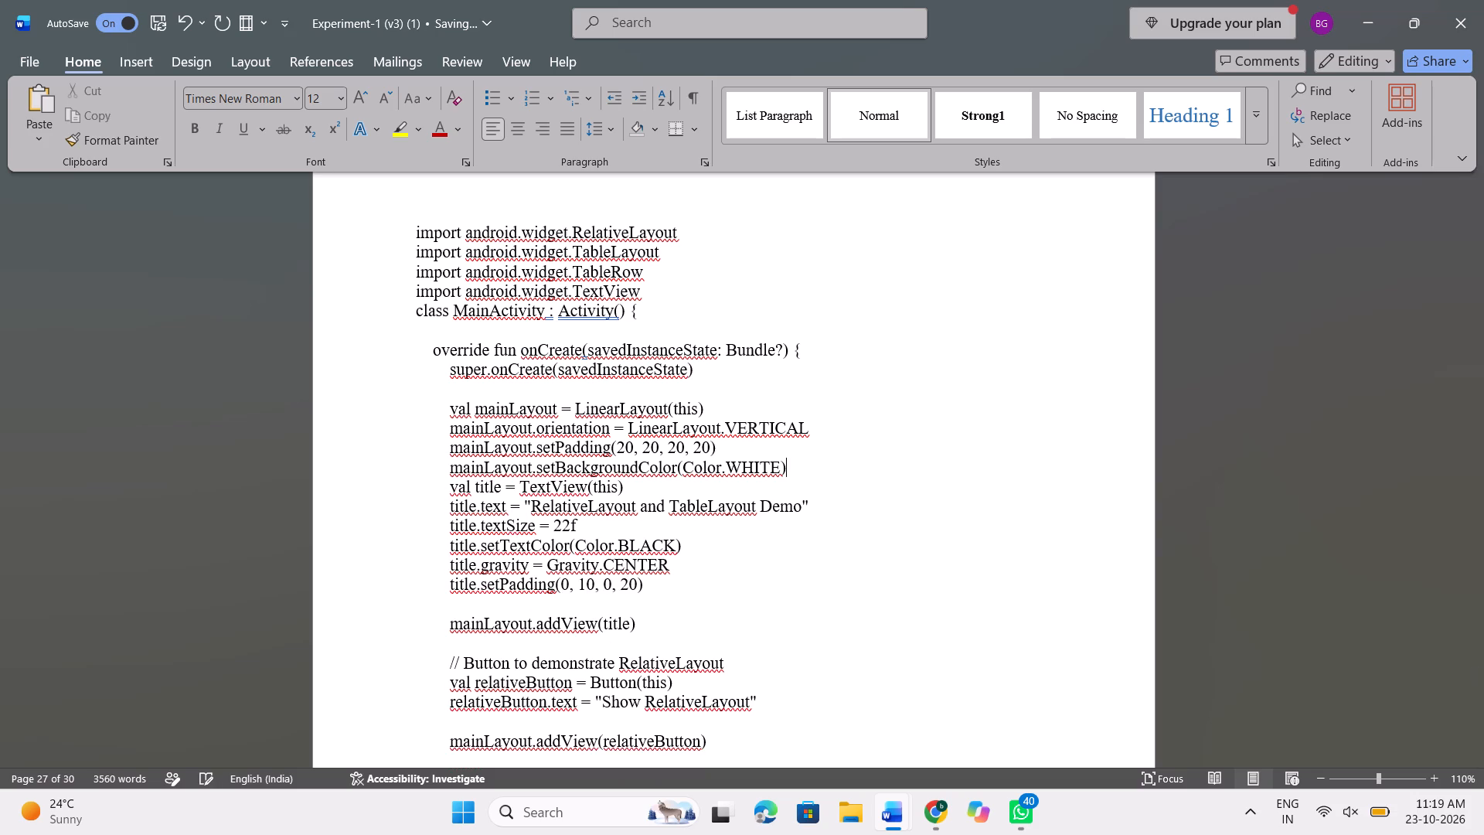
# Delete the blank lines above "setContentView(mainLayout)" and above "val relativeLayout = RelativeLayout(this)".
pyautogui.scroll(-2, 475, 490)
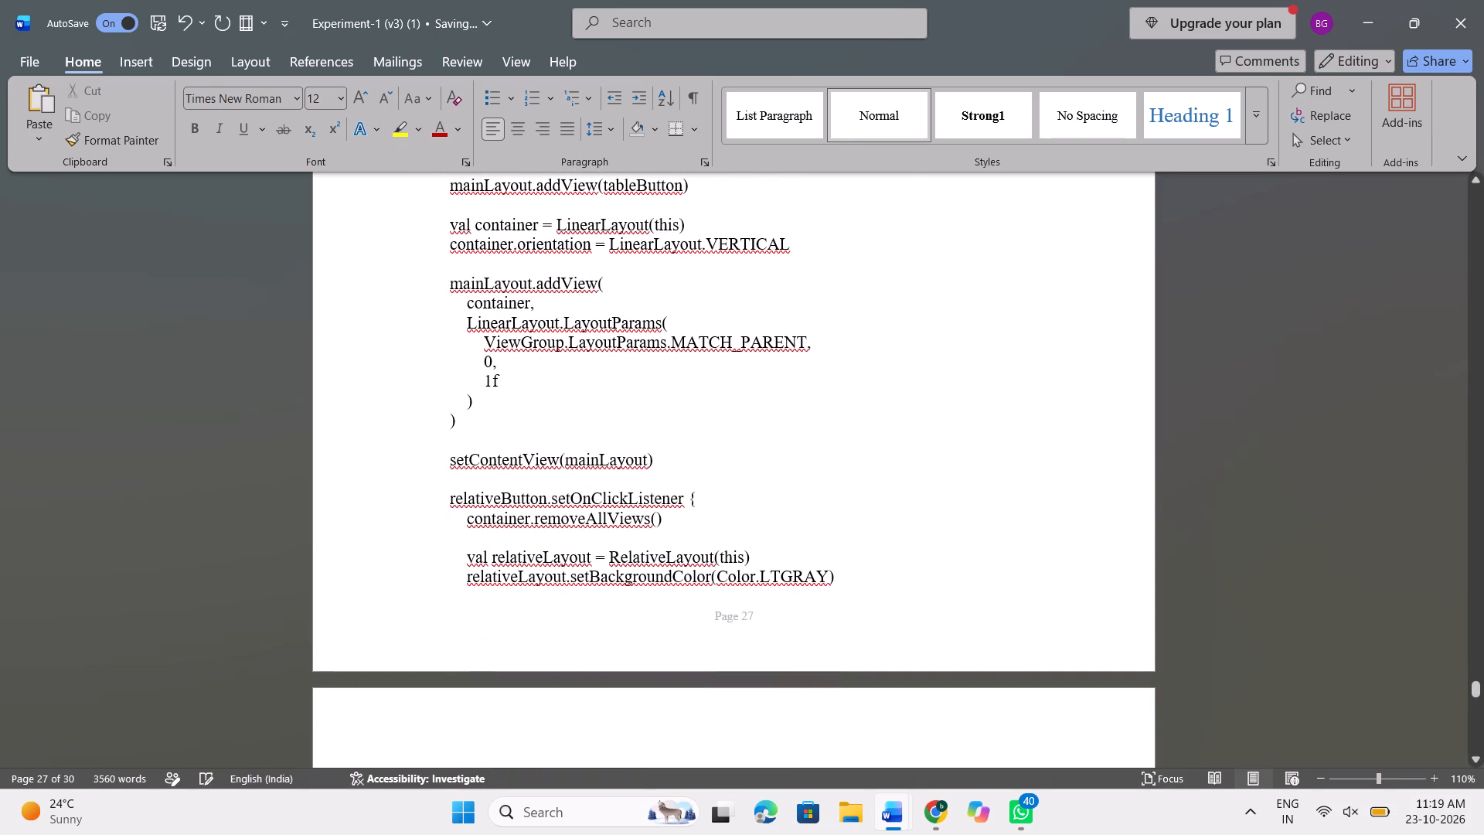
pyautogui.click(457, 447)
pyautogui.press('BackSpace')
pyautogui.press('BackSpace')
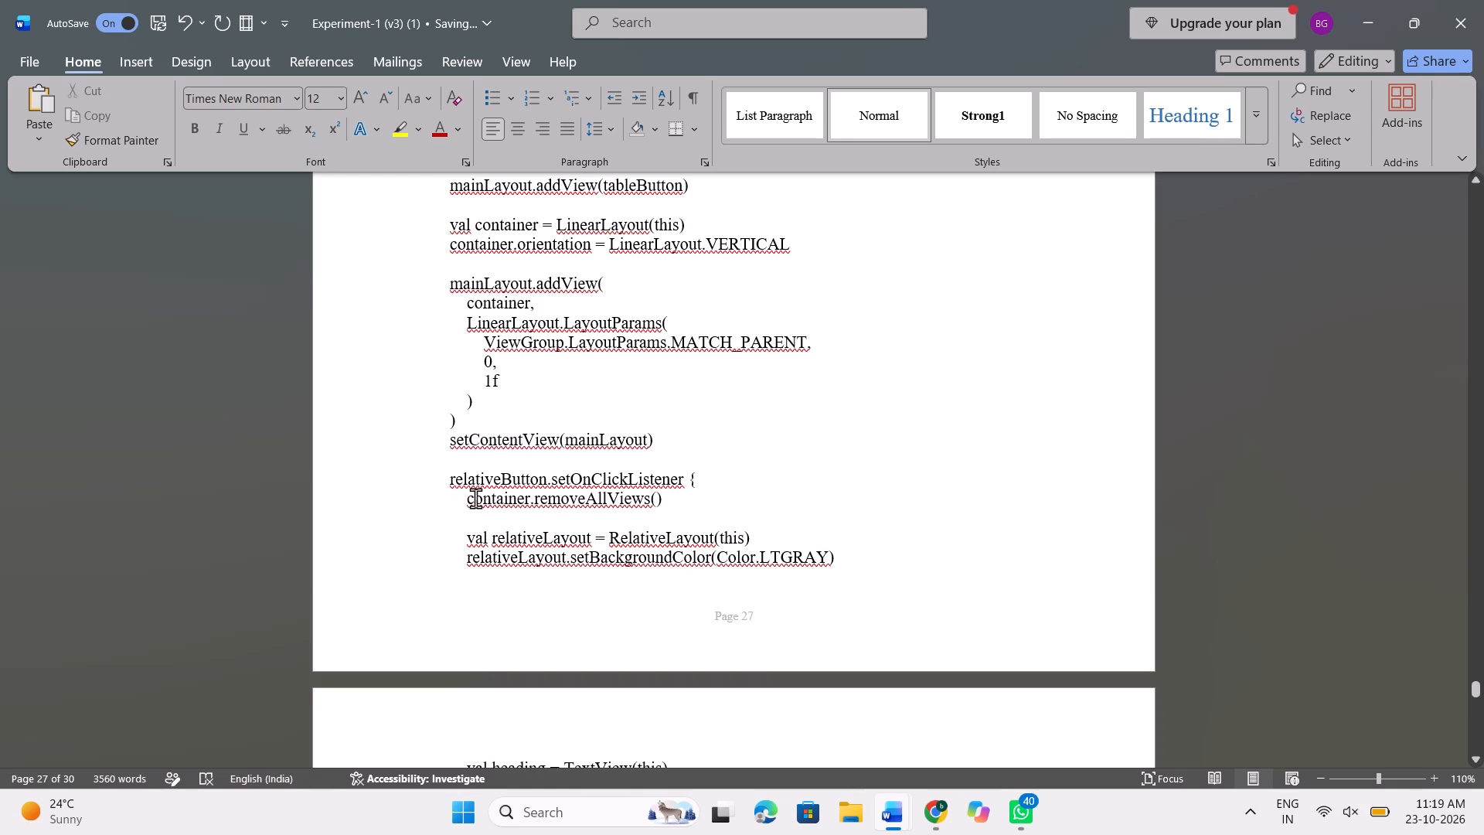
pyautogui.click(487, 511)
pyautogui.press('BackSpace')
pyautogui.press('BackSpace')
# Review the rest of the Kotlin code and the placement of the screenshot at the document's end.
pyautogui.scroll(-2, 490, 517)
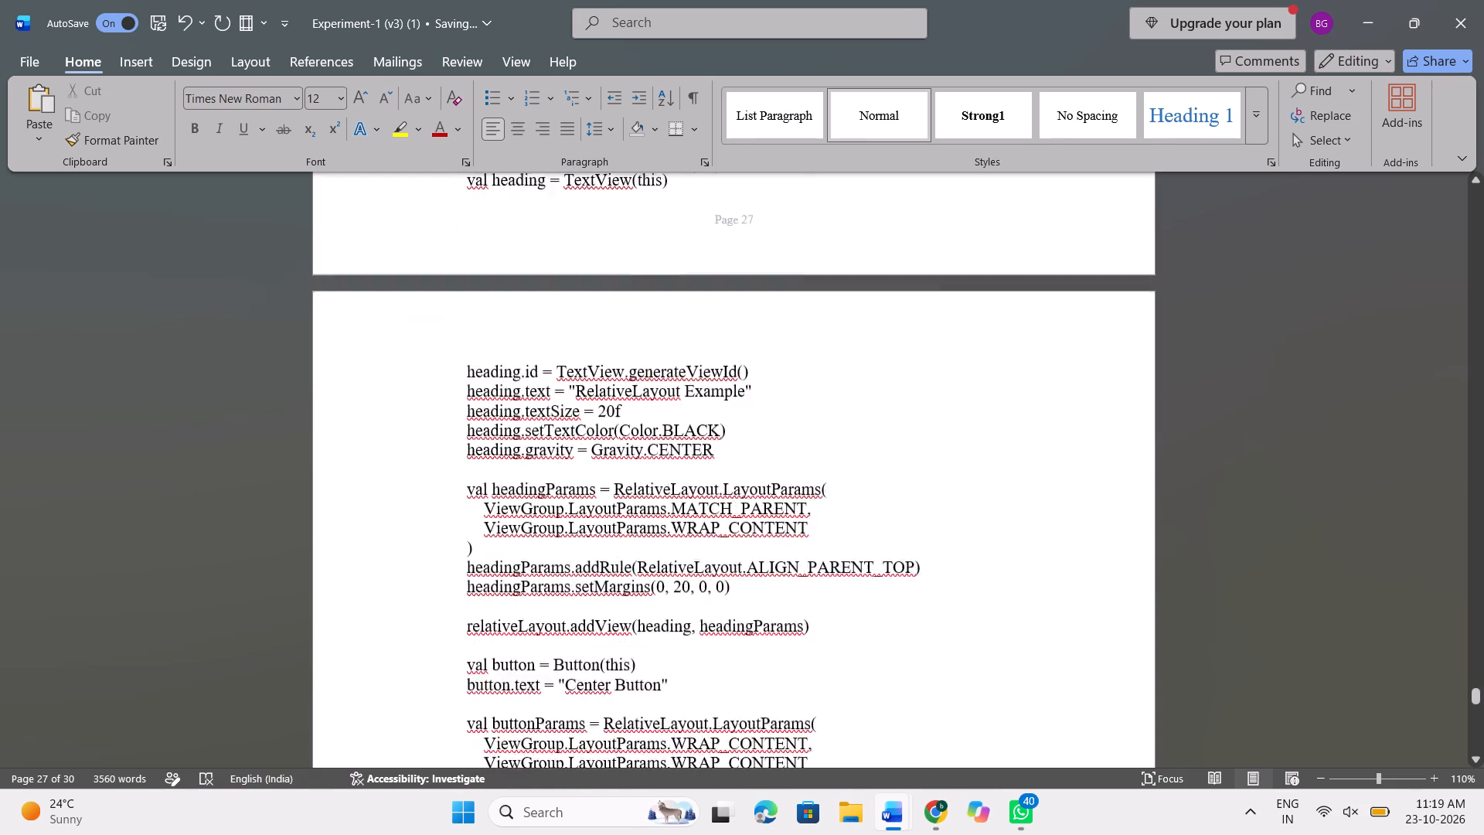
pyautogui.scroll(-4, 490, 517)
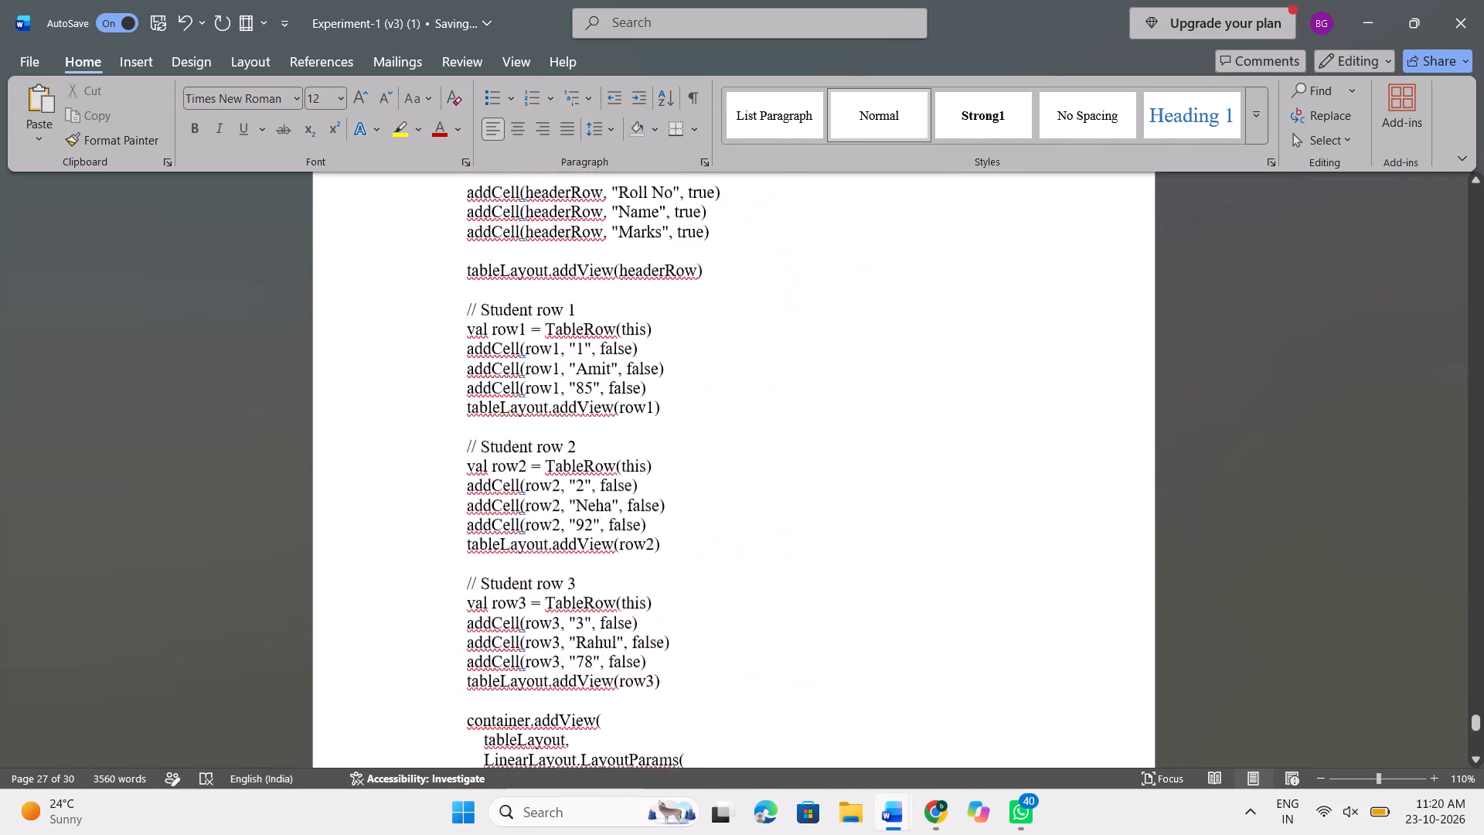
pyautogui.scroll(-3, 490, 517)
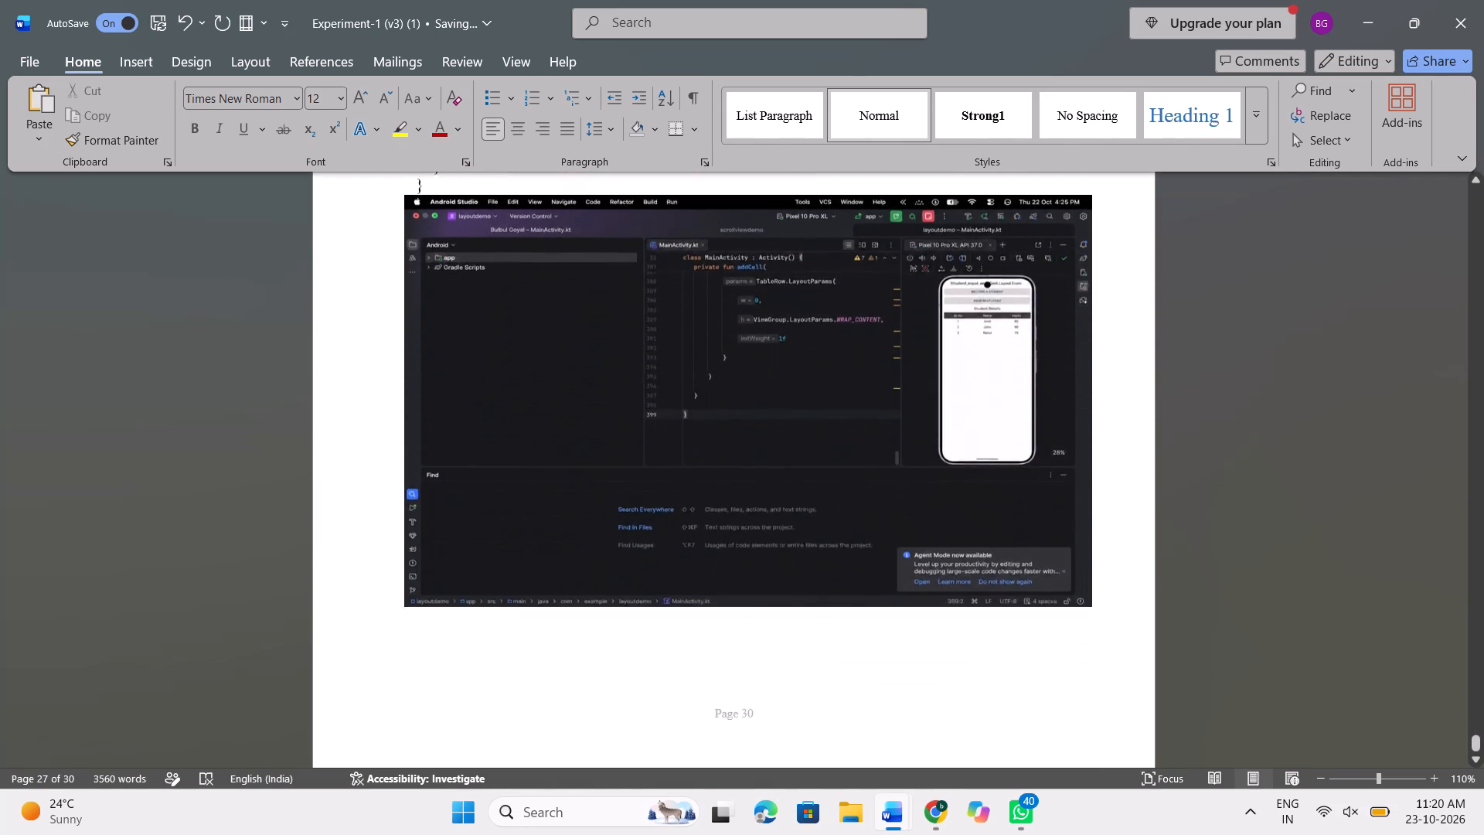
pyautogui.scroll(-2, 490, 517)
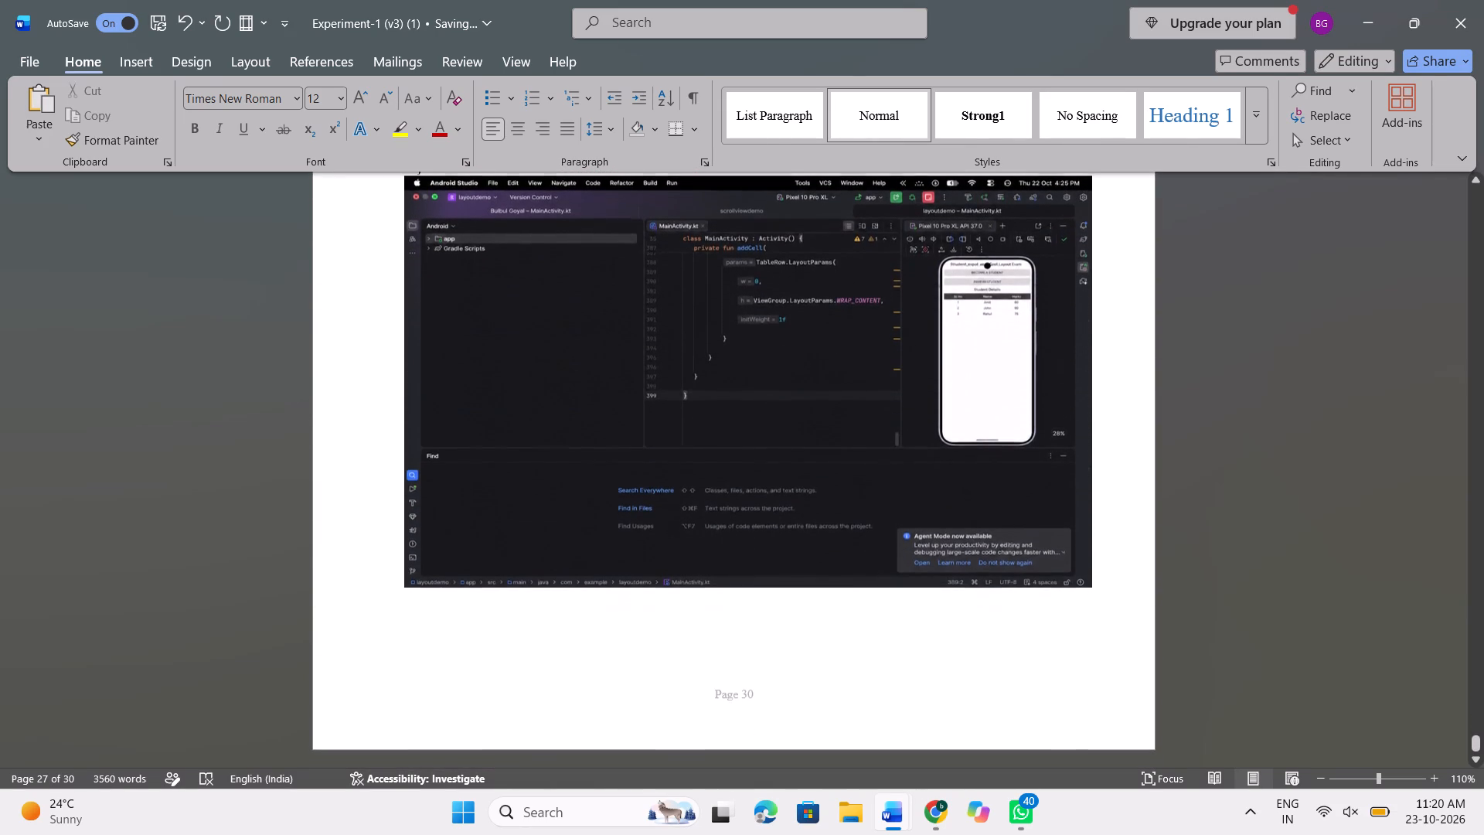
pyautogui.click(591, 465)
# Delete the blank lines above "tableButton.setOnClickListener" and above "val tableLayout = TableLayout(this)".
pyautogui.scroll(3, 591, 465)
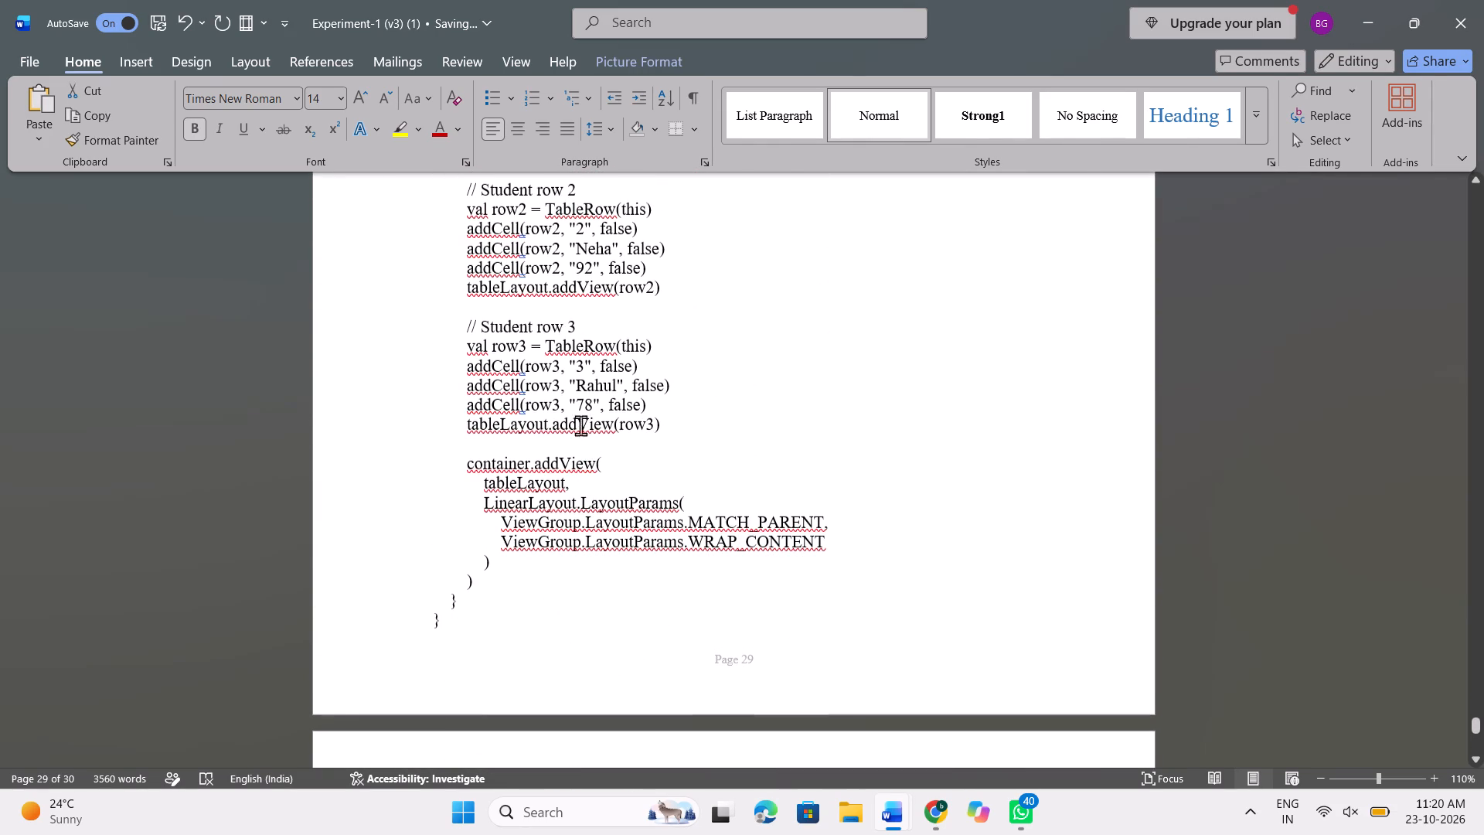
pyautogui.scroll(3, 522, 298)
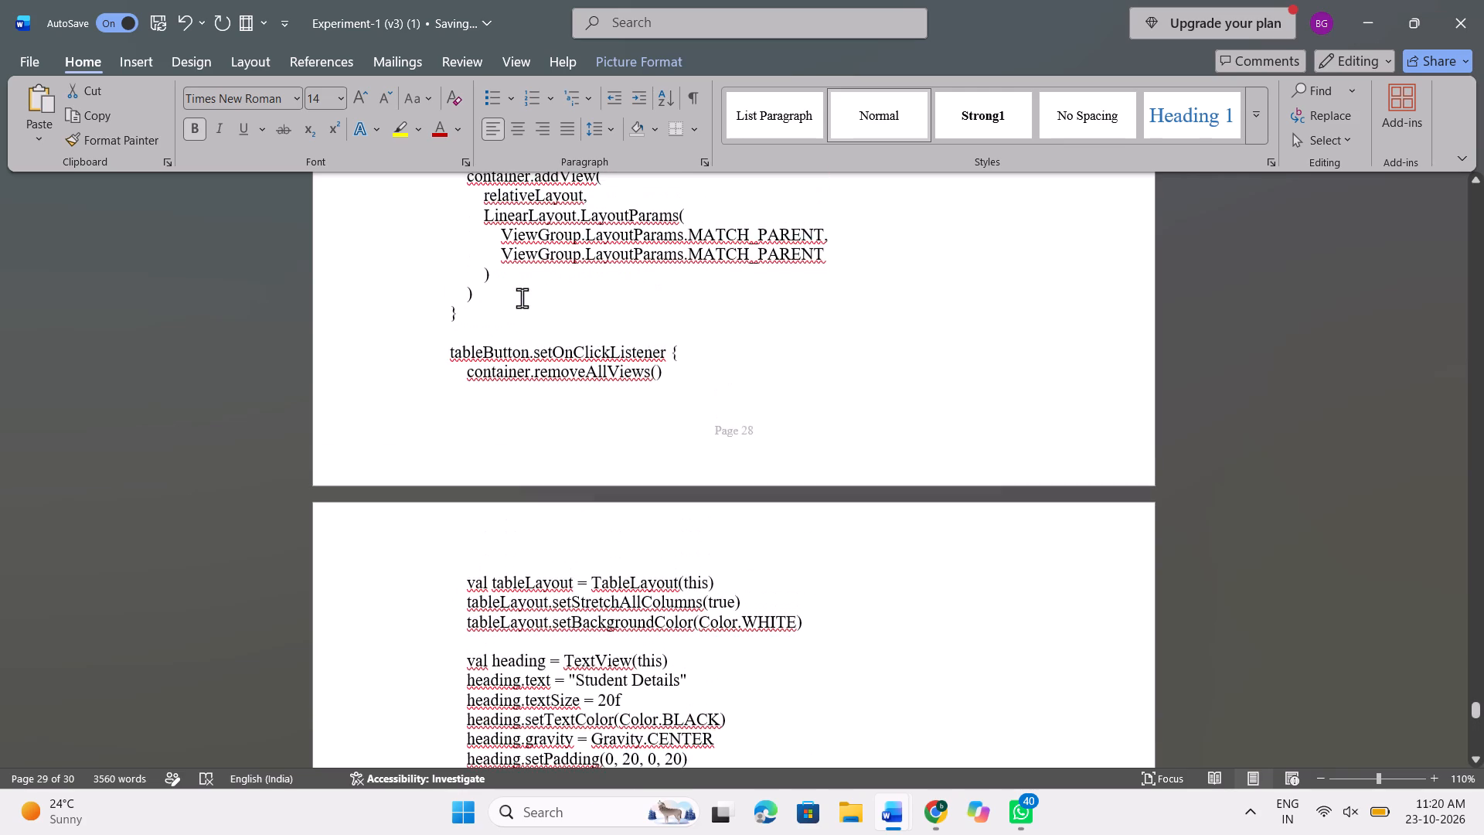
pyautogui.click(474, 344)
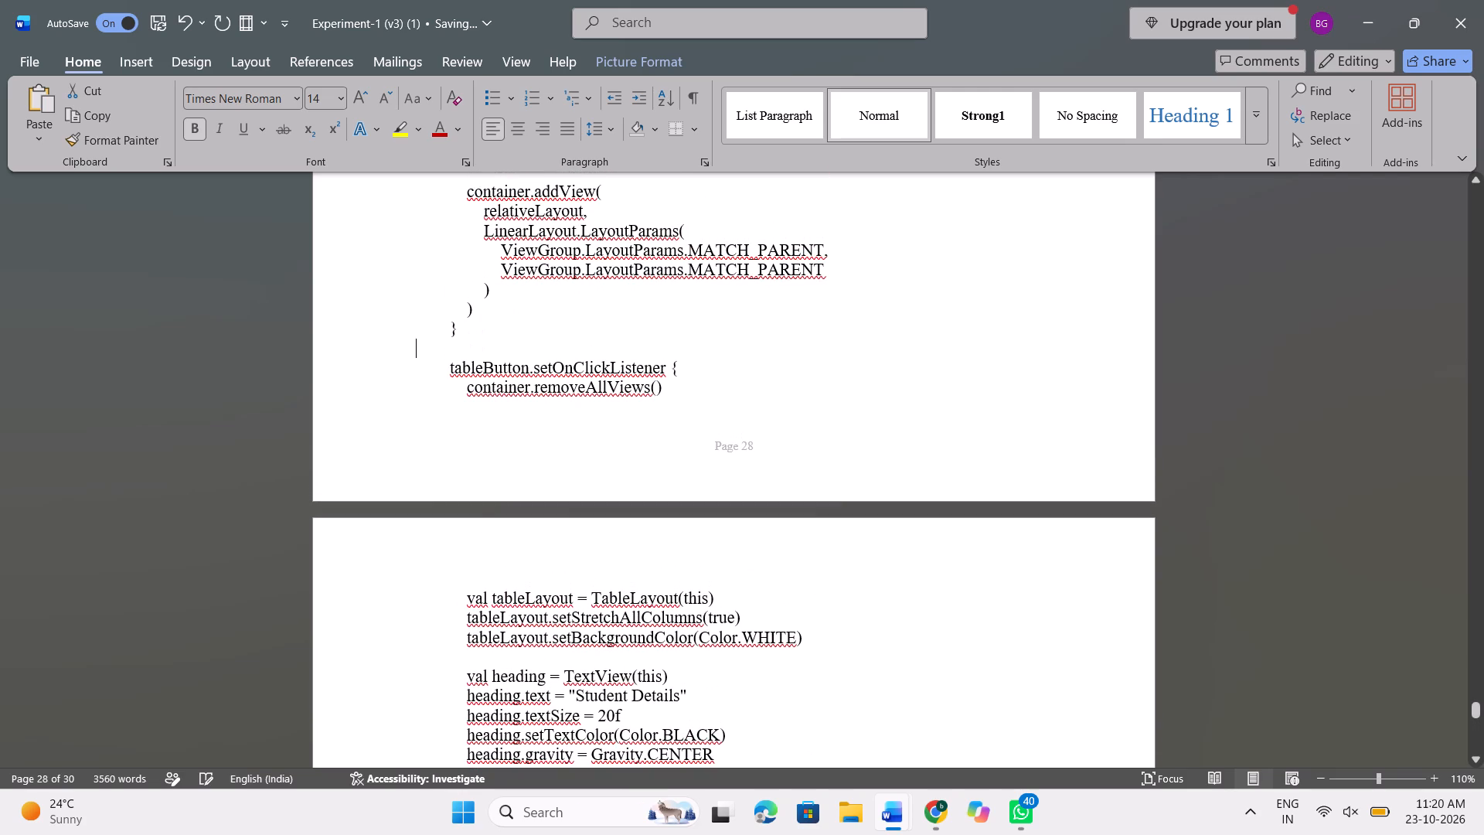
pyautogui.press('BackSpace')
pyautogui.press('BackSpace')
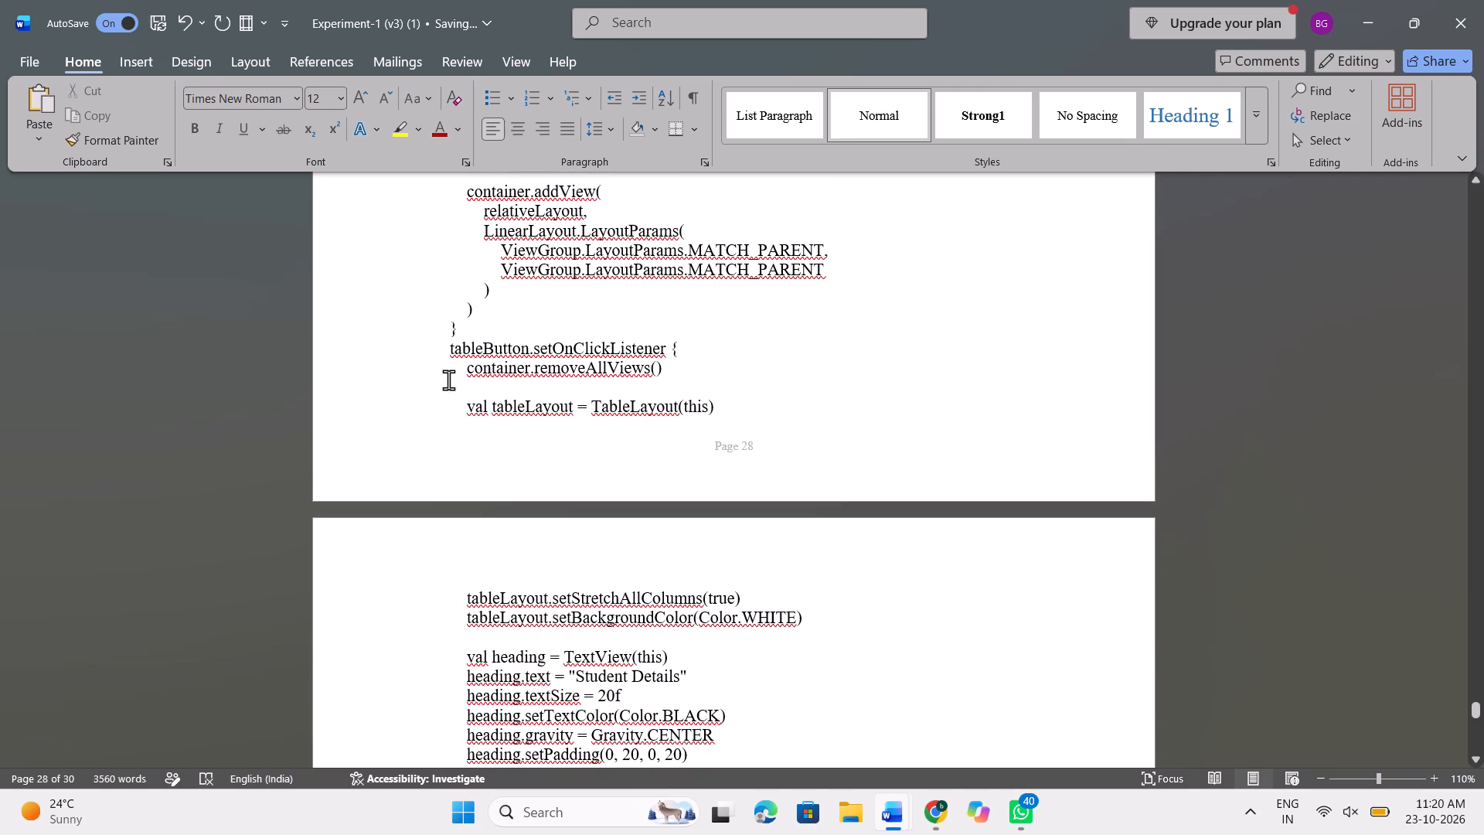
pyautogui.click(478, 390)
pyautogui.press('BackSpace')
pyautogui.press('BackSpace')
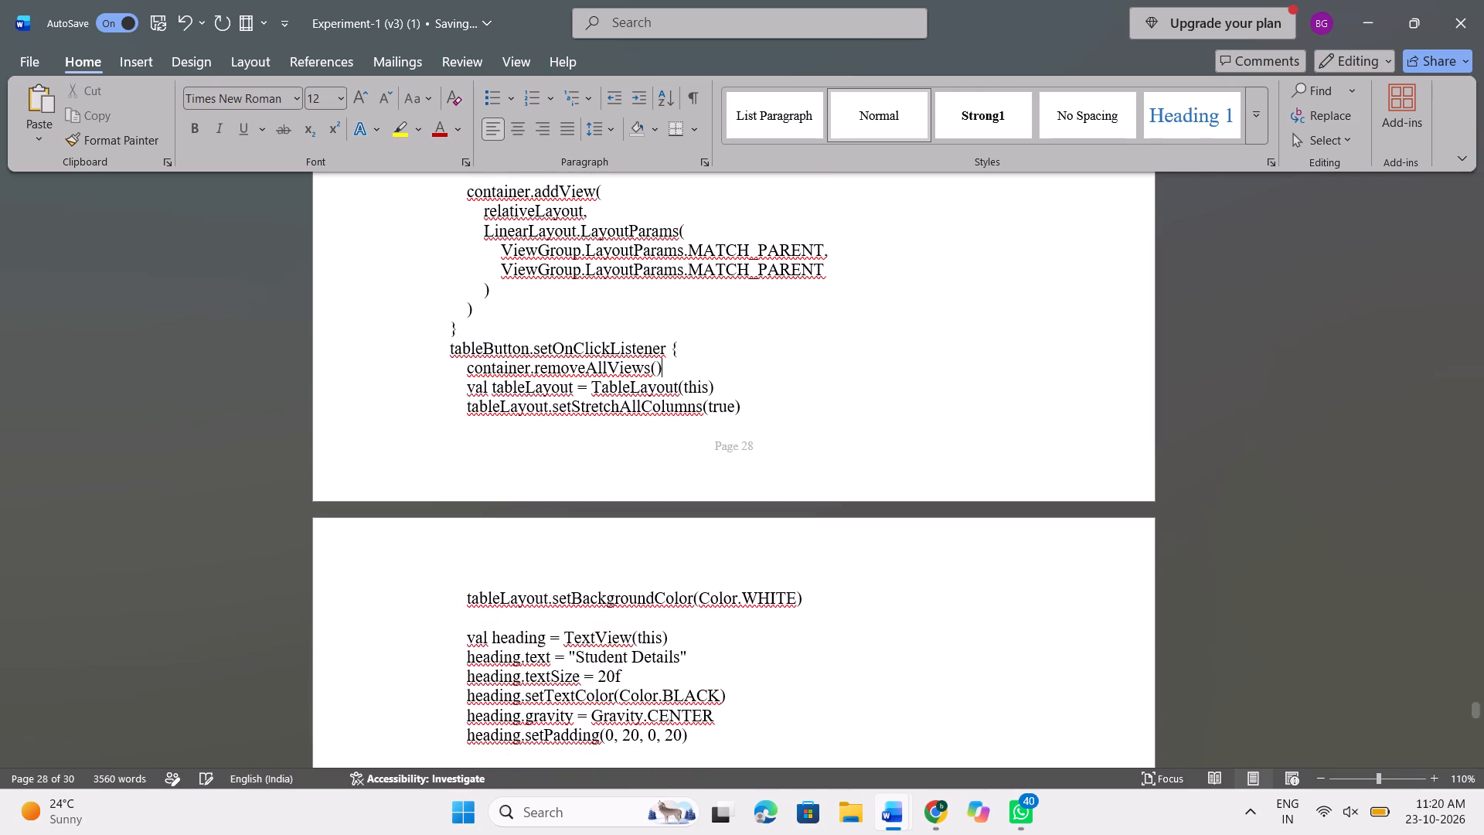
# Delete the blank lines above "val bottomText = TextView(this)" and above "relativeLayout.addView(heading, headingParams)".
pyautogui.scroll(1, 478, 390)
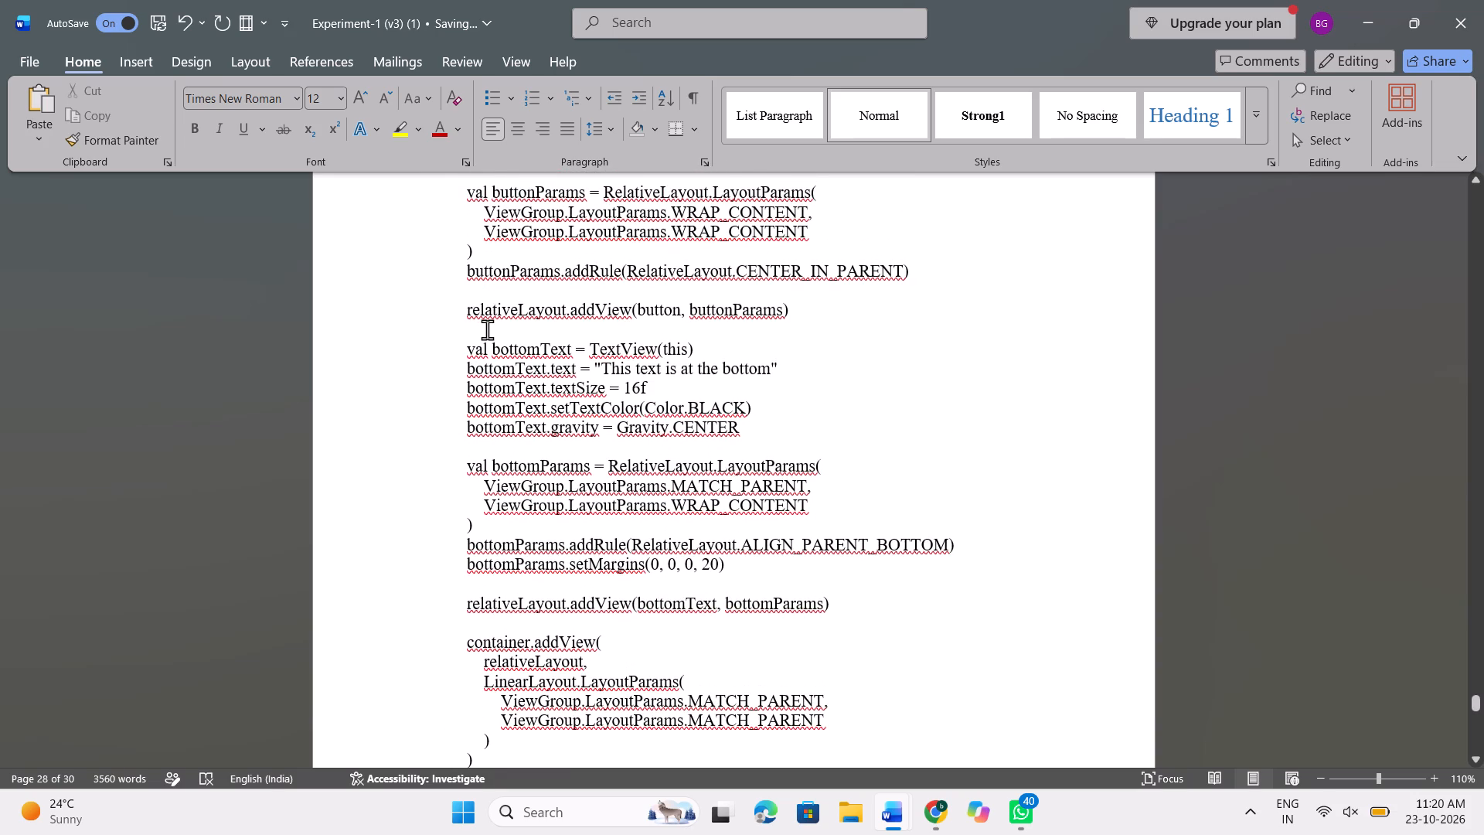
pyautogui.click(487, 329)
pyautogui.press('BackSpace')
pyautogui.press('BackSpace')
pyautogui.scroll(1, 487, 329)
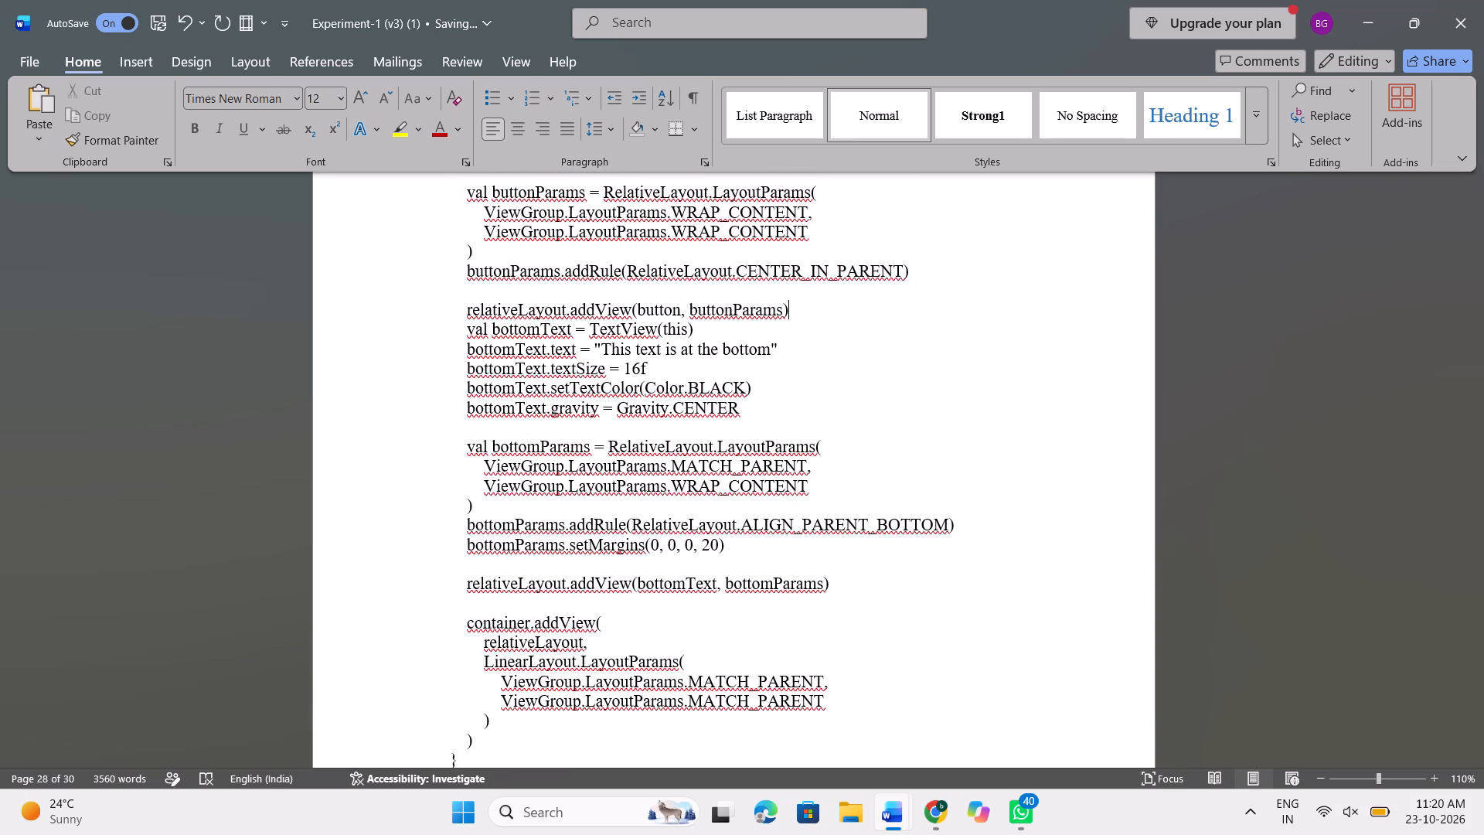
pyautogui.scroll(1, 487, 329)
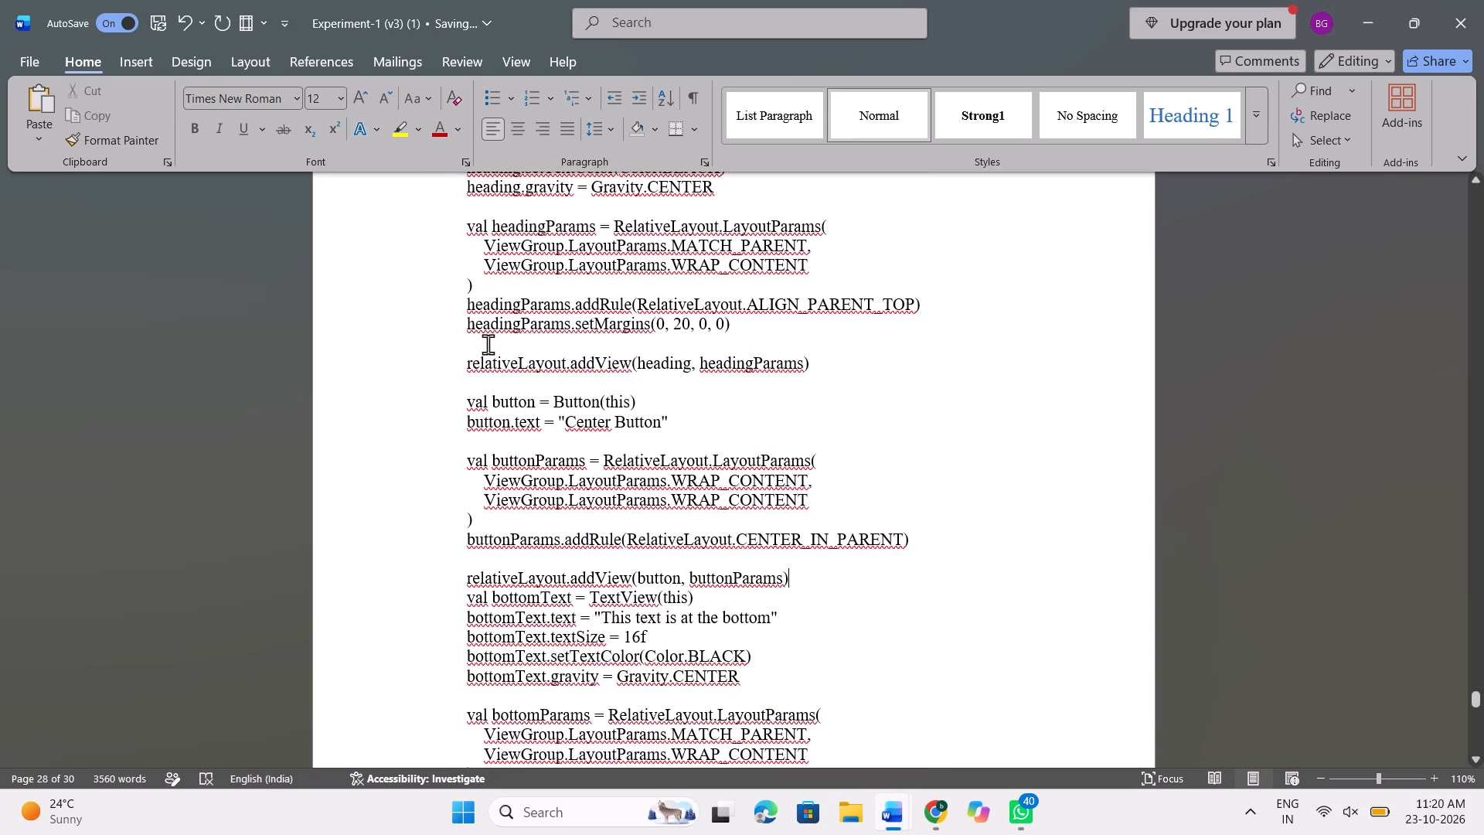
pyautogui.click(488, 344)
pyautogui.press('BackSpace')
pyautogui.press('BackSpace')
pyautogui.scroll(-1, 488, 344)
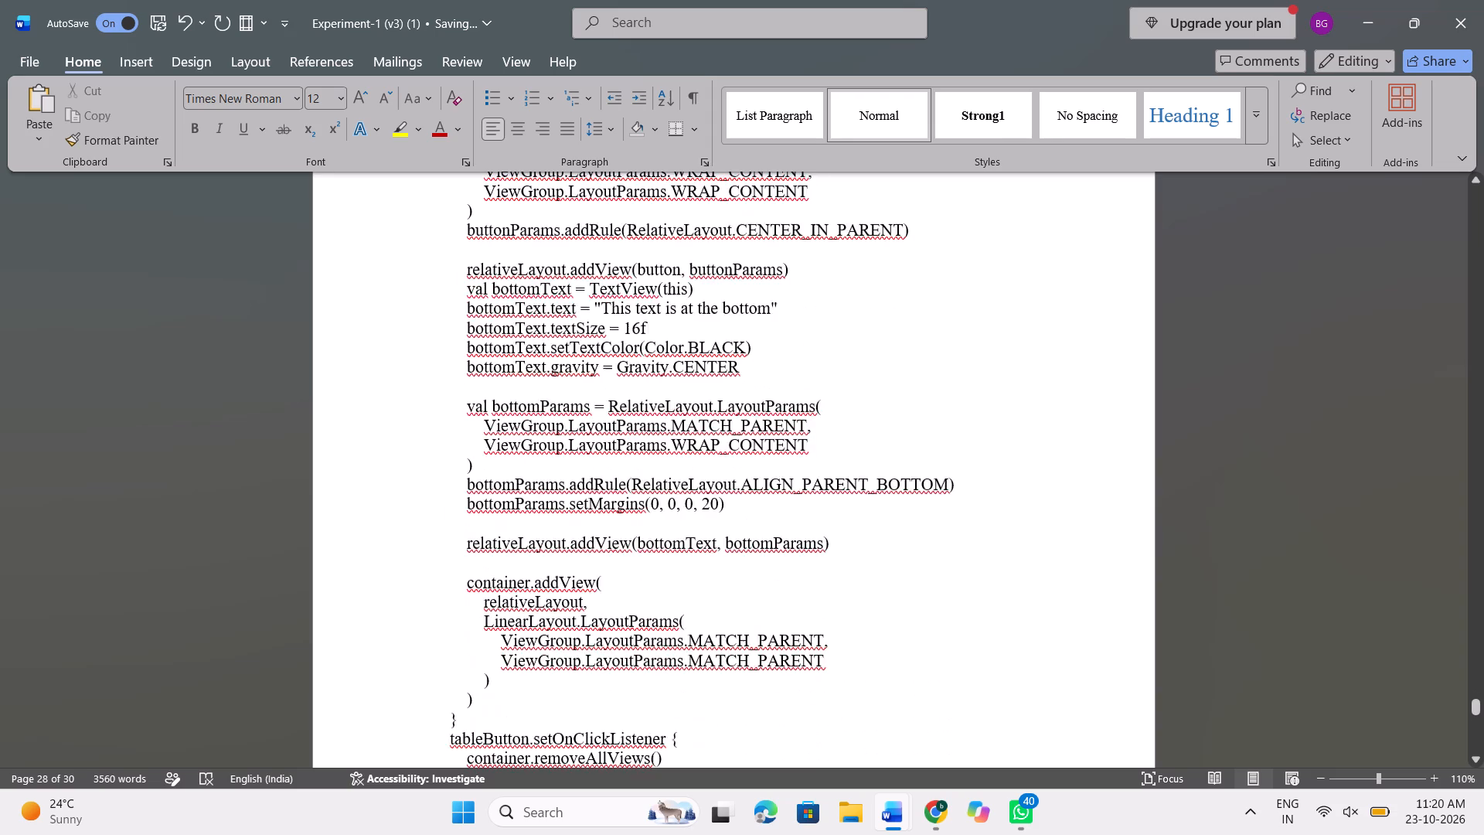
# Enlarge the Android Studio screenshot at the document's end, stretching it noticeably taller and slightly wider.
pyautogui.scroll(-6, 488, 344)
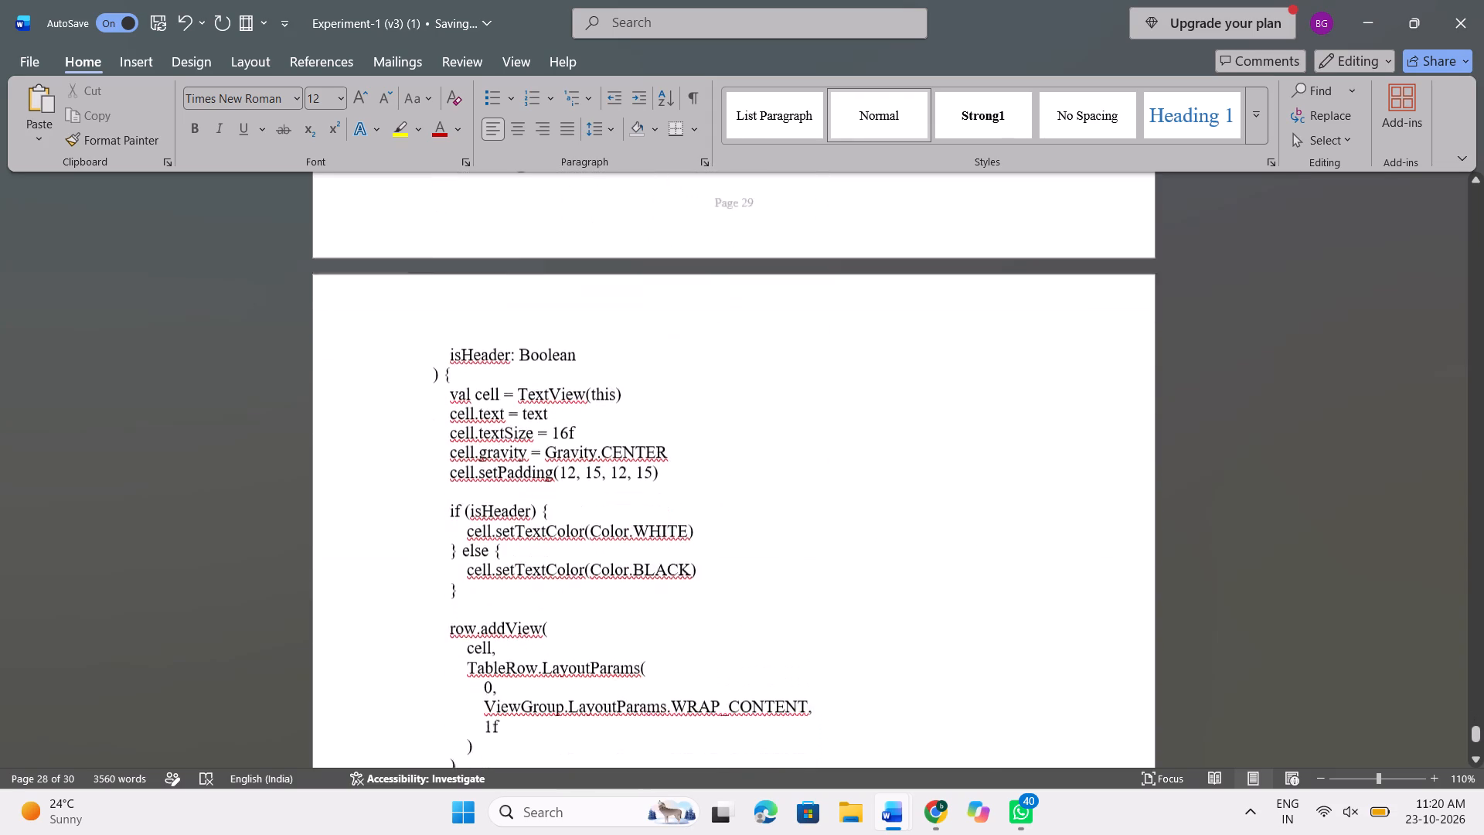
pyautogui.scroll(-1, 488, 344)
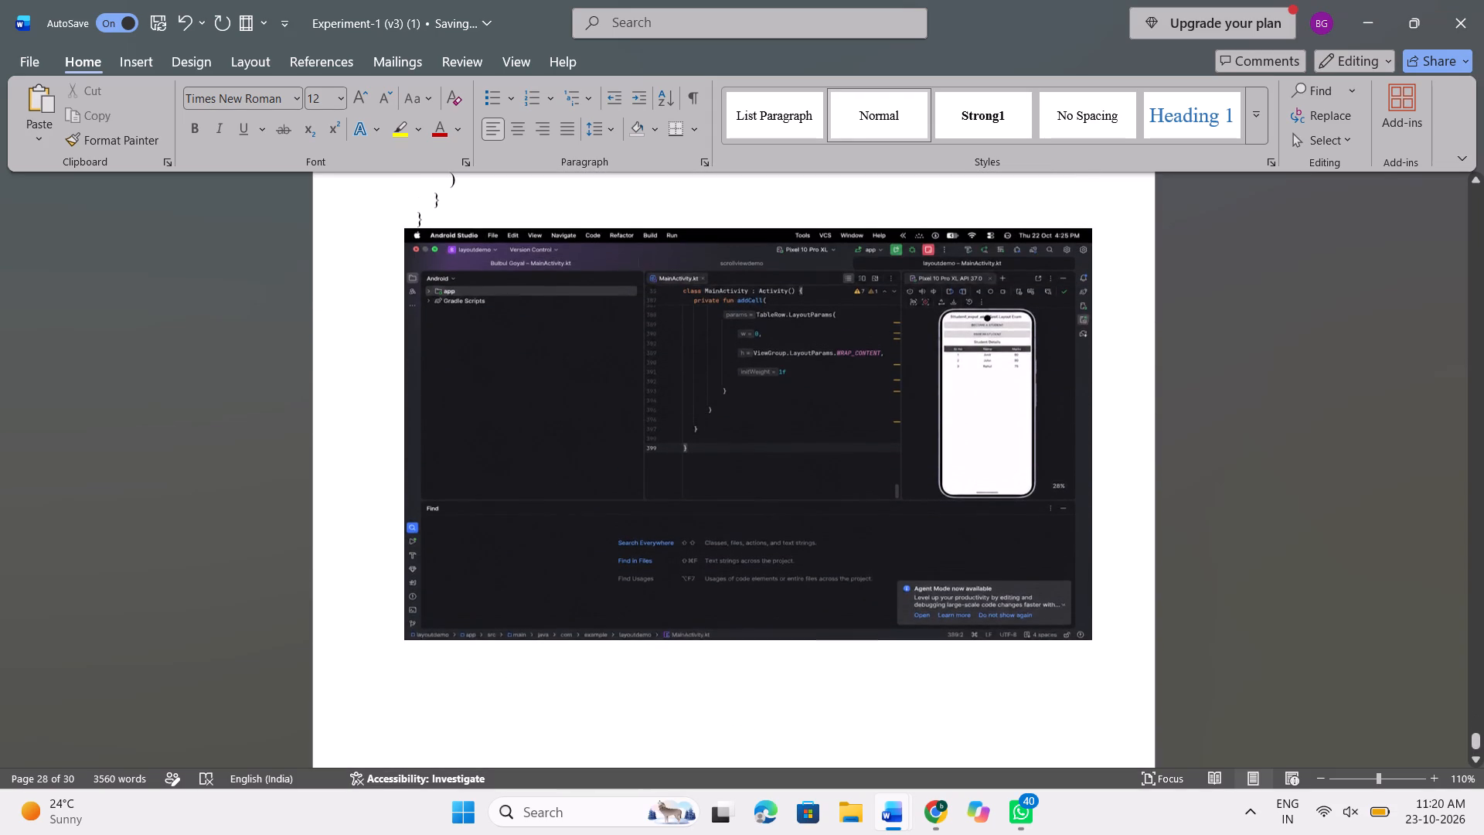
pyautogui.click(625, 379)
pyautogui.moveTo(748, 639); pyautogui.dragTo(757, 705)
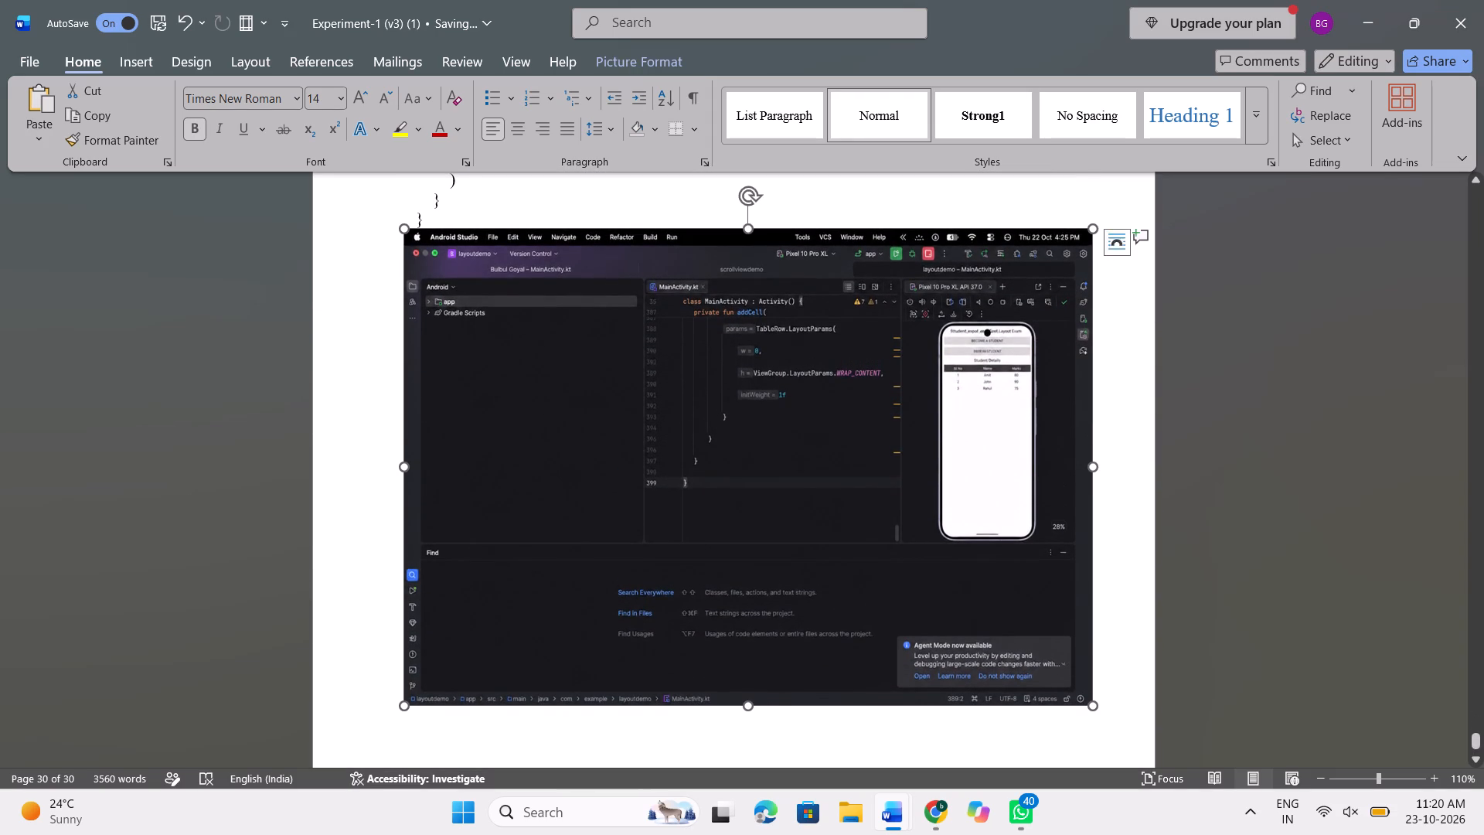
pyautogui.scroll(-1, 757, 705)
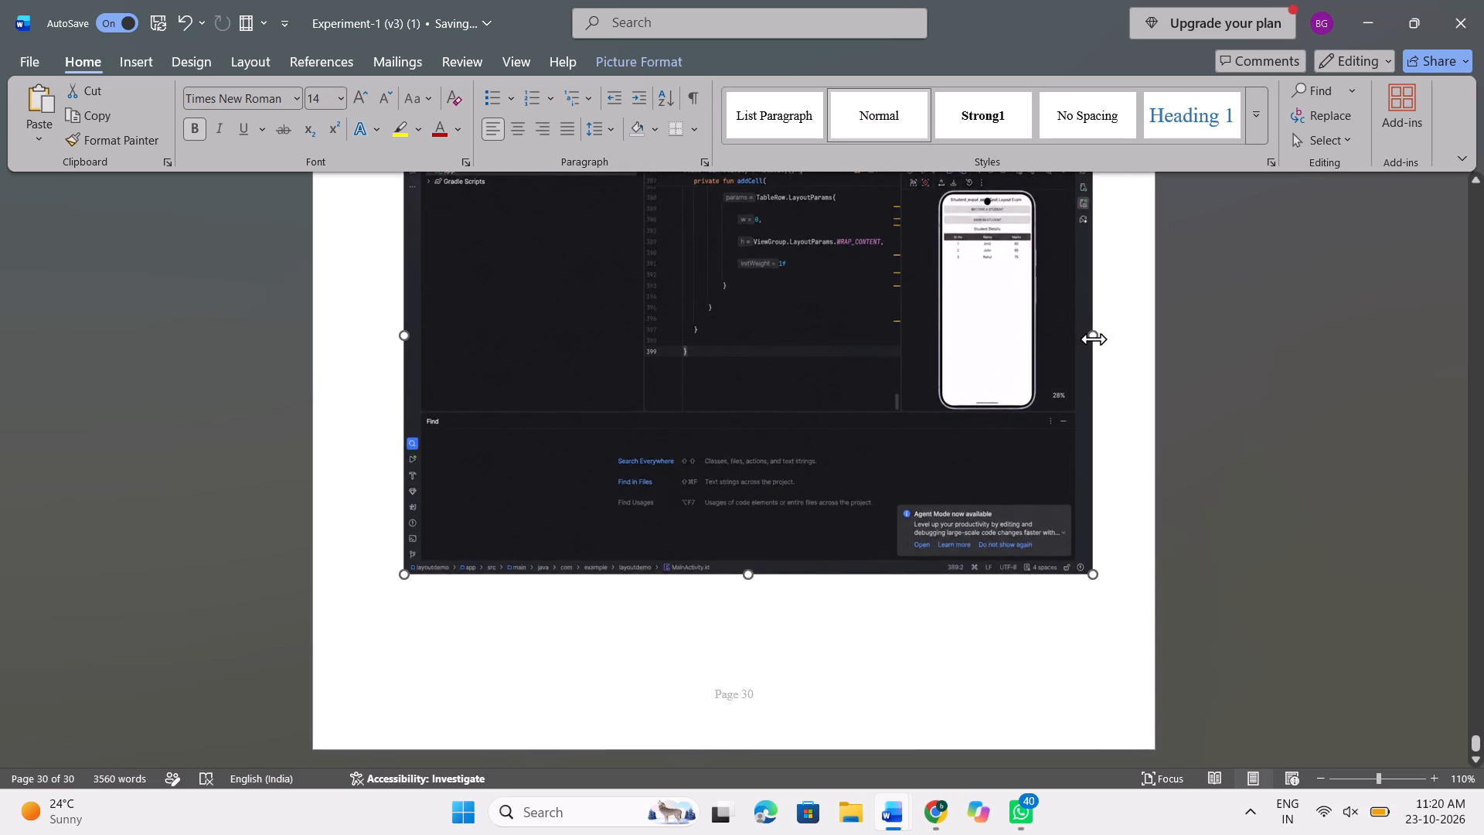
pyautogui.moveTo(1093, 339); pyautogui.dragTo(1103, 341)
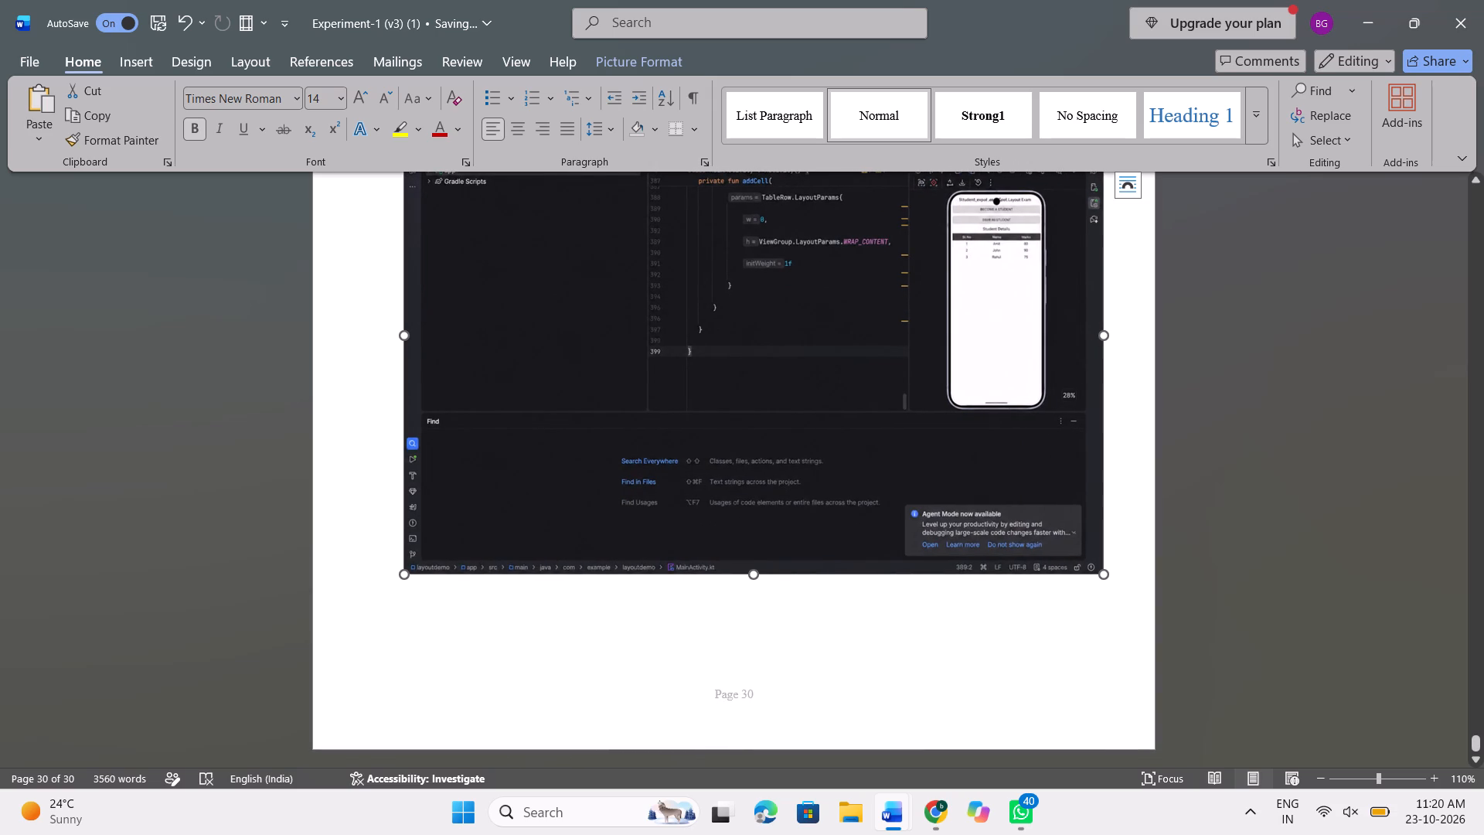
pyautogui.click(756, 573)
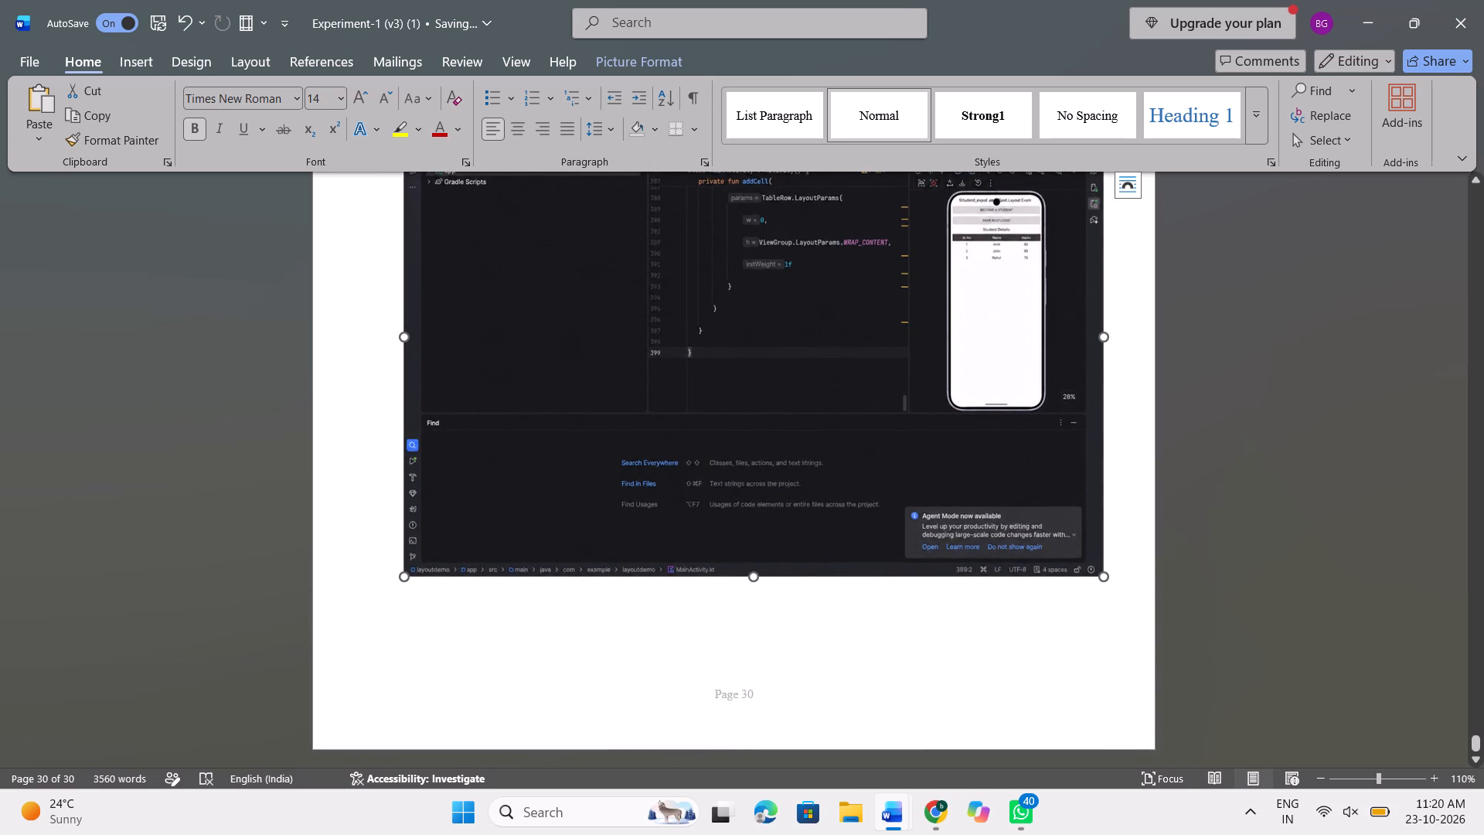
pyautogui.click(873, 619)
pyautogui.scroll(-1, 873, 619)
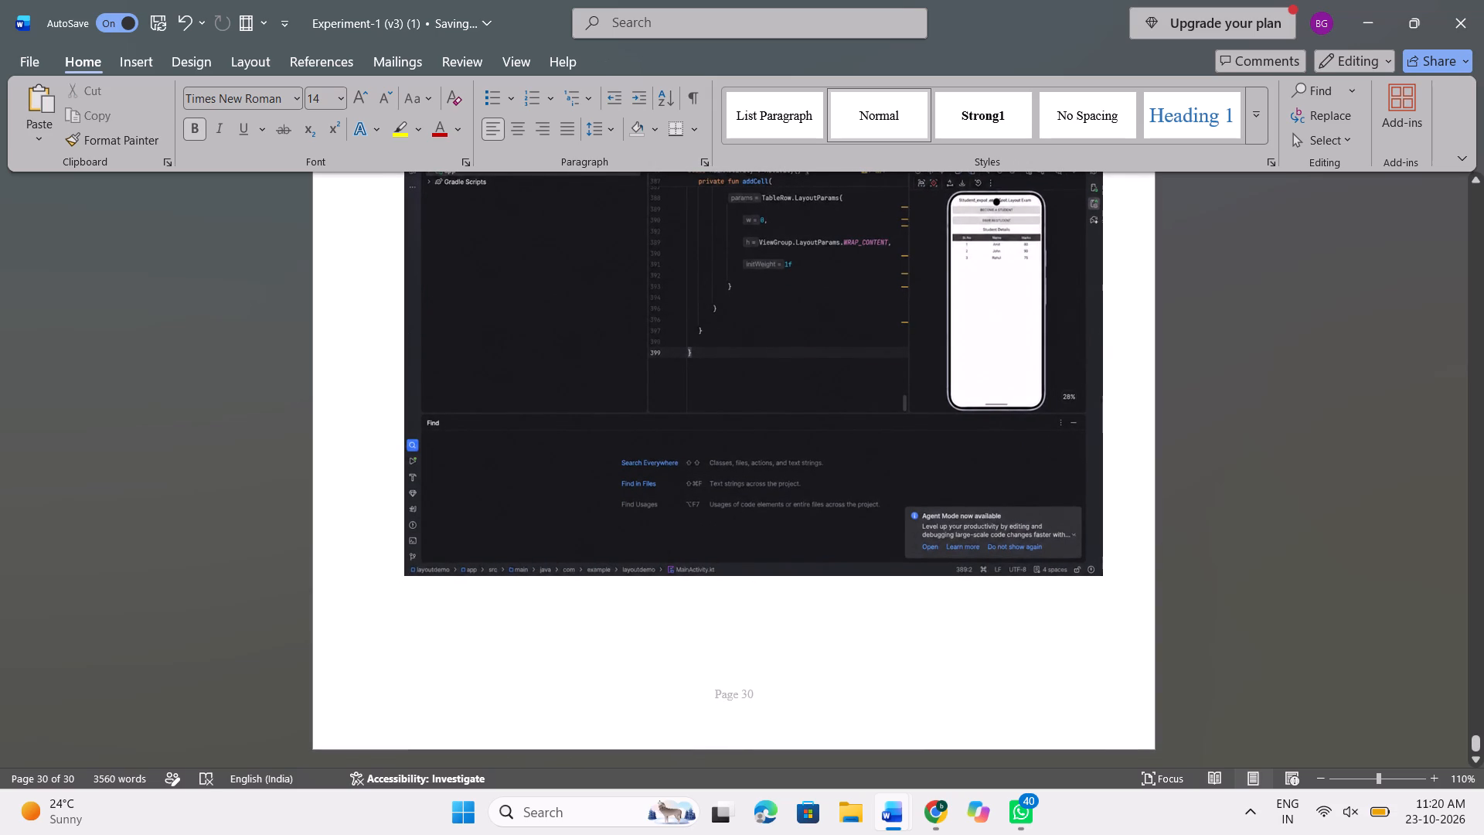
# Copy the "Experiment – 8" heading to the top of a new page after the final screenshot, adding blank lines to reach it.
pyautogui.scroll(4, 1069, 569)
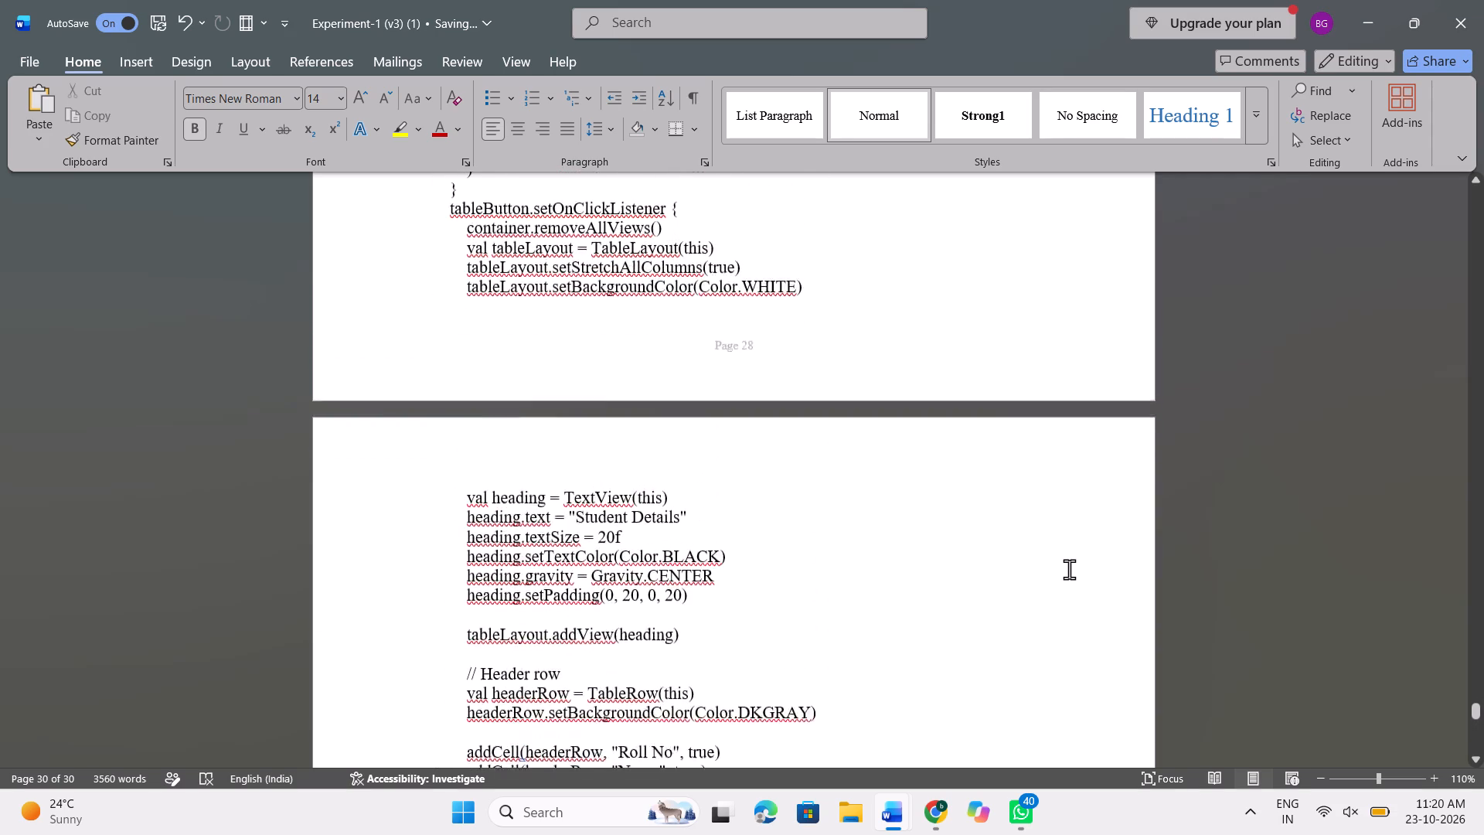
pyautogui.scroll(5, 1069, 569)
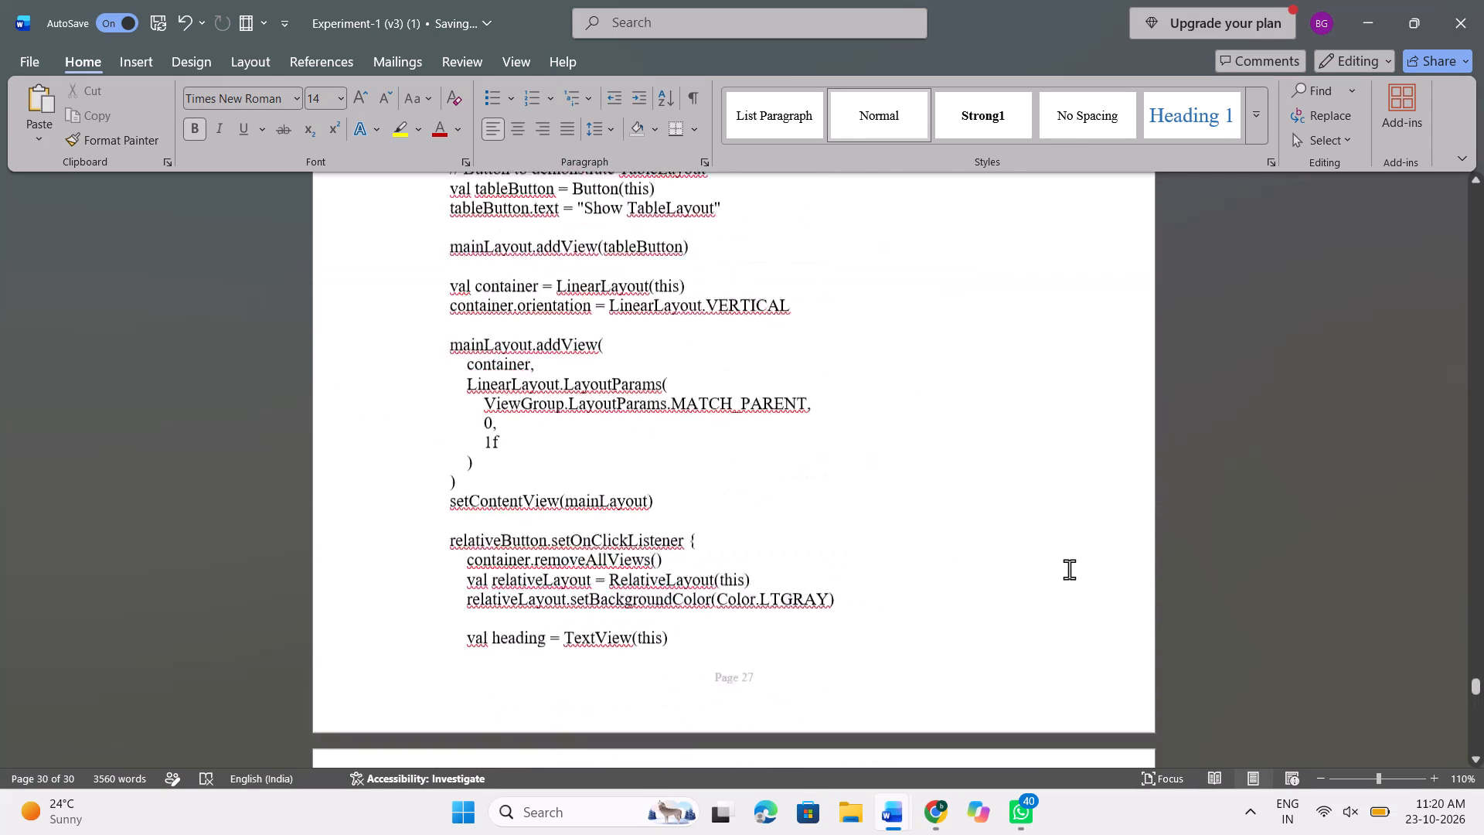
pyautogui.scroll(2, 1069, 569)
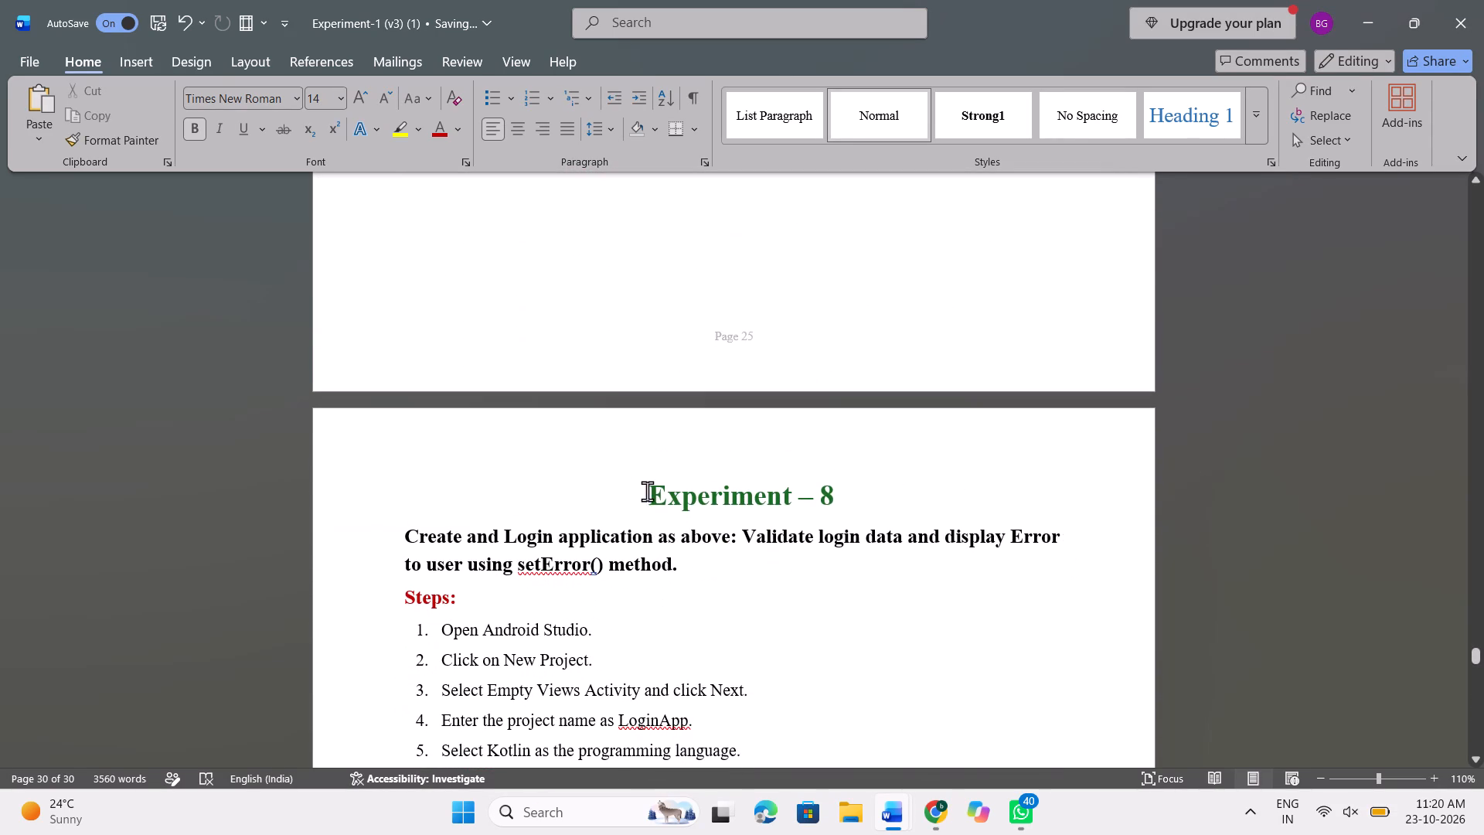
pyautogui.moveTo(646, 496); pyautogui.dragTo(852, 507)
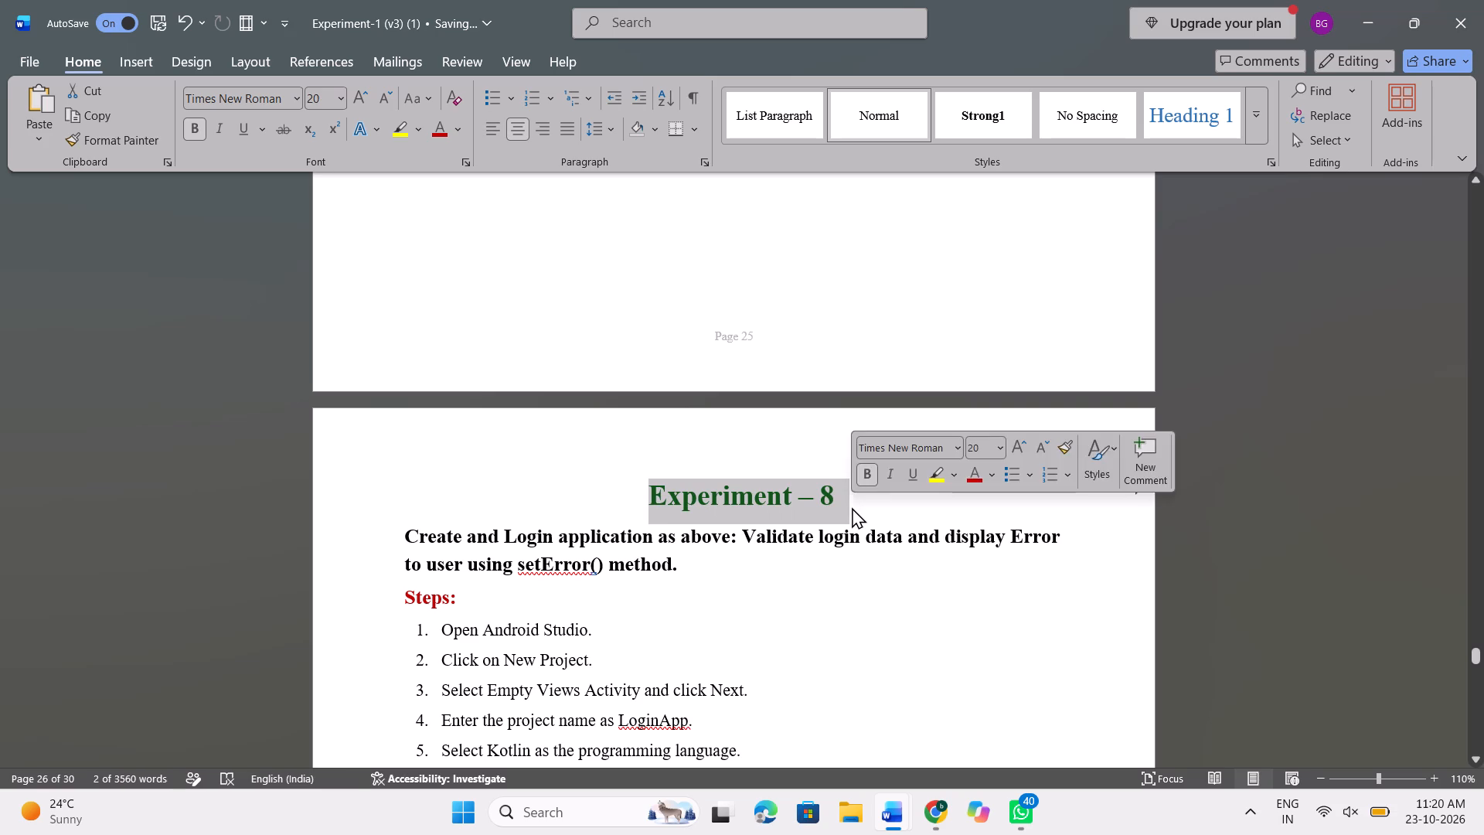
pyautogui.hotkey('ctrl', 'c')
pyautogui.click(888, 672)
pyautogui.scroll(-18, 888, 672)
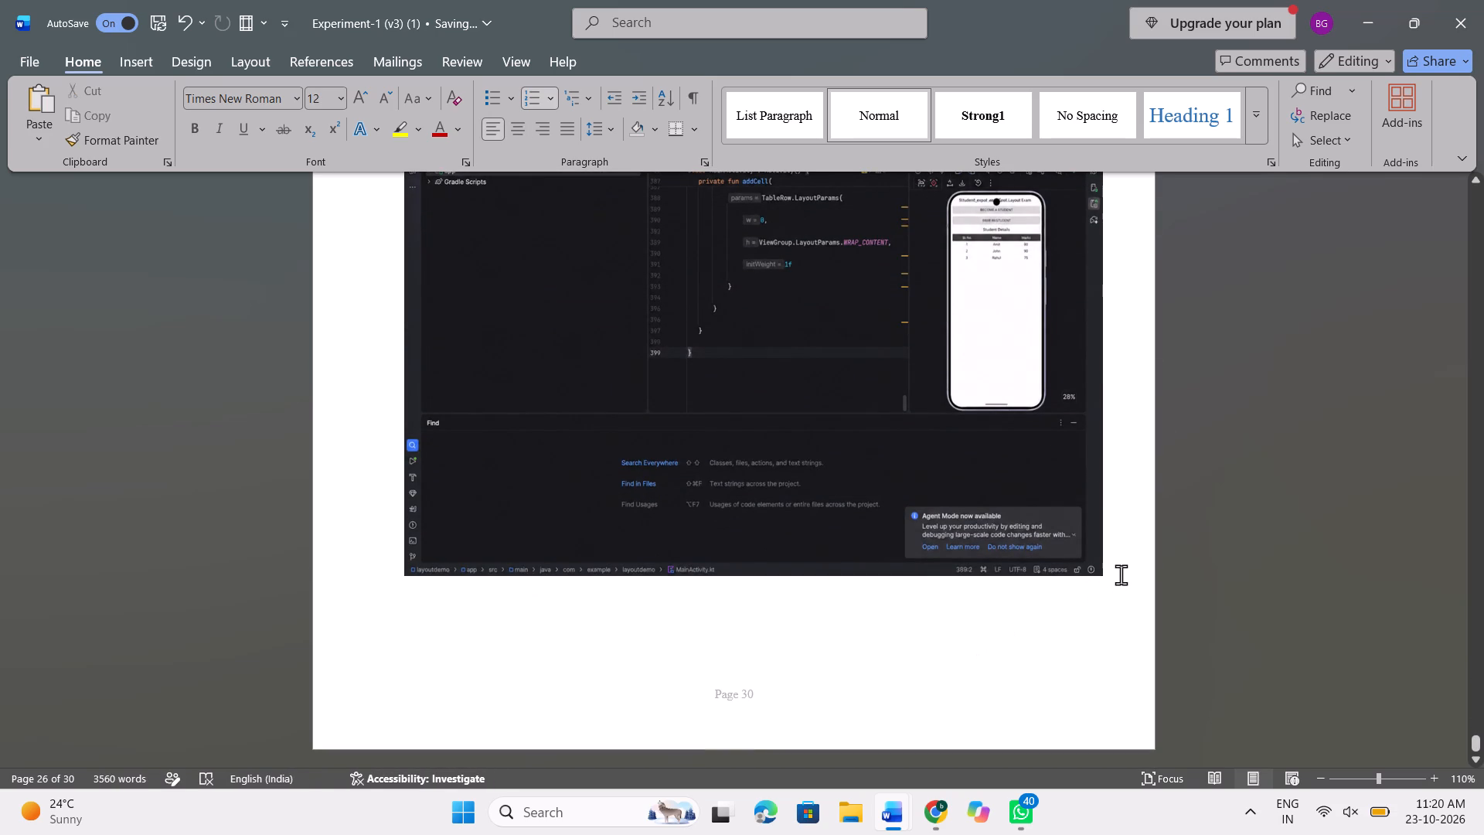
pyautogui.click(1121, 574)
pyautogui.press('Return')
pyautogui.press('Return')
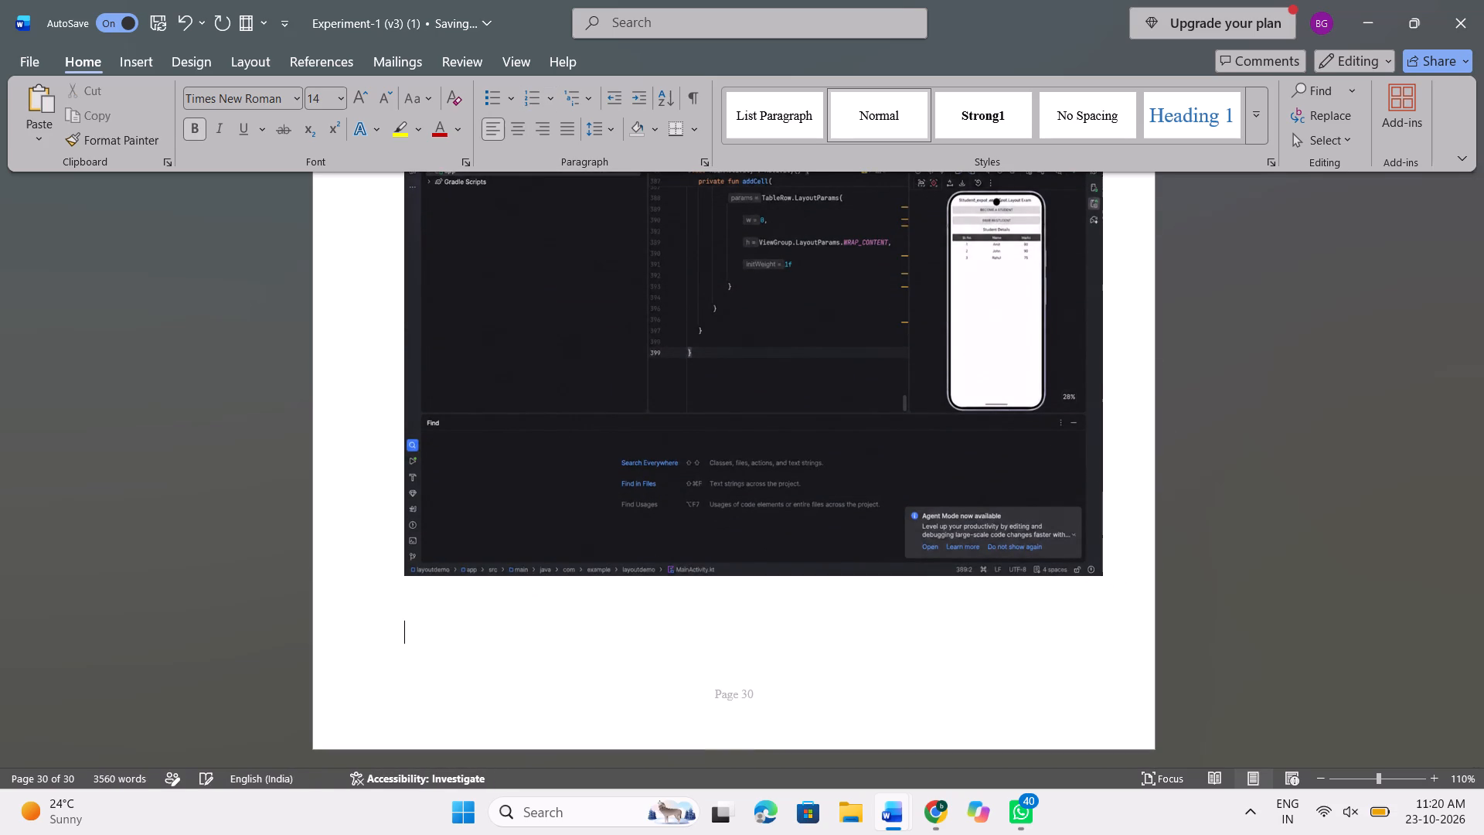
pyautogui.press('Return')
pyautogui.press('Return')
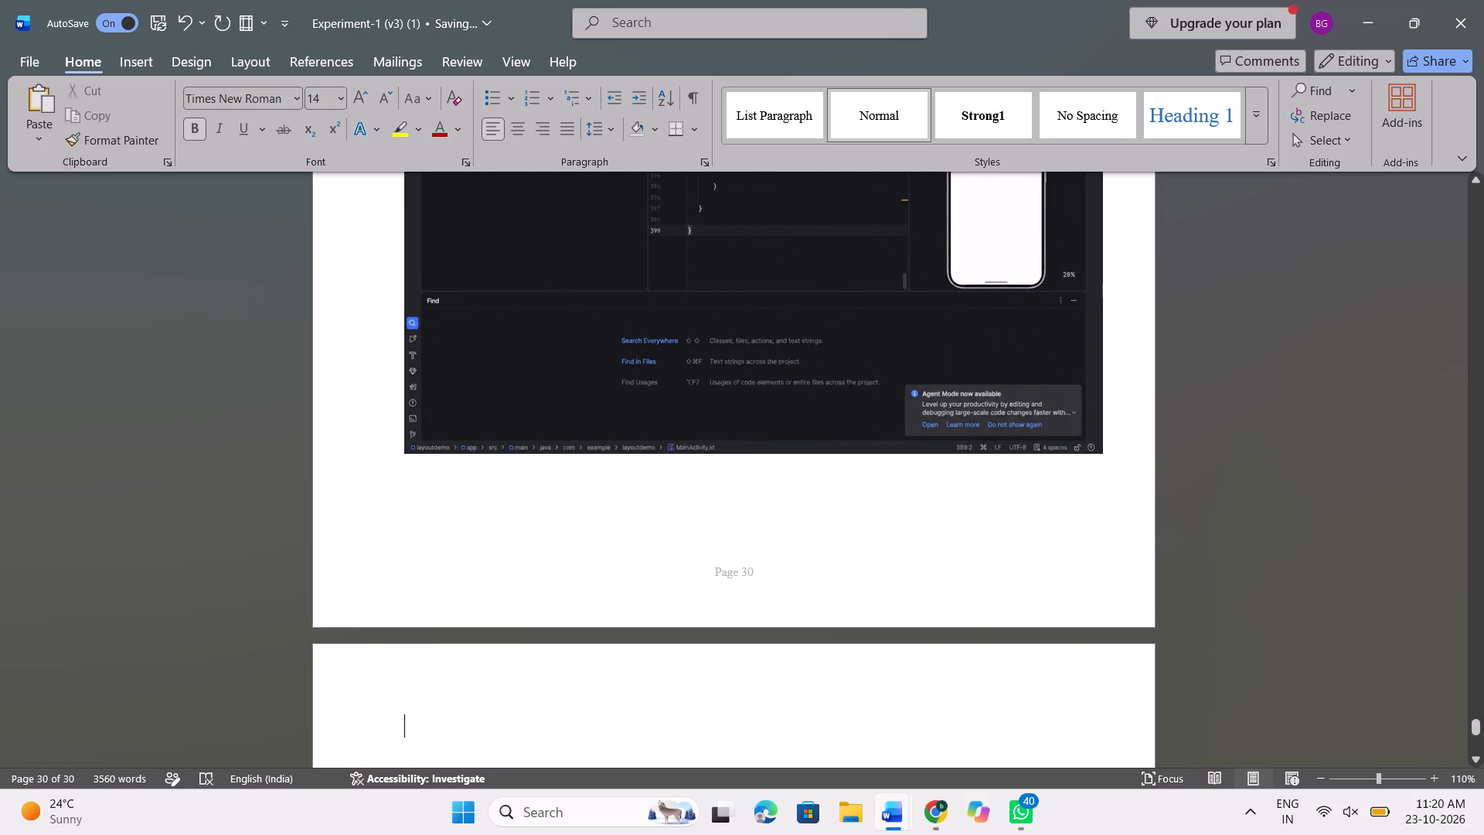
pyautogui.scroll(-1, 1121, 574)
pyautogui.hotkey('ctrl', 'v')
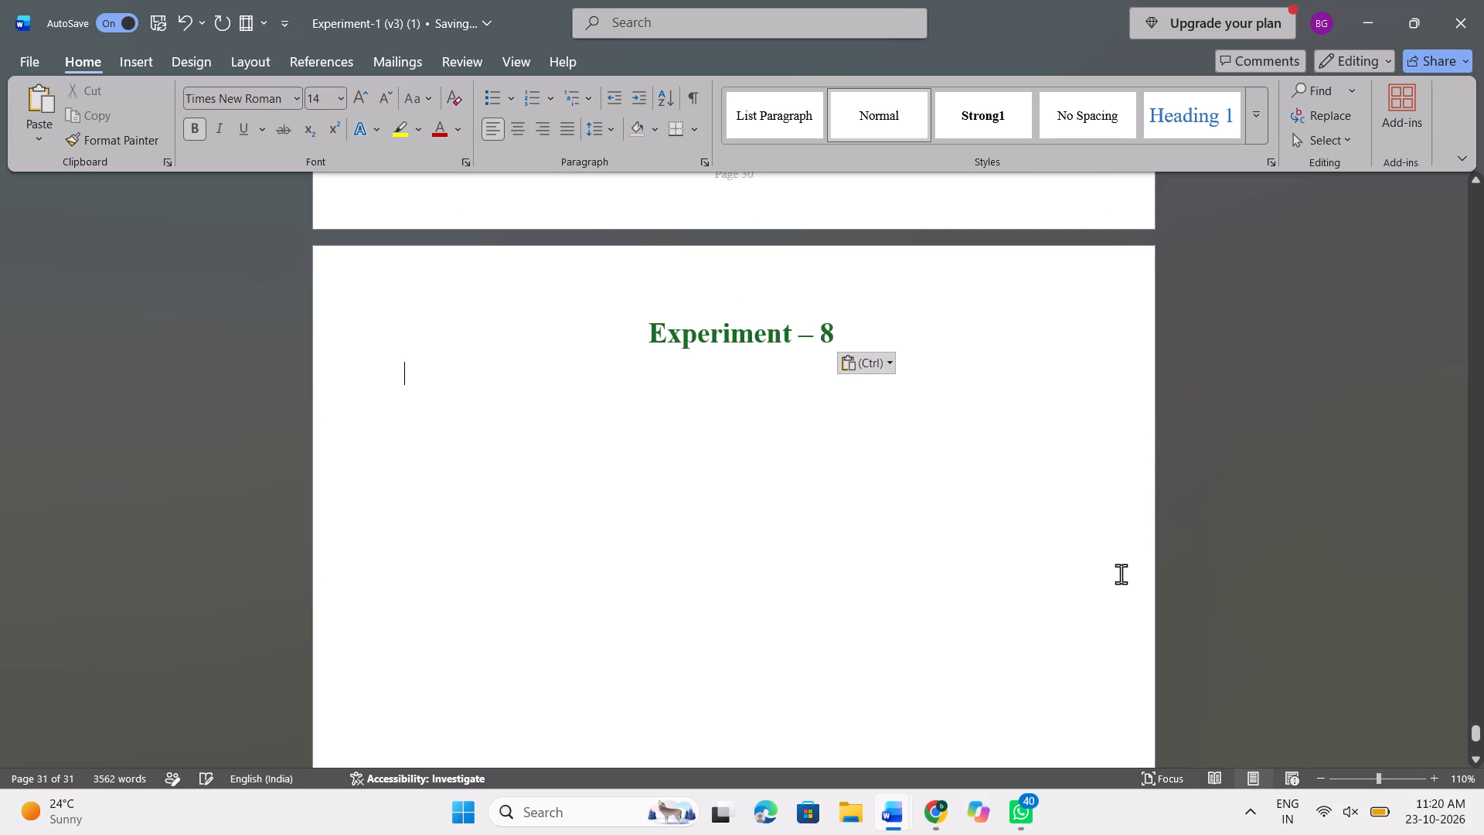
# Change the experiment number in the copied heading on the last page to 9.
pyautogui.click(837, 329)
pyautogui.press('BackSpace')
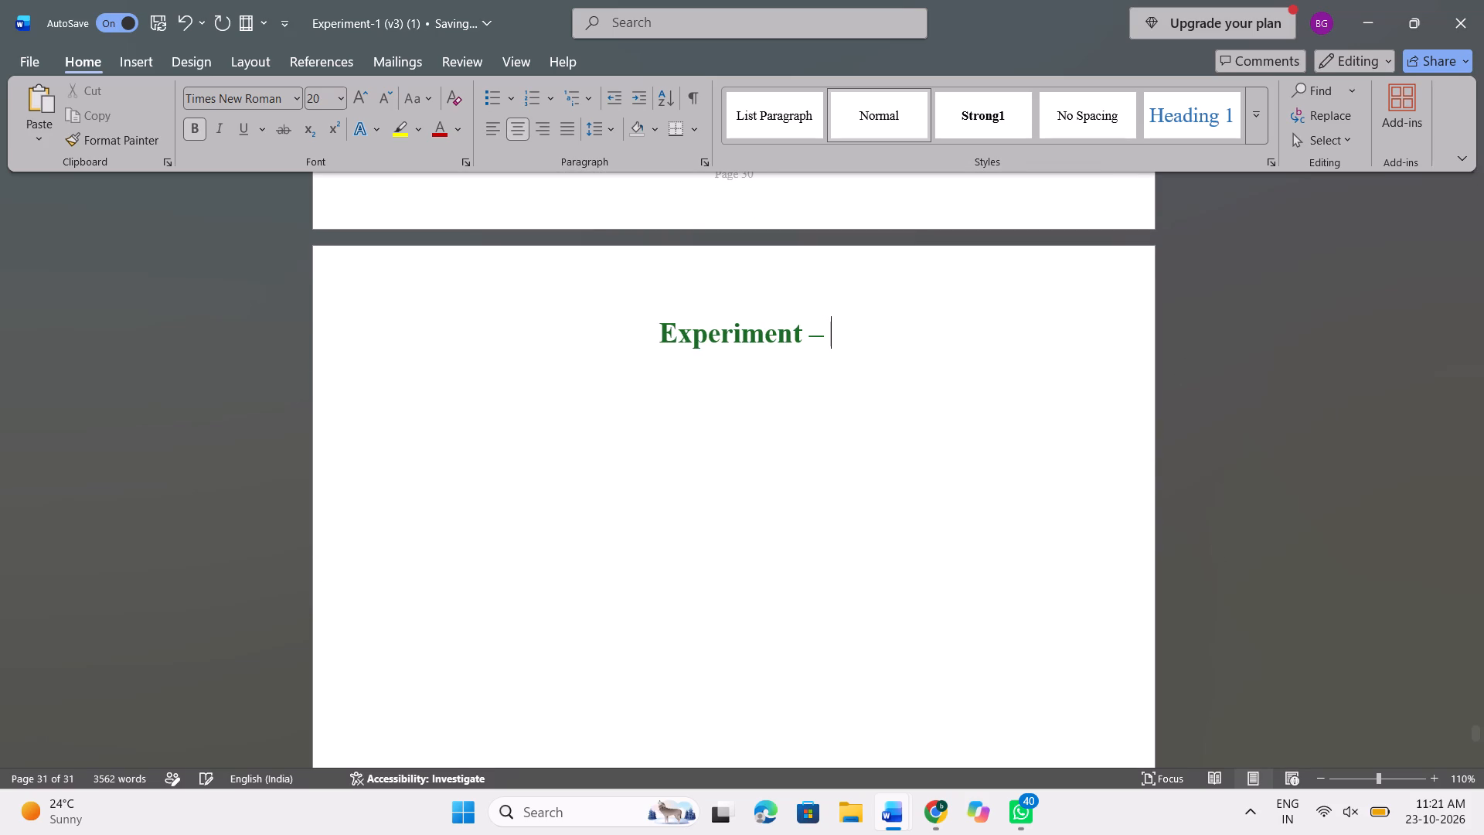
pyautogui.press('9')
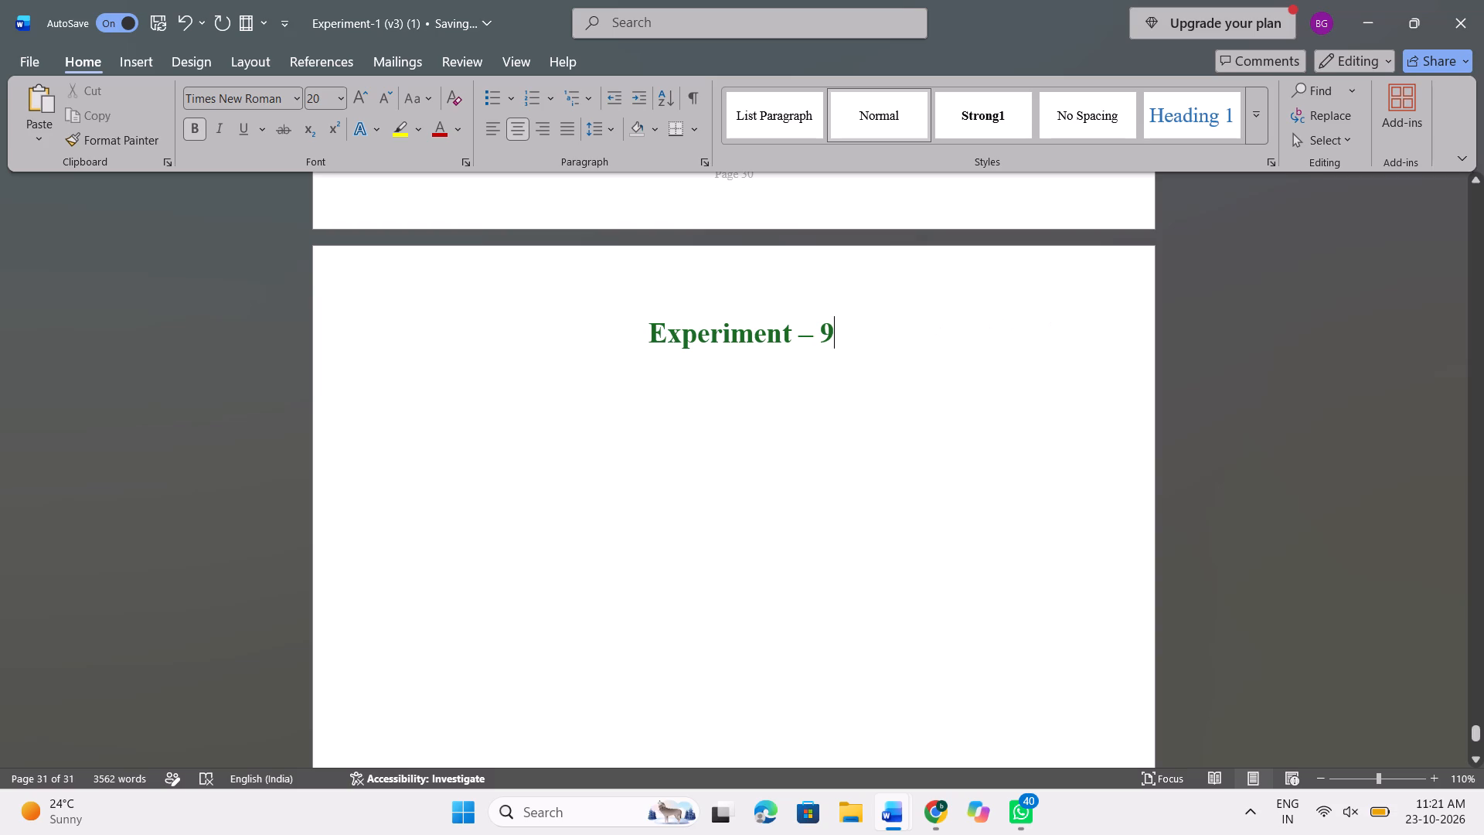
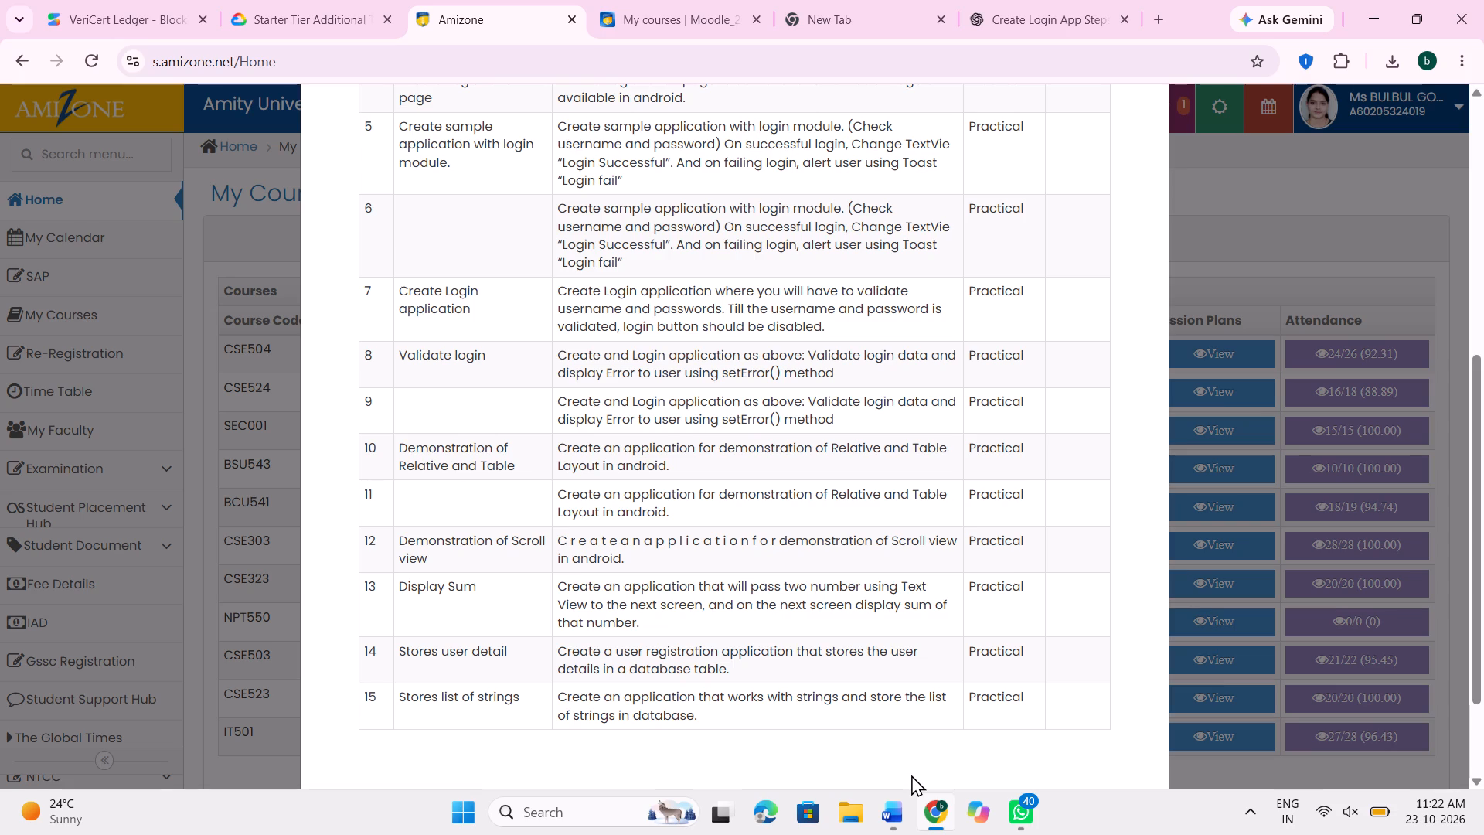
# Read through the practical session plan topics in the Amizone course material, from installation to storing a list of strings.
pyautogui.scroll(2, 911, 775)
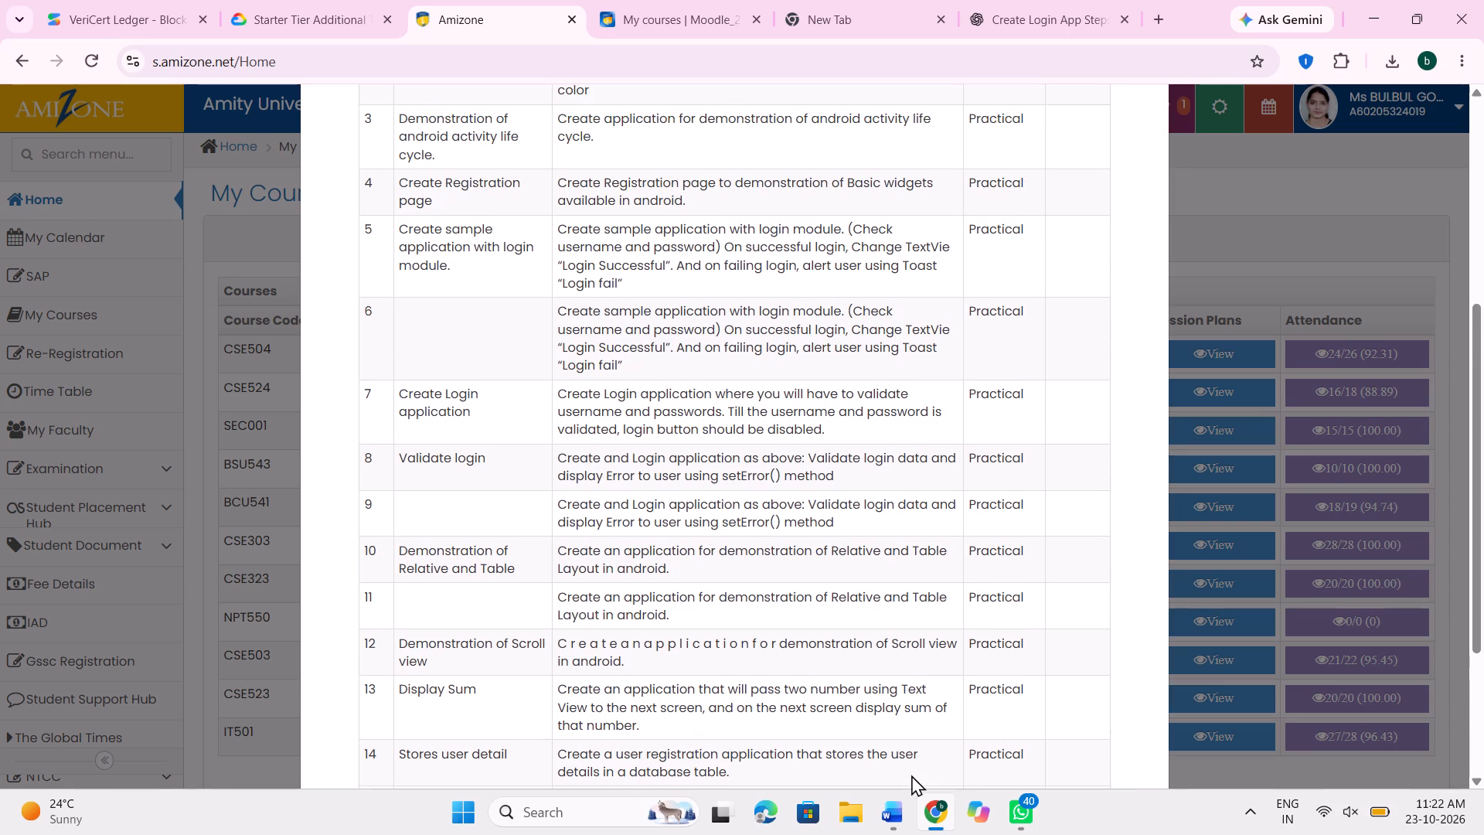
pyautogui.scroll(2, 911, 775)
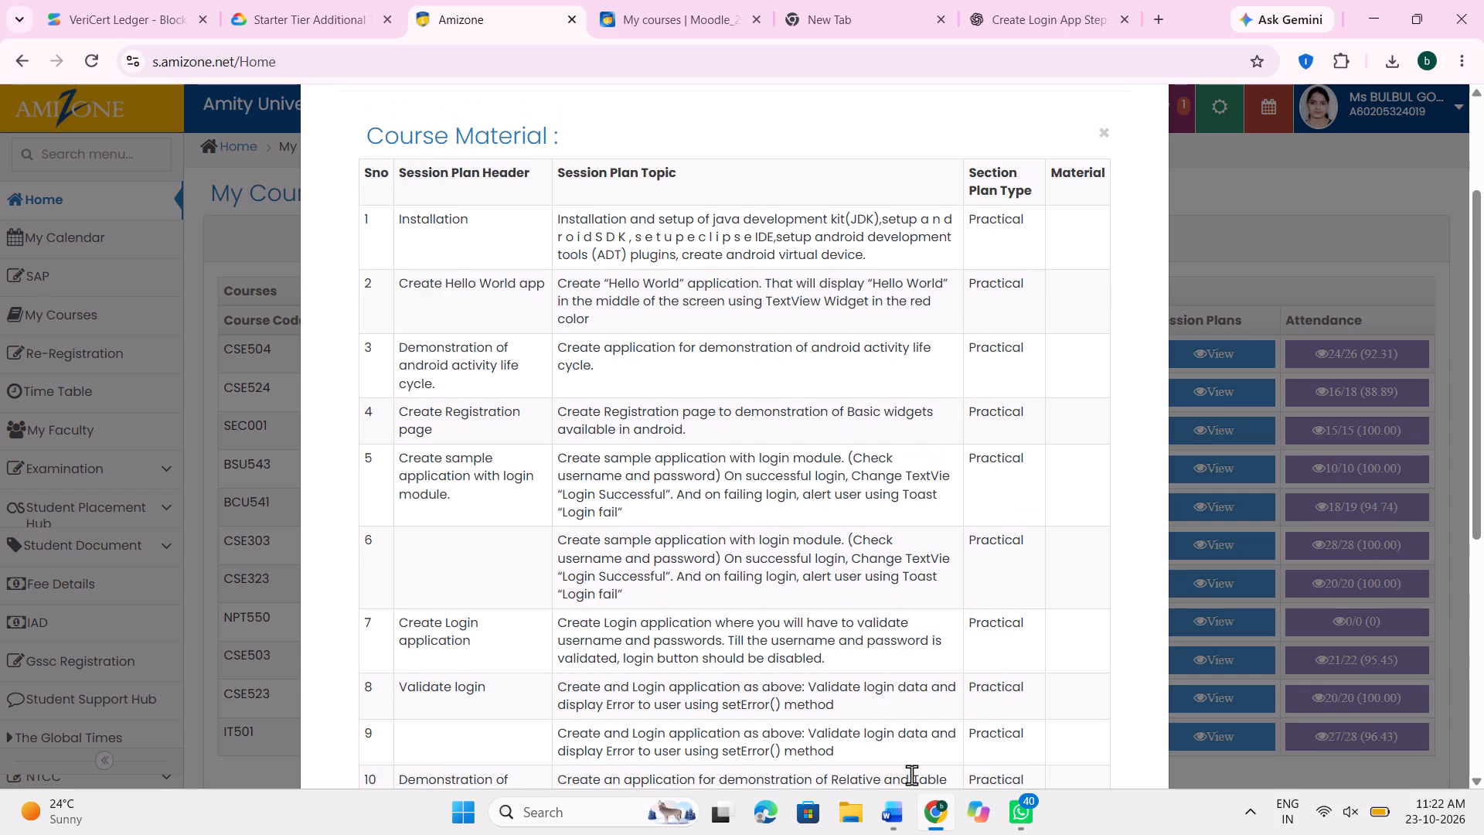
pyautogui.scroll(-1, 911, 775)
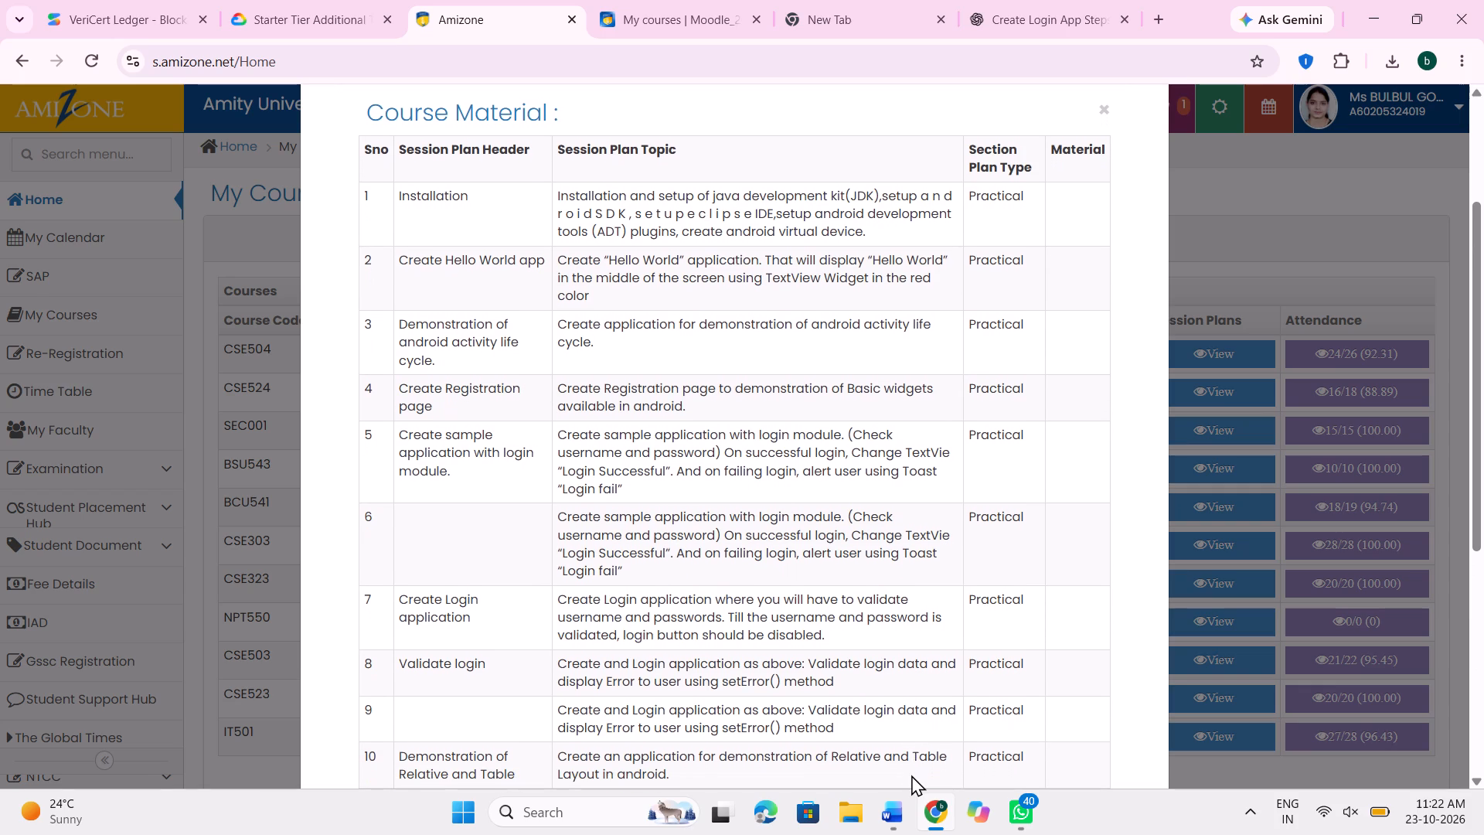
pyautogui.scroll(-1, 911, 775)
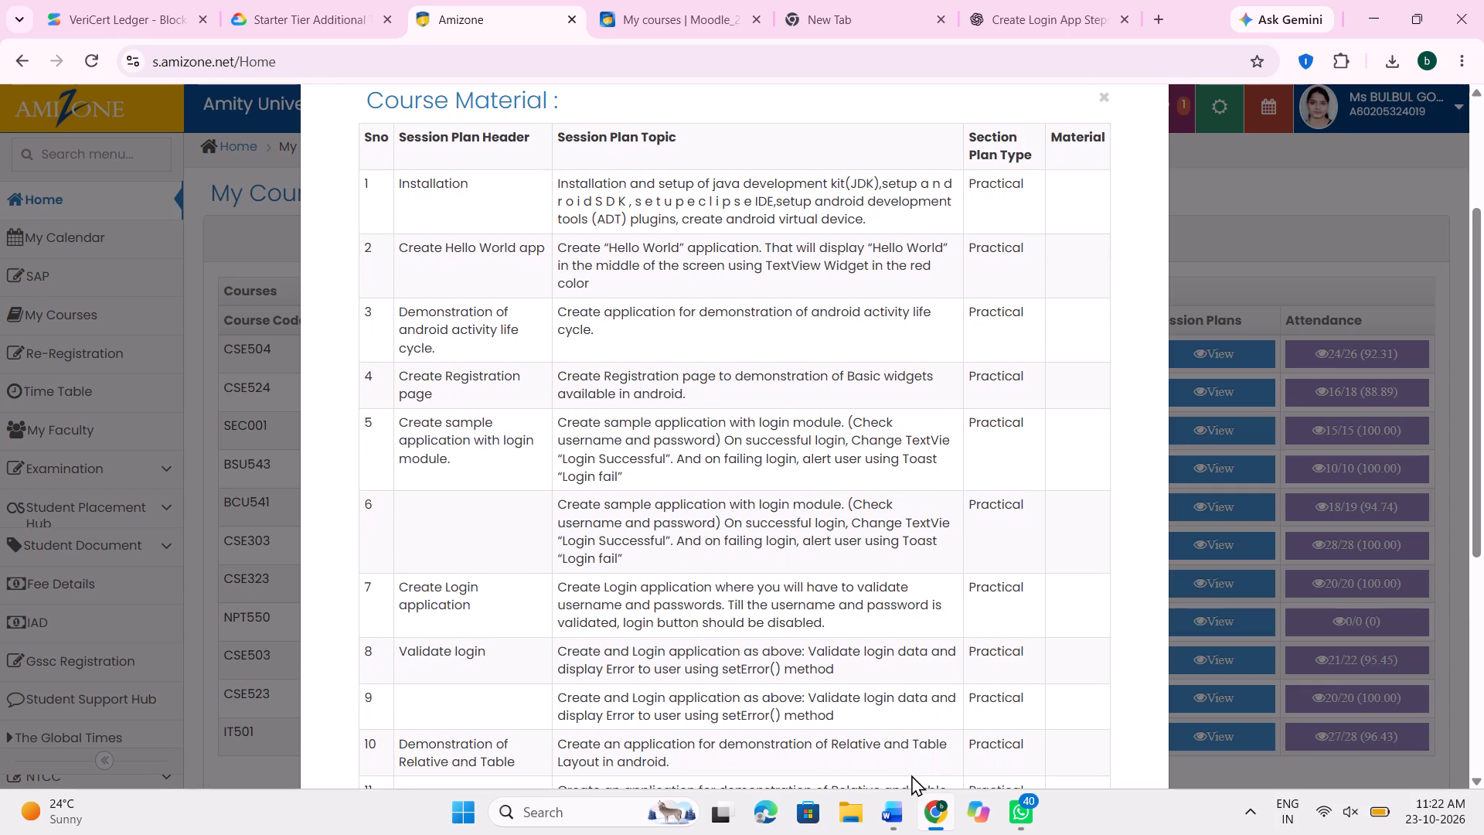
pyautogui.scroll(-1, 911, 775)
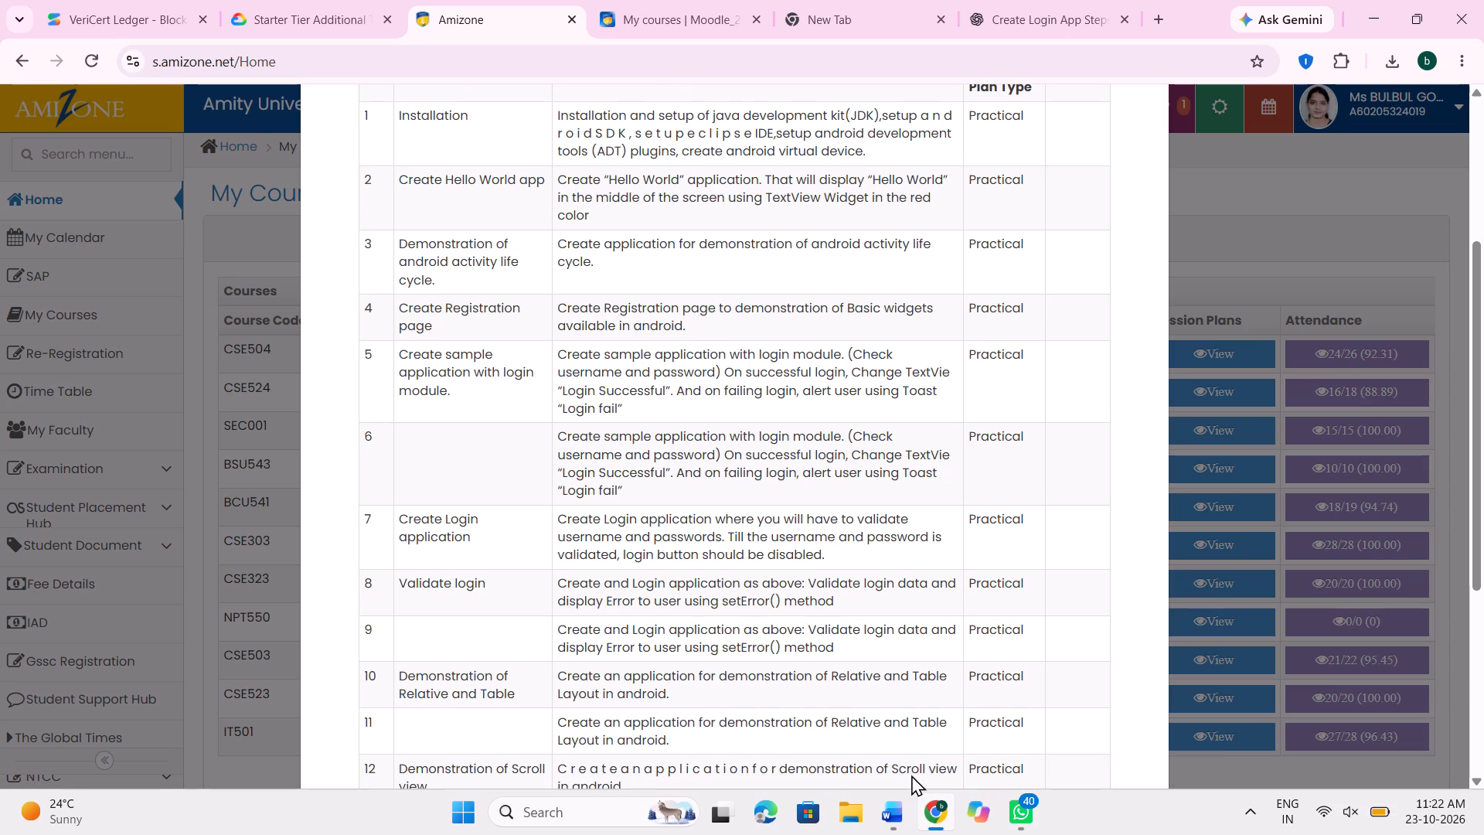
pyautogui.scroll(-2, 911, 775)
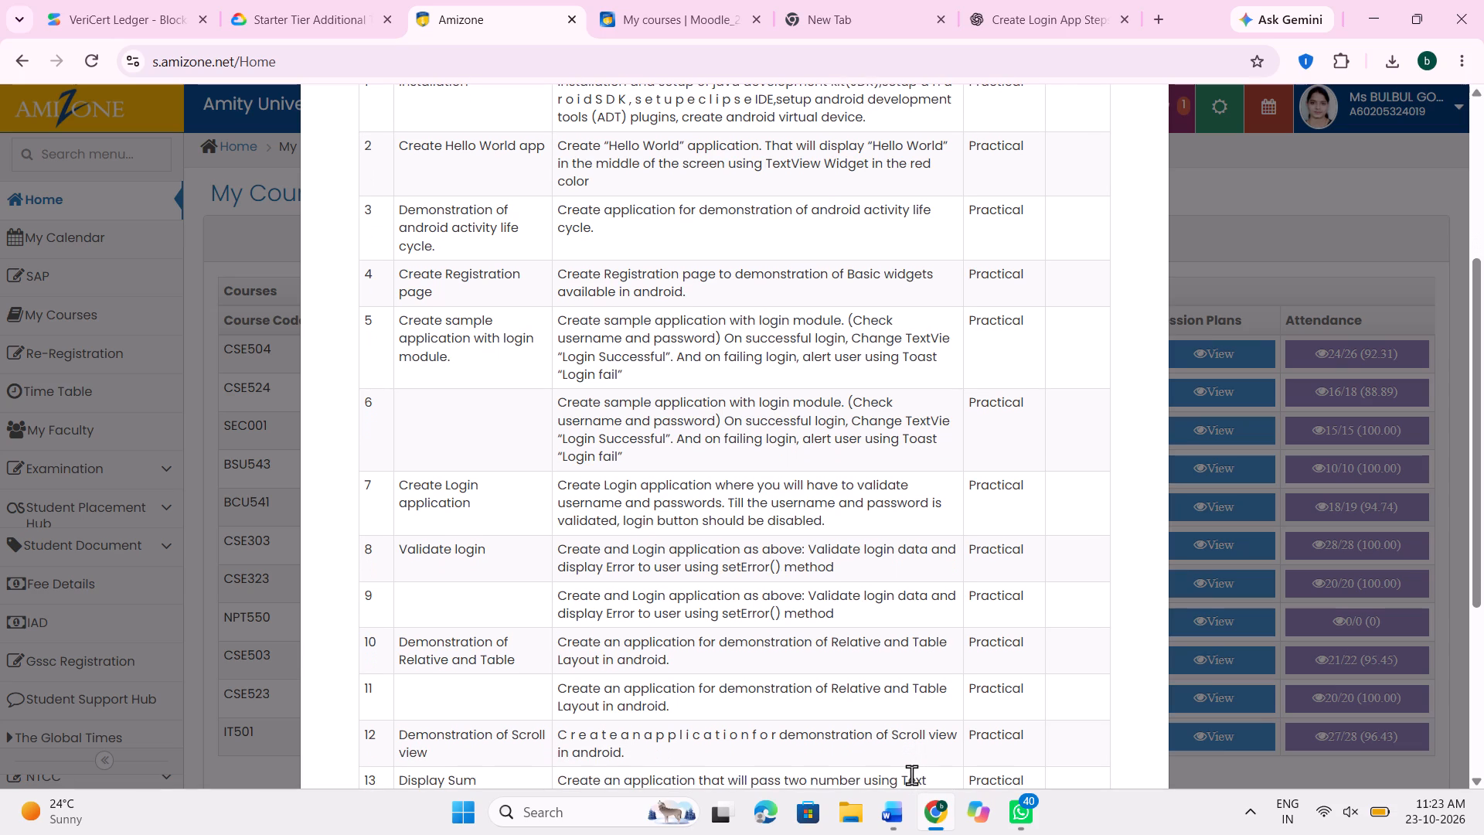
pyautogui.scroll(-1, 911, 775)
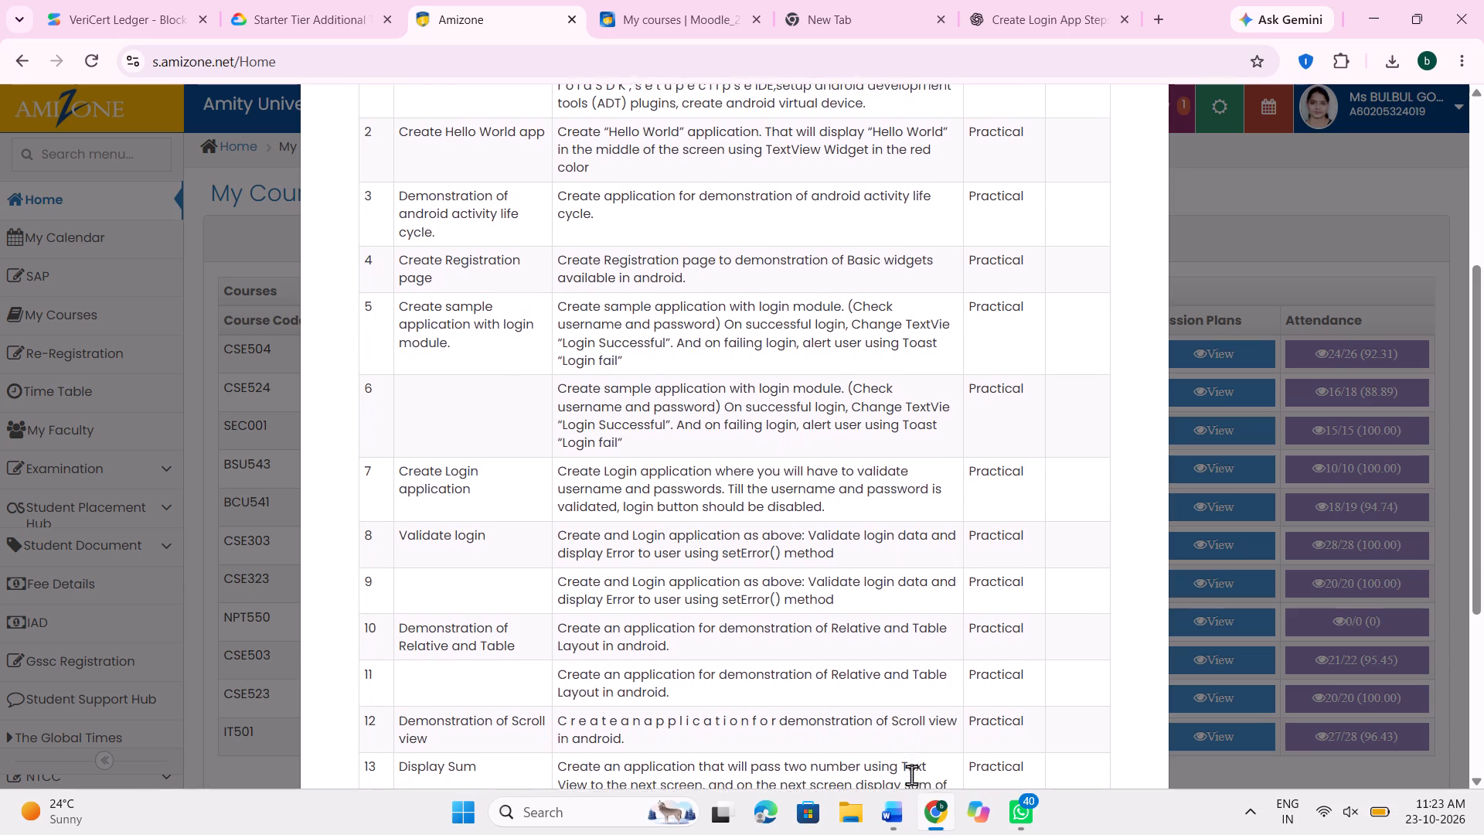
pyautogui.scroll(-1, 911, 775)
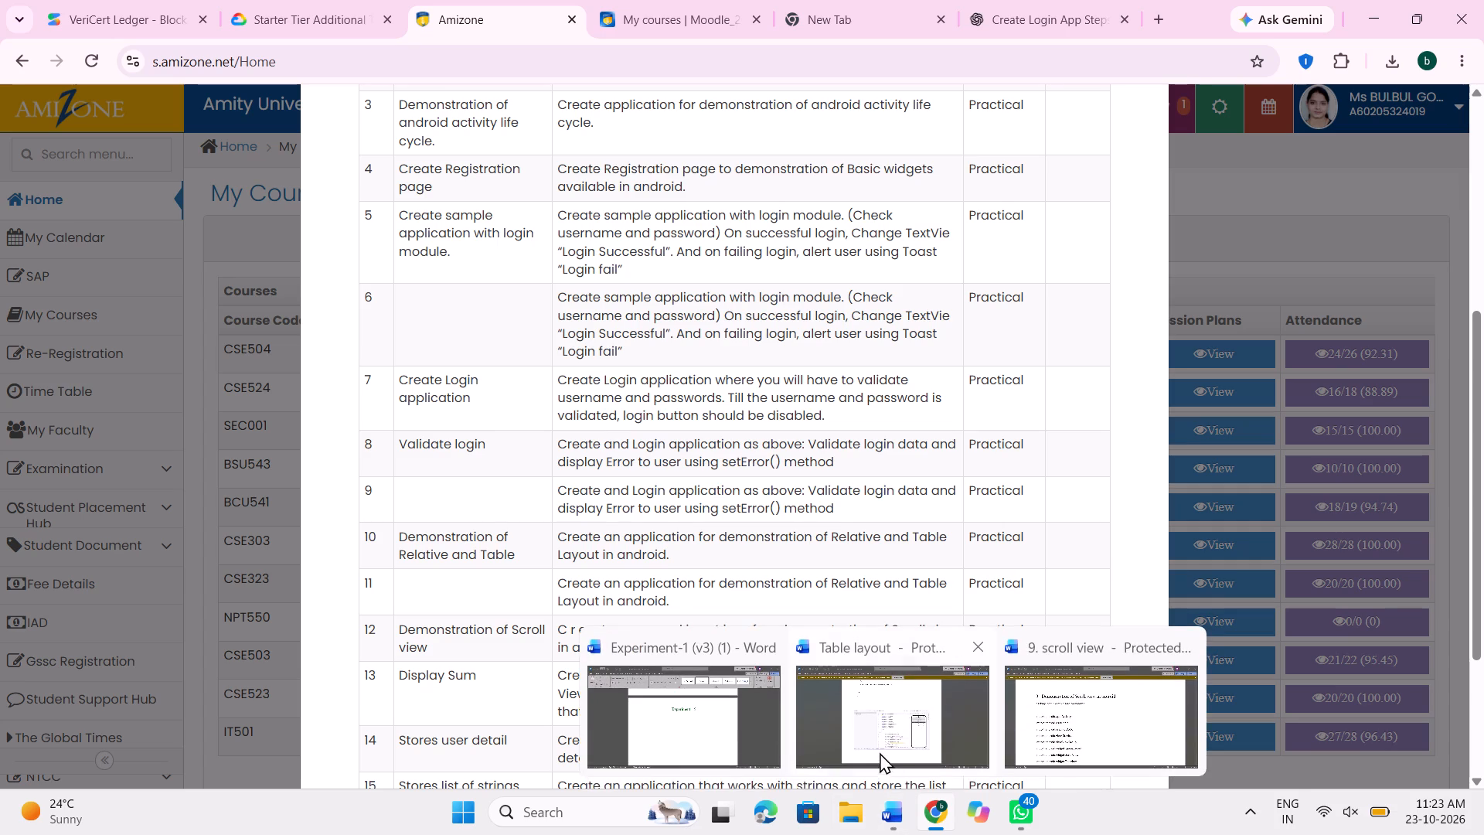
# Switch back to the Experiment-1 (v3) Word document and look through its experiments from Experiment-1 onward, checking content and layout.
pyautogui.click(1077, 726)
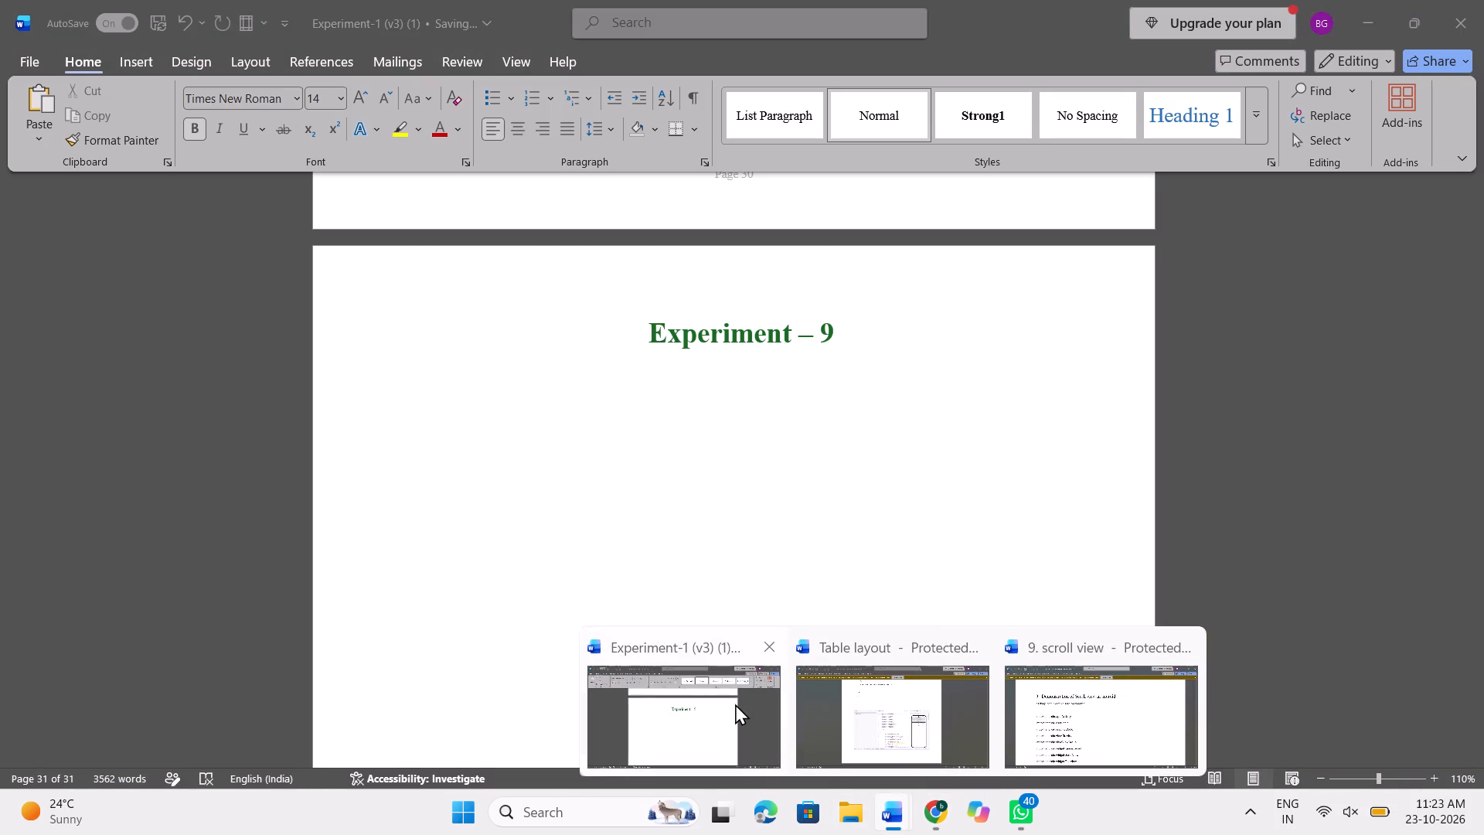
pyautogui.click(735, 704)
pyautogui.scroll(1, 779, 659)
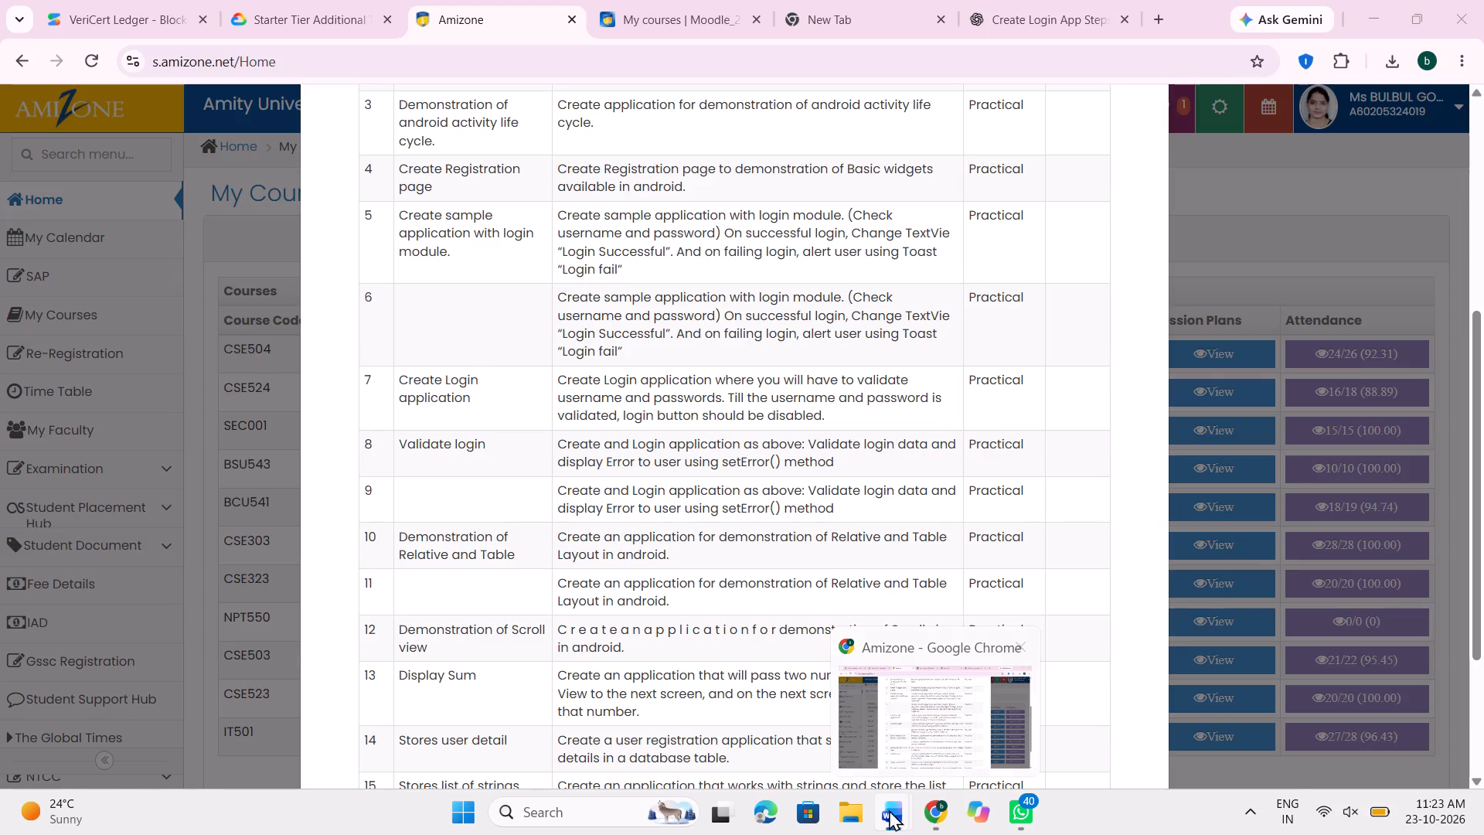
pyautogui.click(1091, 420)
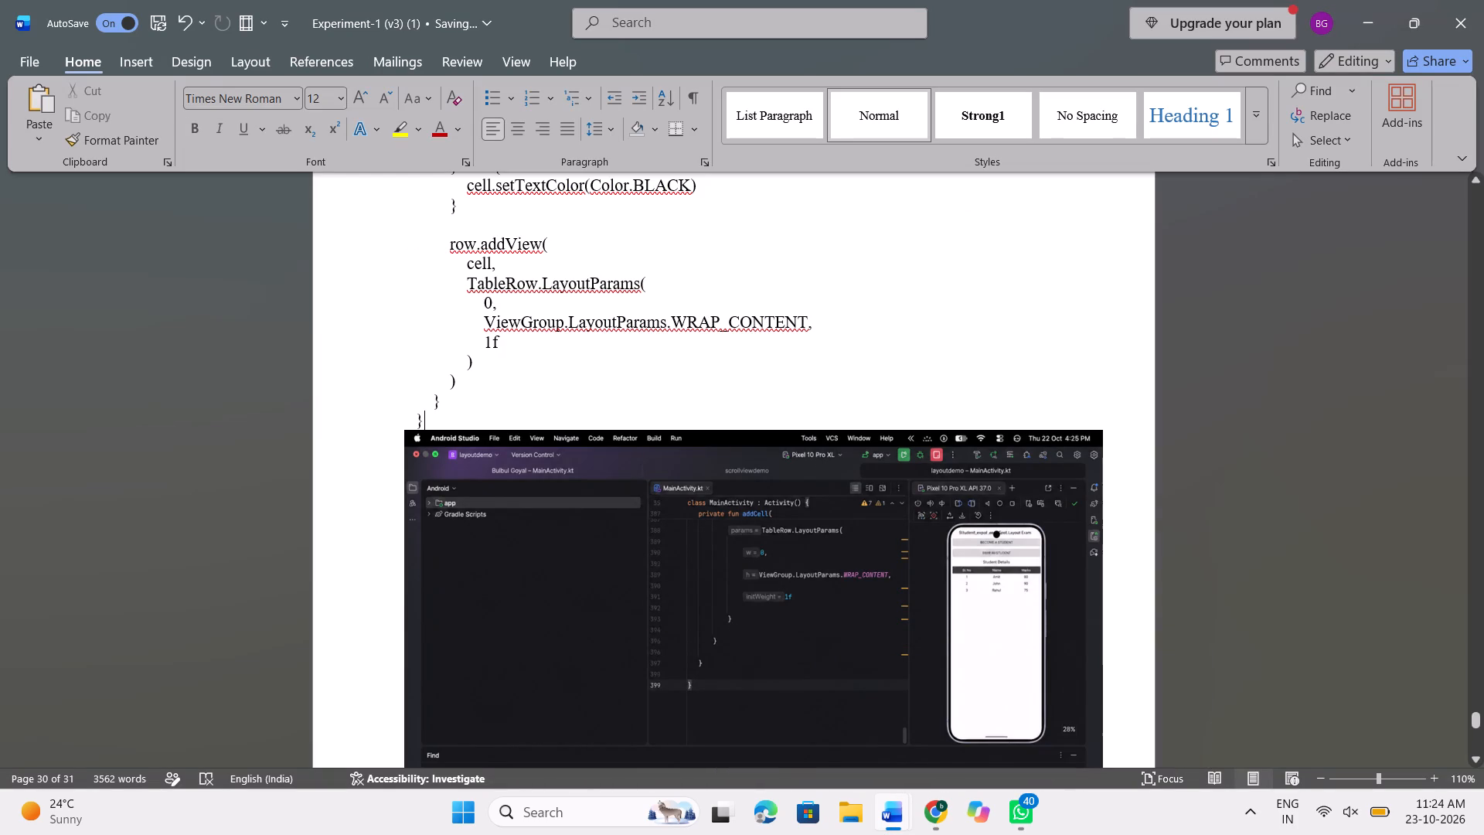
pyautogui.scroll(2, 931, 397)
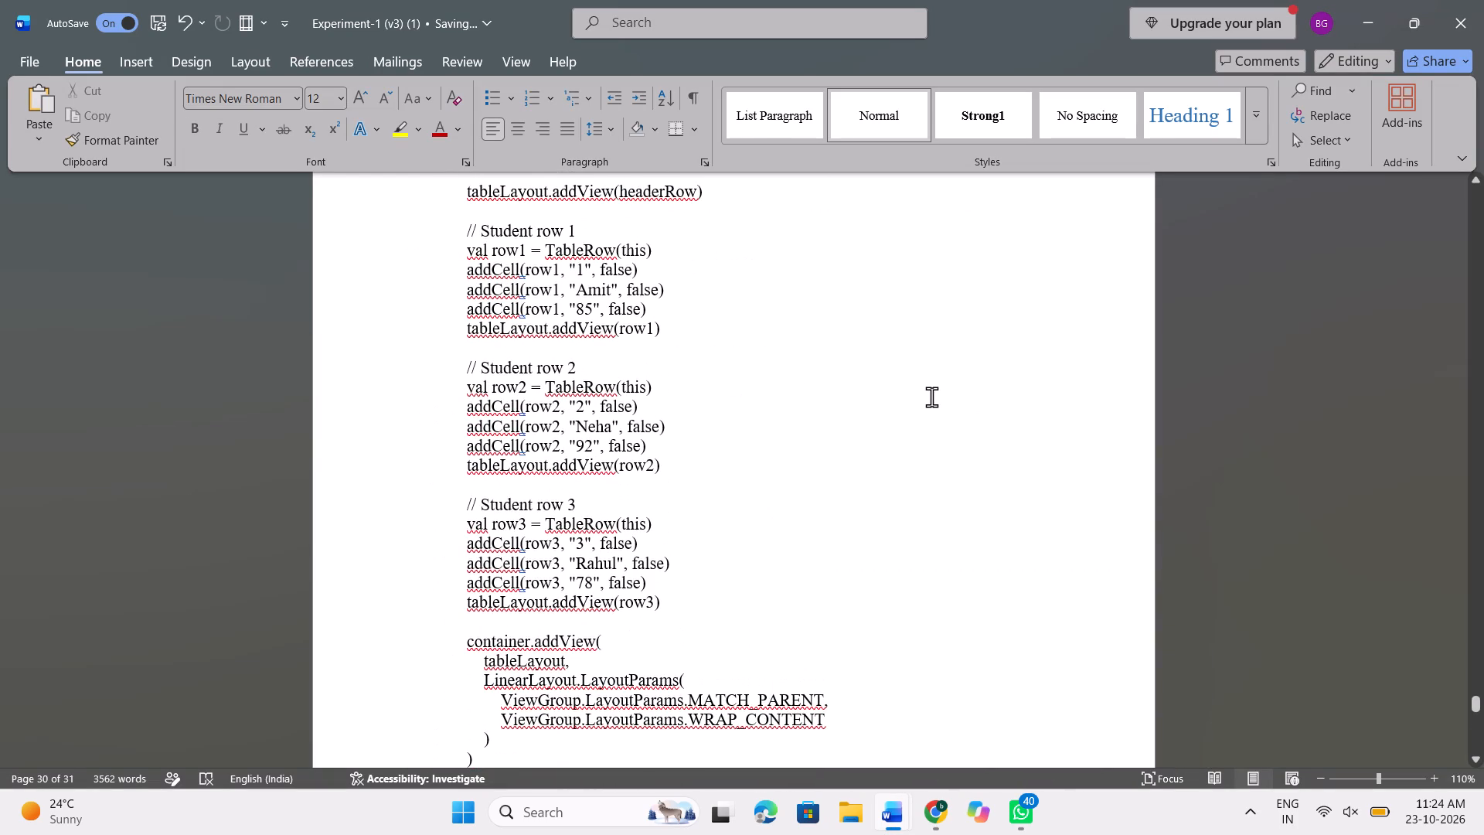
pyautogui.scroll(20, 931, 397)
pyautogui.scroll(20, 931, 397)
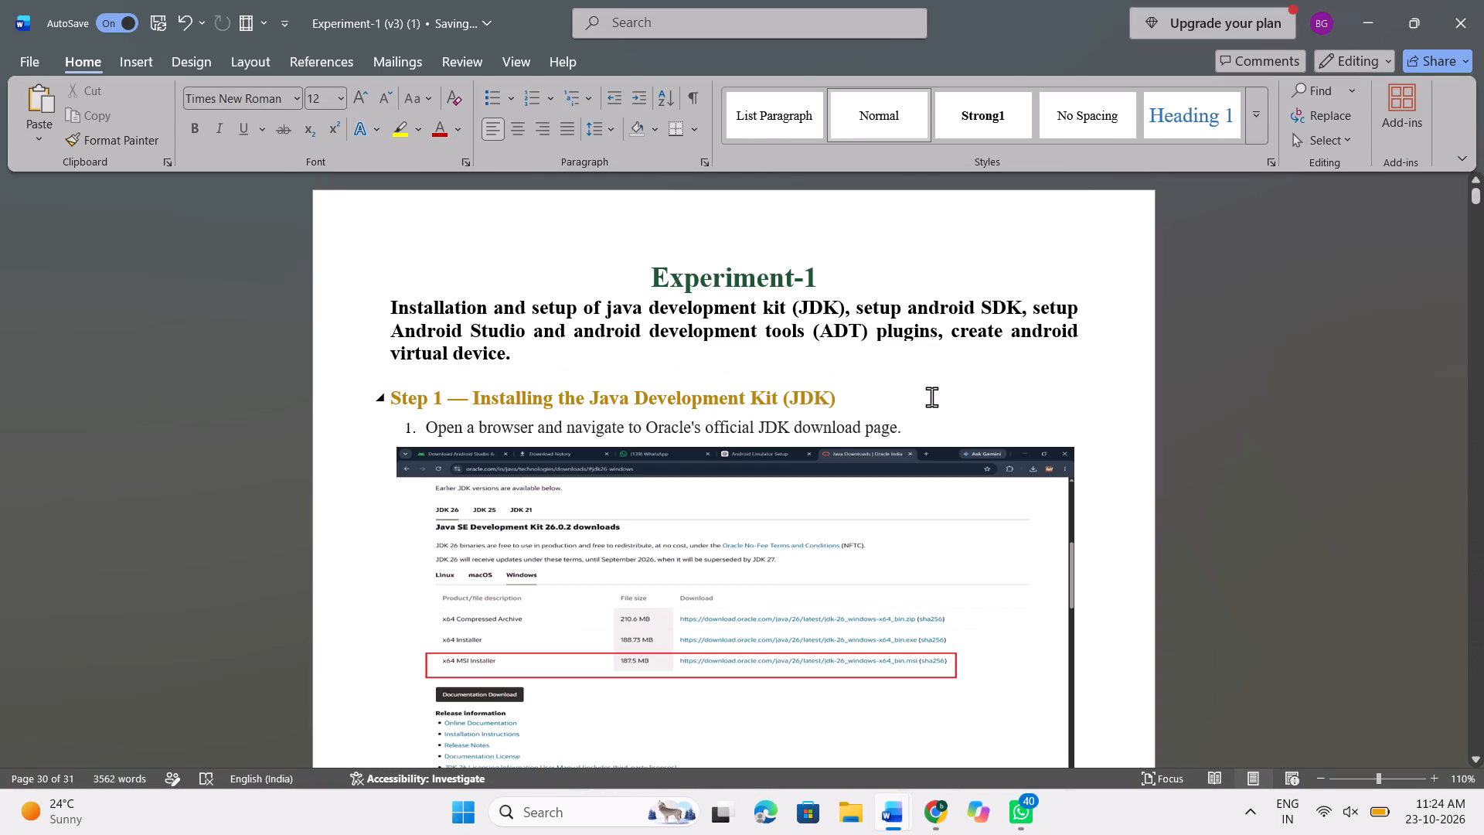
pyautogui.scroll(-5, 931, 397)
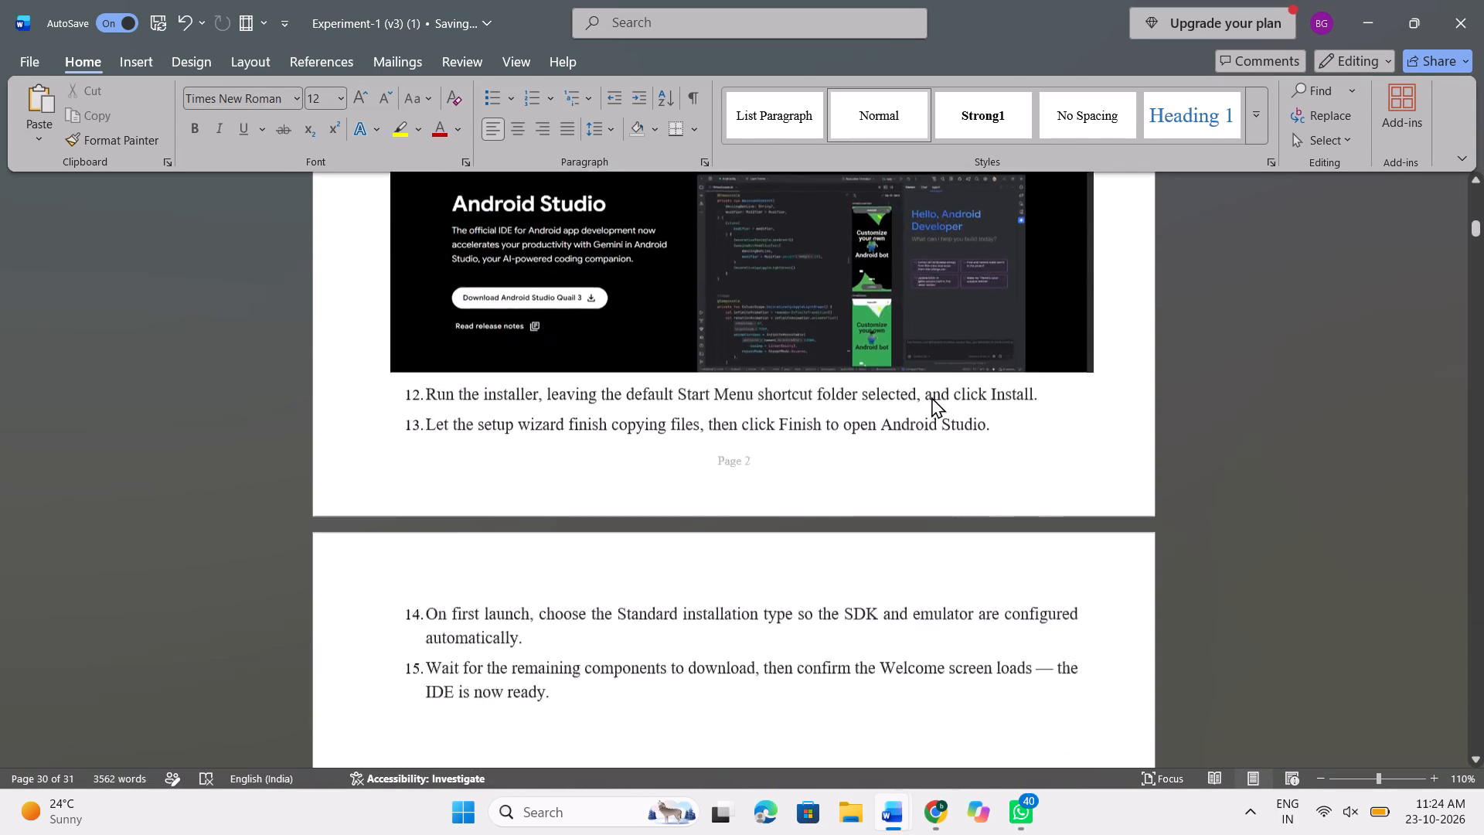
pyautogui.scroll(-5, 931, 397)
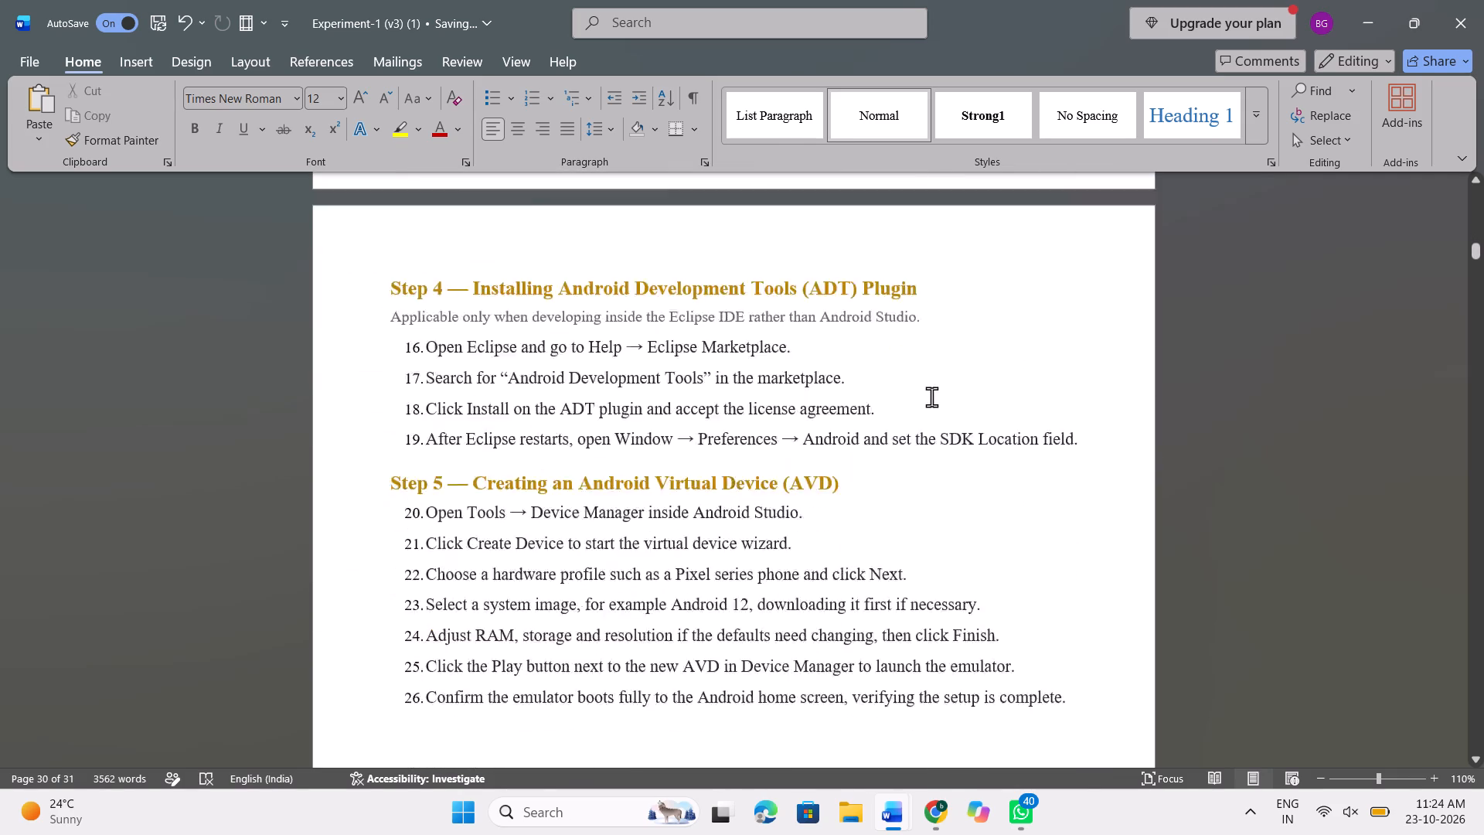
pyautogui.scroll(-4, 931, 397)
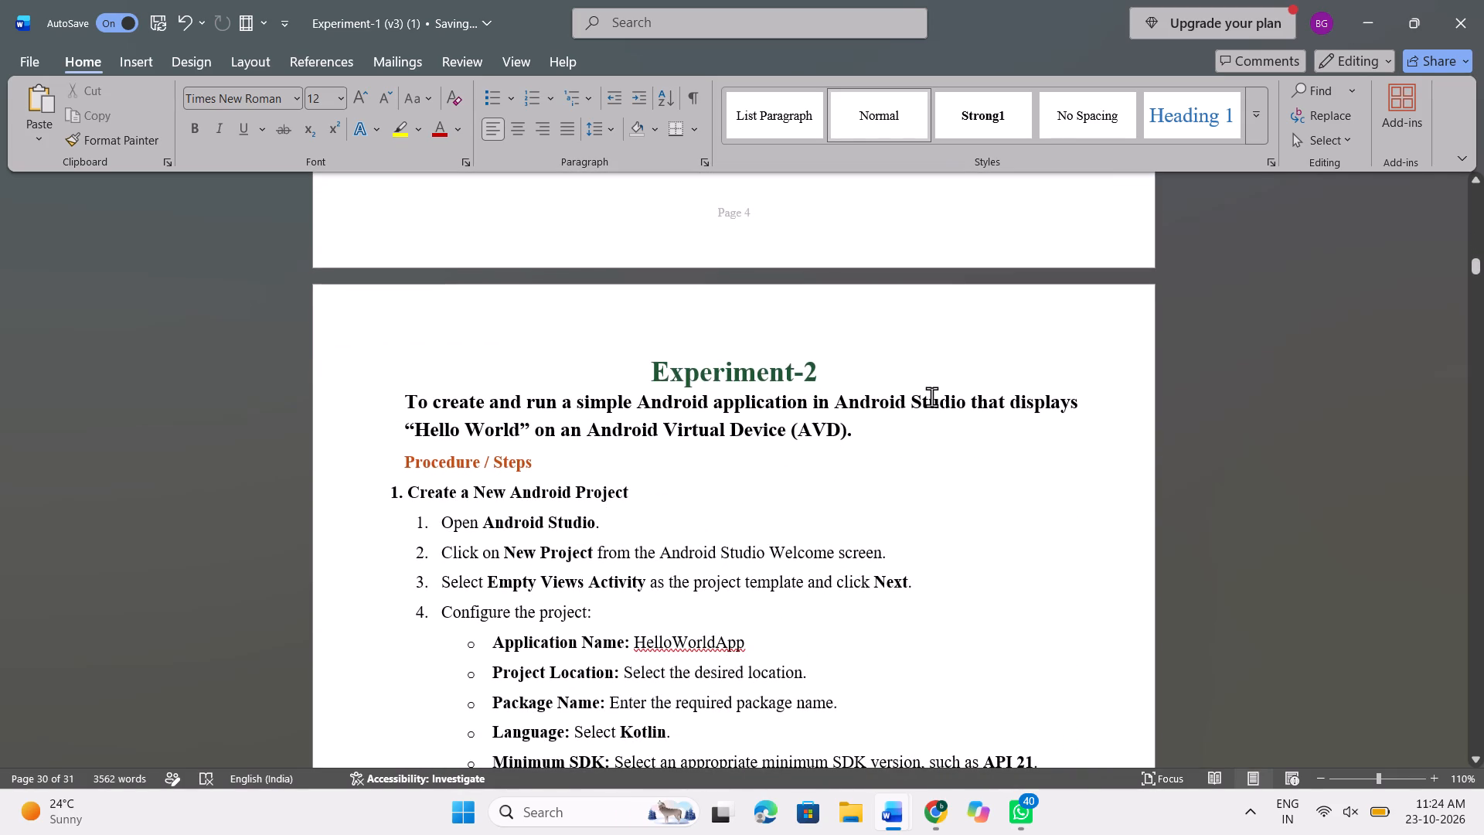
pyautogui.scroll(-3, 931, 397)
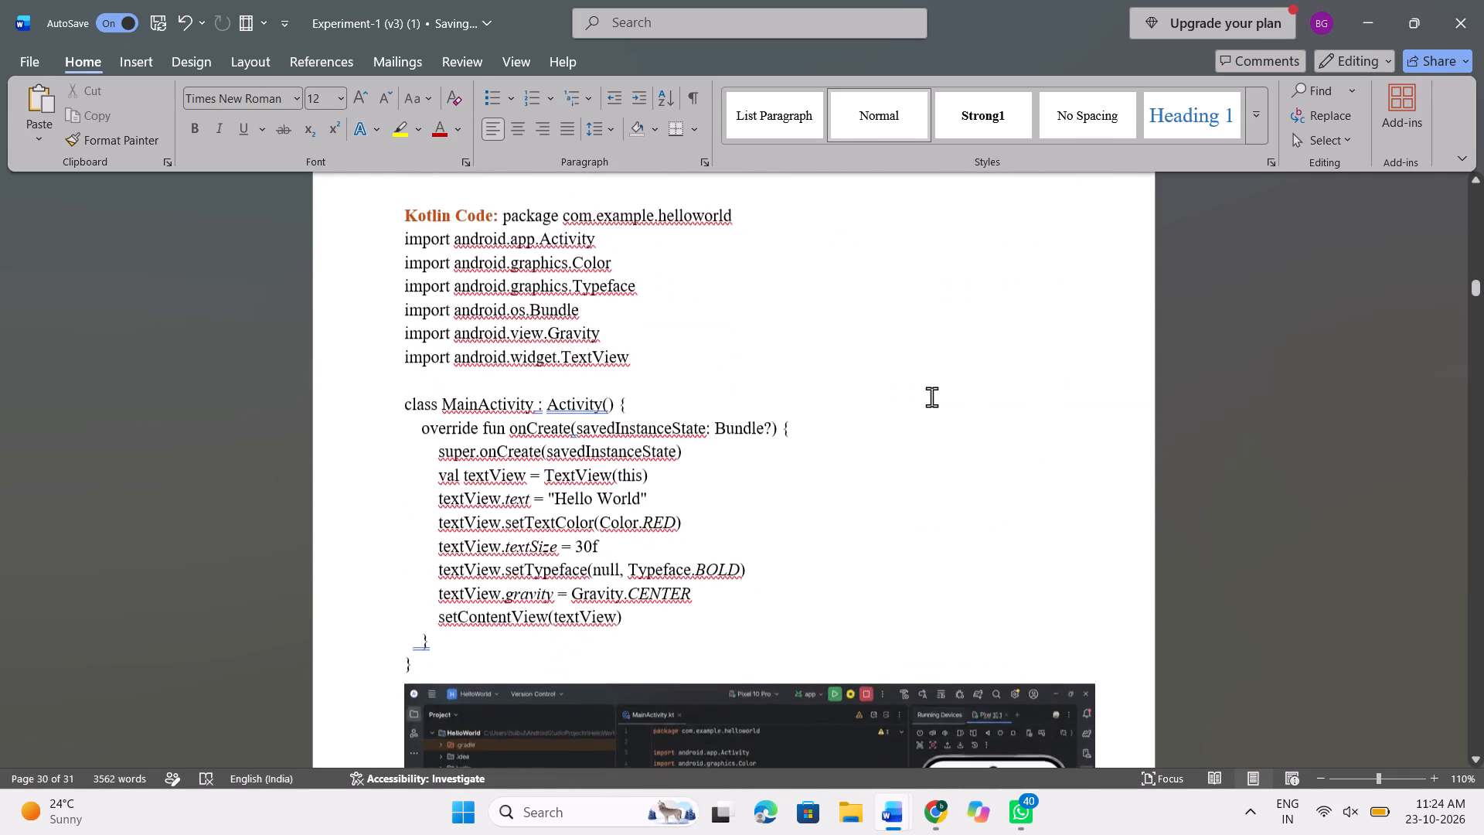
pyautogui.scroll(-4, 931, 397)
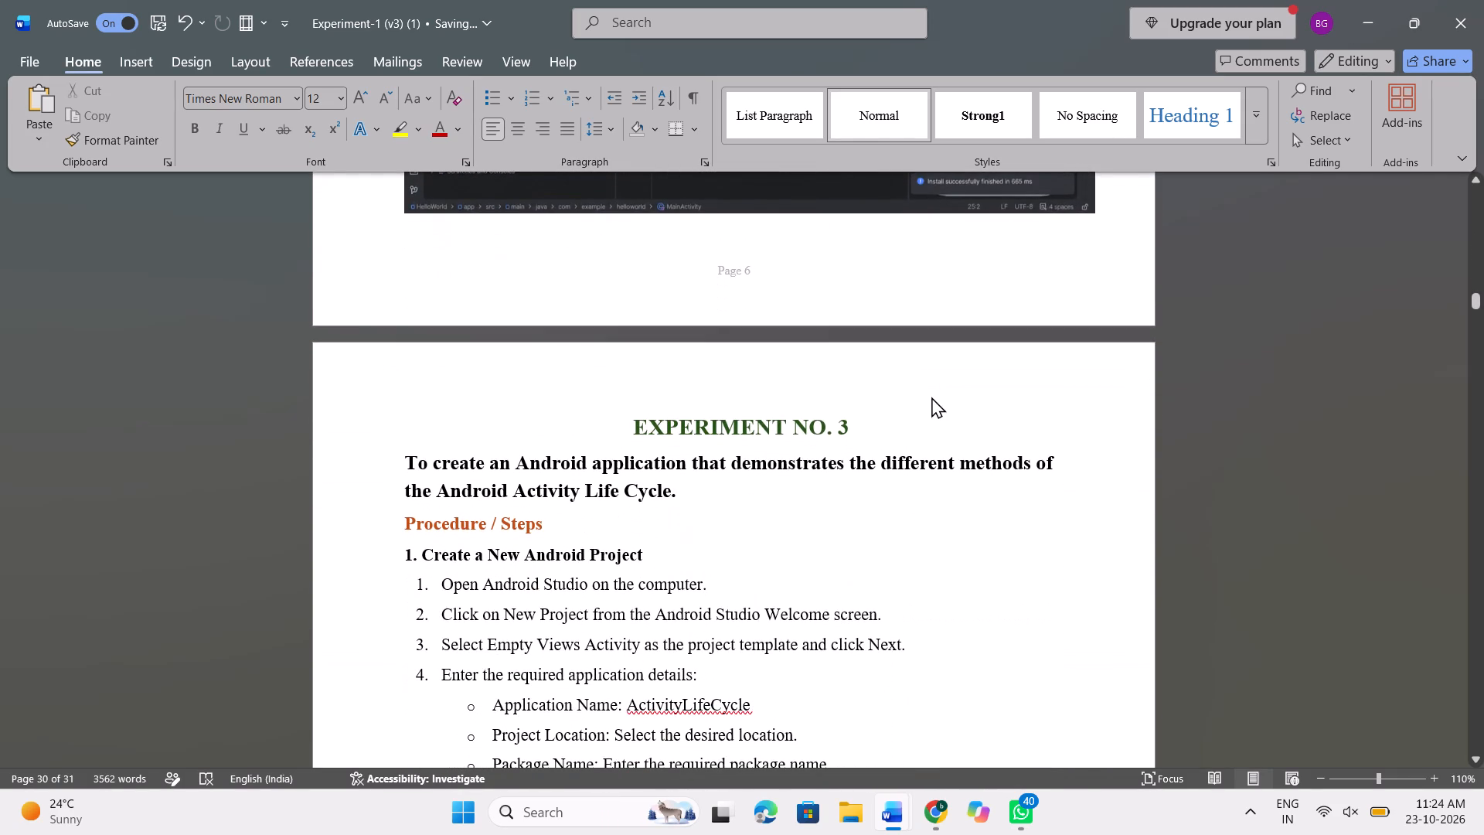
pyautogui.scroll(-1, 931, 397)
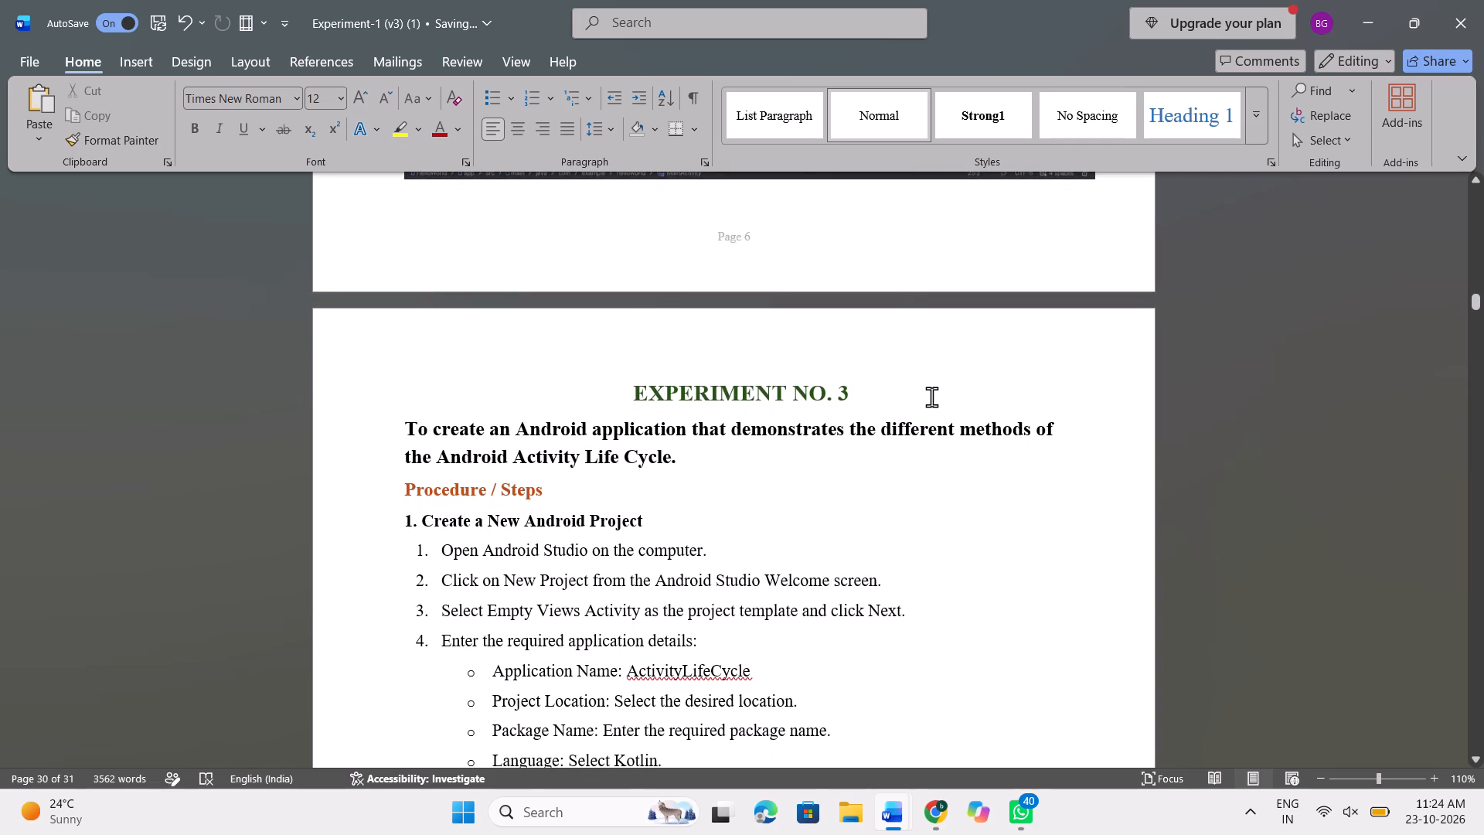
pyautogui.scroll(-3, 931, 397)
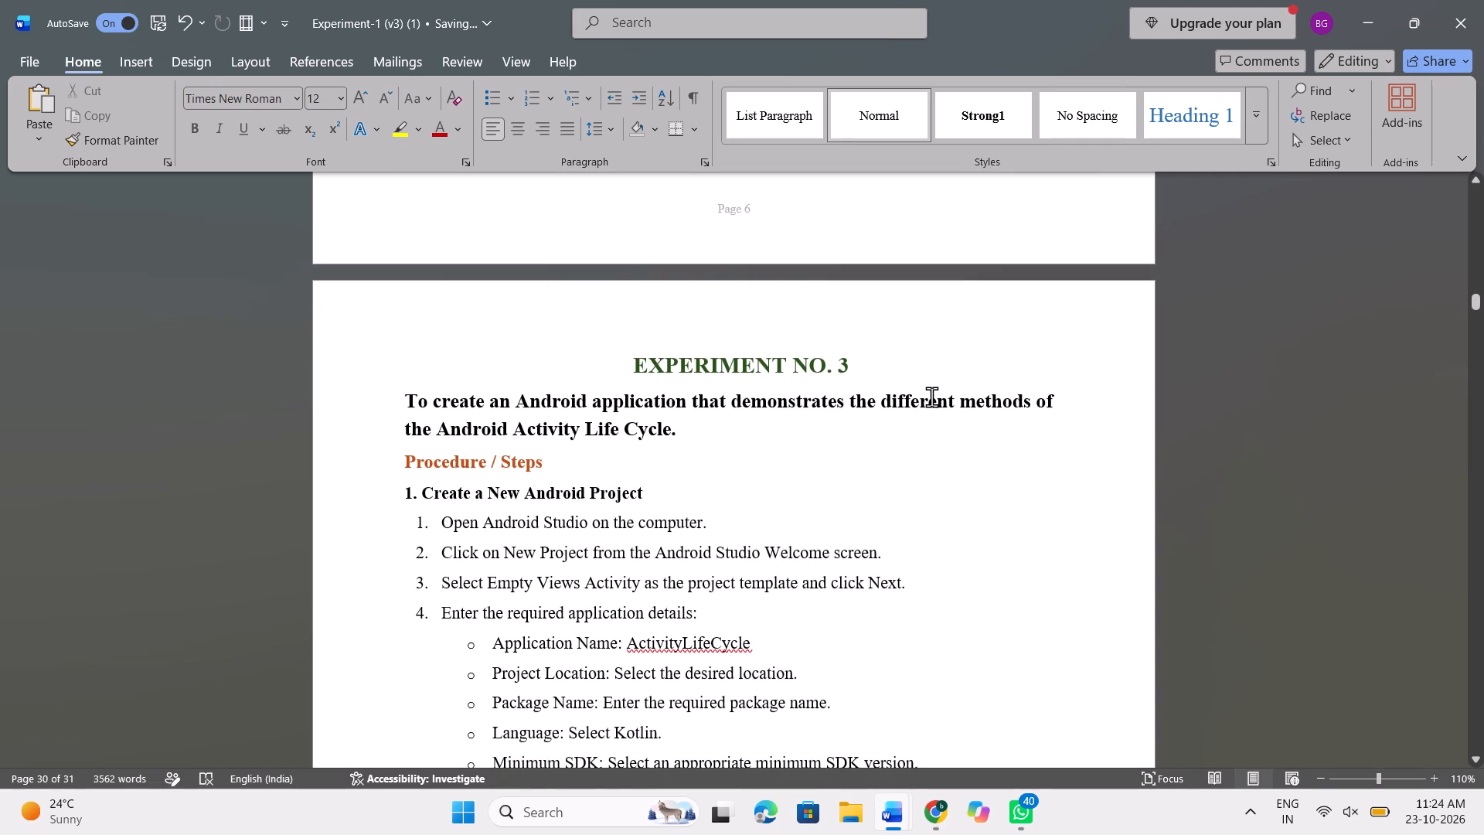
pyautogui.scroll(-2, 931, 397)
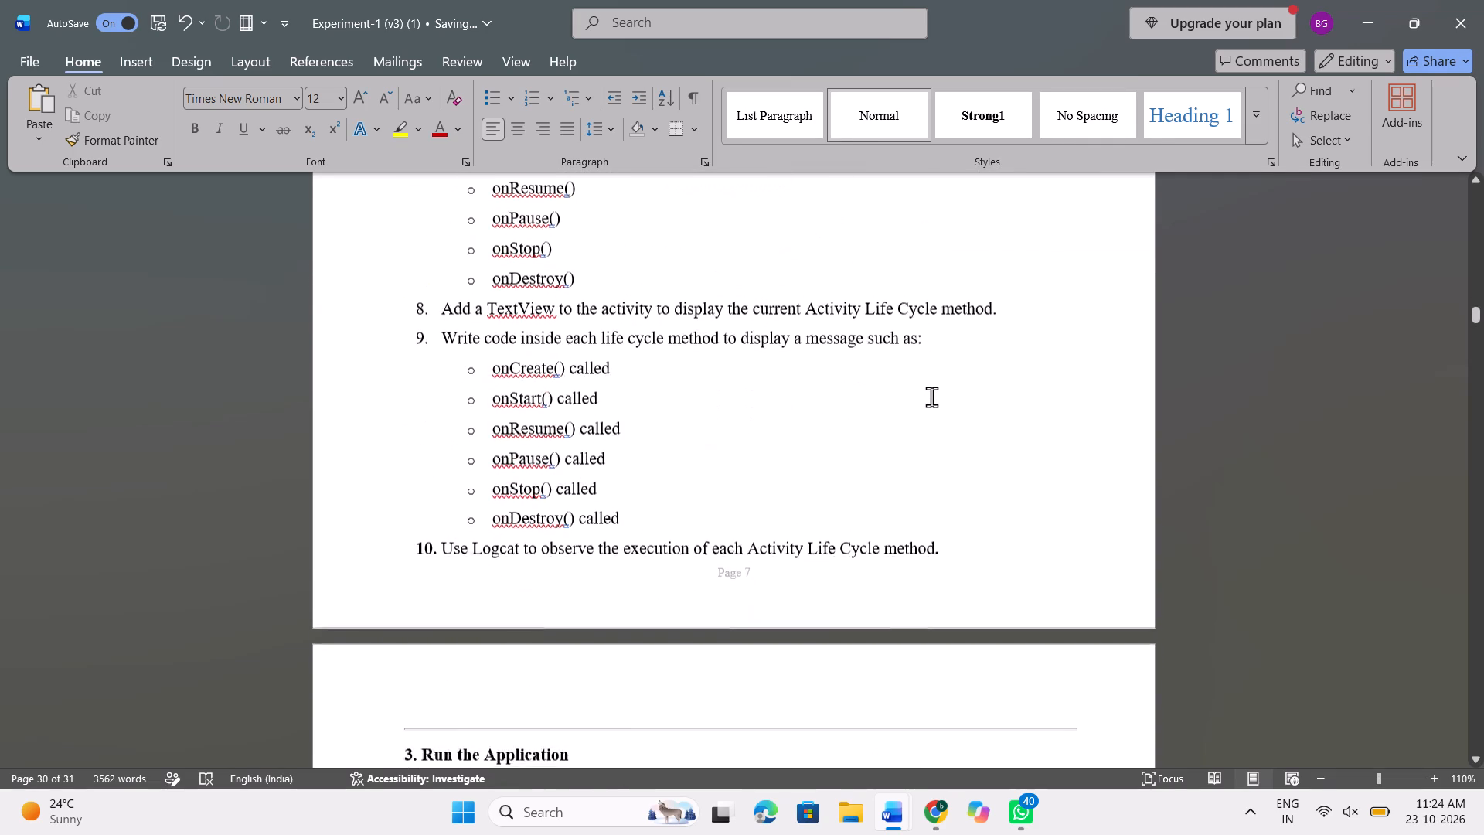
pyautogui.scroll(-4, 931, 397)
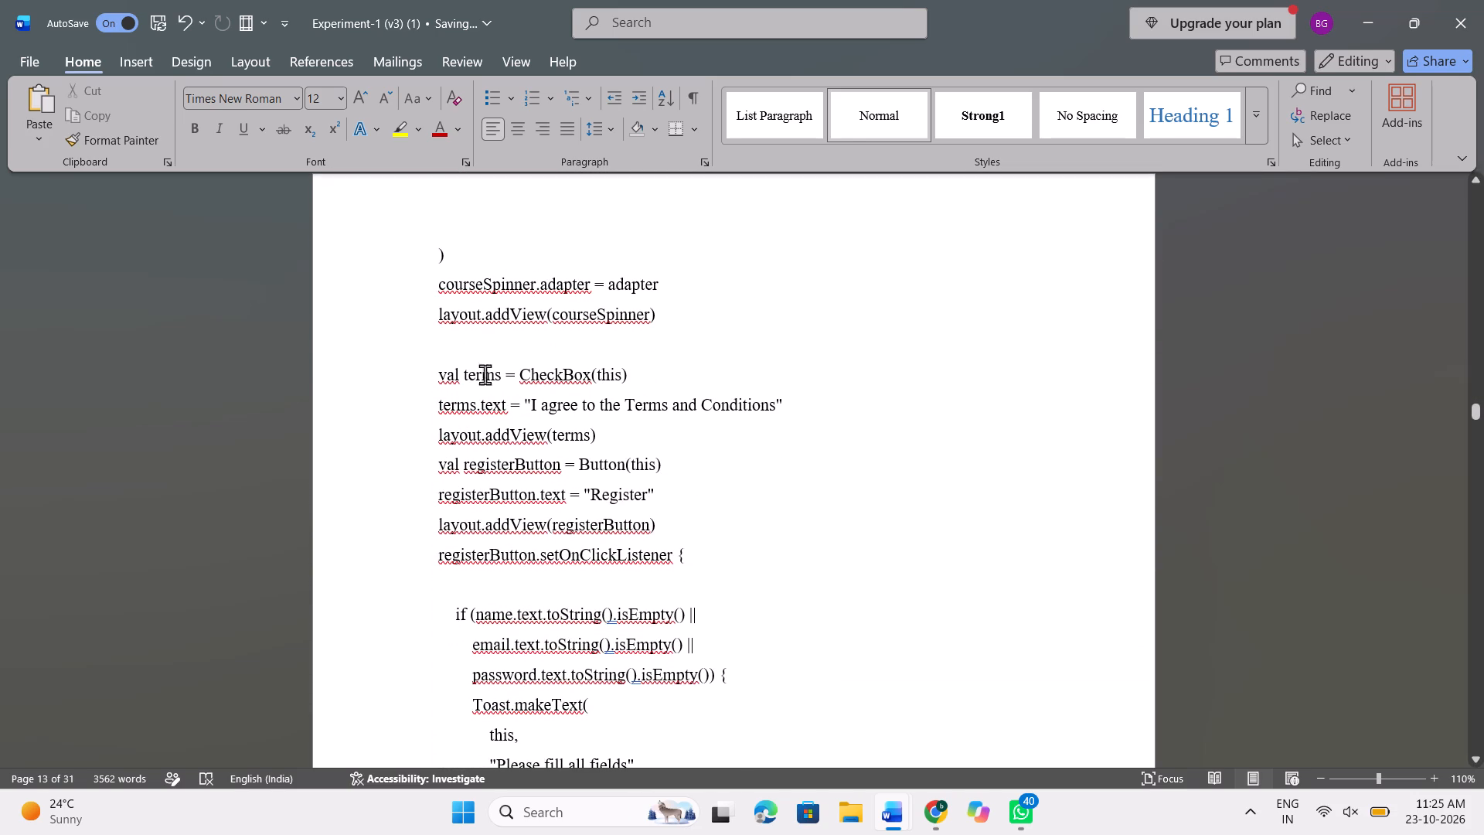
# In Experiment-4's Kotlin code, delete the blank lines above "val terms = CheckBox(this)" and above the "if (name.text.toString().isEmpty()" check.
pyautogui.click(492, 332)
pyautogui.click(490, 351)
pyautogui.press('BackSpace')
pyautogui.press('BackSpace')
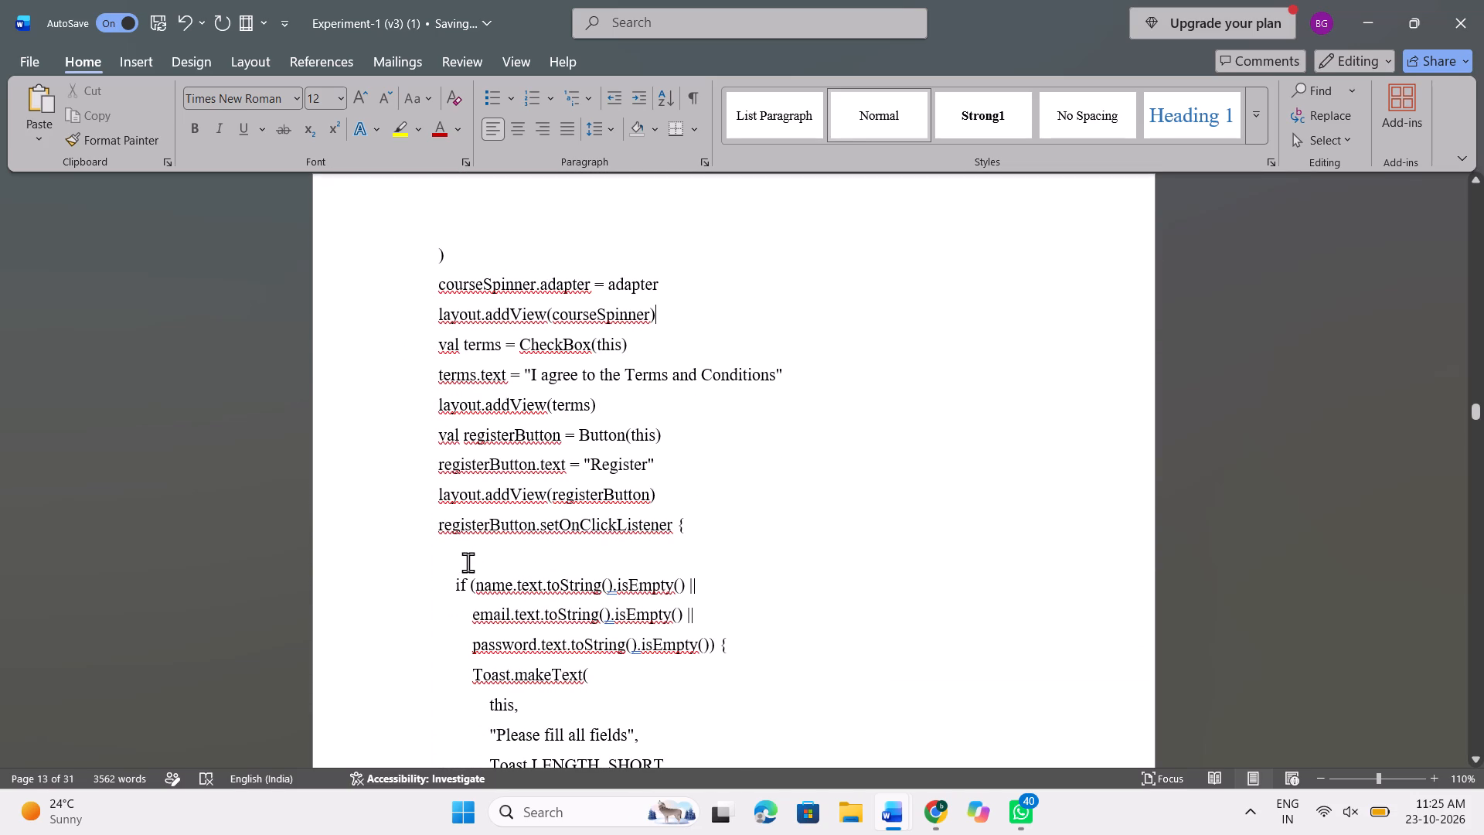
pyautogui.click(468, 562)
pyautogui.press('BackSpace')
pyautogui.press('BackSpace')
# Delete the blank lines above "Toast.makeText(" in the else-if and else branches and above "setContentView(layout)".
pyautogui.scroll(-1, 468, 562)
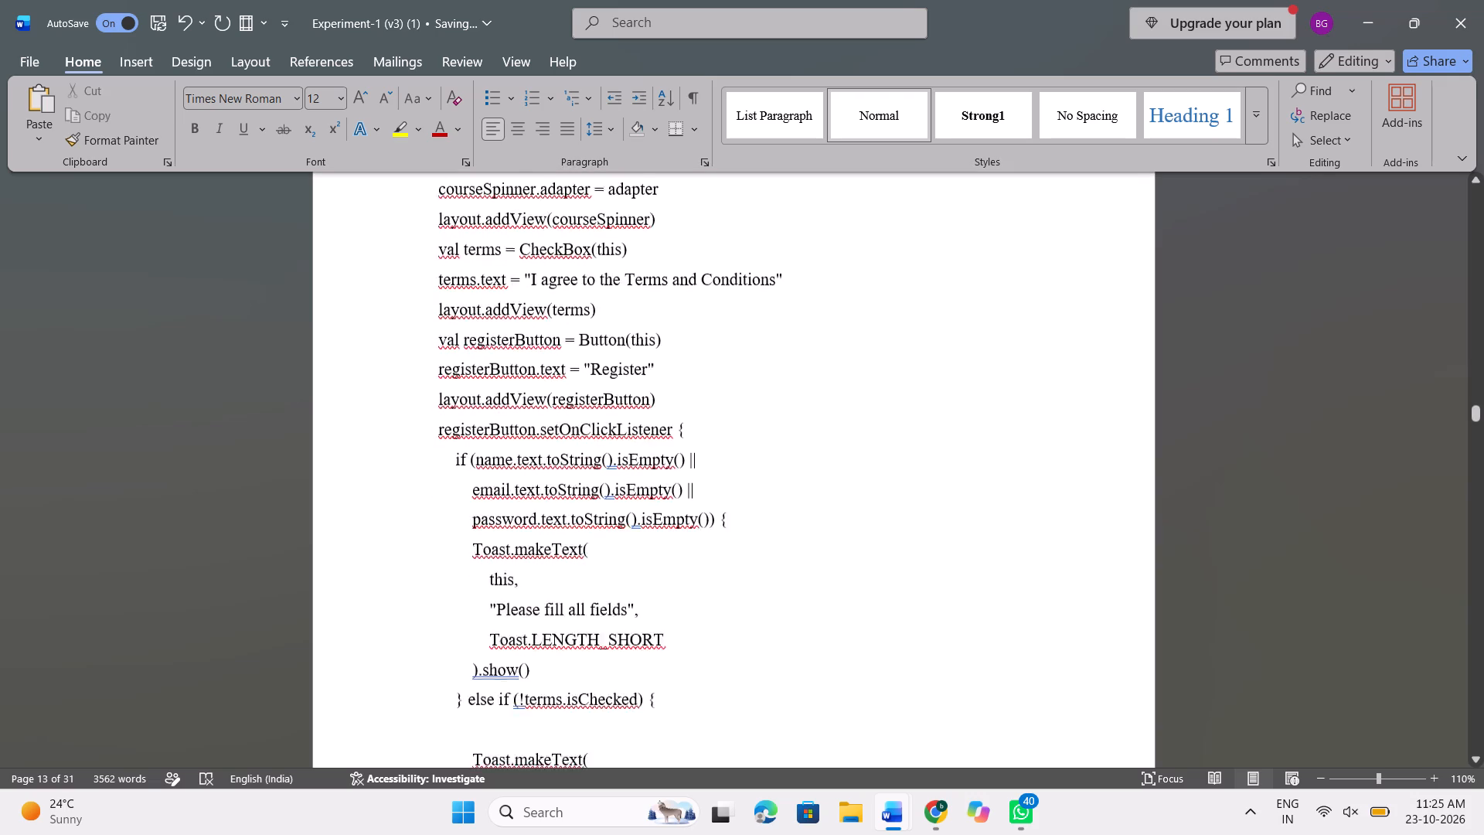
pyautogui.scroll(-1, 468, 562)
pyautogui.click(488, 330)
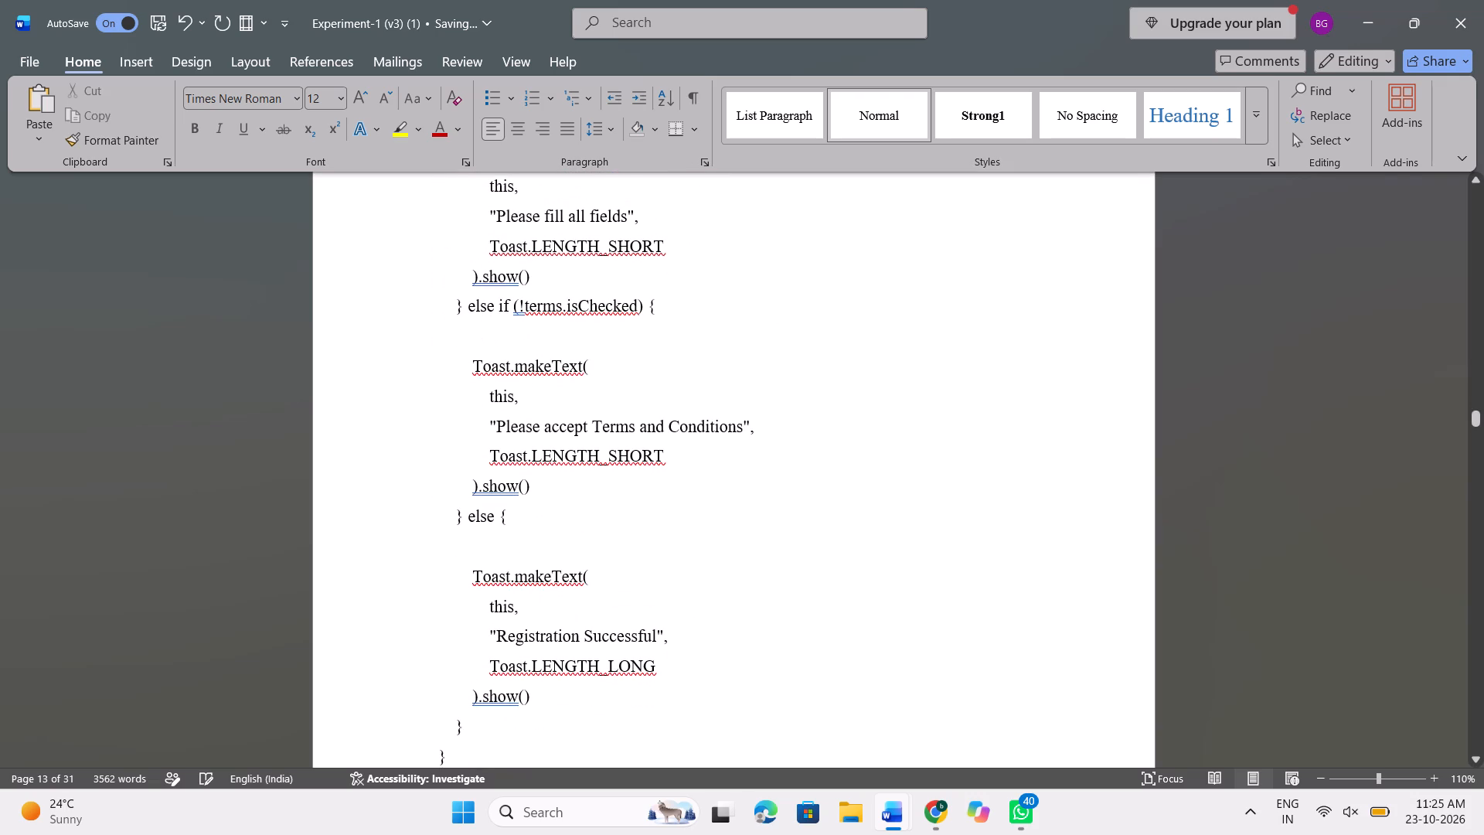
pyautogui.press('BackSpace')
pyautogui.press('BackSpace')
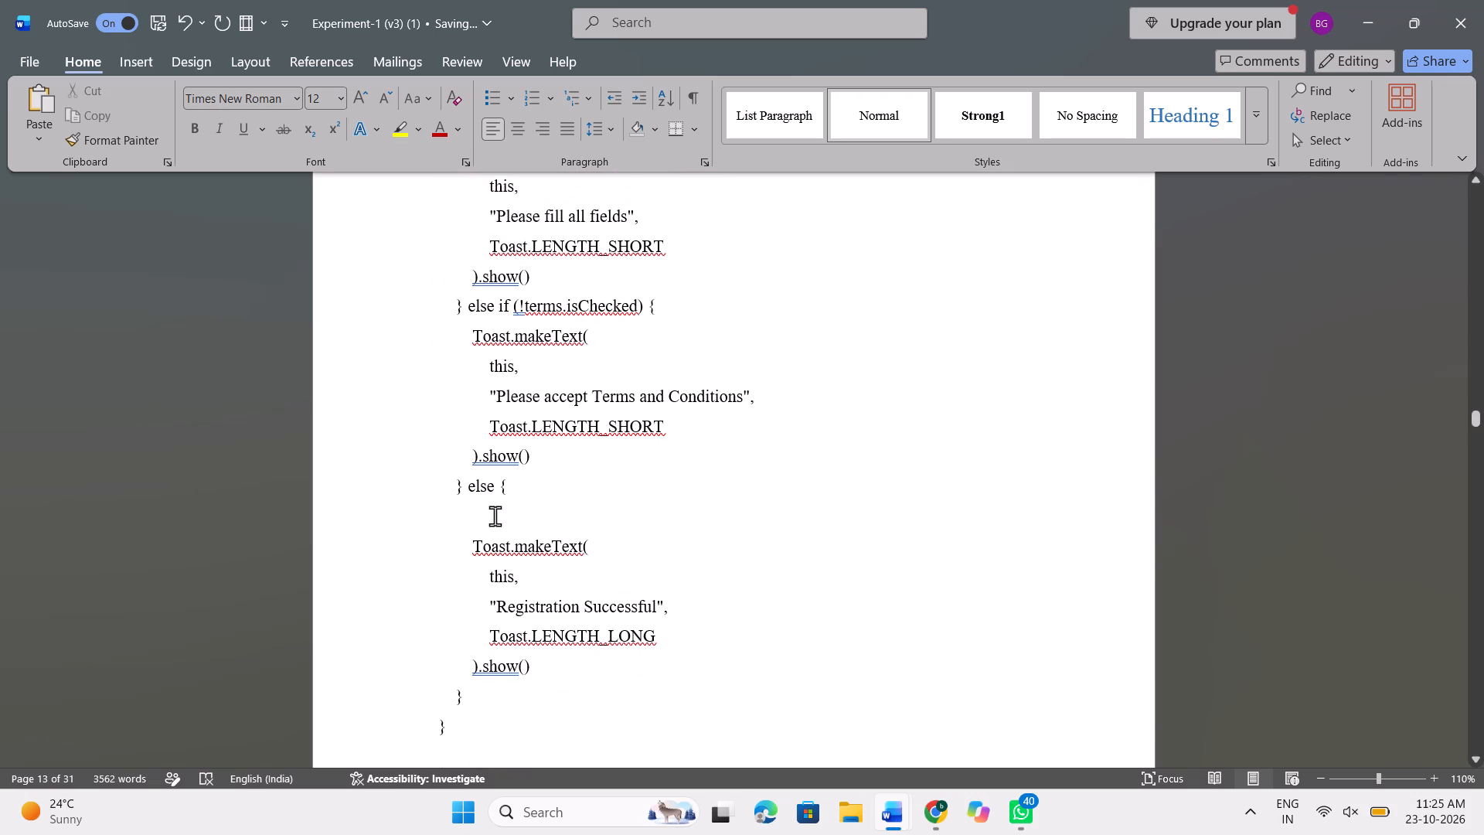
pyautogui.click(495, 516)
pyautogui.press('BackSpace')
pyautogui.press('BackSpace')
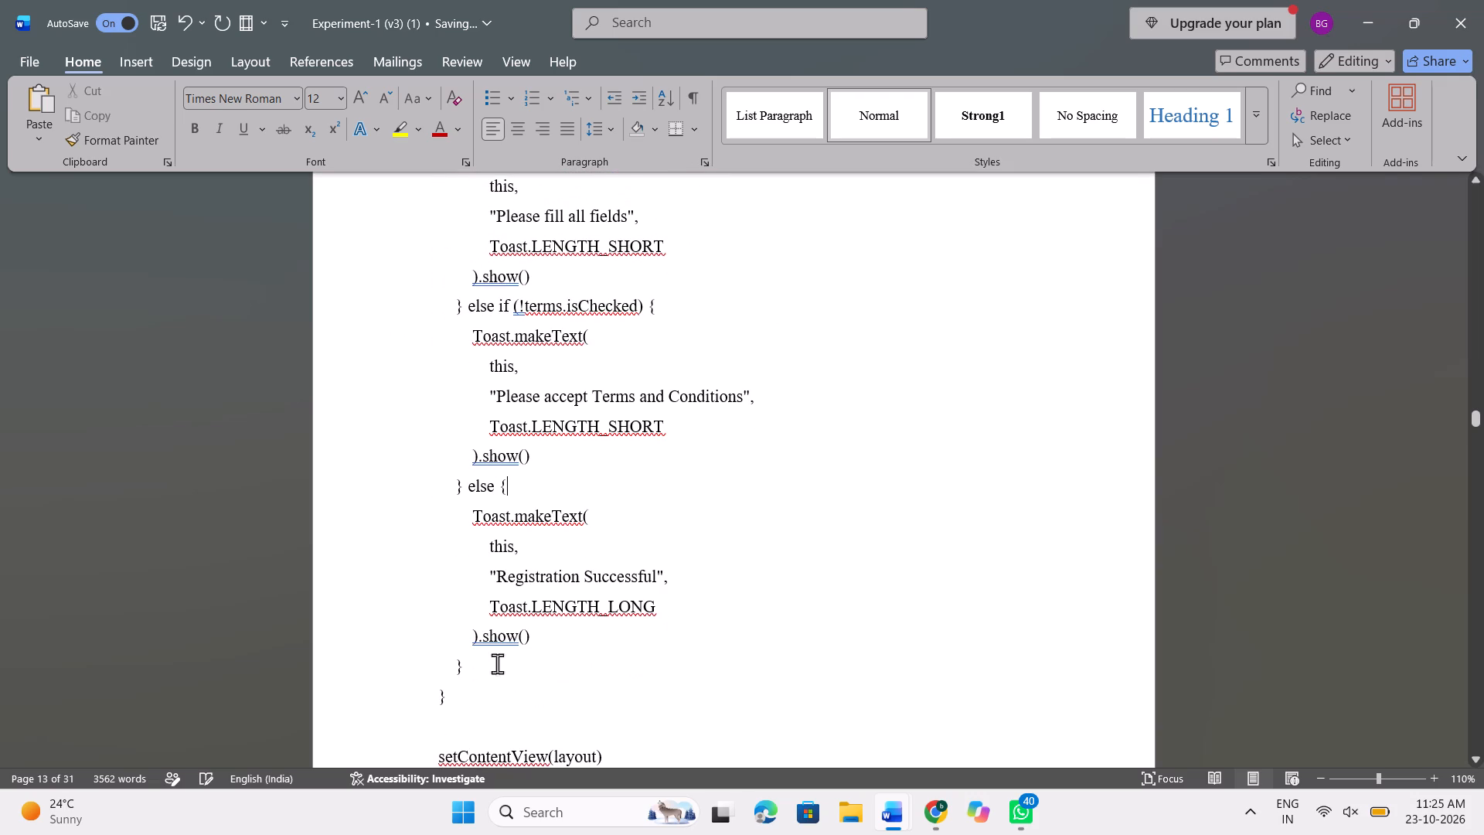
pyautogui.click(485, 726)
pyautogui.press('BackSpace')
pyautogui.press('BackSpace')
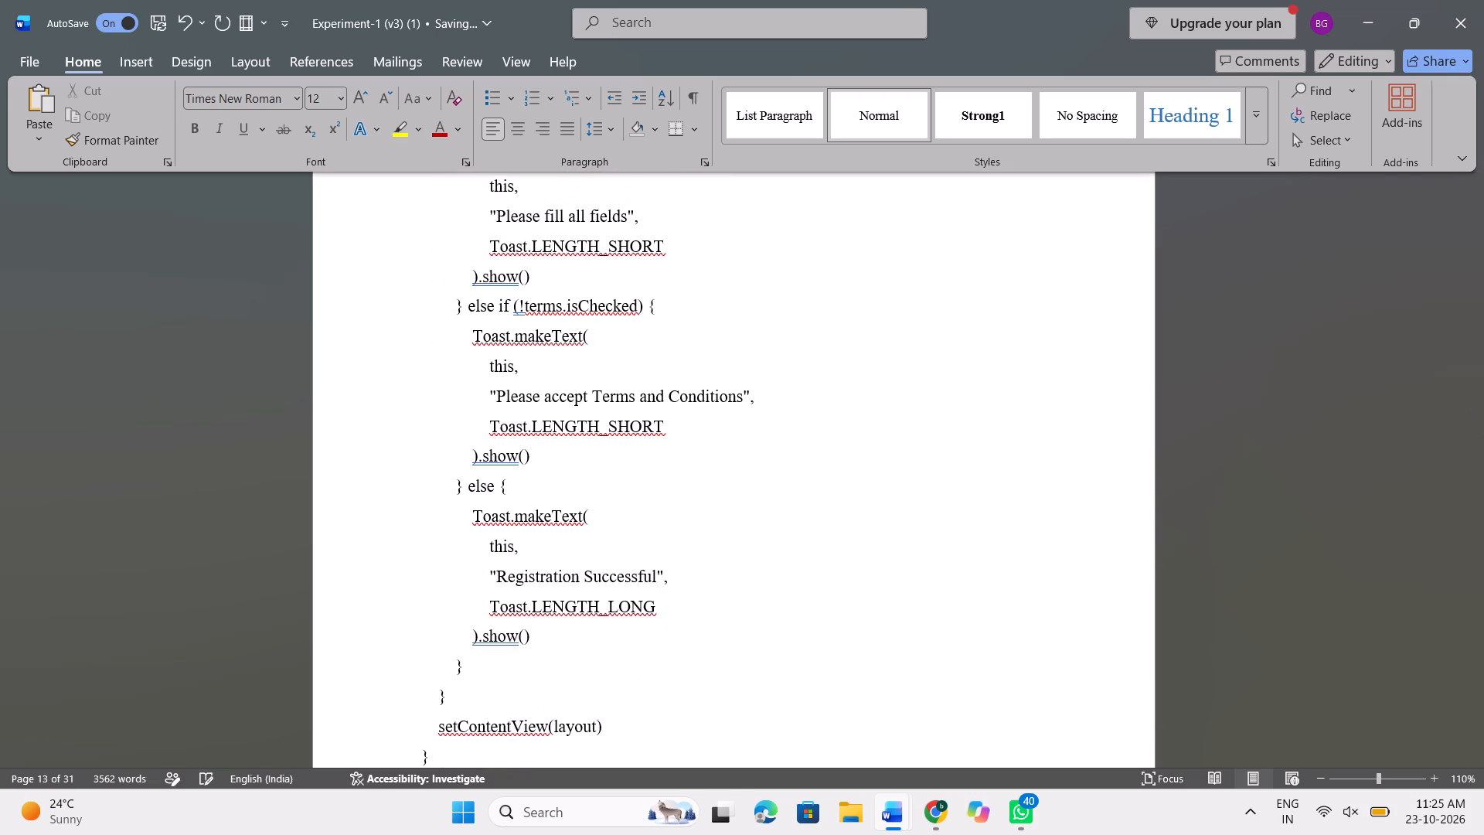
# Review the pages around the cleaned-up code, from the Experiment - 5 heading back to Experiment-4's title and procedure steps.
pyautogui.scroll(-4, 485, 726)
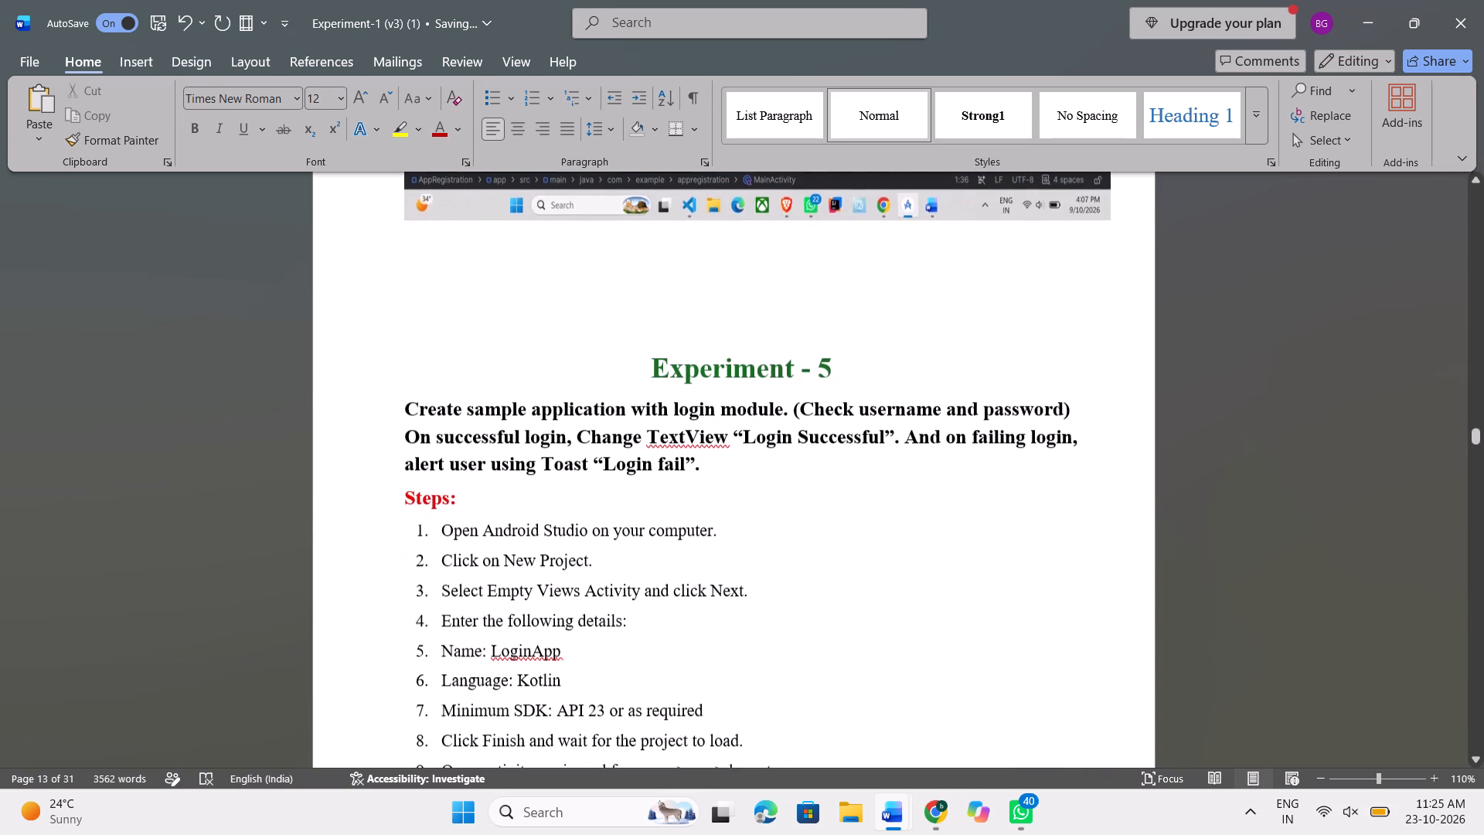
pyautogui.scroll(8, 485, 726)
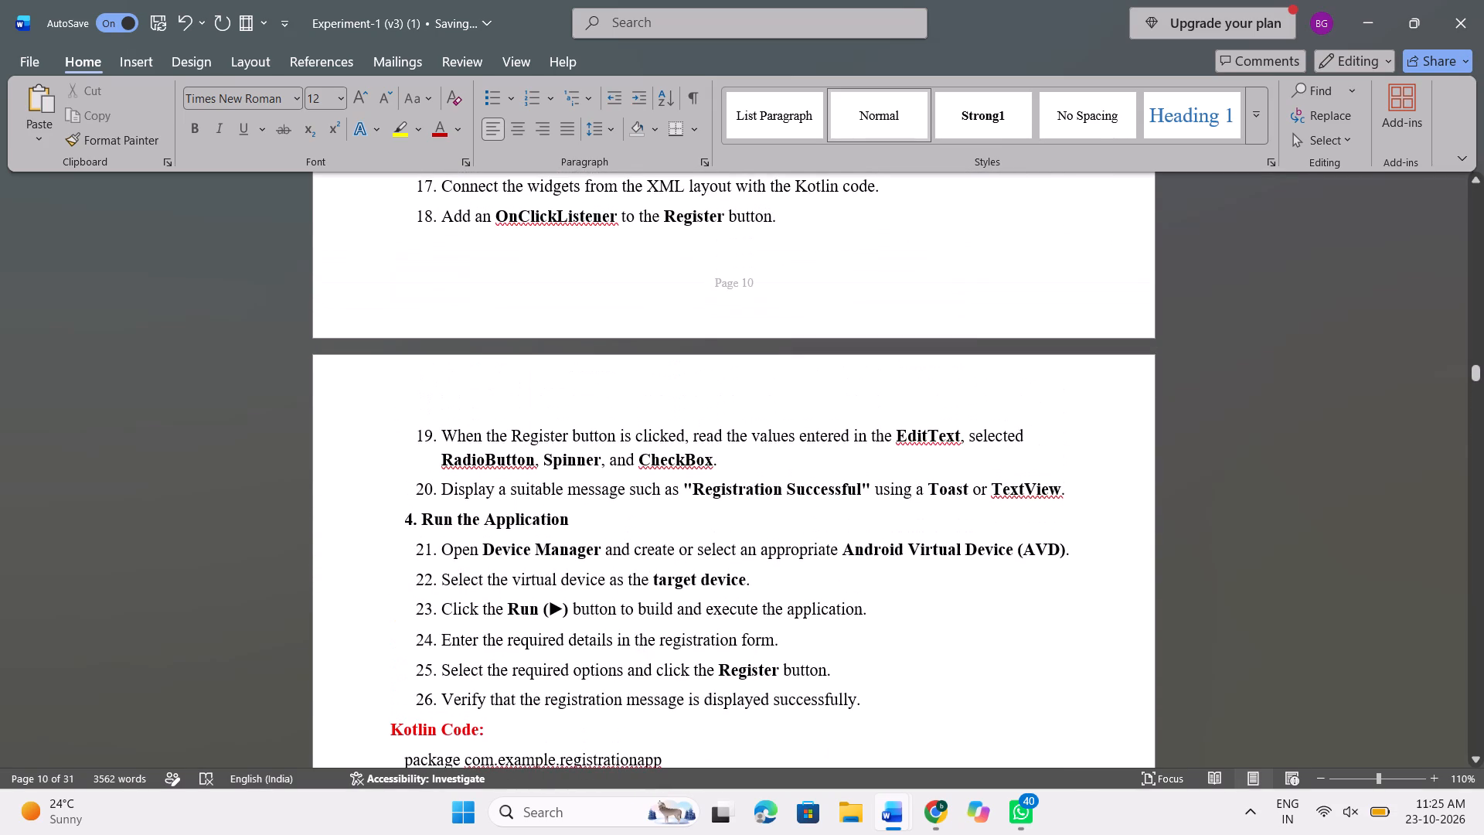
pyautogui.scroll(3, 485, 726)
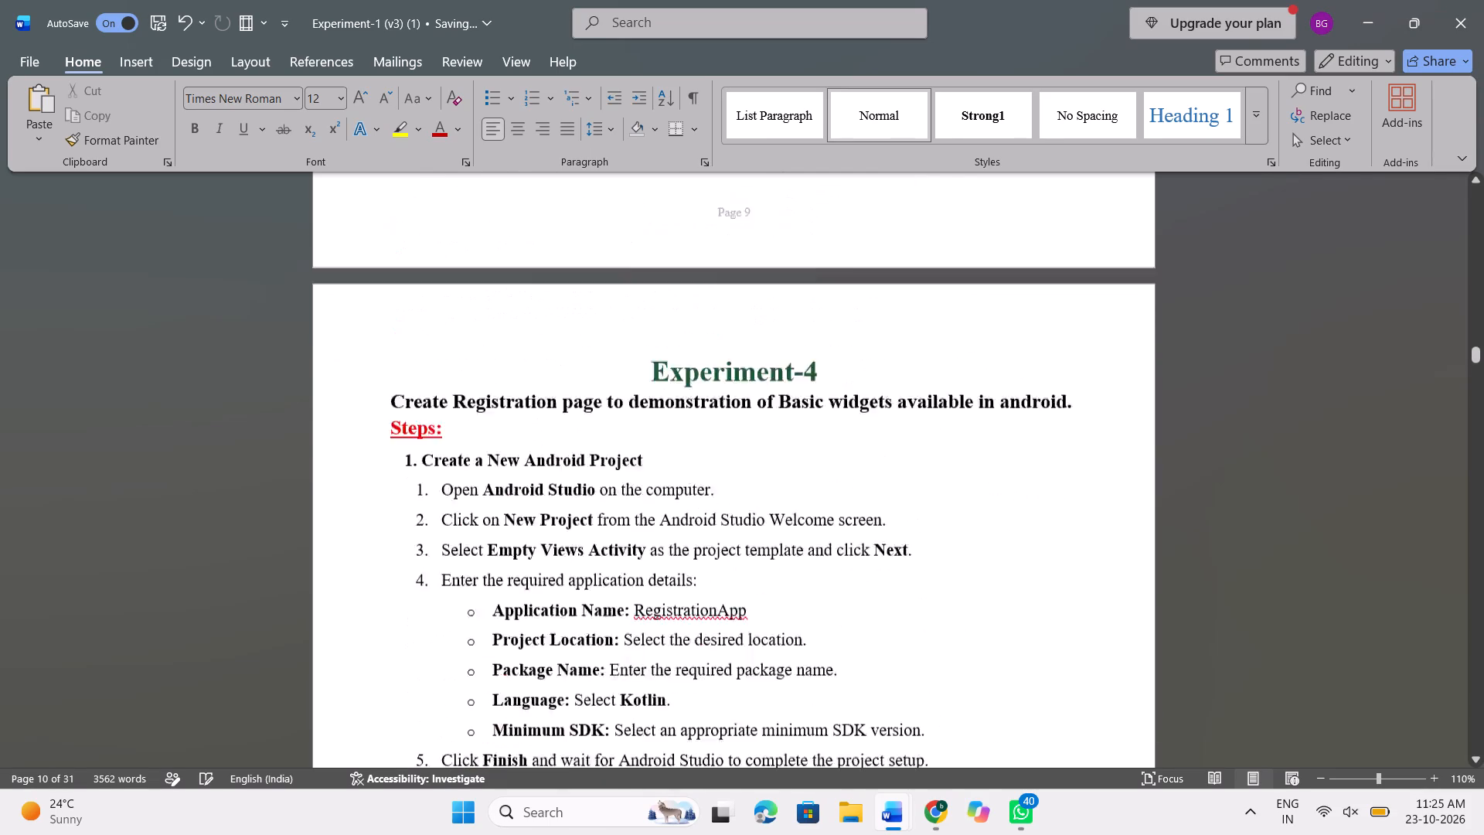
pyautogui.scroll(1, 485, 726)
pyautogui.scroll(-1, 485, 726)
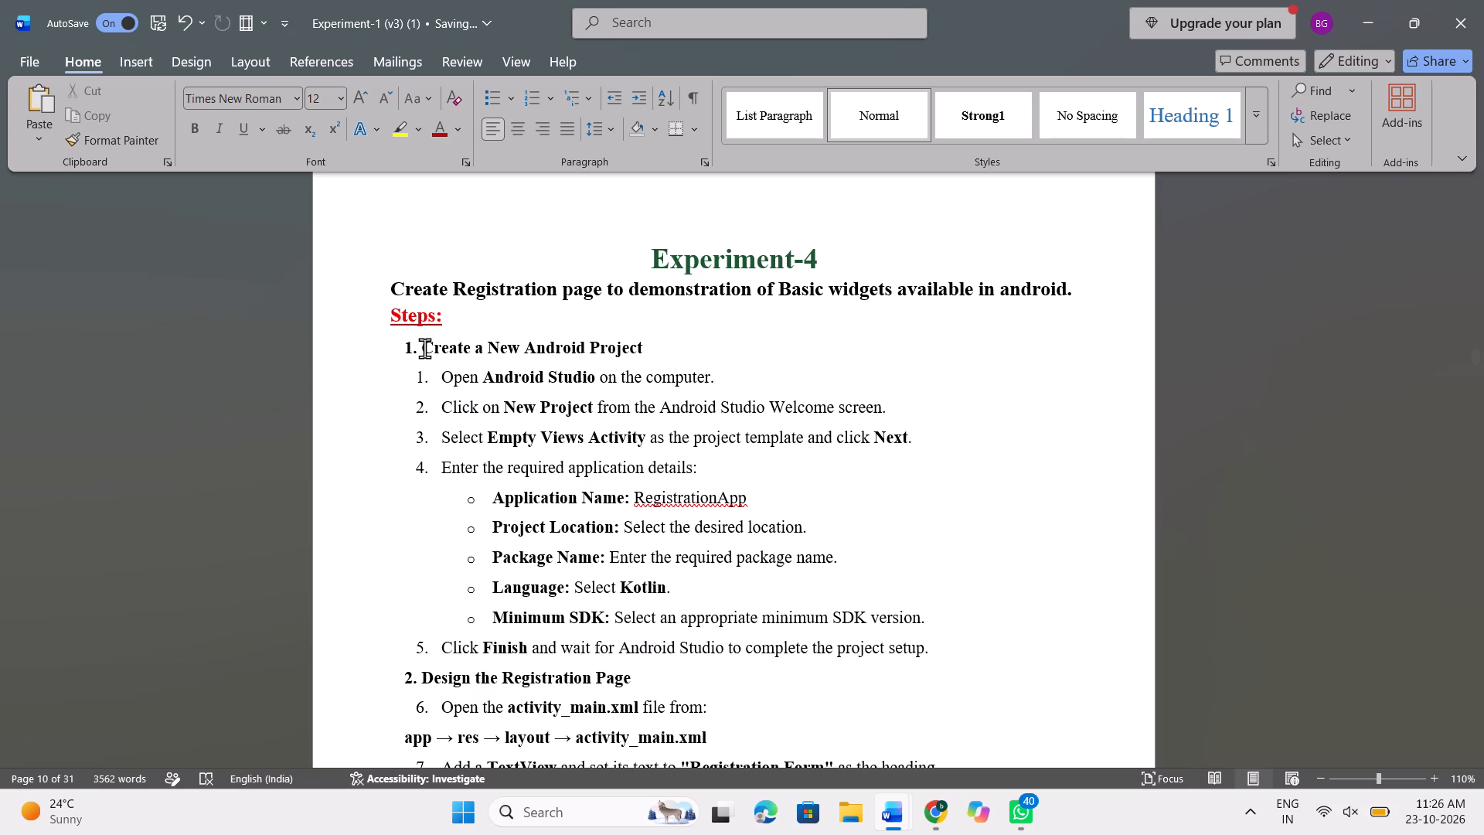
pyautogui.scroll(-1, 424, 348)
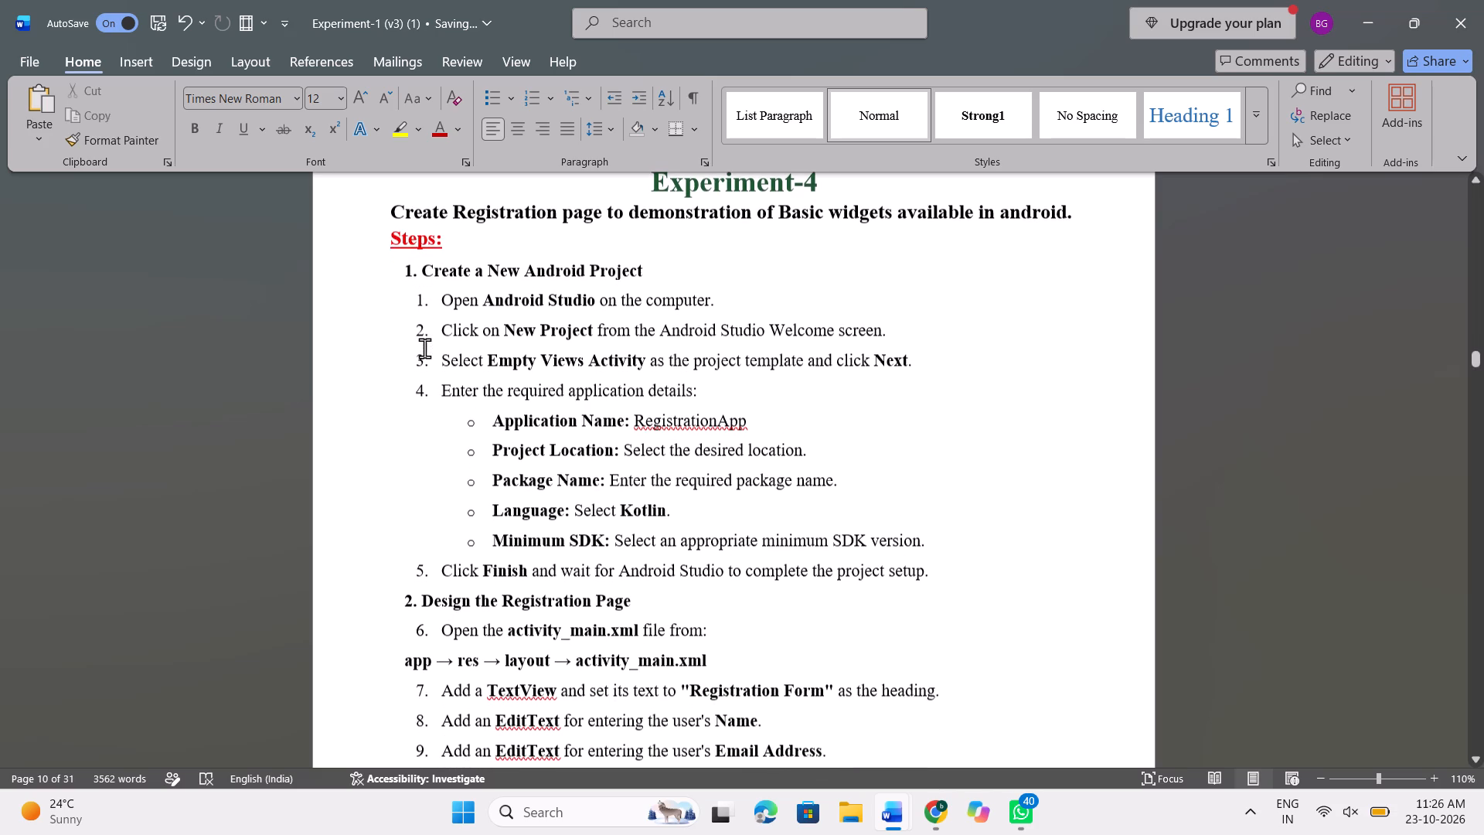
pyautogui.scroll(-2, 424, 348)
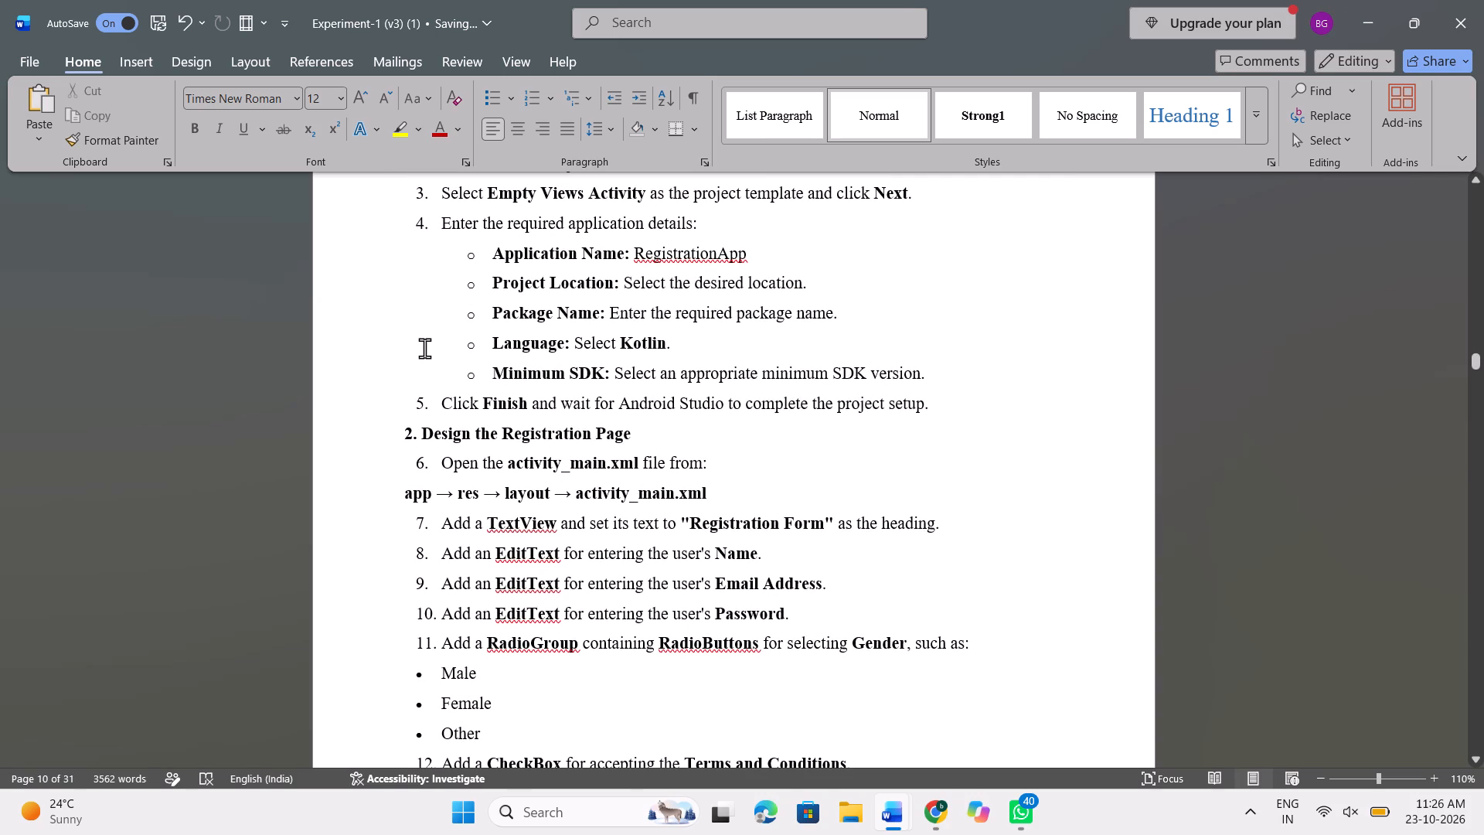
# Copy Experiment-4's whole procedure, from the "Create a New Android Project" heading through step 26, ending just above "Kotlin Code:".
pyautogui.scroll(-1, 424, 348)
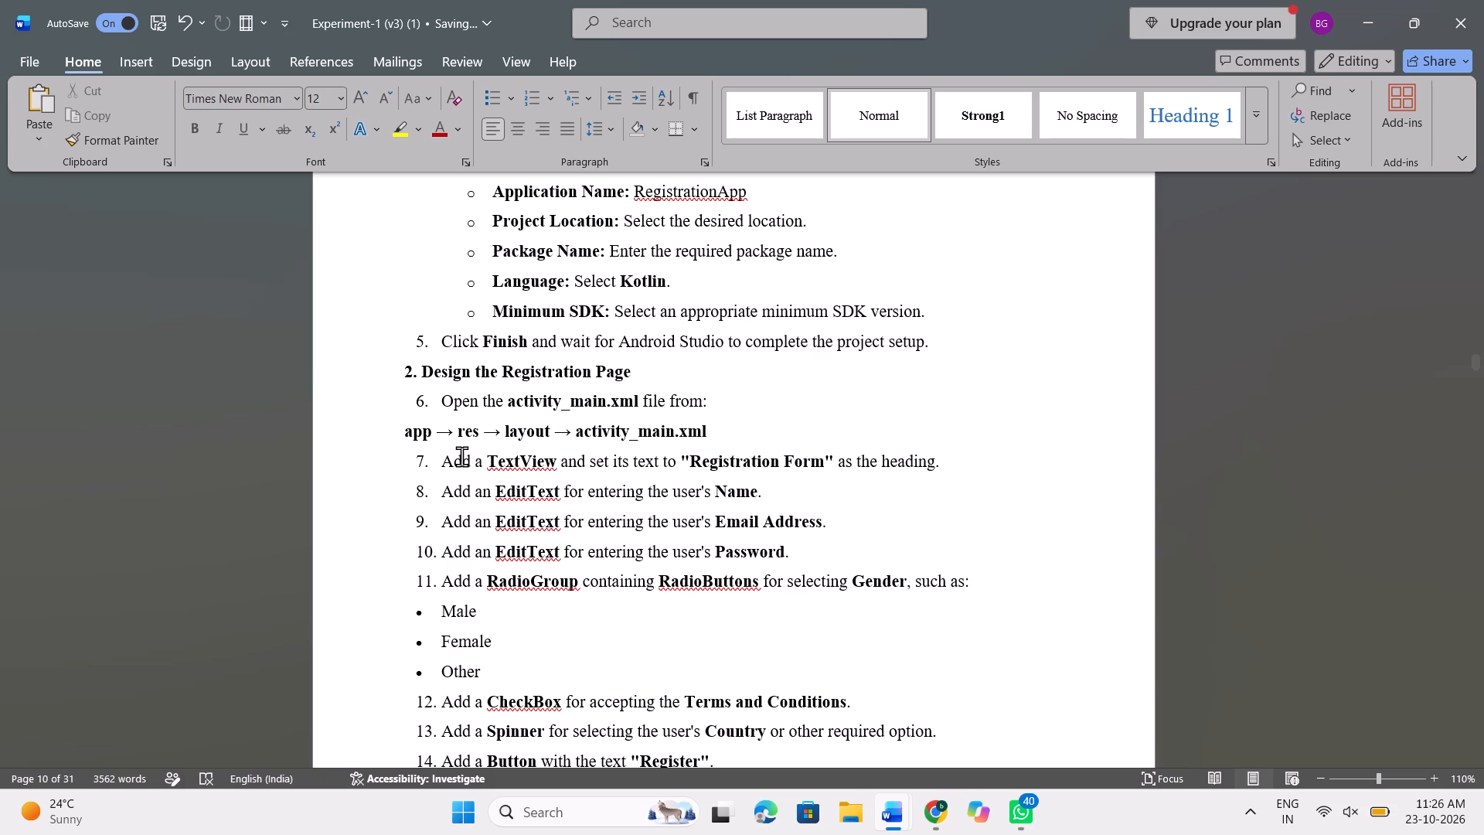
pyautogui.scroll(-1, 461, 456)
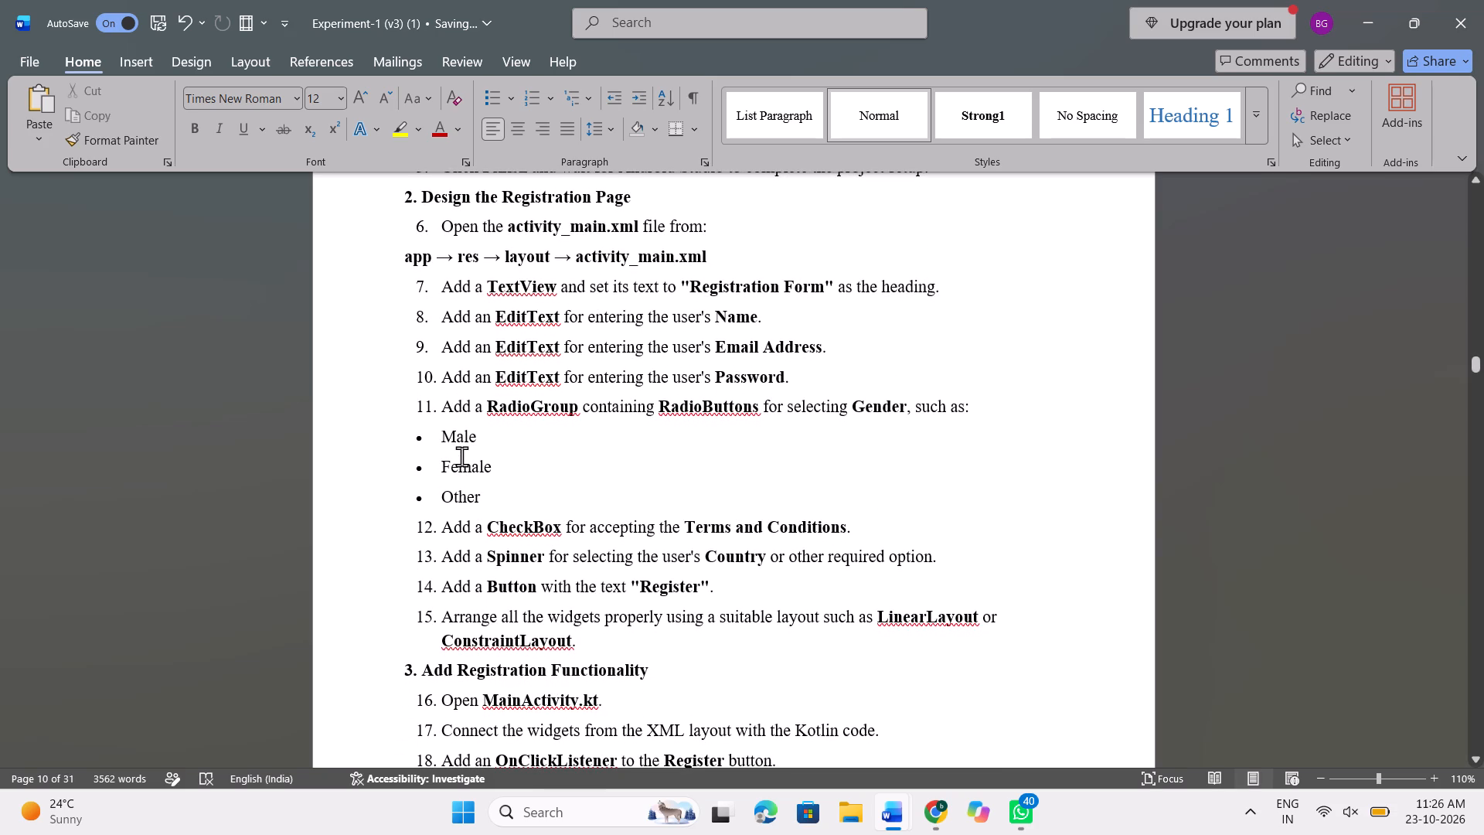
pyautogui.scroll(1, 461, 456)
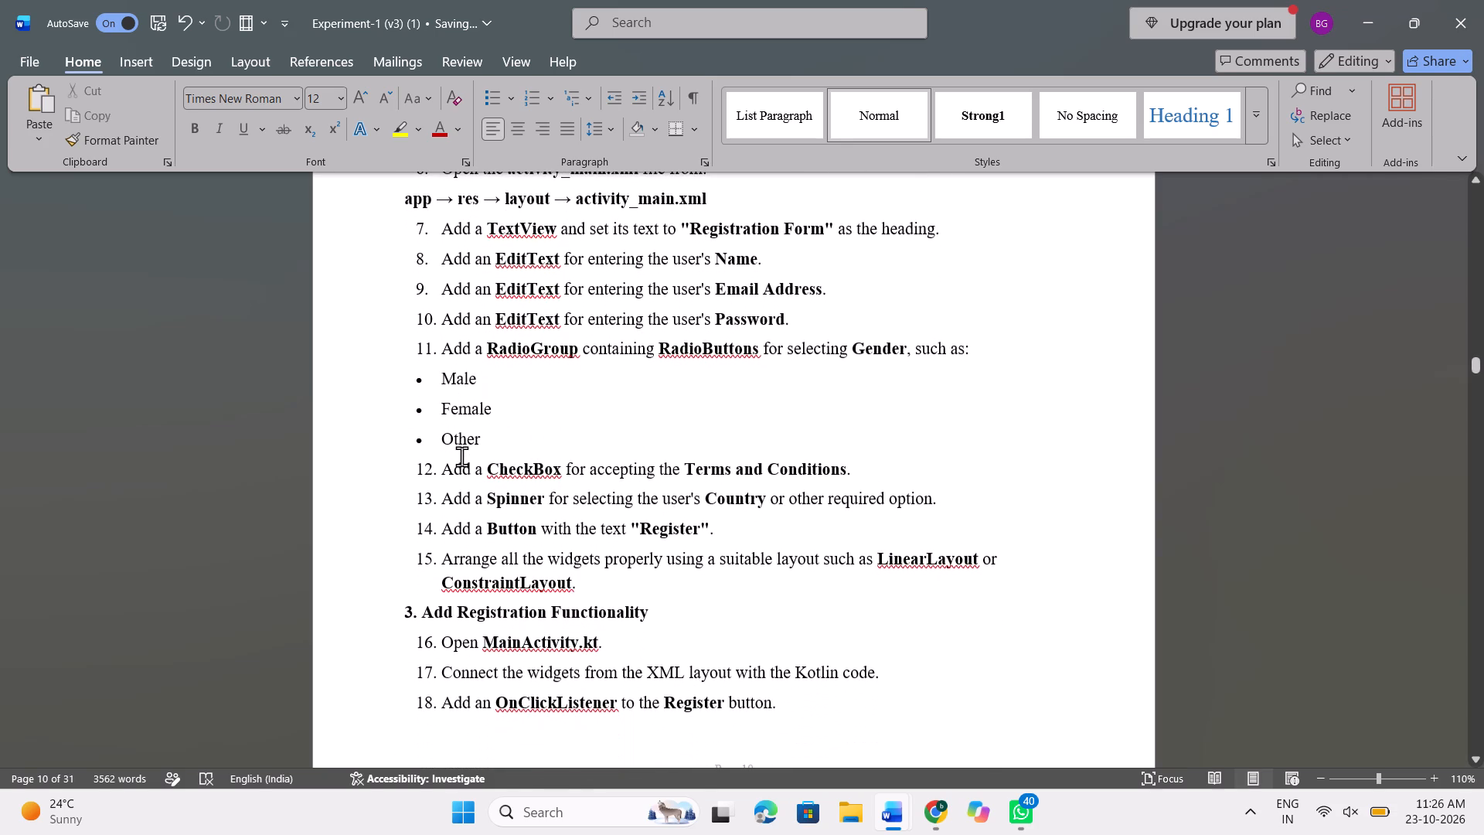
pyautogui.scroll(2, 461, 456)
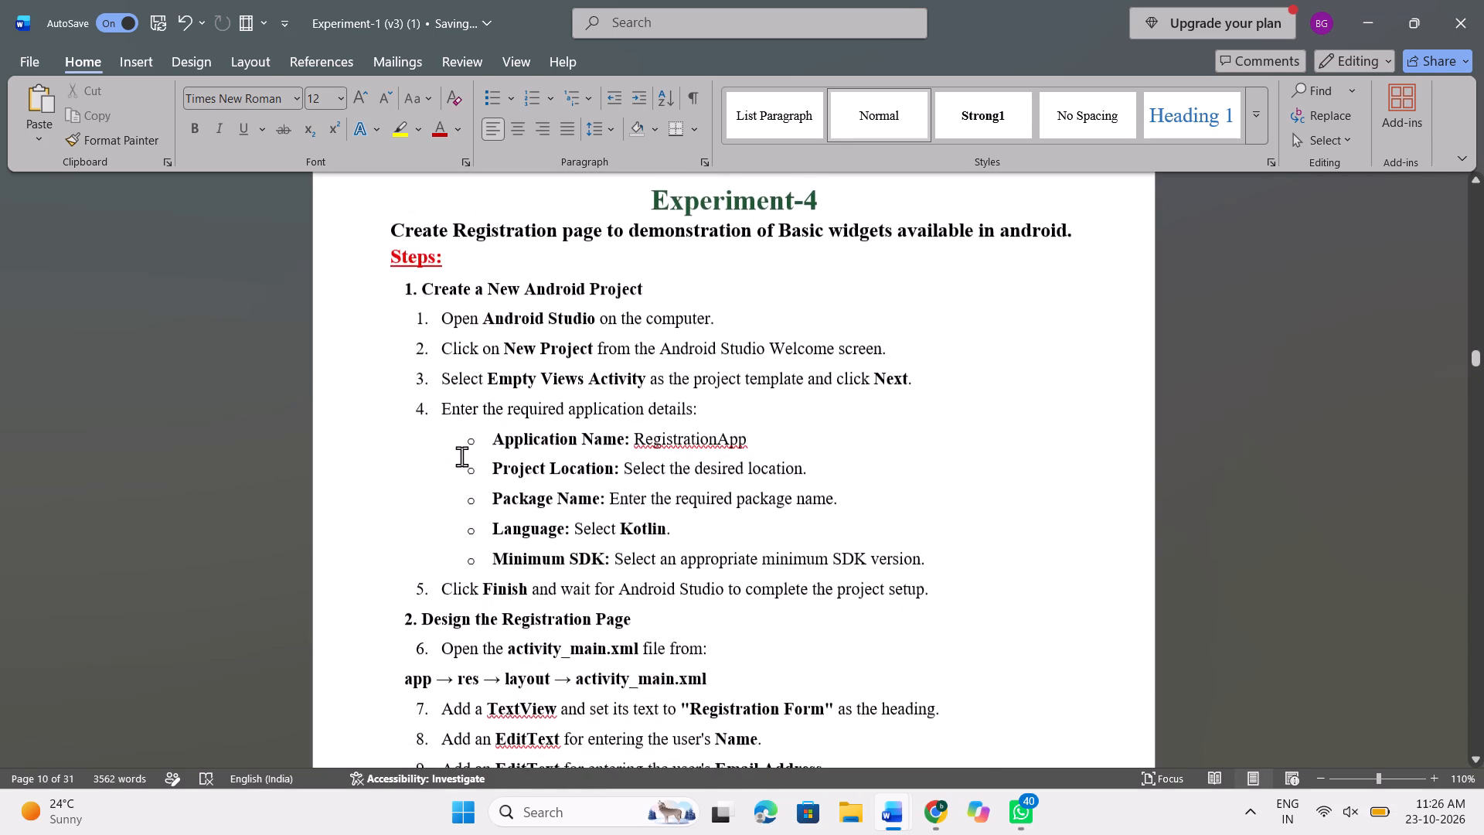
pyautogui.moveTo(421, 279); pyautogui.dragTo(501, 580)
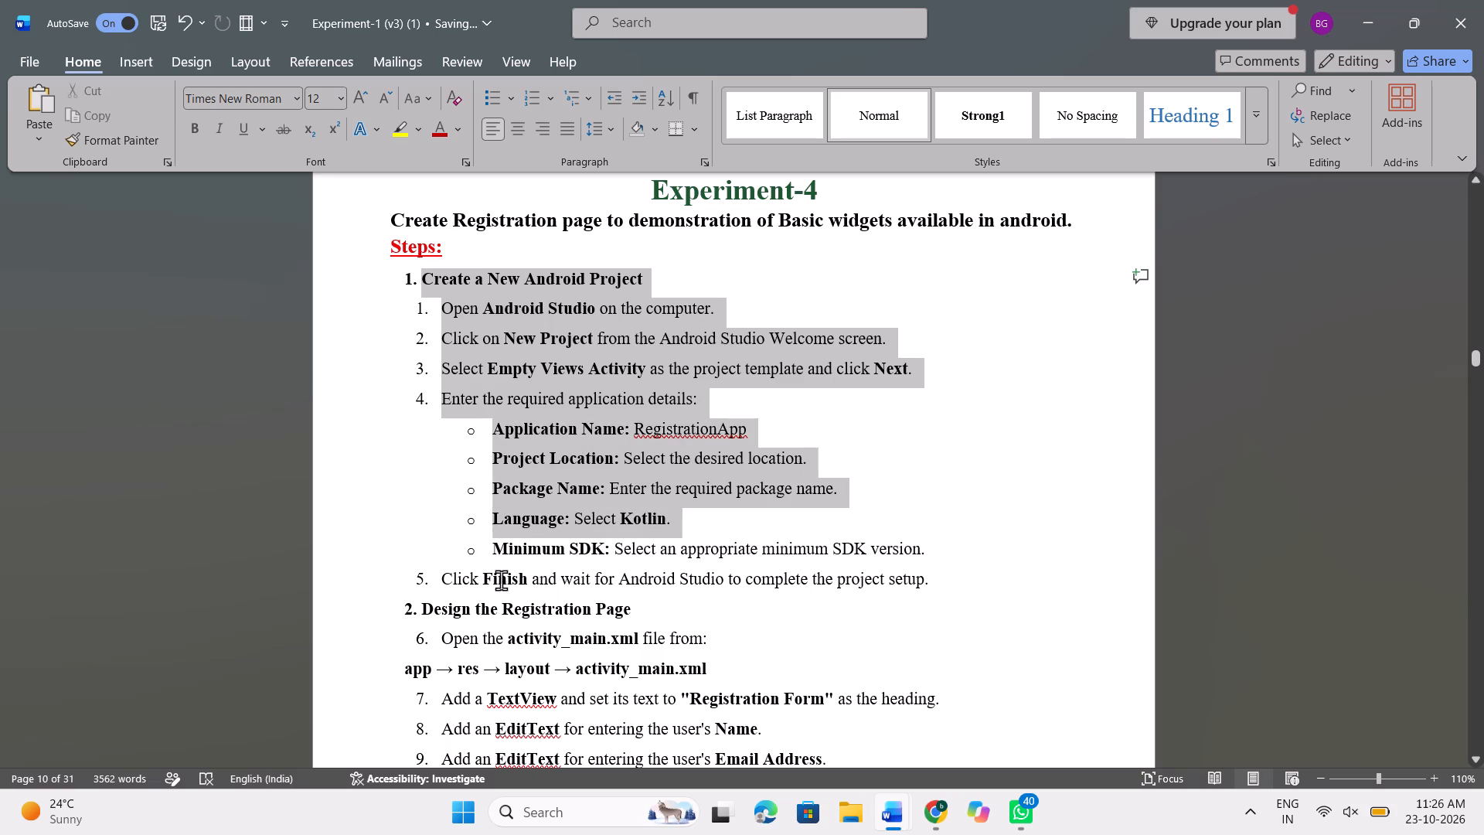
pyautogui.moveTo(501, 580); pyautogui.dragTo(522, 444)
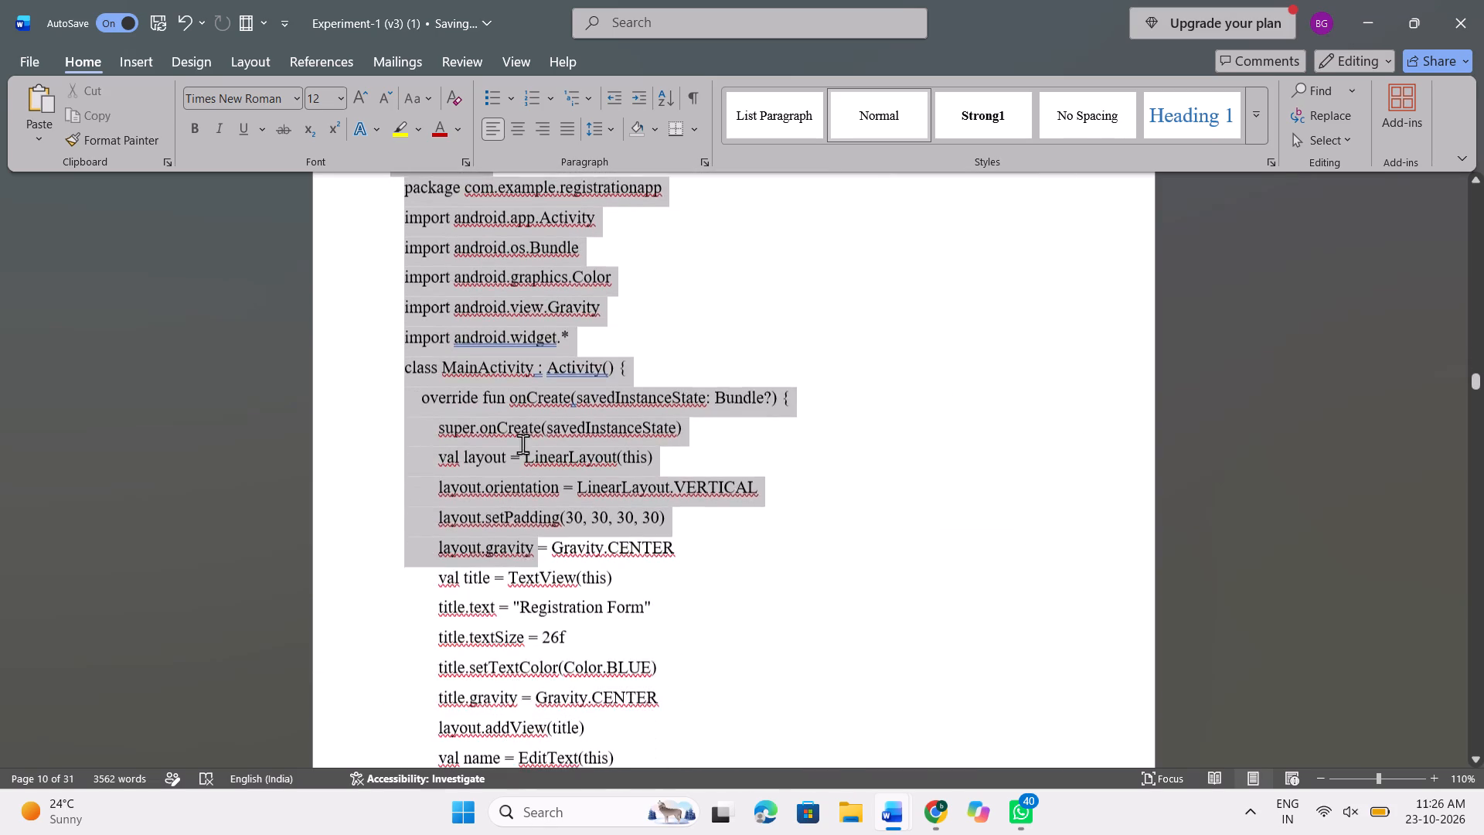
pyautogui.moveTo(522, 444); pyautogui.dragTo(769, 564)
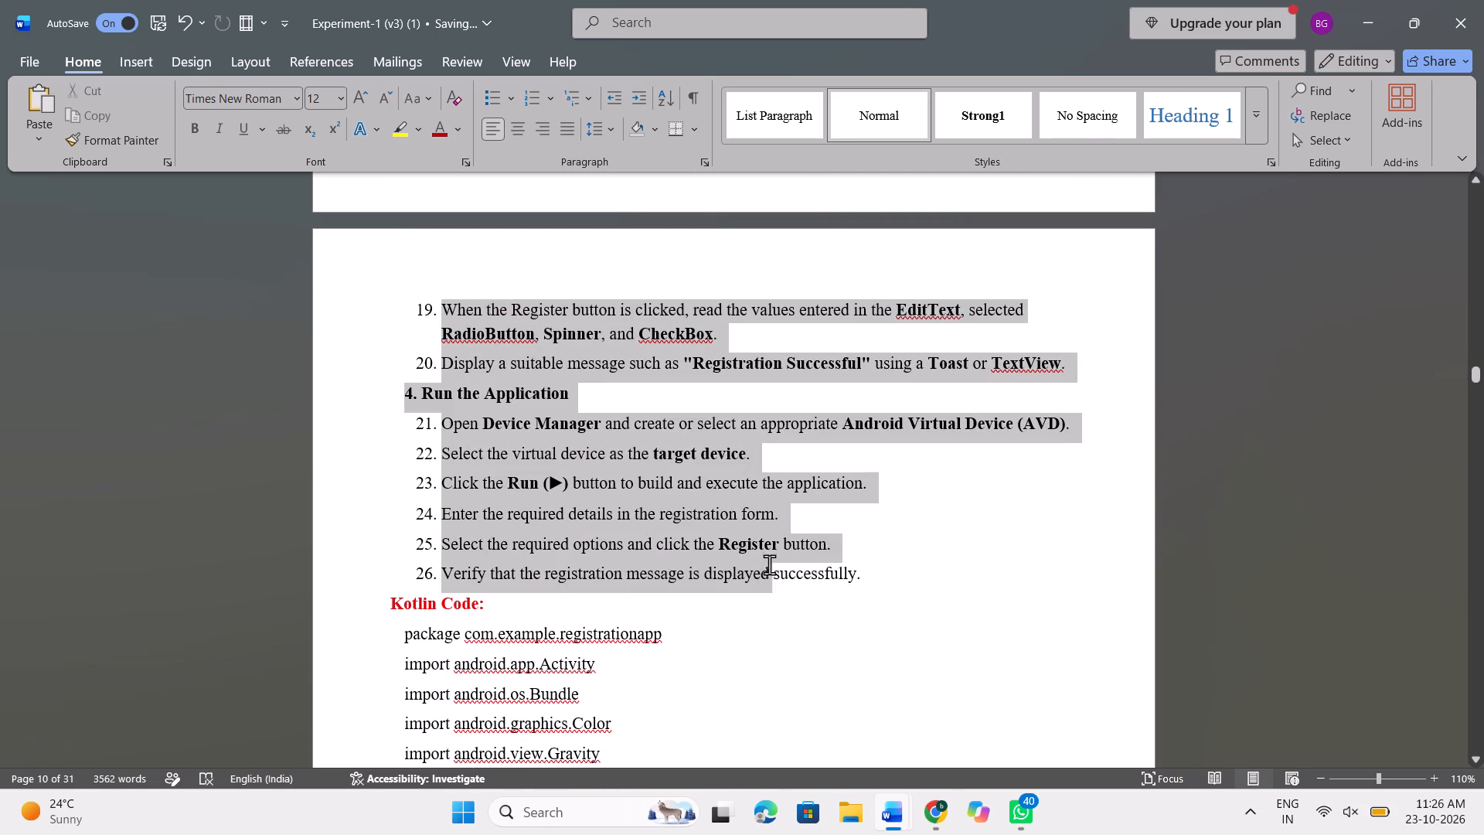
pyautogui.moveTo(769, 564); pyautogui.dragTo(895, 568)
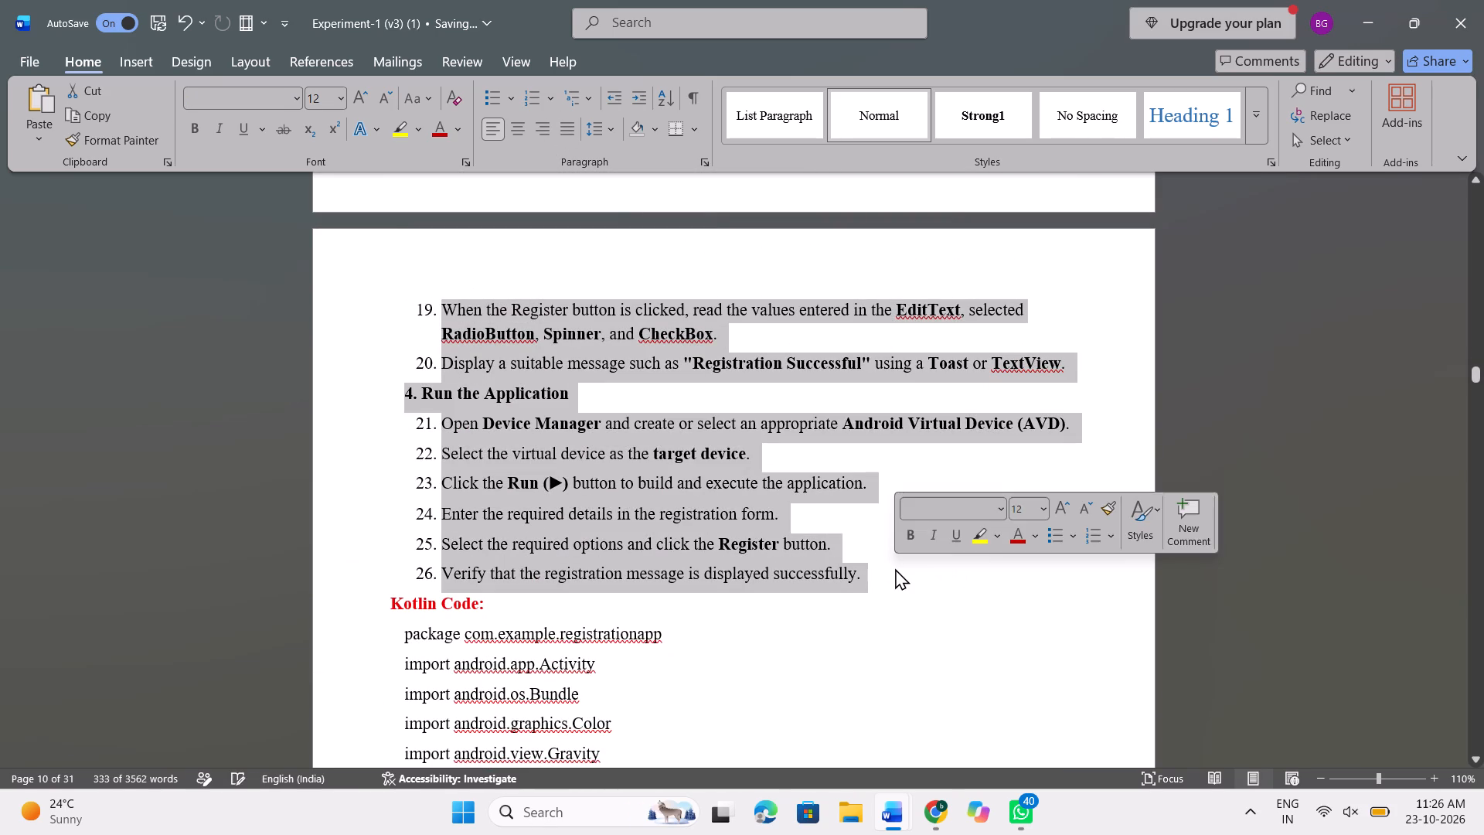
pyautogui.hotkey('ctrl', 'c')
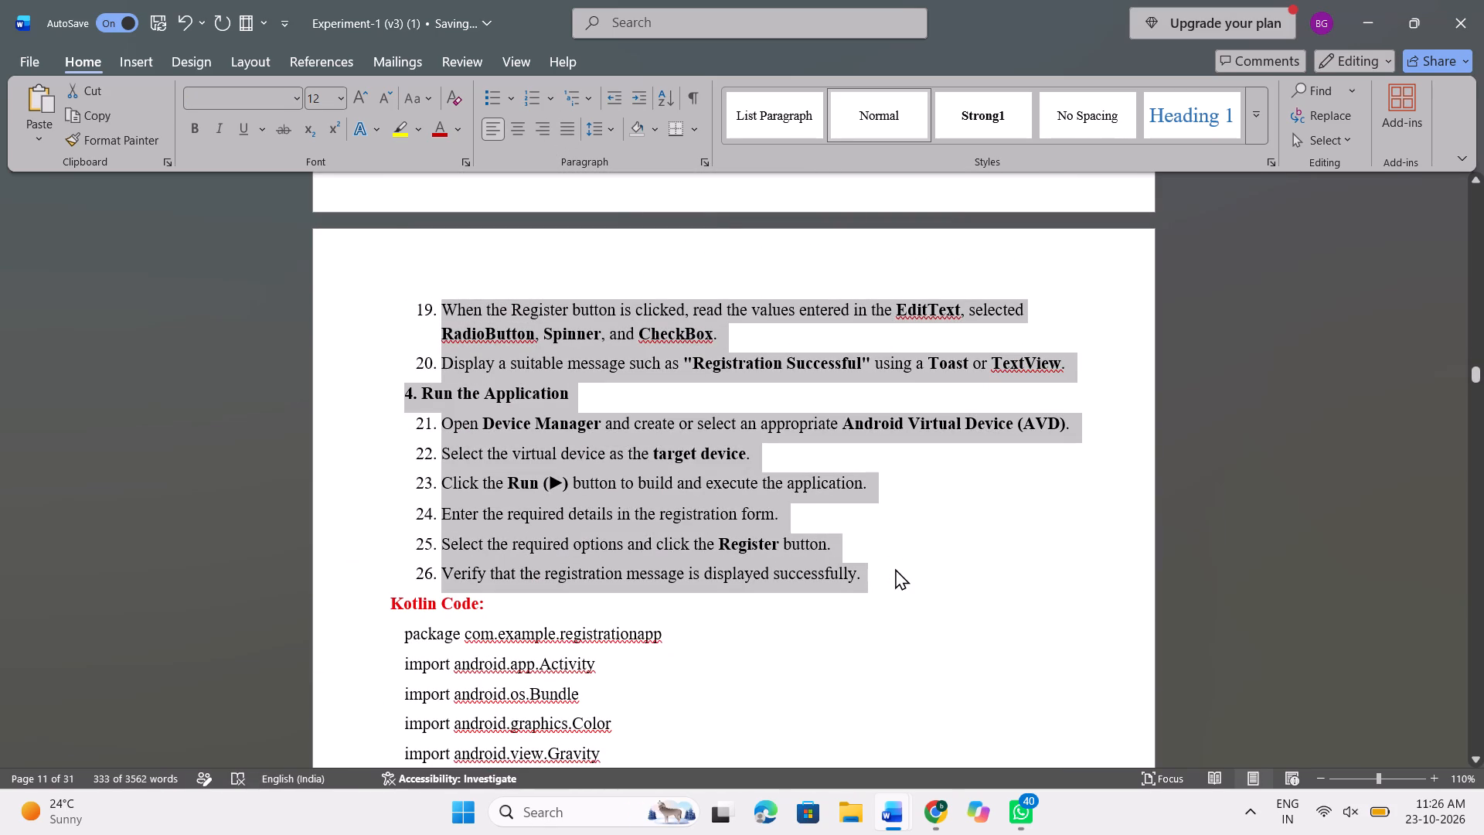
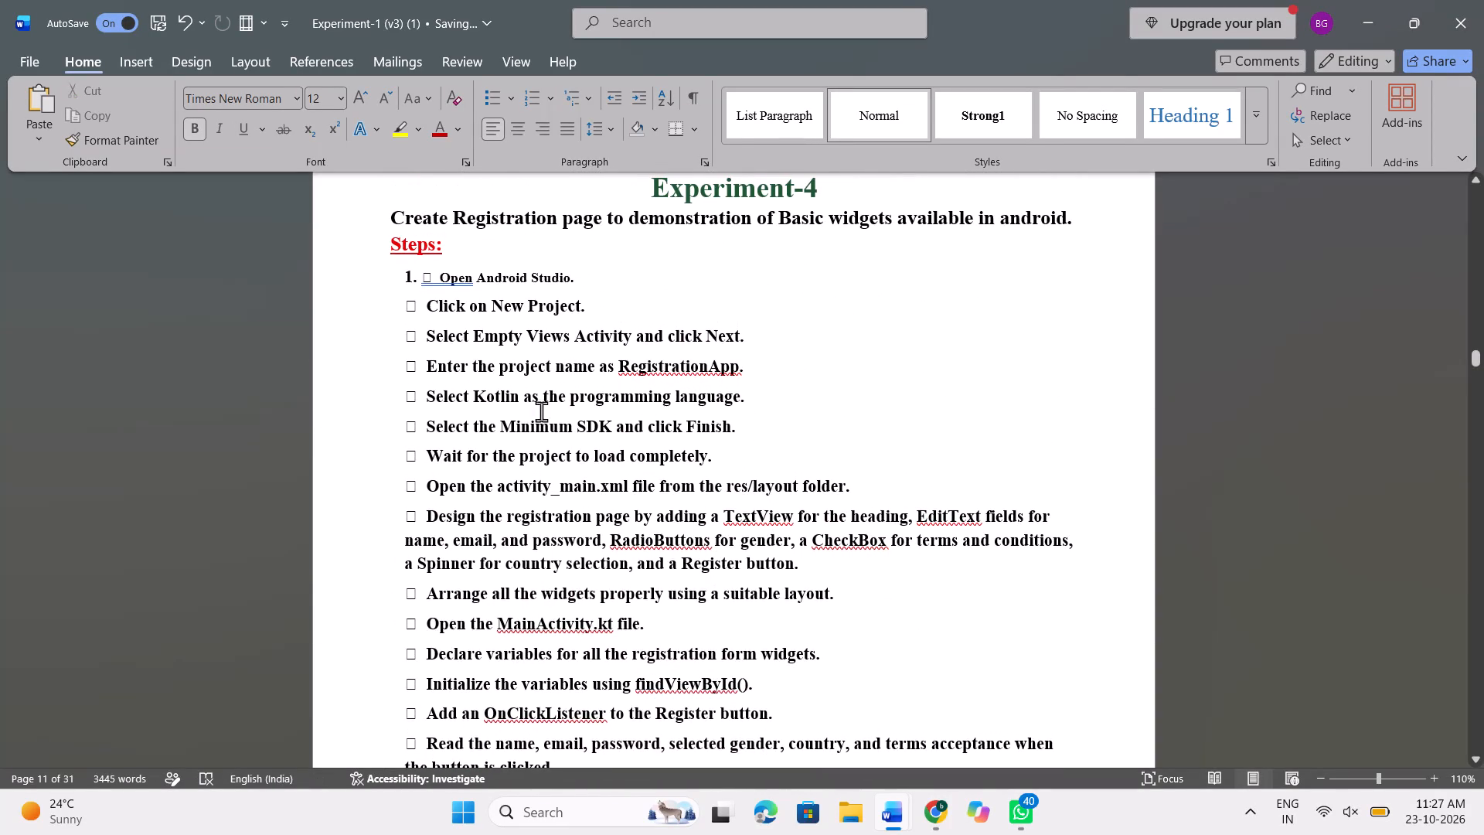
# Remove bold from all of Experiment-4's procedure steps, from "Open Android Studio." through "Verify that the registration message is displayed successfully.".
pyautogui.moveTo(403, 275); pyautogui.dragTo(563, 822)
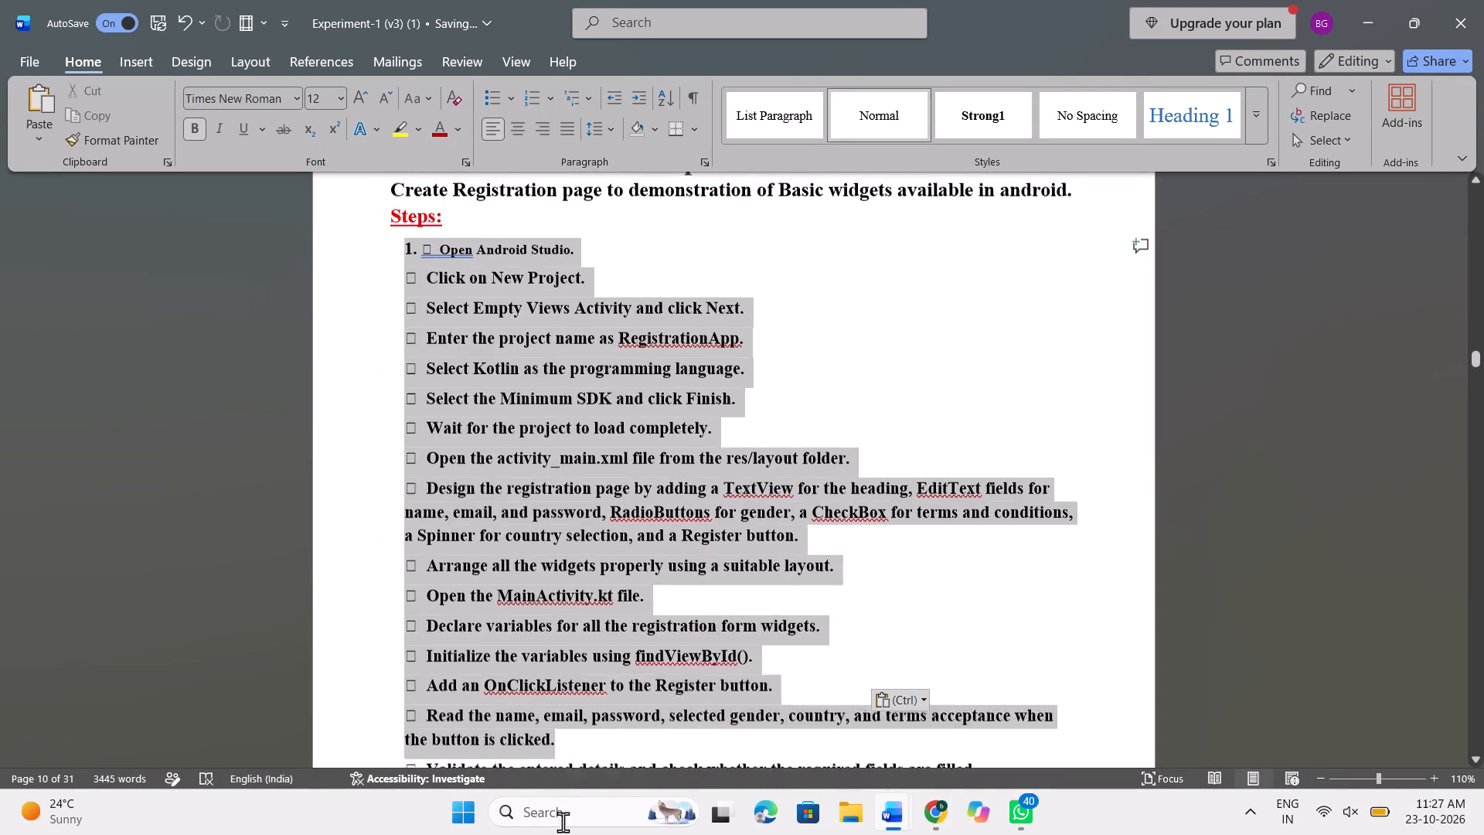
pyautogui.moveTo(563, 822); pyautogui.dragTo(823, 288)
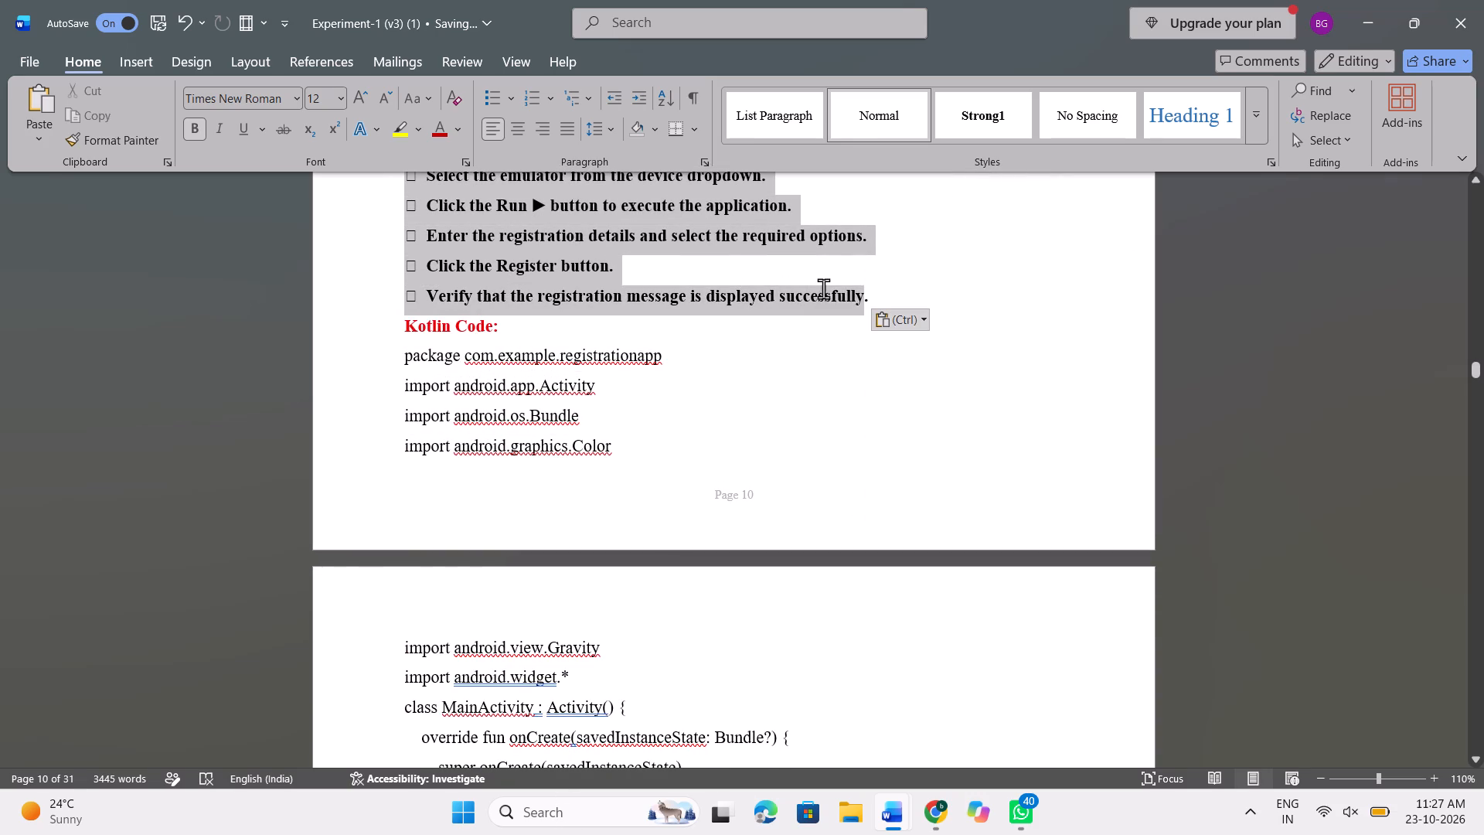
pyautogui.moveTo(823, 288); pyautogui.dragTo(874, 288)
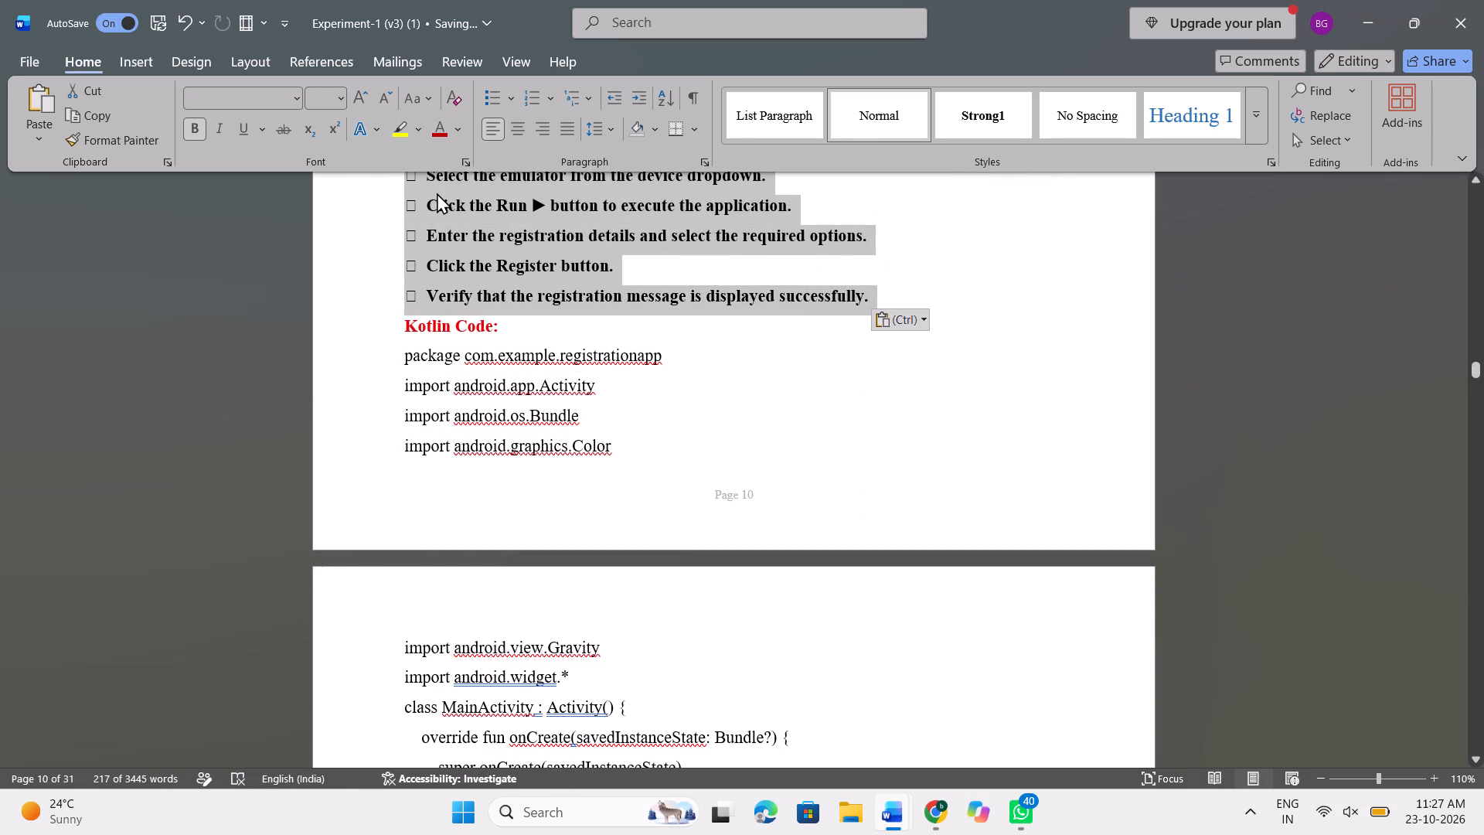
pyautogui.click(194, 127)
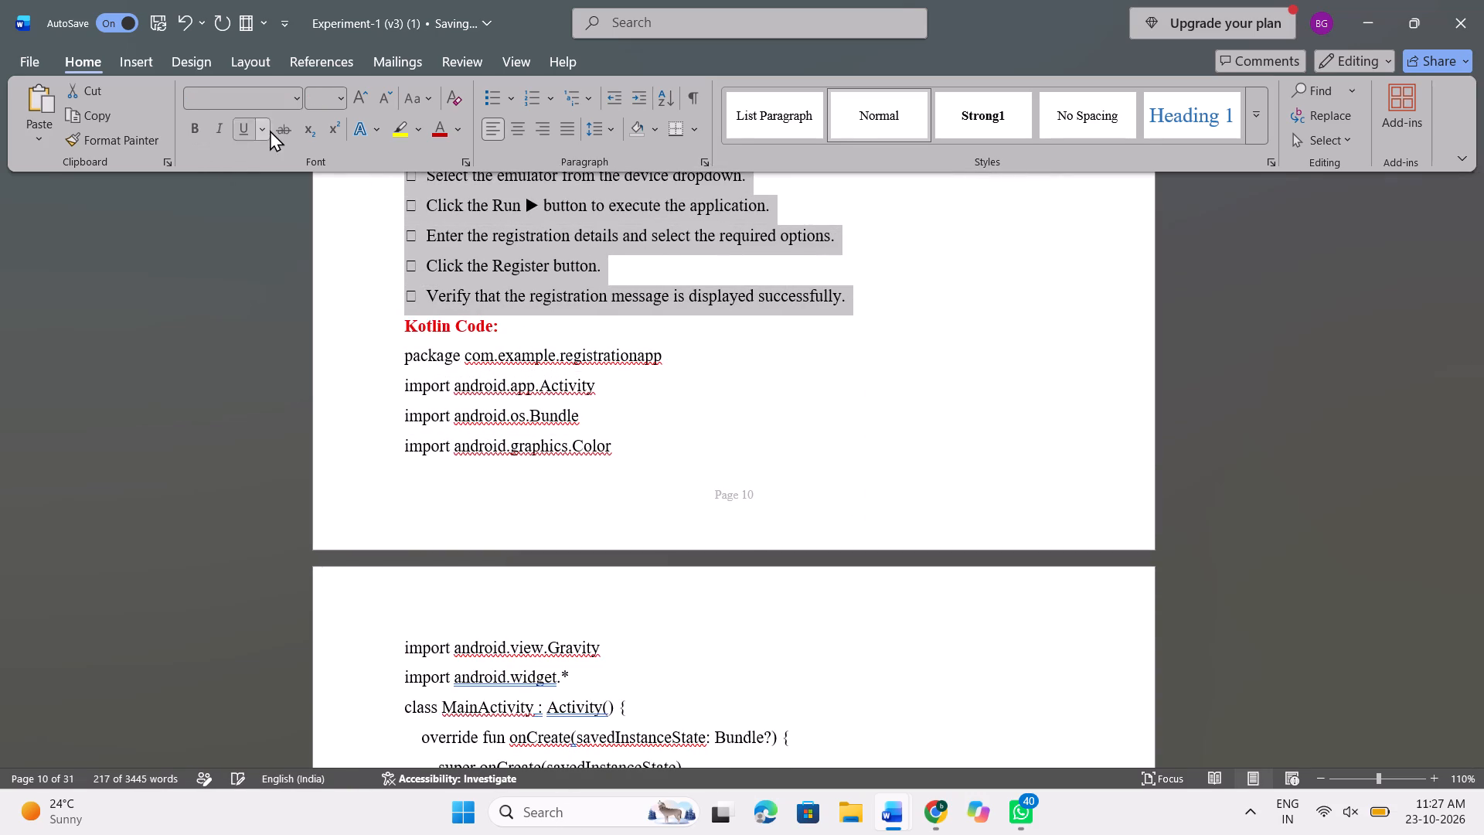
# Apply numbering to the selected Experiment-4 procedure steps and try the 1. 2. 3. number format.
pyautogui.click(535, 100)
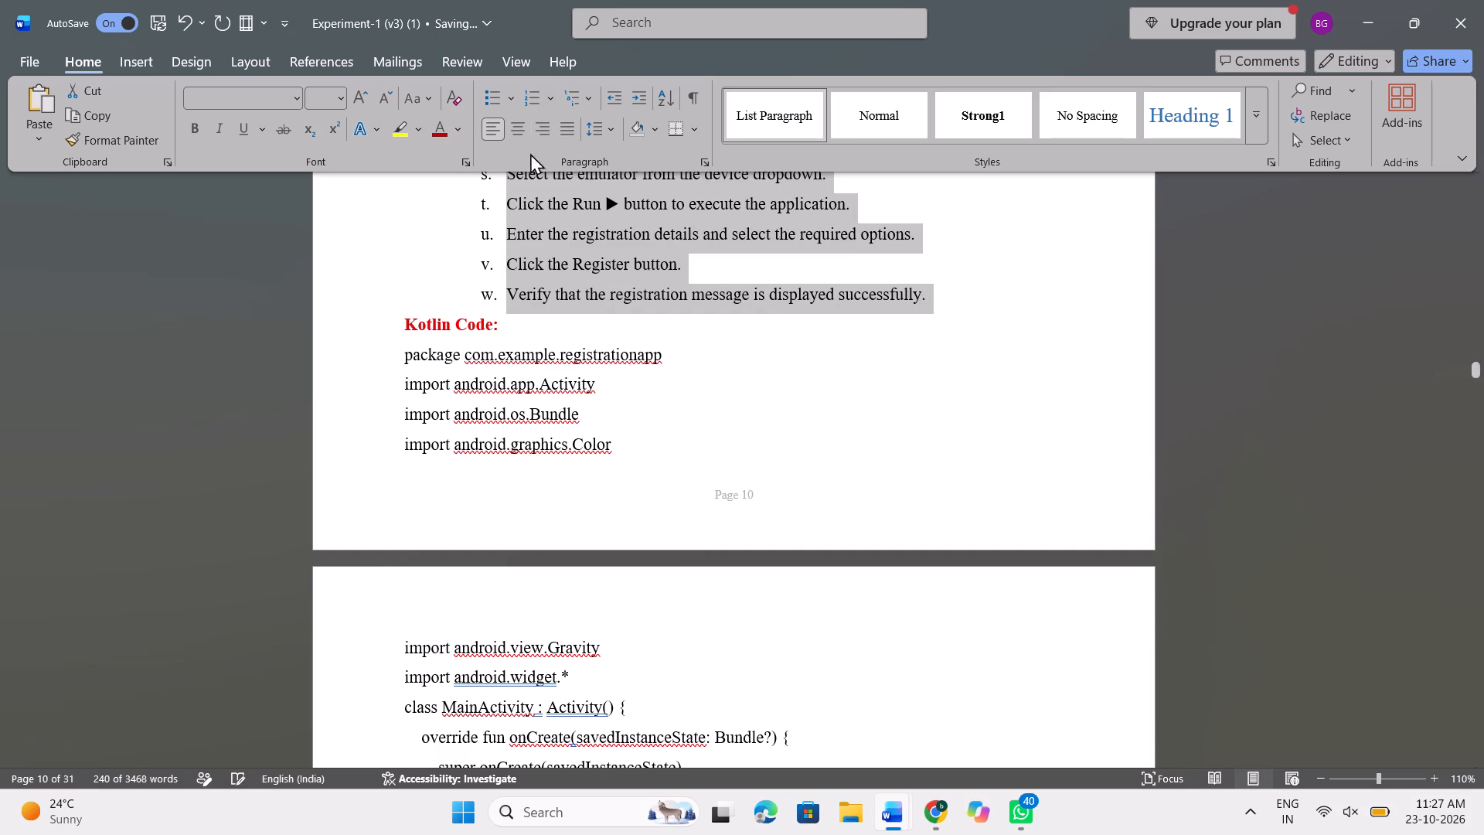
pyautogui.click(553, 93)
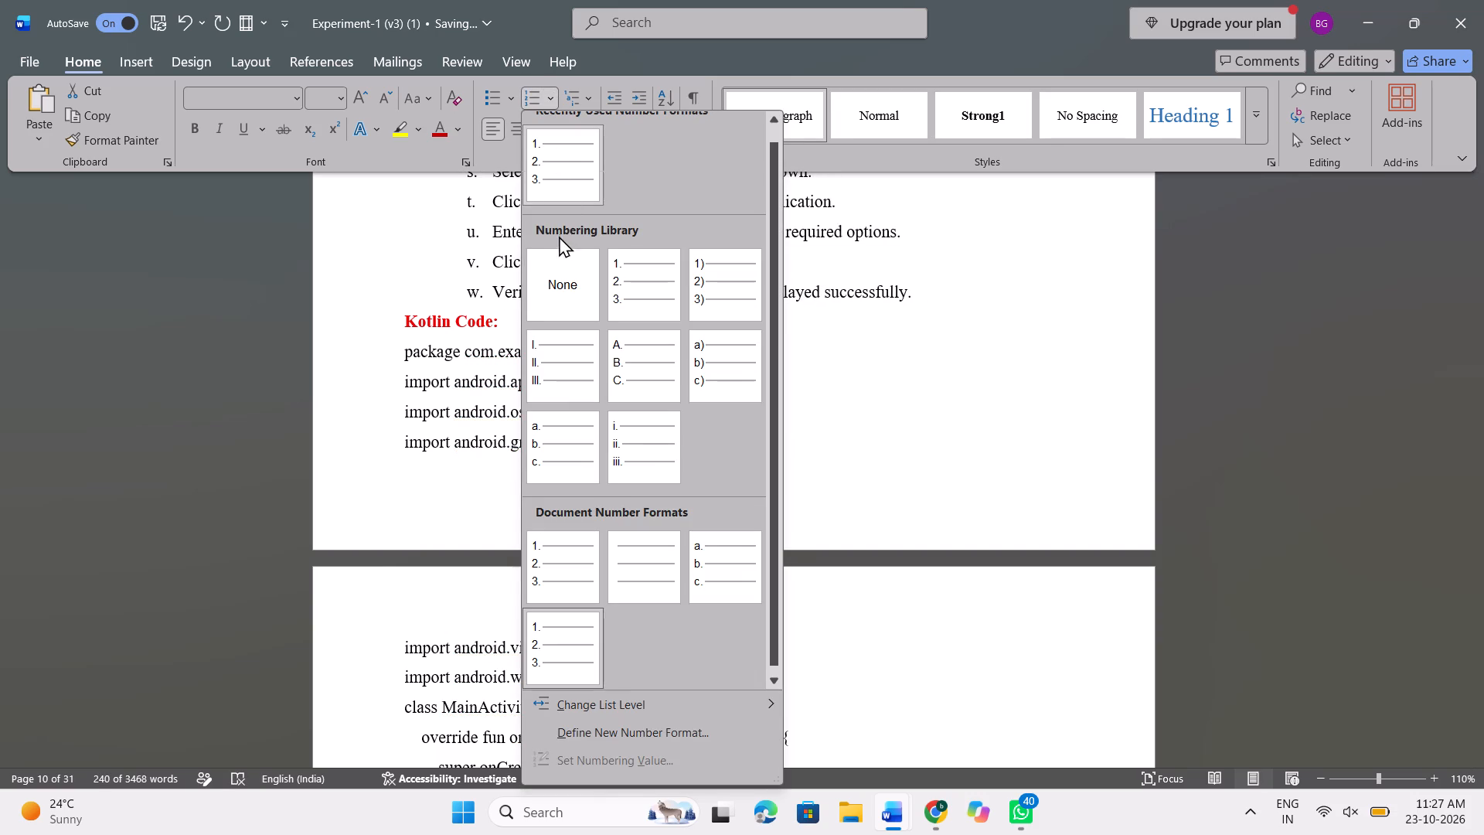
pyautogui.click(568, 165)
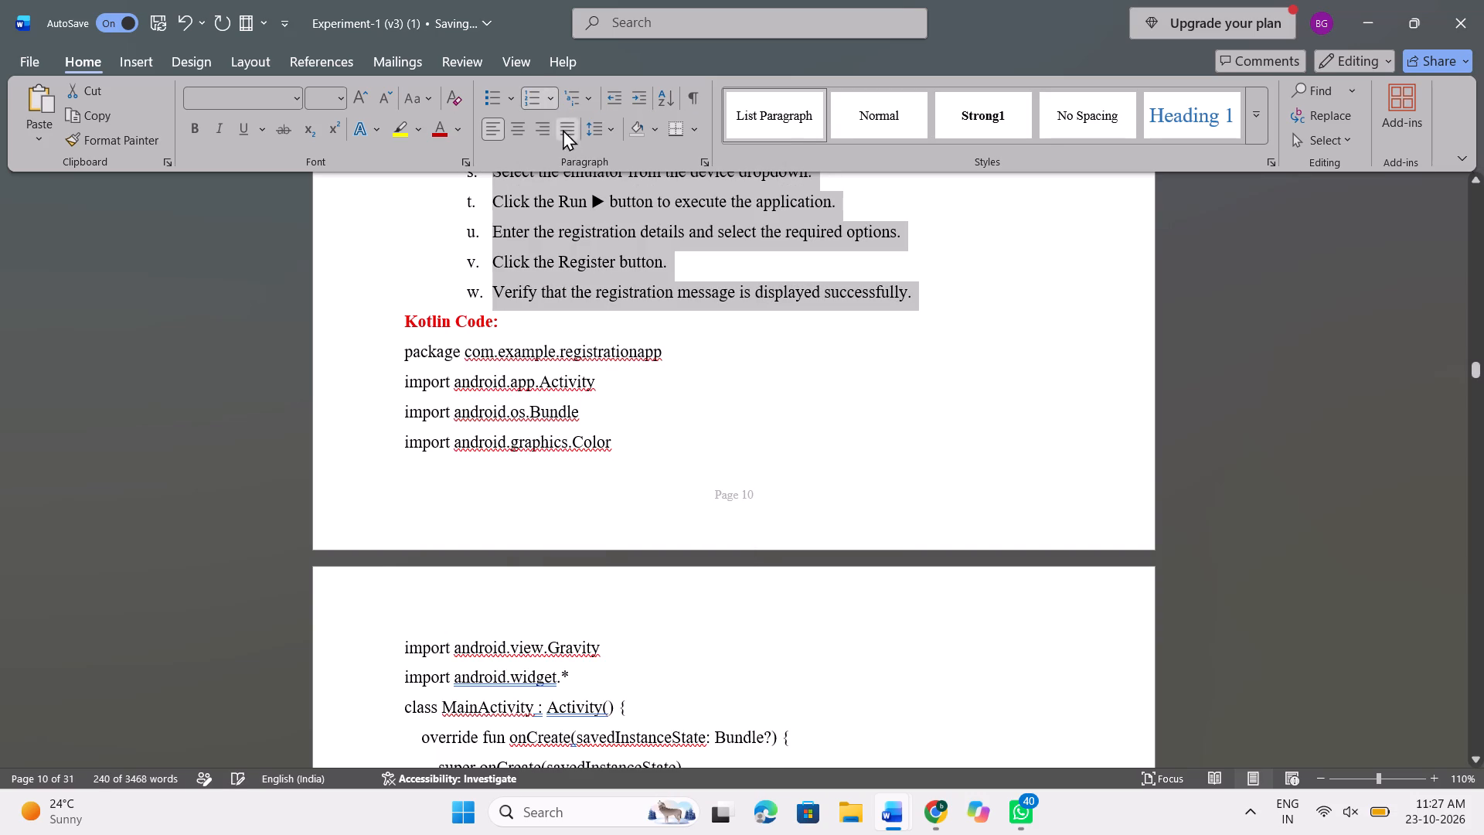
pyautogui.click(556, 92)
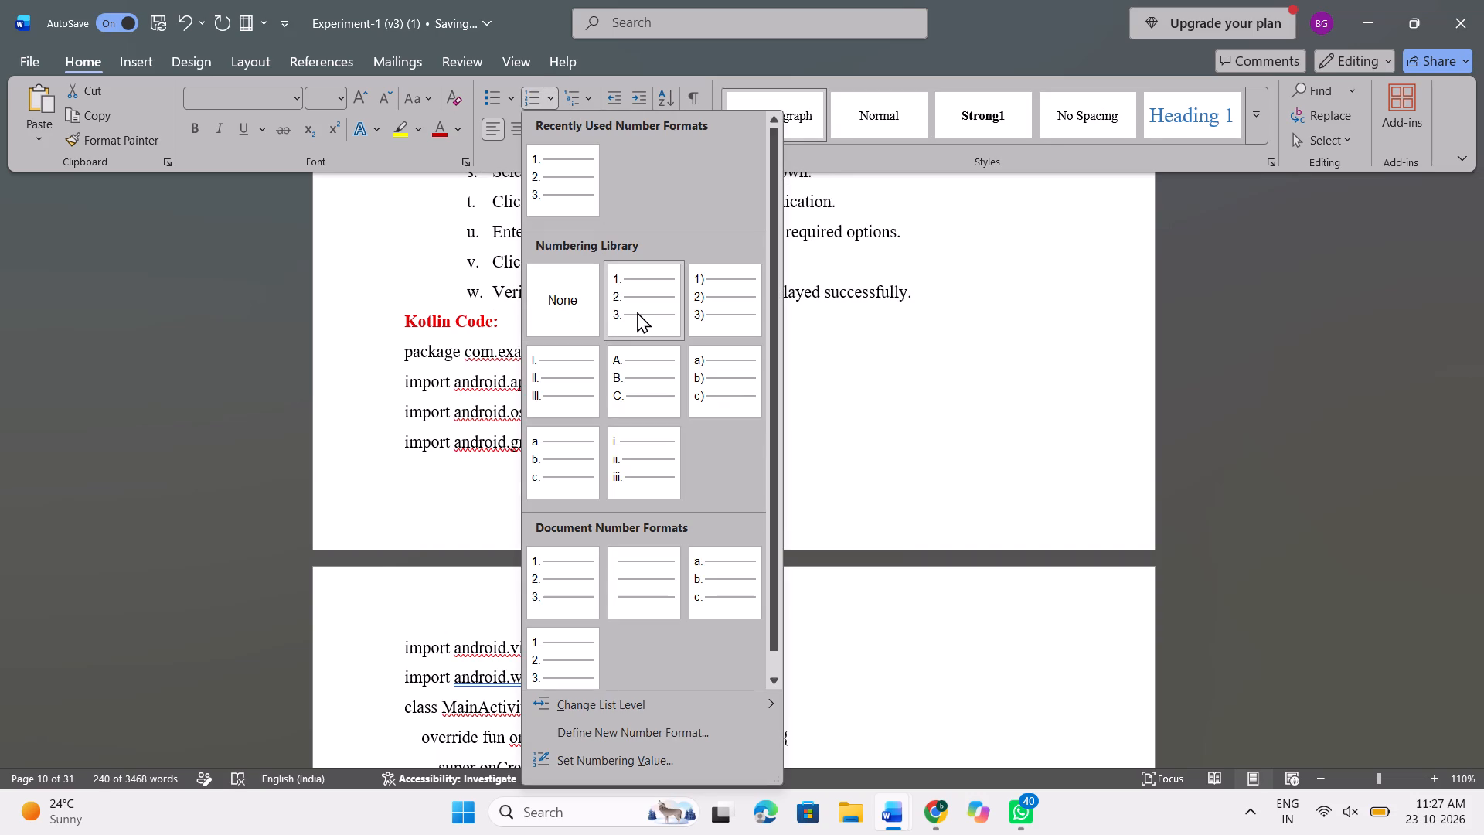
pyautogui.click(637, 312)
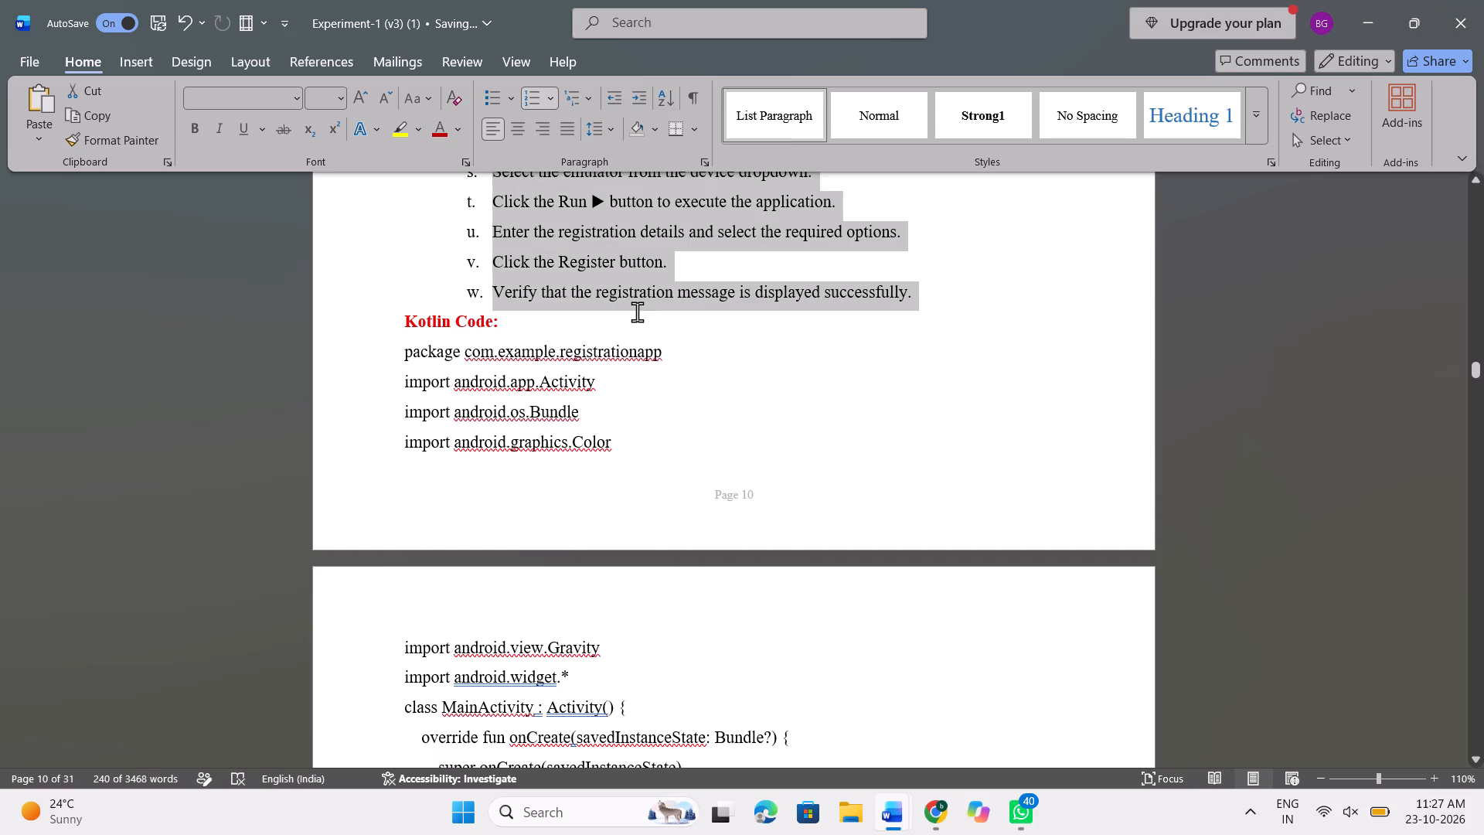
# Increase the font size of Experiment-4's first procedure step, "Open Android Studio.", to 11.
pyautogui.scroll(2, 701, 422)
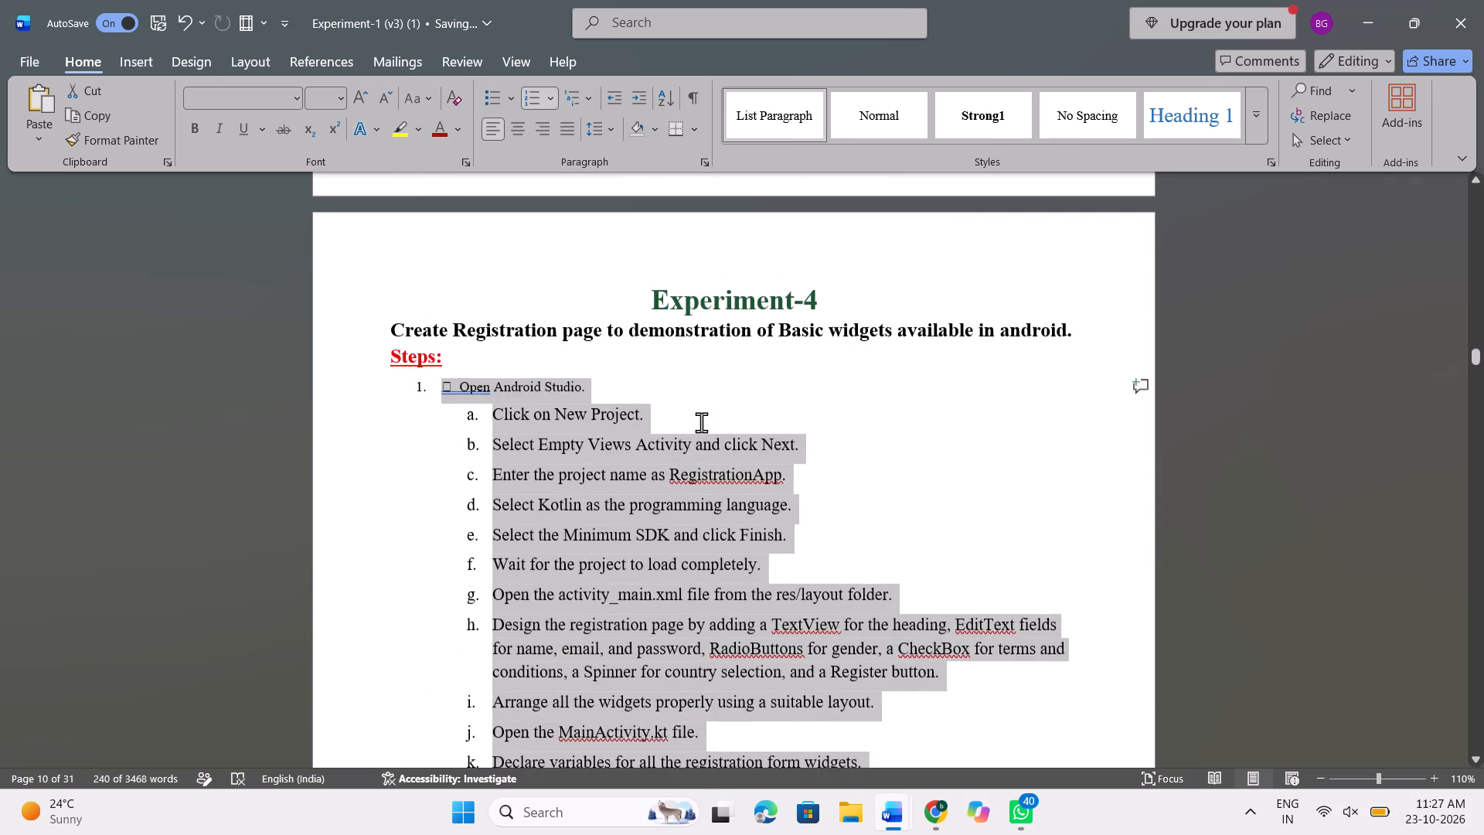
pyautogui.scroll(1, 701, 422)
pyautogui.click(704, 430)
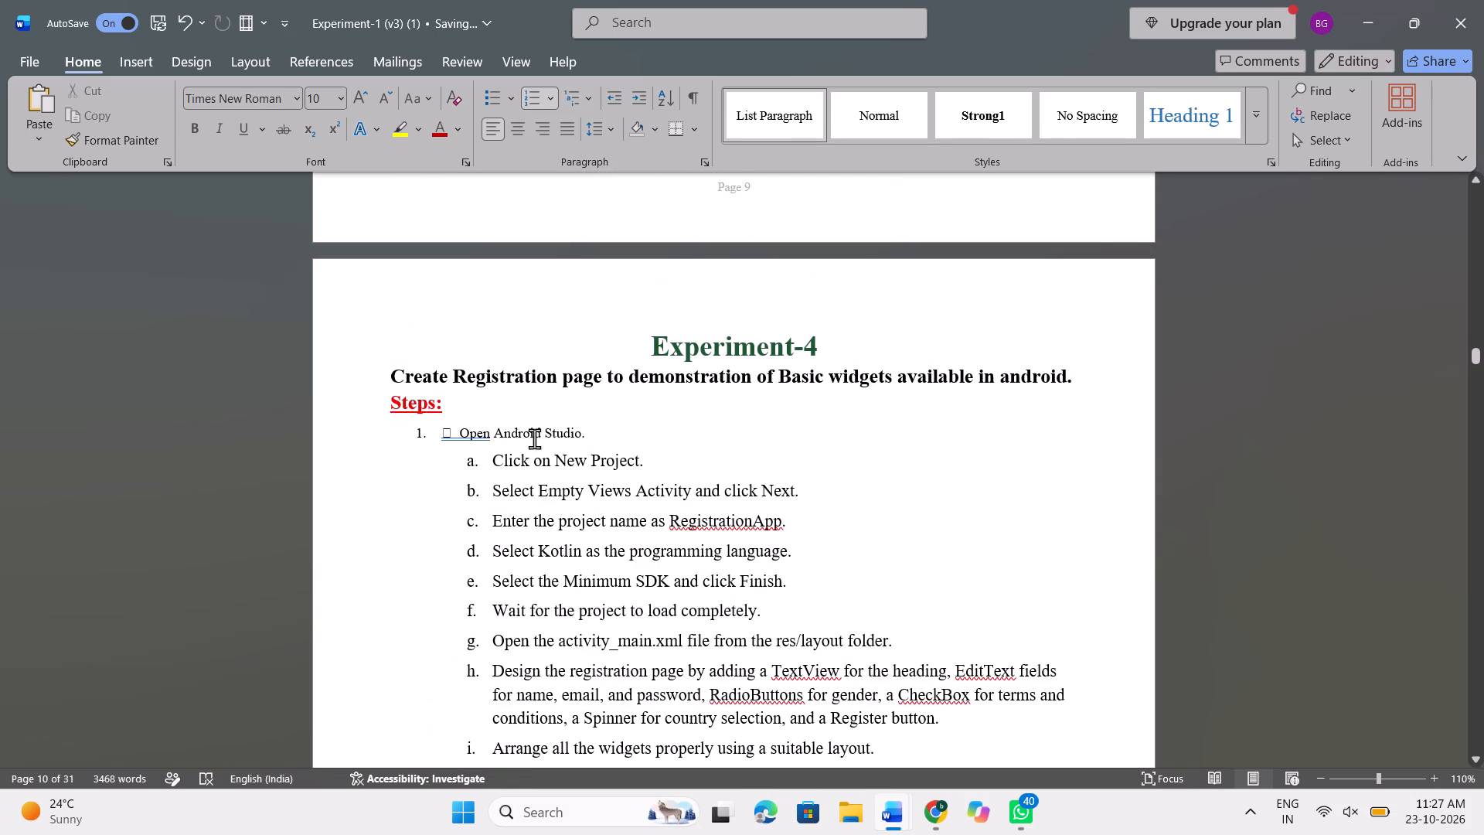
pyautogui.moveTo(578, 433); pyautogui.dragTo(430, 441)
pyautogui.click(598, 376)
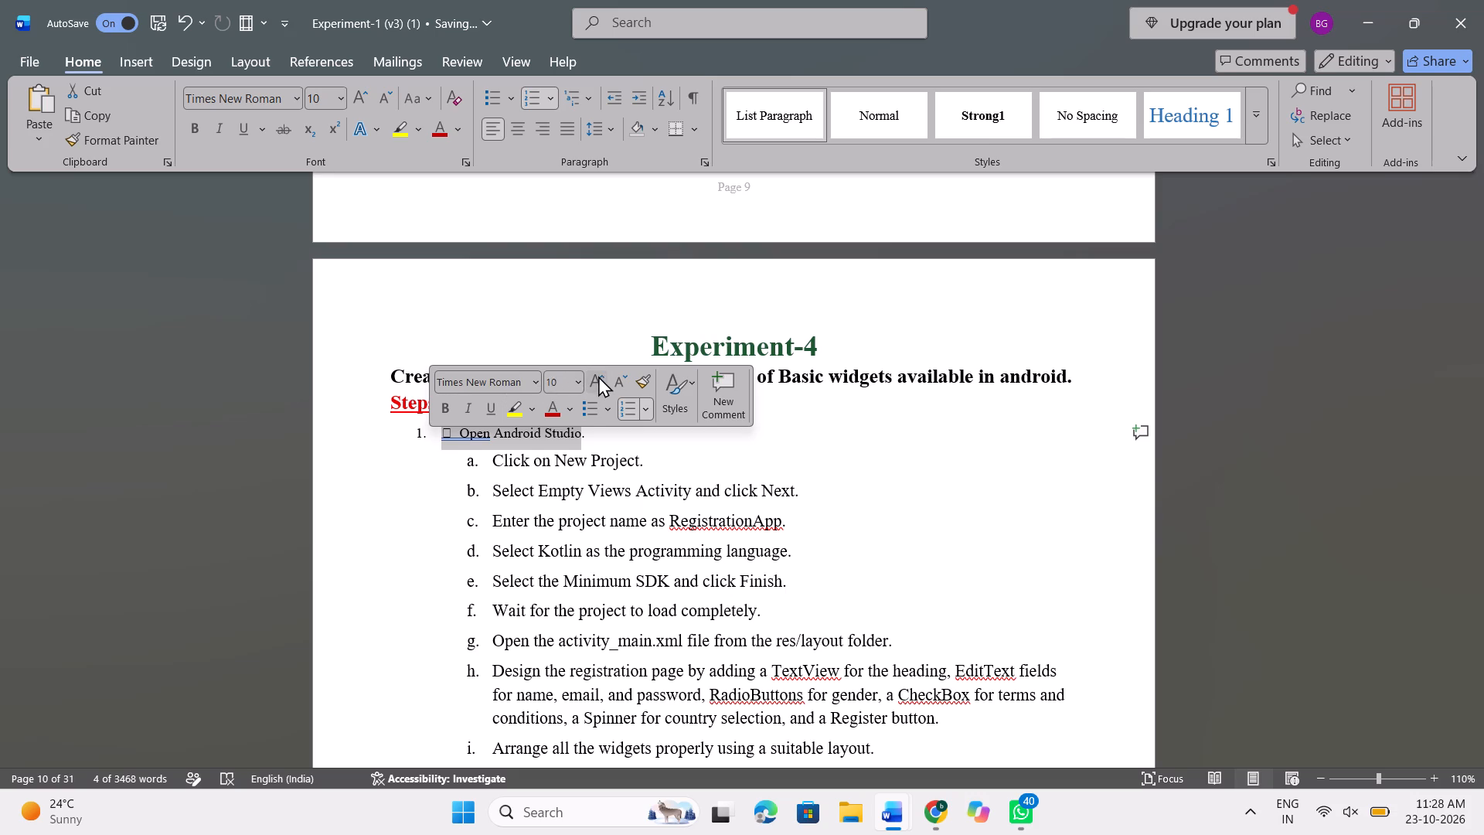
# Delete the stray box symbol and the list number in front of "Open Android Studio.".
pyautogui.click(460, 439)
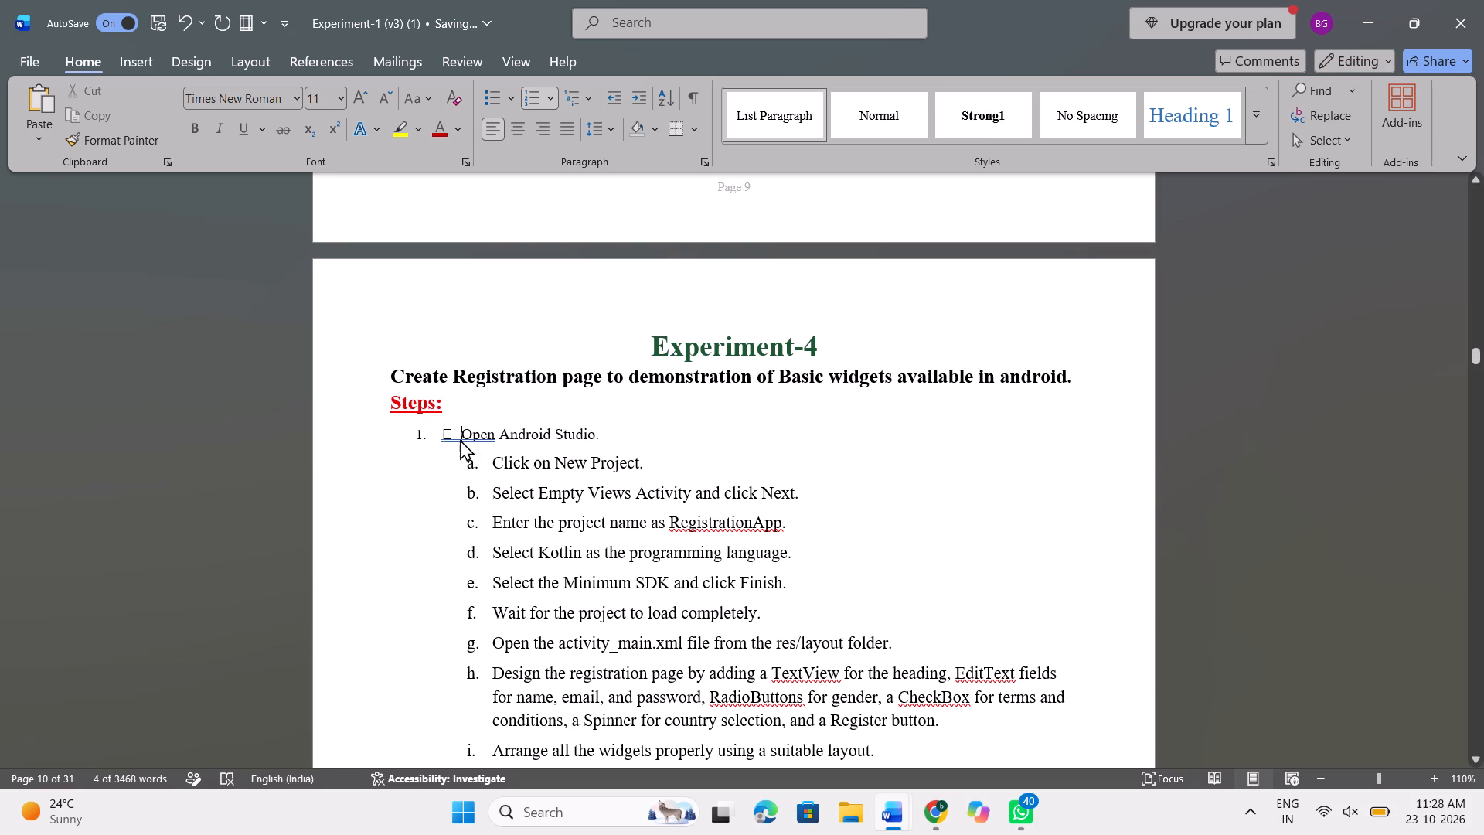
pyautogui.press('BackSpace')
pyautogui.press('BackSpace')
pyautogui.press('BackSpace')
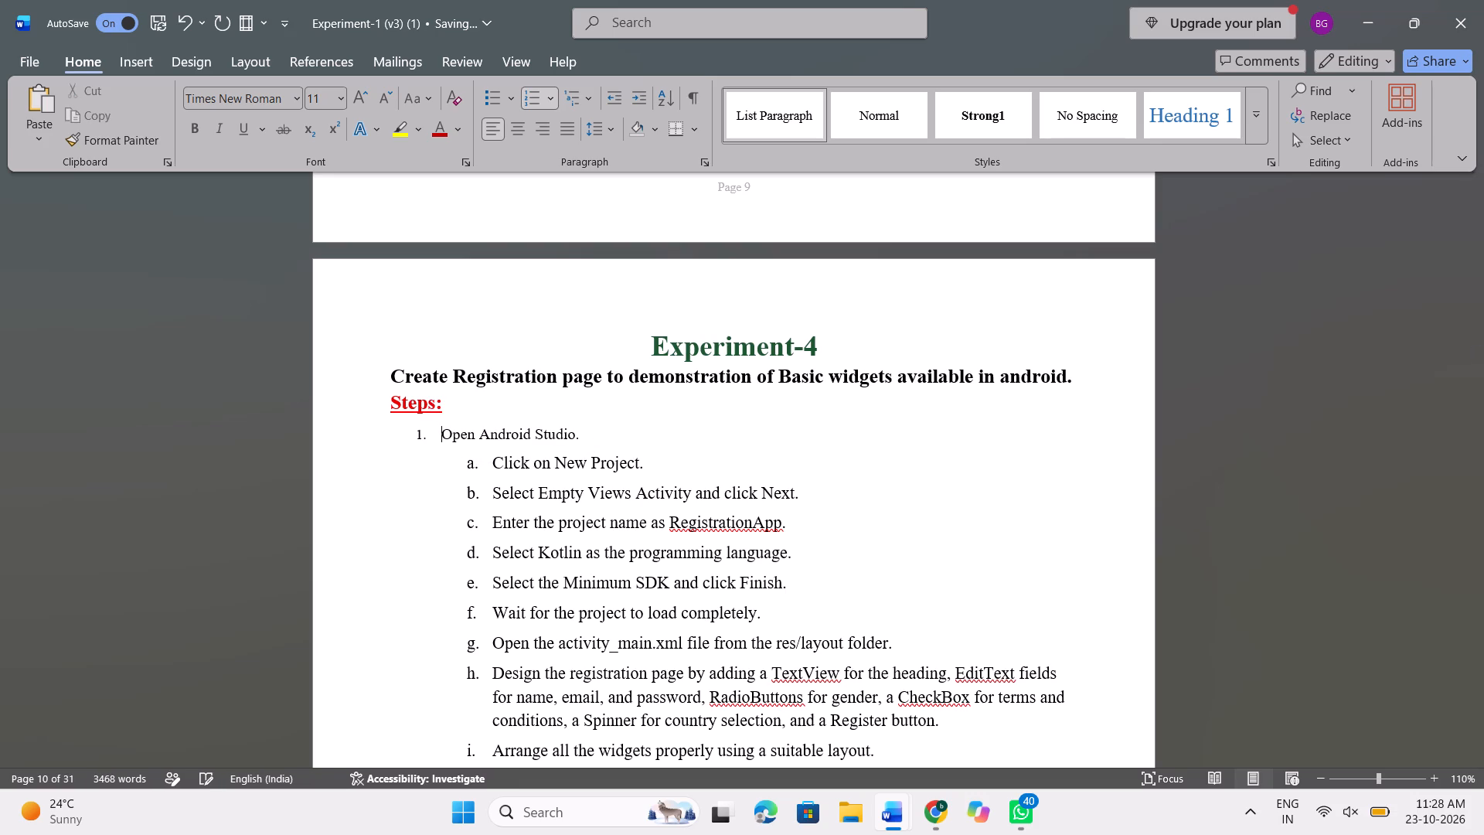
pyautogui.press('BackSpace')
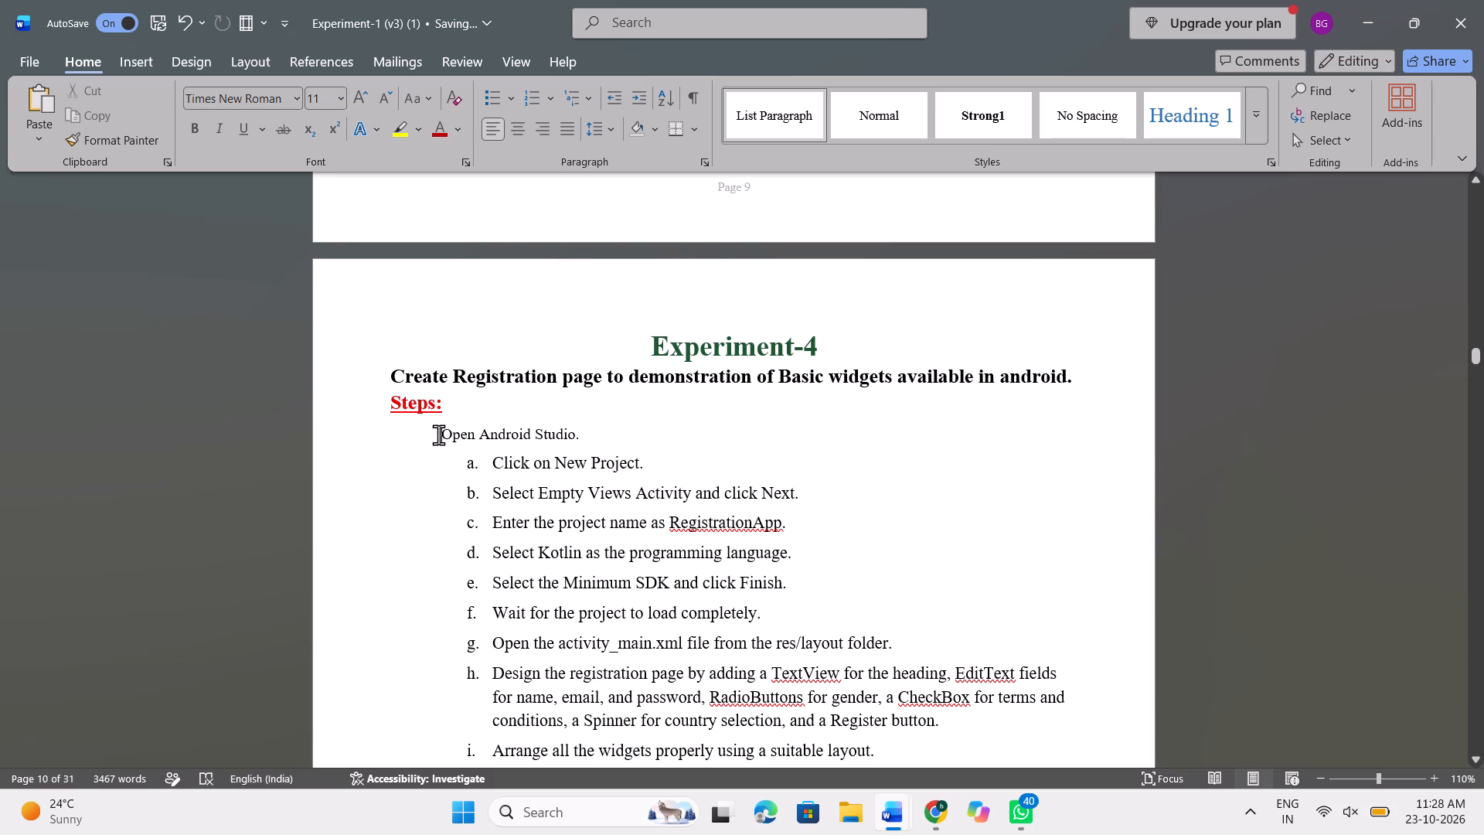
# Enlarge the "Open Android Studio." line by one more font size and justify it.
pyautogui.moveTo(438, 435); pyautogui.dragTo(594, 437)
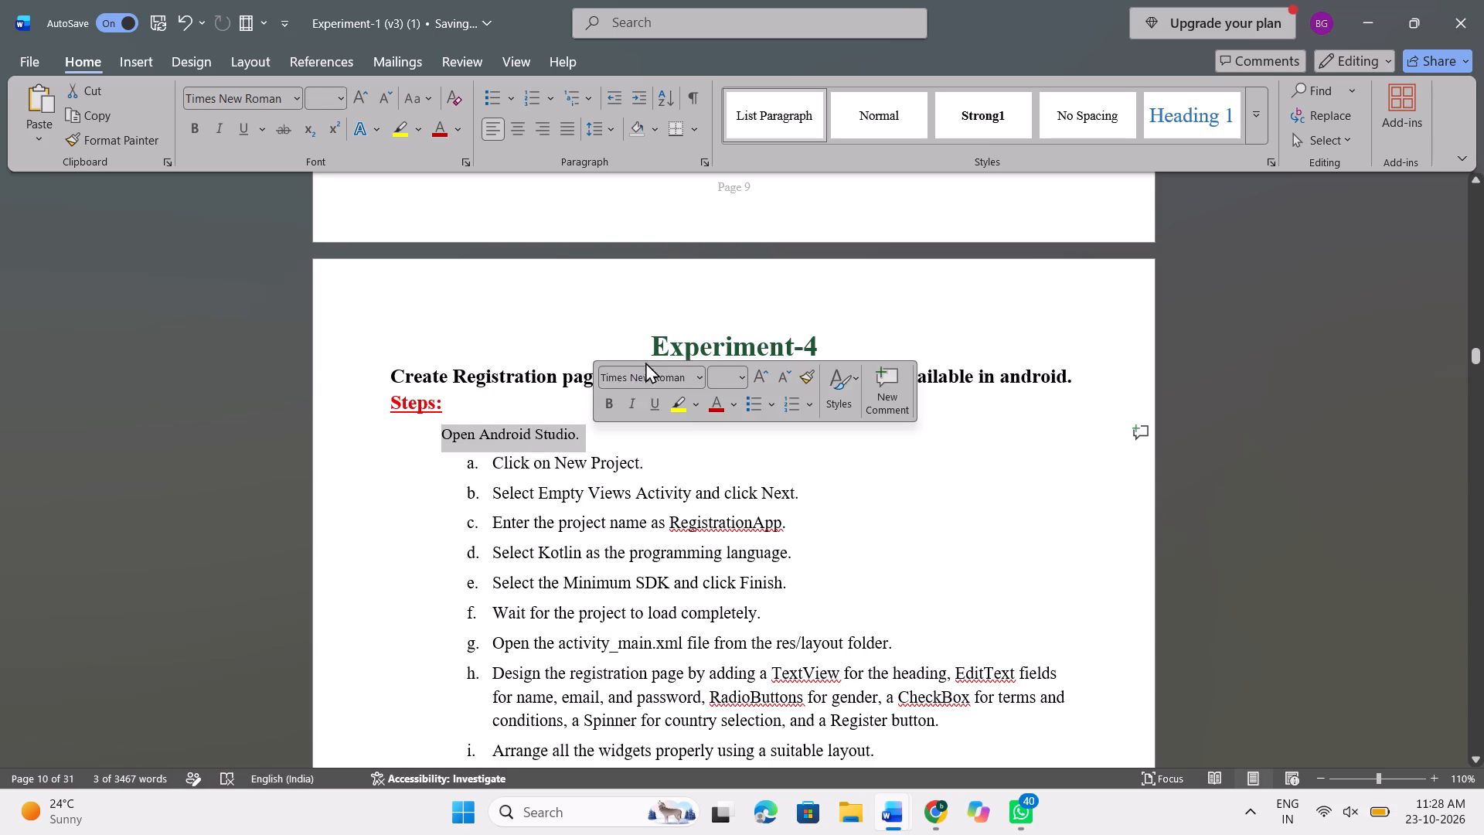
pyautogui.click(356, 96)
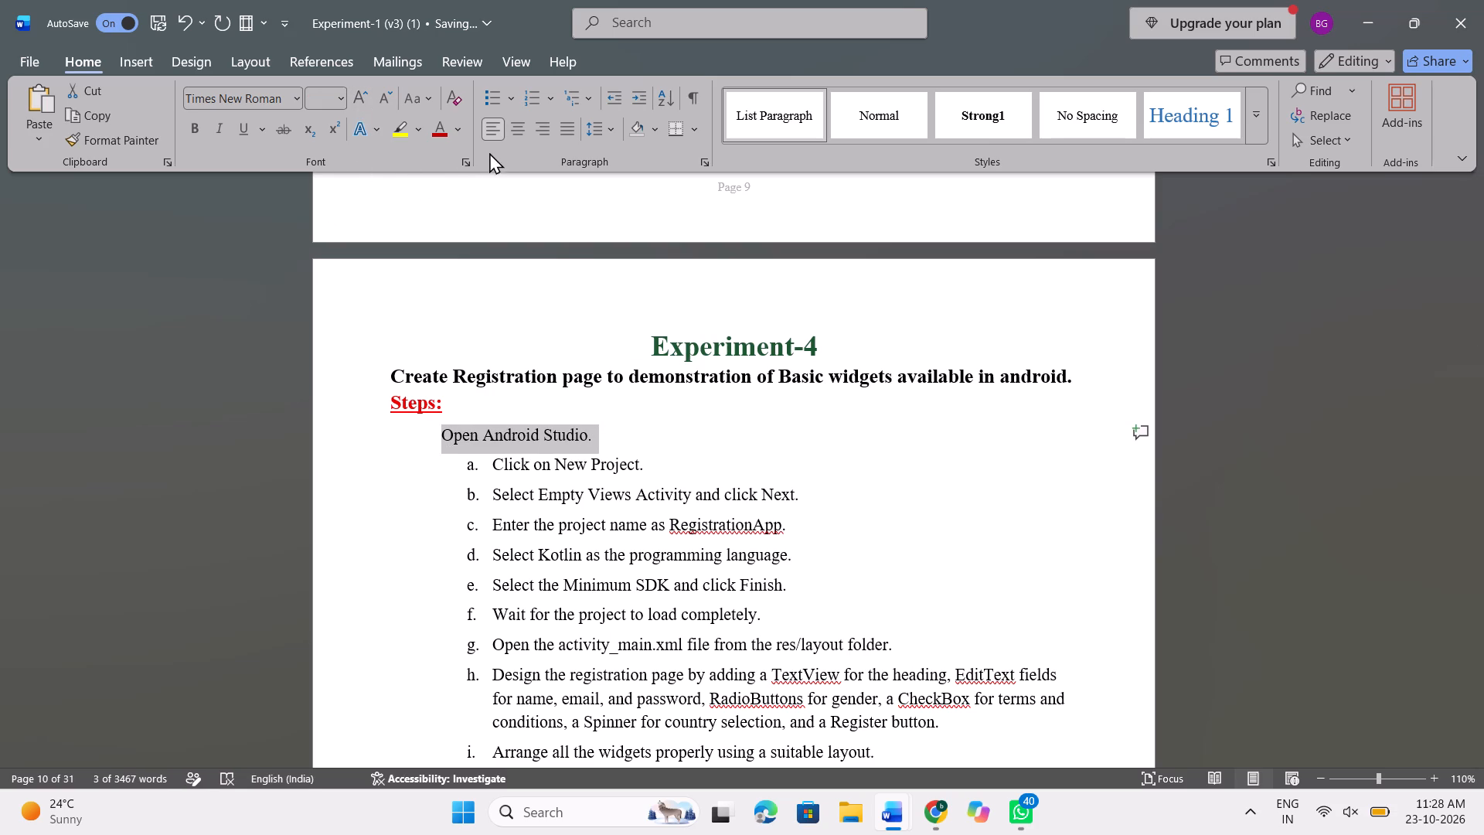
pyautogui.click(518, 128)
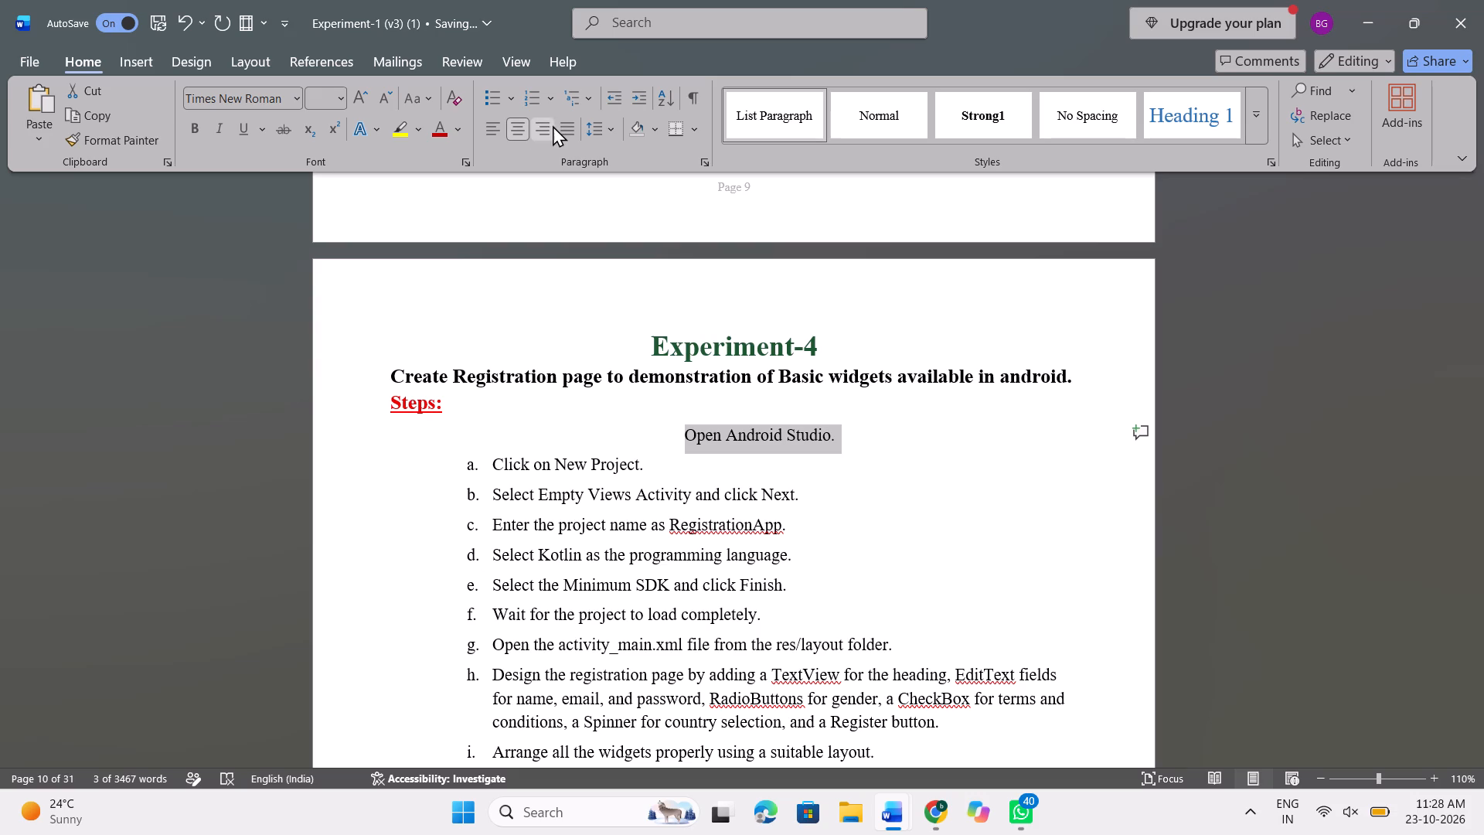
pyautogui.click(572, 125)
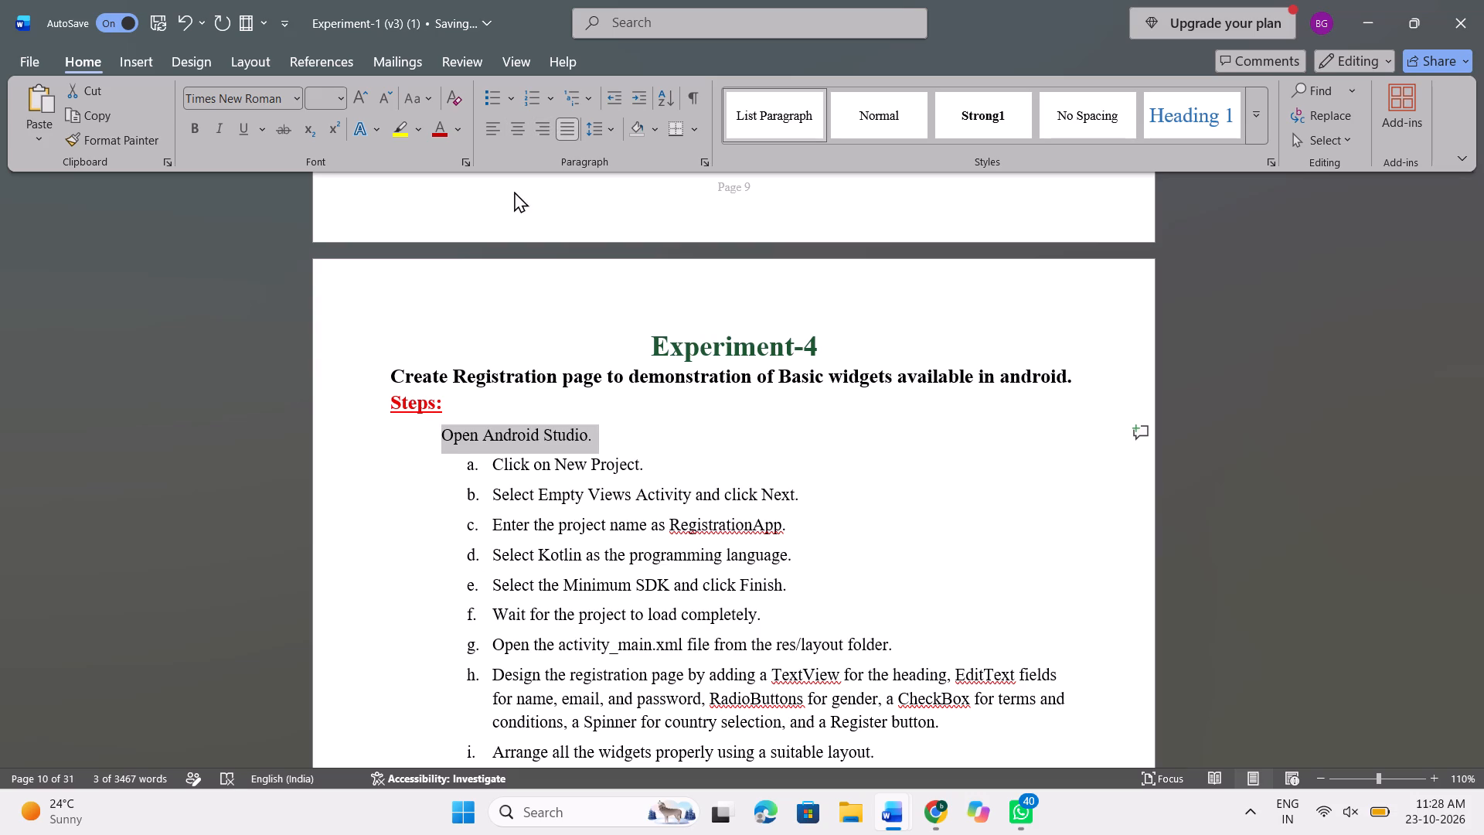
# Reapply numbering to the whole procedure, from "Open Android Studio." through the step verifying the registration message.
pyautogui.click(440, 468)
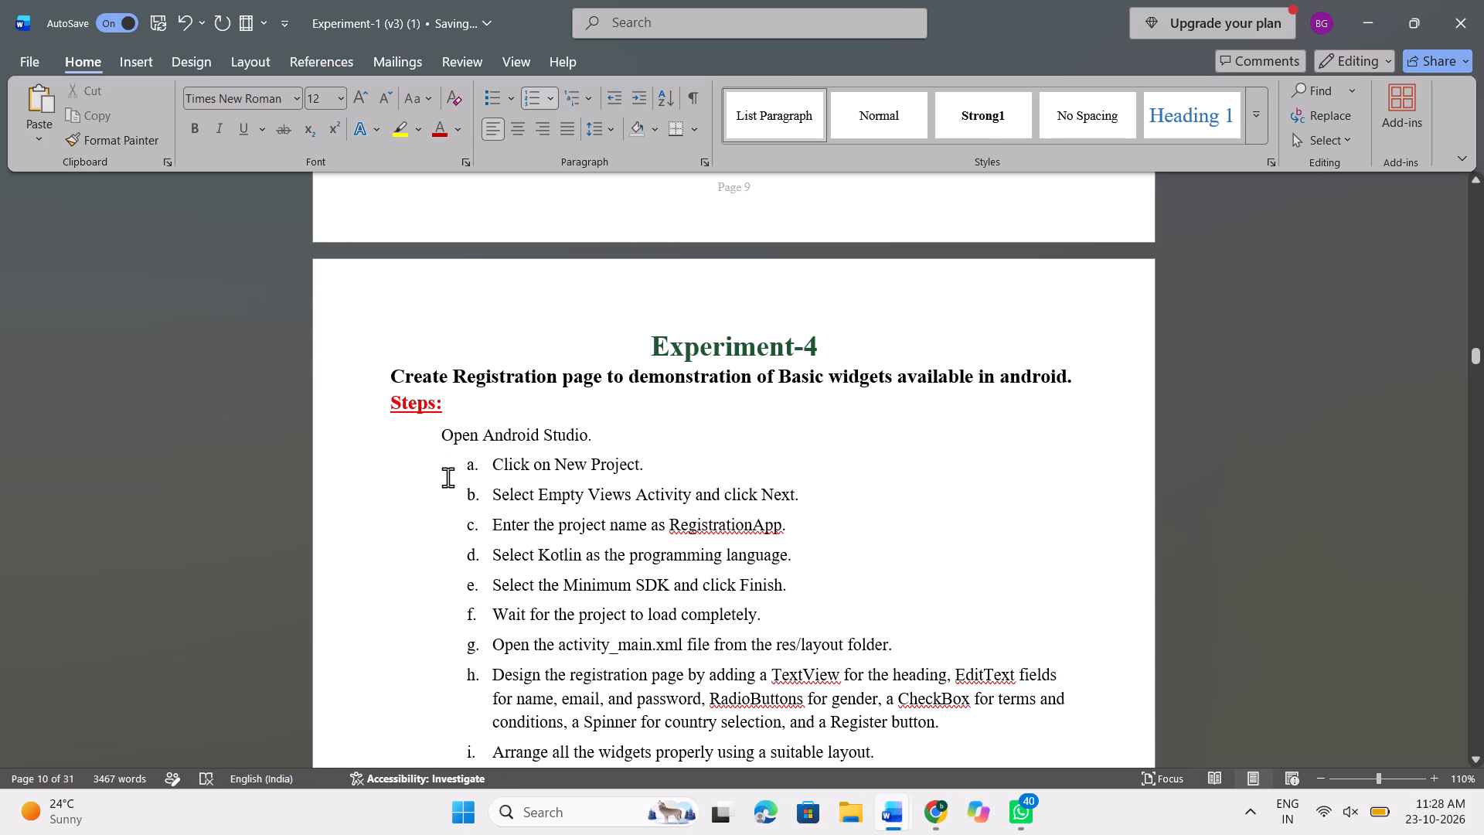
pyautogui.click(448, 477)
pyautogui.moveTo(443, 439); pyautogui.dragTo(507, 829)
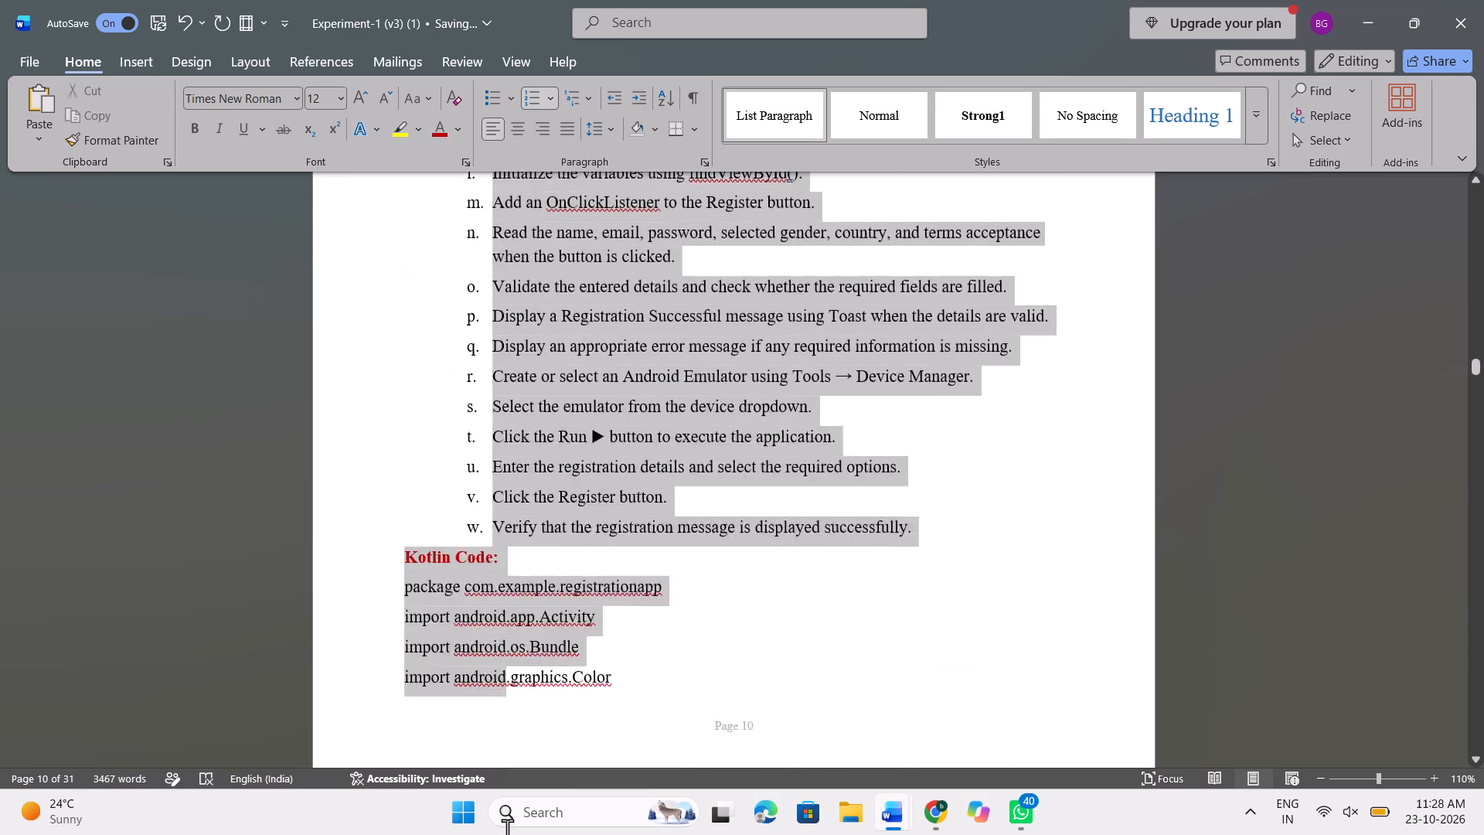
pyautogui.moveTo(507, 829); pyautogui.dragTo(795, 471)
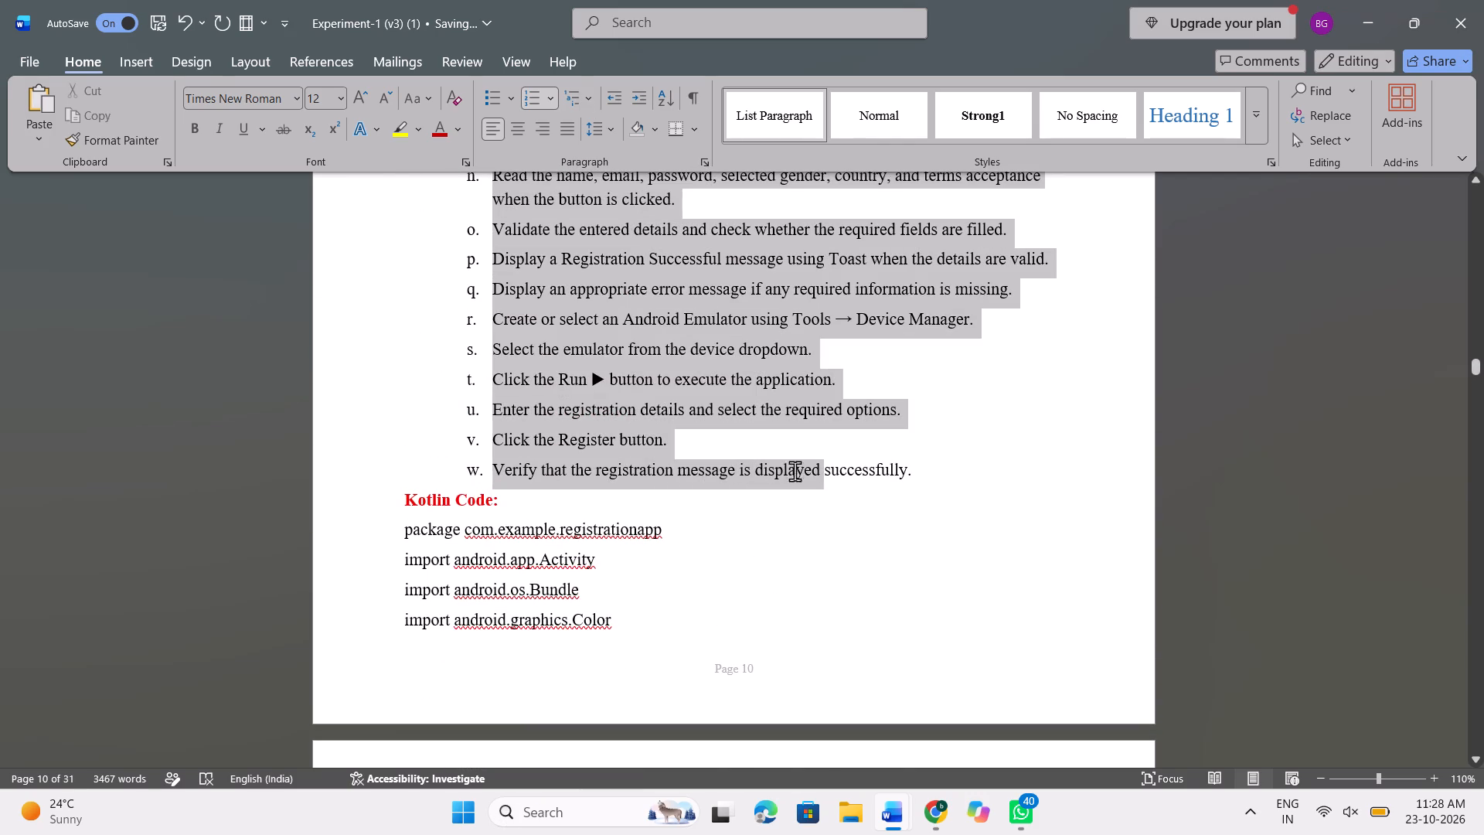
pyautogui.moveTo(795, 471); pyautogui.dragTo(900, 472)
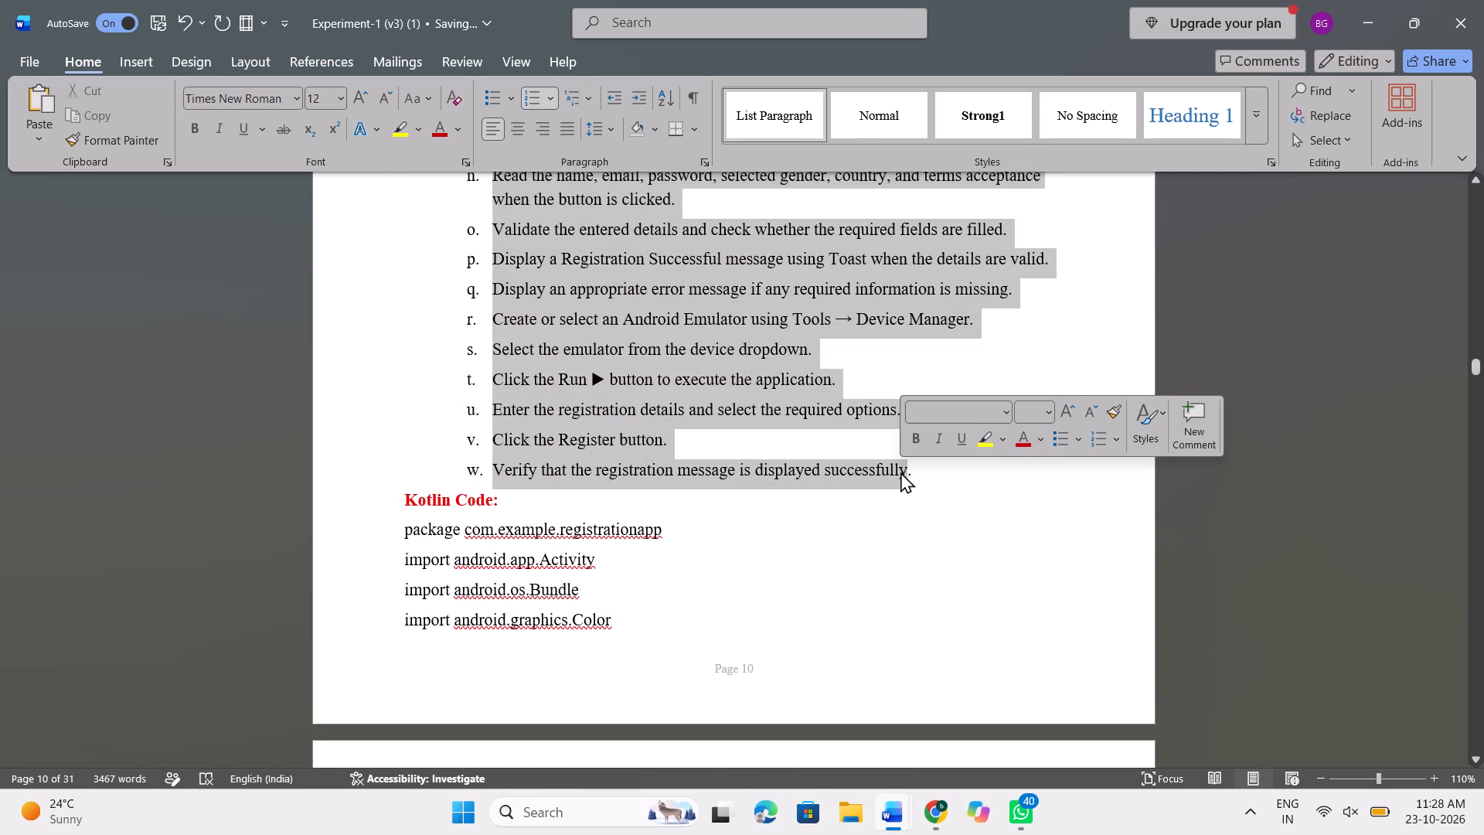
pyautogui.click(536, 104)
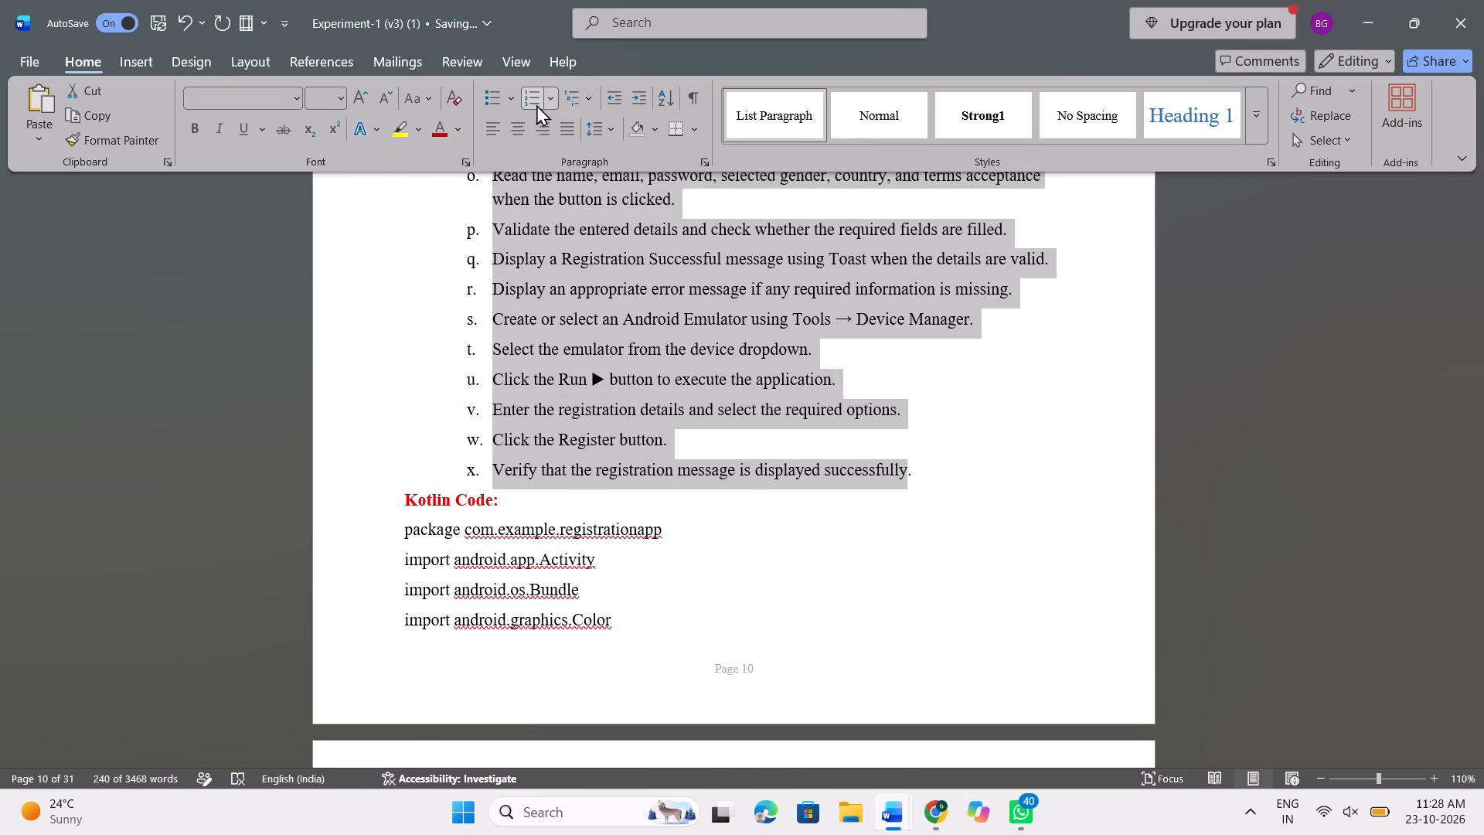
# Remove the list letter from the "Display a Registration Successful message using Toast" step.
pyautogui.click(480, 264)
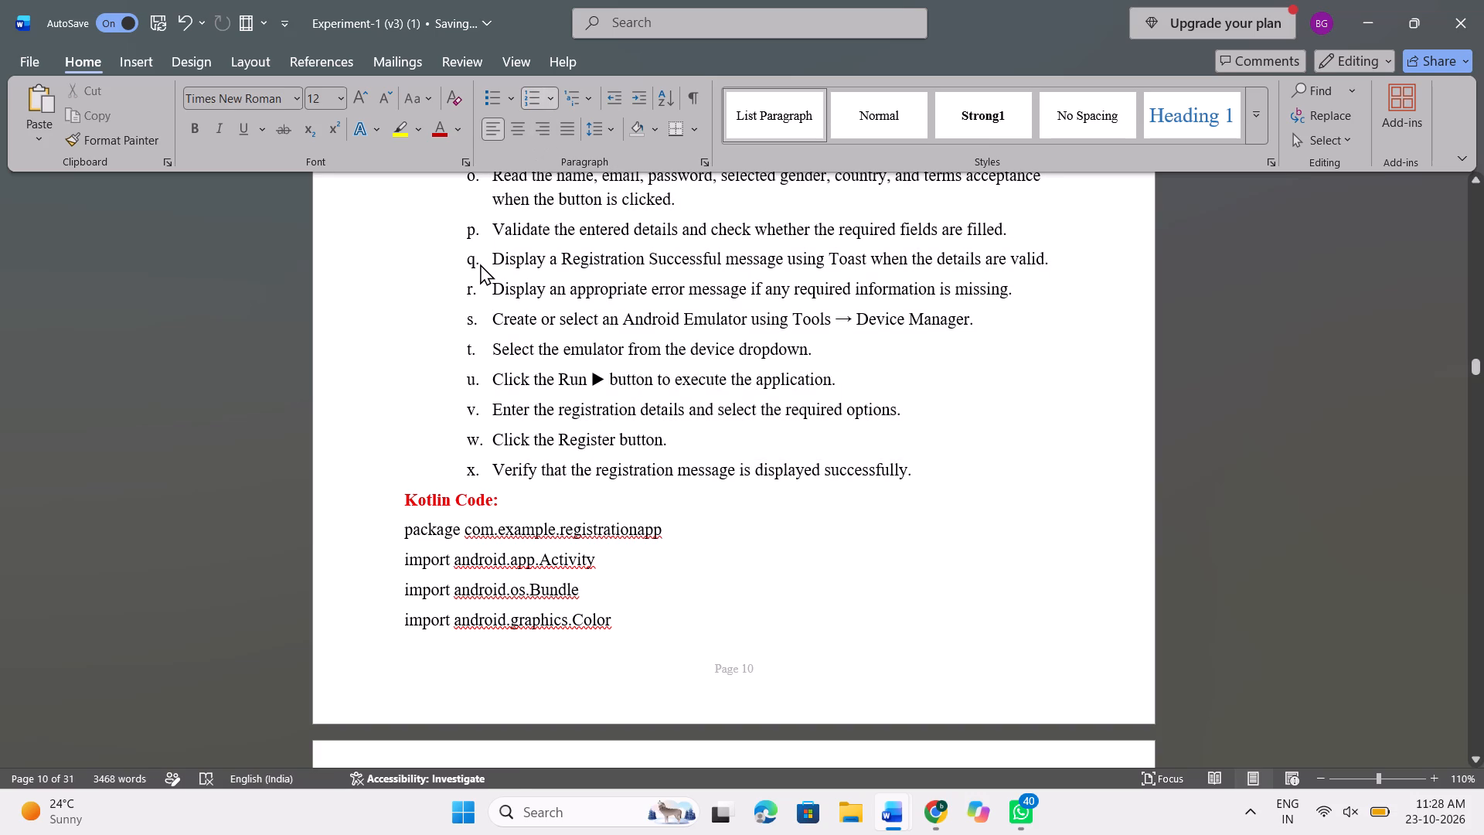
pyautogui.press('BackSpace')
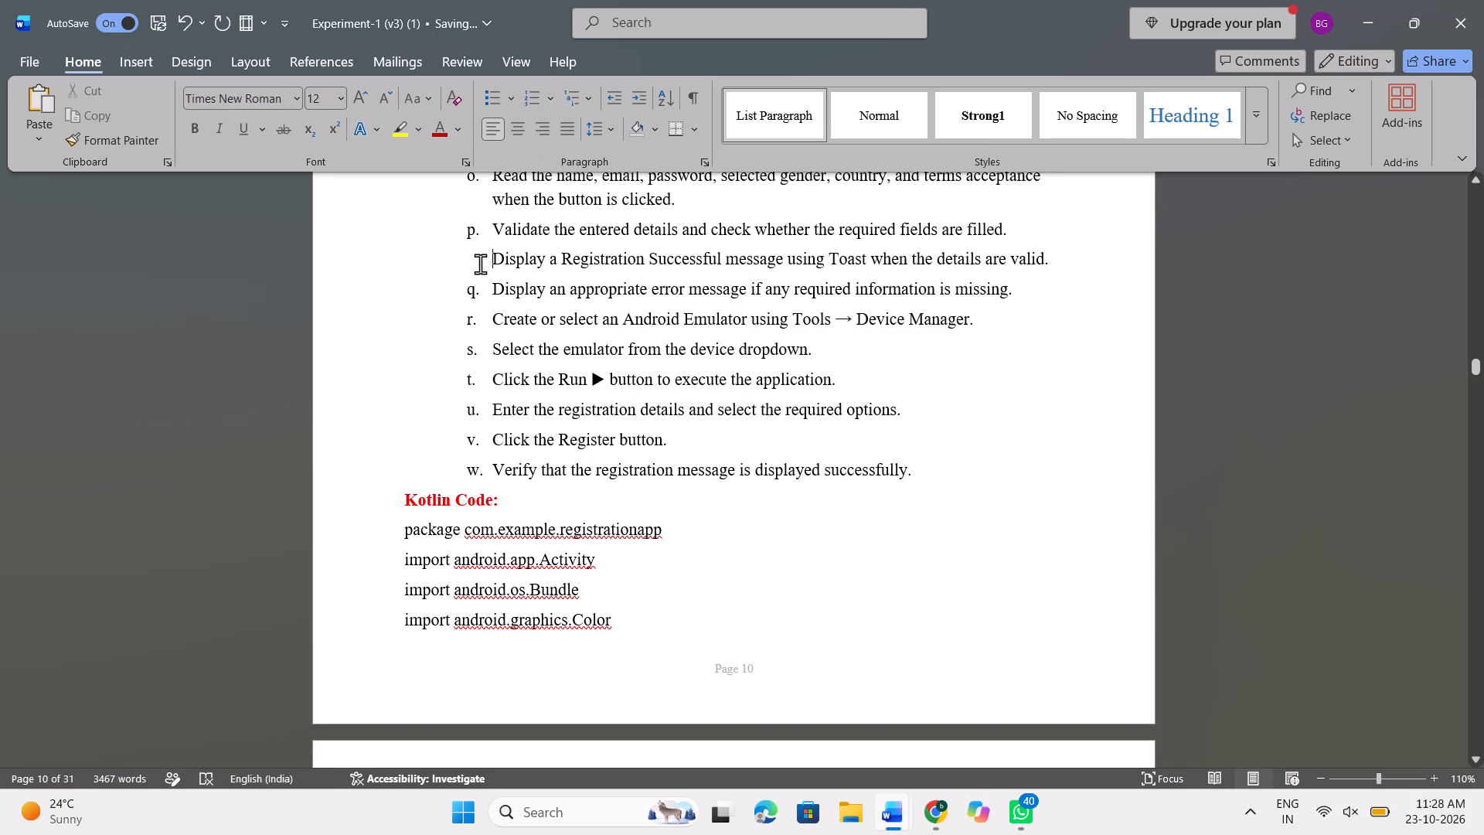
# Delete the entire procedure list between Experiment-4's "Steps:" and "Kotlin Code:" headings.
pyautogui.scroll(1, 480, 264)
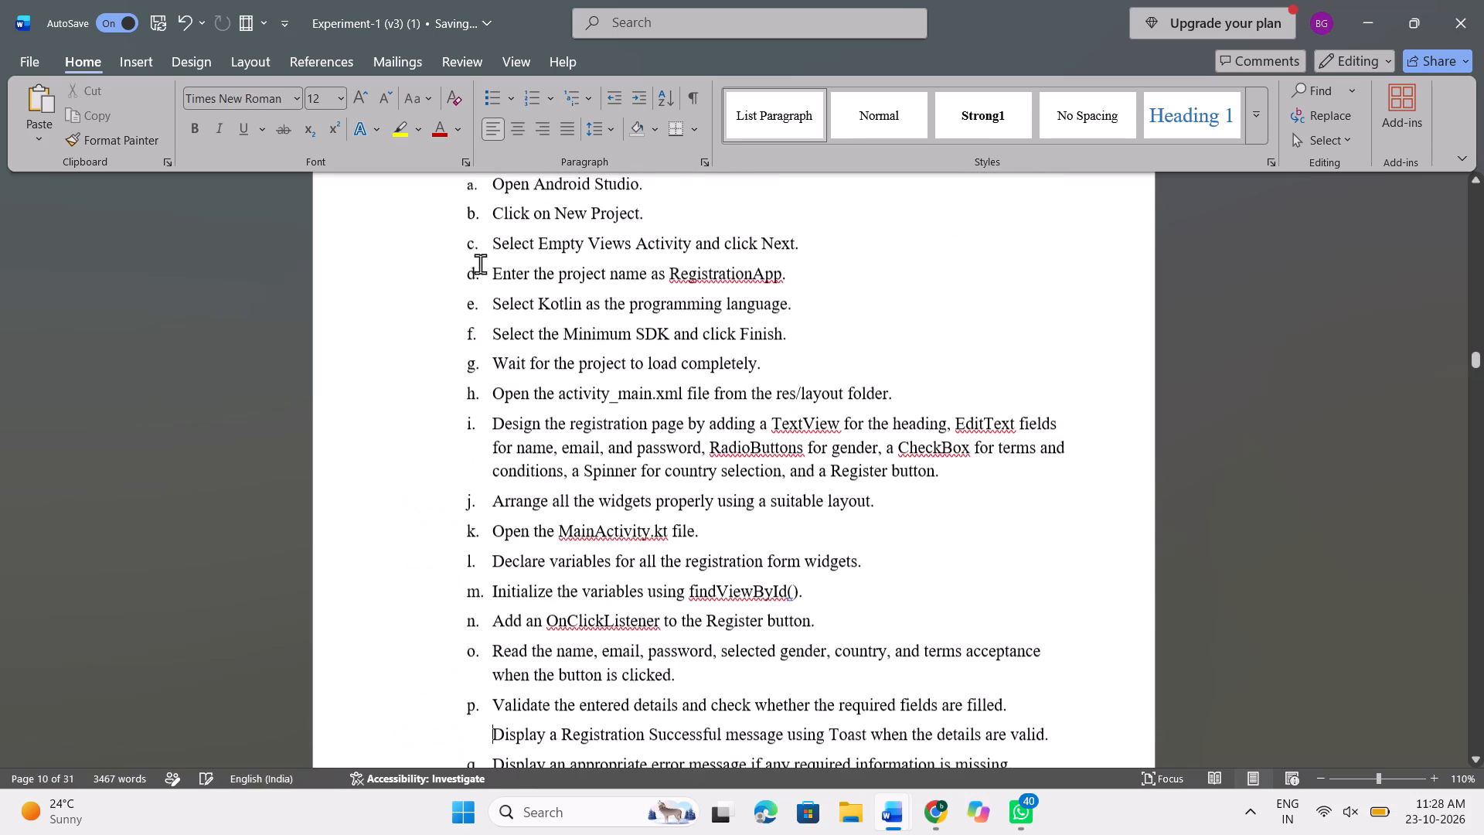
pyautogui.scroll(1, 480, 264)
pyautogui.moveTo(463, 421); pyautogui.dragTo(513, 552)
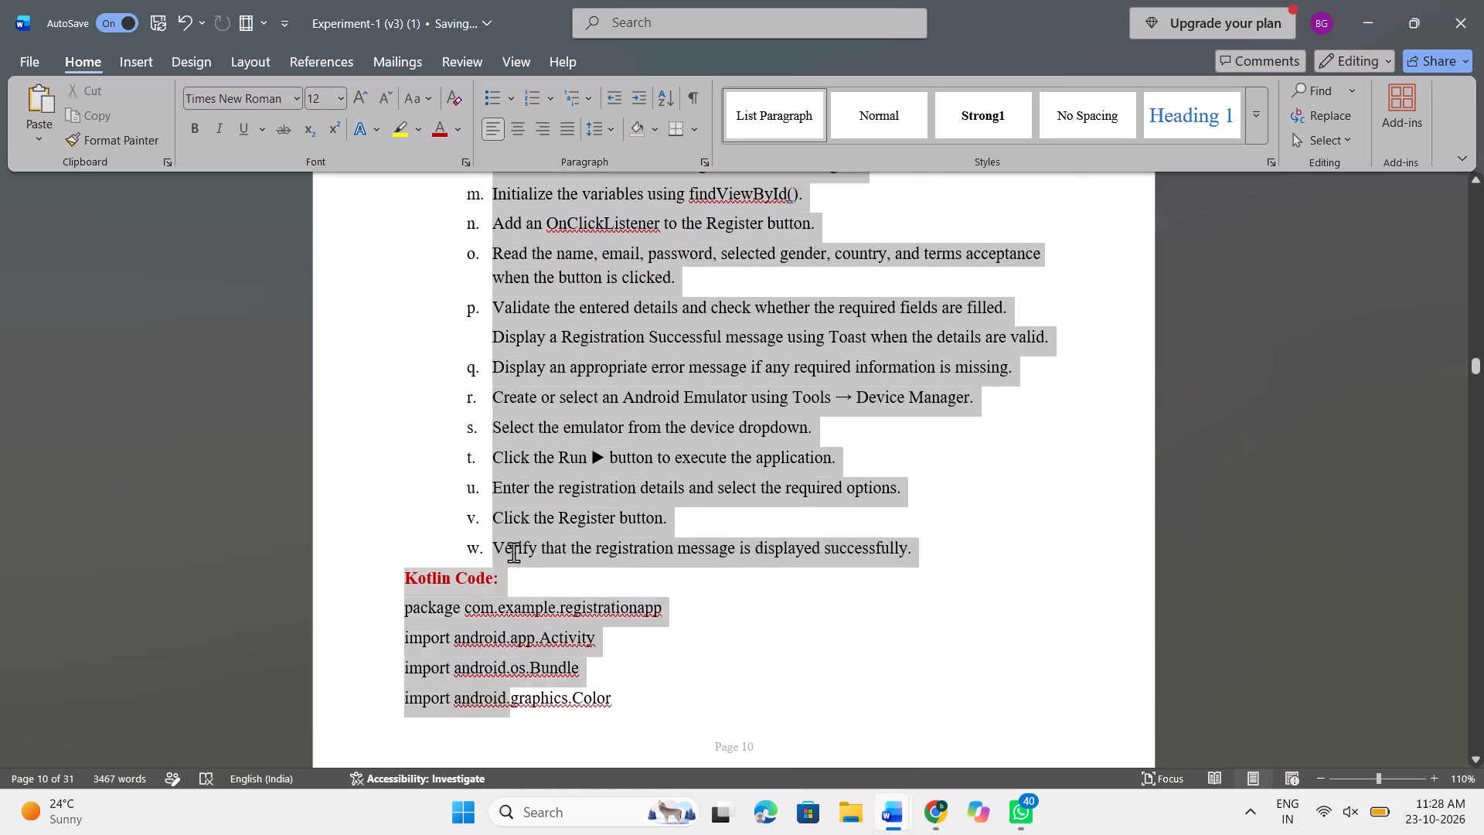
pyautogui.moveTo(513, 552); pyautogui.dragTo(999, 545)
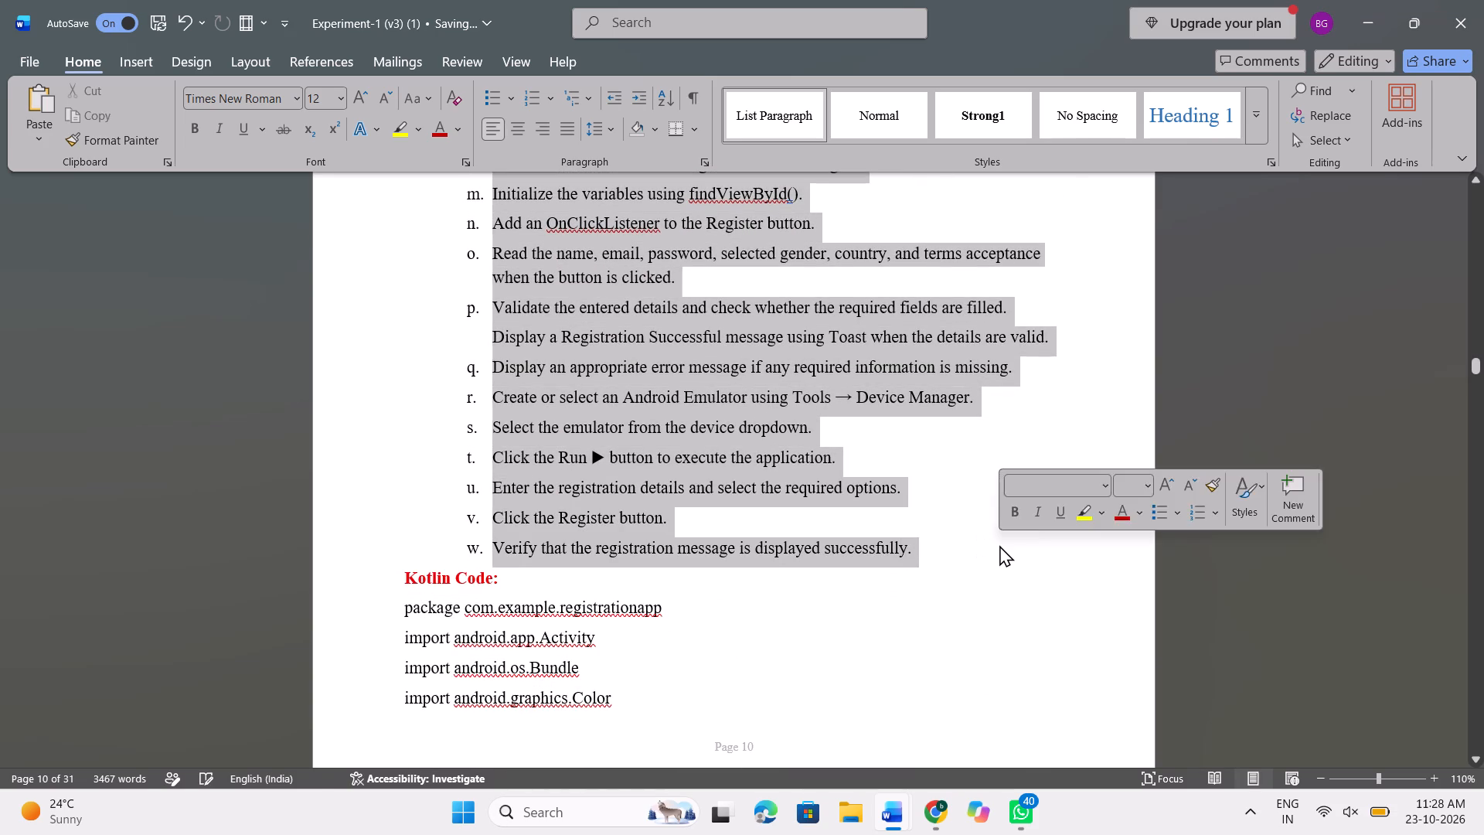
pyautogui.press('BackSpace')
# Paste the copied procedure steps on a new line below Experiment-4's "Kotlin Code:" heading.
pyautogui.scroll(1, 792, 587)
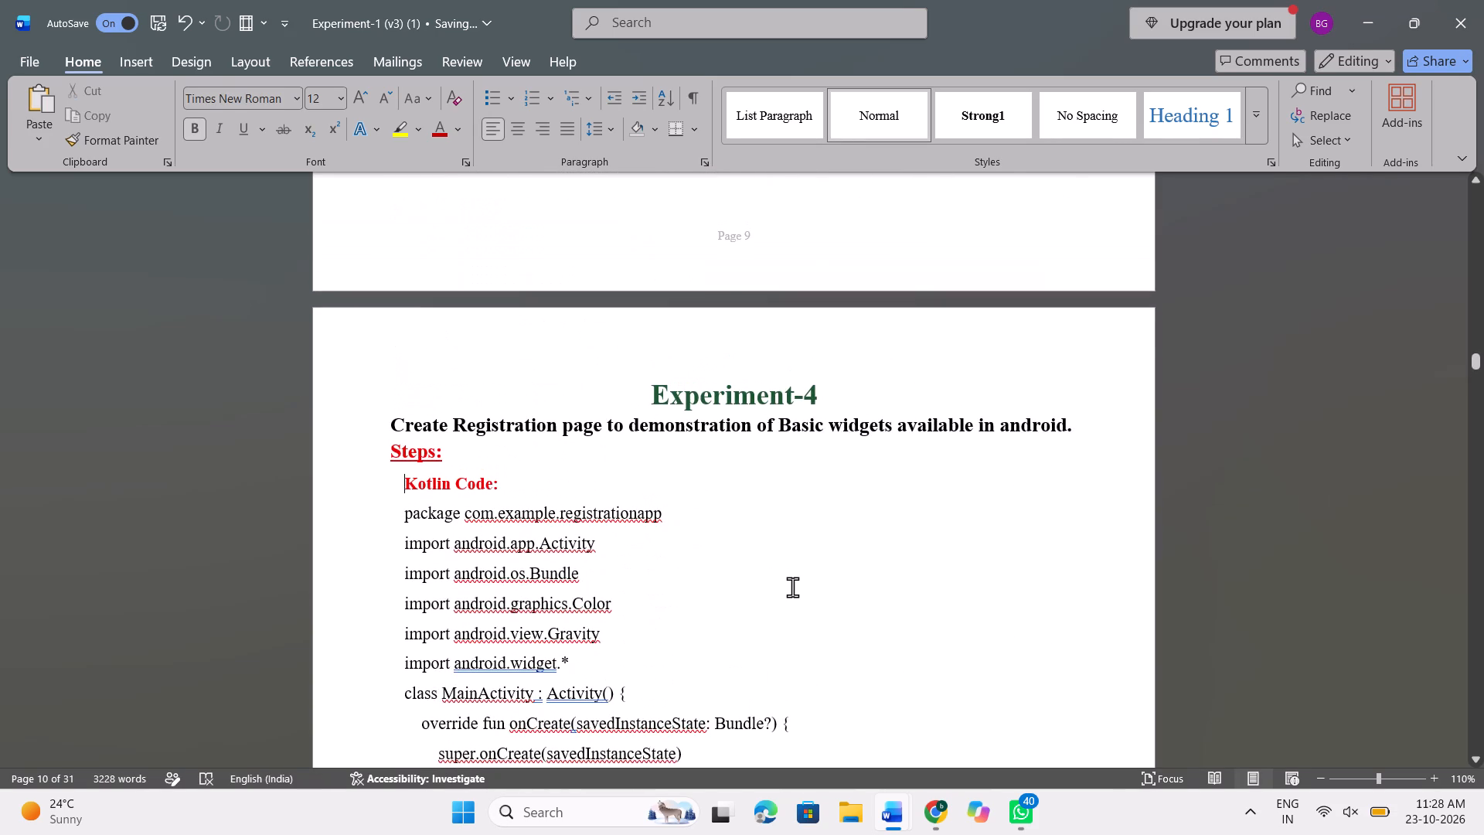
pyautogui.click(518, 477)
pyautogui.press('Return')
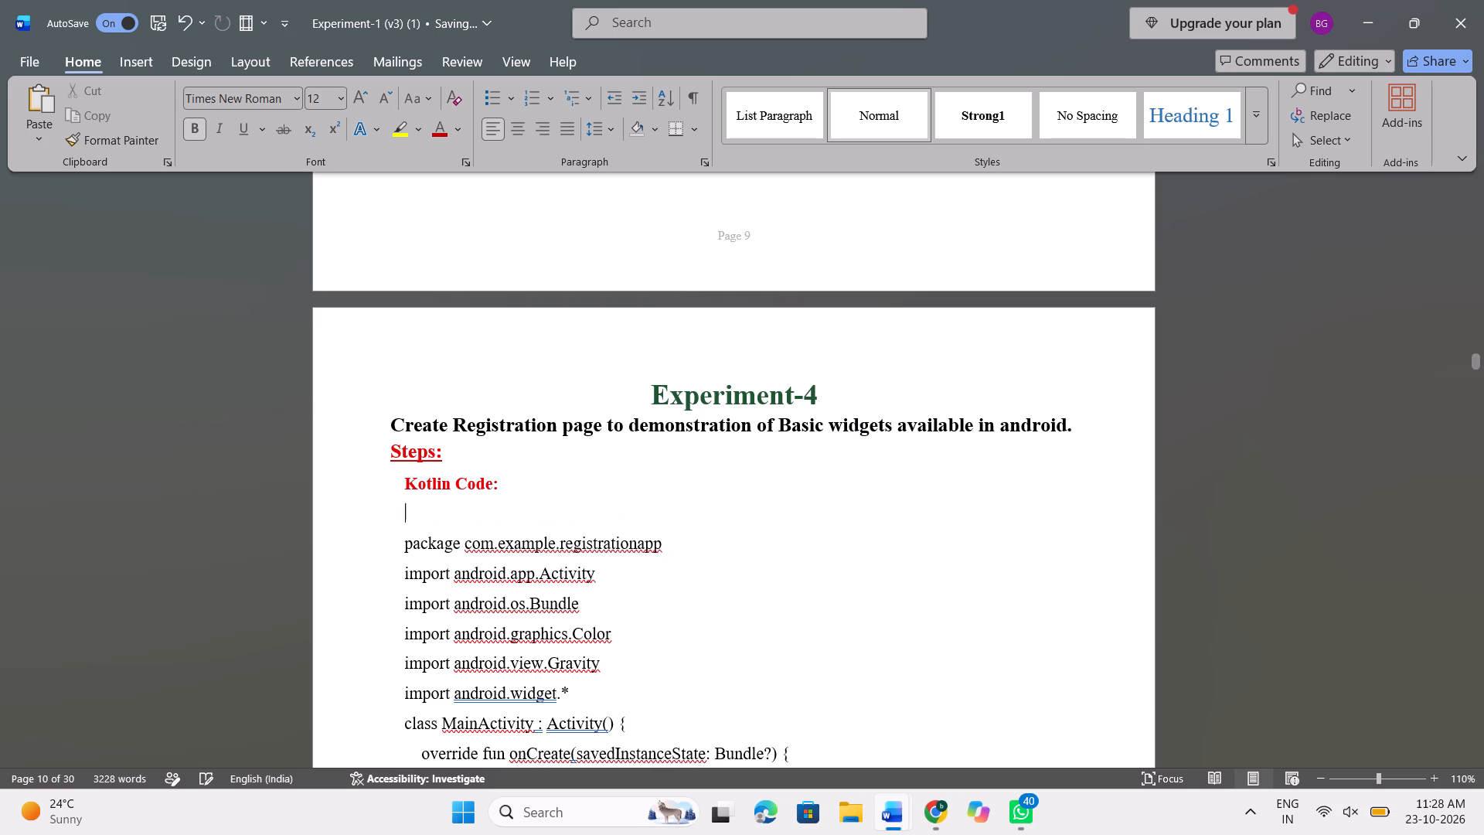
pyautogui.hotkey('ctrl', 'v')
pyautogui.scroll(1, 518, 477)
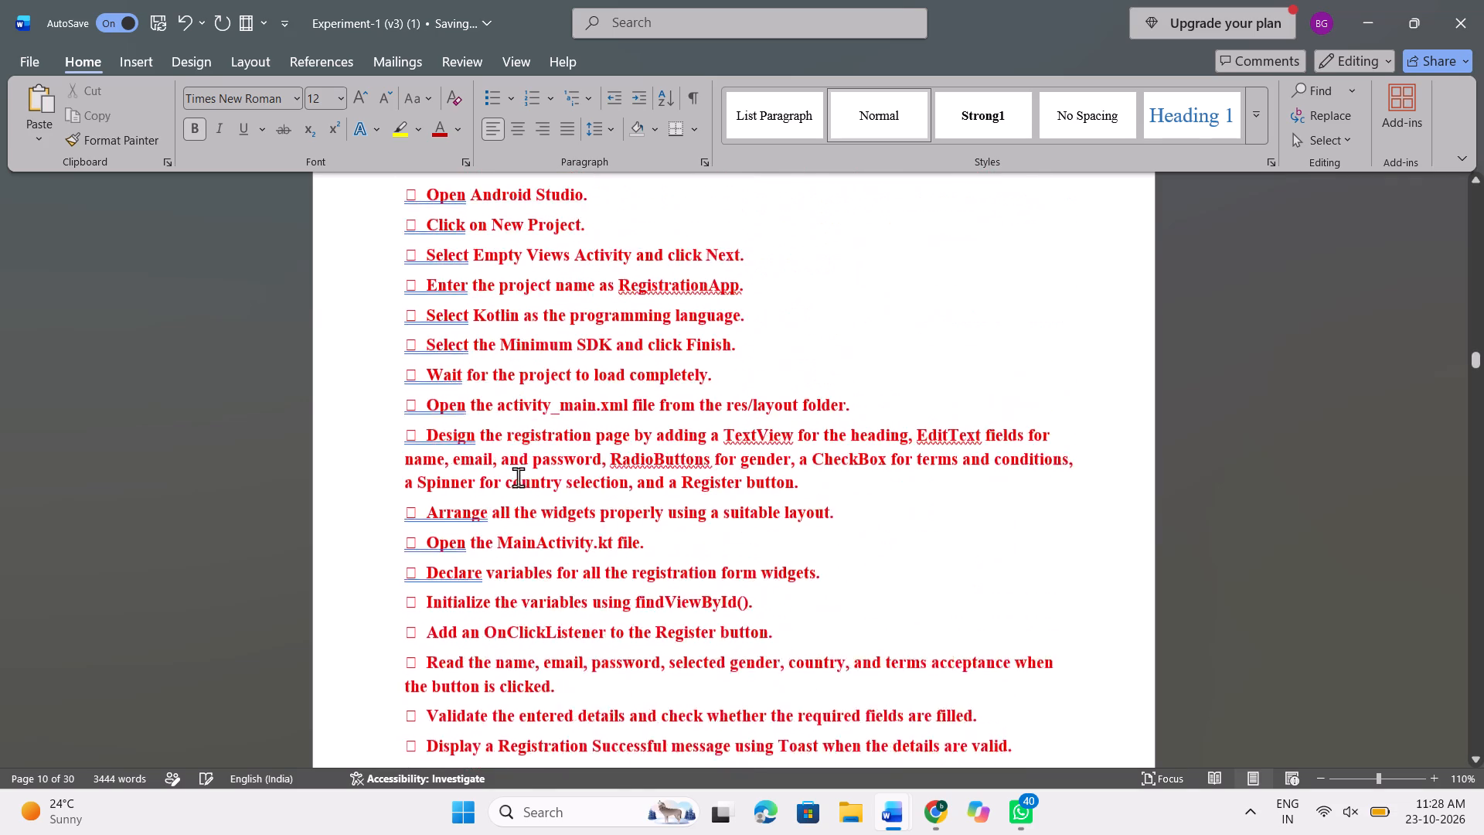
# Change the pasted Experiment-4 procedure, from "Open Android Studio." through the registration message verification step, to black, non-bold text.
pyautogui.scroll(1, 518, 477)
pyautogui.moveTo(403, 349); pyautogui.dragTo(472, 765)
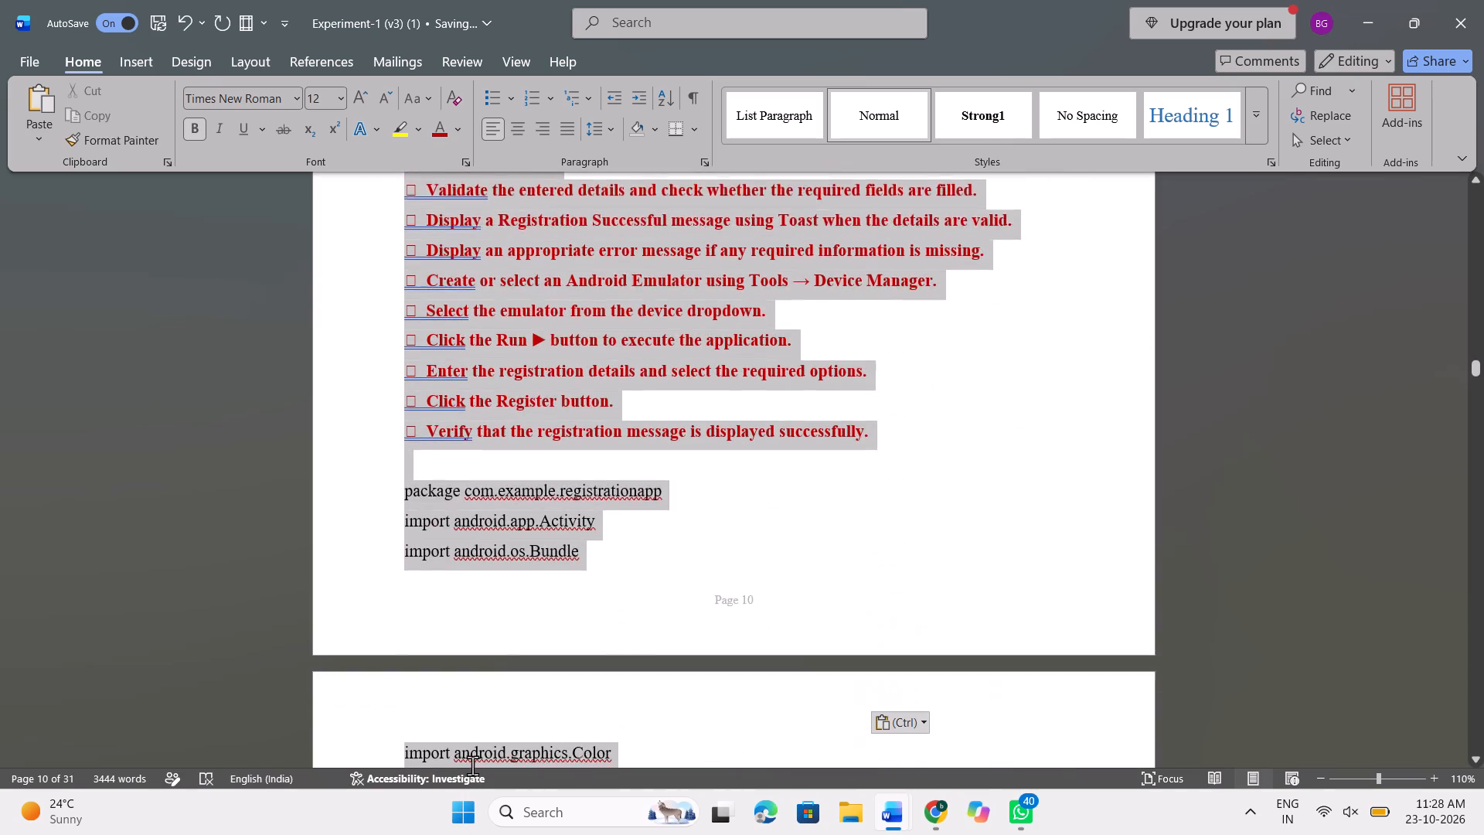
pyautogui.moveTo(472, 765); pyautogui.dragTo(878, 377)
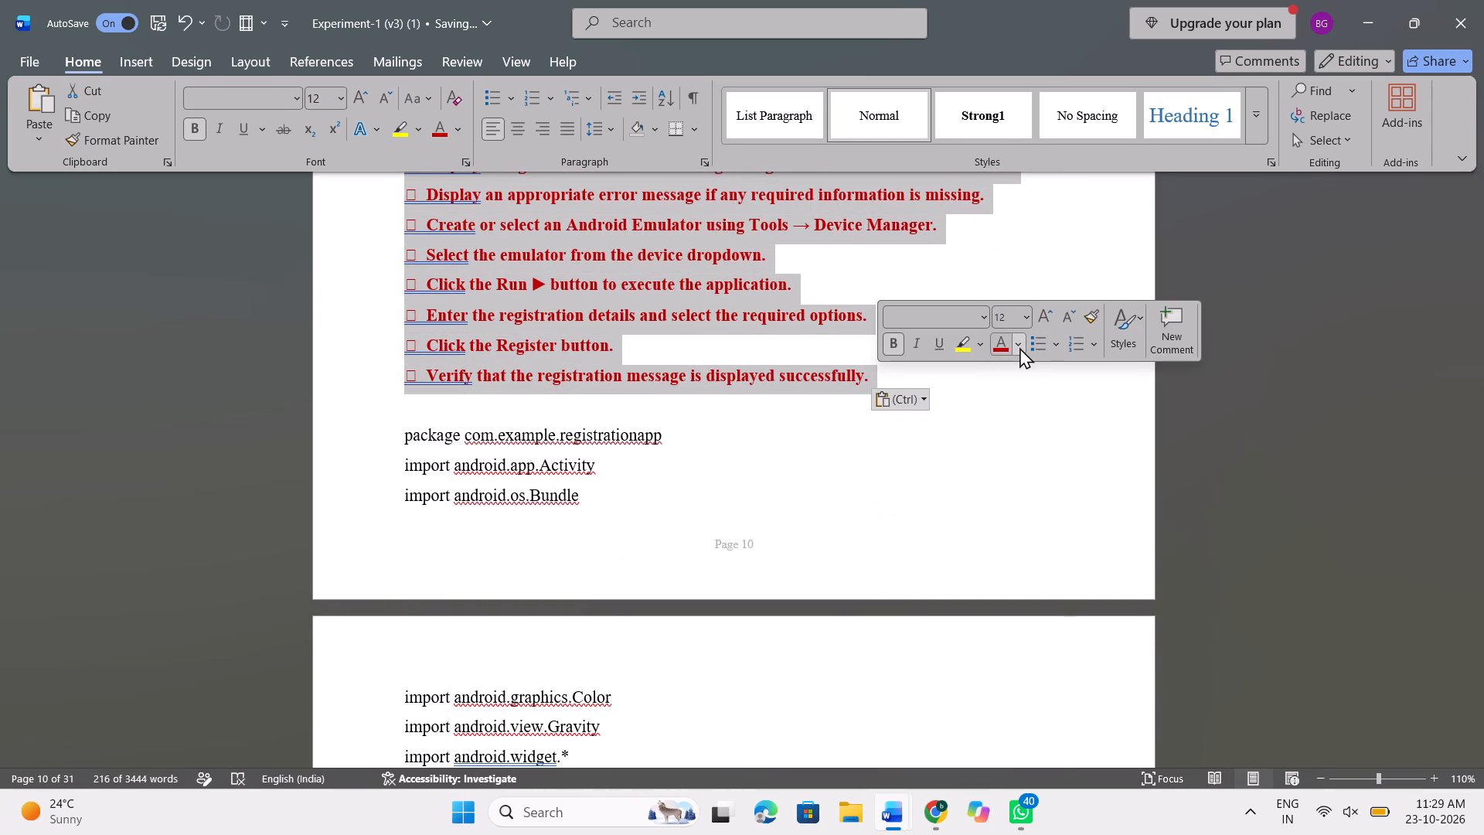
pyautogui.click(1019, 347)
pyautogui.click(1033, 467)
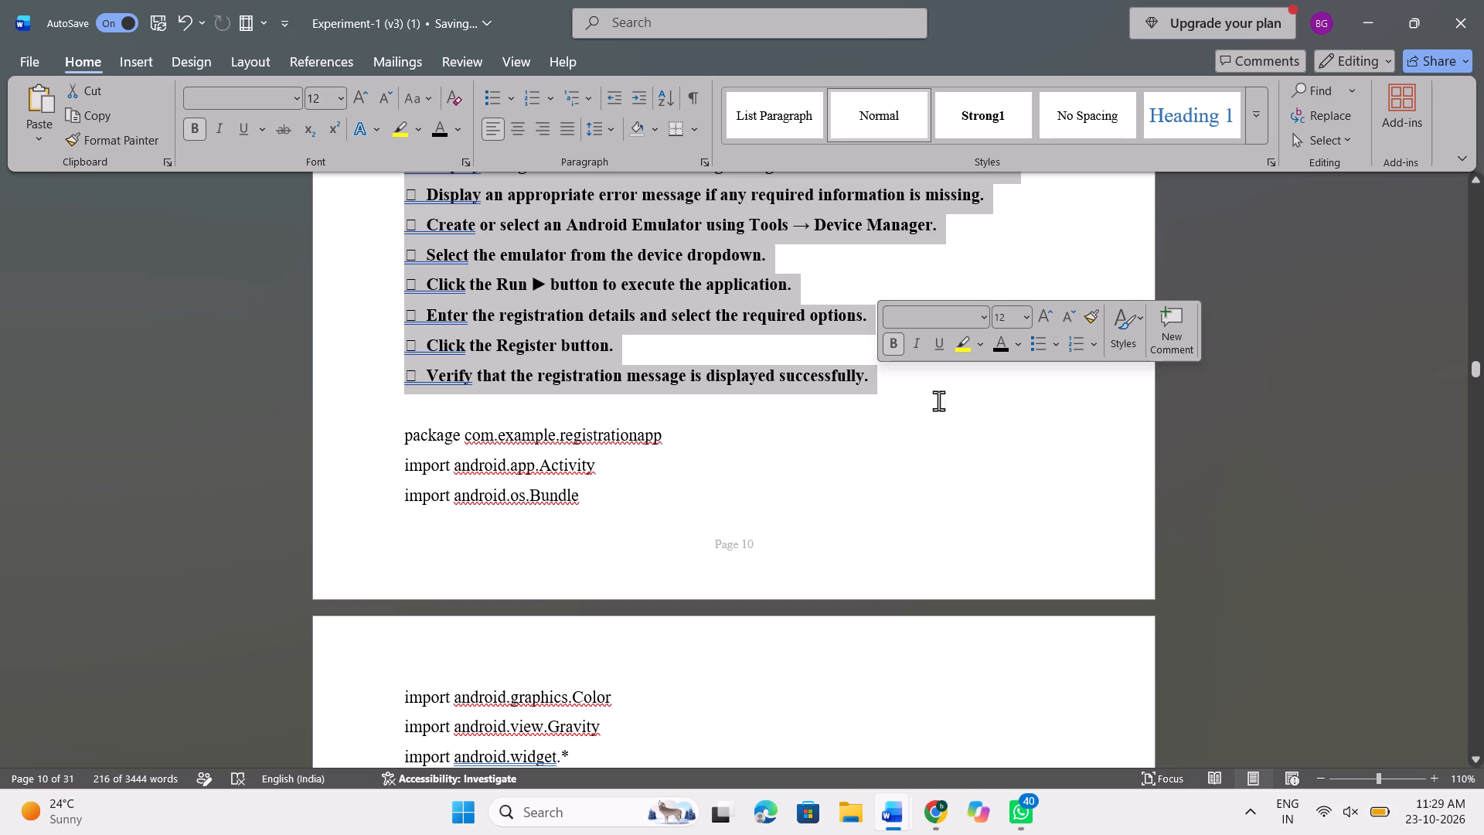
pyautogui.click(890, 349)
# Apply 1., 2., 3. numbering to the selected Experiment-4 procedure steps.
pyautogui.click(551, 104)
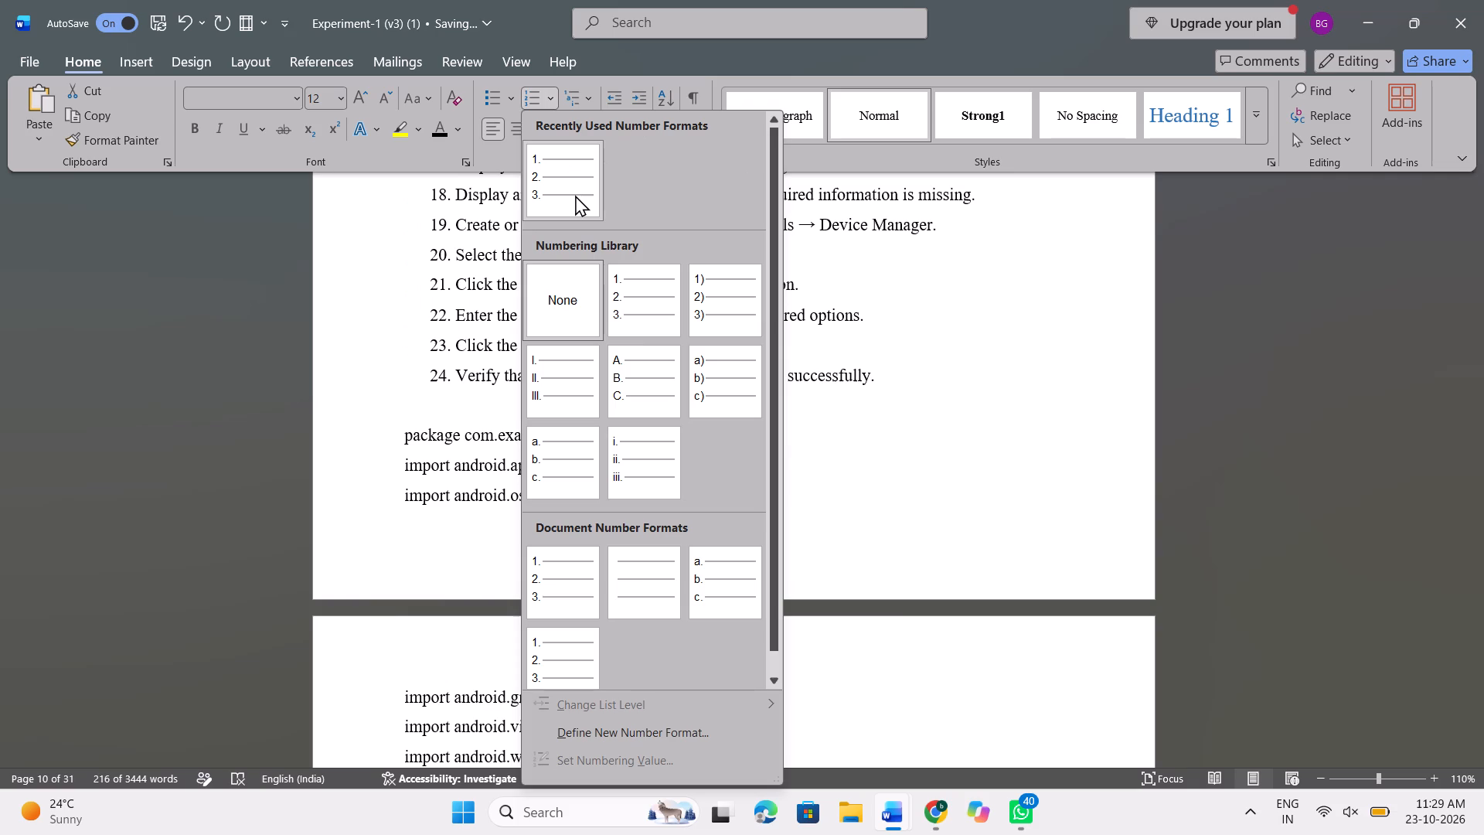
pyautogui.click(575, 195)
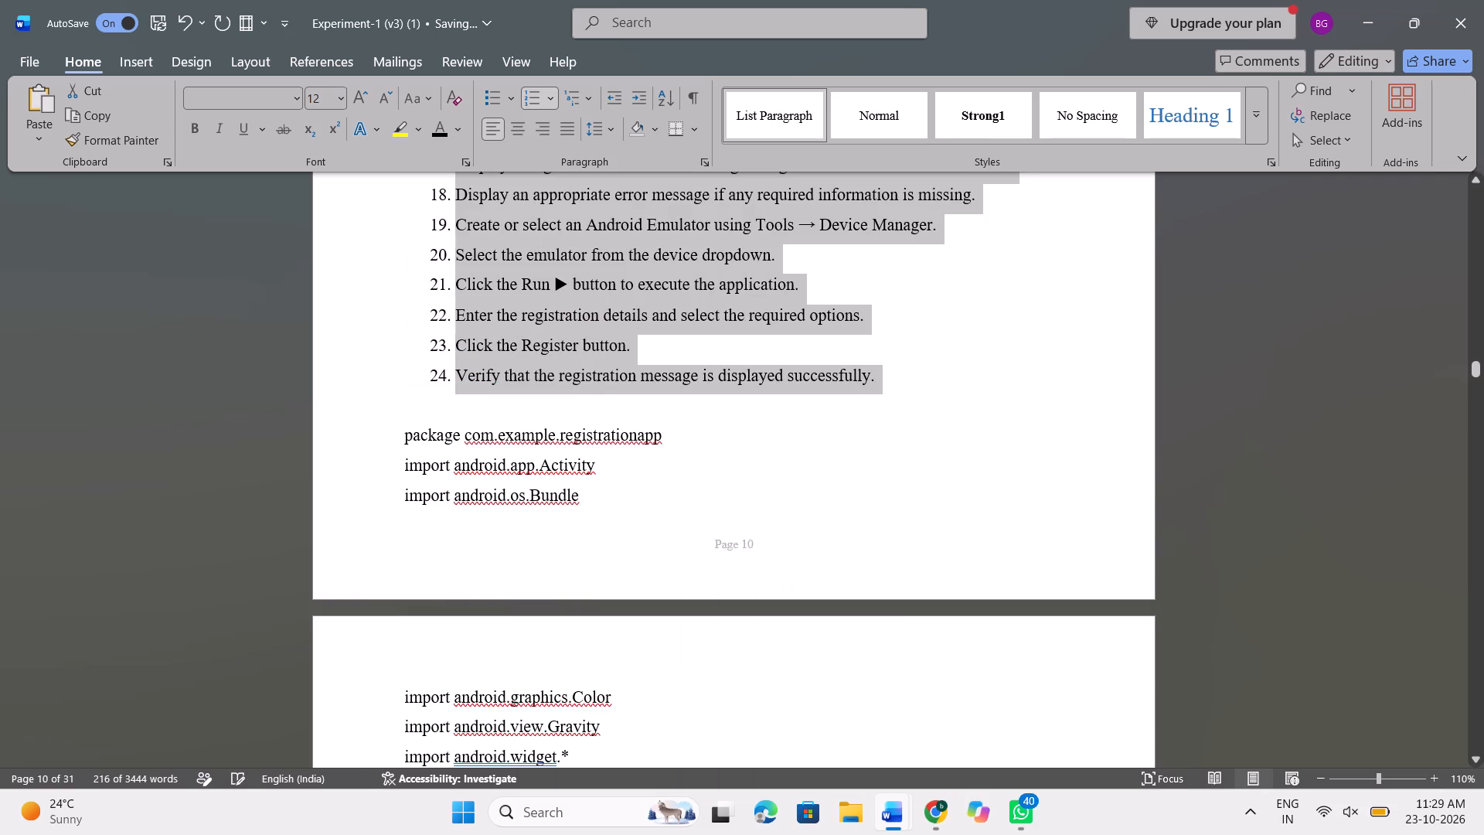
pyautogui.scroll(1, 676, 456)
pyautogui.click(676, 456)
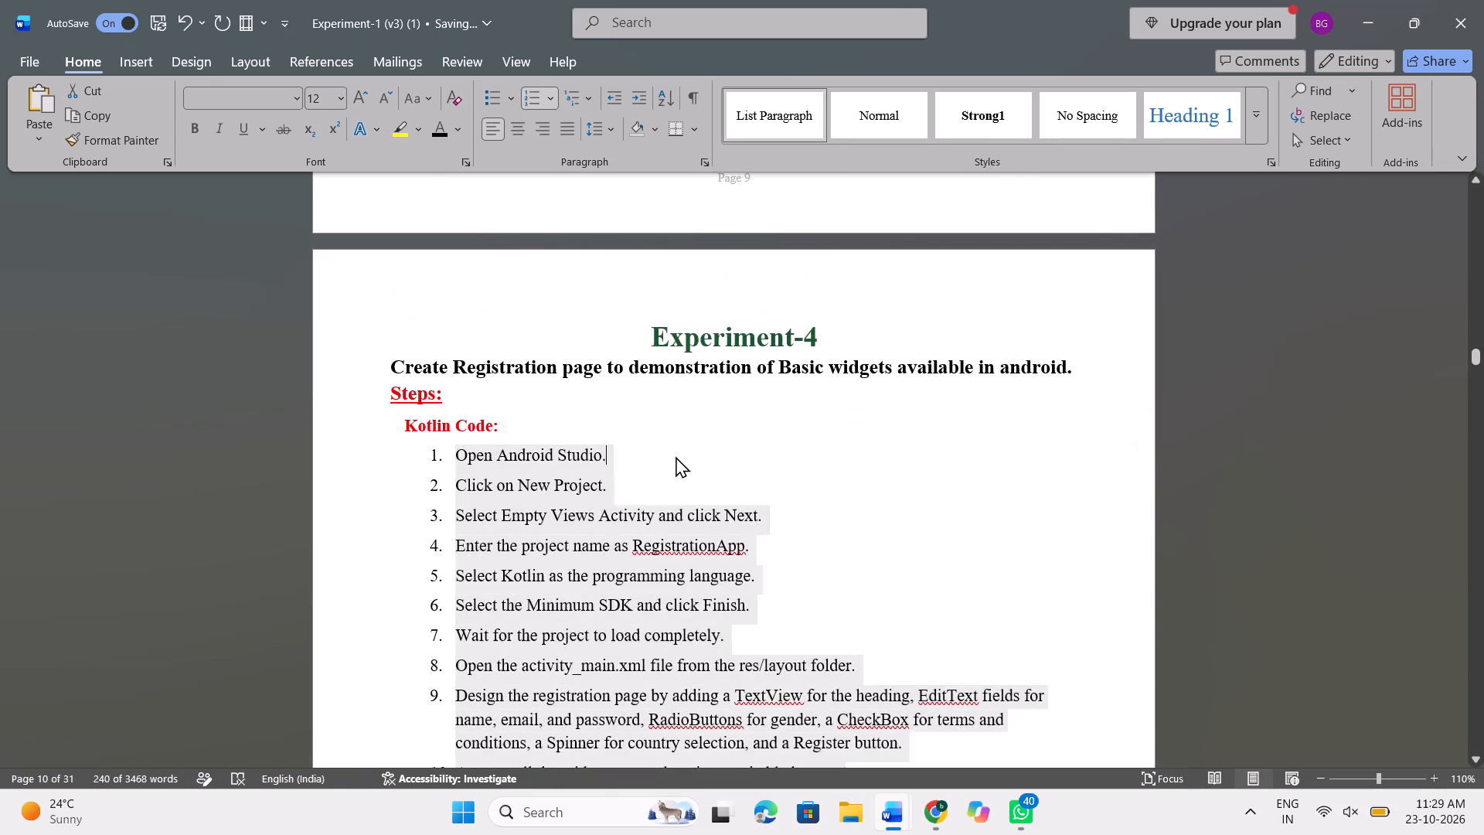
# Look through the rest of Experiment-4, from the numbered steps through the Kotlin code and the output screenshot.
pyautogui.scroll(-3, 676, 456)
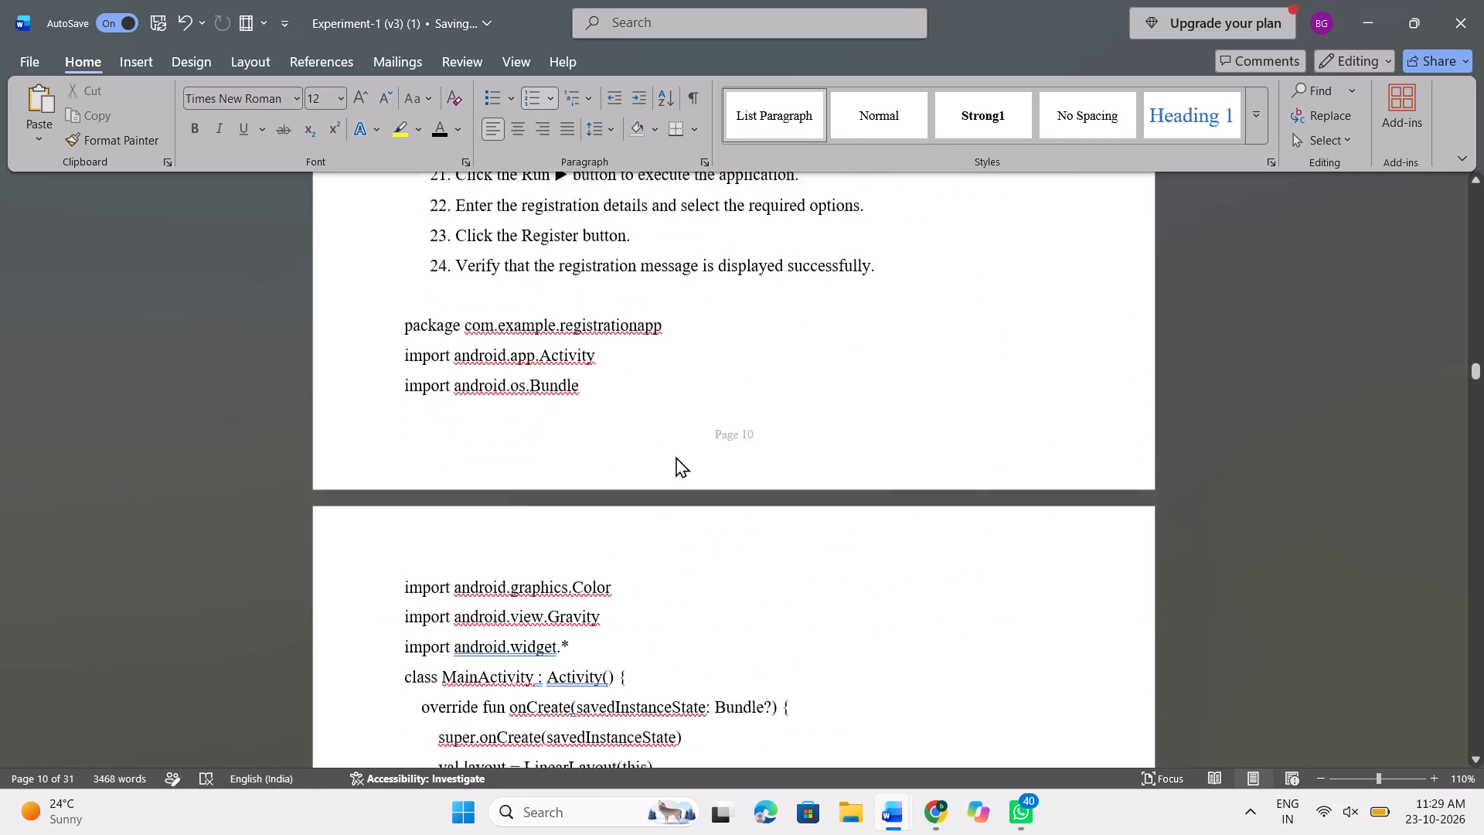
pyautogui.scroll(-8, 676, 456)
pyautogui.scroll(1, 676, 456)
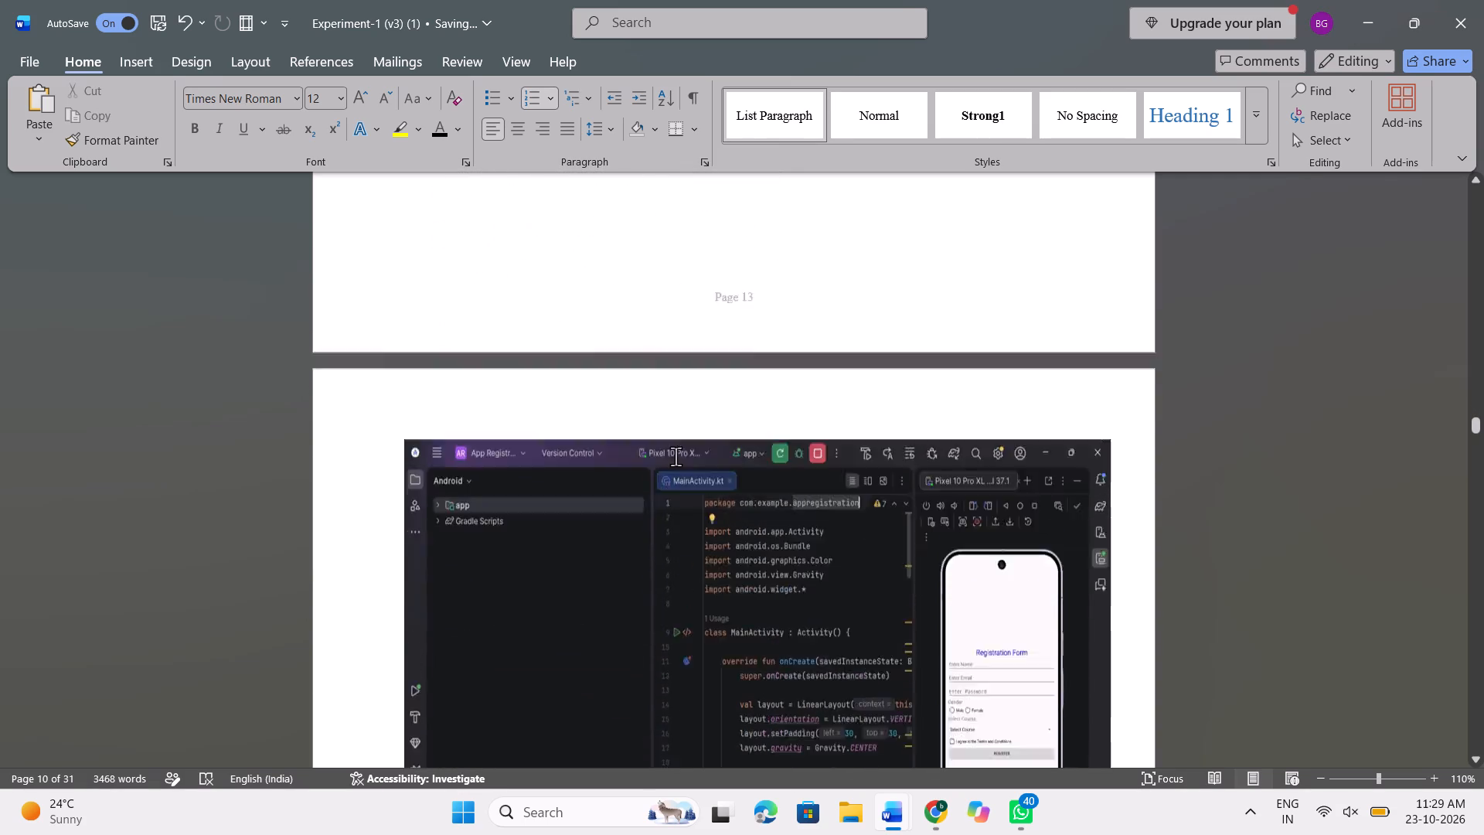
pyautogui.scroll(2, 676, 456)
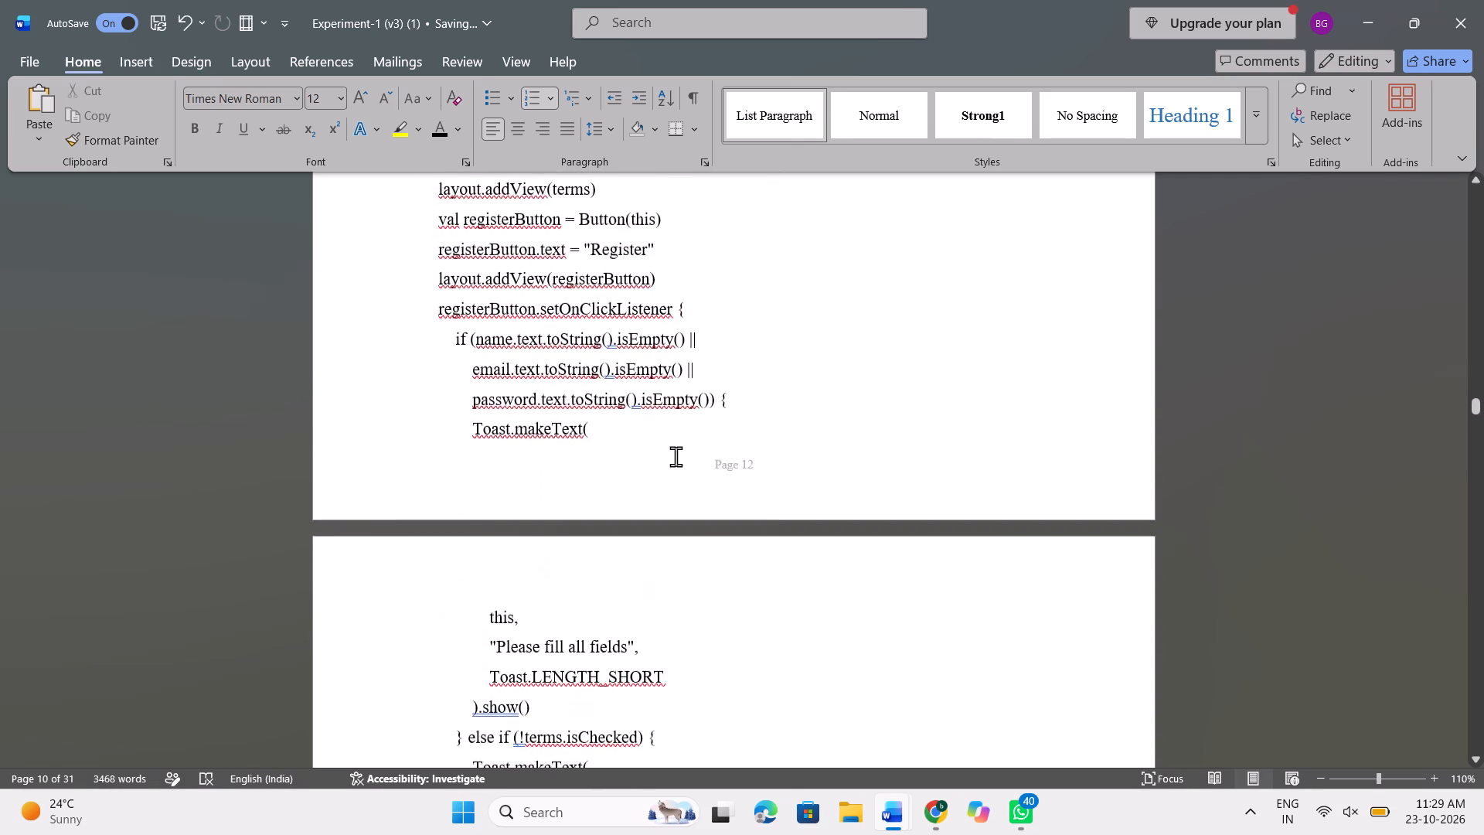
pyautogui.scroll(3, 676, 456)
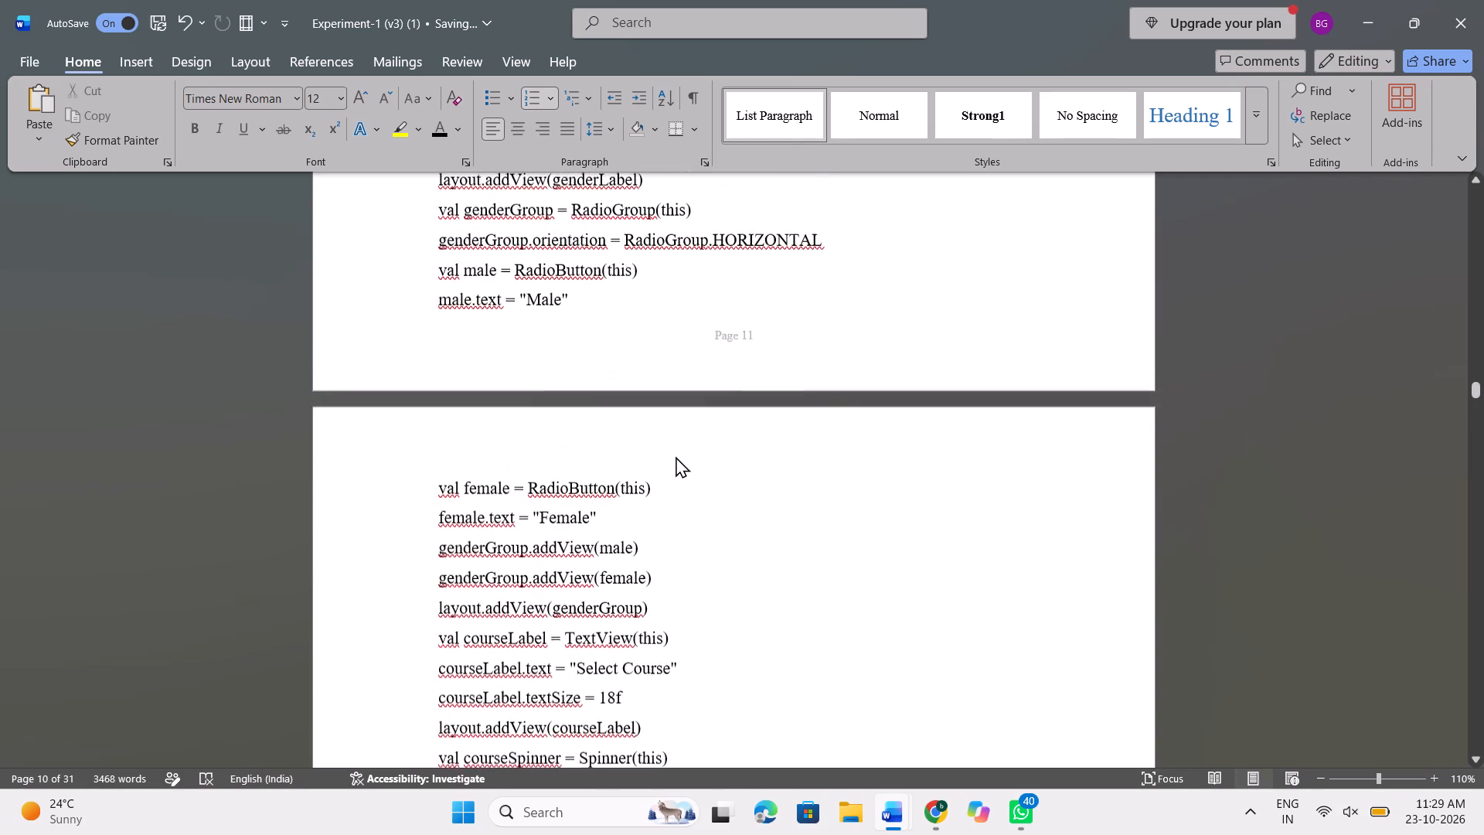
pyautogui.scroll(3, 676, 456)
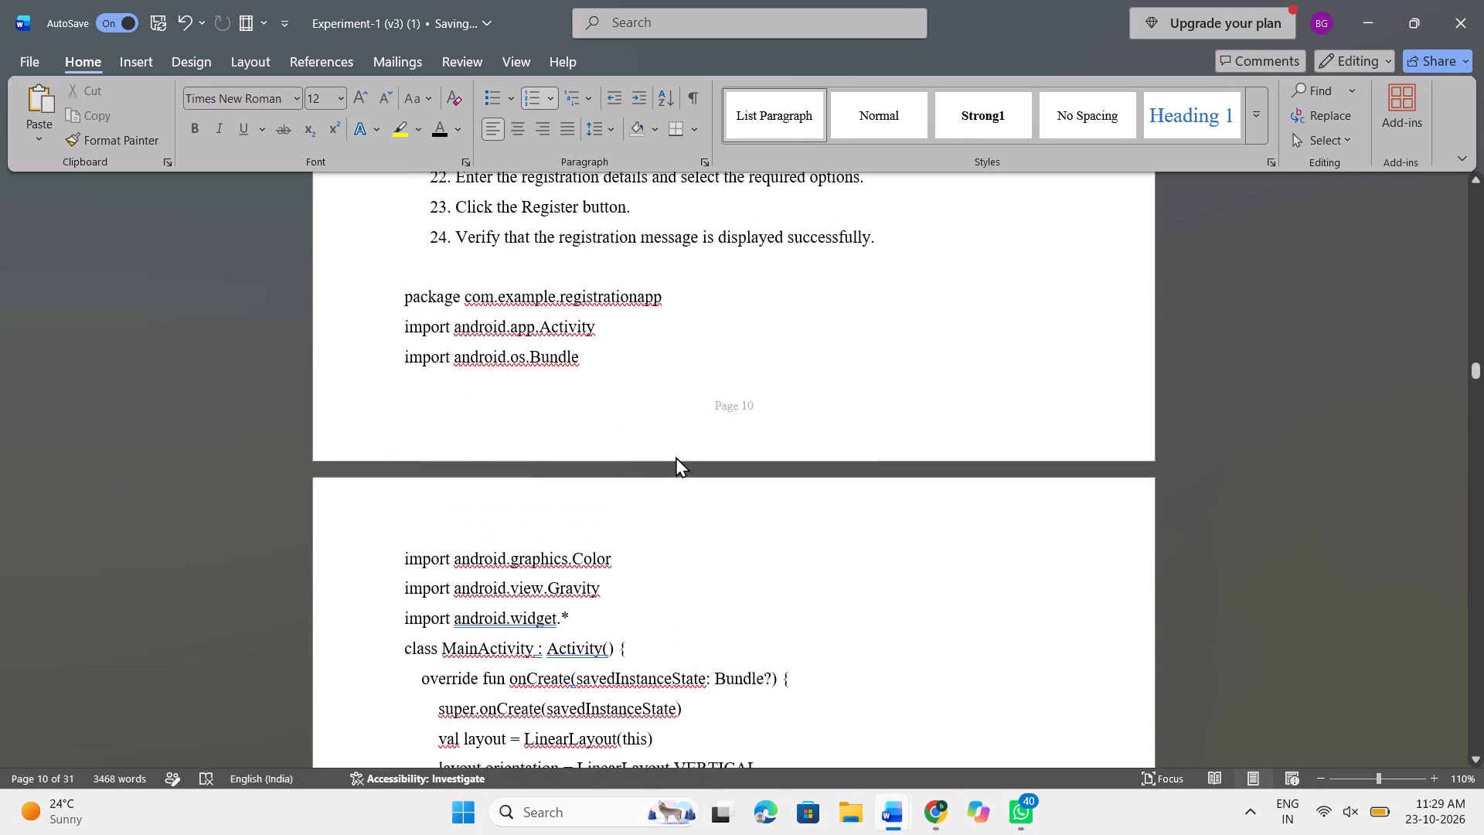
pyautogui.scroll(1, 676, 456)
# Move the "Kotlin Code:" heading from above Experiment-4's numbered steps to the blank line before "package com.example.registrationapp".
pyautogui.click(477, 427)
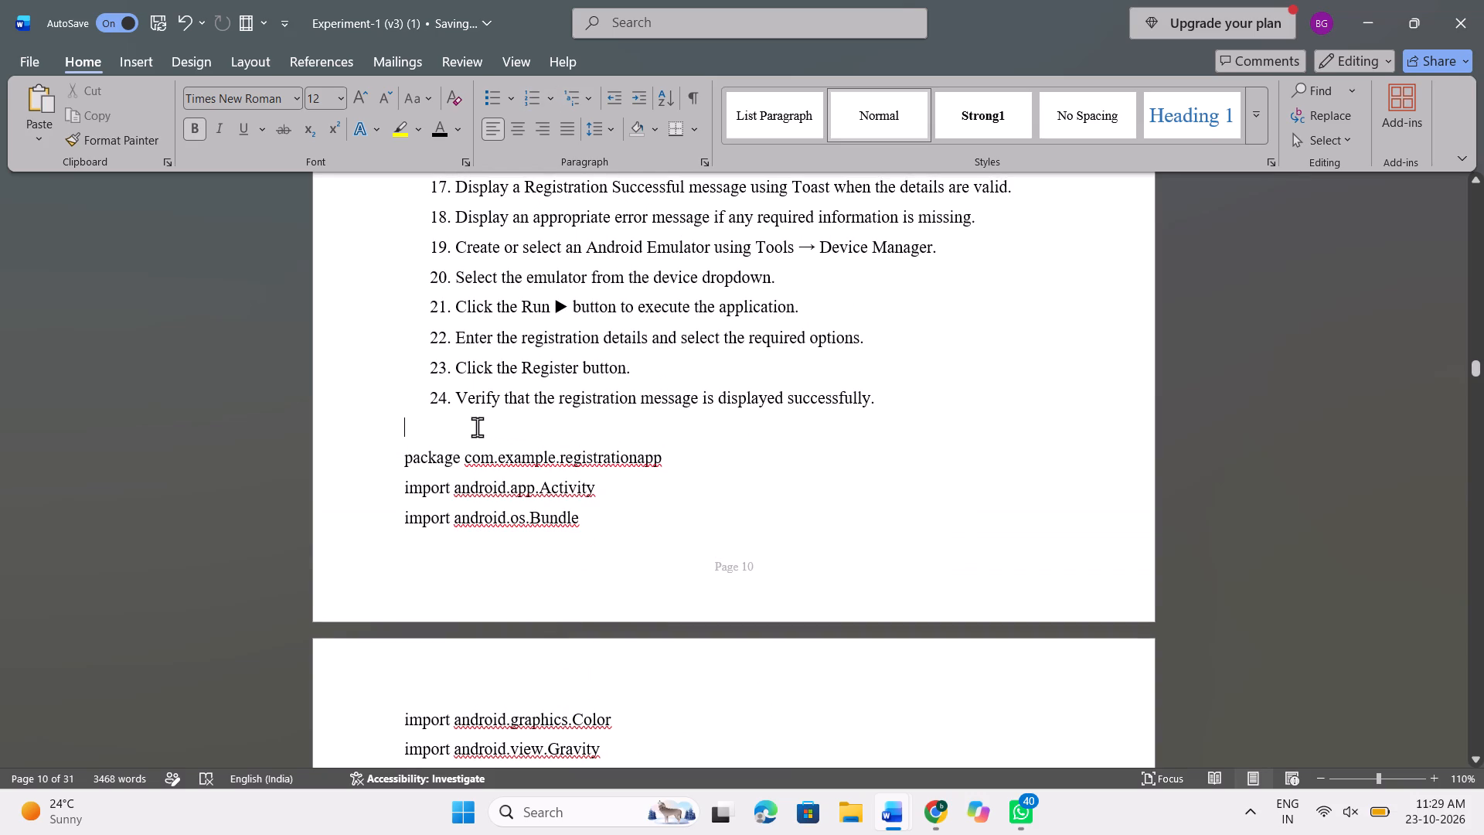
pyautogui.scroll(2, 477, 427)
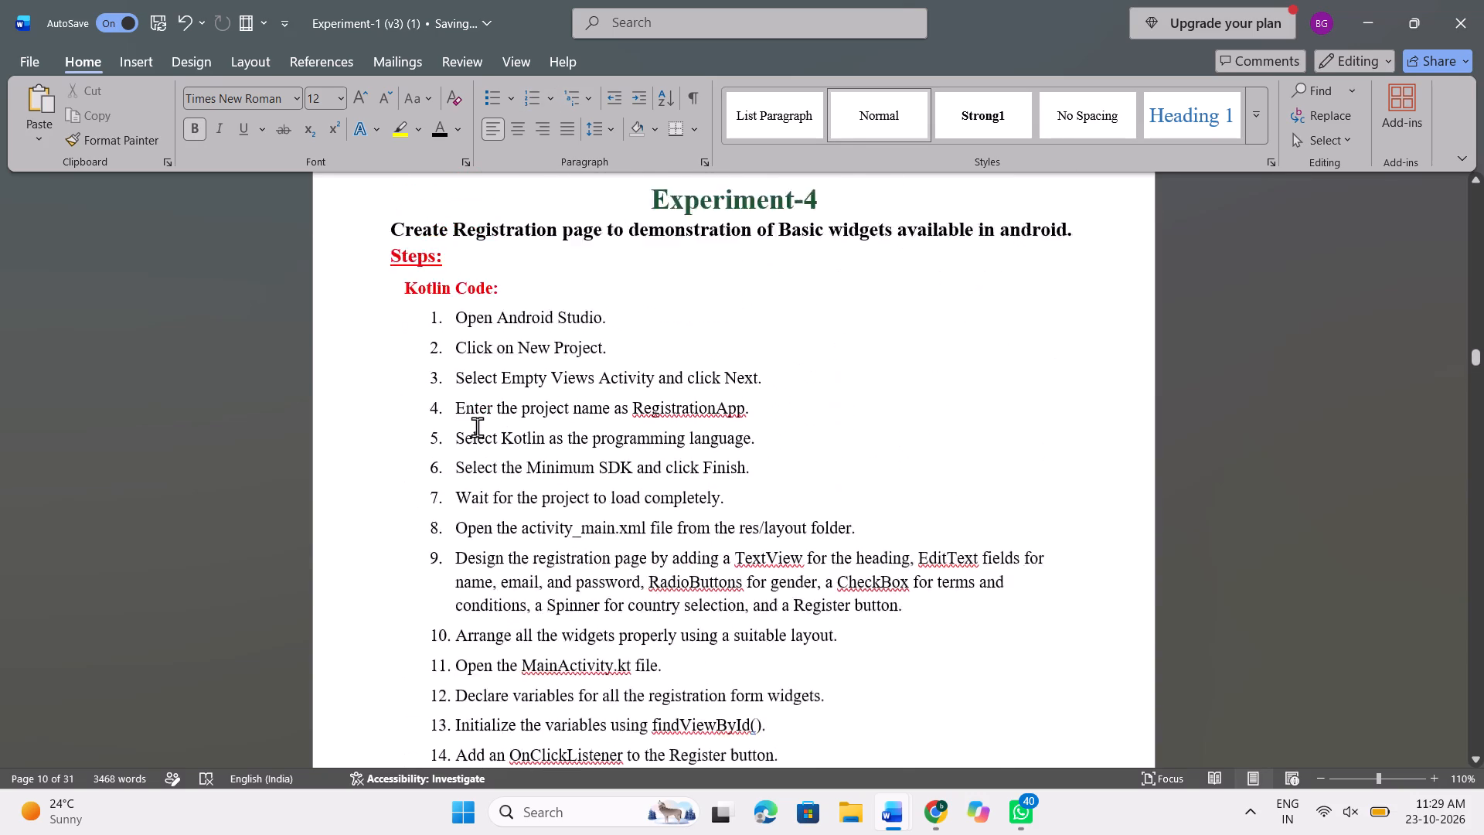
pyautogui.scroll(2, 477, 427)
pyautogui.moveTo(520, 559); pyautogui.dragTo(393, 545)
pyautogui.hotkey('ctrl', 'c')
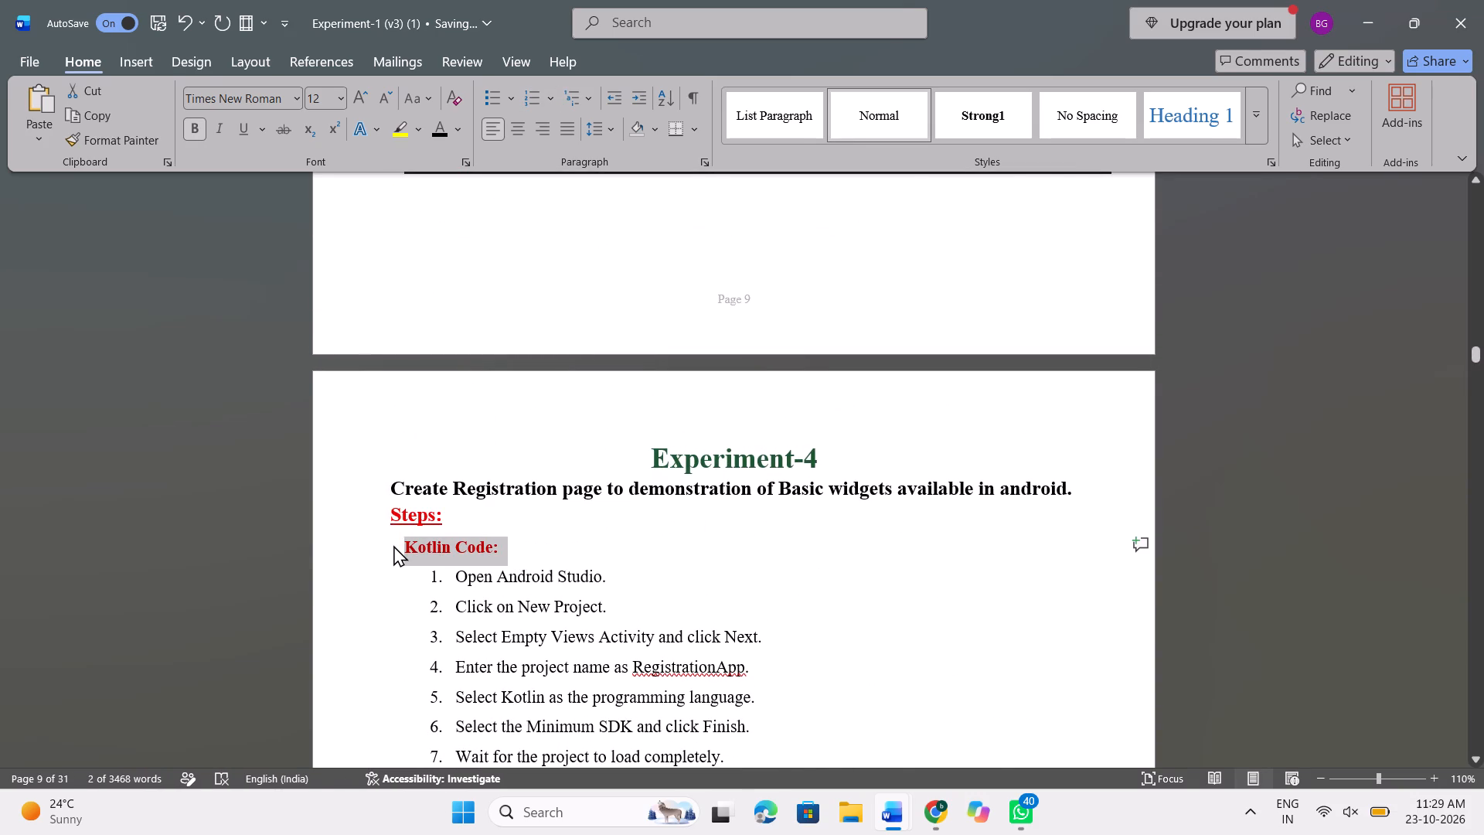
pyautogui.press('BackSpace')
pyautogui.scroll(-1, 393, 545)
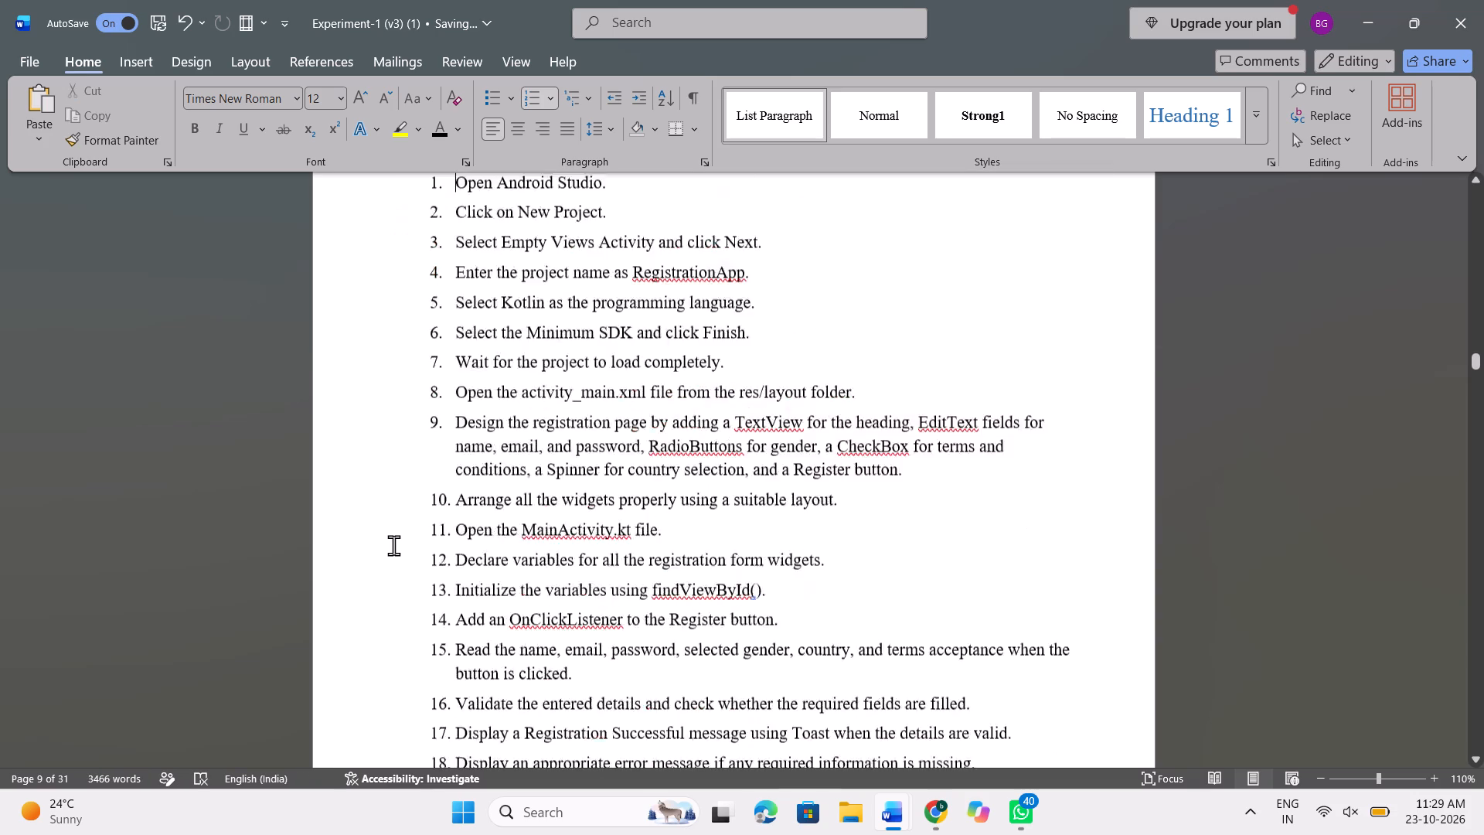
pyautogui.scroll(-2, 393, 545)
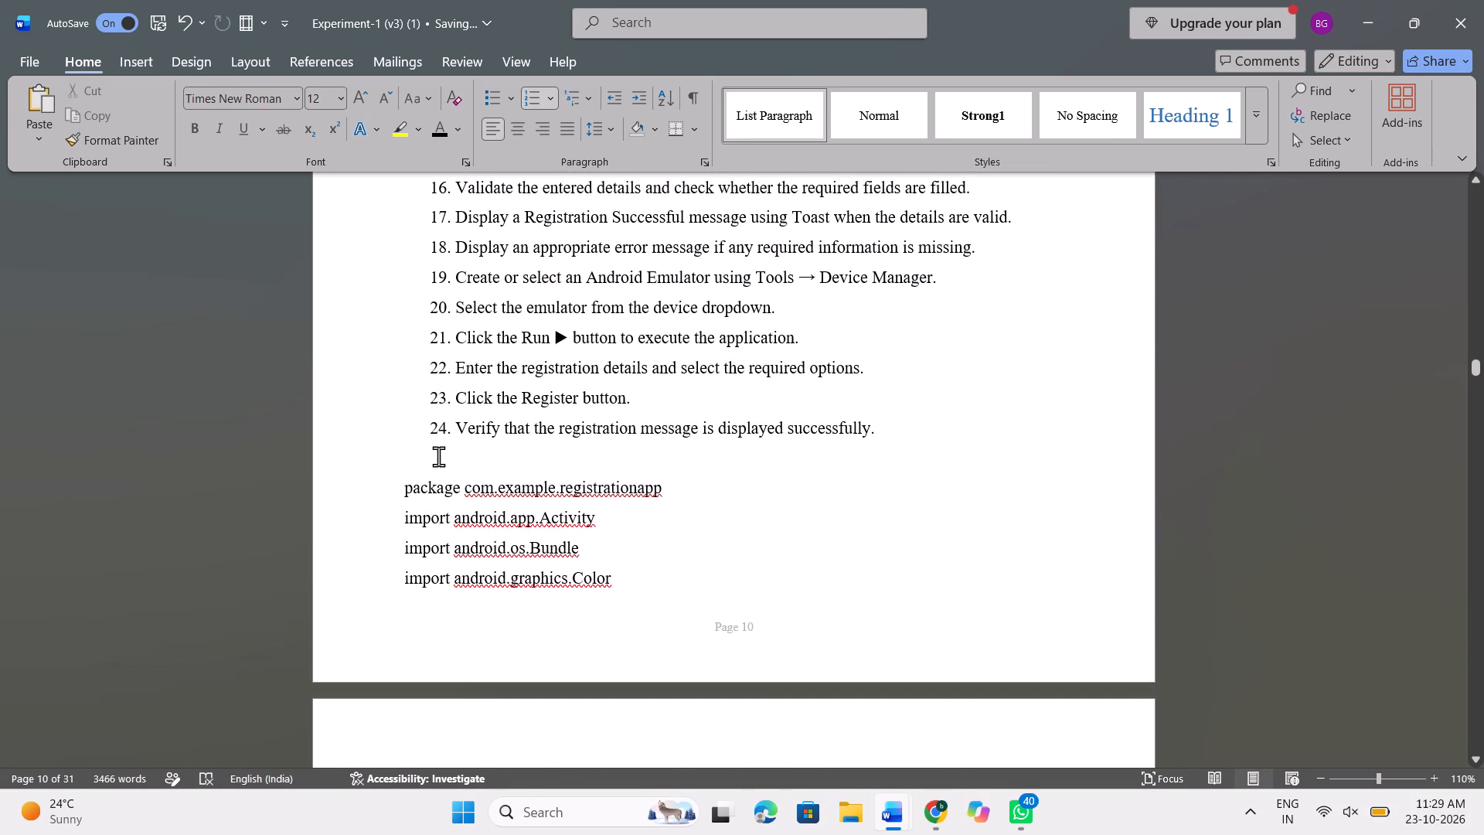
pyautogui.click(438, 456)
pyautogui.hotkey('ctrl', 'v')
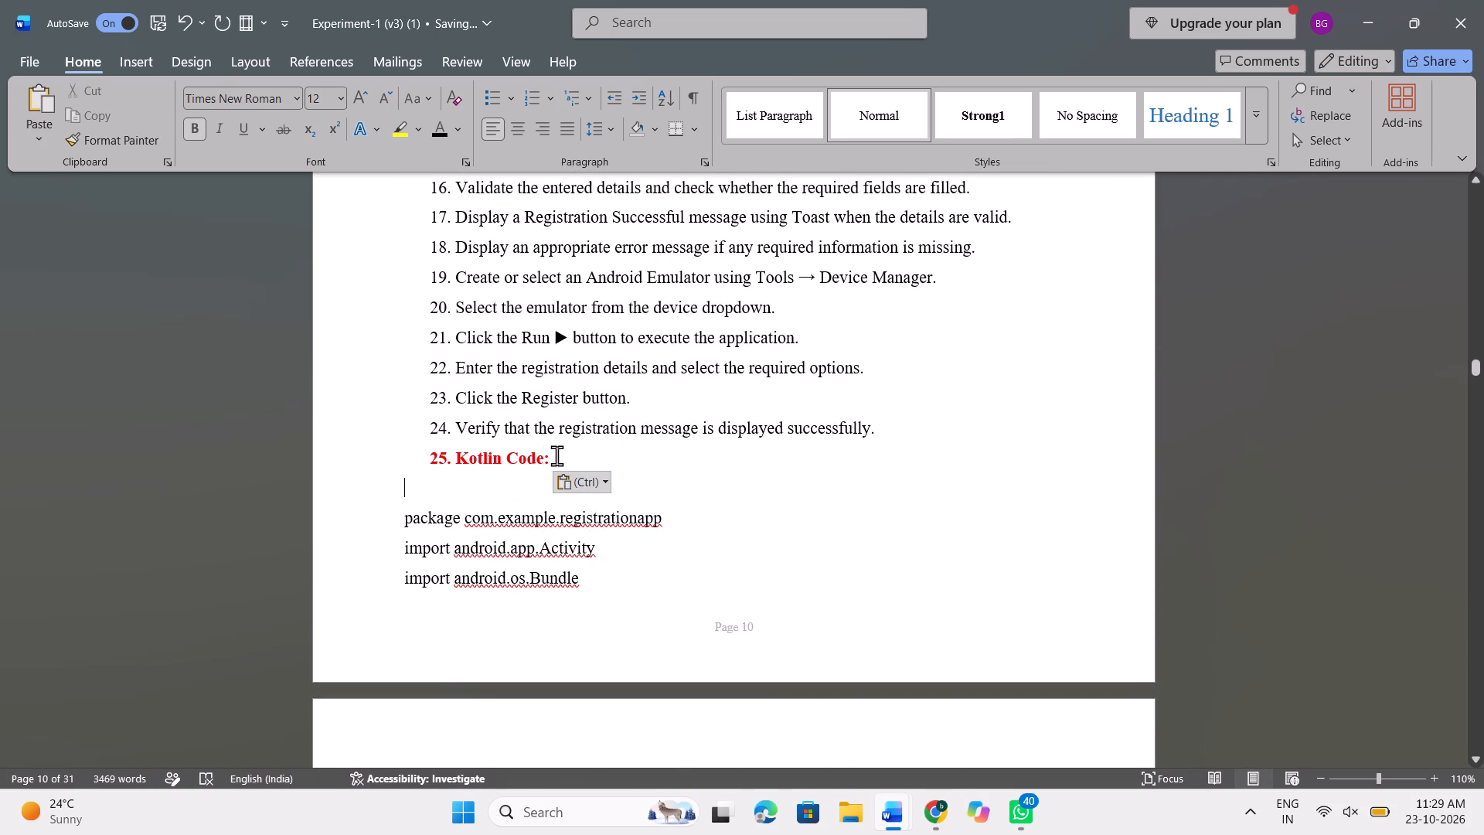
# Remove the list number from the moved "Kotlin Code:" heading.
pyautogui.moveTo(556, 455); pyautogui.dragTo(394, 467)
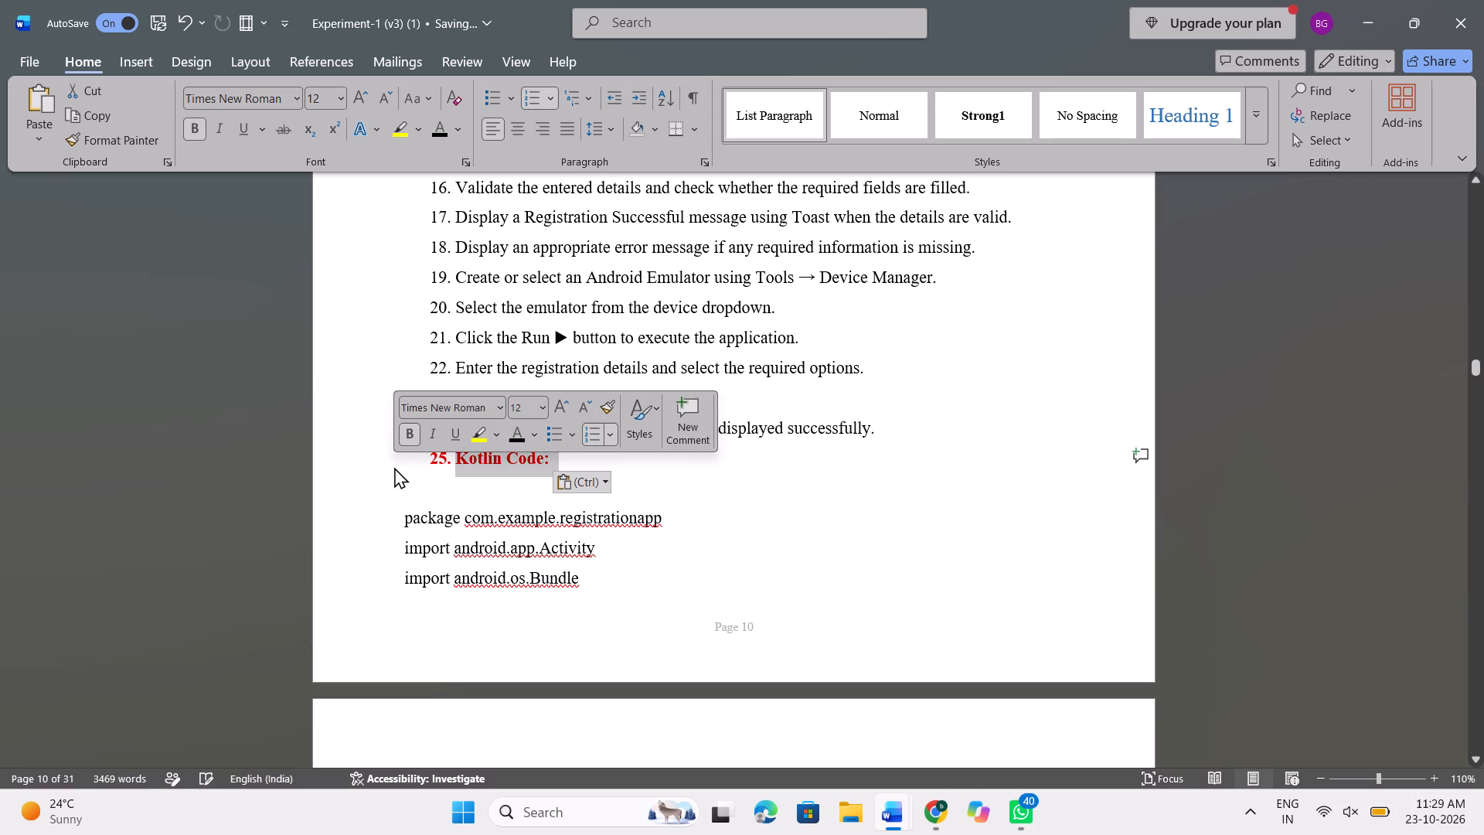
pyautogui.click(444, 479)
pyautogui.click(457, 465)
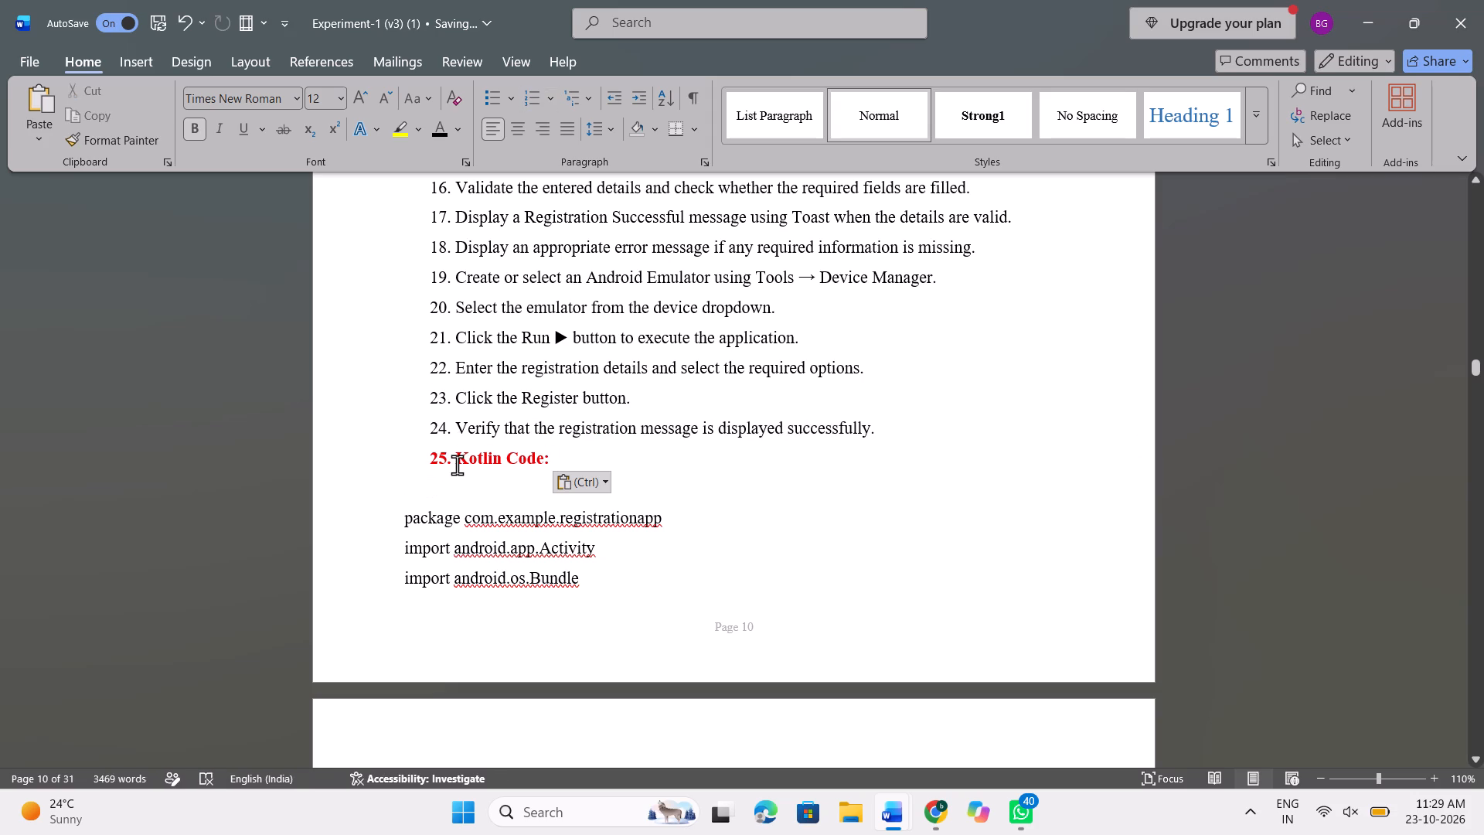
pyautogui.press('BackSpace')
pyautogui.press('BackSpace')
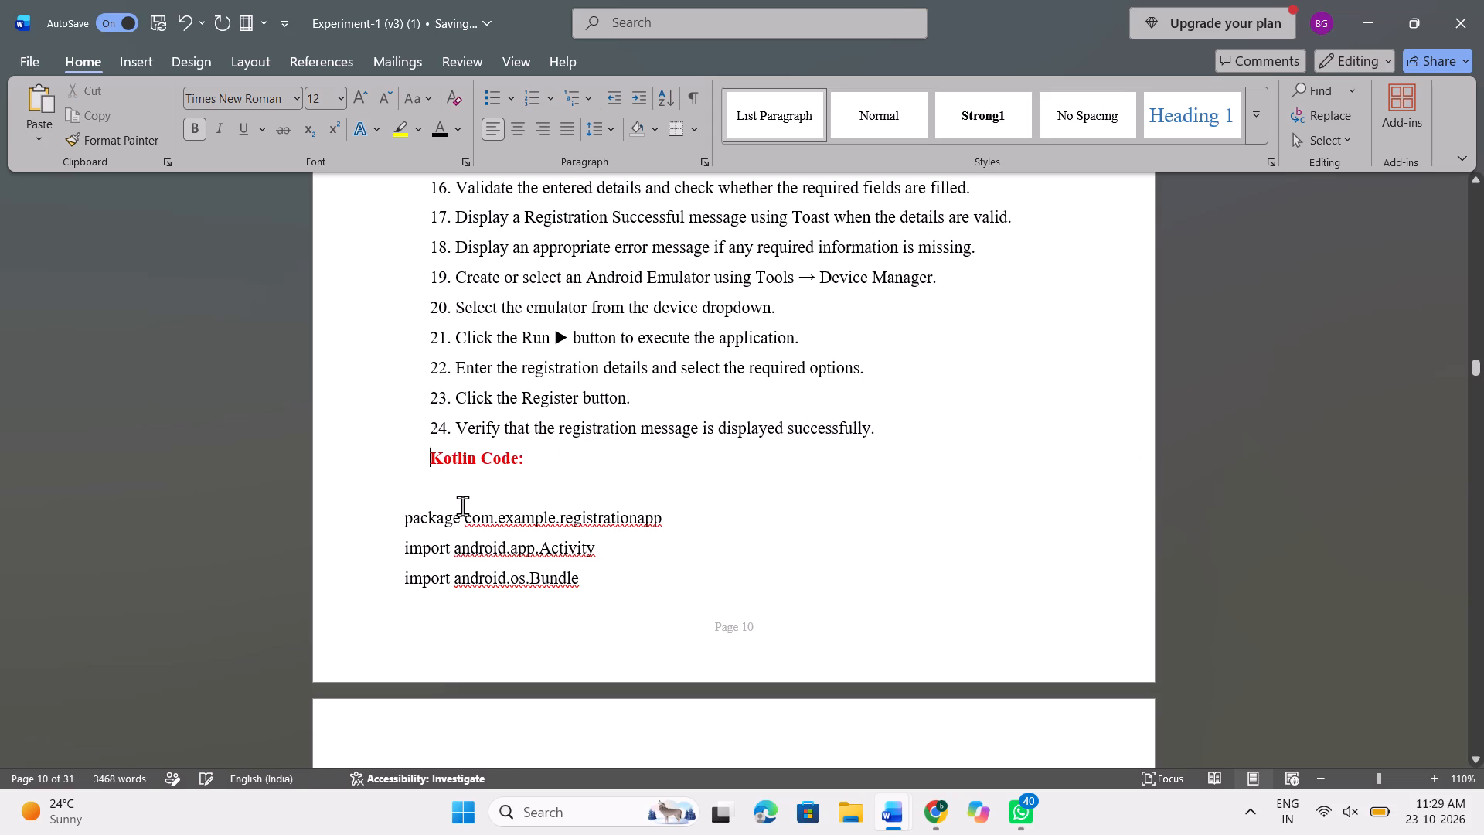
# Add an unnumbered blank line above the "Kotlin Code:" heading and remove the empty line below it.
pyautogui.click(899, 439)
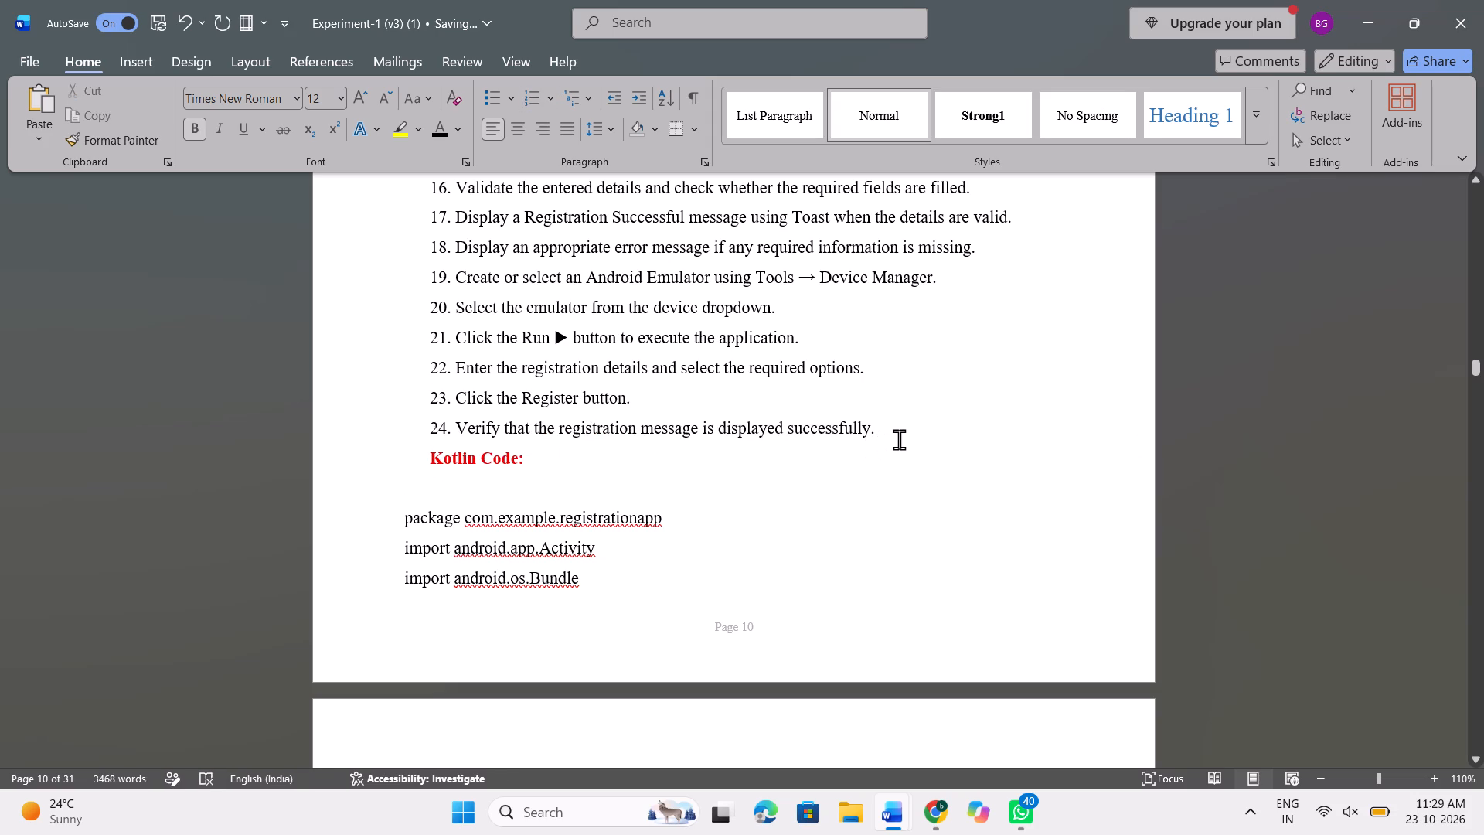
pyautogui.press('Return')
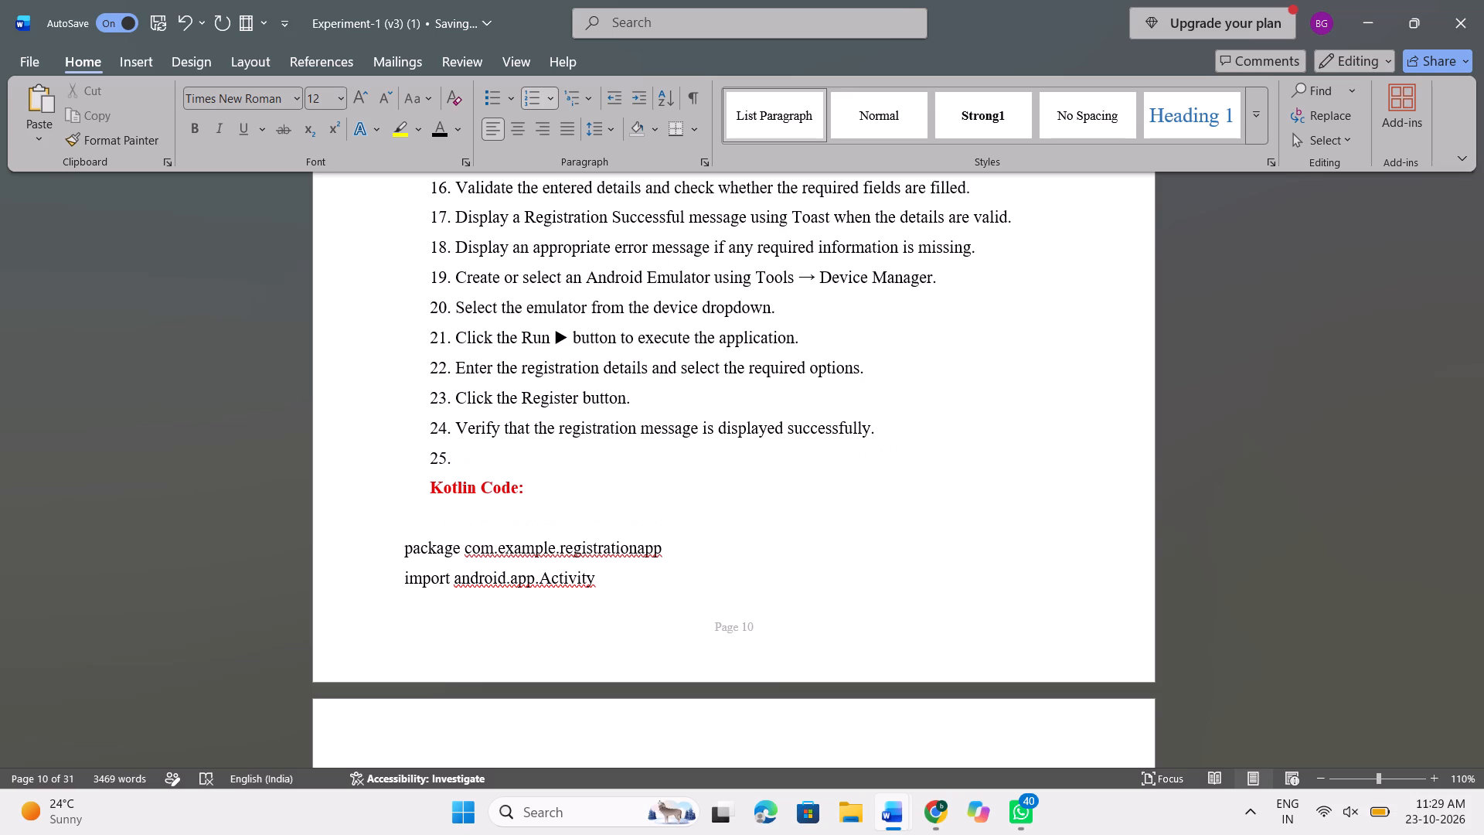
pyautogui.press('BackSpace')
pyautogui.press('BackSpace')
pyautogui.press('BackSpace')
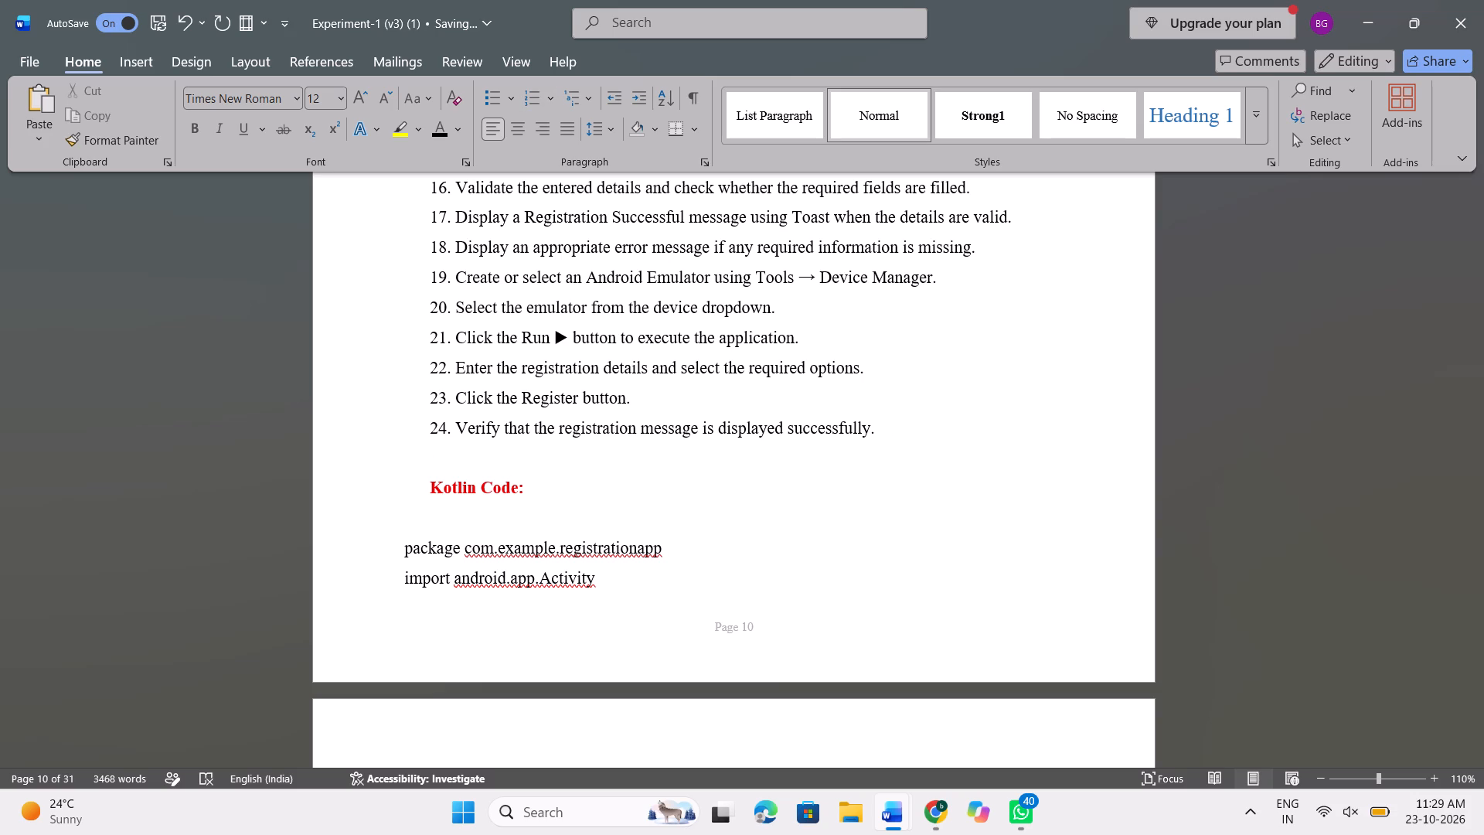
pyautogui.click(469, 527)
pyautogui.press('BackSpace')
pyautogui.press('BackSpace')
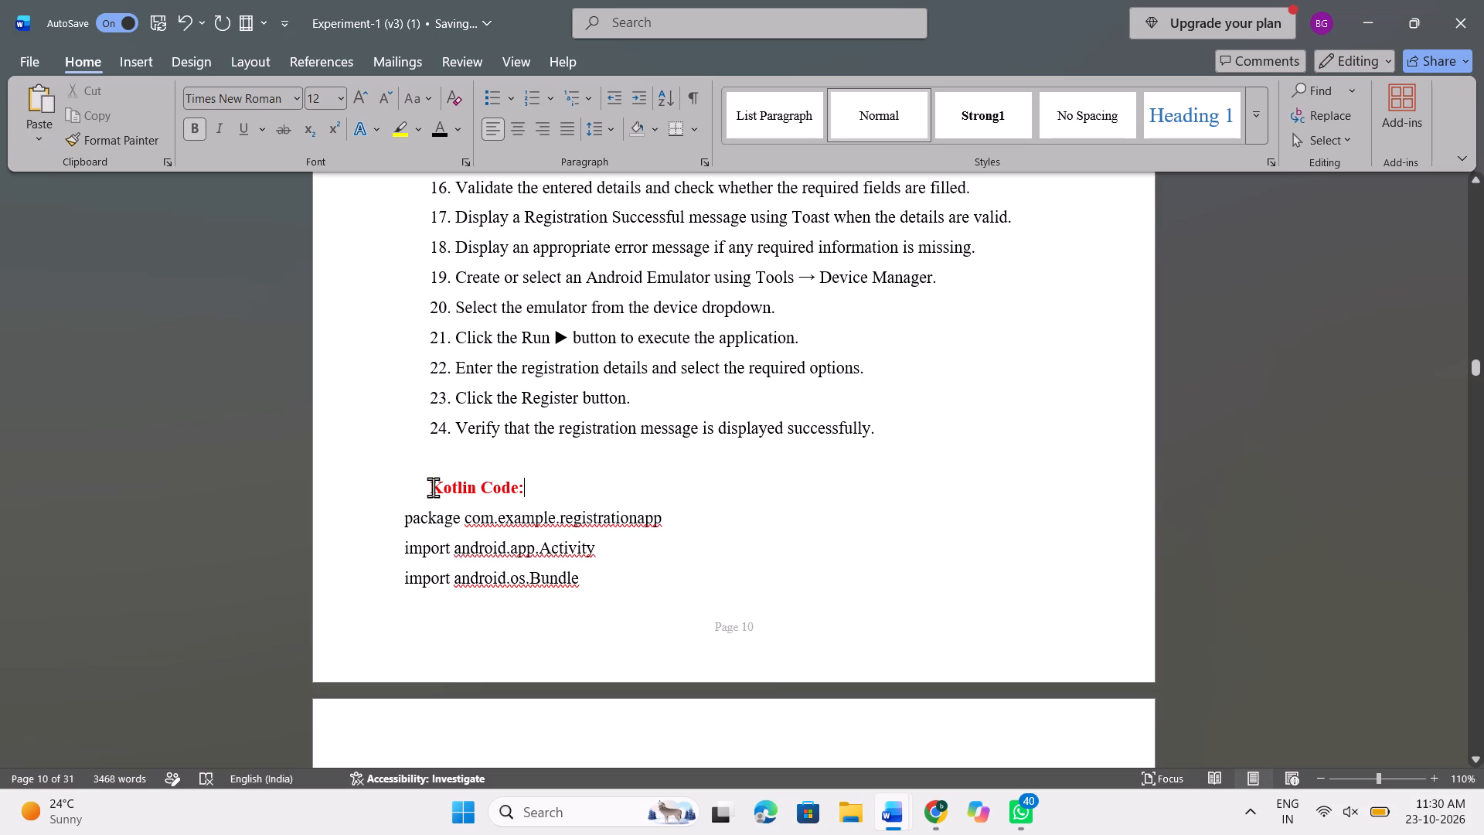
# Remove the "Kotlin Code:" heading's indent and add four leading spaces to align it with the code below.
pyautogui.click(433, 487)
pyautogui.press('BackSpace')
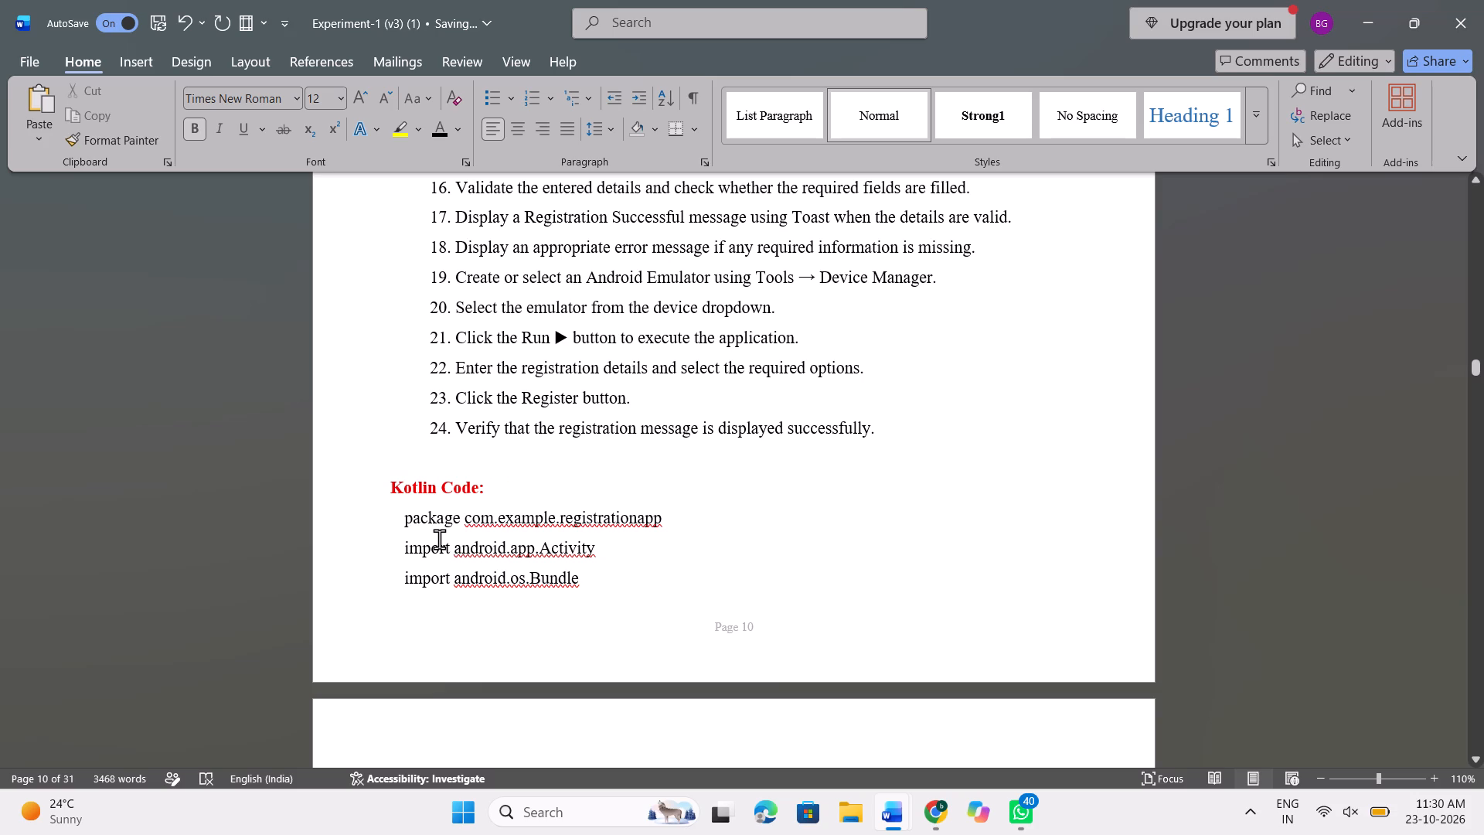
pyautogui.press('space')
pyautogui.press('space')
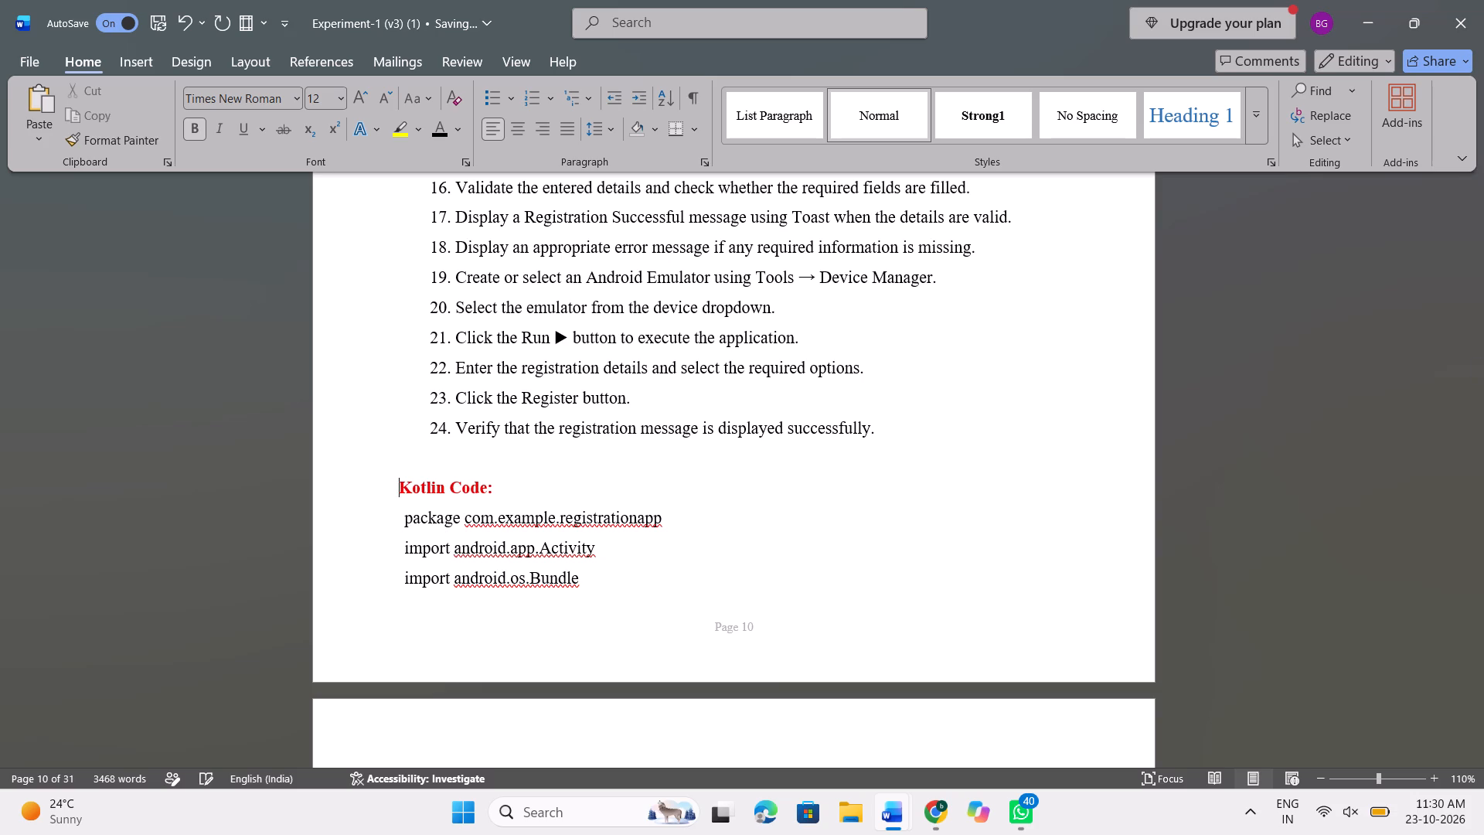
pyautogui.press('space')
pyautogui.press('space')
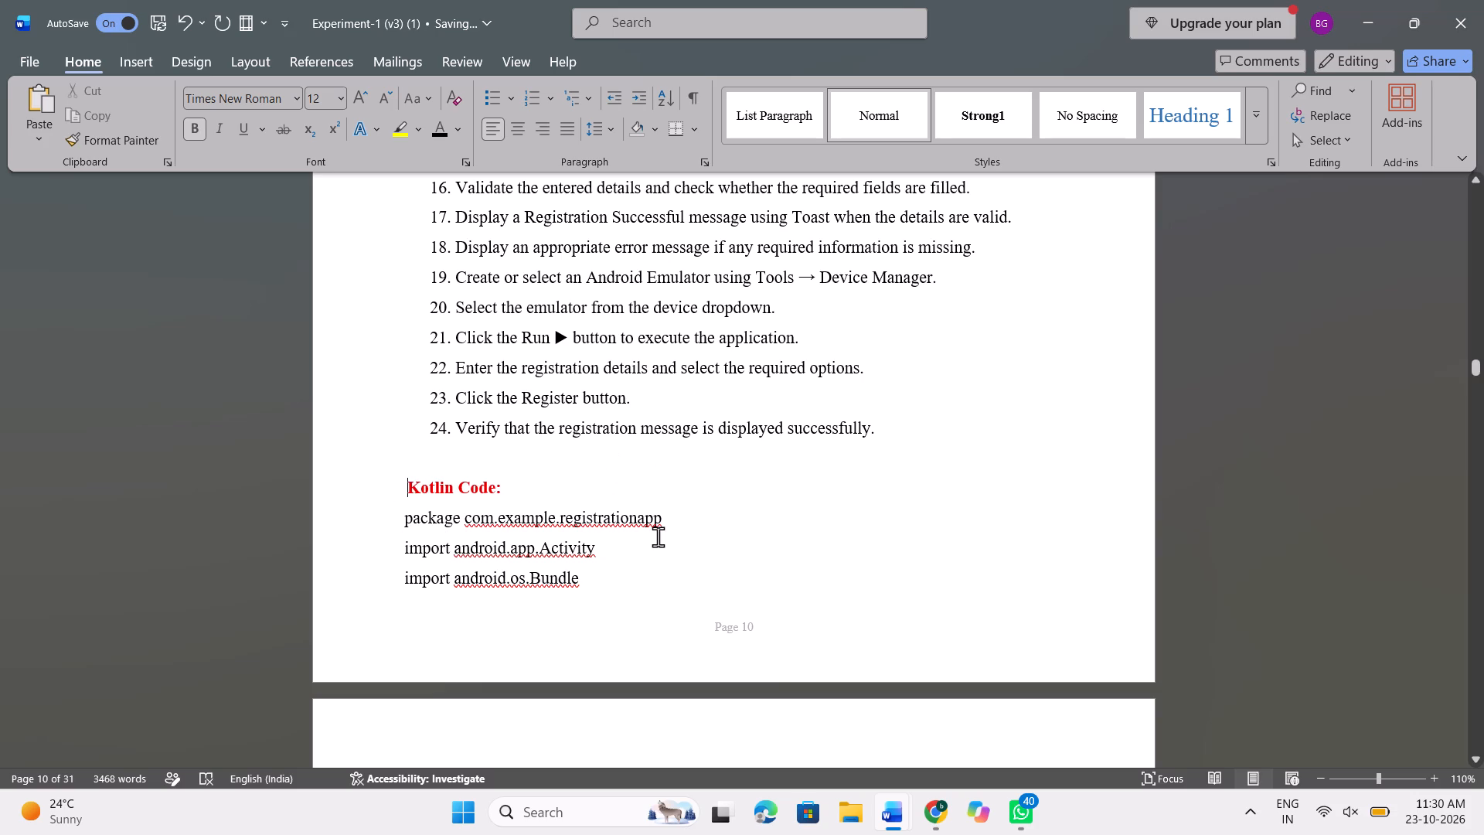
# Reduce the height of Experiment-4's registration form screenshot so it fits directly below the end of the Kotlin code.
pyautogui.scroll(-4, 658, 537)
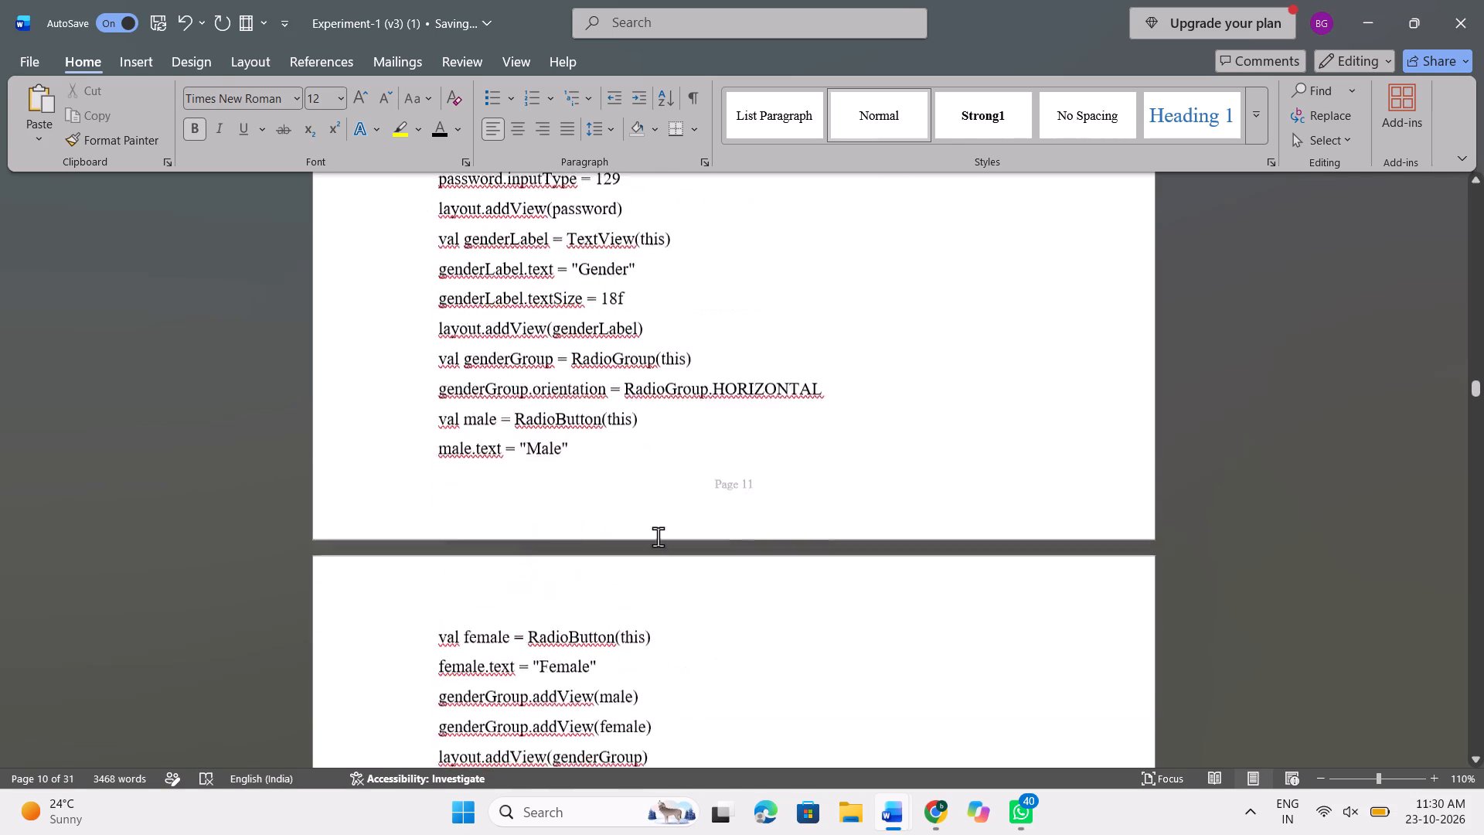
pyautogui.scroll(-5, 658, 537)
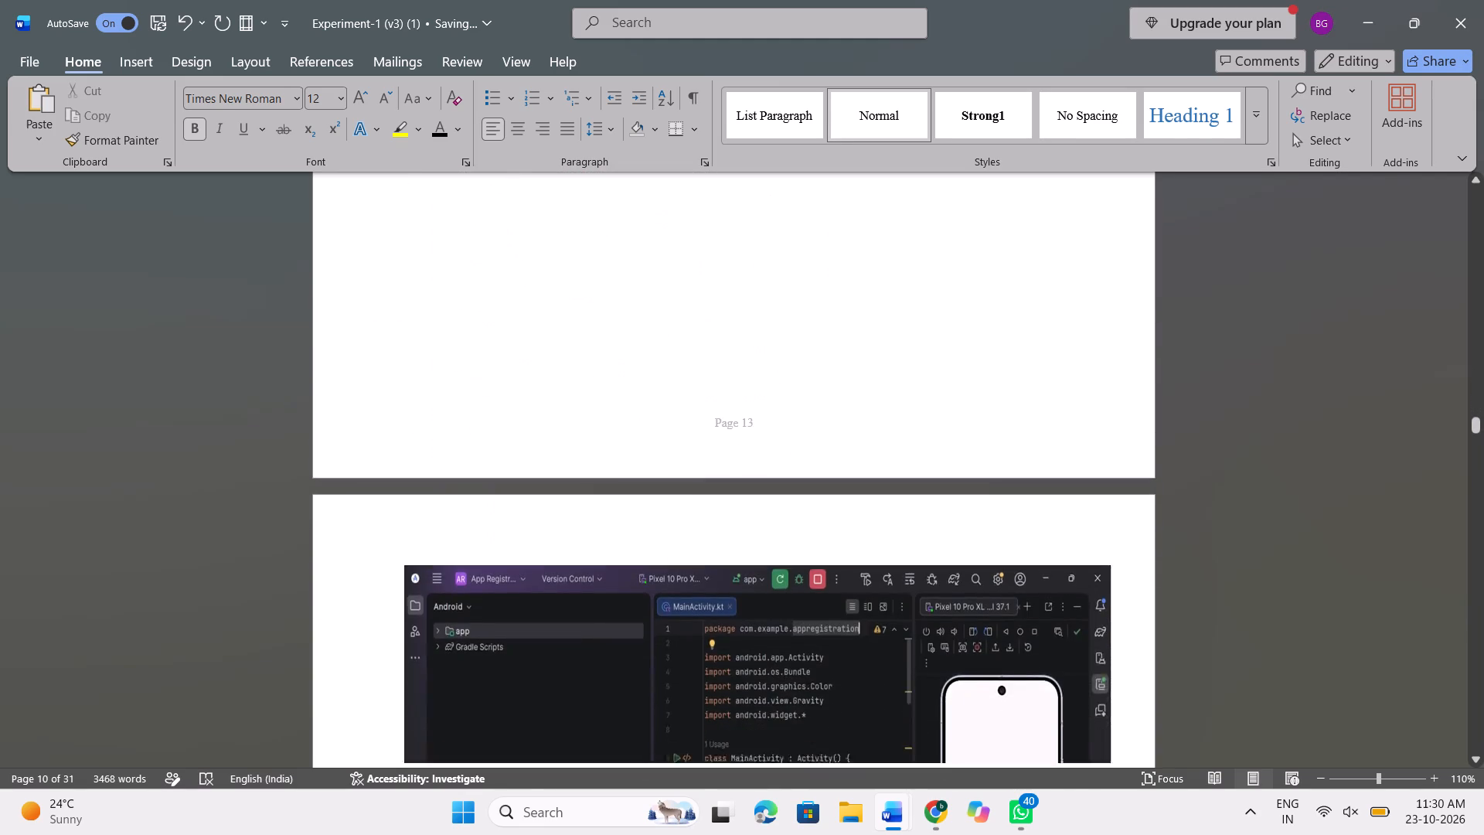
pyautogui.scroll(-1, 658, 537)
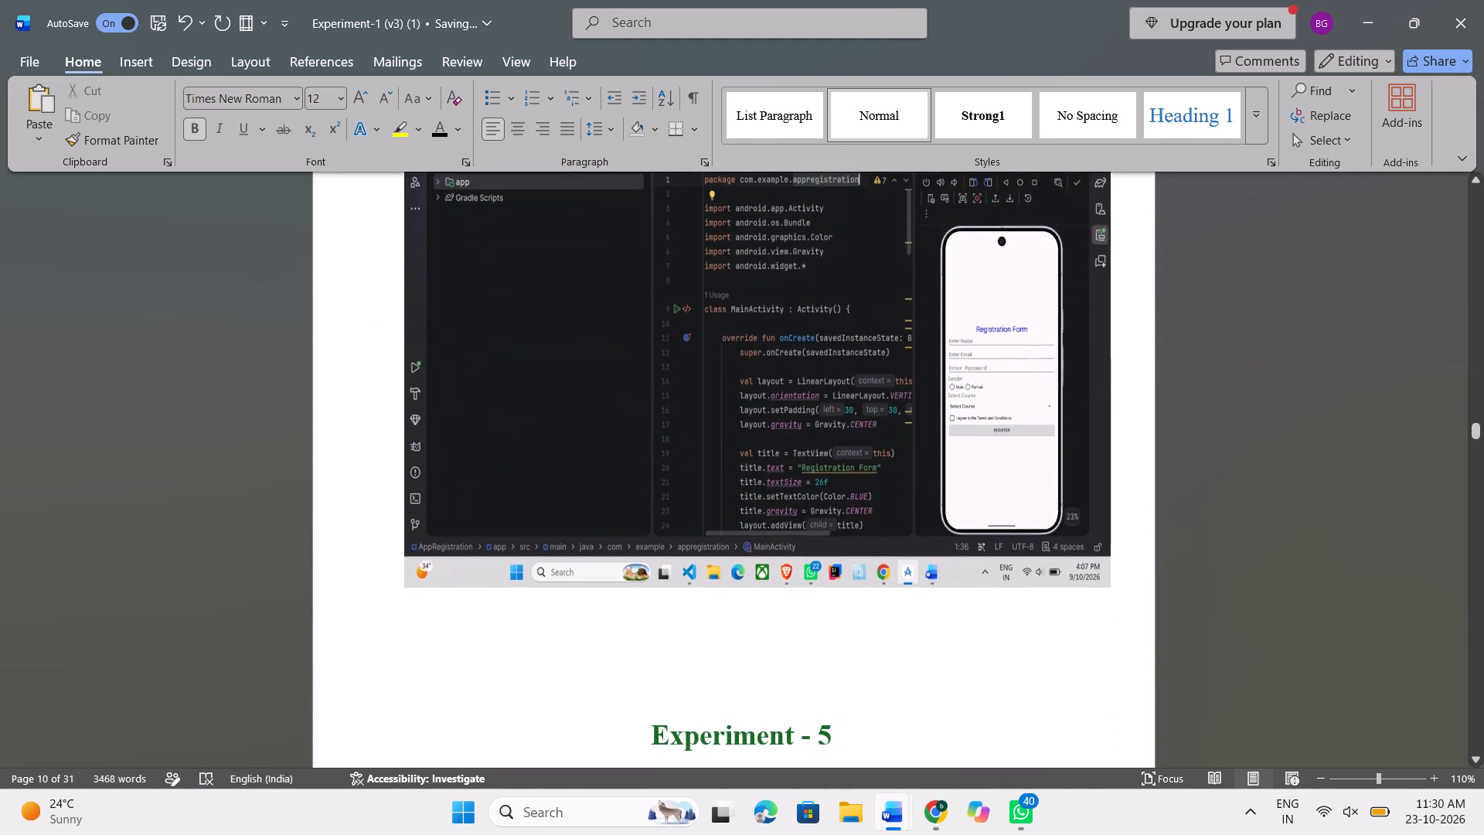
pyautogui.click(727, 528)
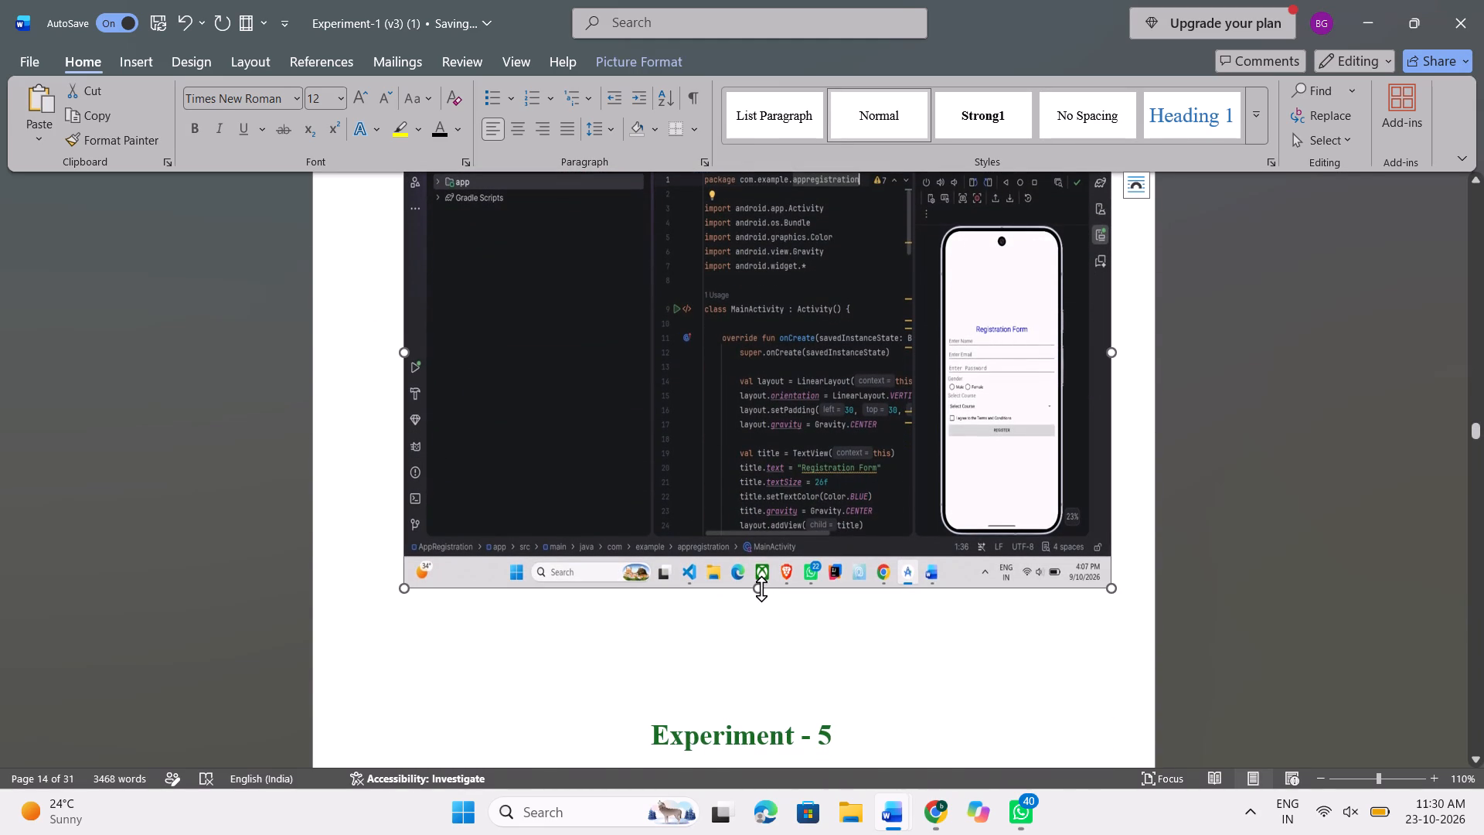
pyautogui.moveTo(761, 588); pyautogui.dragTo(761, 527)
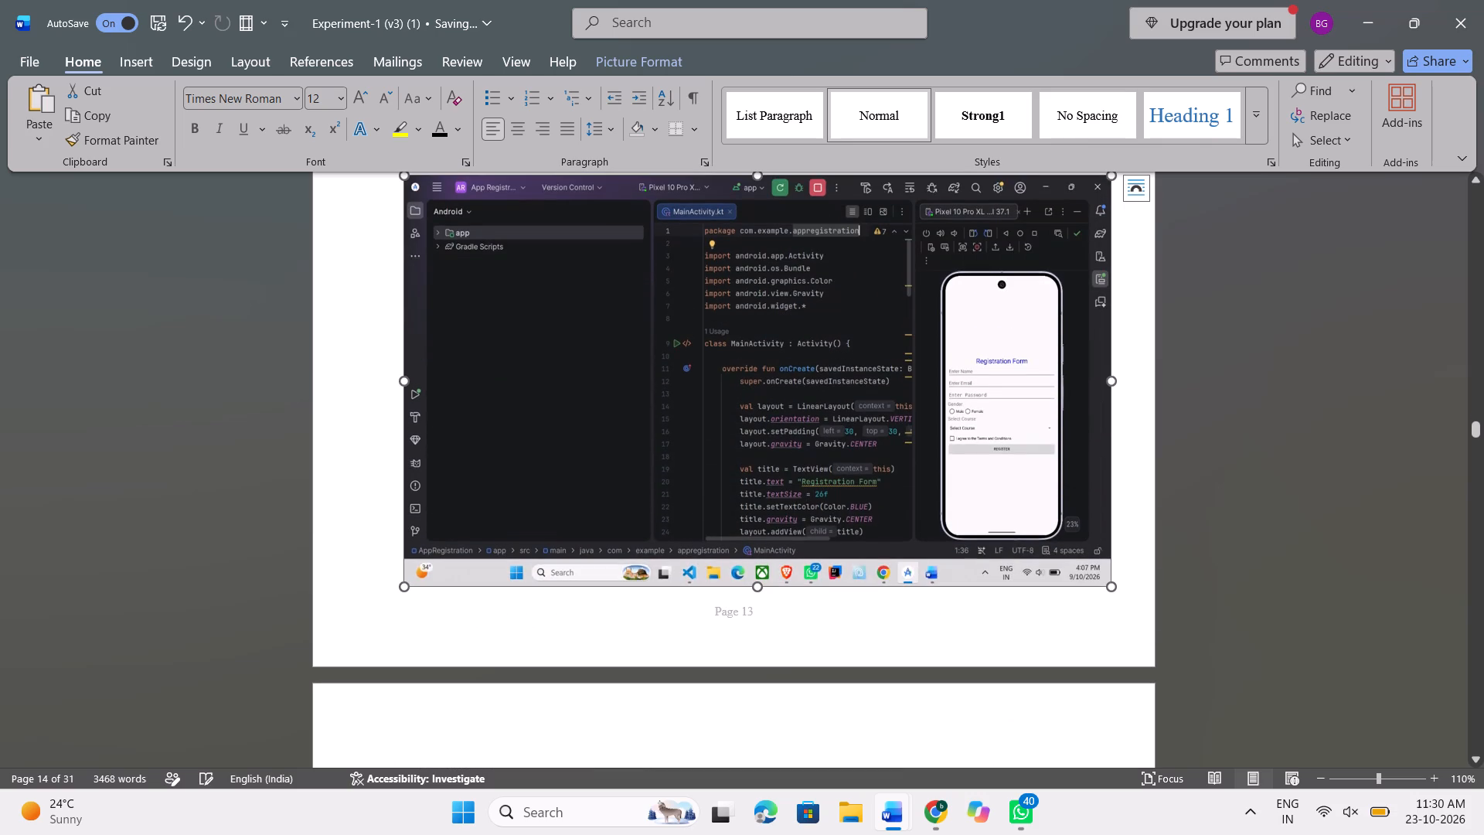
pyautogui.scroll(1, 761, 527)
pyautogui.scroll(-1, 761, 527)
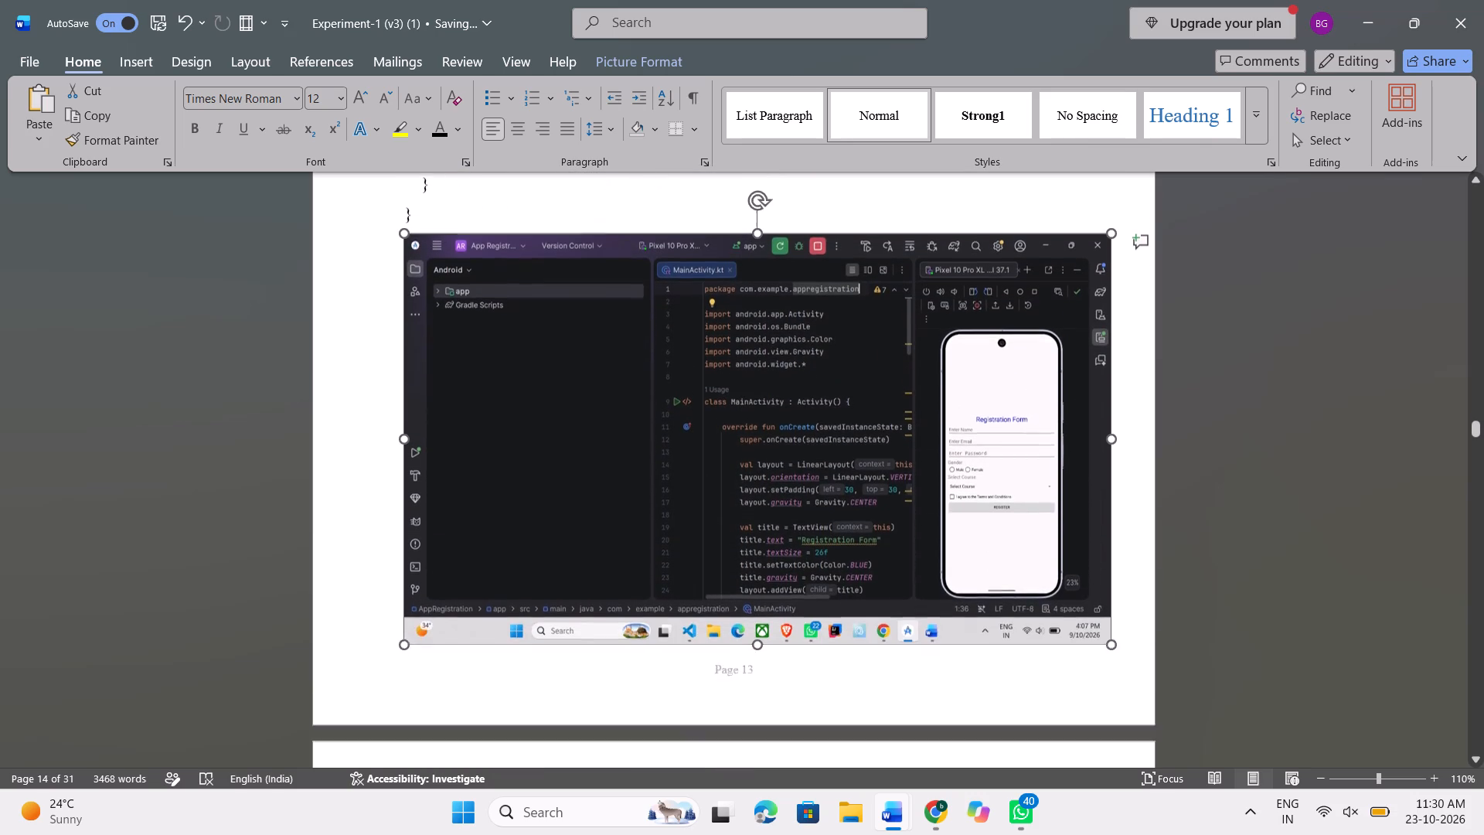
# Reduce the width and height of Experiment-4's registration form screenshot slightly so it sits within the page margins.
pyautogui.scroll(-1, 761, 527)
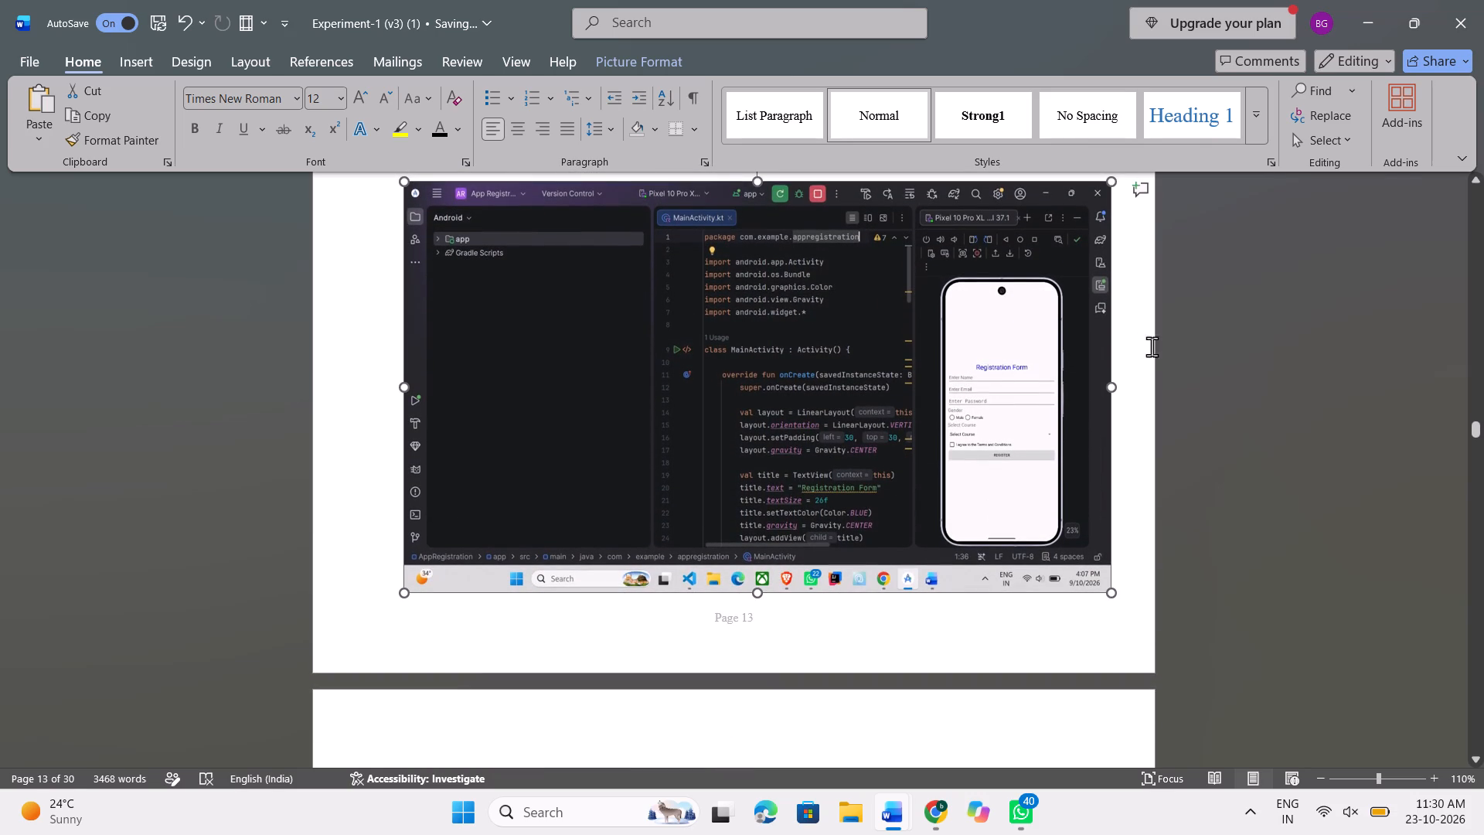
pyautogui.moveTo(1114, 383); pyautogui.dragTo(1083, 384)
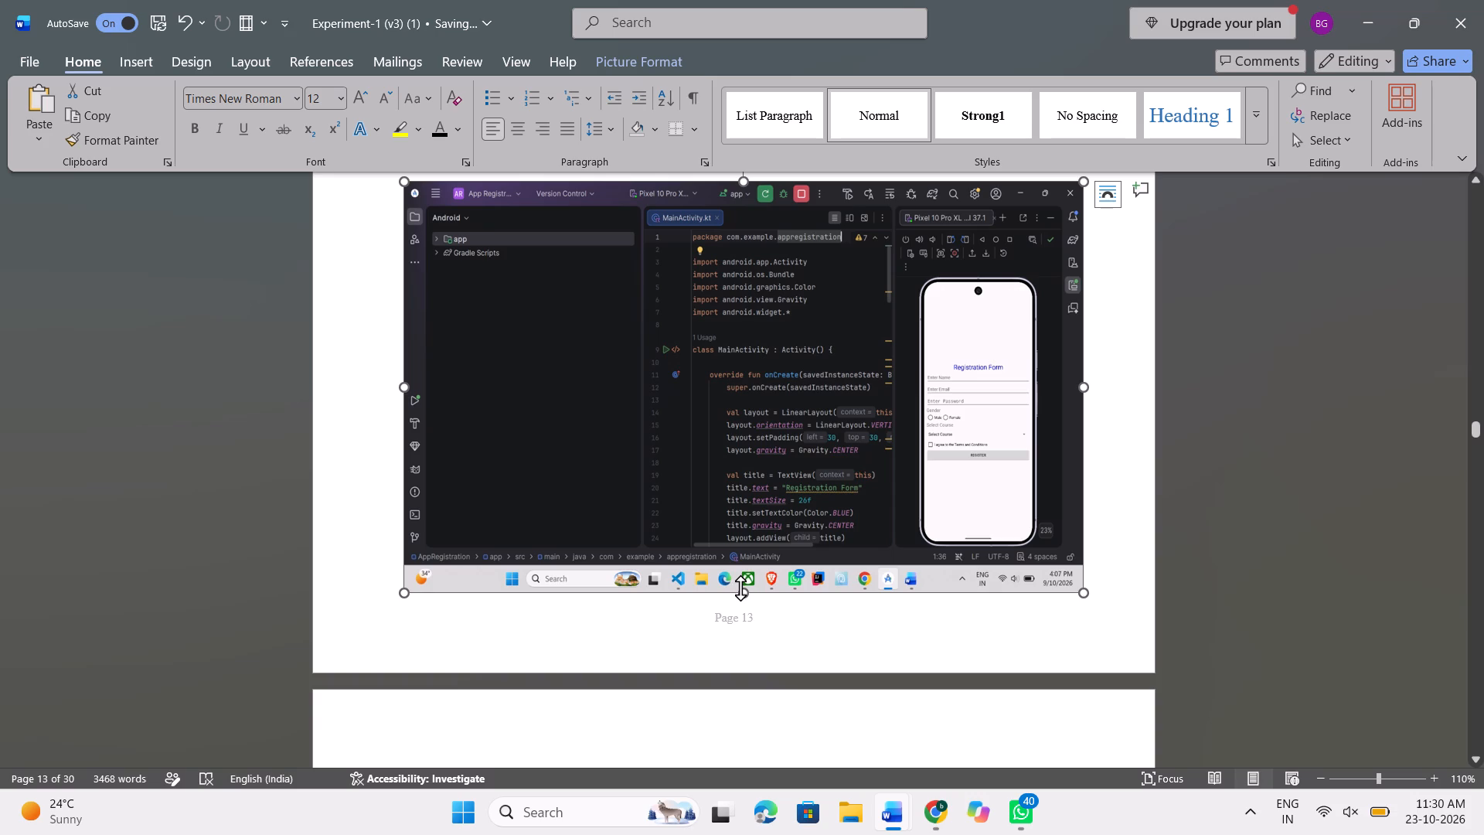
pyautogui.moveTo(742, 591); pyautogui.dragTo(741, 566)
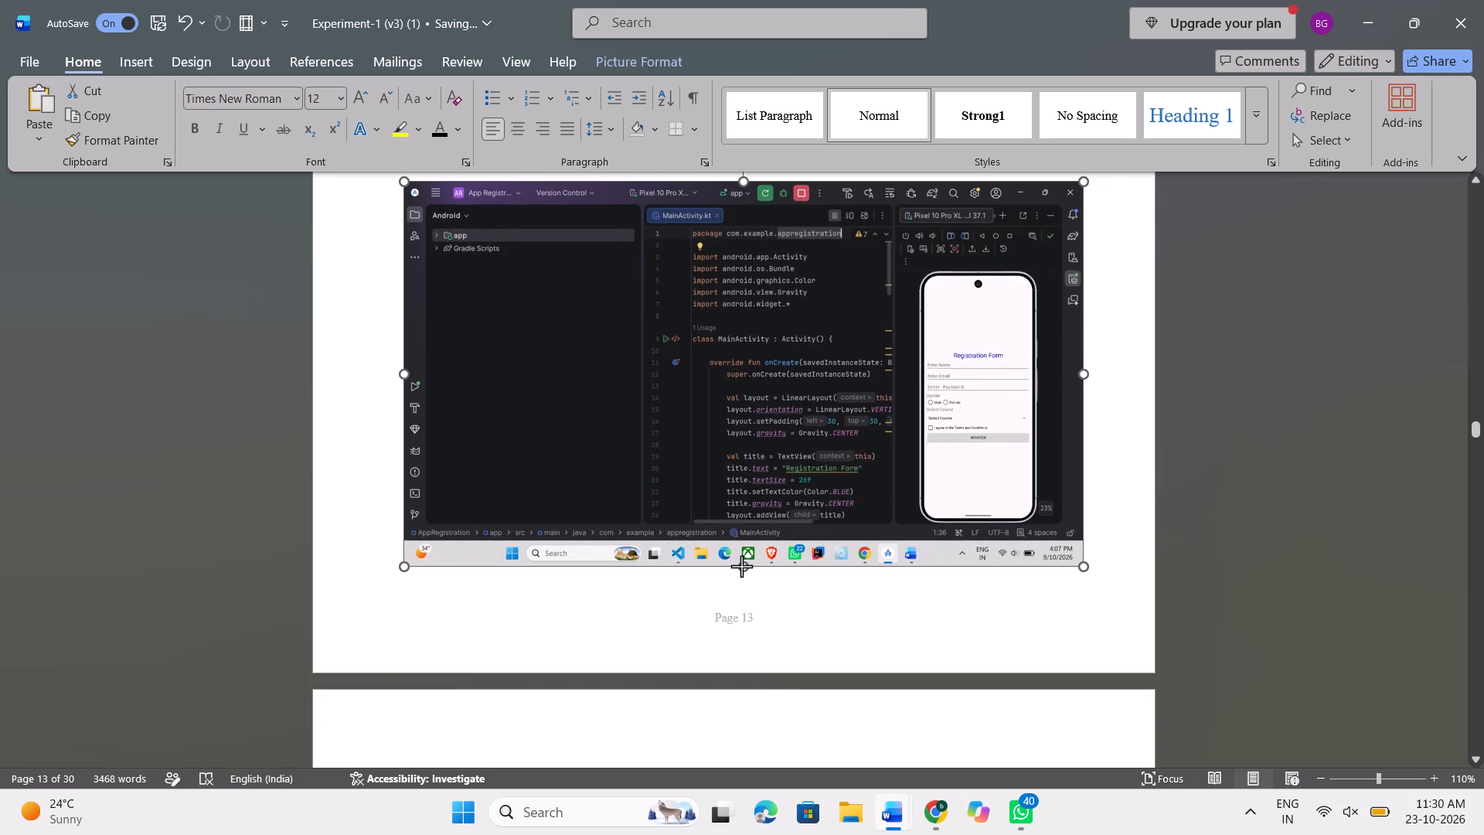
pyautogui.moveTo(741, 566); pyautogui.dragTo(741, 567)
pyautogui.click(805, 605)
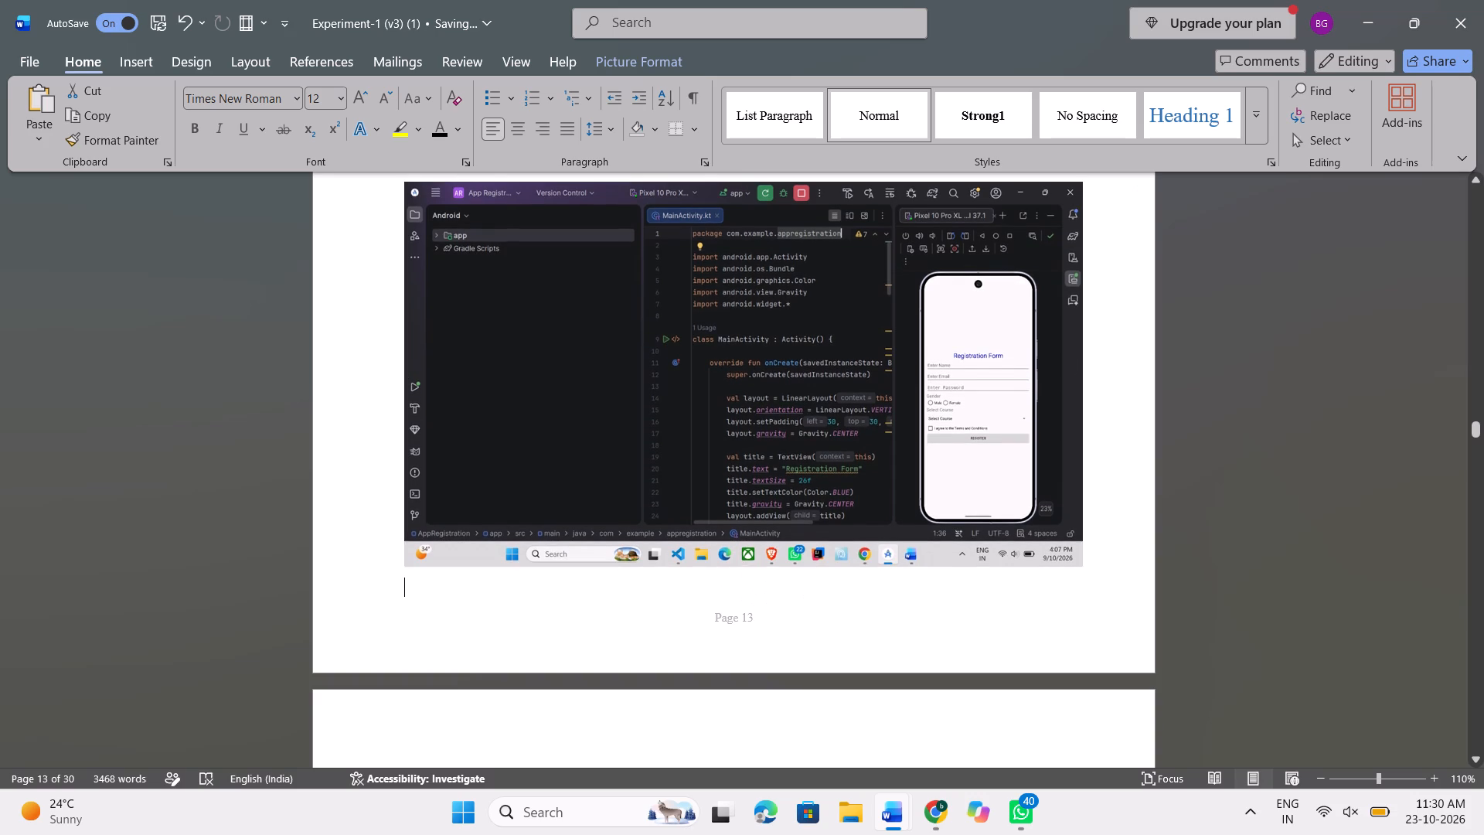
# Review the layout and heading formatting of the earlier experiments, from Experiment-4 back through Experiment-1 and Experiment-2.
pyautogui.scroll(6, 805, 605)
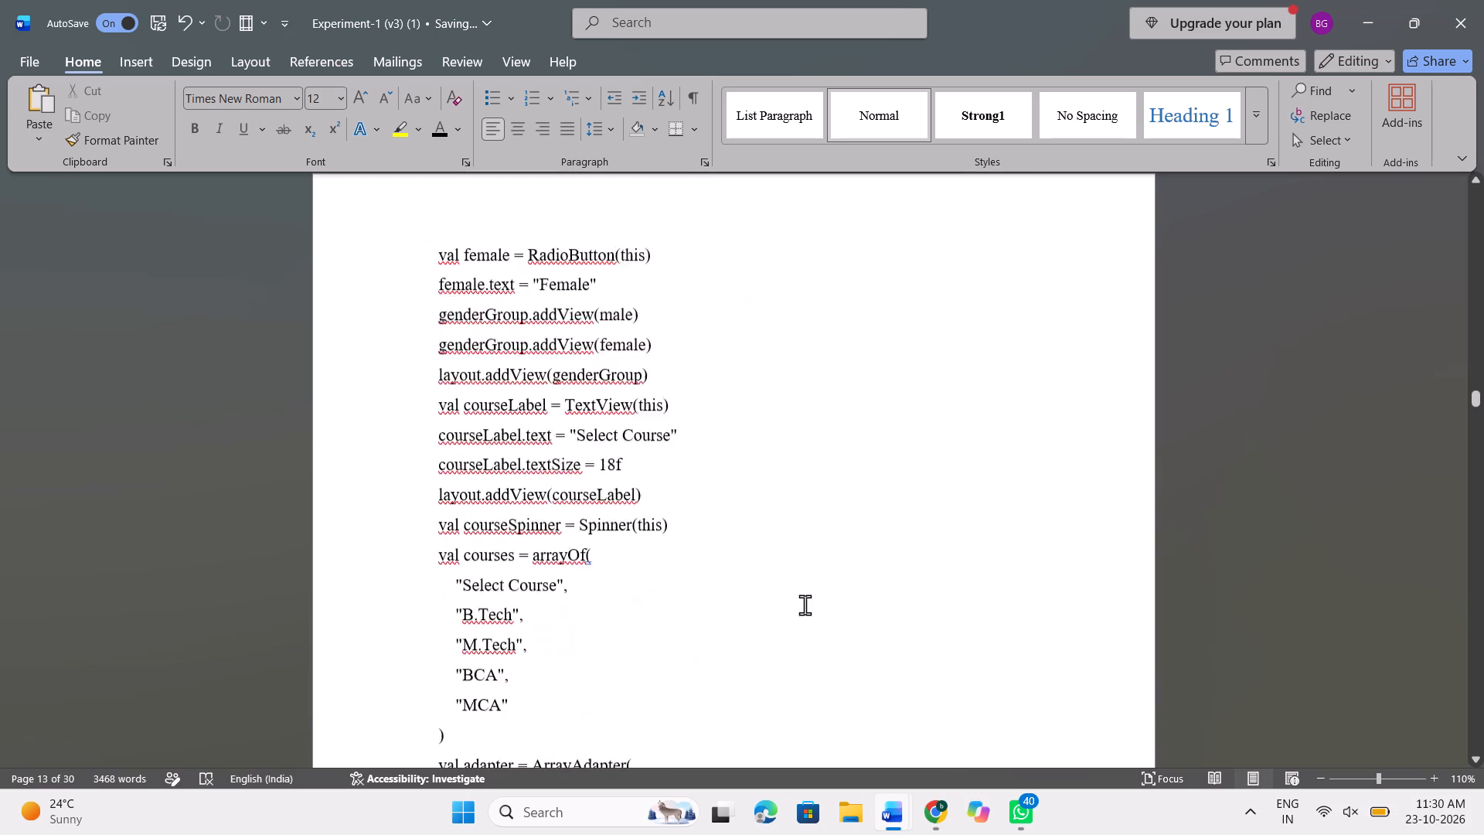
pyautogui.scroll(7, 805, 605)
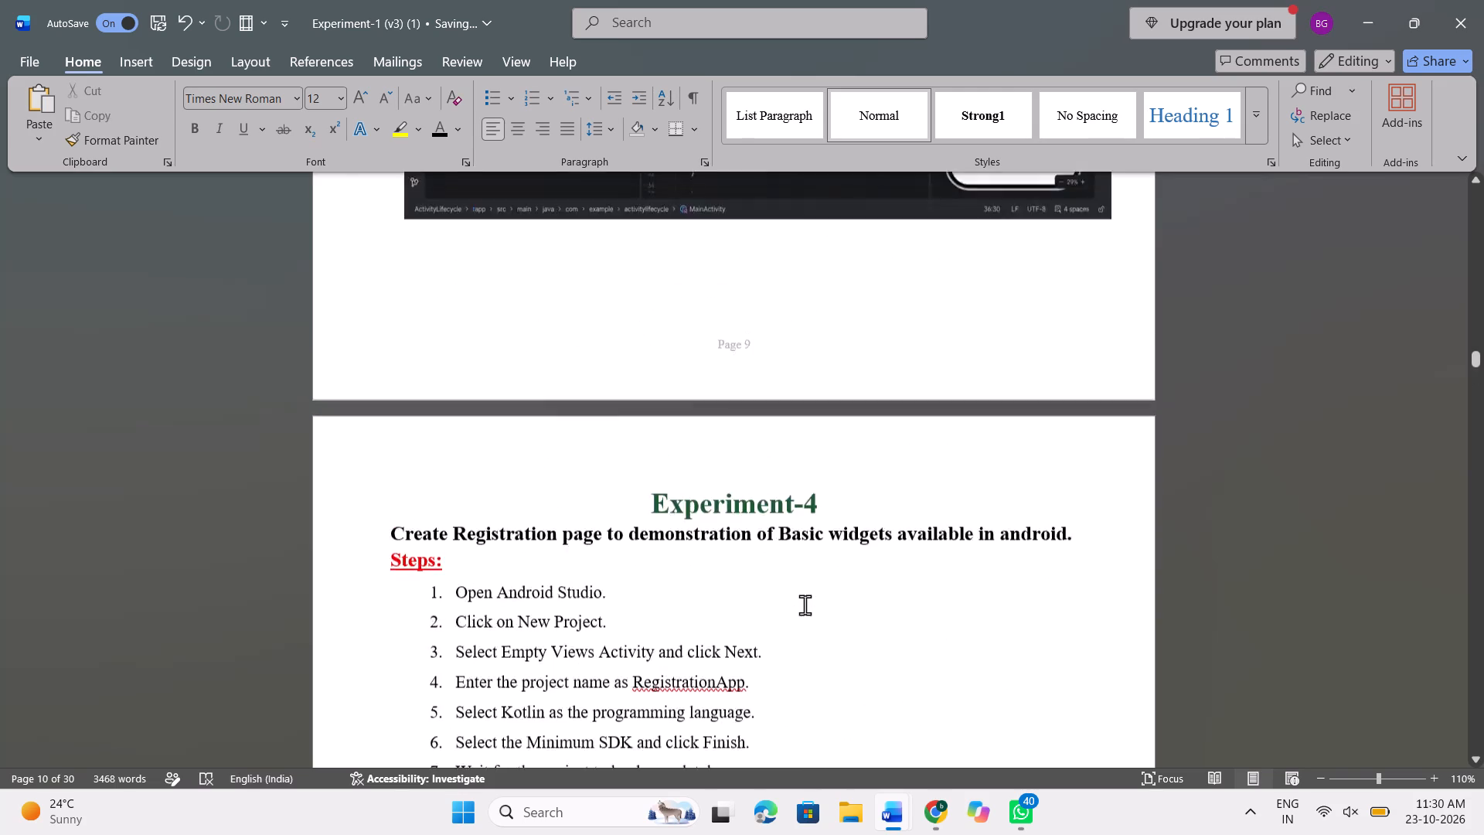
pyautogui.scroll(9, 805, 605)
pyautogui.scroll(-1, 805, 605)
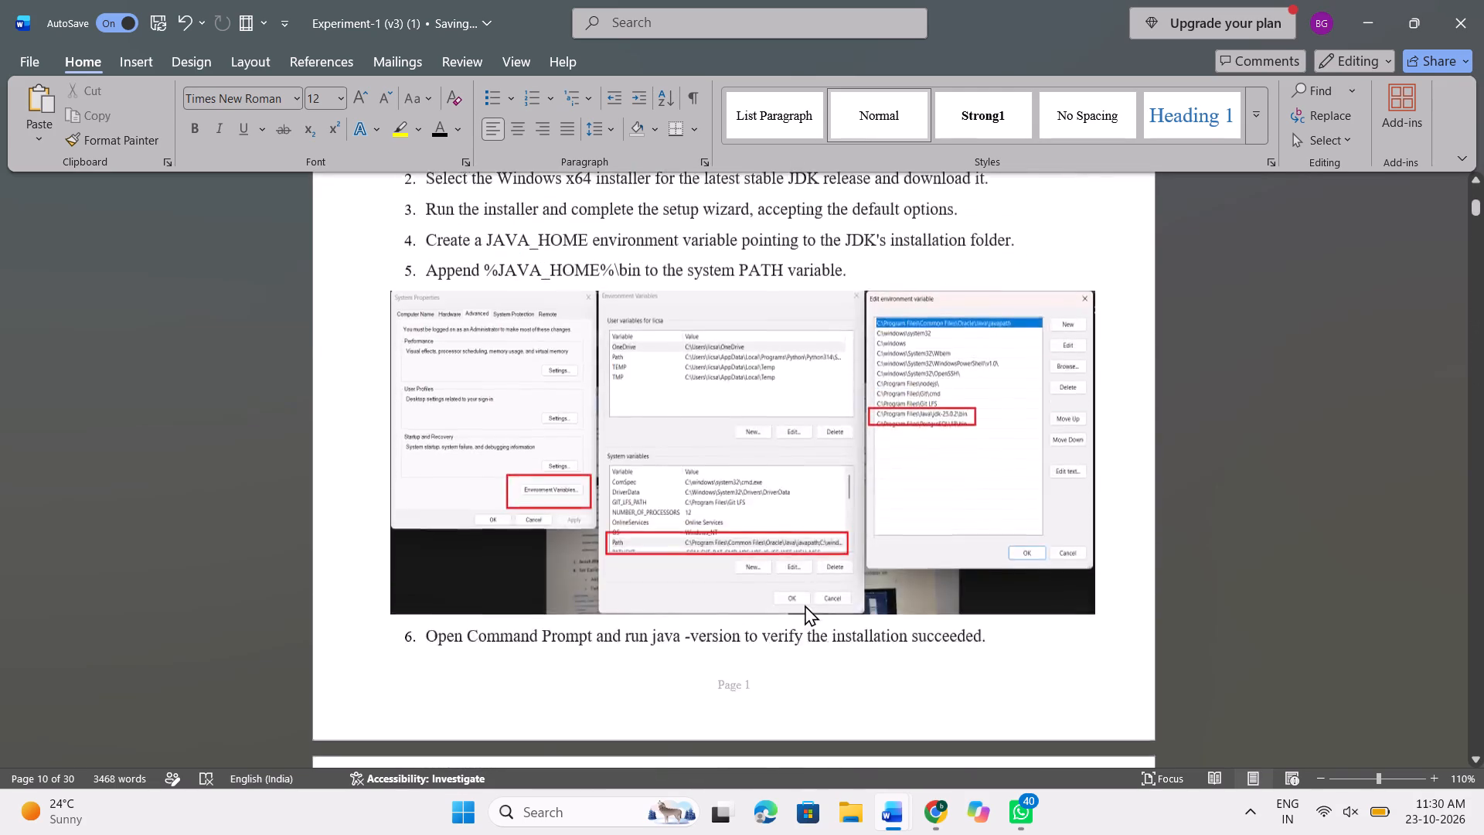
pyautogui.scroll(-5, 805, 605)
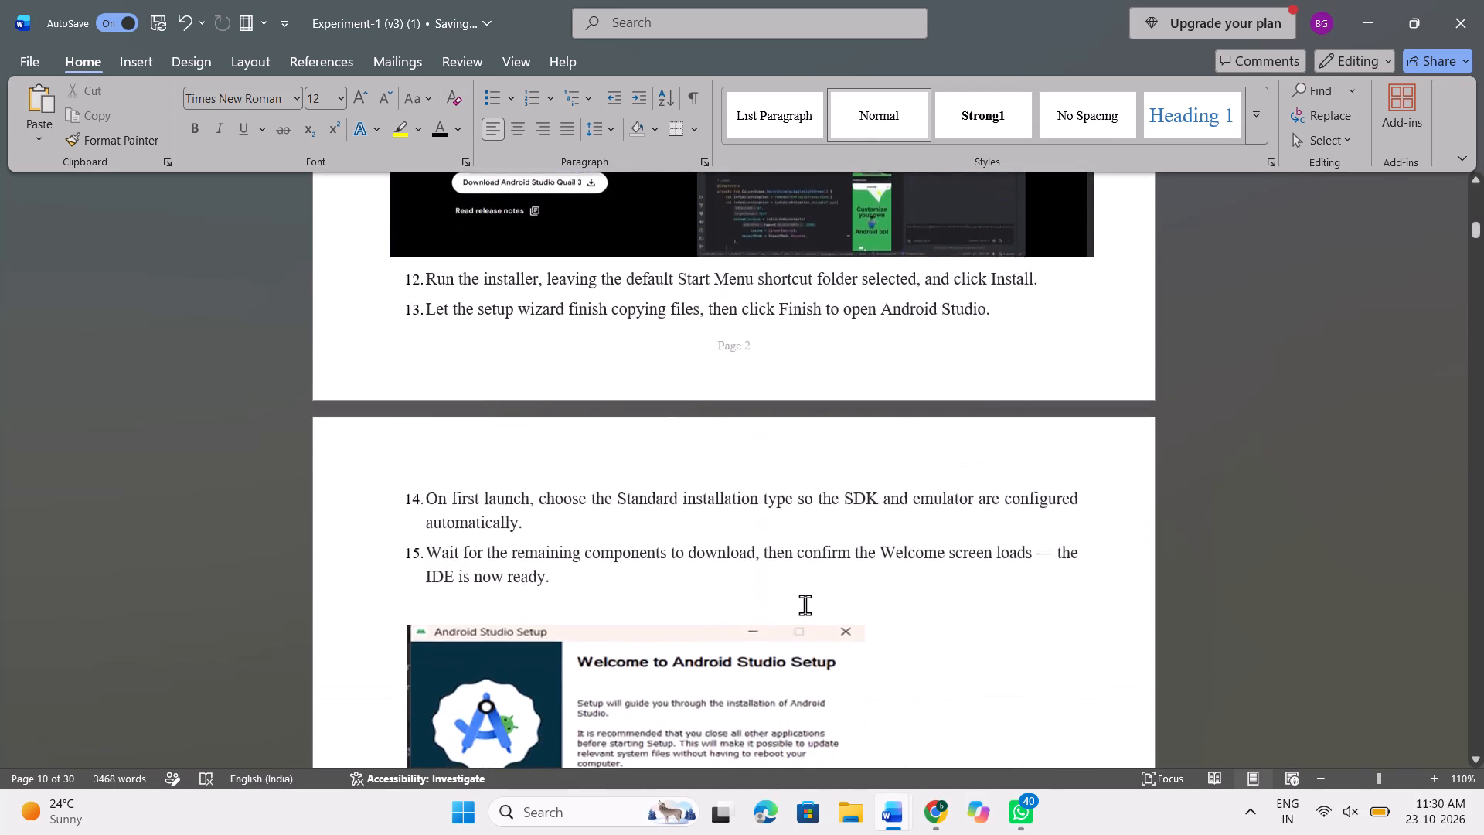
pyautogui.scroll(-5, 805, 605)
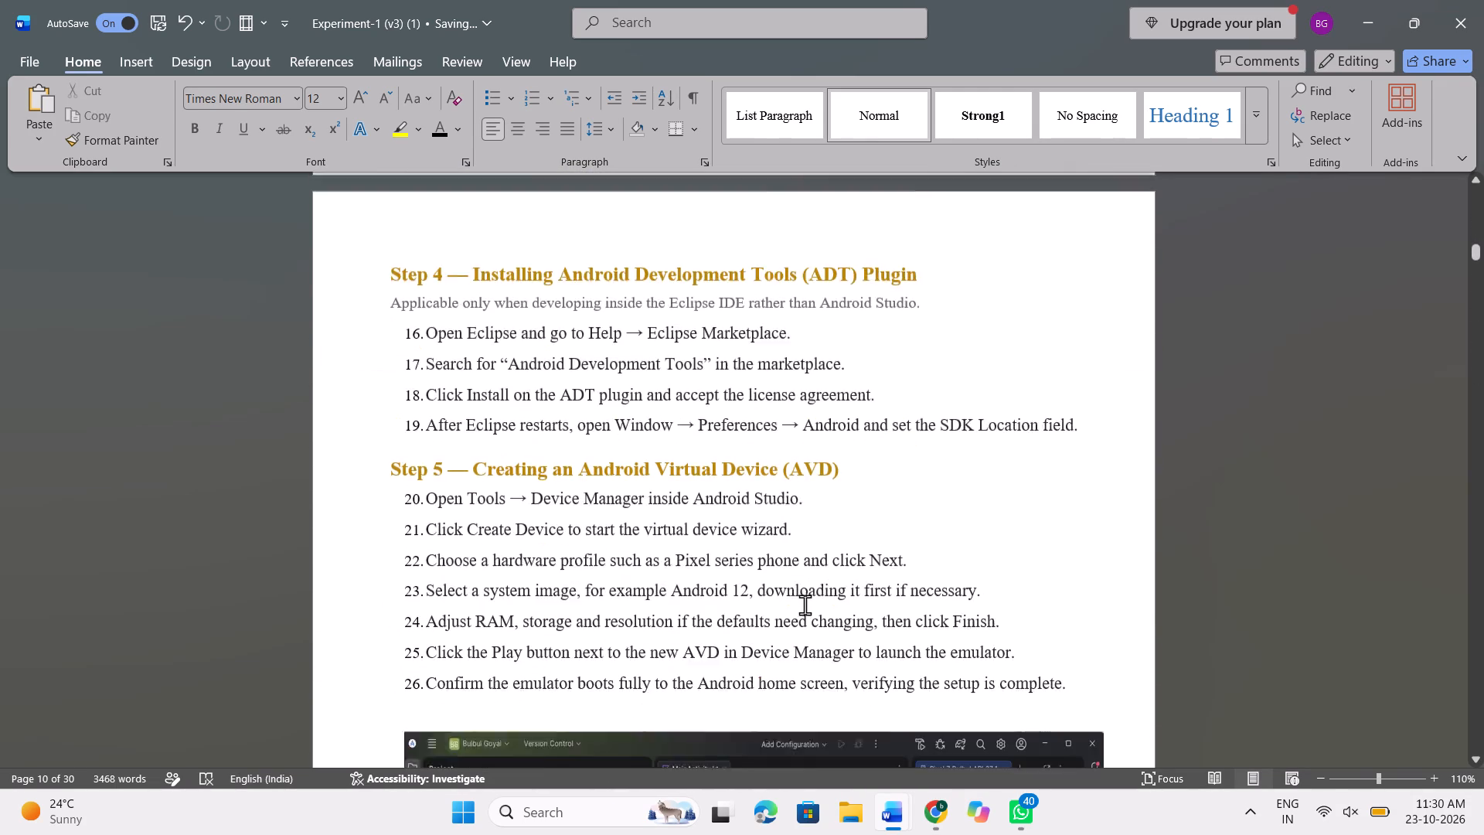
pyautogui.scroll(-3, 805, 605)
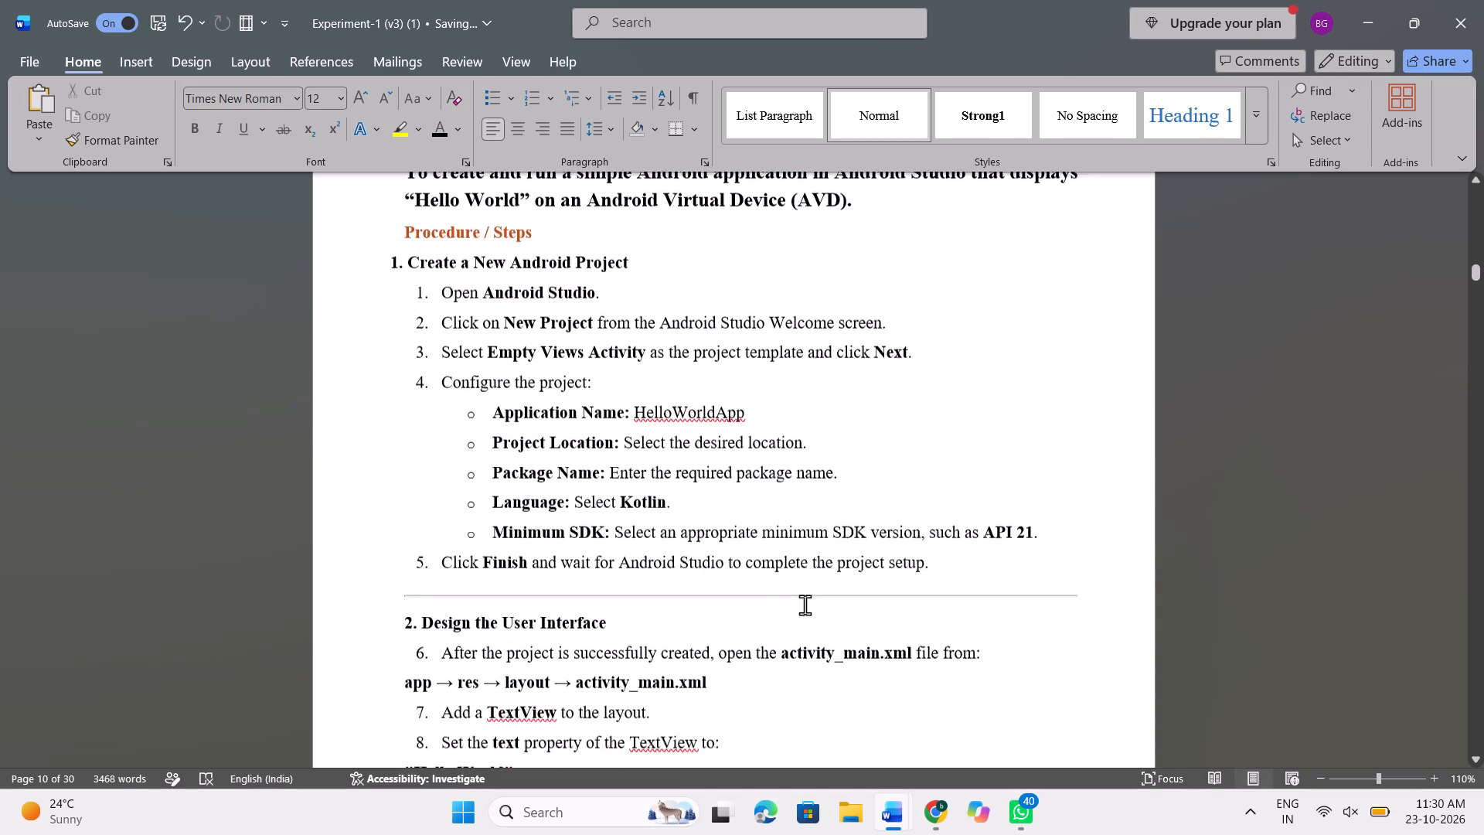
pyautogui.scroll(-2, 805, 605)
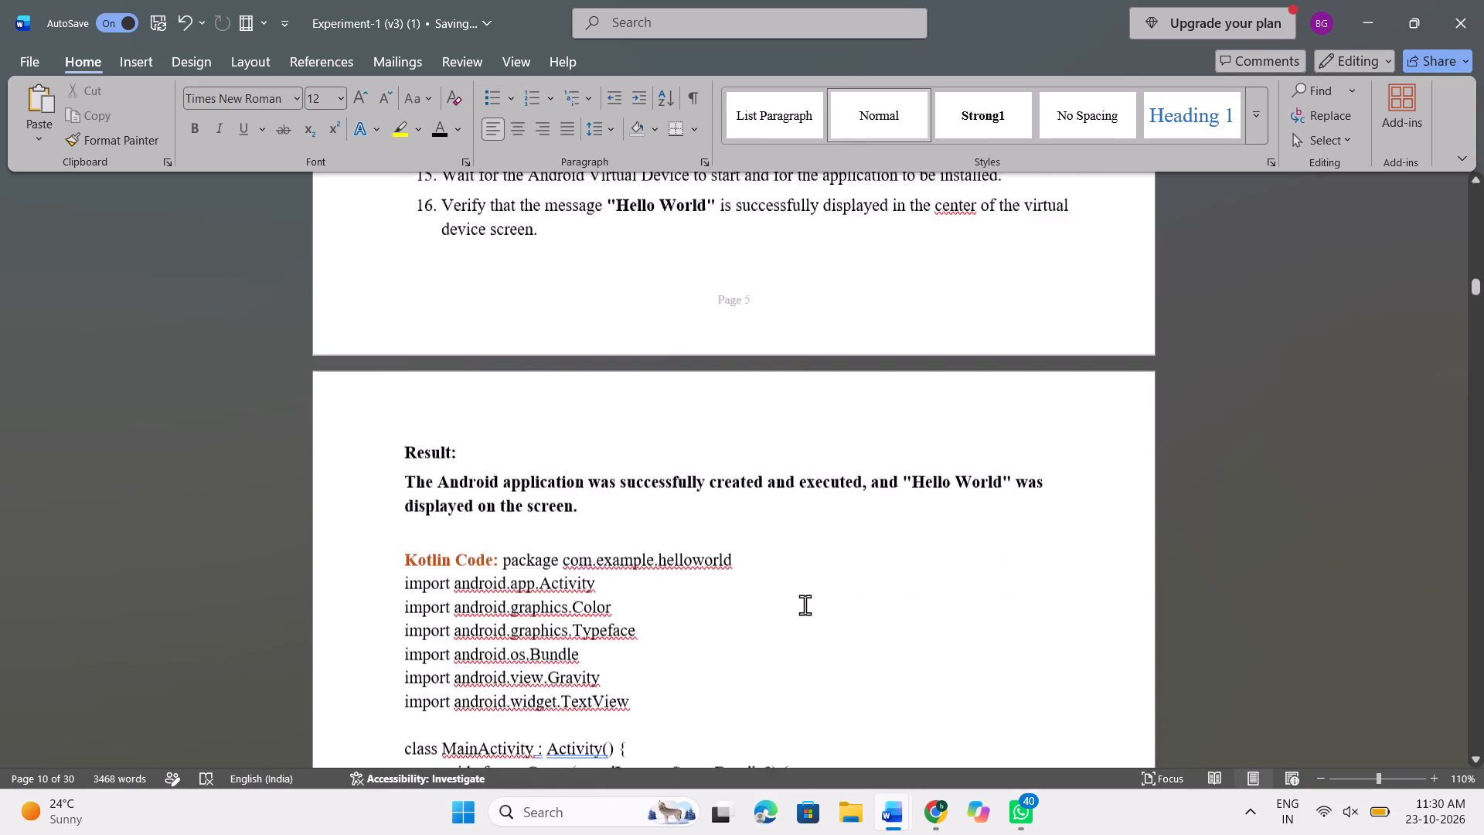
pyautogui.scroll(-3, 805, 605)
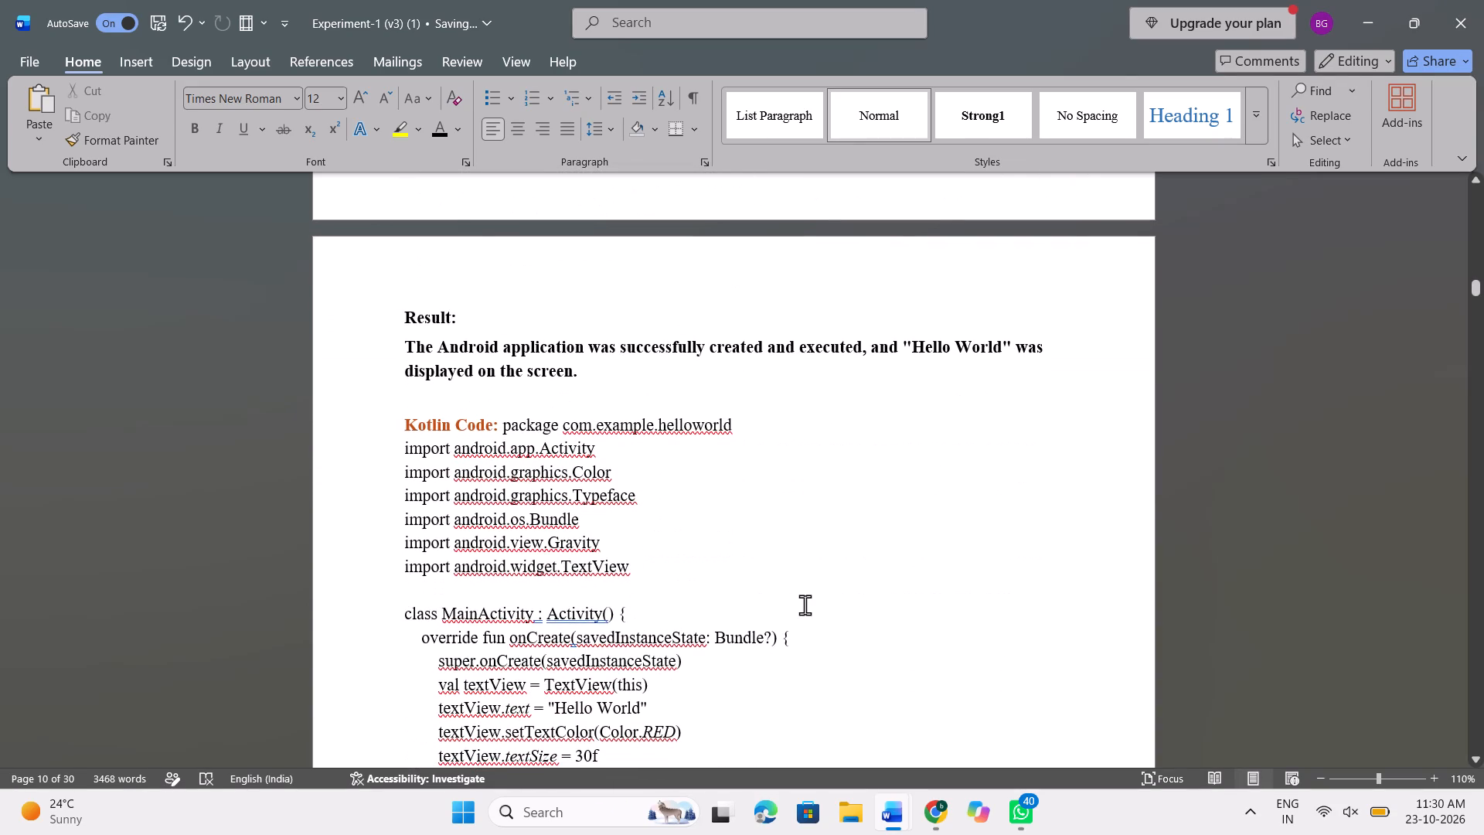
pyautogui.scroll(-1, 805, 605)
# Shorten Experiment-2's "Procedure / Steps" heading to "Steps:".
pyautogui.scroll(1, 805, 605)
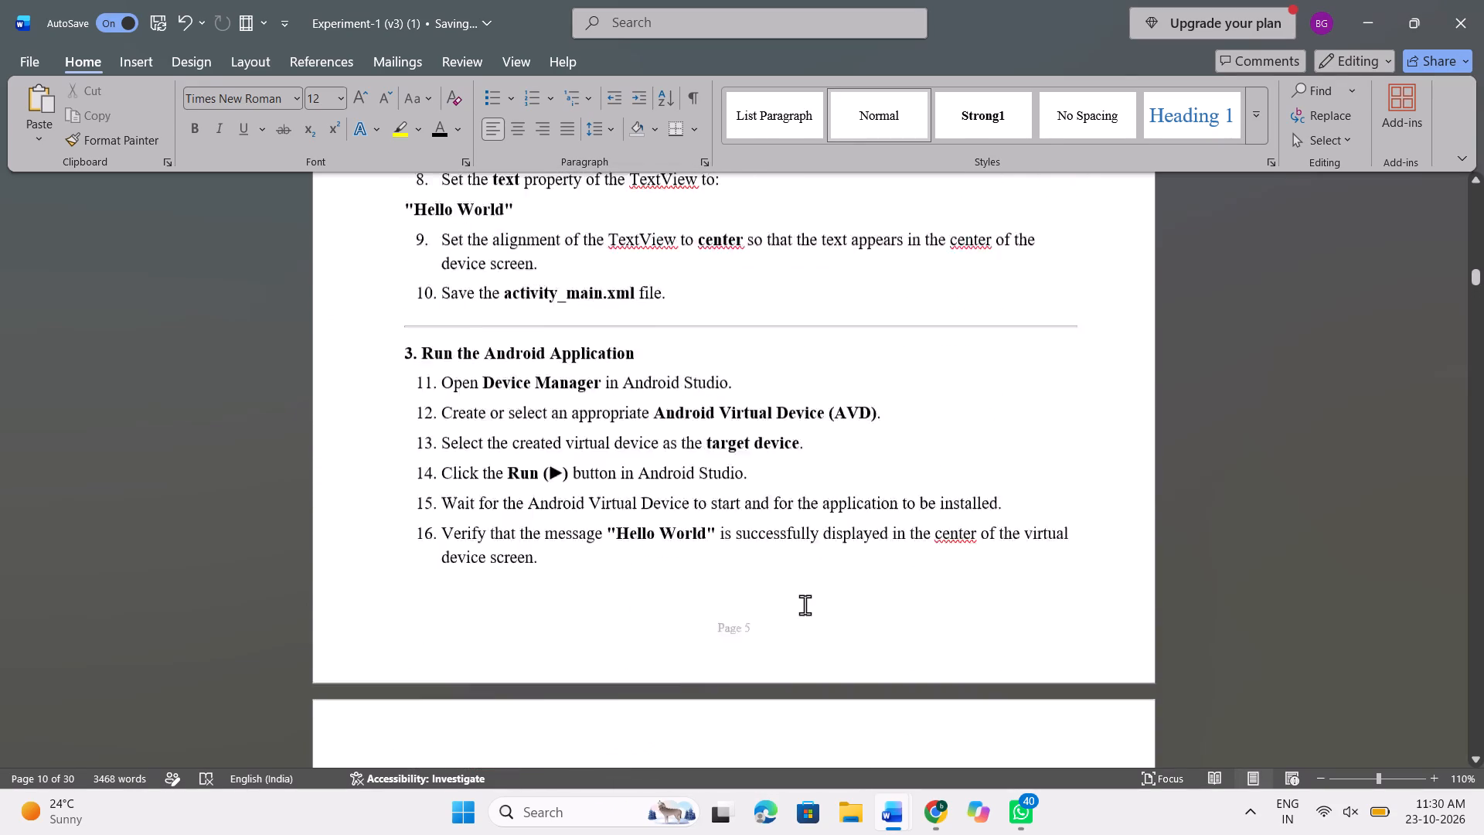
pyautogui.scroll(2, 805, 605)
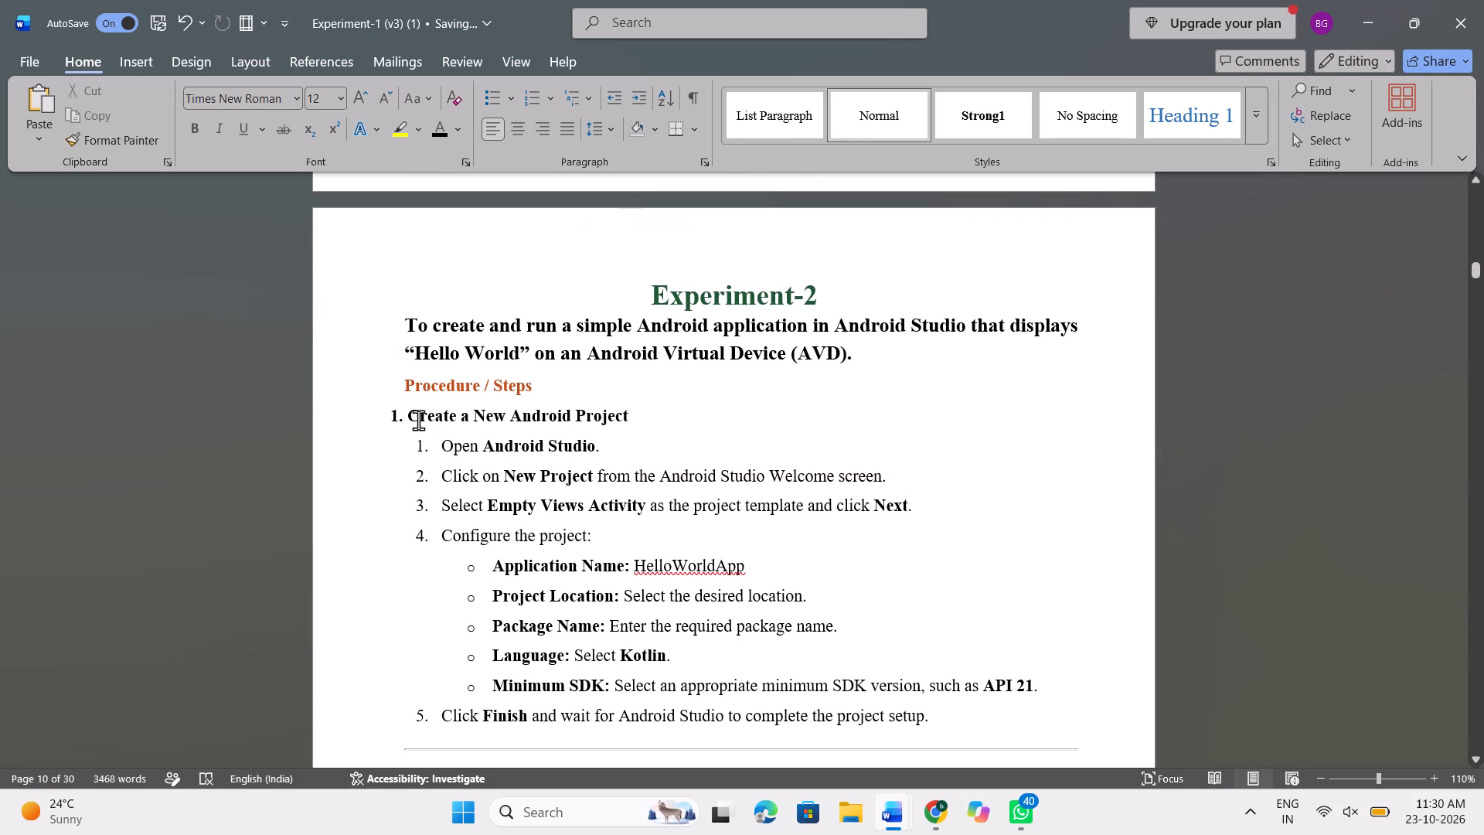
pyautogui.click(491, 388)
pyautogui.press('BackSpace')
pyautogui.press('BackSpace')
pyautogui.press('BackSpace')
pyautogui.press('BackSpace')
pyautogui.press('BackSpace')
pyautogui.press('BackSpace')
pyautogui.press('BackSpace')
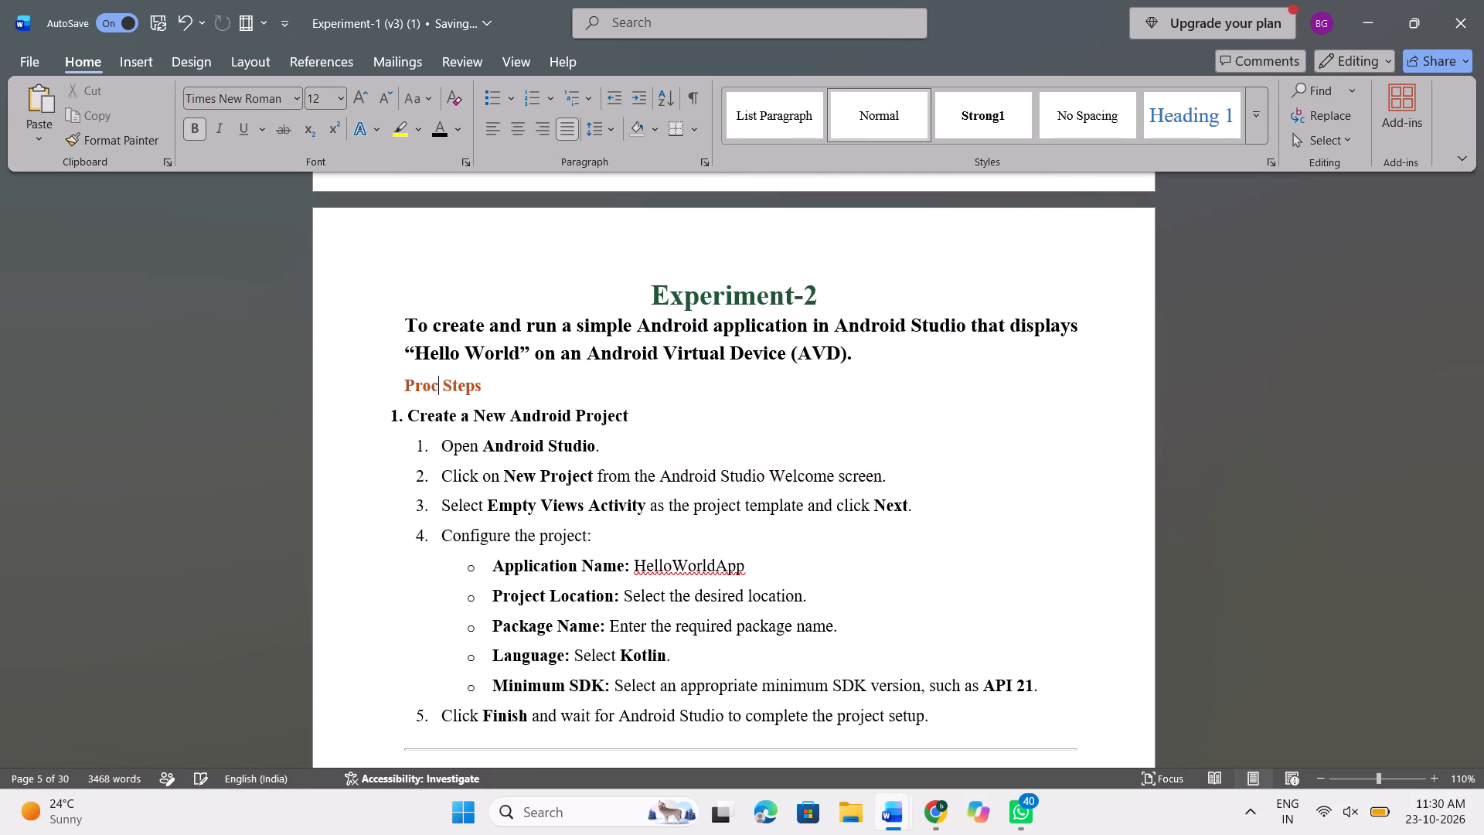
pyautogui.press('BackSpace')
pyautogui.press('BackSpace')
pyautogui.press('BackSpace')
pyautogui.press('BackSpace')
pyautogui.press('BackSpace')
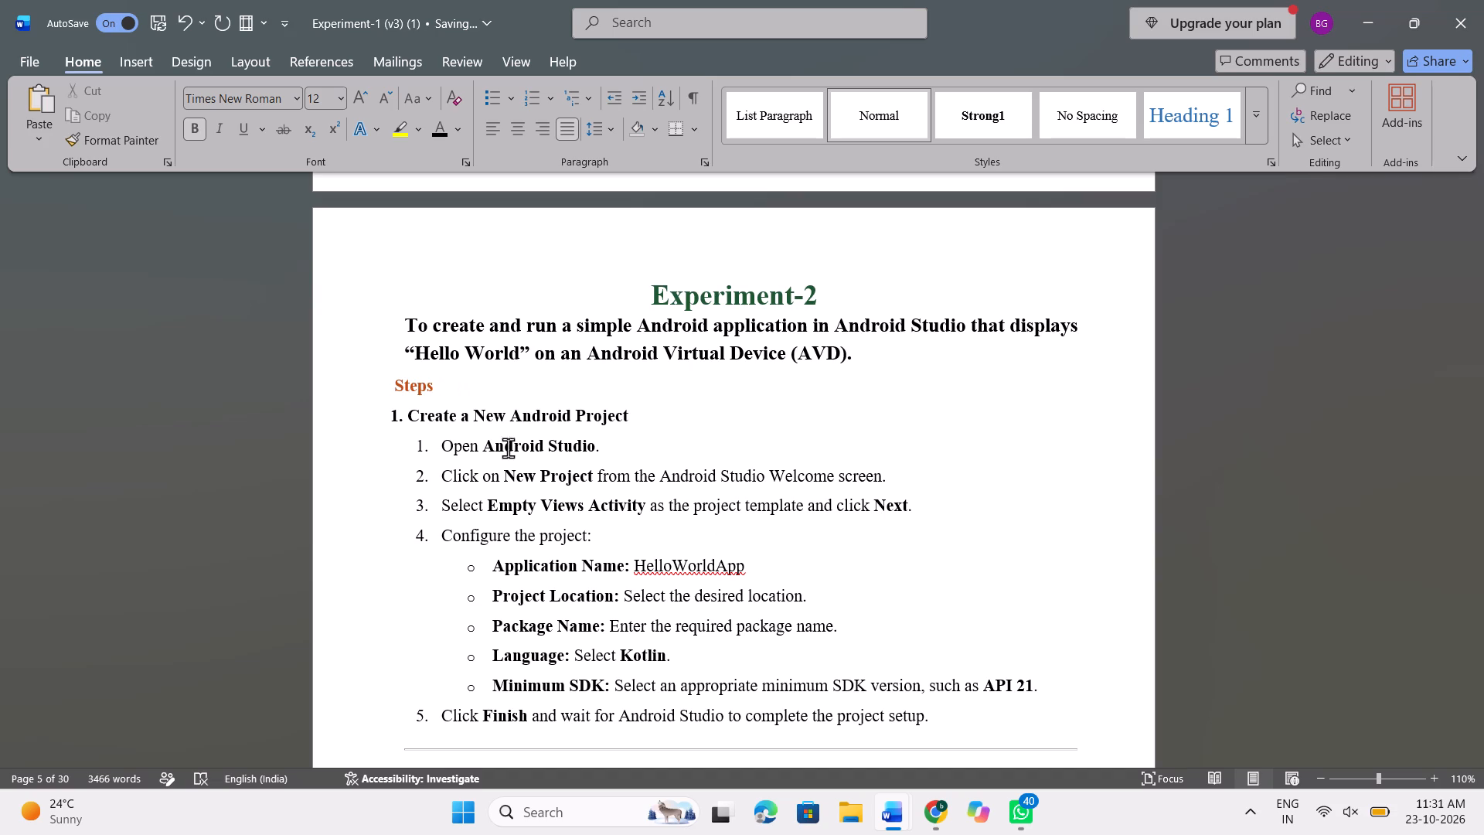
pyautogui.click(444, 392)
pyautogui.hotkey('shift', ':')
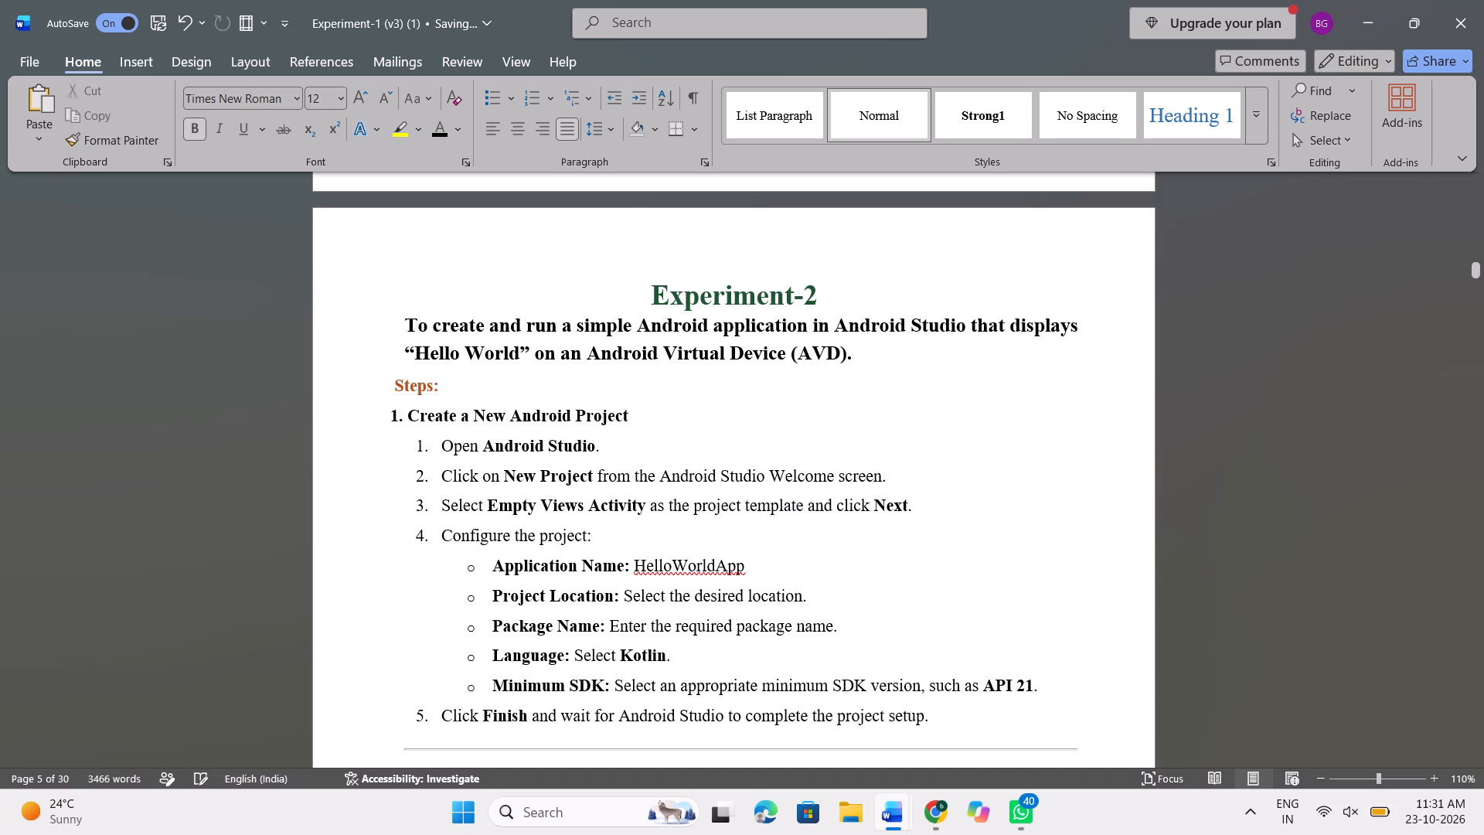
# Format Experiment-2's "Steps:" heading in the standard dark red colour at font size 14.
pyautogui.moveTo(441, 383); pyautogui.dragTo(380, 395)
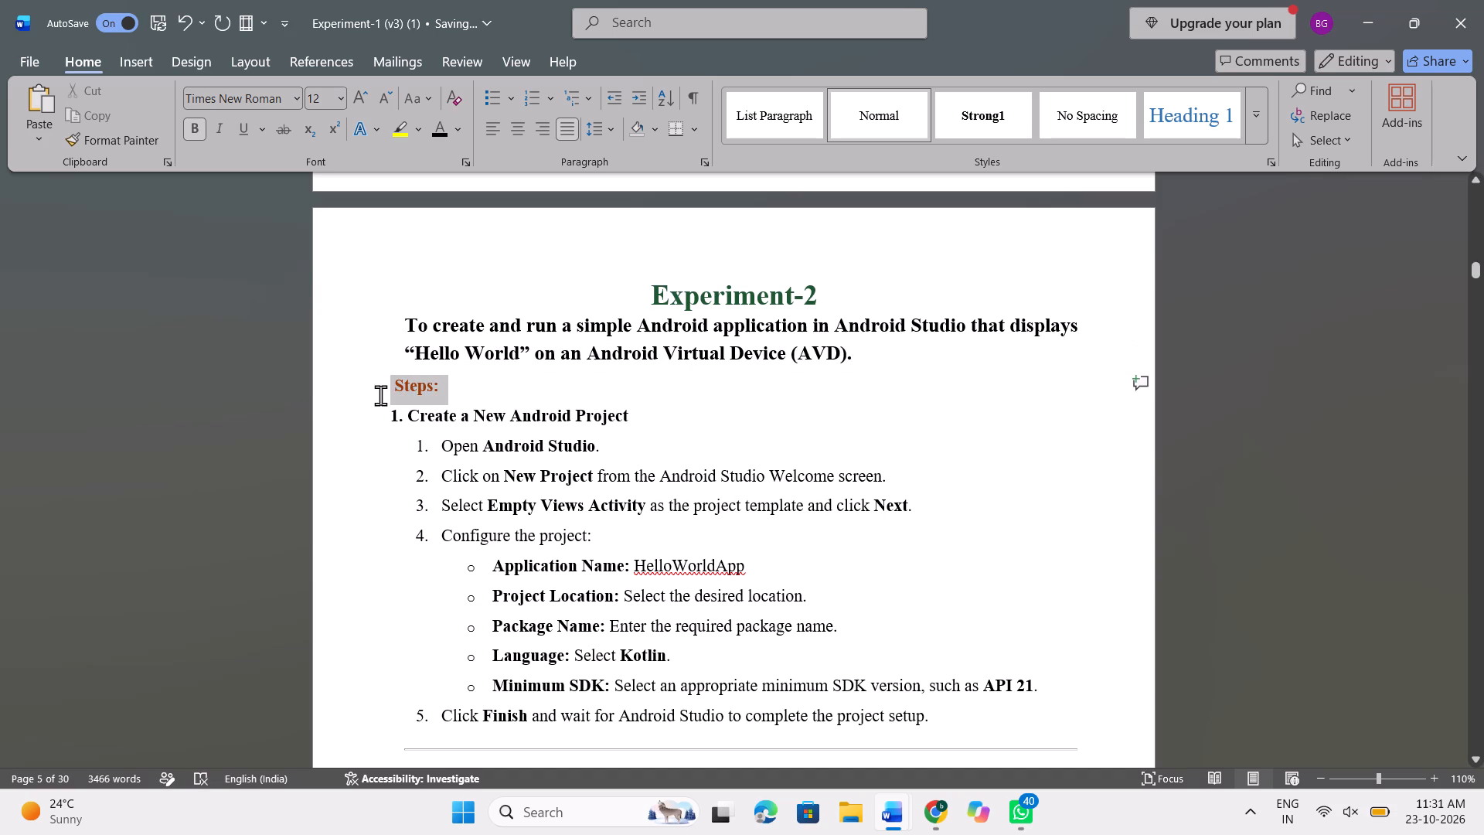
pyautogui.moveTo(380, 395); pyautogui.dragTo(380, 397)
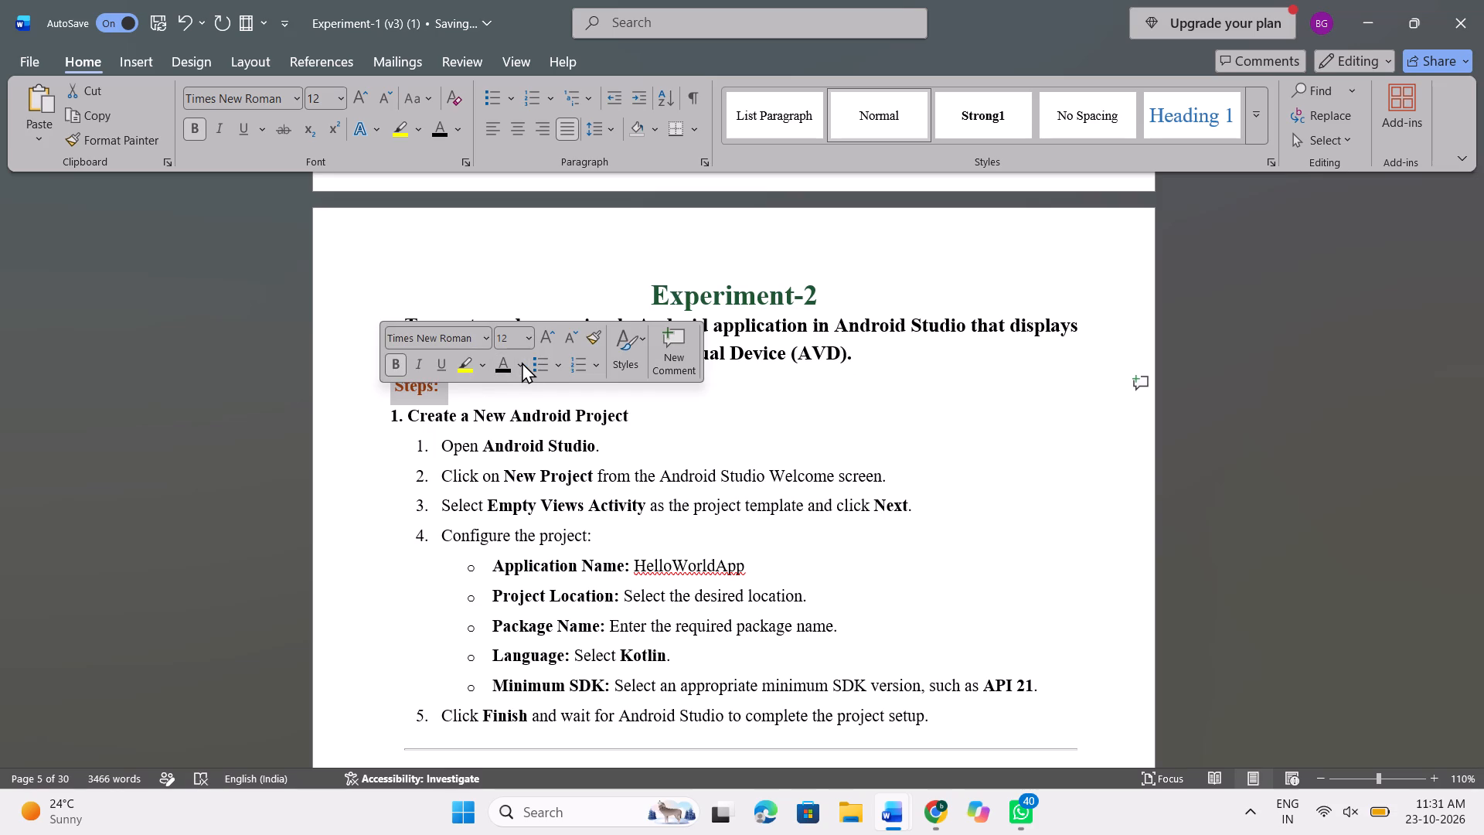
pyautogui.click(521, 362)
pyautogui.click(505, 687)
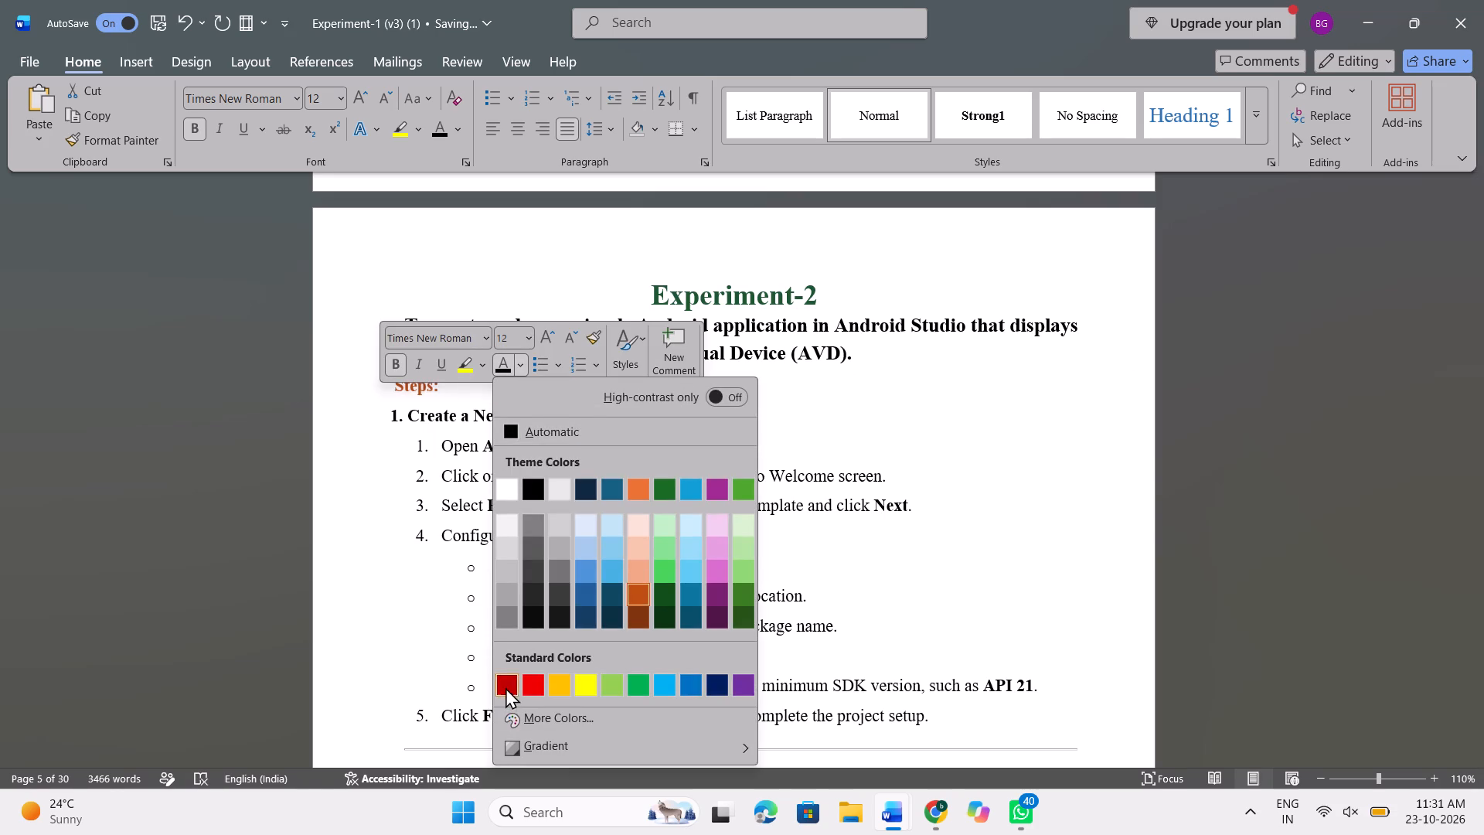
pyautogui.click(354, 86)
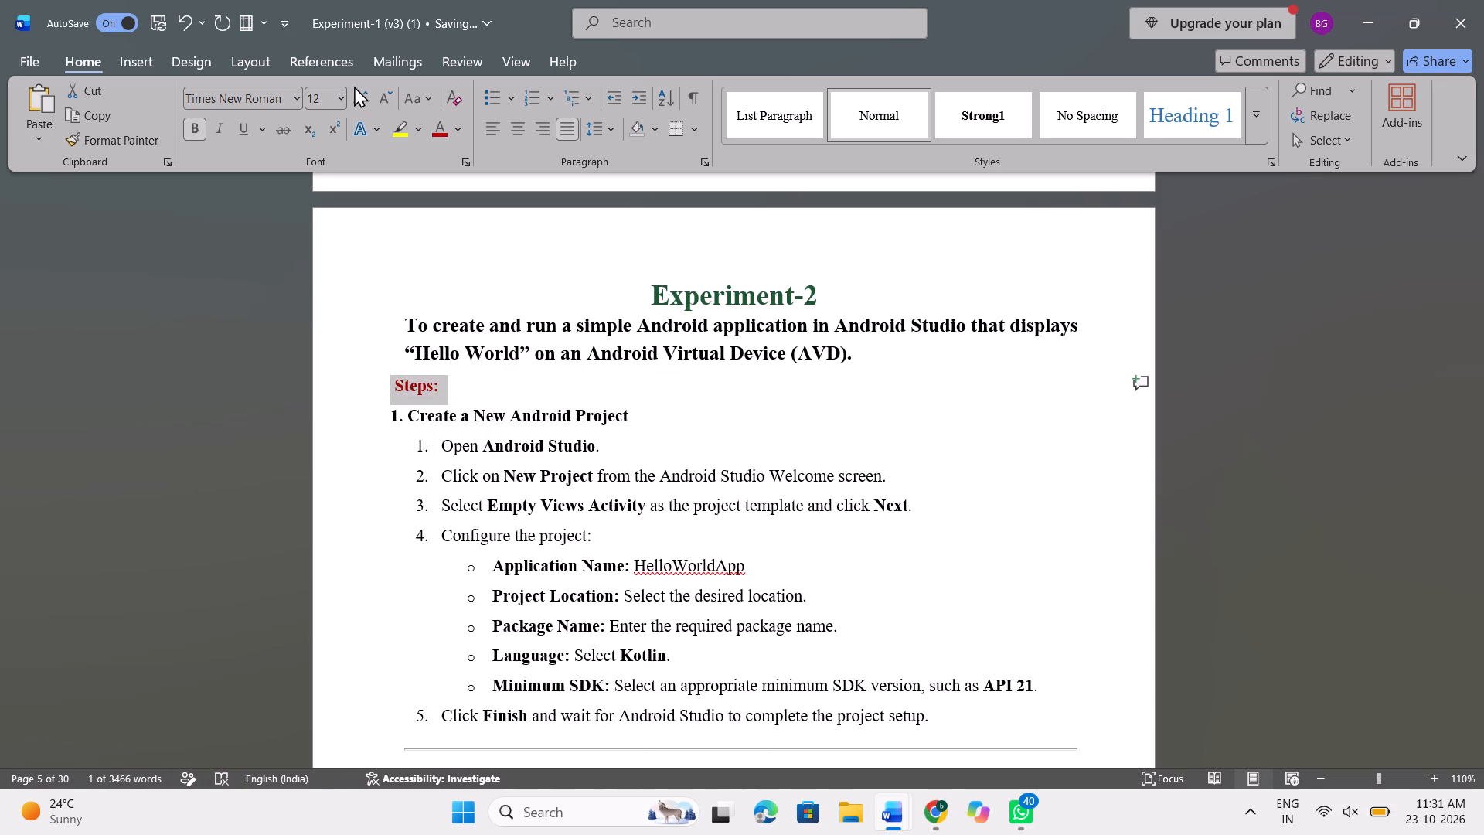
pyautogui.click(359, 91)
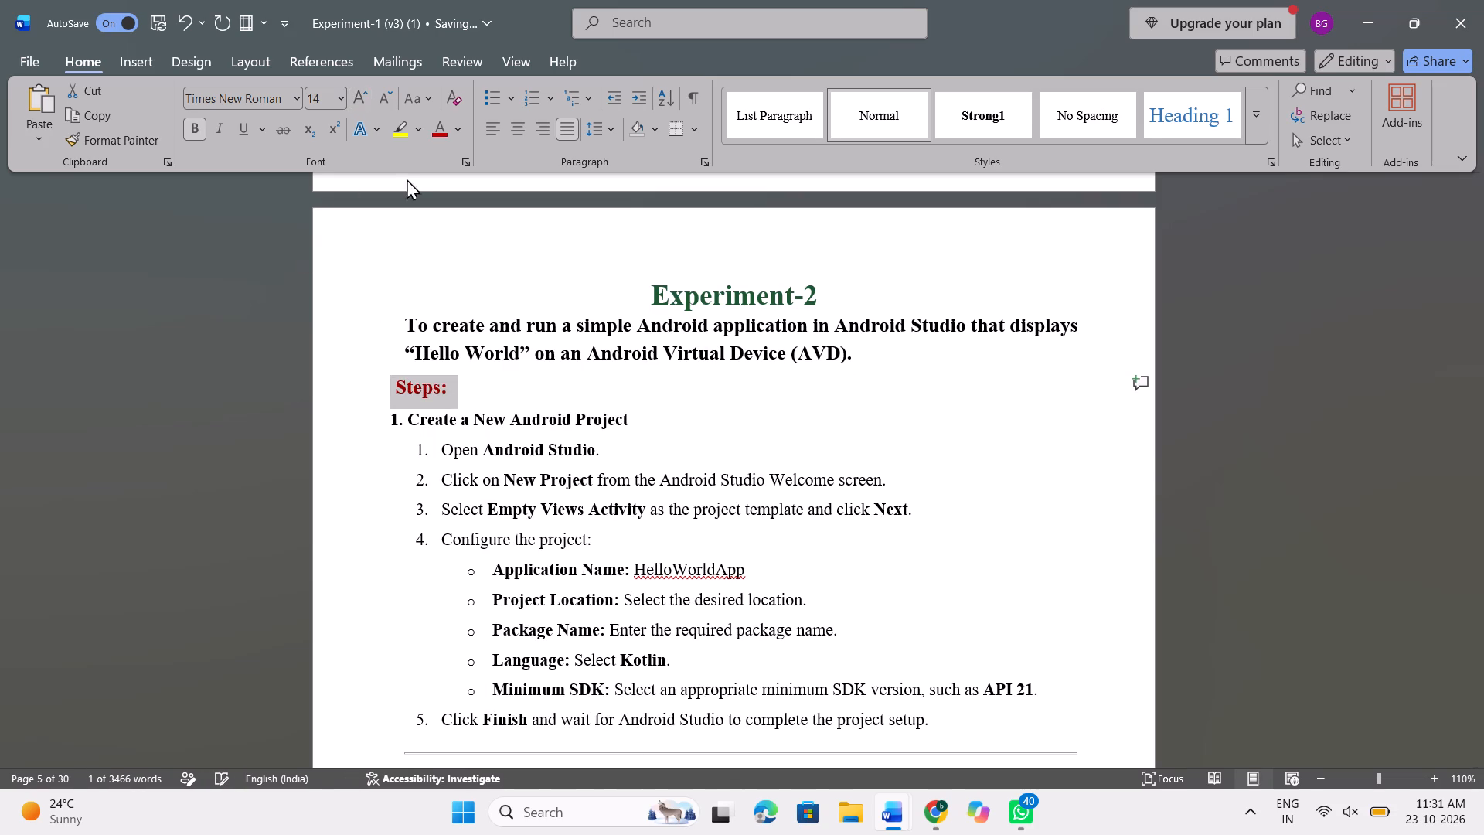
pyautogui.click(477, 386)
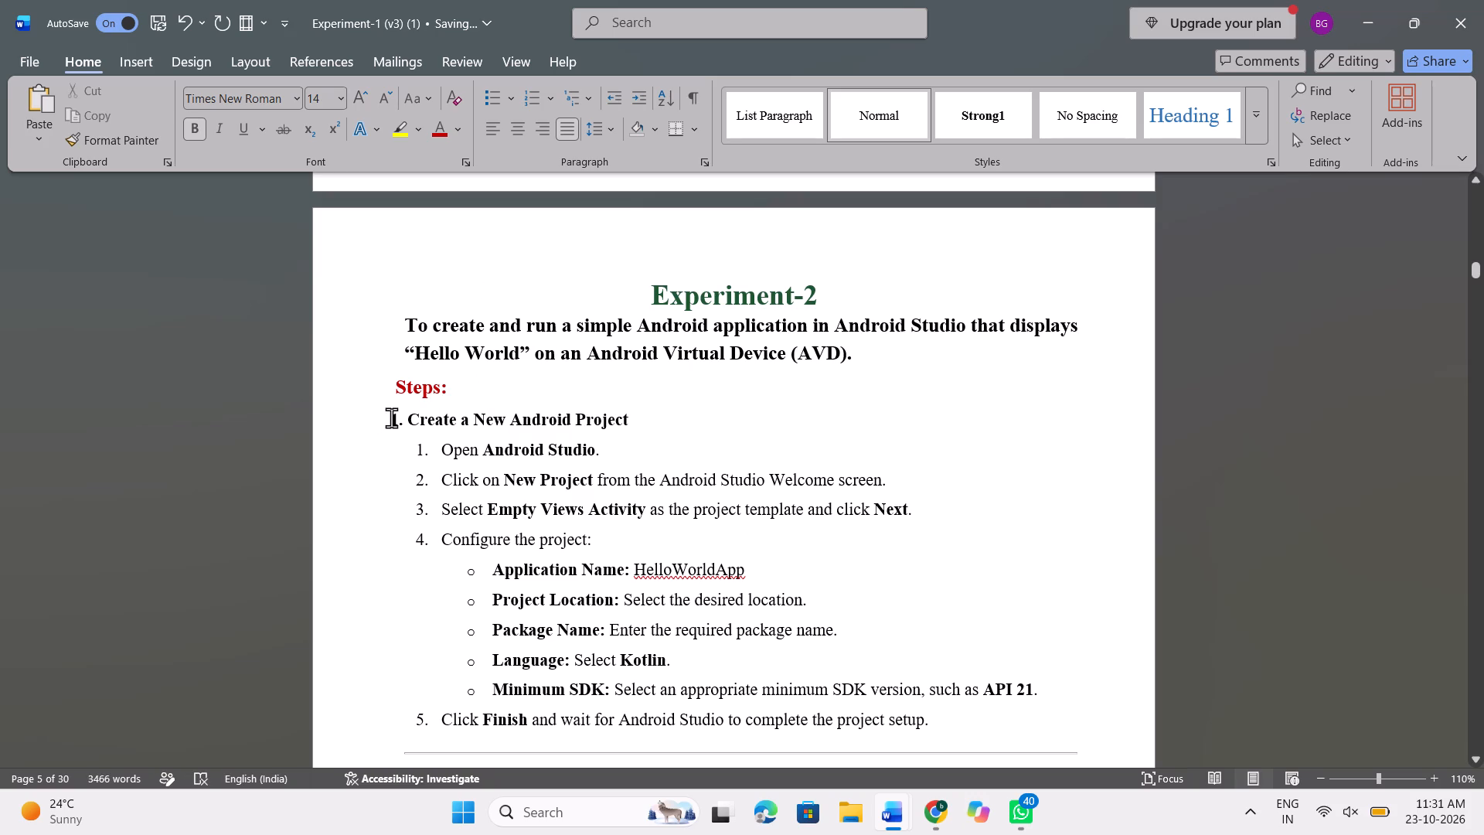
# Copy Experiment-2's text from "1. Create a New Android Project" through the end of the Result paragraph.
pyautogui.click(391, 417)
pyautogui.moveTo(391, 417); pyautogui.dragTo(471, 834)
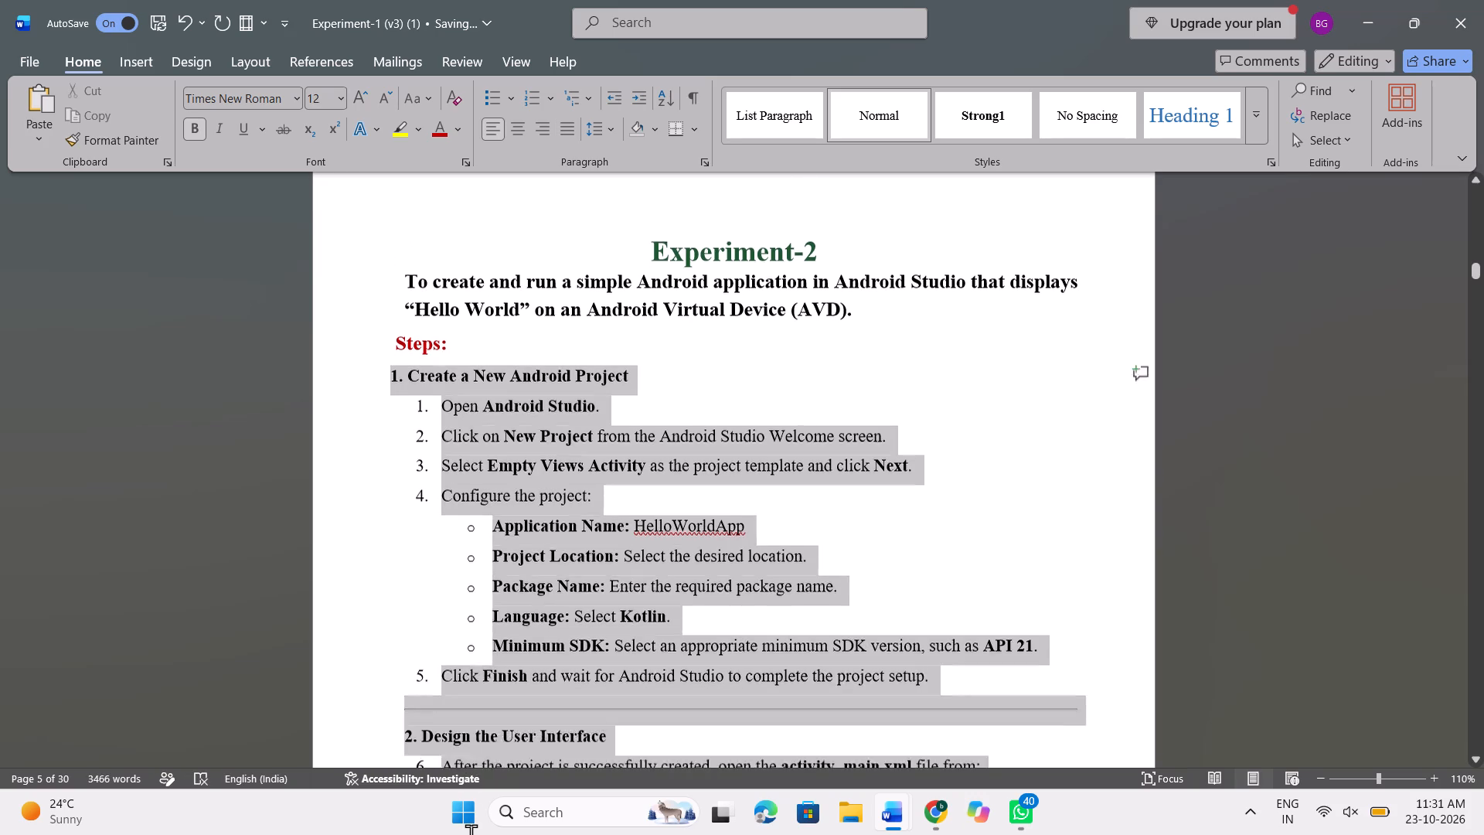
pyautogui.moveTo(471, 834); pyautogui.dragTo(478, 168)
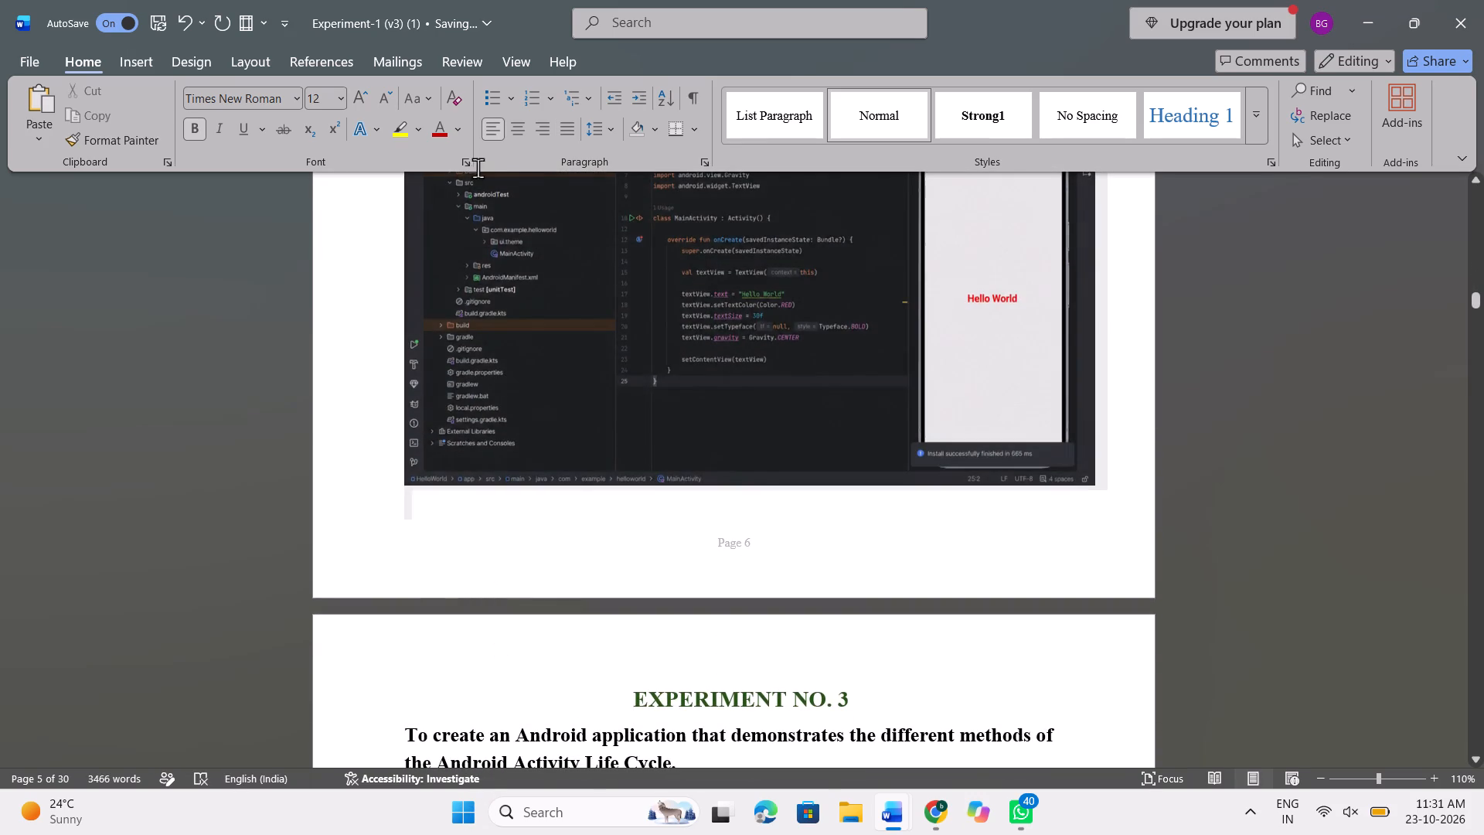
pyautogui.moveTo(478, 168); pyautogui.dragTo(474, 237)
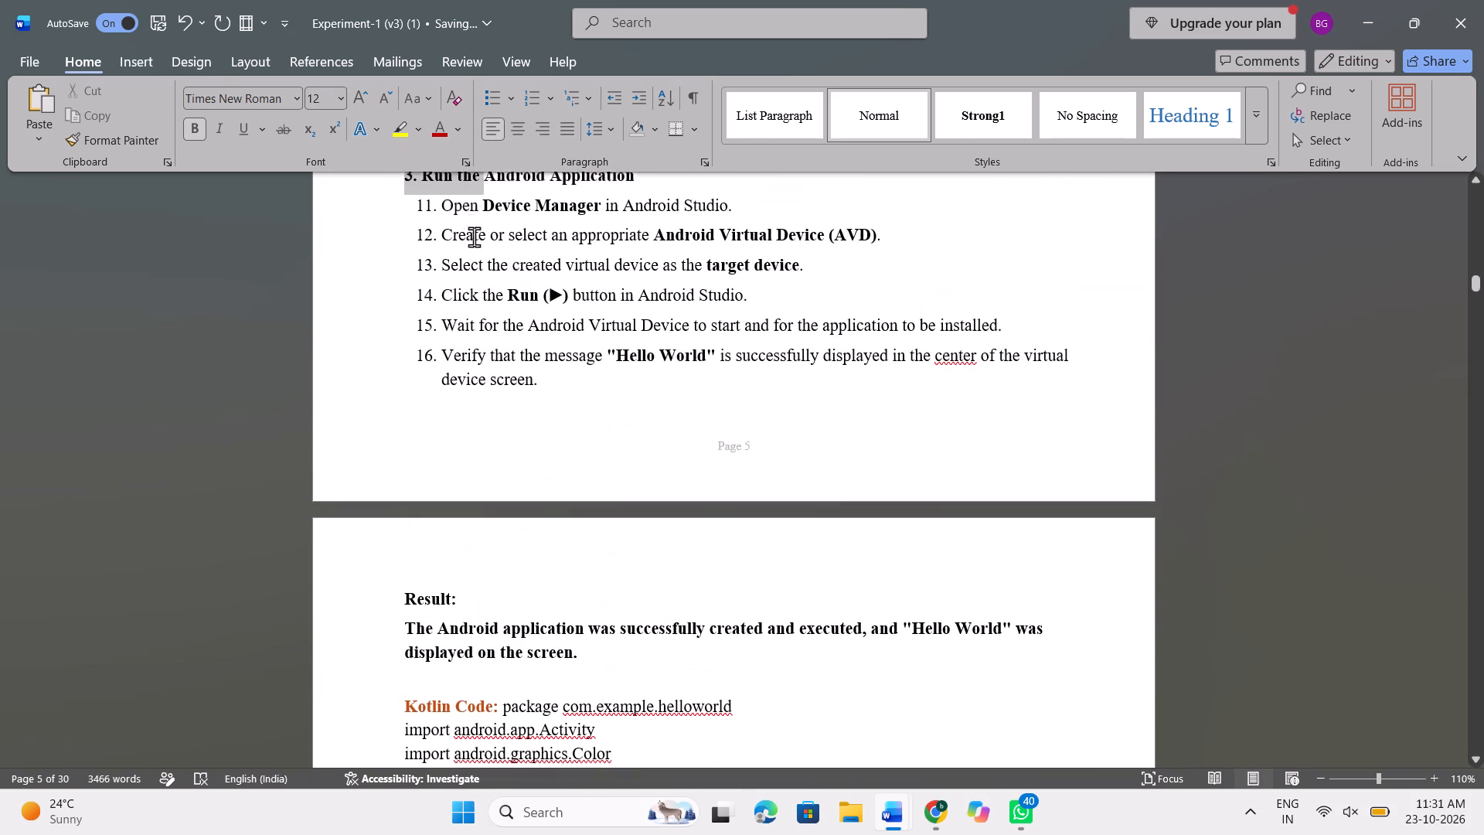
pyautogui.moveTo(474, 237); pyautogui.dragTo(575, 653)
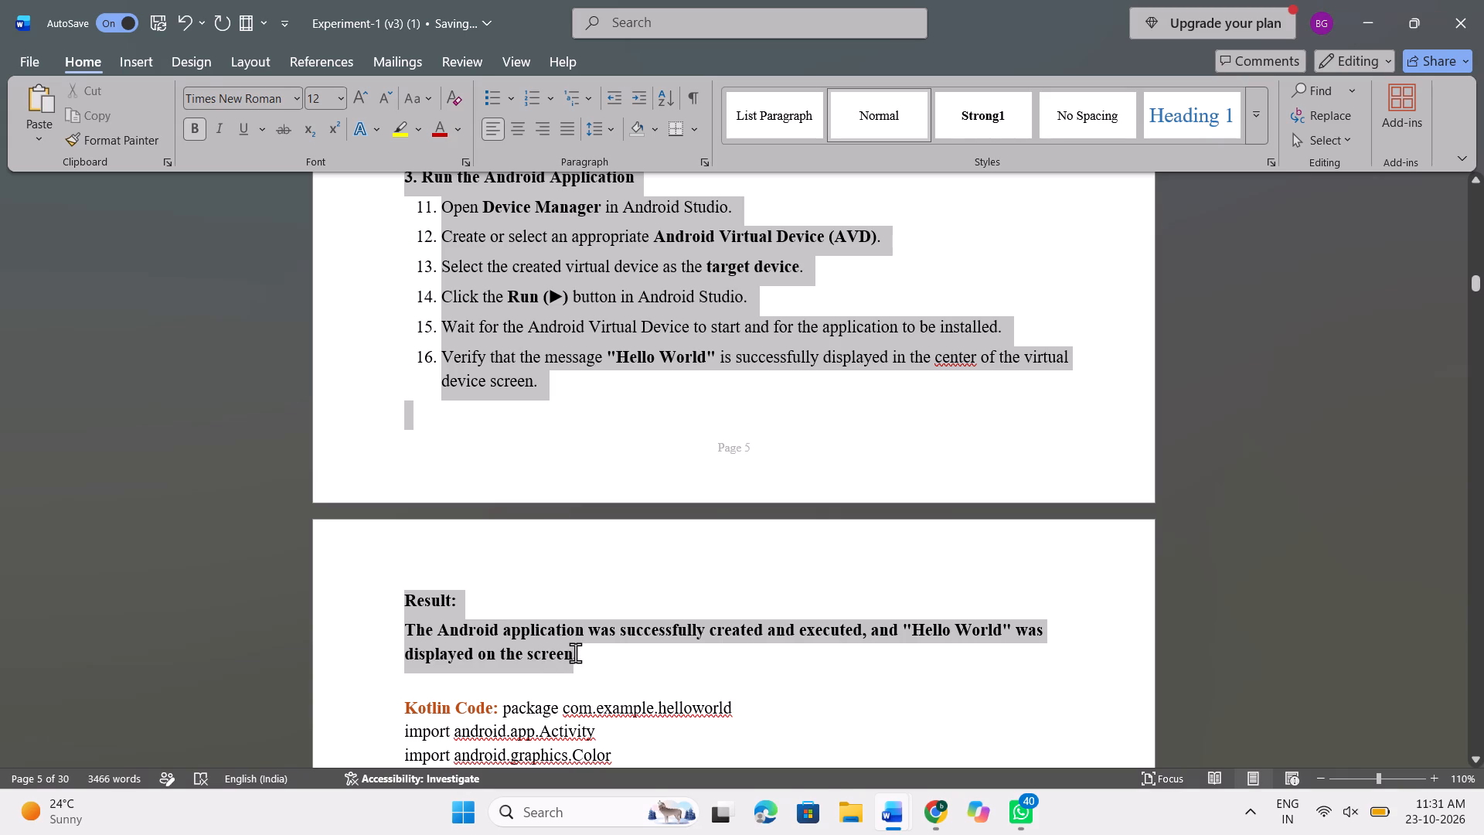
pyautogui.moveTo(575, 653); pyautogui.dragTo(583, 655)
pyautogui.hotkey('ctrl', 'c')
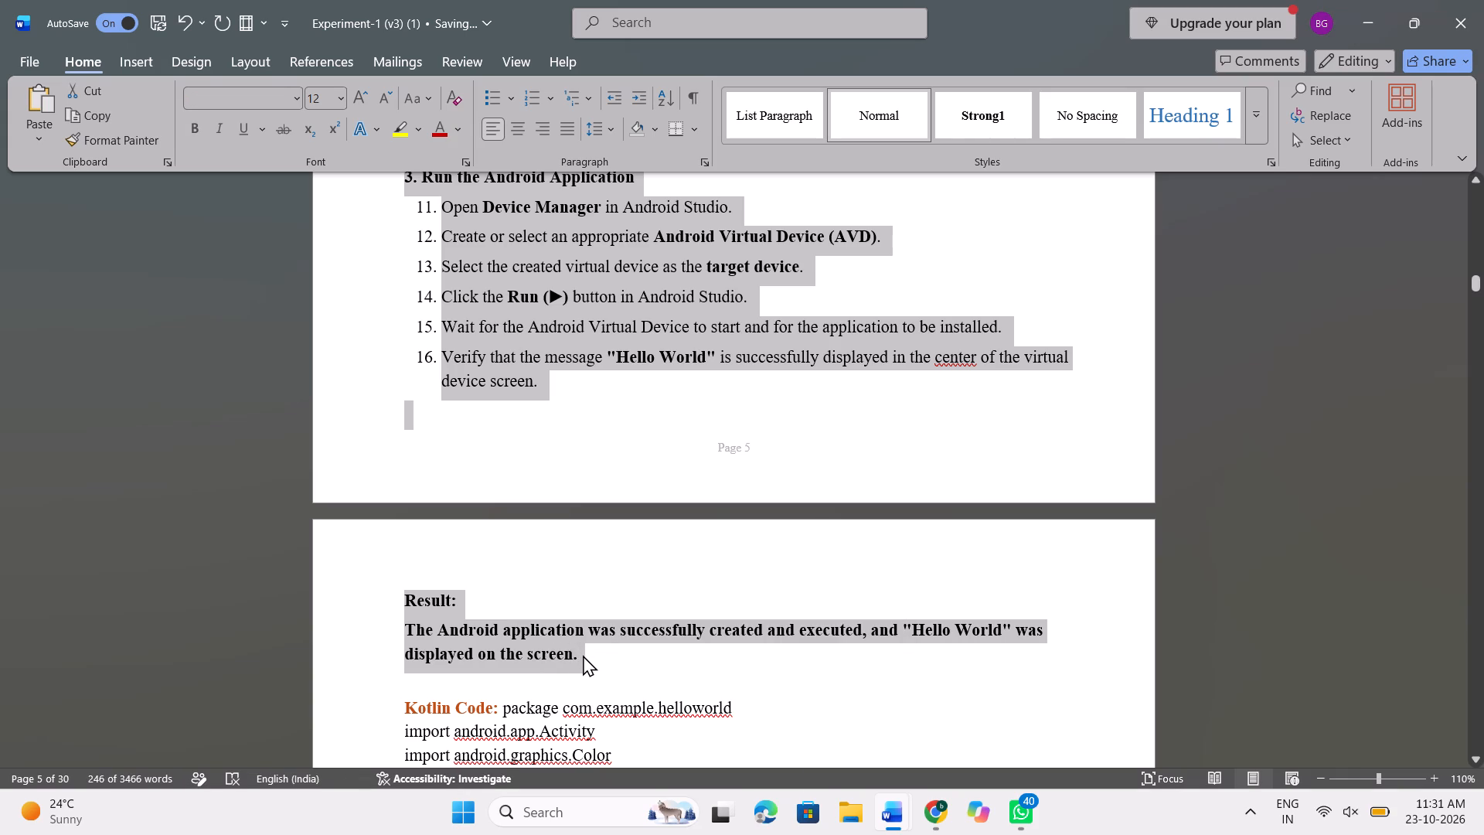
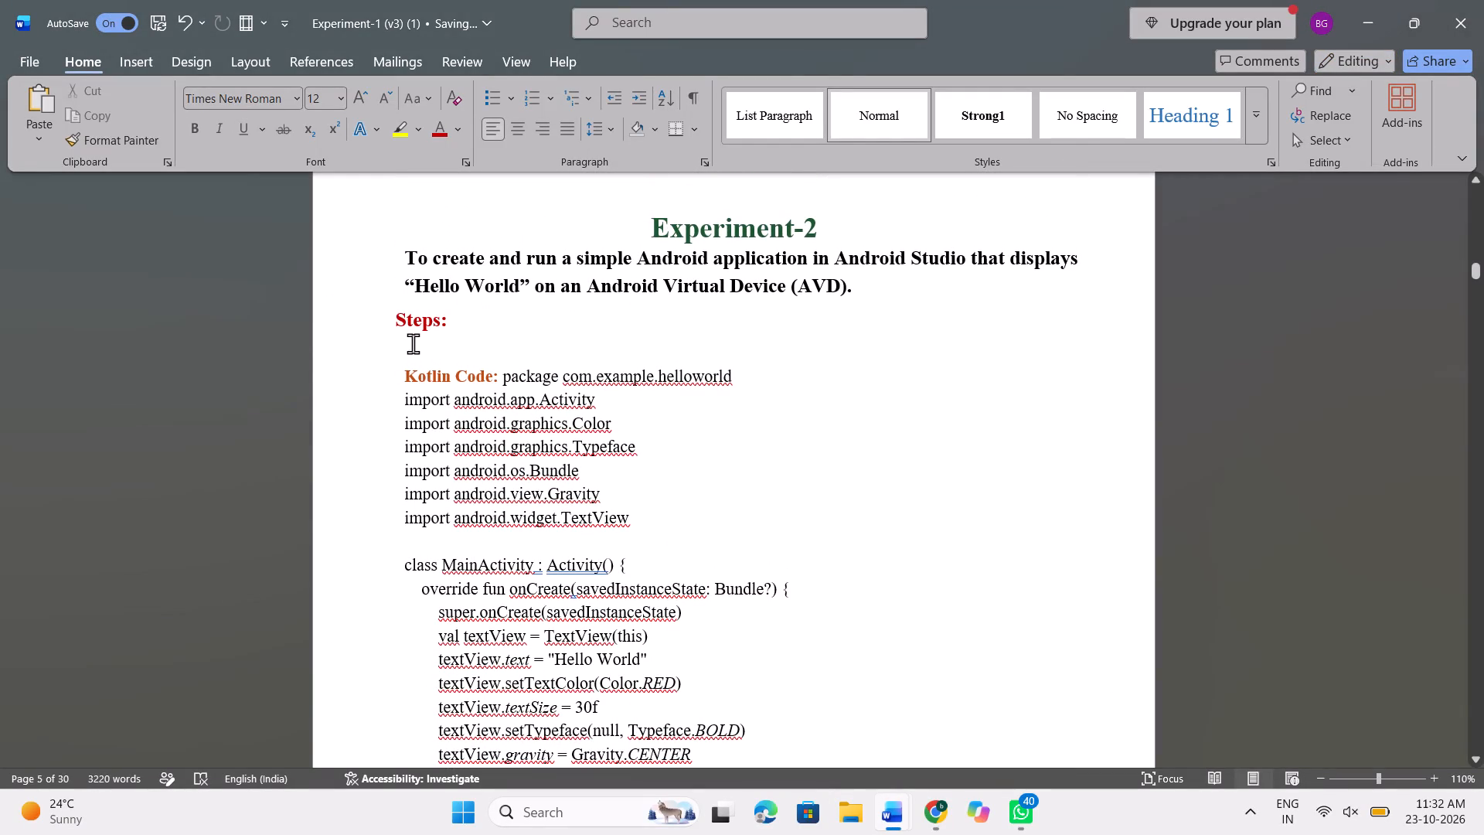
# Paste the replacement RegistrationApp step list, starting with "Open Android Studio.", under Experiment-2's "Steps:" heading.
pyautogui.hotkey('ctrl', 'v')
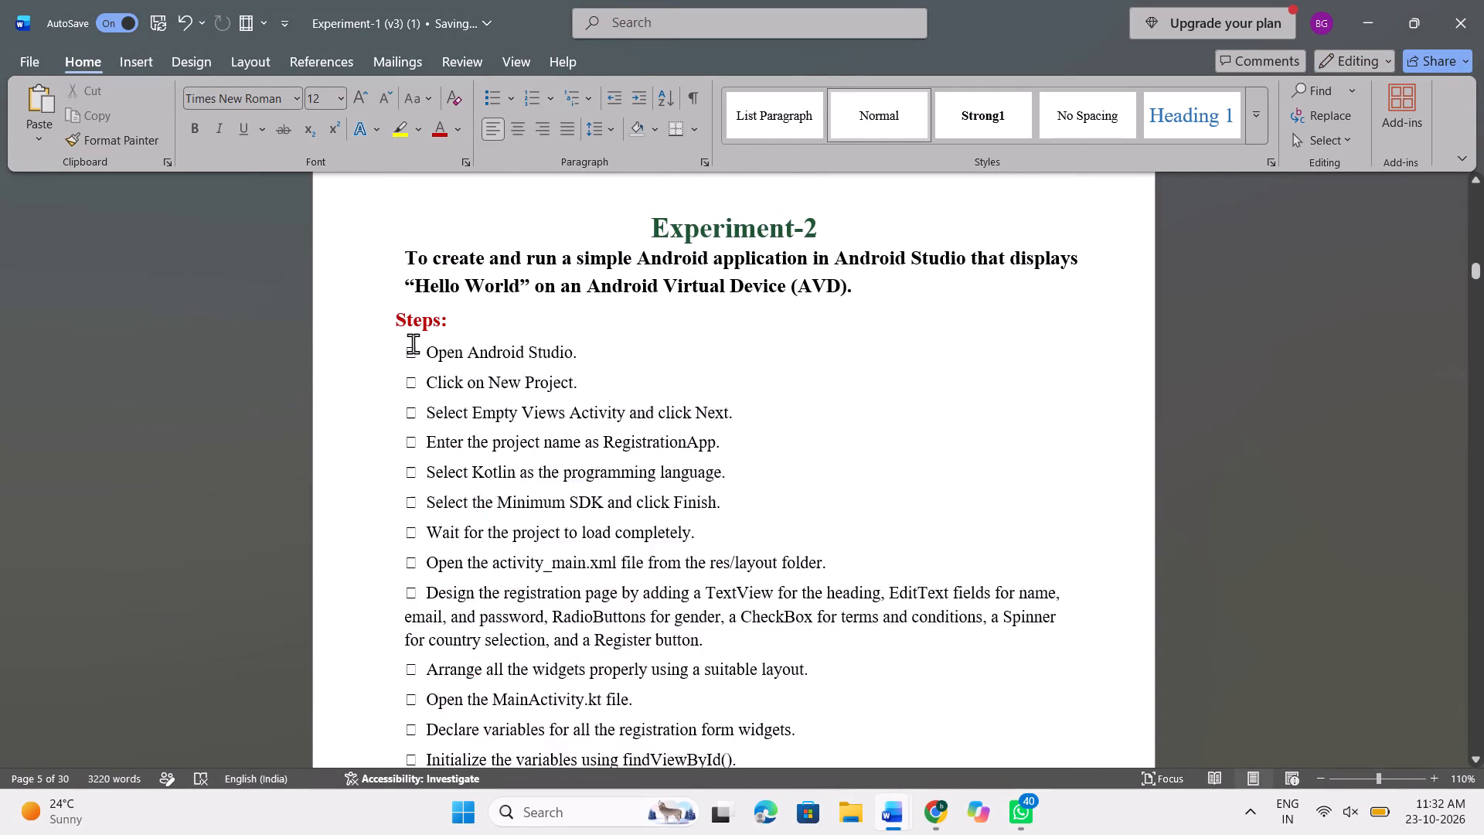
# Format Experiment-2's pasted steps, from "Open Android Studio." to "Verify that the registration message is displayed successfully.", as a numbered list.
pyautogui.scroll(1, 413, 343)
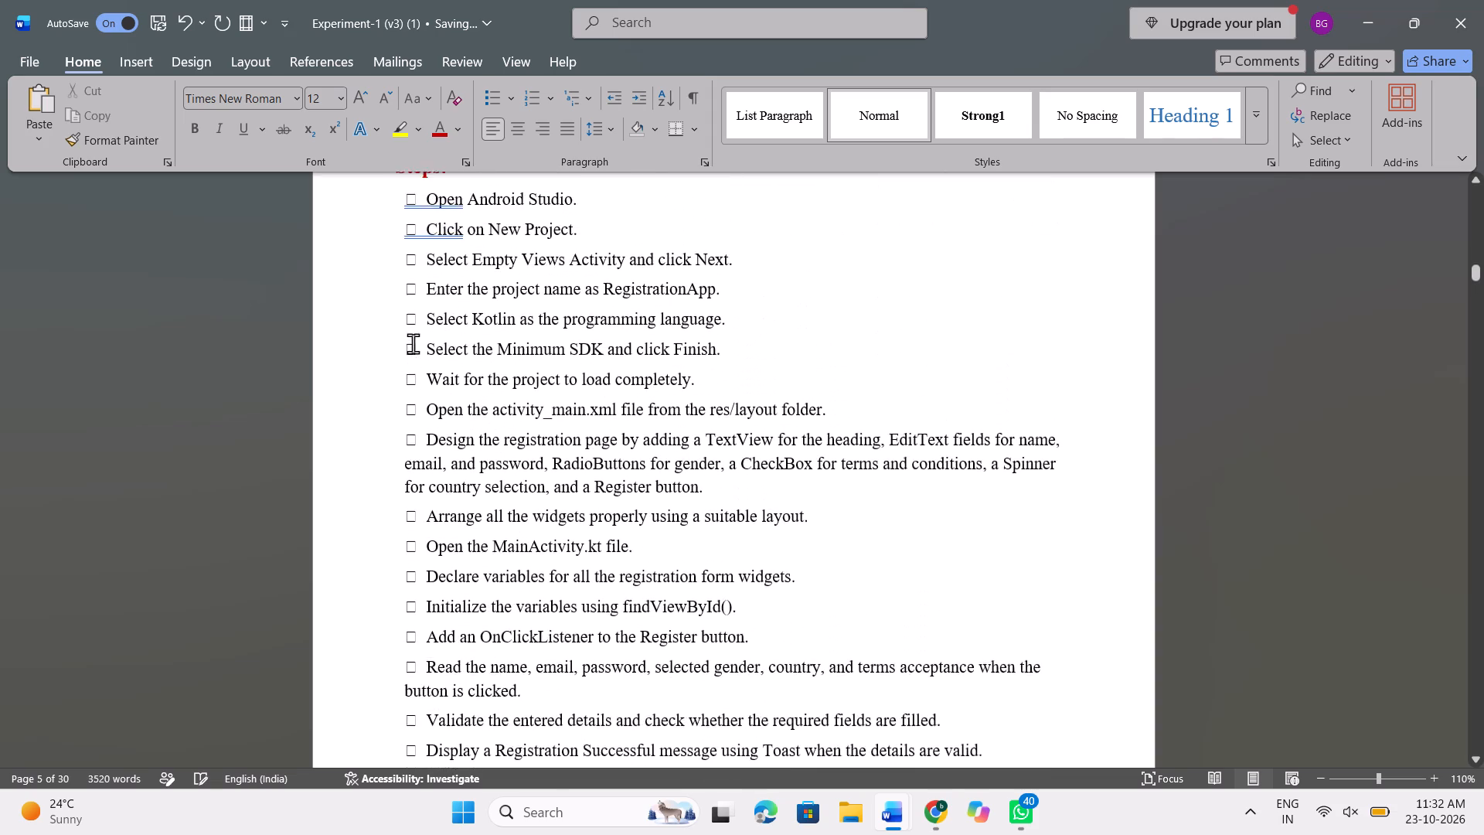
pyautogui.scroll(1, 413, 343)
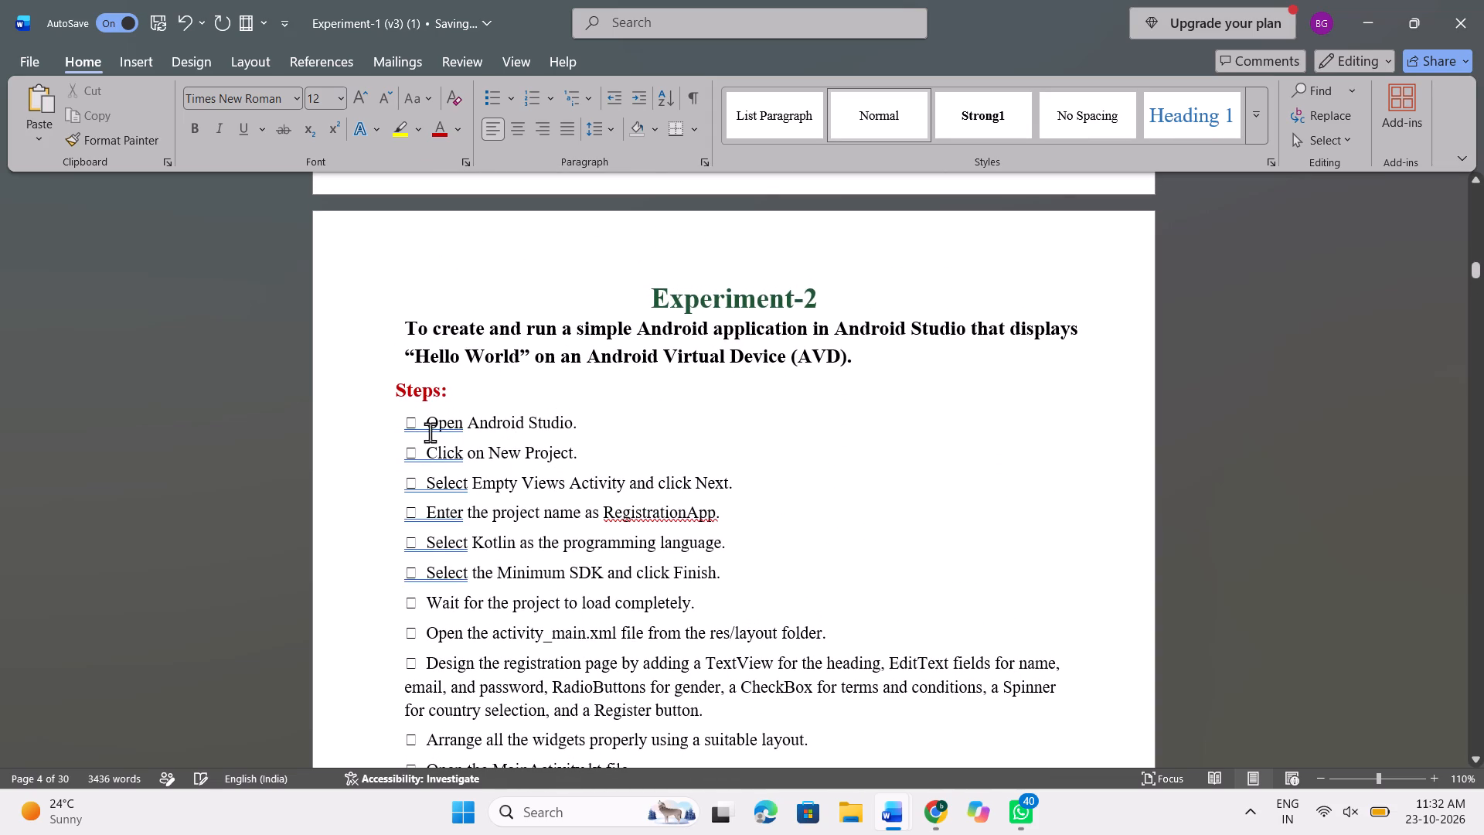
pyautogui.click(401, 420)
pyautogui.moveTo(401, 420); pyautogui.dragTo(519, 496)
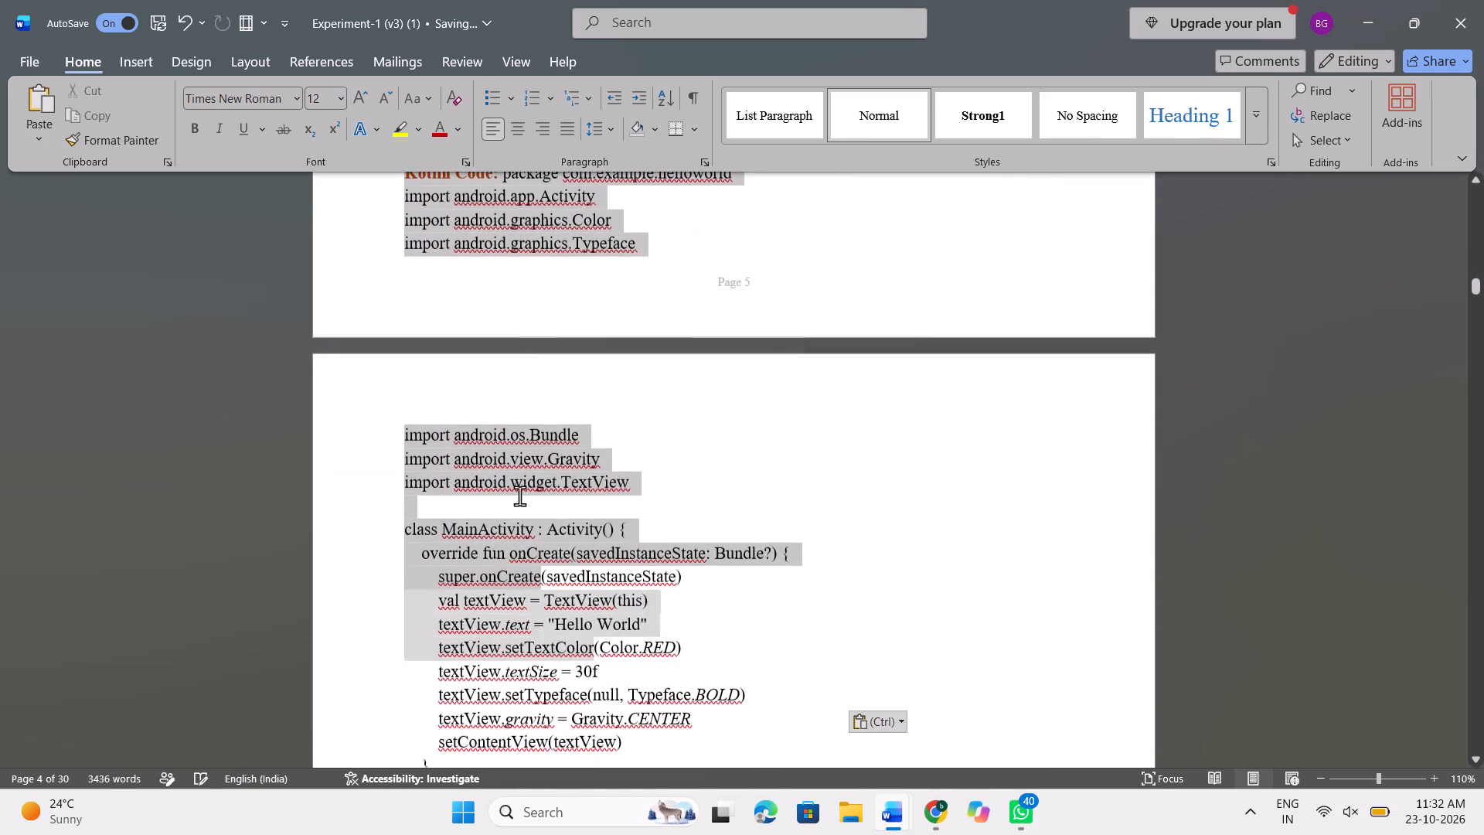
pyautogui.moveTo(519, 496); pyautogui.dragTo(794, 269)
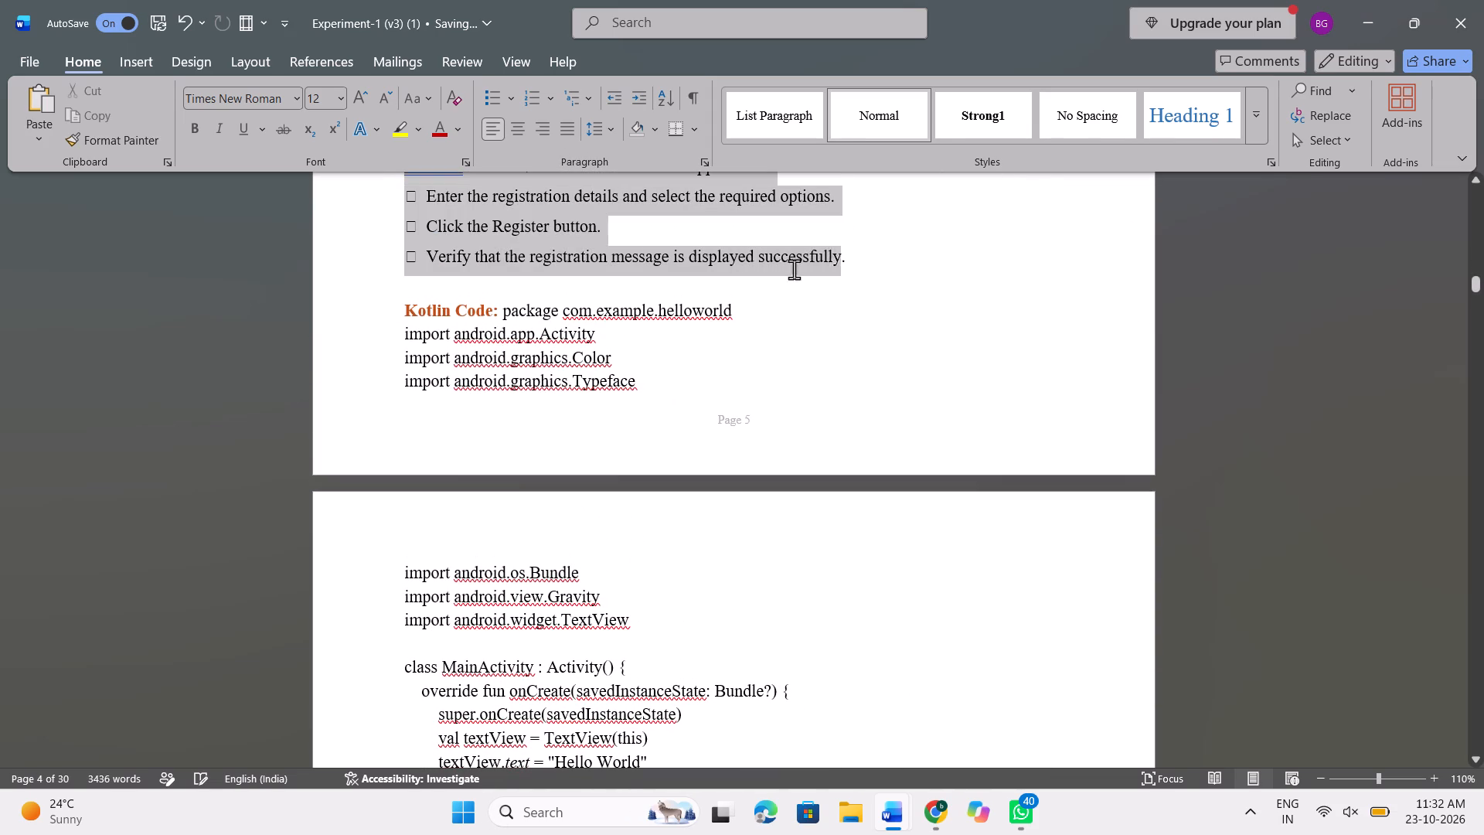
pyautogui.moveTo(794, 269); pyautogui.dragTo(935, 254)
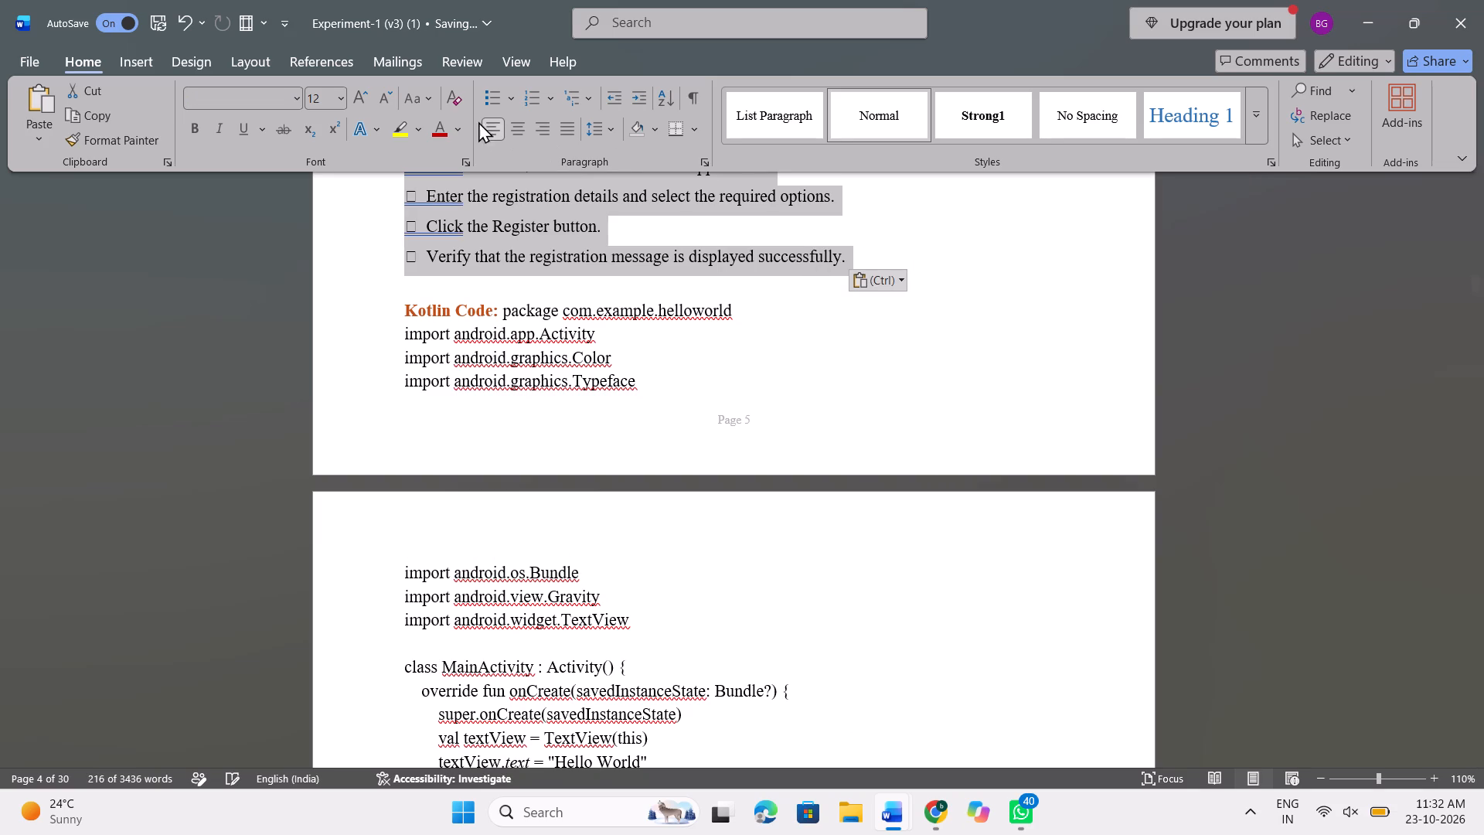
pyautogui.click(529, 97)
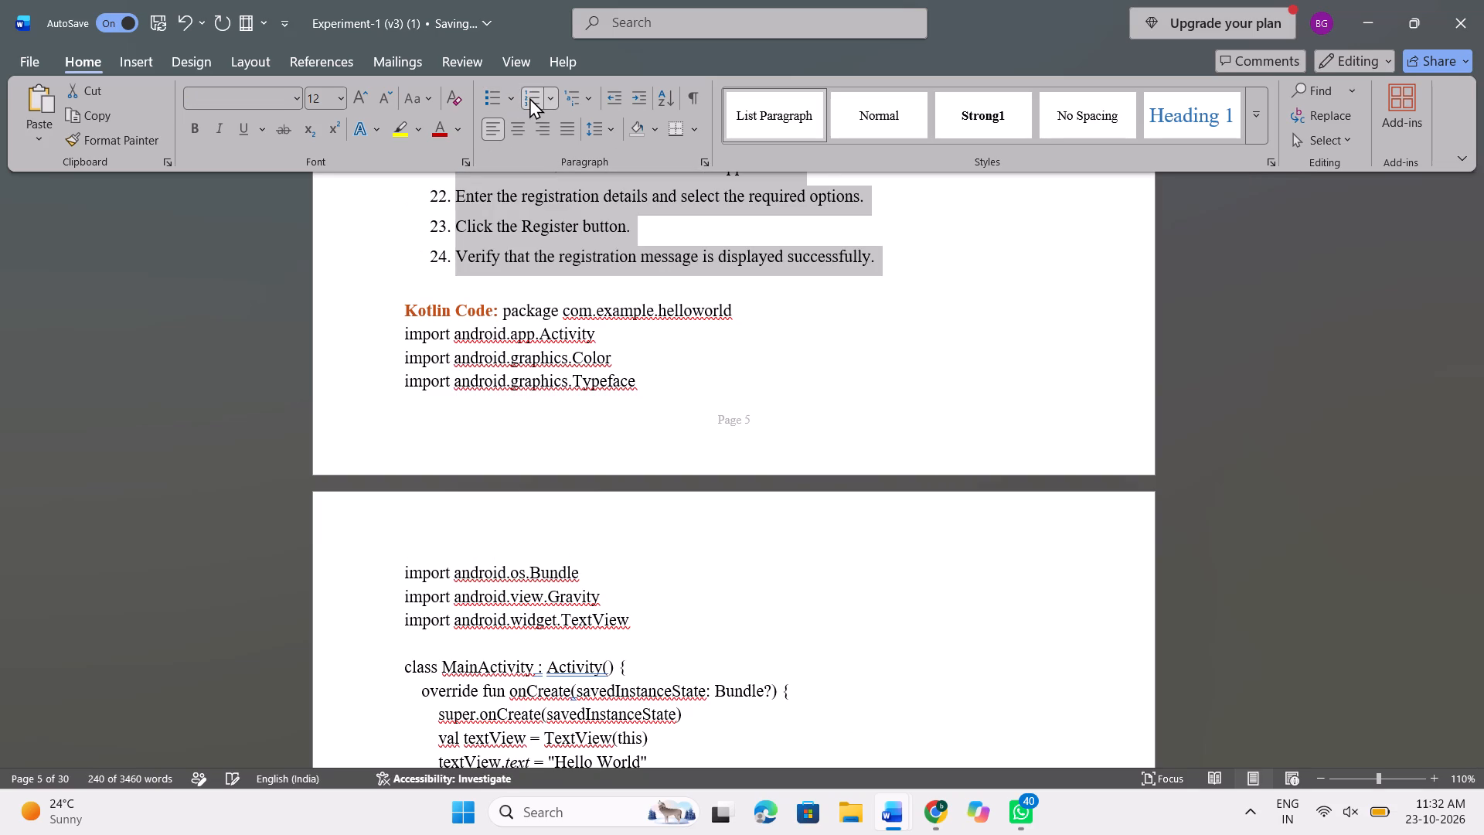
pyautogui.click(583, 271)
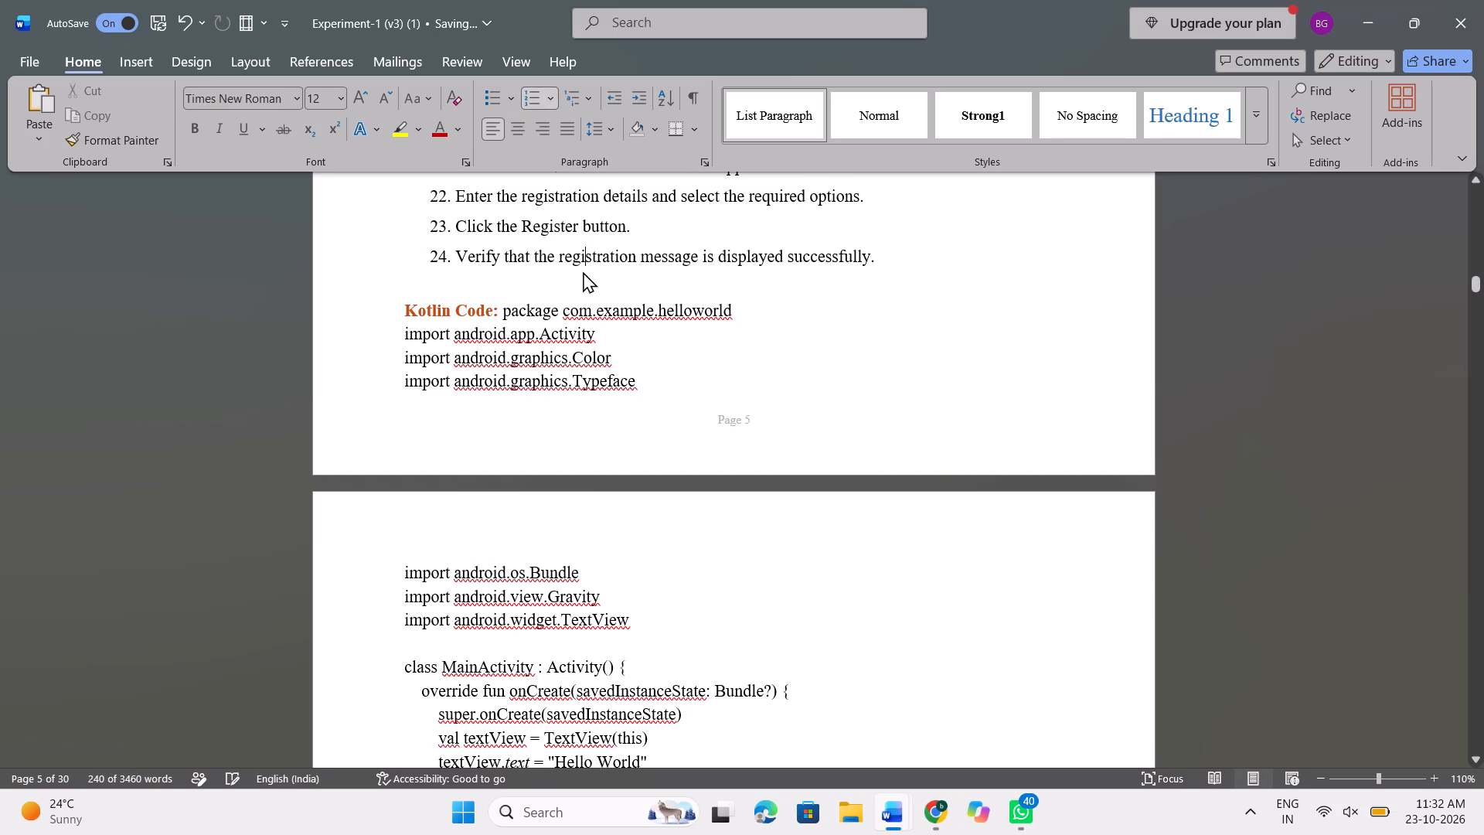
# Review Experiment-2's layout from its title through the numbered steps, Kotlin code and output screenshot.
pyautogui.scroll(3, 583, 325)
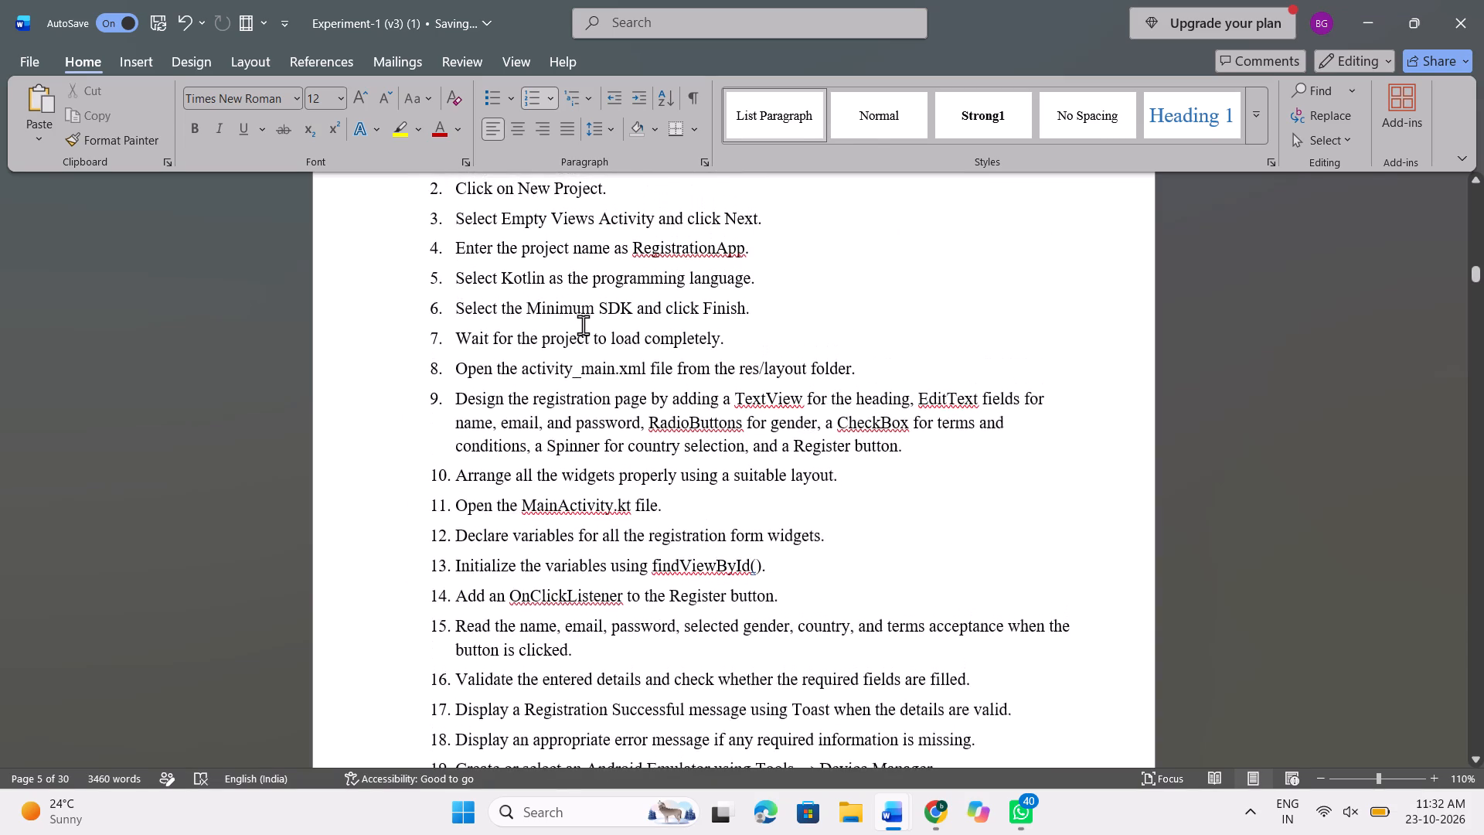
pyautogui.scroll(2, 583, 325)
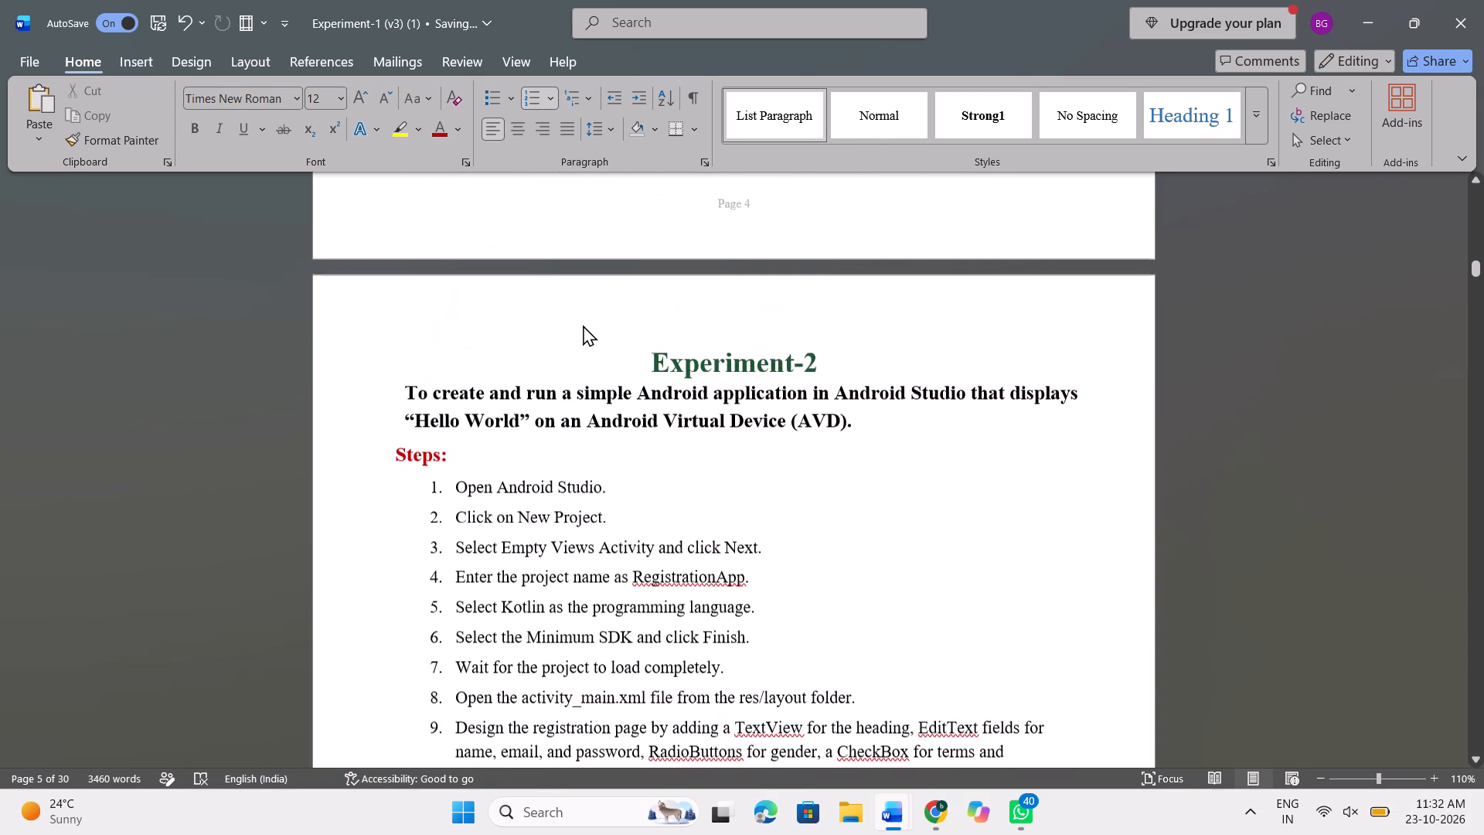
pyautogui.scroll(-1, 583, 325)
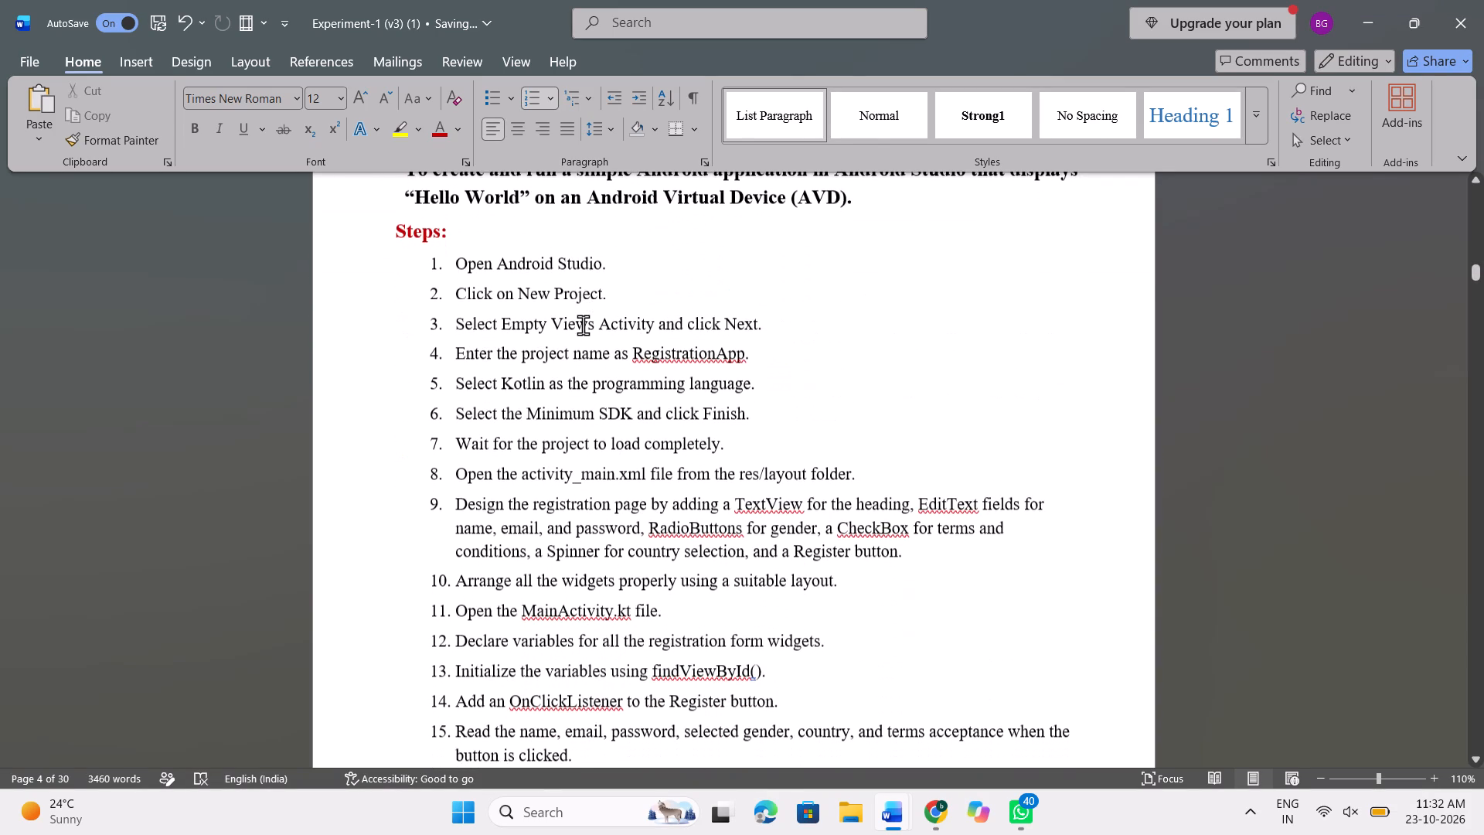
pyautogui.scroll(-2, 583, 325)
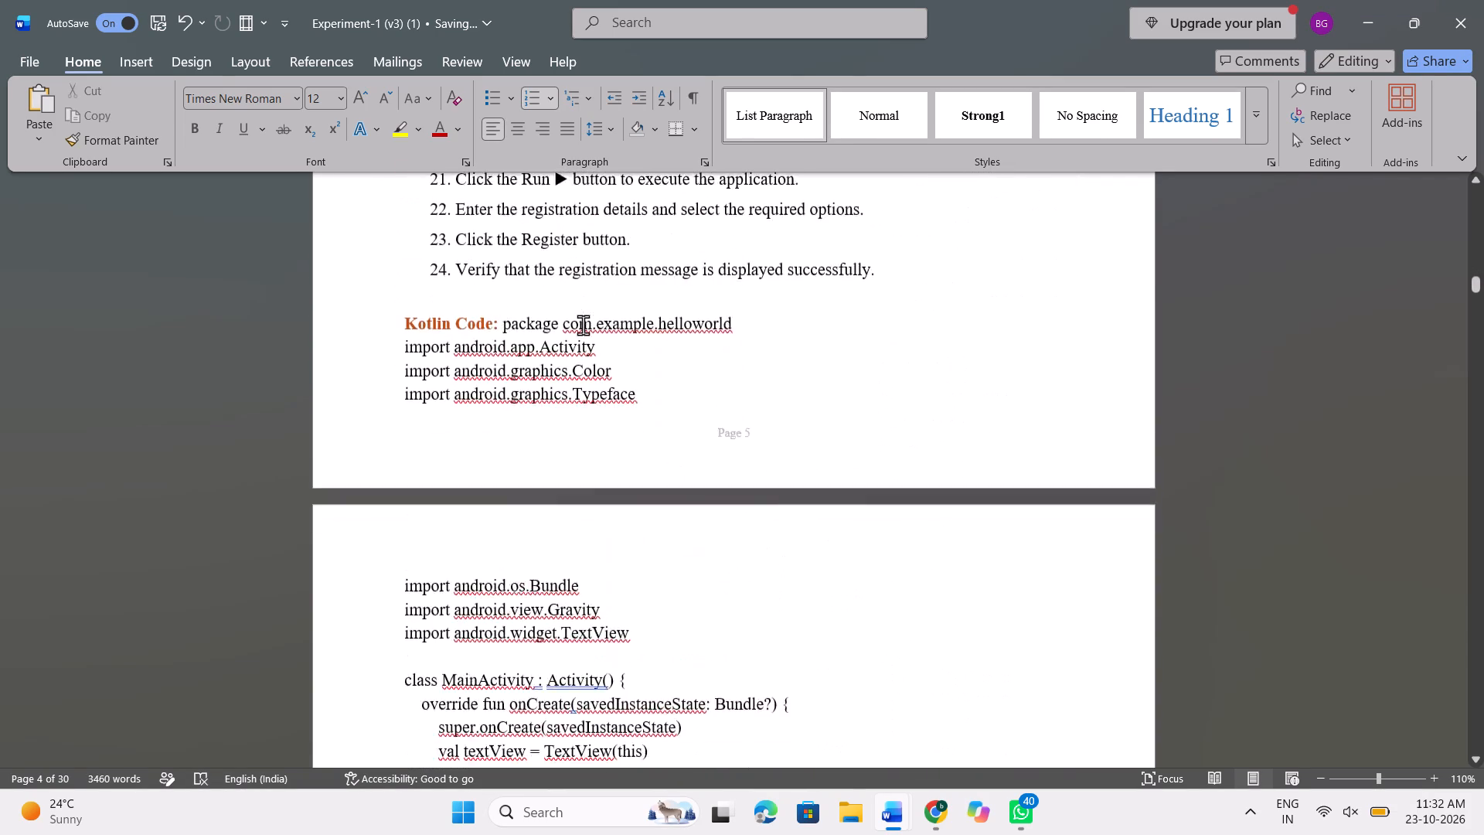
pyautogui.scroll(-3, 583, 325)
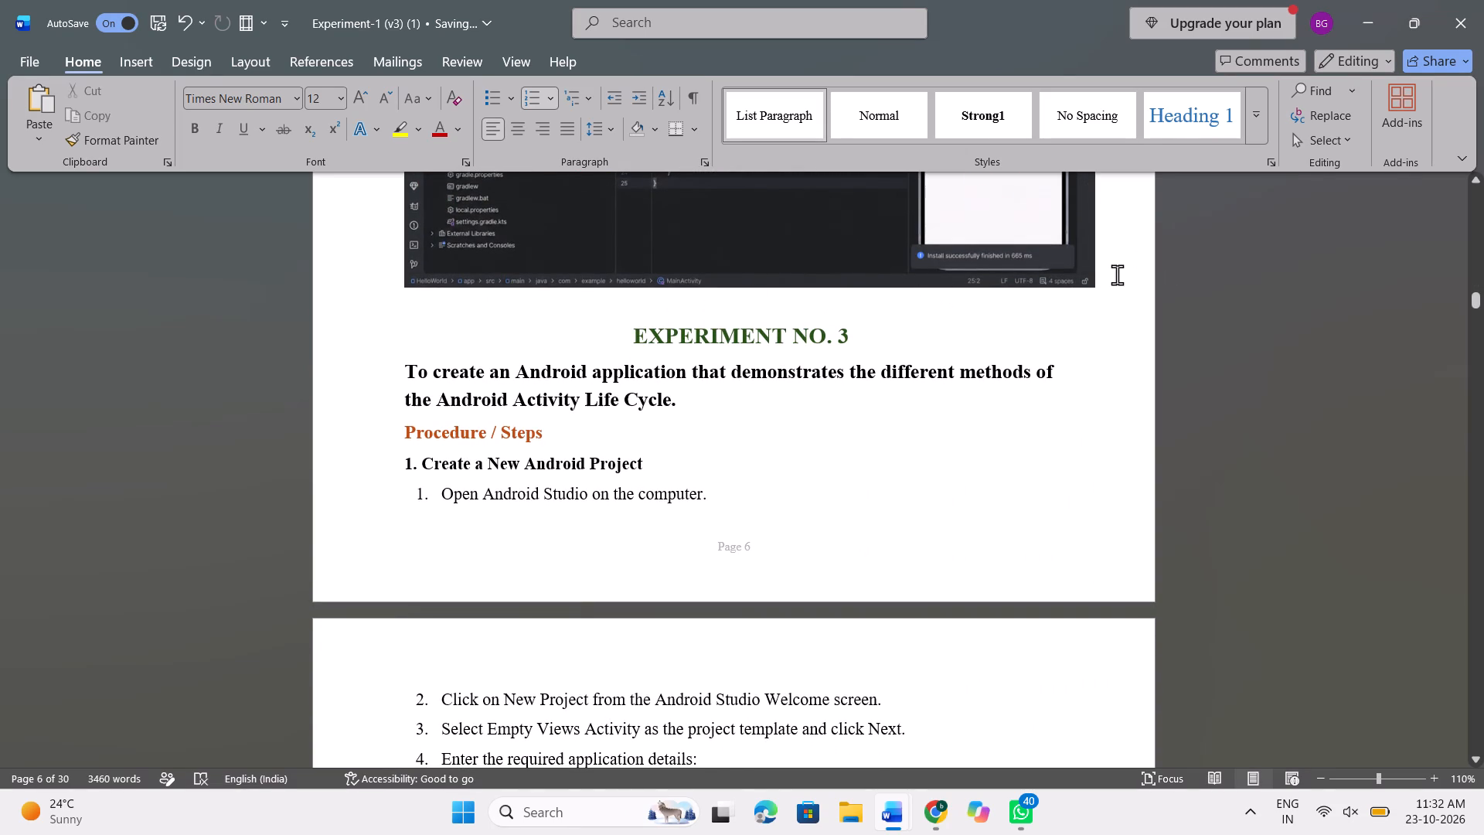
# Insert seven blank lines after Experiment-2's output screenshot so the "EXPERIMENT NO. 3" heading starts on a new page.
pyautogui.click(1117, 274)
pyautogui.press('Return')
pyautogui.press('Return')
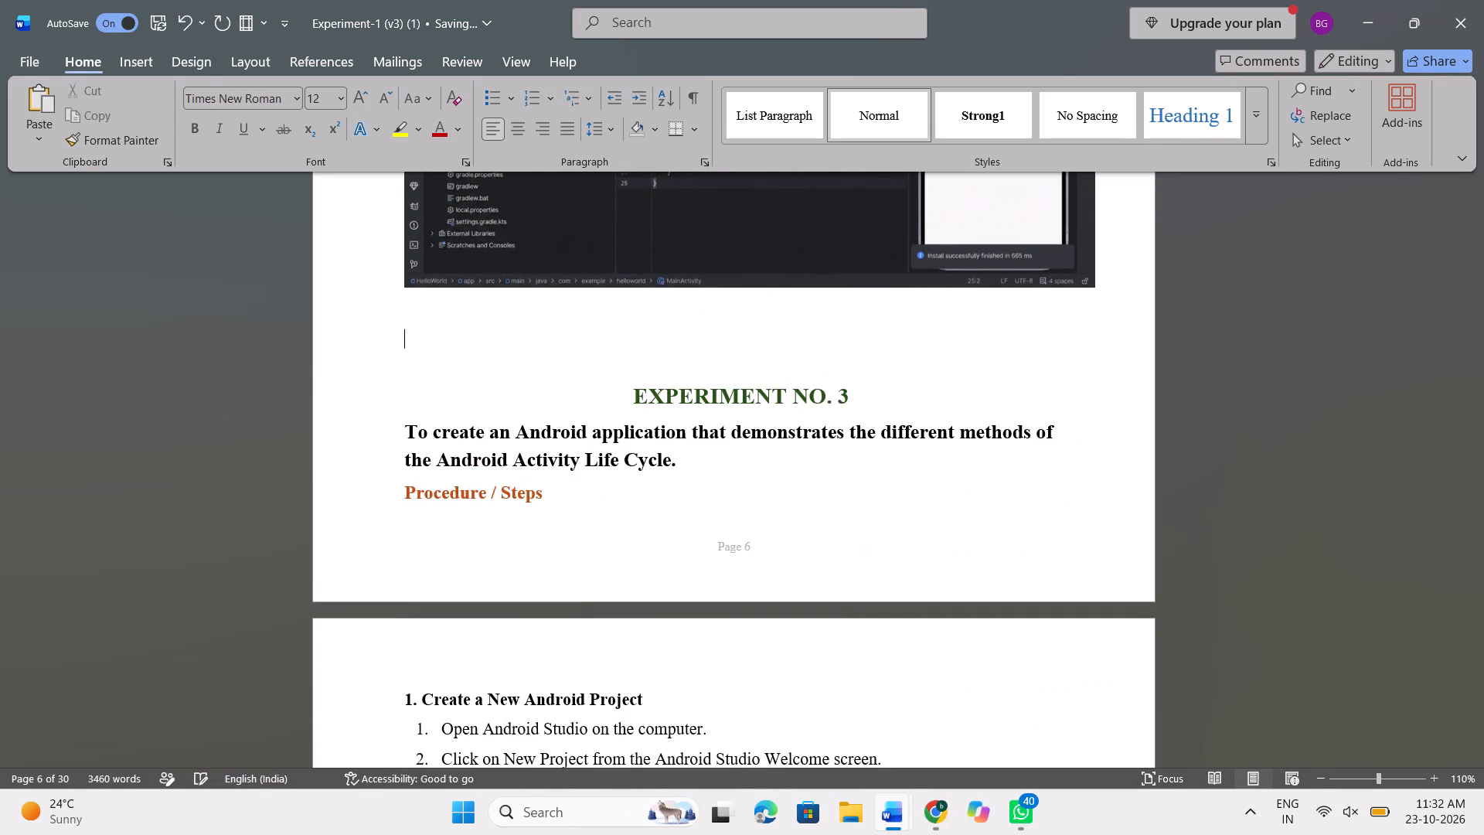
pyautogui.press('Return')
pyautogui.press('Return')
pyautogui.press('Return')
pyautogui.press('Return')
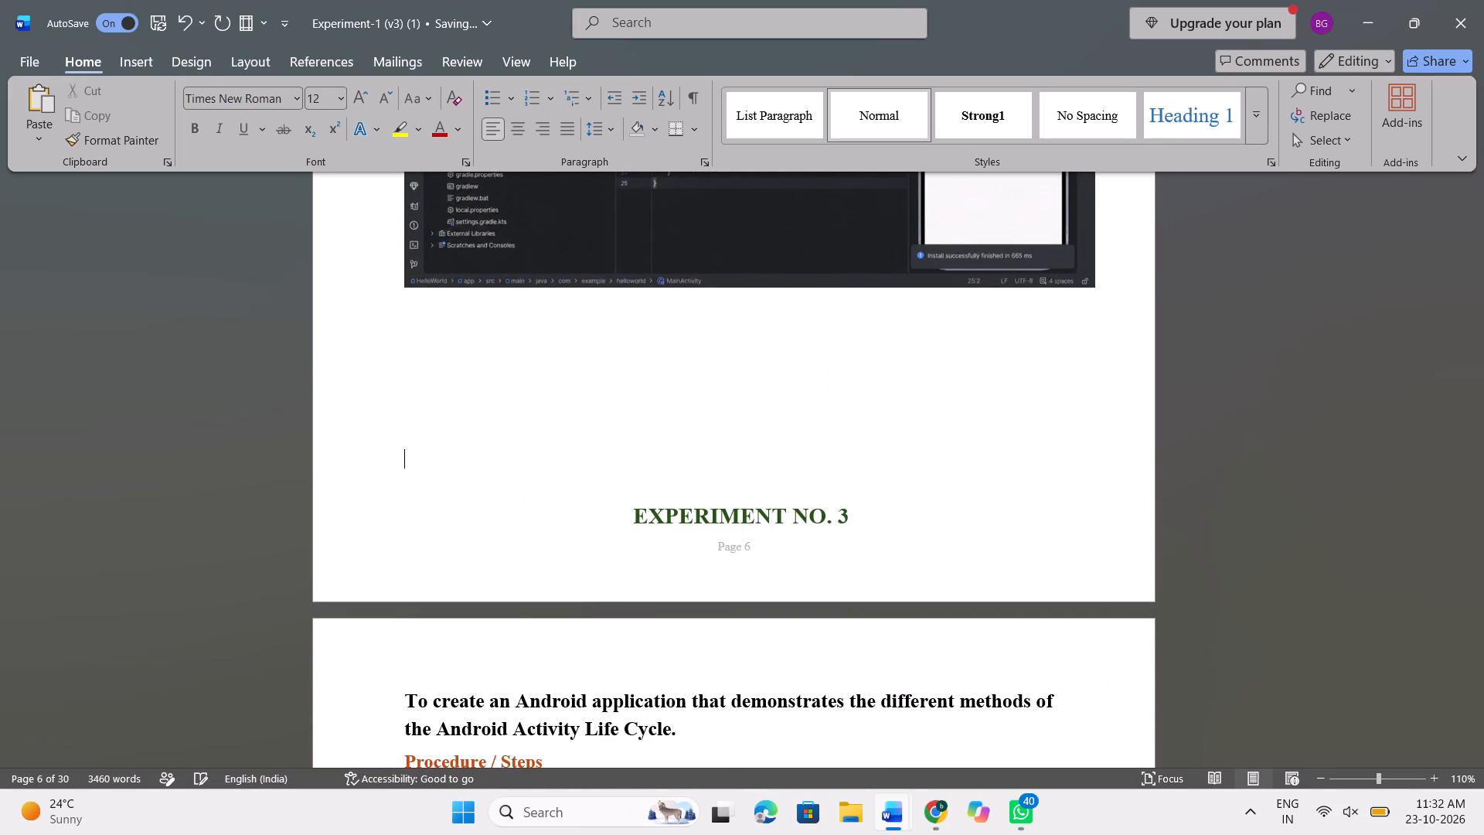
pyautogui.press('Return')
# Shorten Experiment 3's "Procedure / Steps" heading to "Steps:".
pyautogui.scroll(-1, 1117, 274)
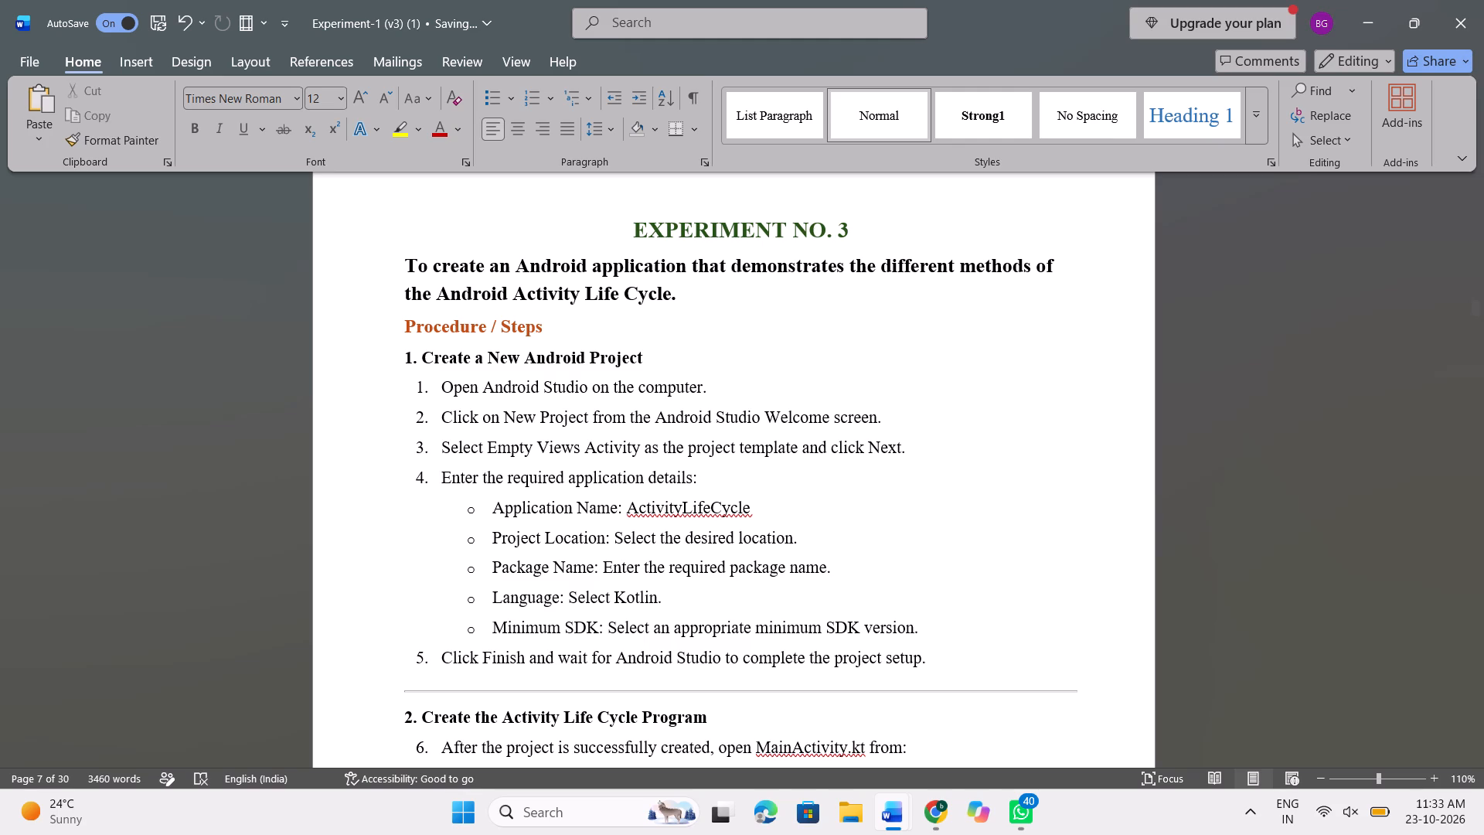
pyautogui.click(501, 328)
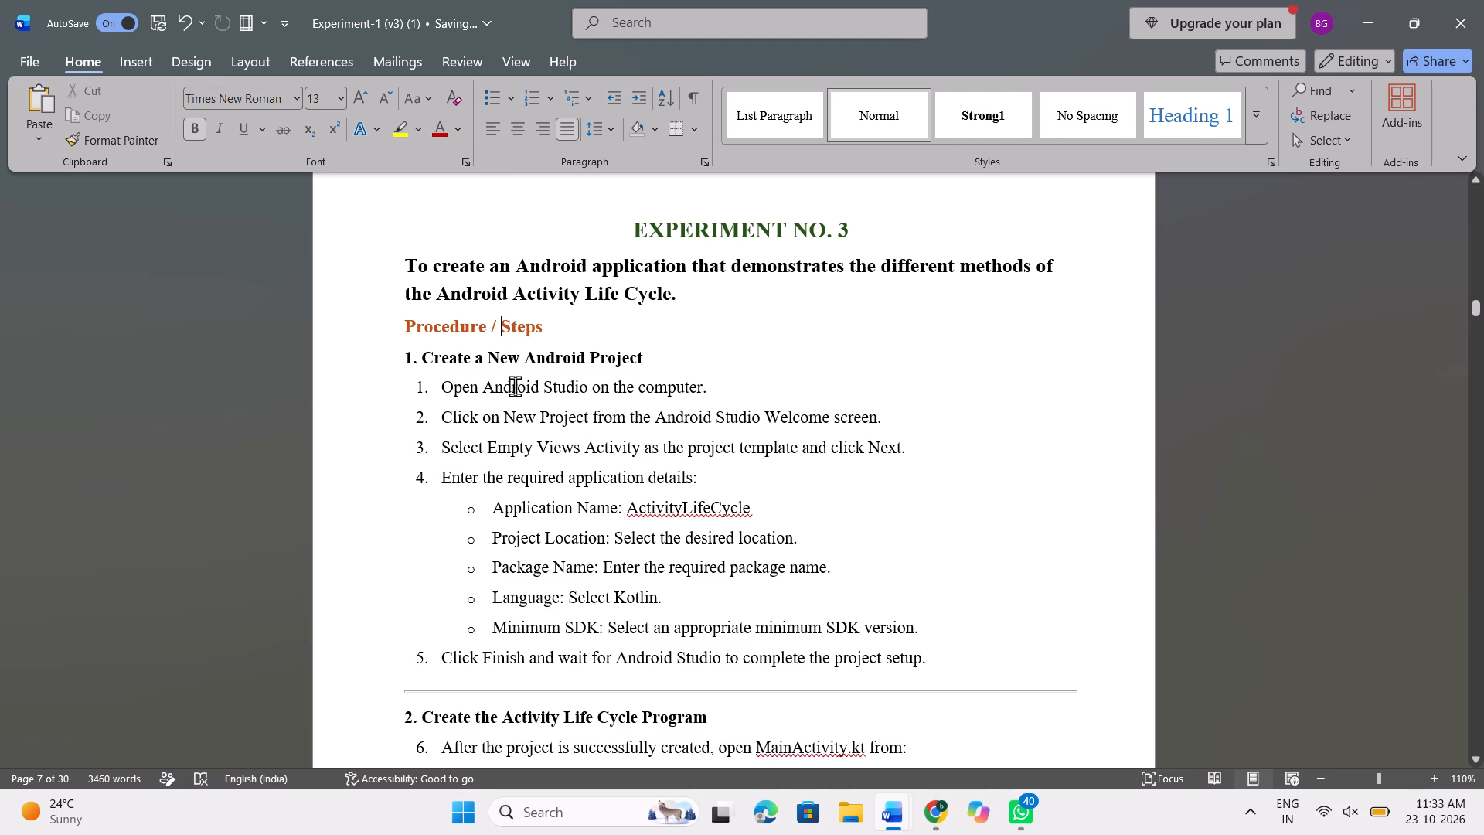
pyautogui.press('BackSpace')
pyautogui.press('BackSpace')
pyautogui.press('BackSpace')
pyautogui.press('BackSpace')
pyautogui.press('BackSpace')
pyautogui.press('BackSpace')
pyautogui.press('BackSpace')
pyautogui.press('BackSpace')
pyautogui.press('BackSpace')
pyautogui.press('BackSpace')
pyautogui.press('BackSpace')
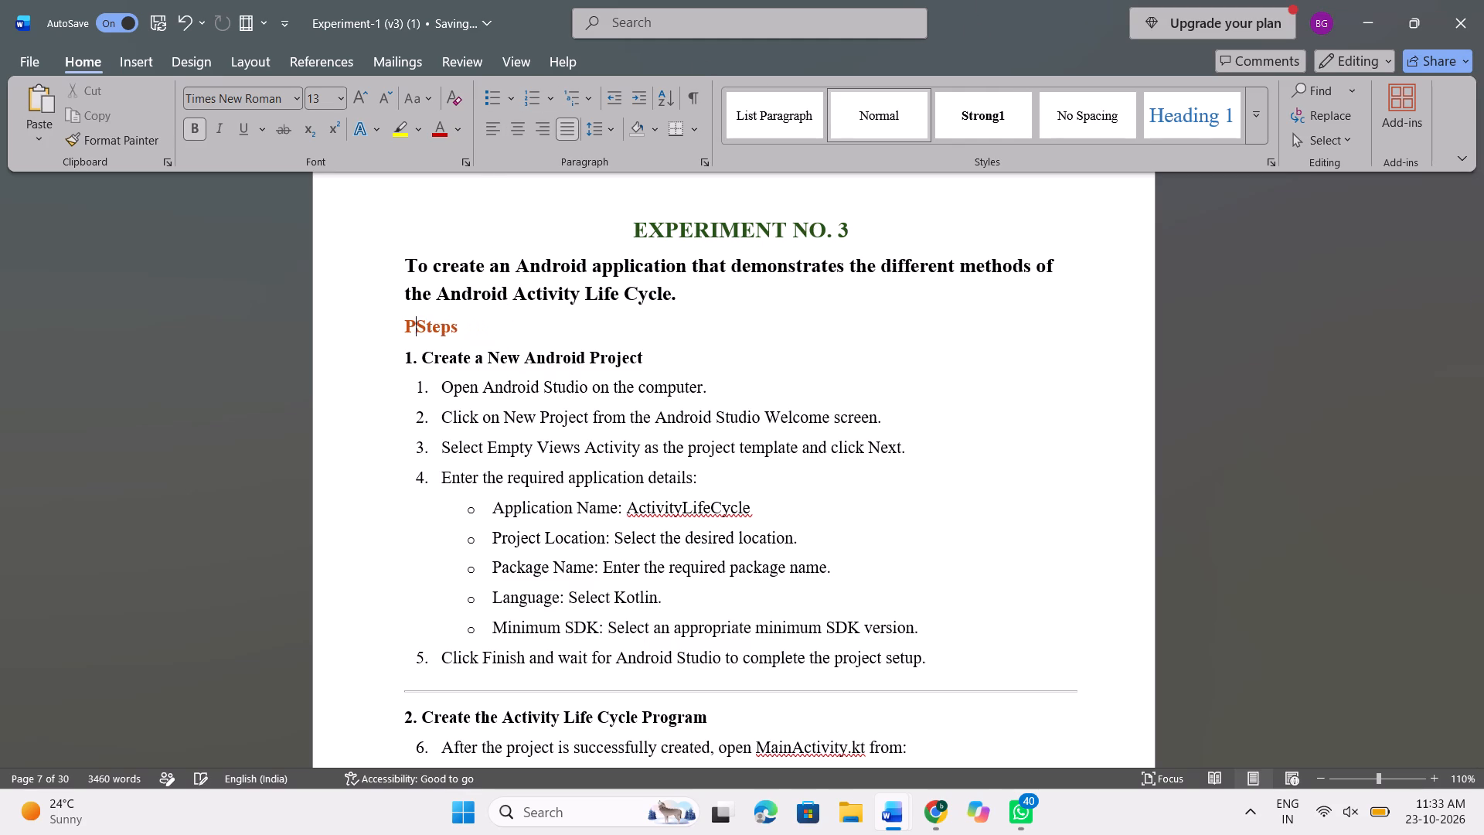
pyautogui.press('BackSpace')
pyautogui.press('BackSpace')
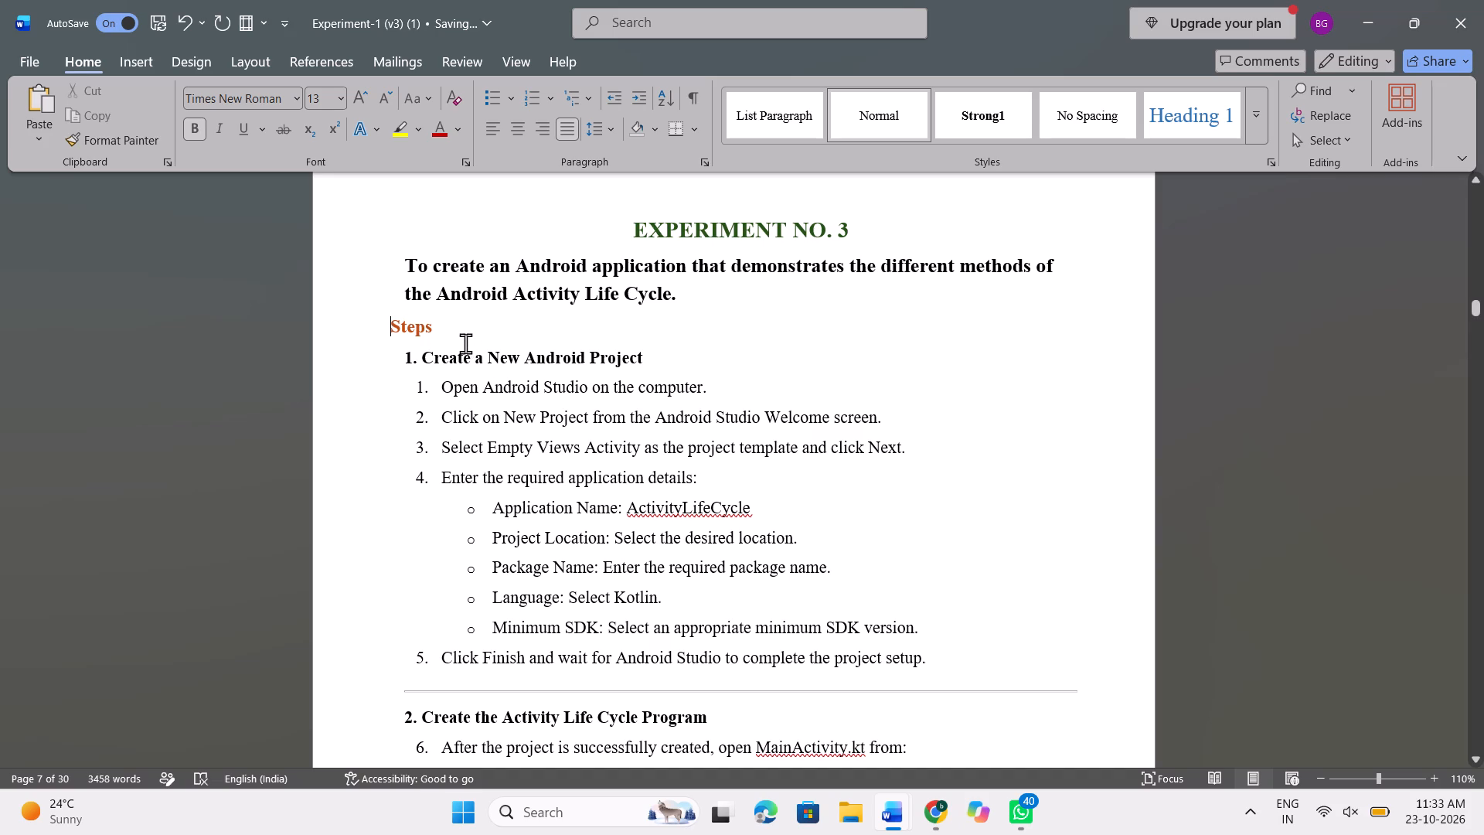
pyautogui.click(448, 328)
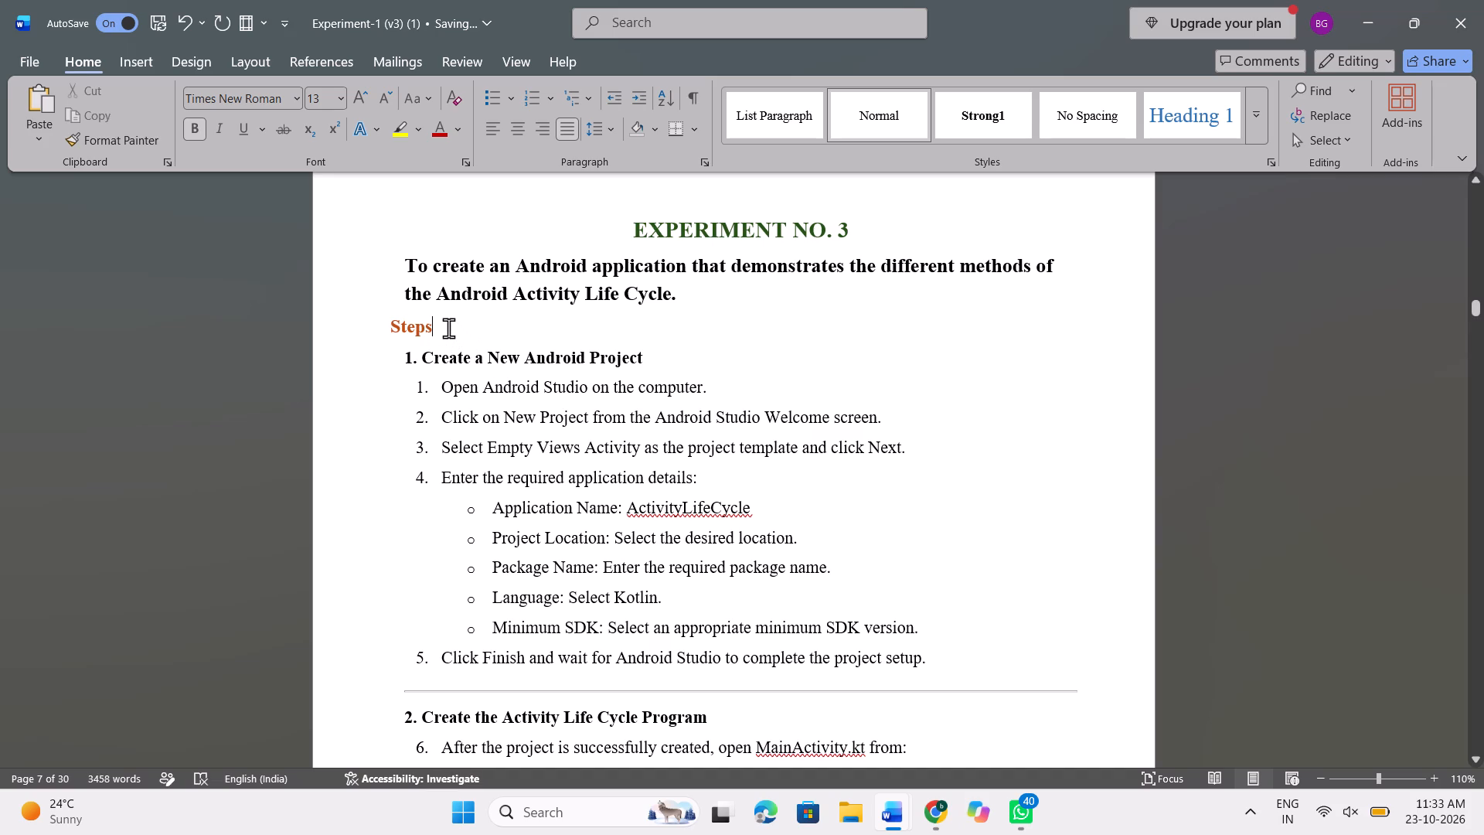
pyautogui.hotkey('shift', ':')
# Format Experiment 3's "Steps:" heading in the standard dark red colour at font size 14.
pyautogui.click(448, 328)
pyautogui.moveTo(448, 328); pyautogui.dragTo(384, 325)
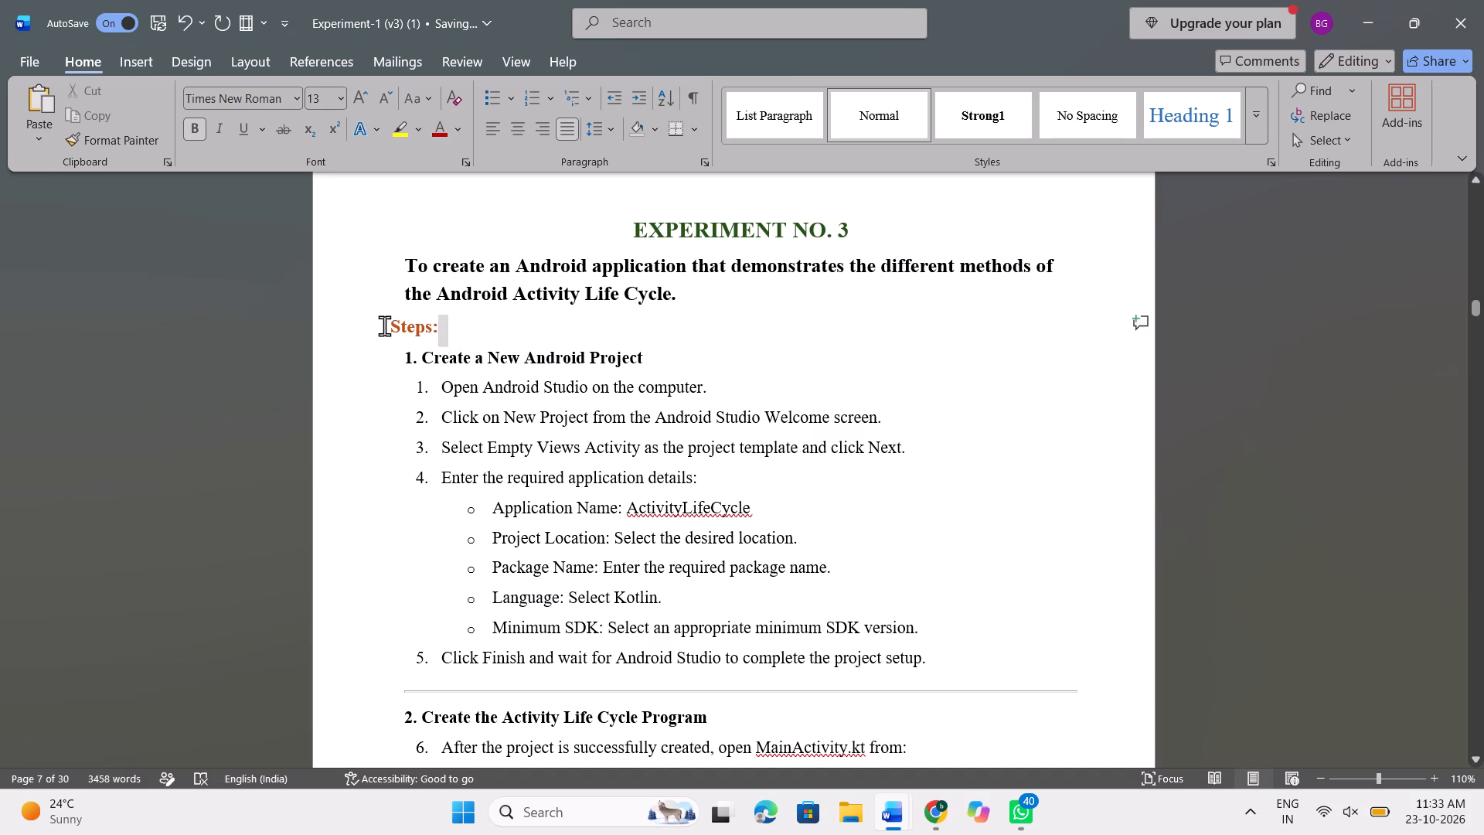
pyautogui.moveTo(384, 325); pyautogui.dragTo(376, 325)
pyautogui.click(494, 290)
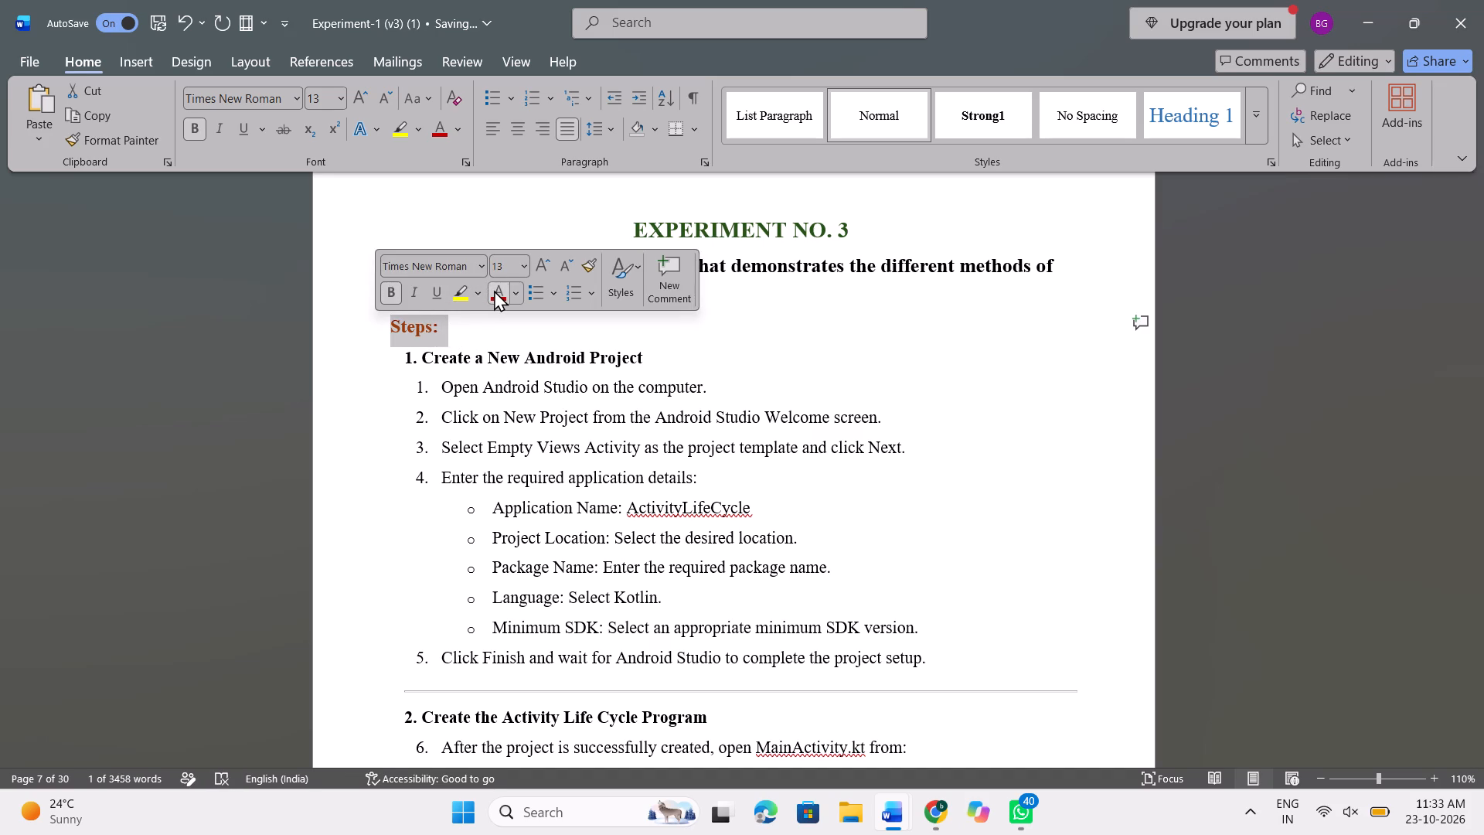
pyautogui.click(538, 266)
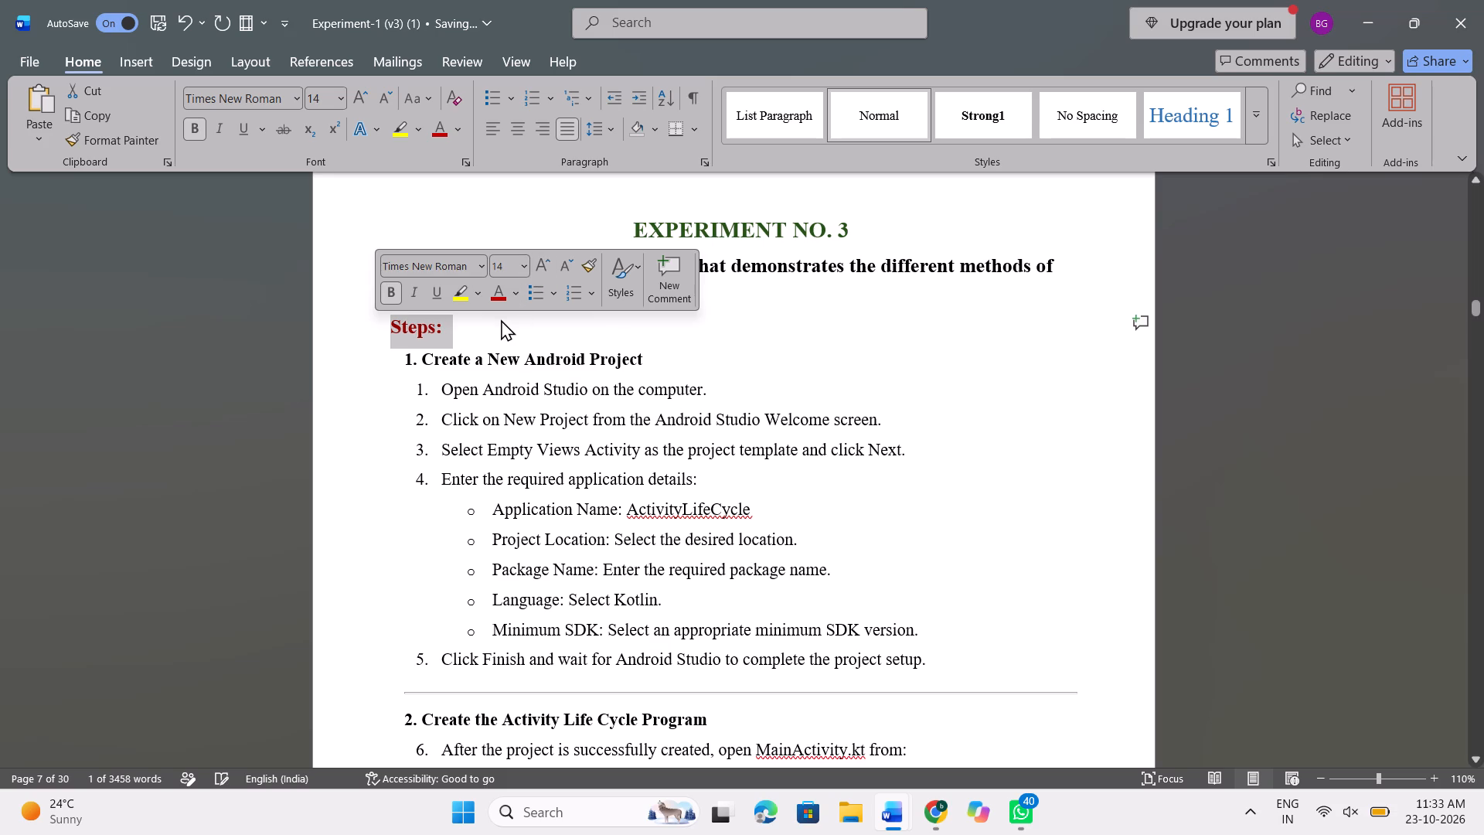
pyautogui.click(501, 319)
# Copy Experiment 3's procedure from "1. Create a New Android Project" through item 18 about onDestroy(), and delete it from the document.
pyautogui.moveTo(401, 364); pyautogui.dragTo(448, 530)
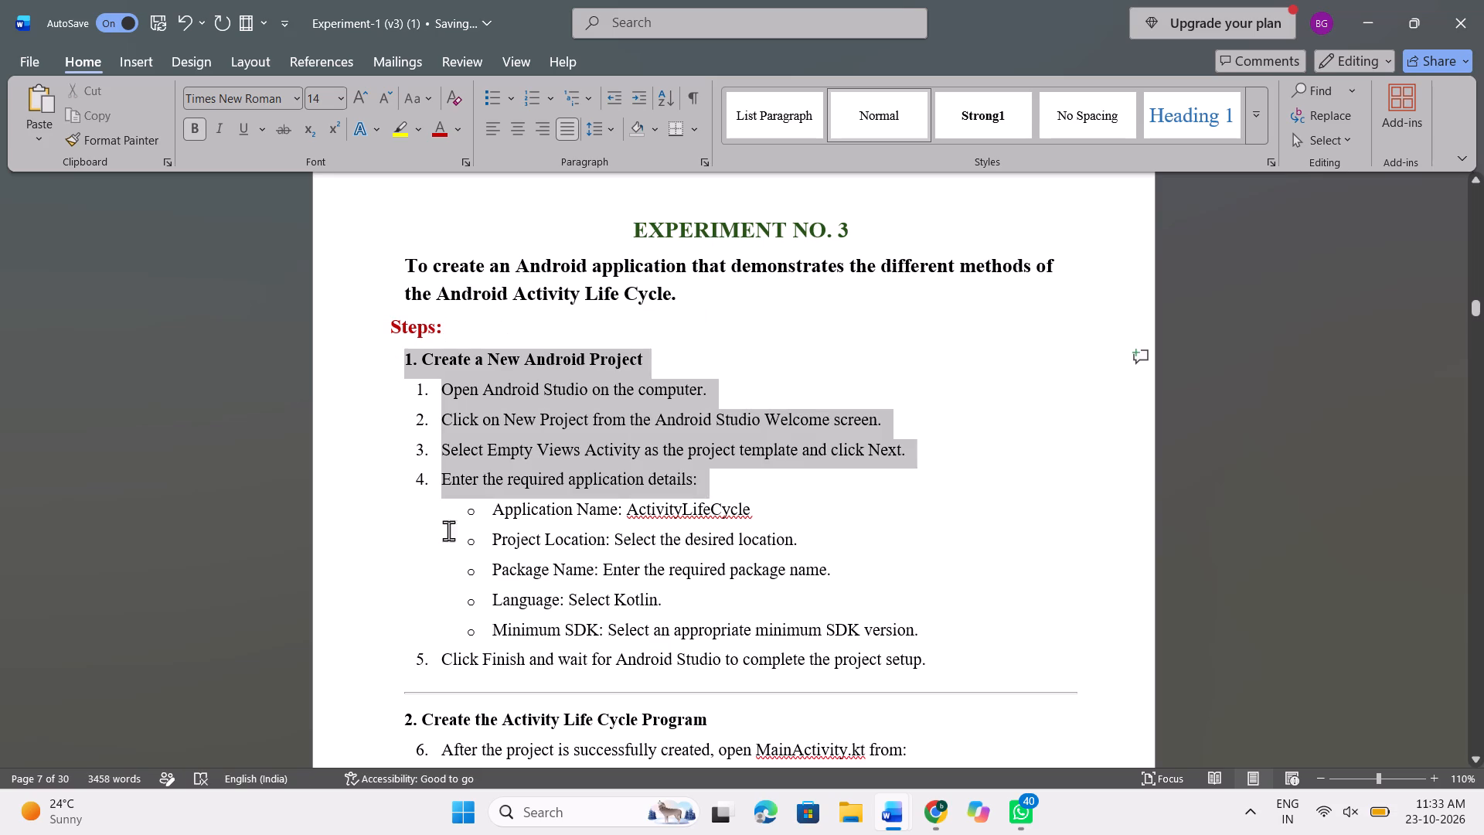
pyautogui.moveTo(448, 530); pyautogui.dragTo(457, 789)
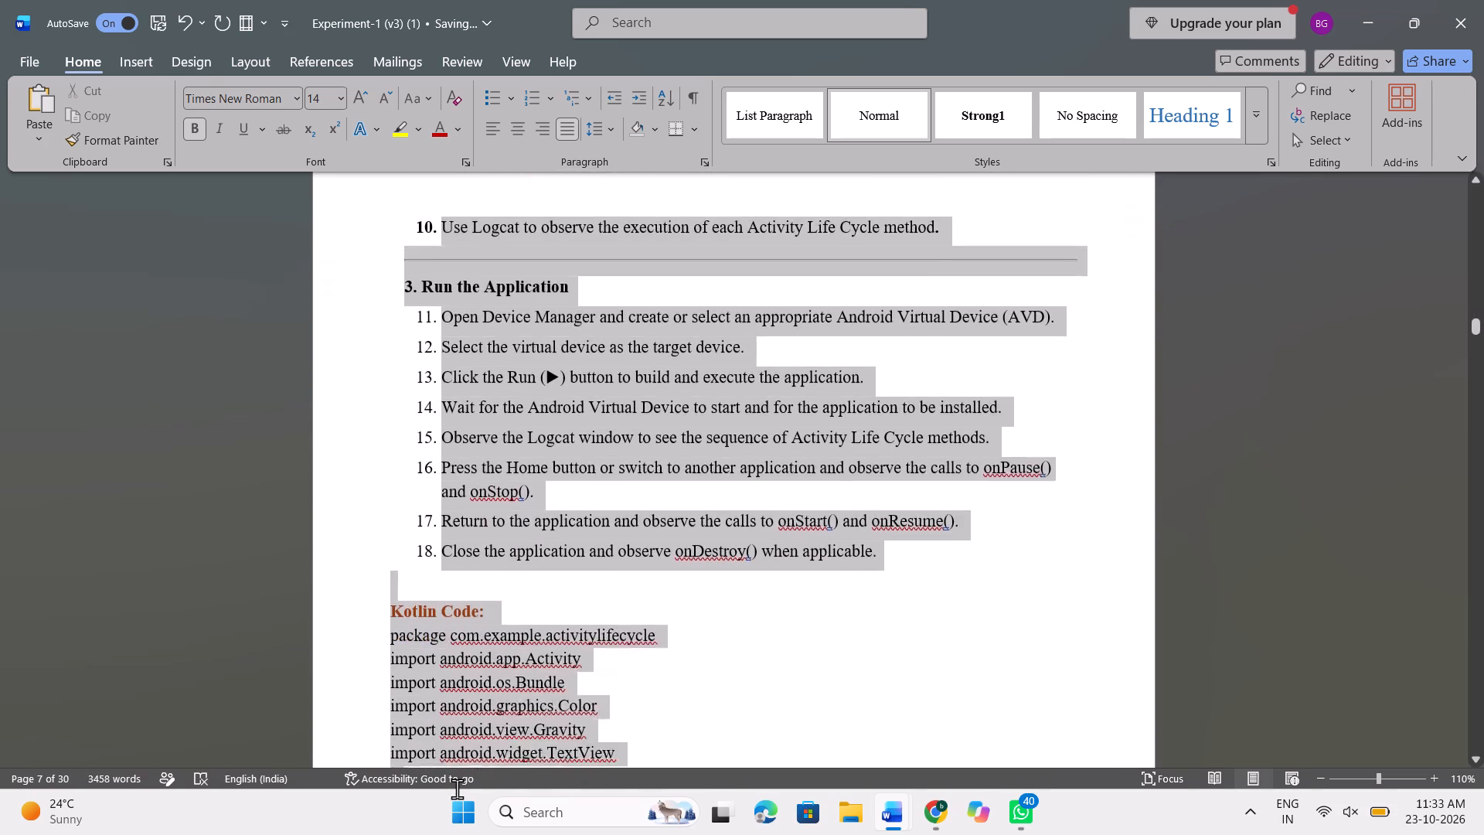
pyautogui.moveTo(457, 789); pyautogui.dragTo(952, 404)
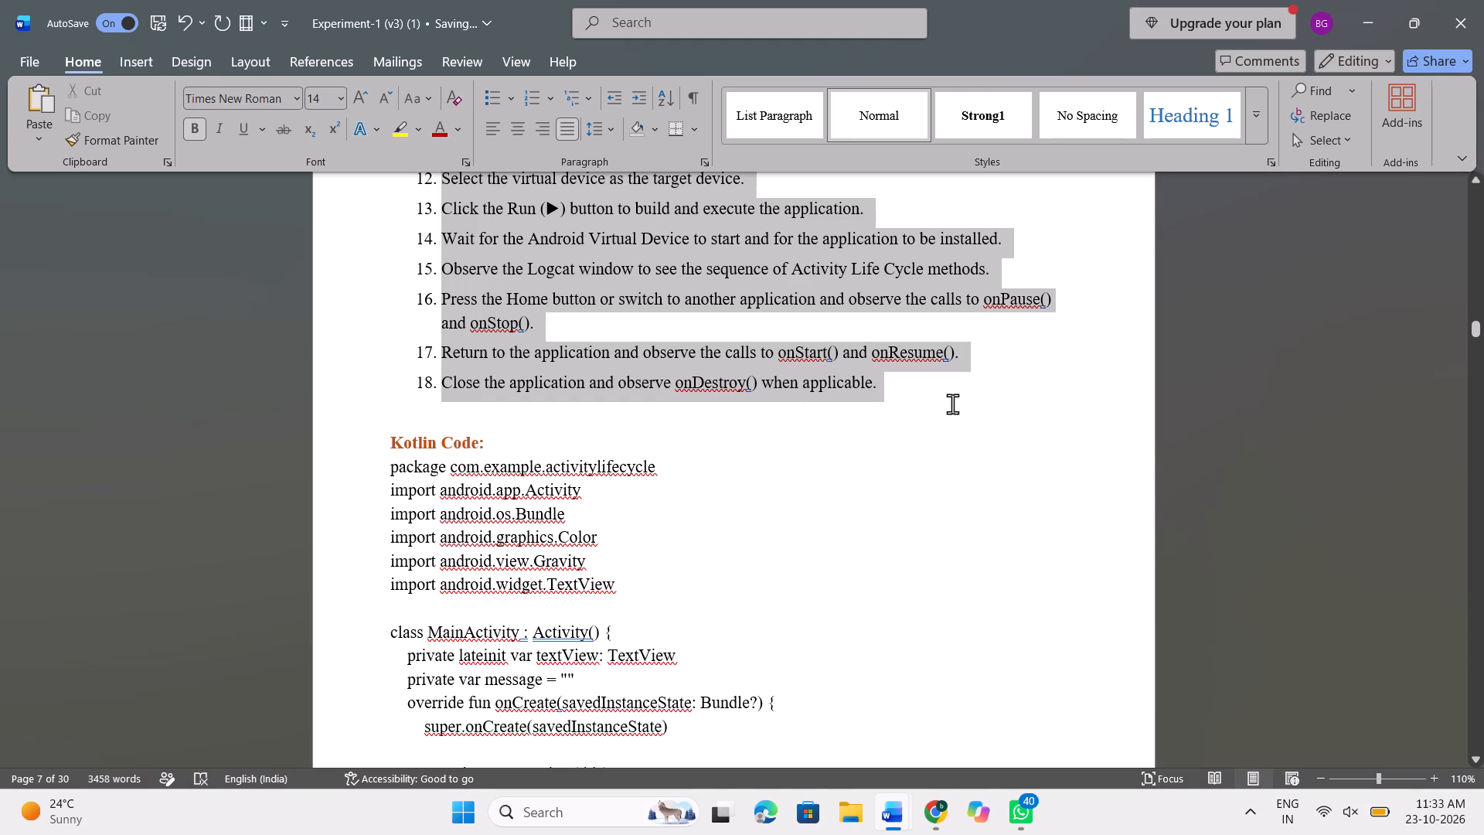
pyautogui.moveTo(952, 404); pyautogui.dragTo(890, 401)
pyautogui.hotkey('ctrl', 'c')
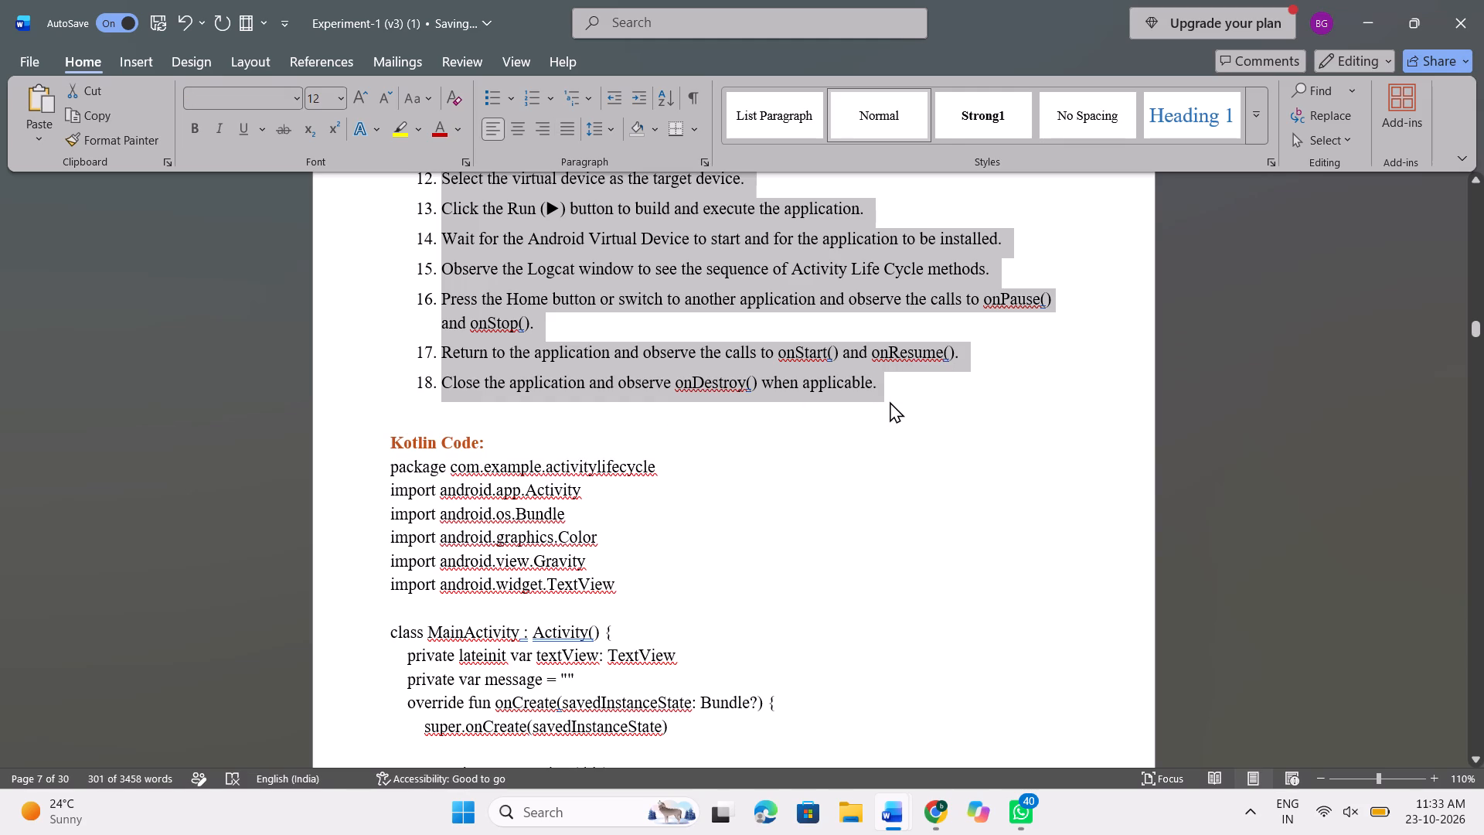
pyautogui.press('BackSpace')
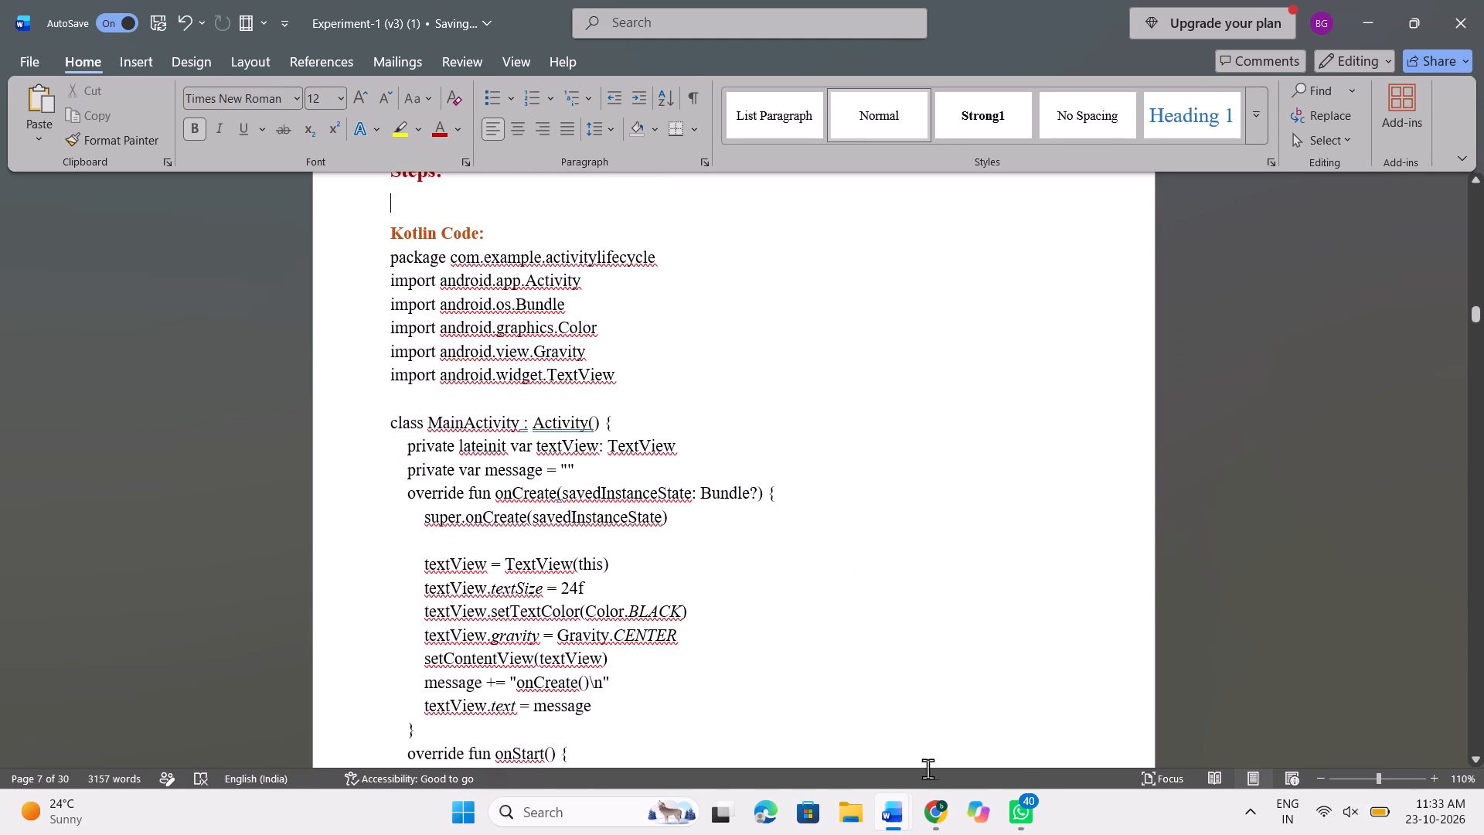
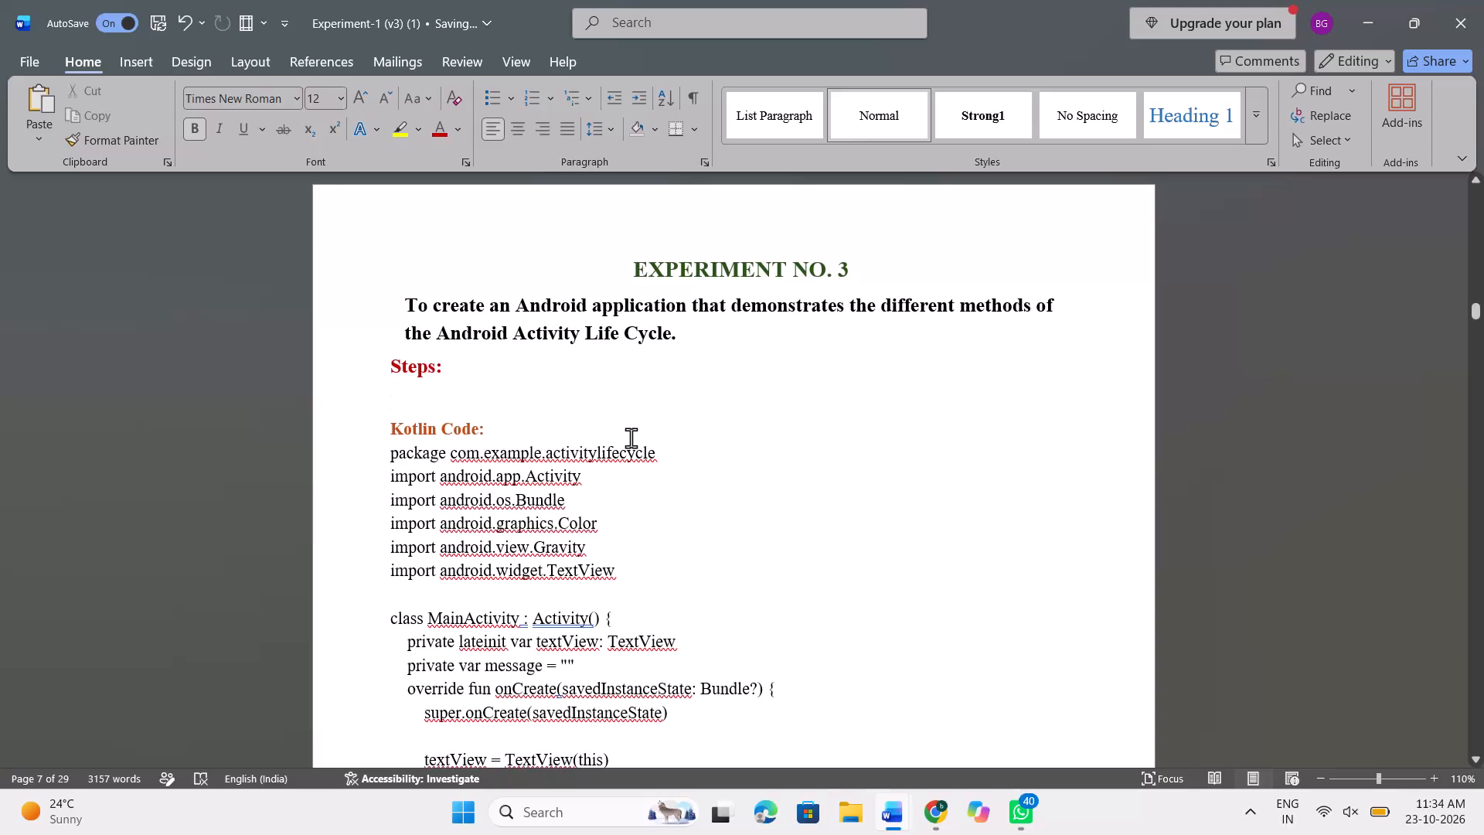
# Paste the copied 20-item numbered procedure, from "Open Android Studio." to the onDestroy() item, under Experiment 3's "Steps:" heading.
pyautogui.hotkey('ctrl', 'v')
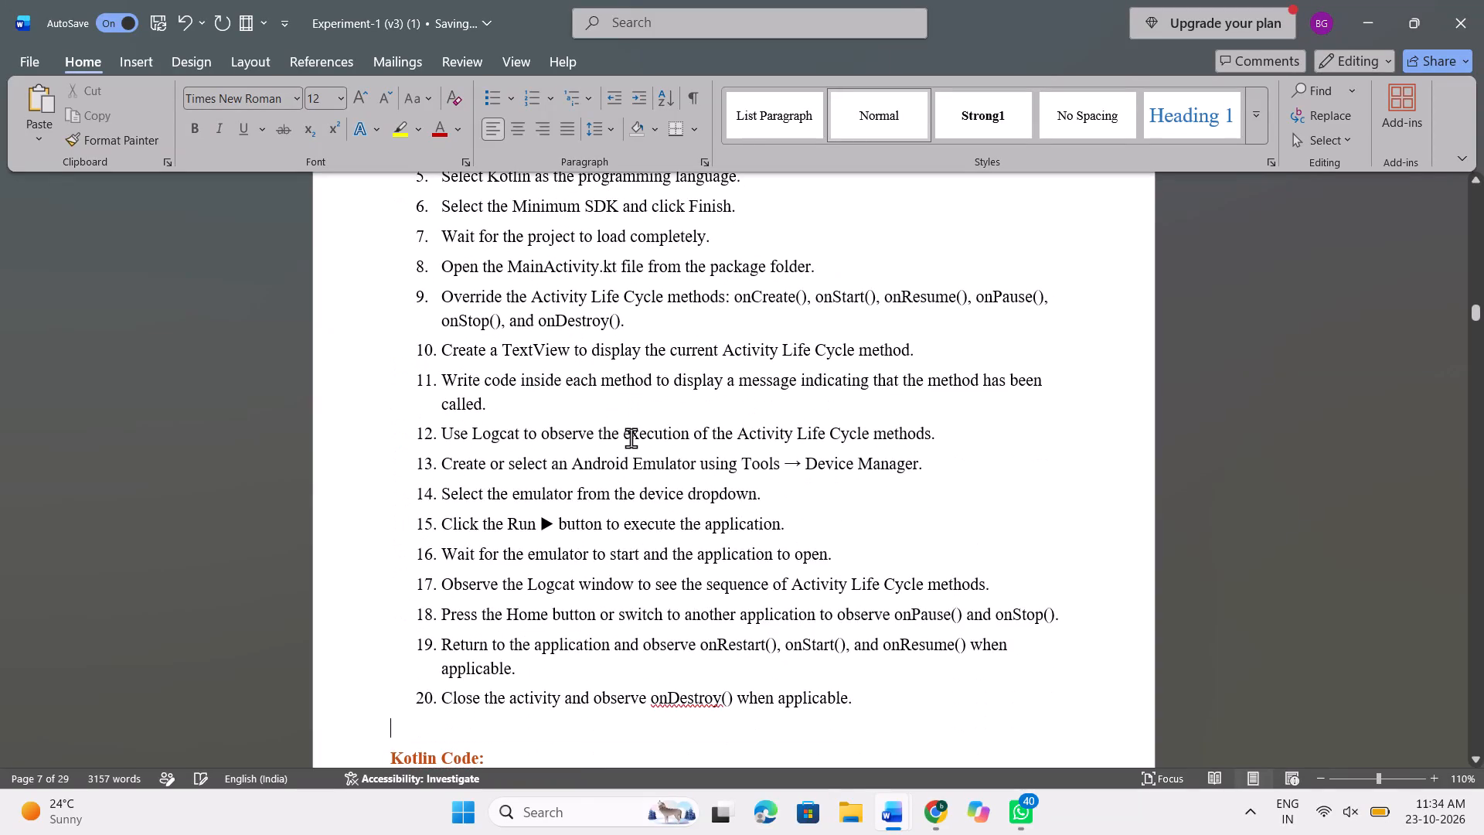
pyautogui.scroll(1, 631, 438)
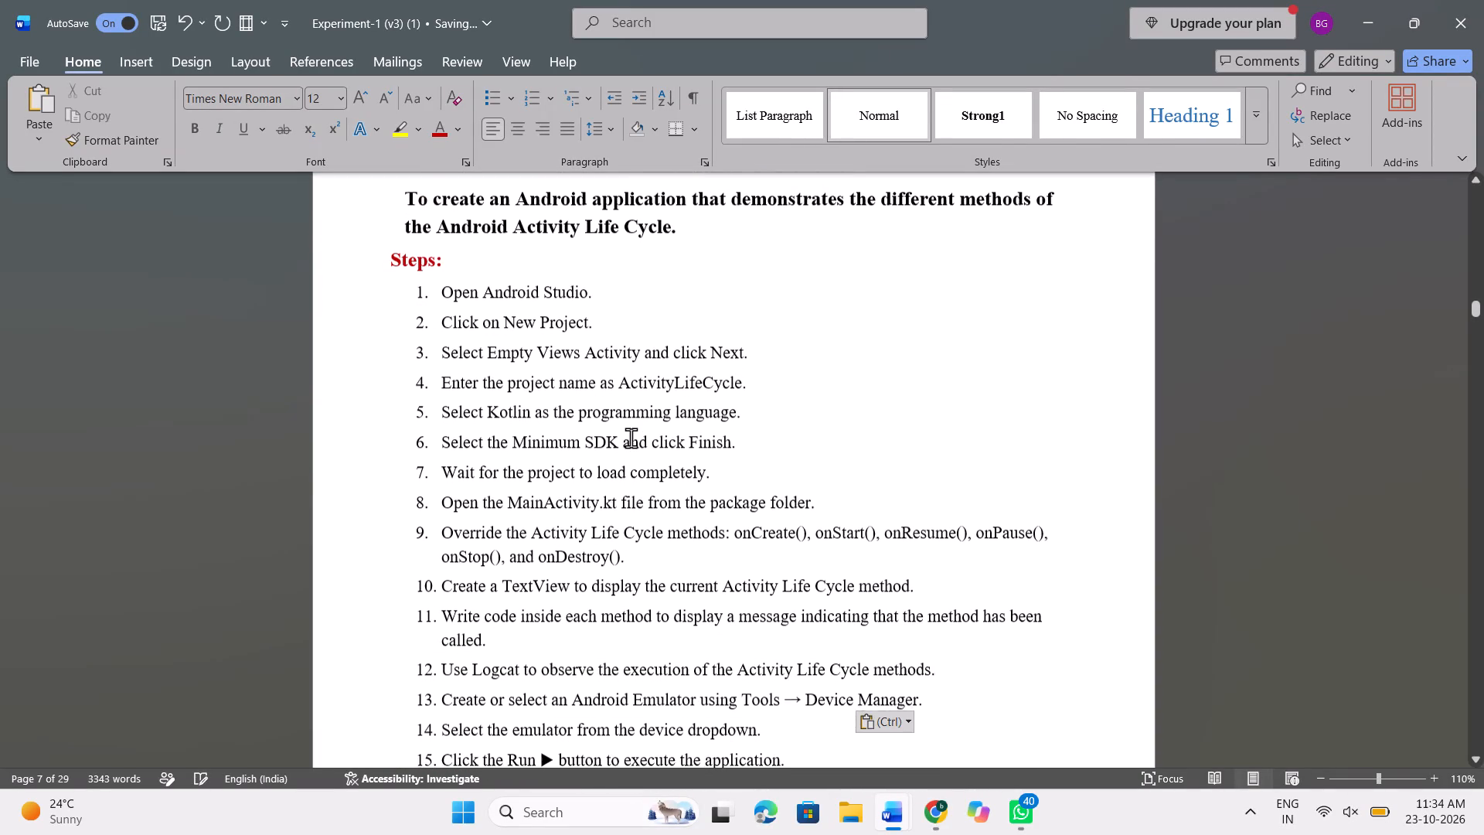
pyautogui.click(631, 438)
pyautogui.scroll(-2, 637, 414)
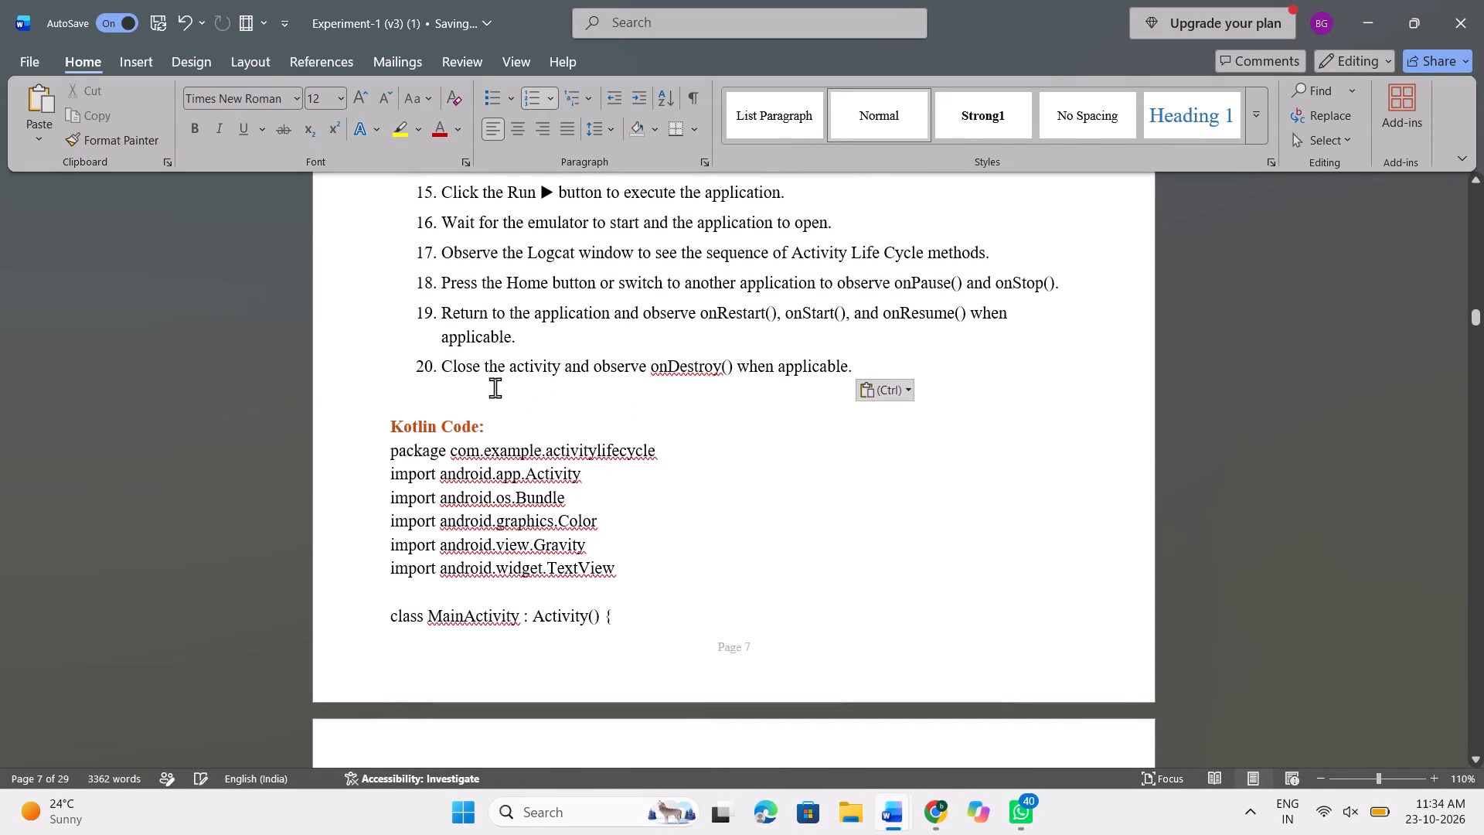
# Replace the empty line after item 20 with an unnumbered blank line above Experiment 3's "Kotlin Code:" heading.
pyautogui.click(471, 400)
pyautogui.press('BackSpace')
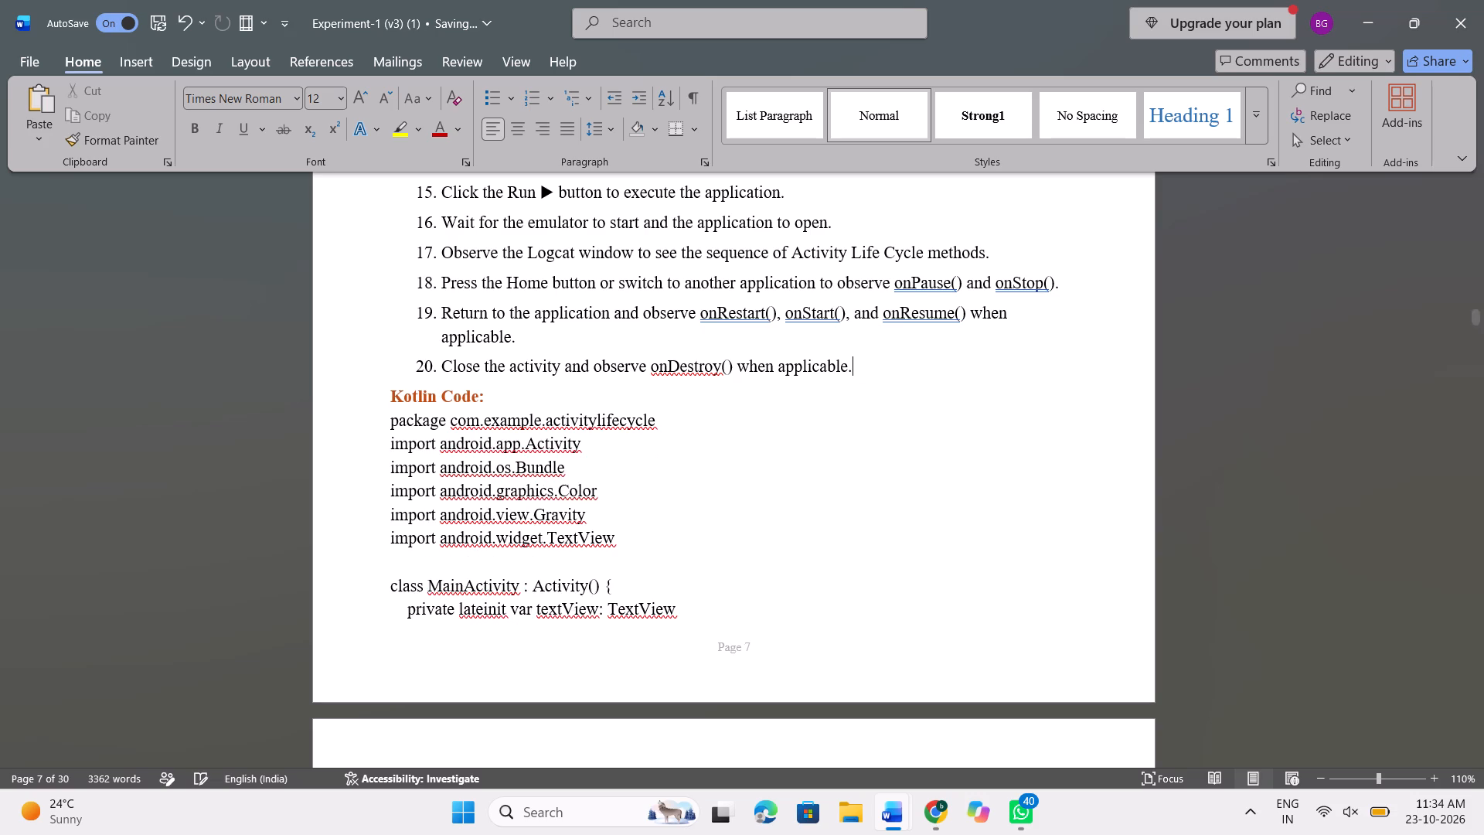
pyautogui.press('Return')
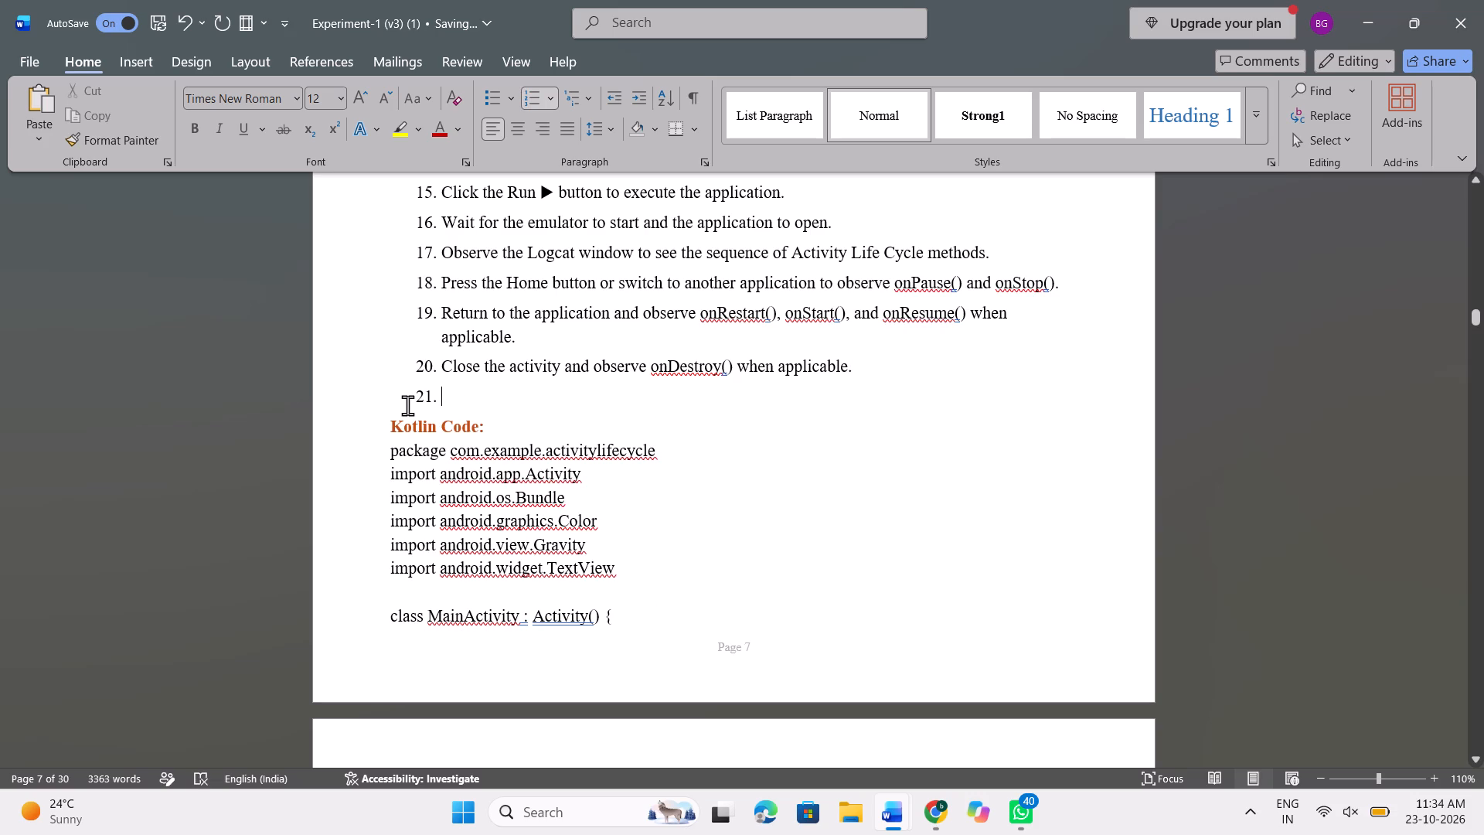
pyautogui.press('BackSpace')
pyautogui.press('BackSpace')
# Format Experiment 3's "Kotlin Code:" heading in dark red at font size 14.
pyautogui.moveTo(499, 428); pyautogui.dragTo(343, 433)
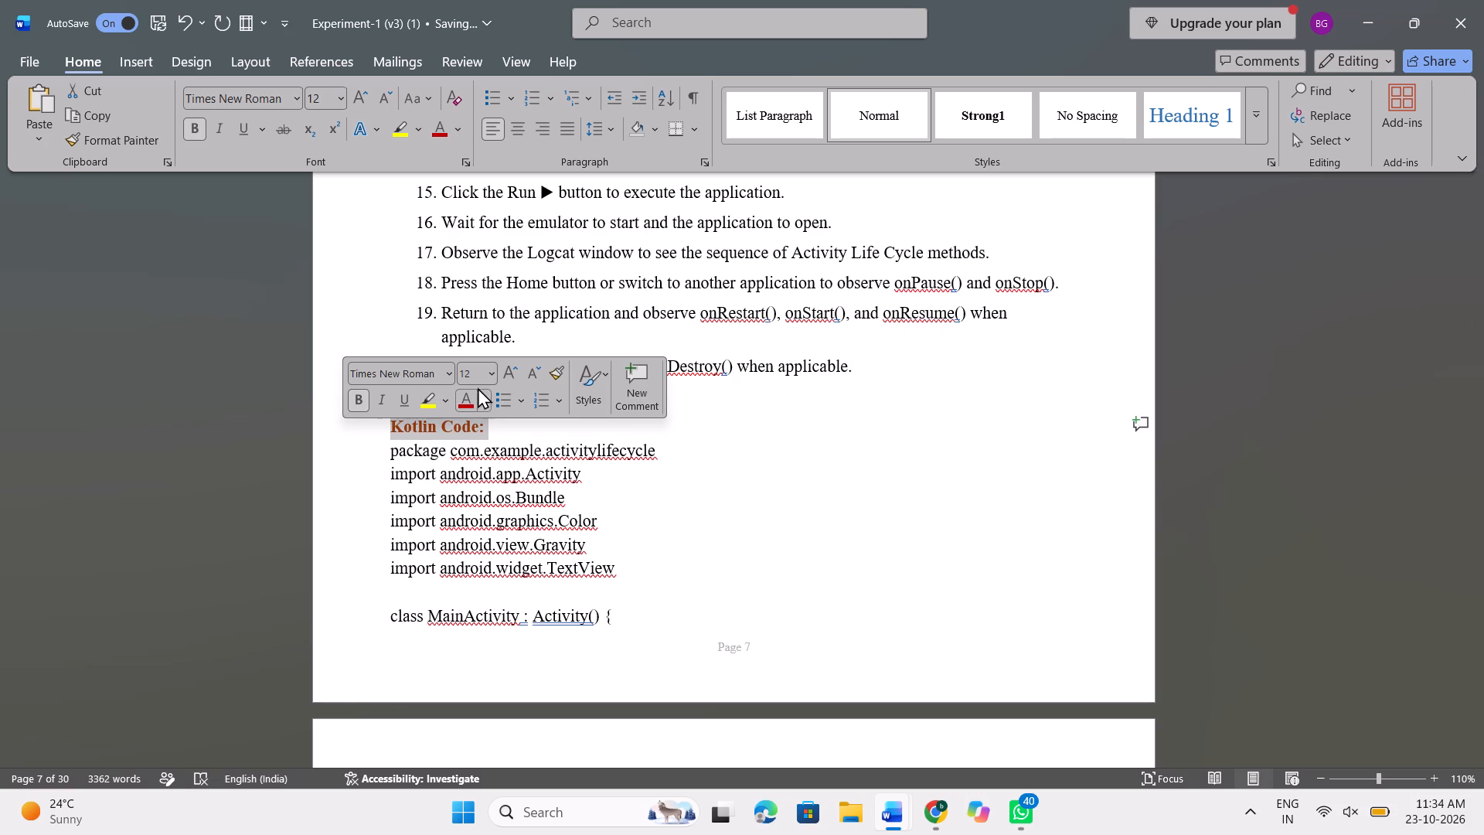
pyautogui.click(507, 369)
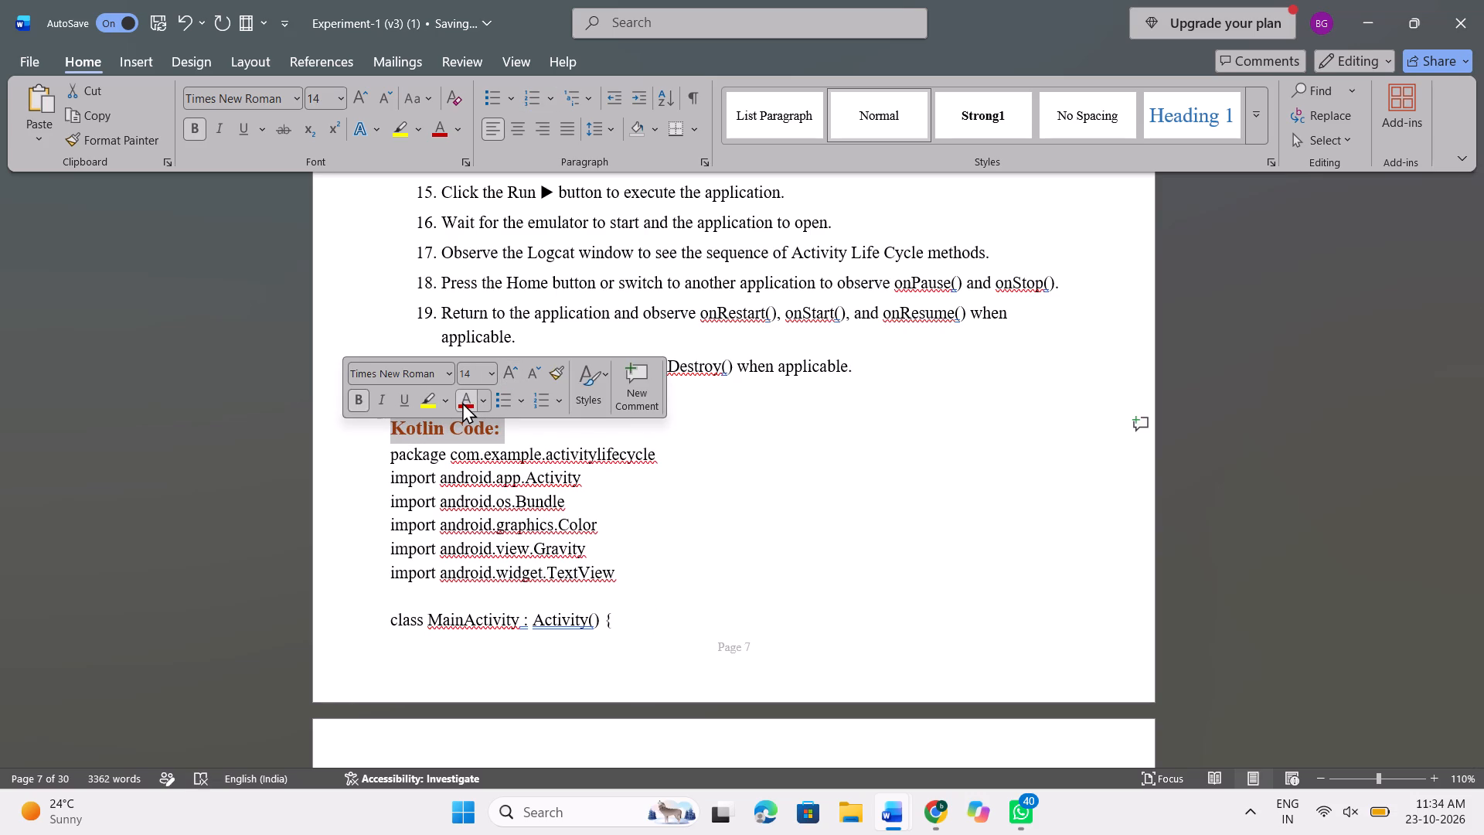
pyautogui.click(464, 401)
pyautogui.click(730, 558)
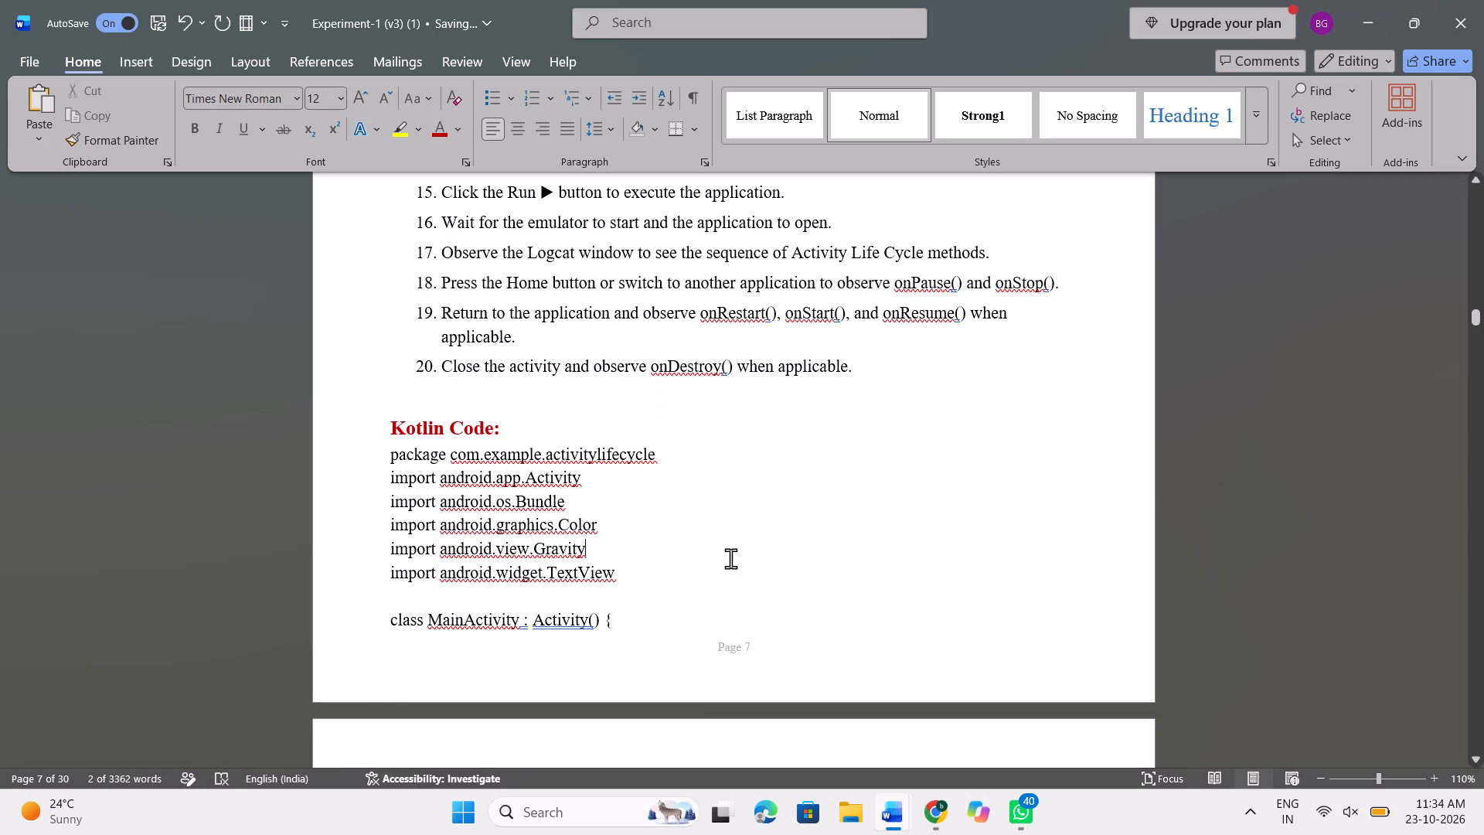
# Review the document's earlier experiments and Experiment 3 to compare their headings, steps, code and screenshot layout.
pyautogui.scroll(-3, 730, 558)
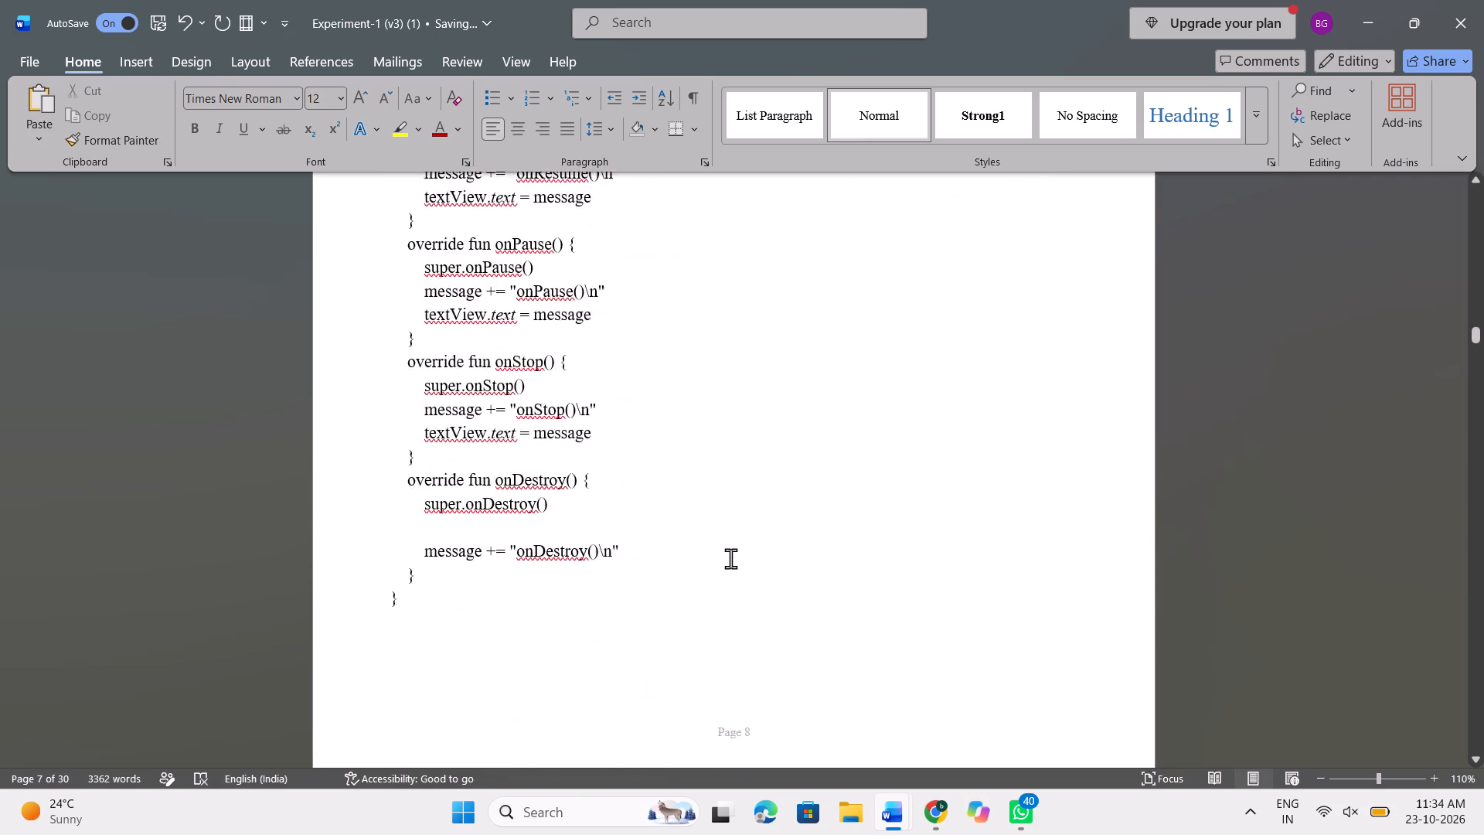
pyautogui.scroll(1, 730, 558)
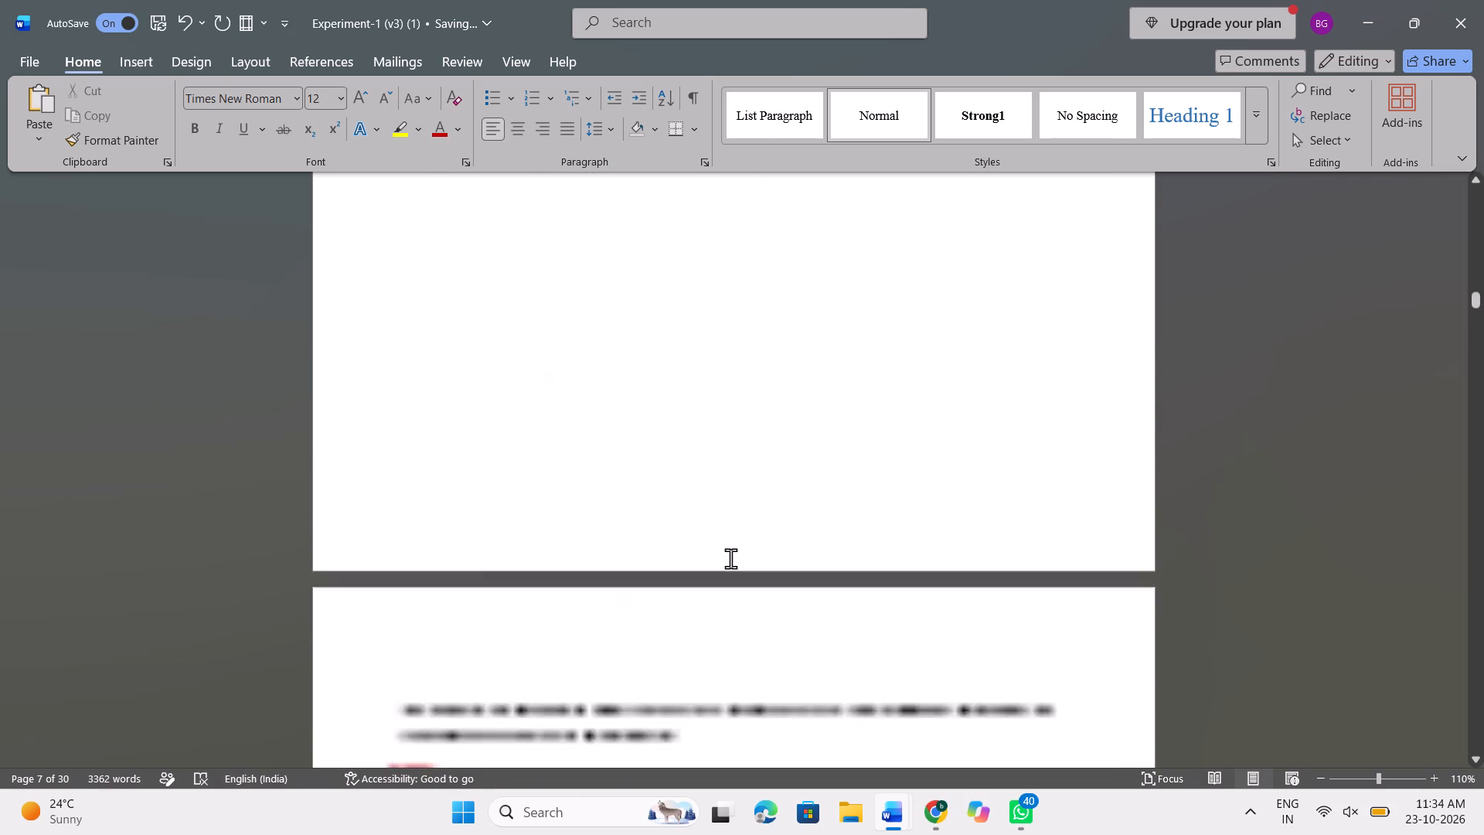
pyautogui.scroll(-1, 730, 558)
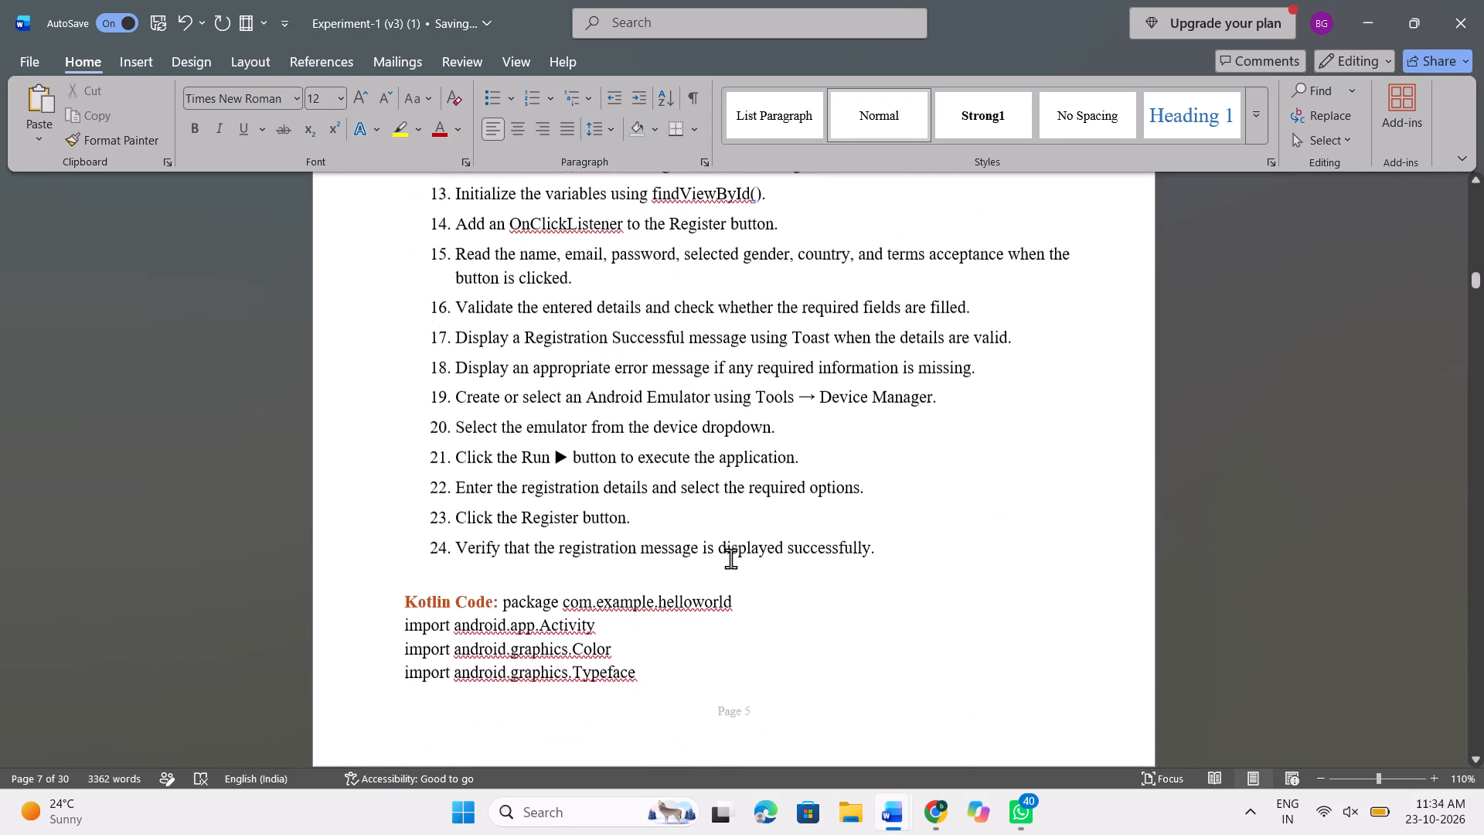
pyautogui.scroll(-2, 730, 558)
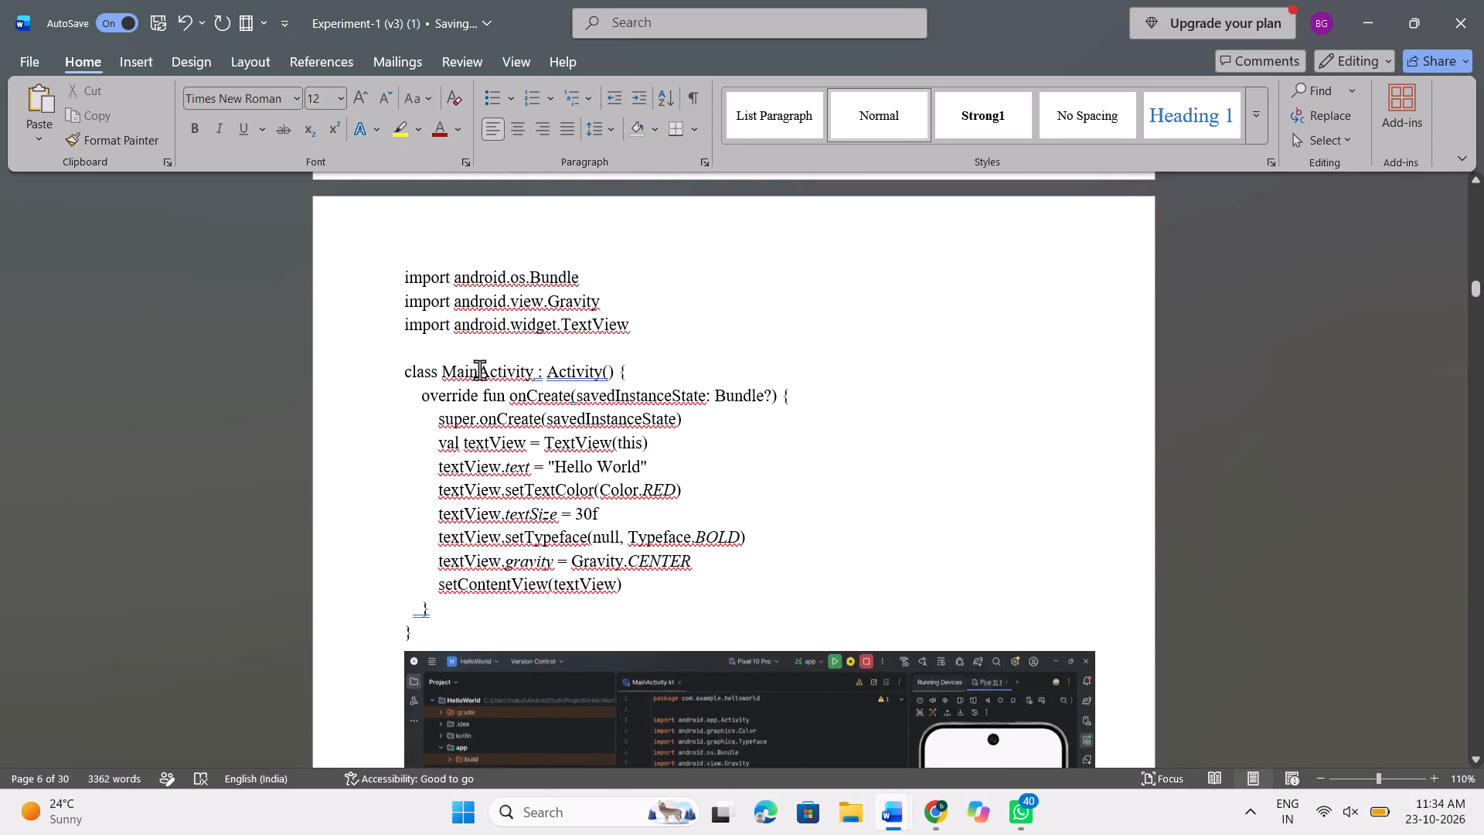
pyautogui.click(460, 337)
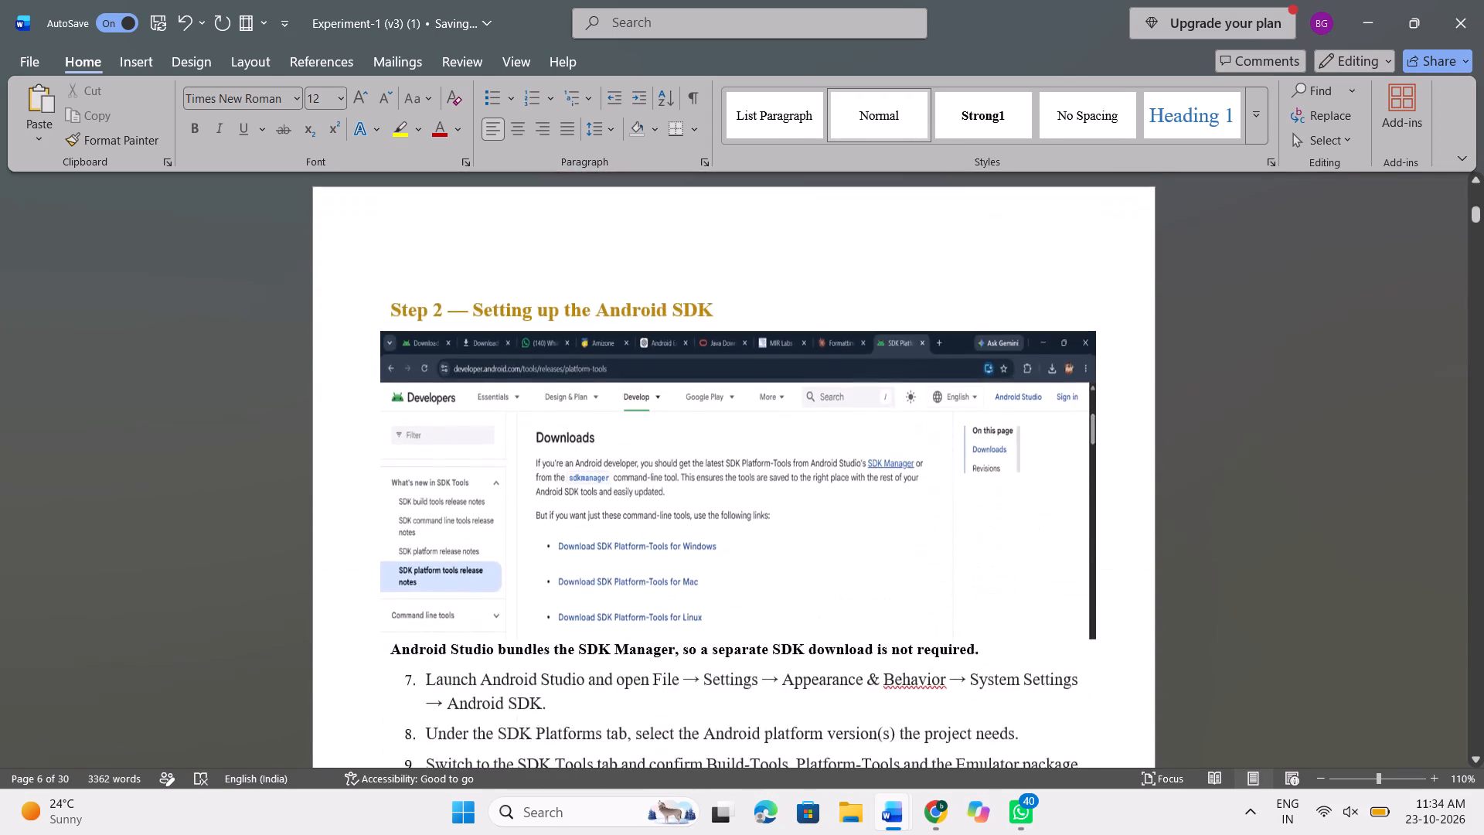
pyautogui.scroll(-4, 460, 337)
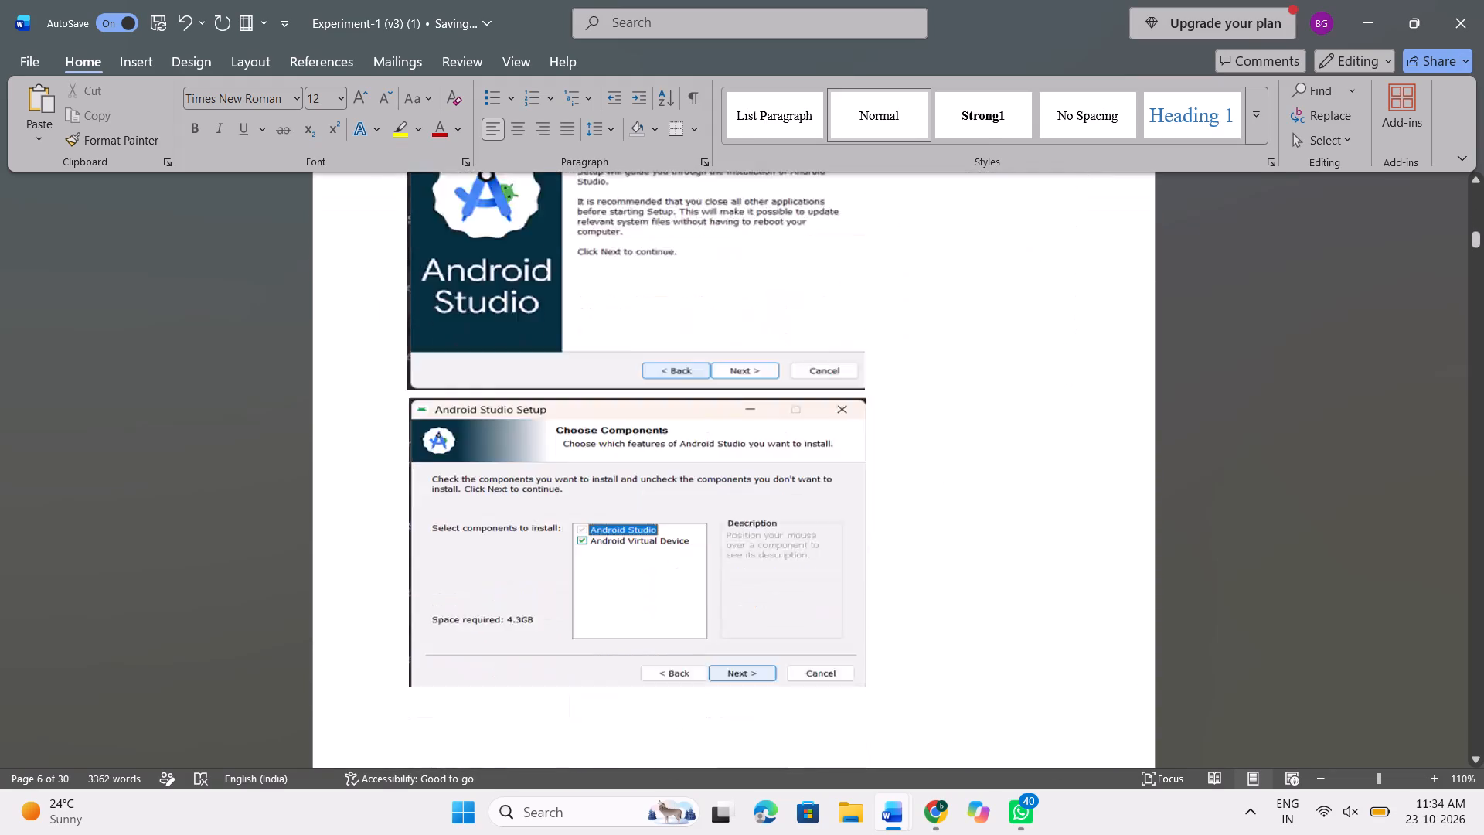
pyautogui.scroll(-4, 460, 337)
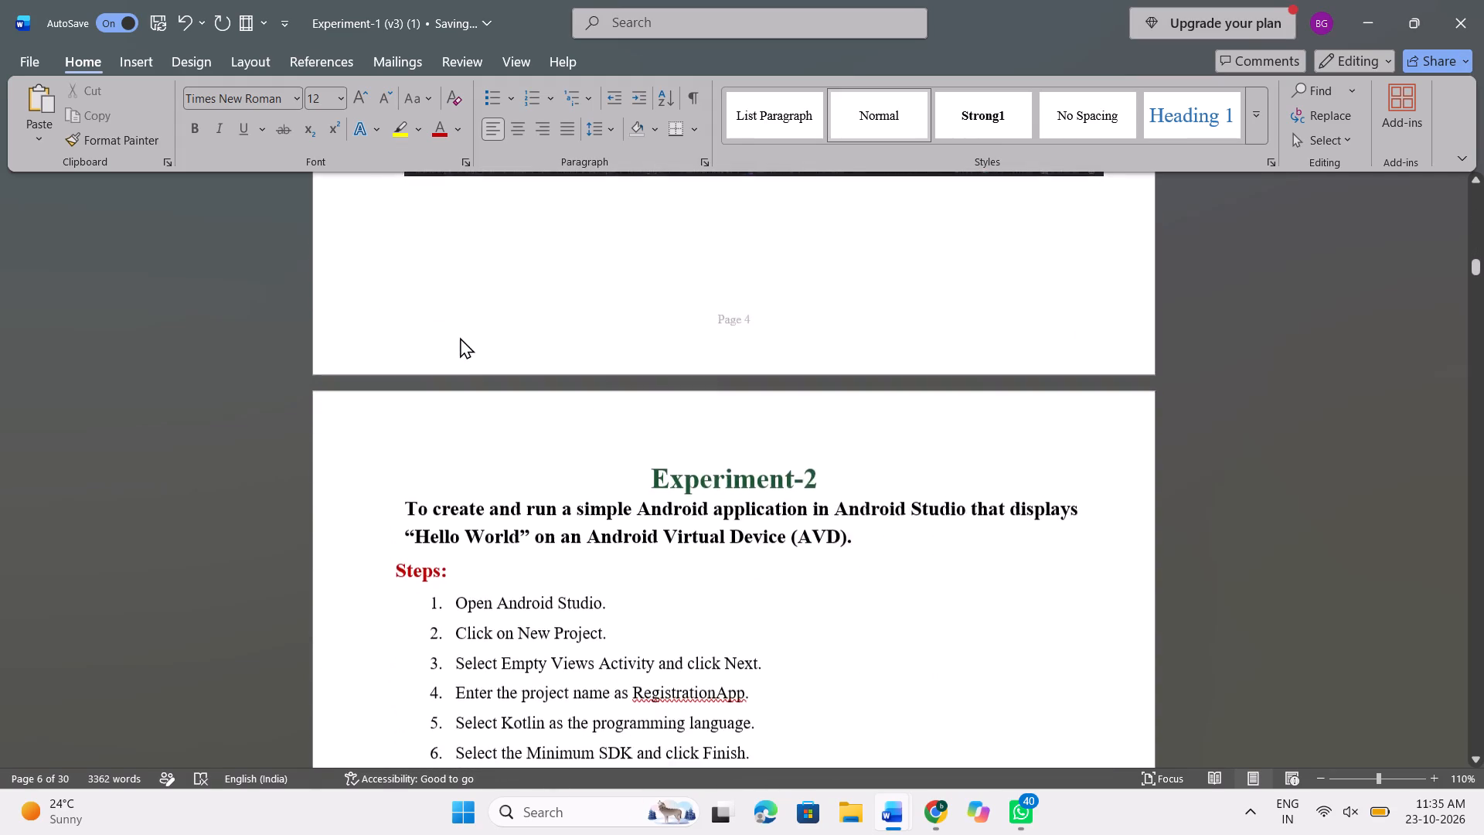
pyautogui.scroll(-3, 460, 337)
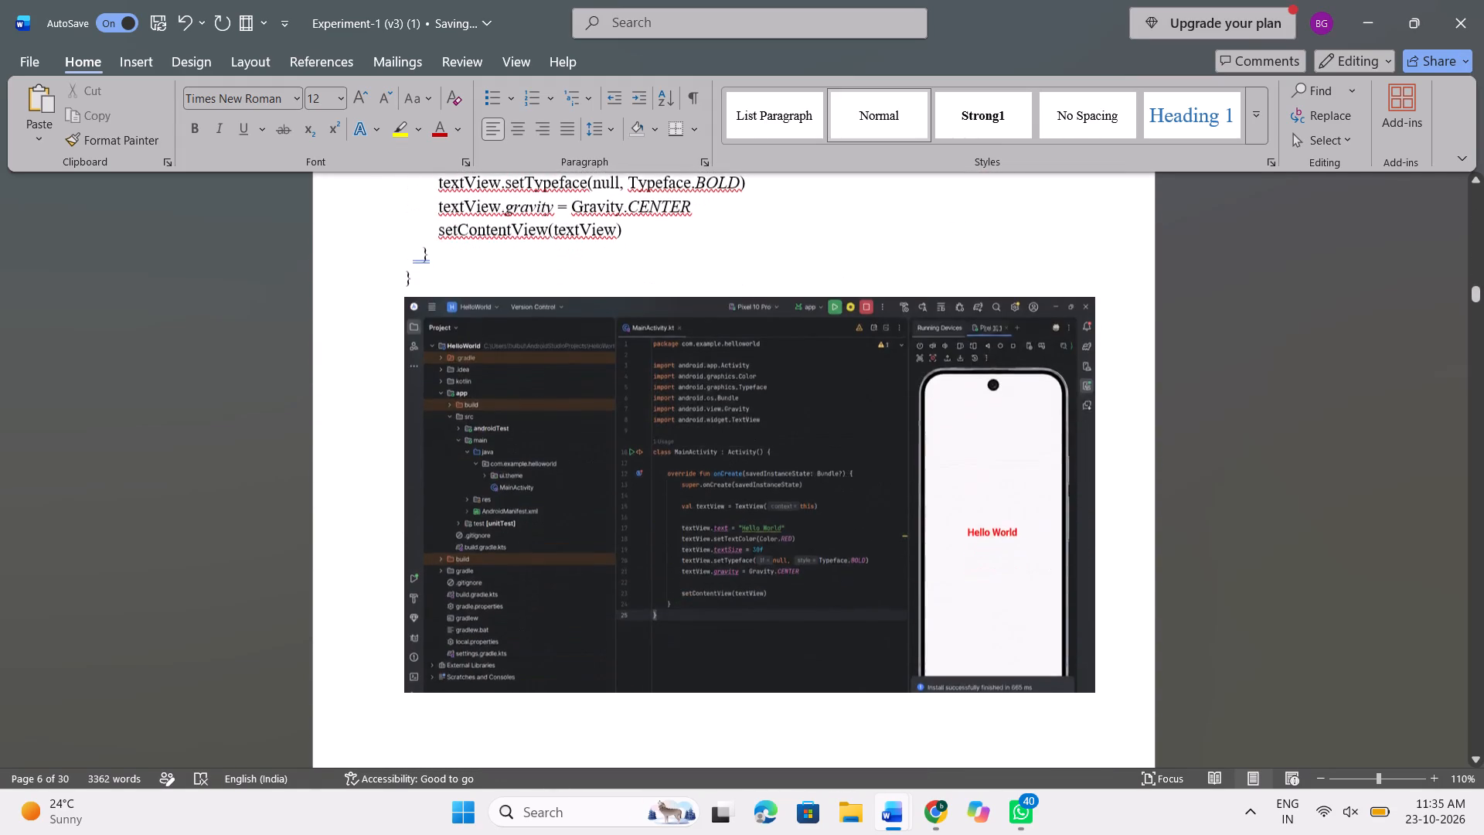
pyautogui.scroll(-3, 460, 337)
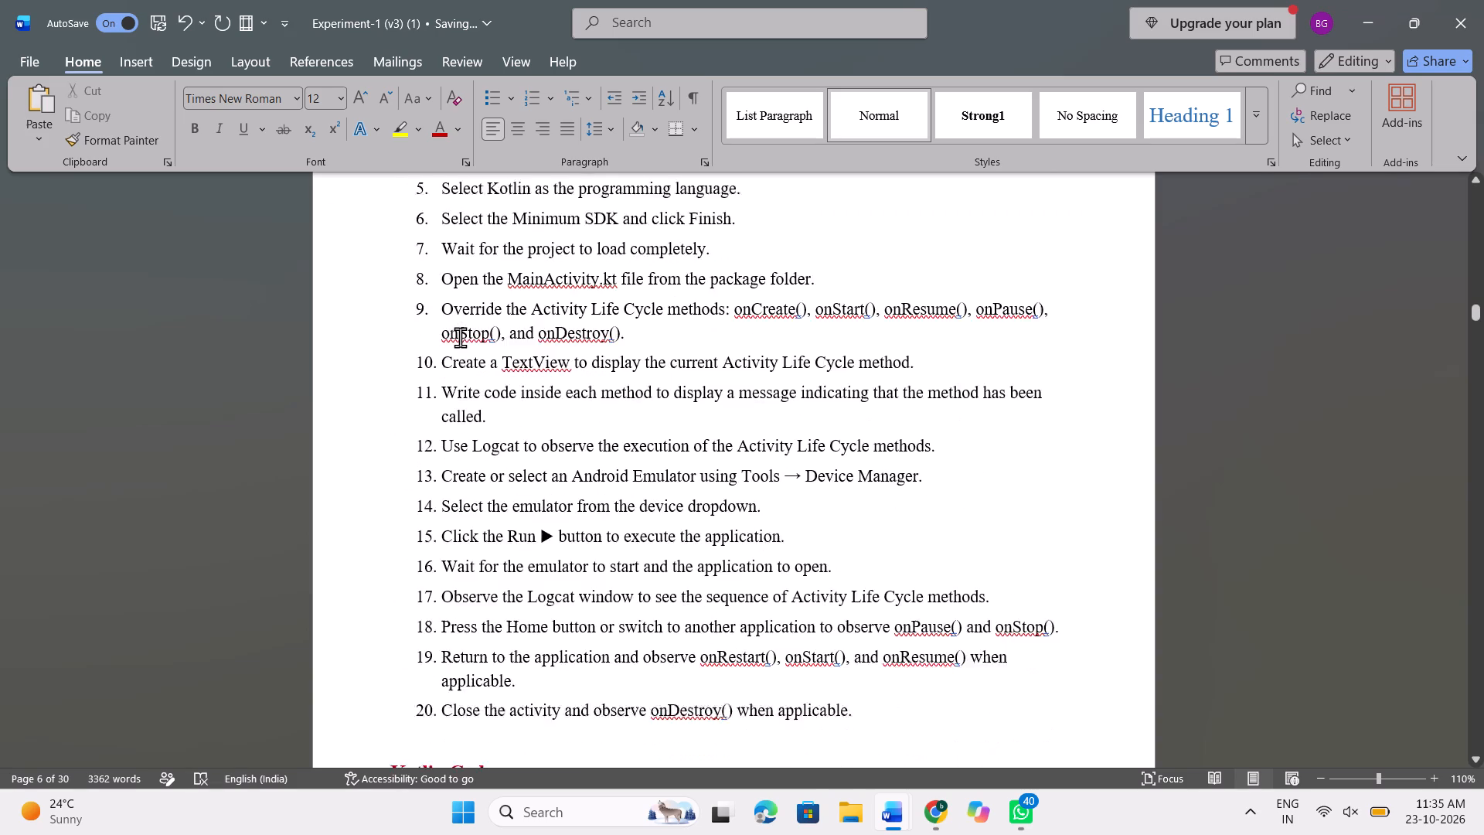
pyautogui.scroll(-2, 460, 337)
pyautogui.scroll(-1, 445, 489)
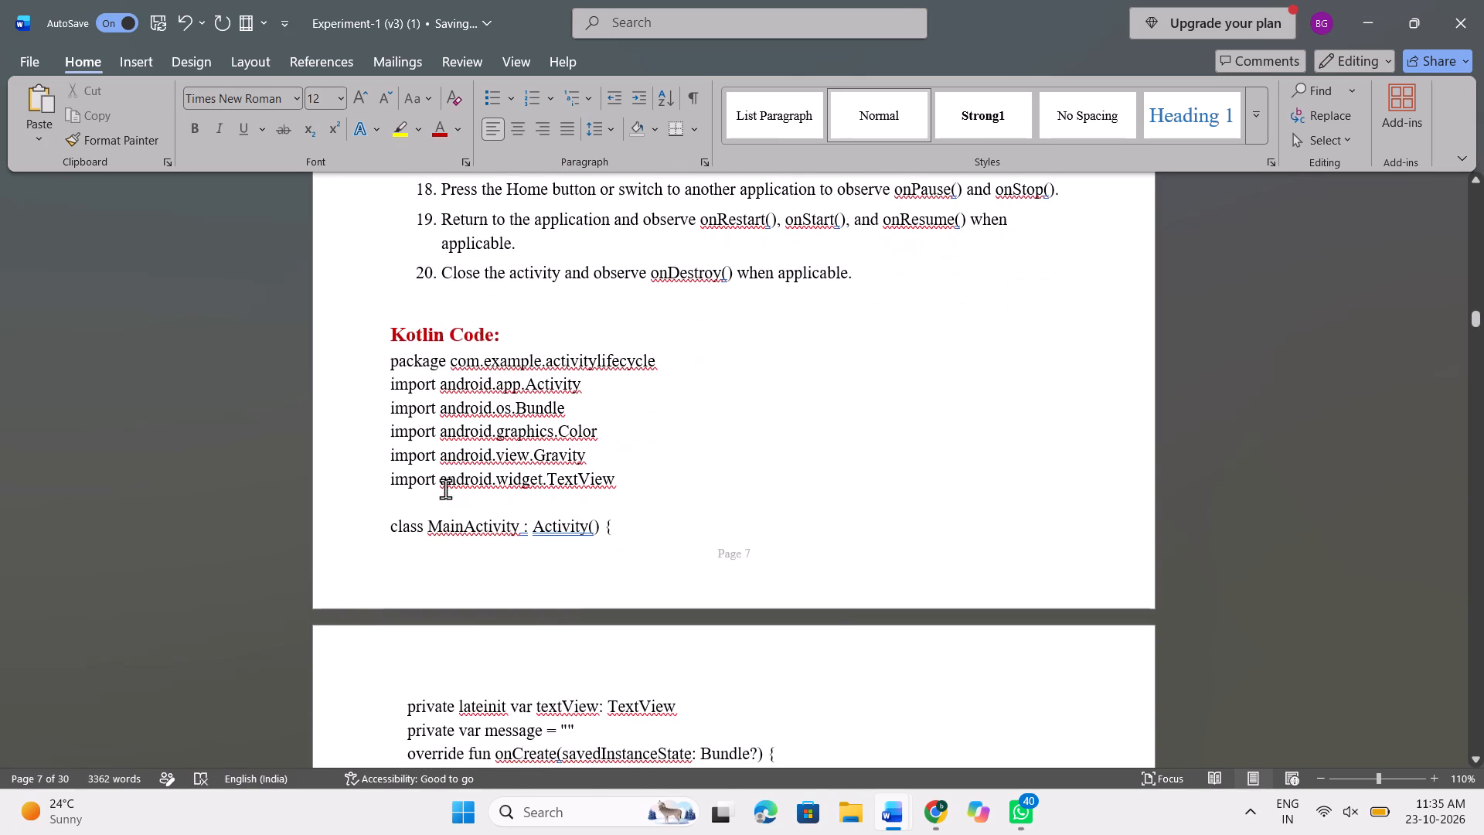
# Delete the blank line between the TextView import and "class MainActivity" in Experiment 3's Kotlin code.
pyautogui.click(440, 506)
pyautogui.press('BackSpace')
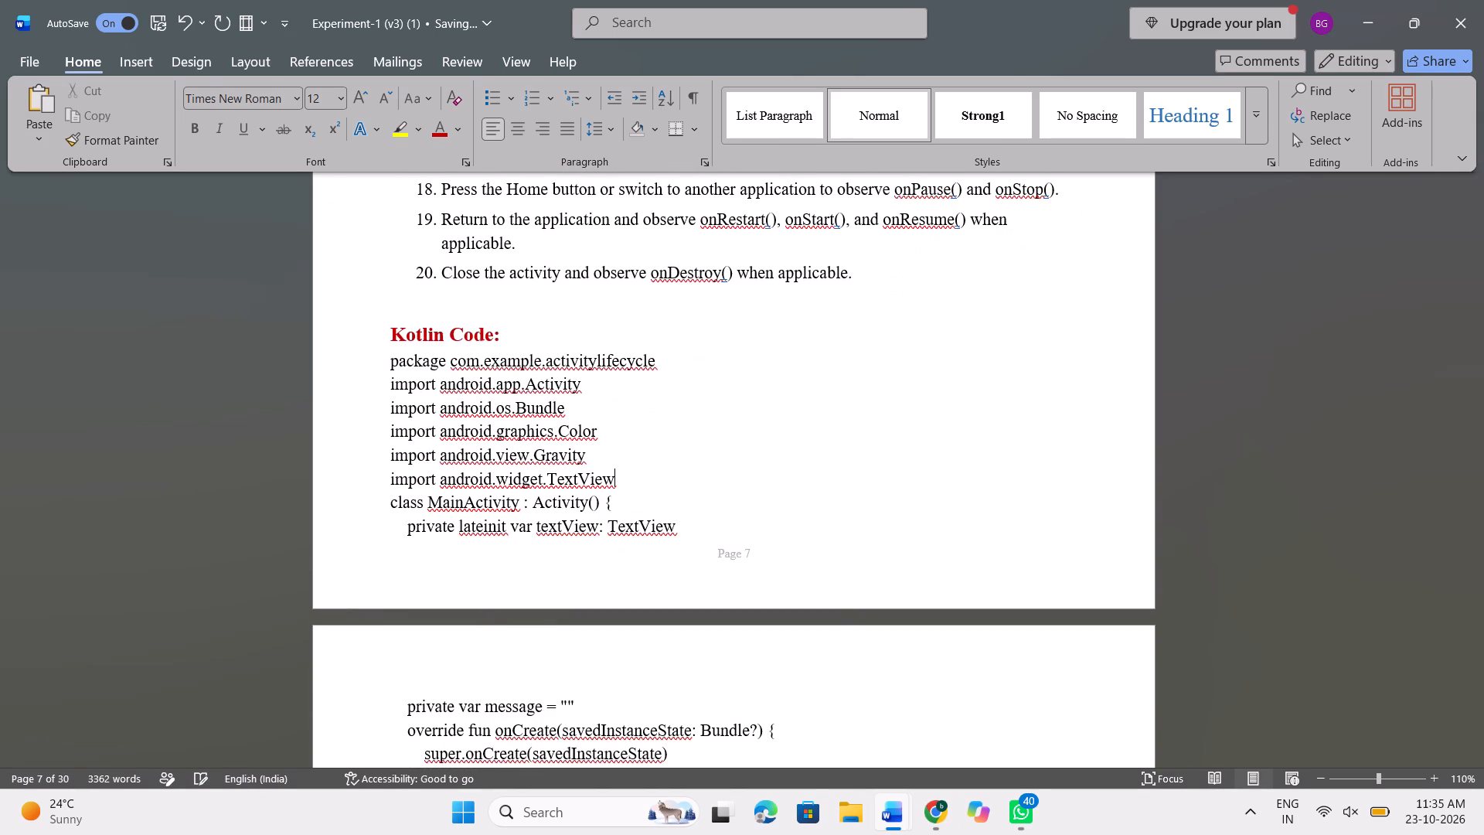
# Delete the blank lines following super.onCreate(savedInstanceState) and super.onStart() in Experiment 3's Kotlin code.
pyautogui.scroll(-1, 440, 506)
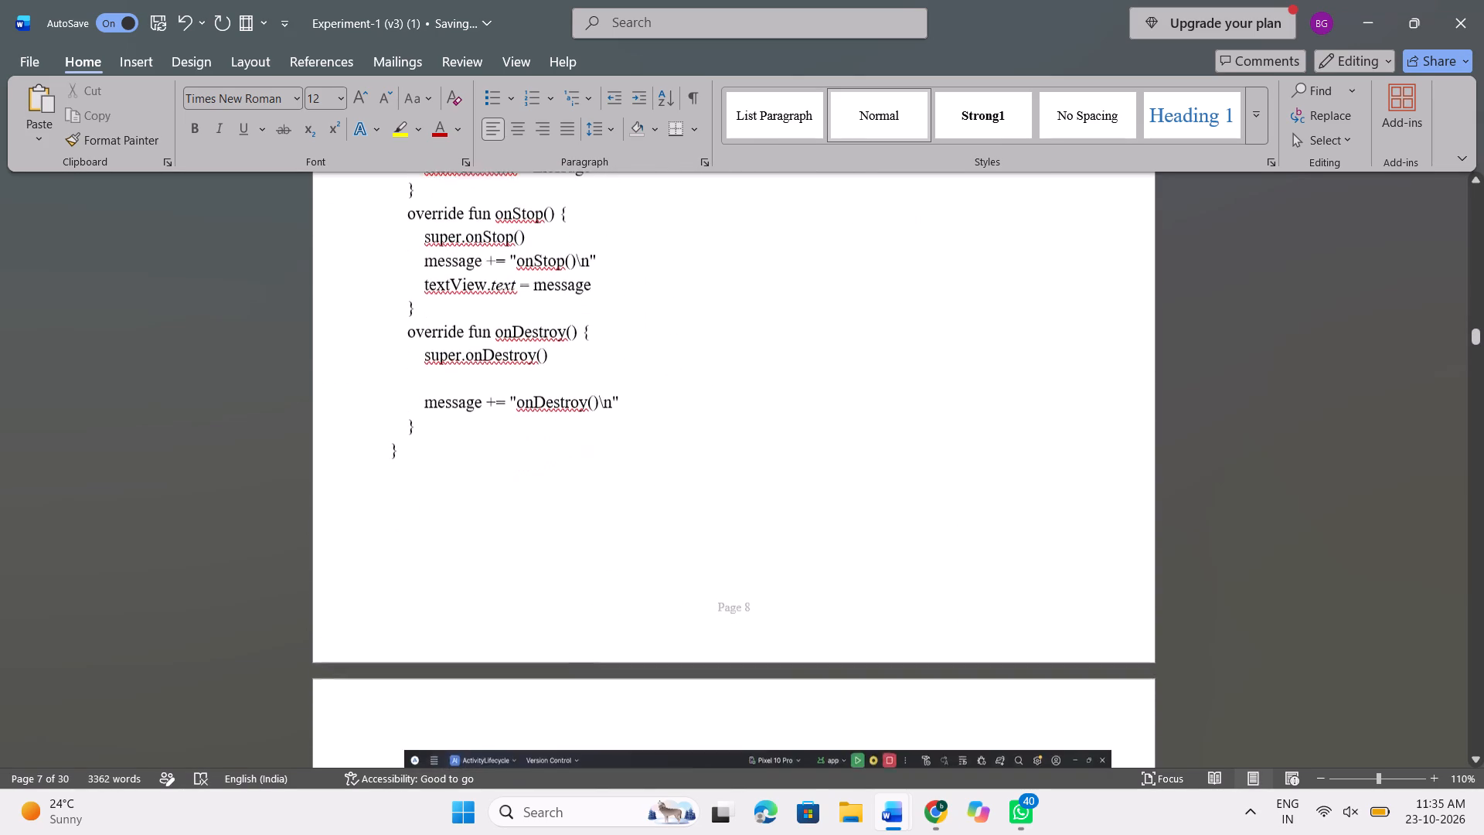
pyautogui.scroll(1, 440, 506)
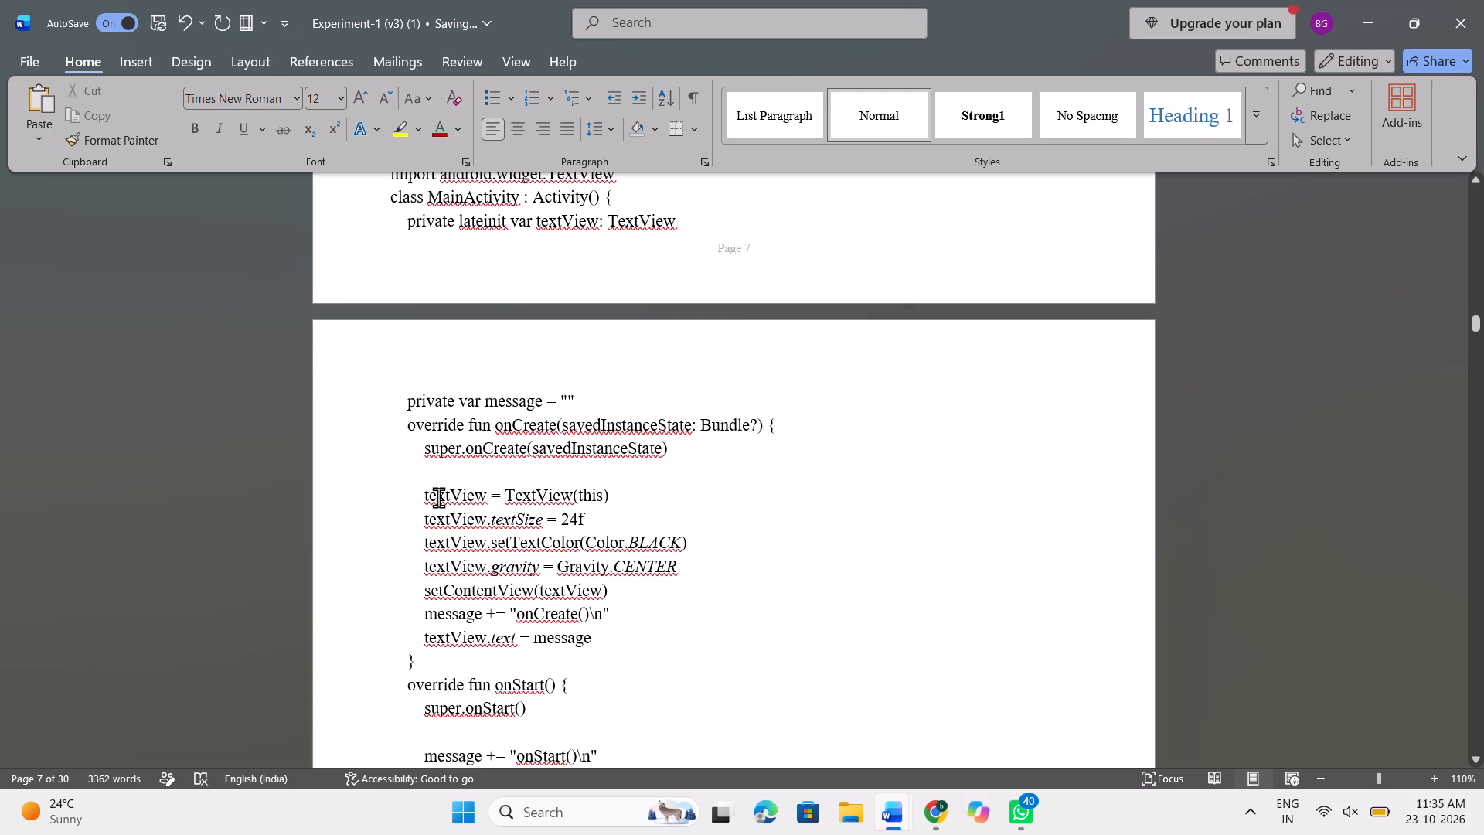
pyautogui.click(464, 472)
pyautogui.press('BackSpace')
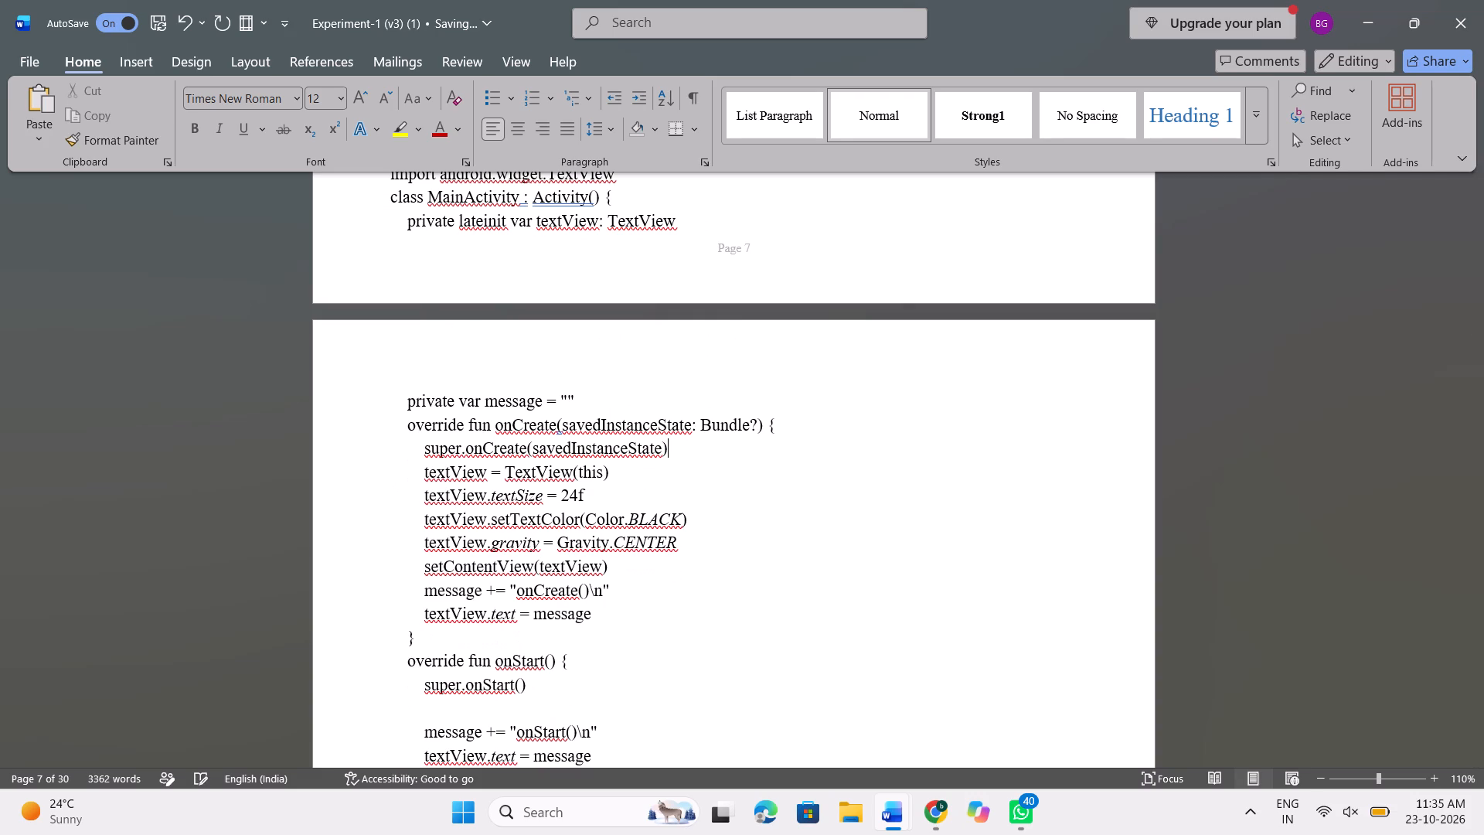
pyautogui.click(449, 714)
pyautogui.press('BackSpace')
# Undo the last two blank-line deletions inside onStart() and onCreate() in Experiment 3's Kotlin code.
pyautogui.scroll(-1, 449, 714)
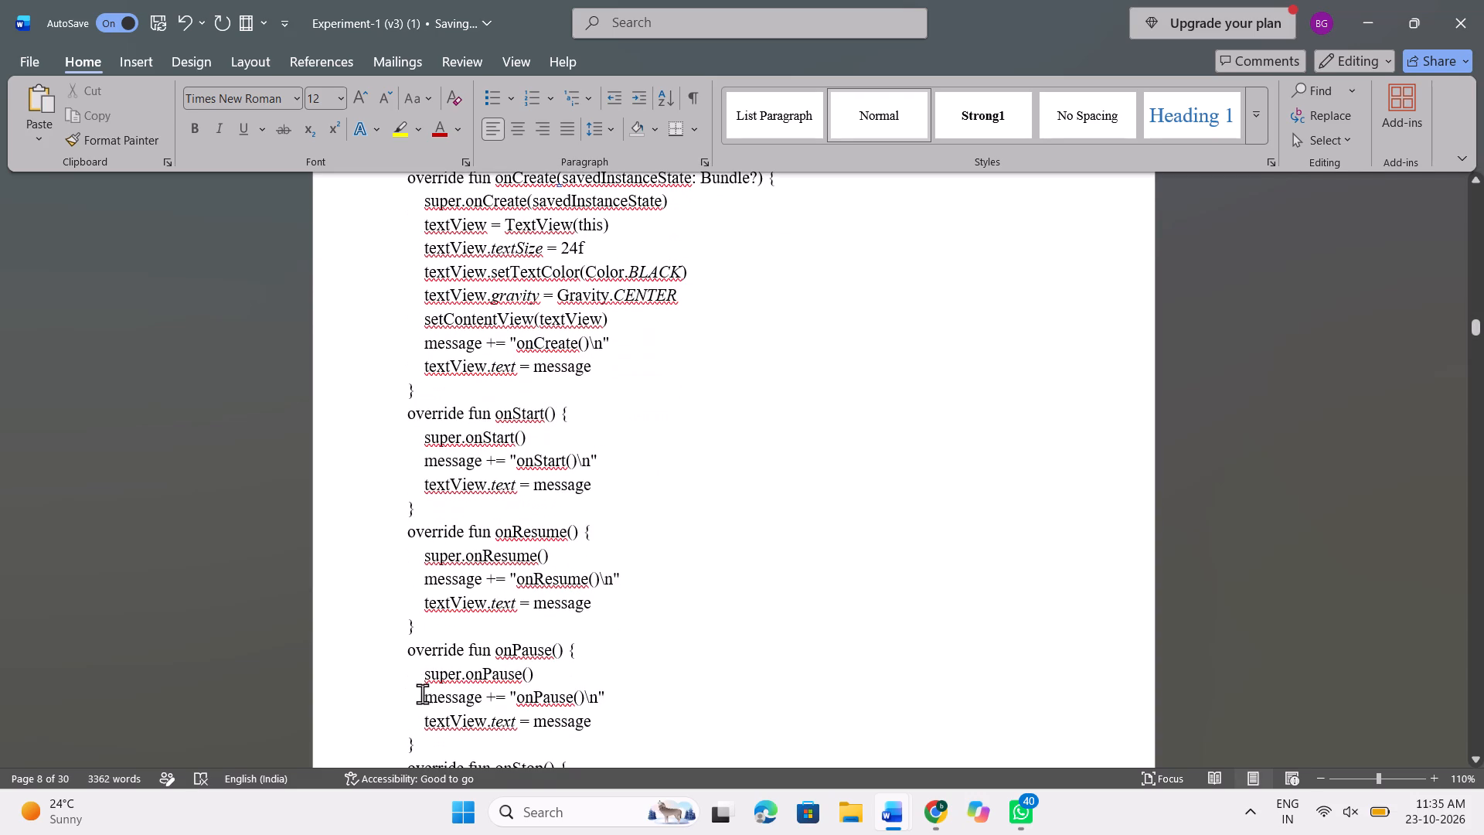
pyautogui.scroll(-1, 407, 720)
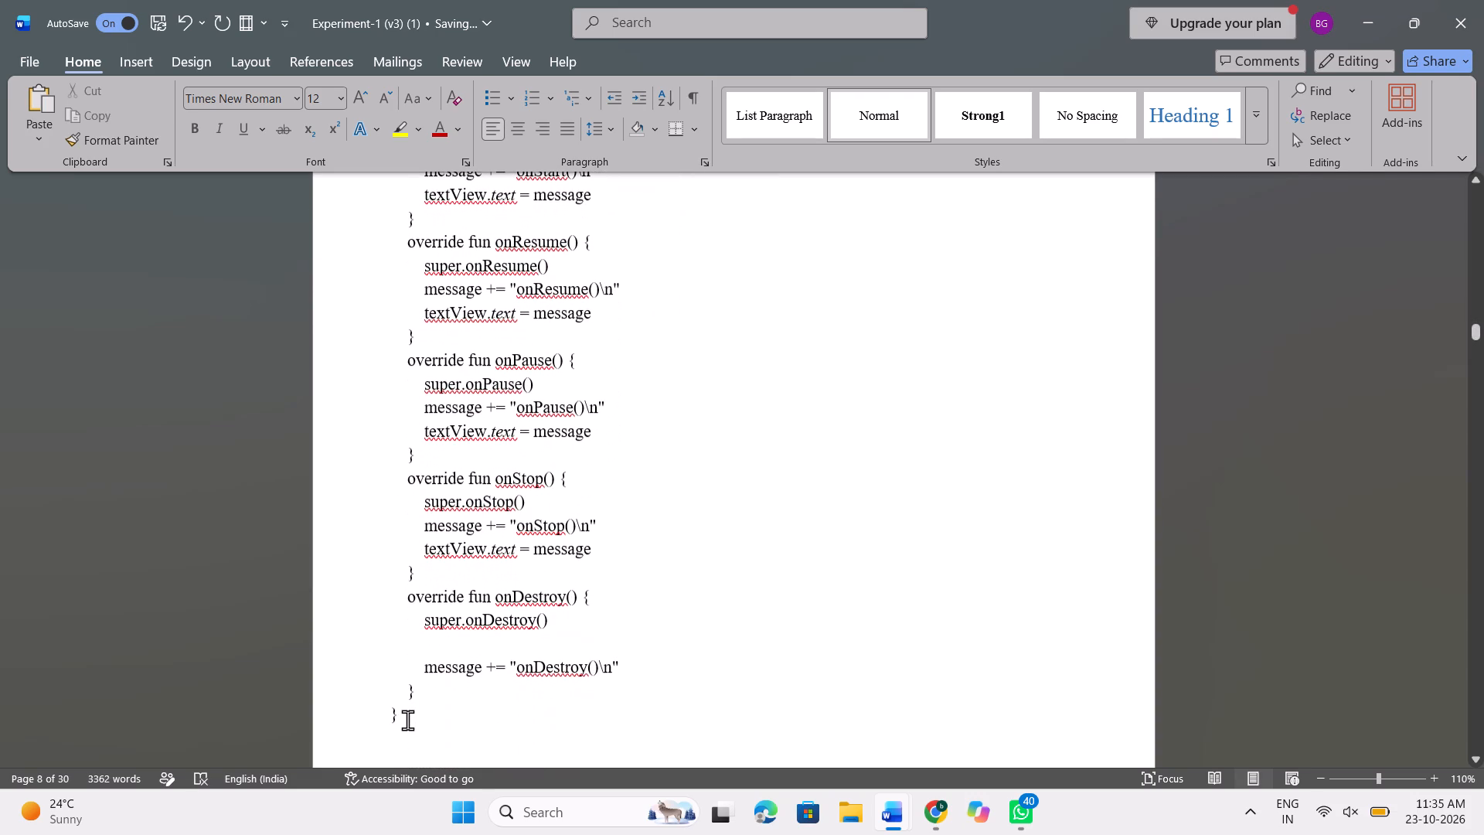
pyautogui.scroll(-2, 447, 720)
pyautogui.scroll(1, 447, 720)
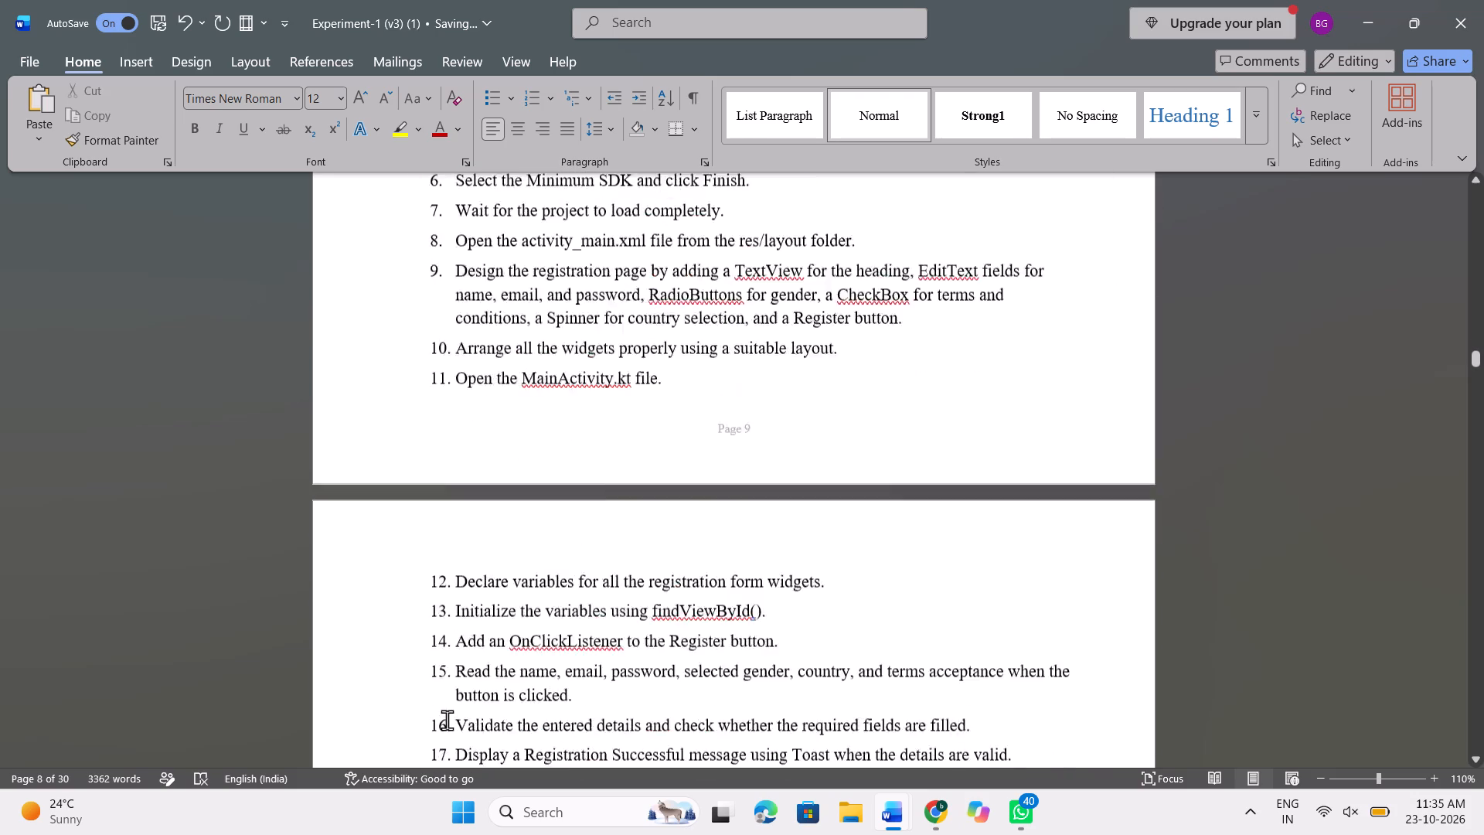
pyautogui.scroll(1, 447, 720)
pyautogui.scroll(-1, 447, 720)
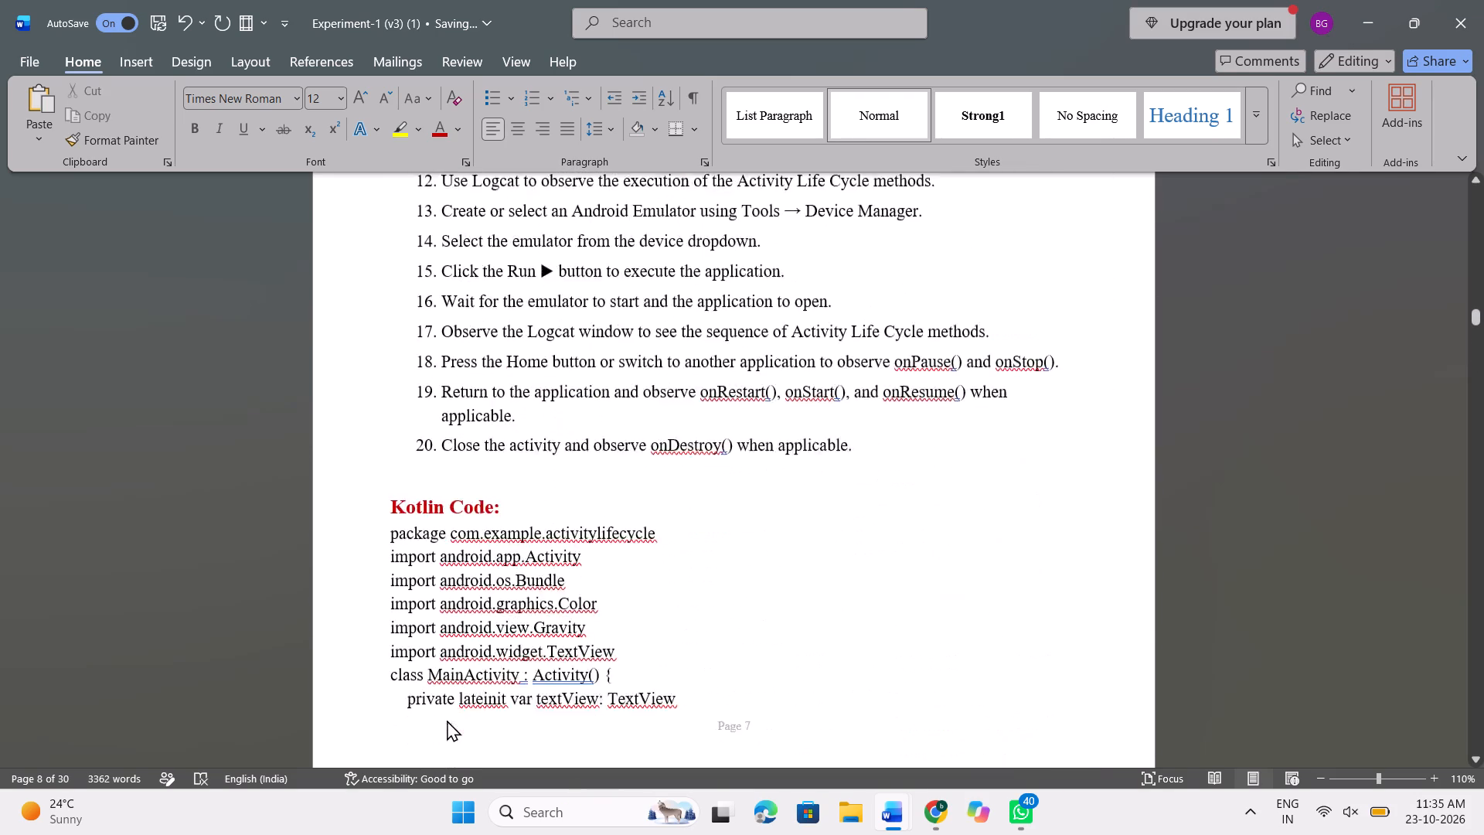
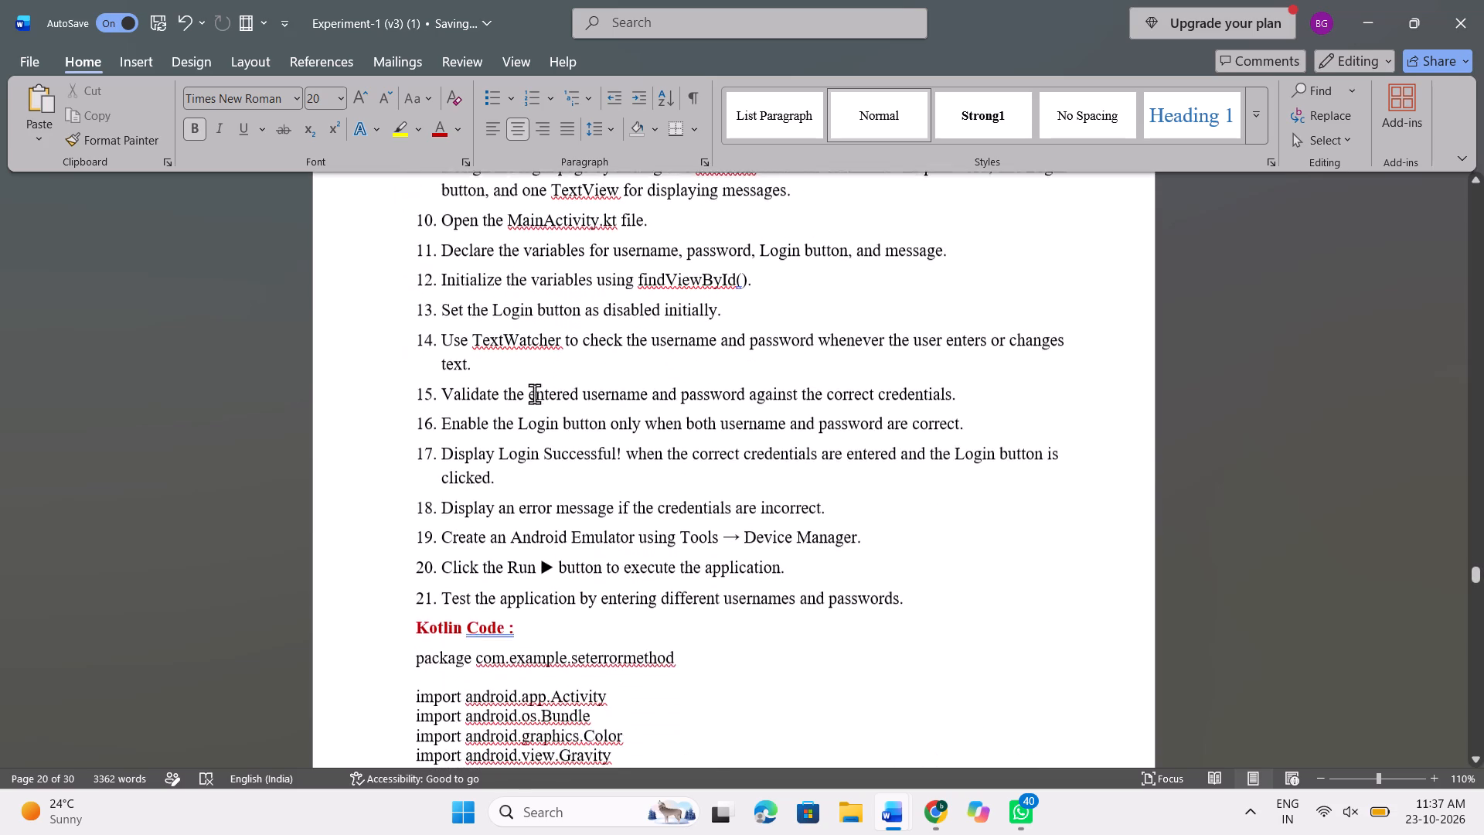
# Renumber the "Experiment – 8" heading of the setError() login validation experiment as "Experiment – 7".
pyautogui.scroll(-5, 534, 394)
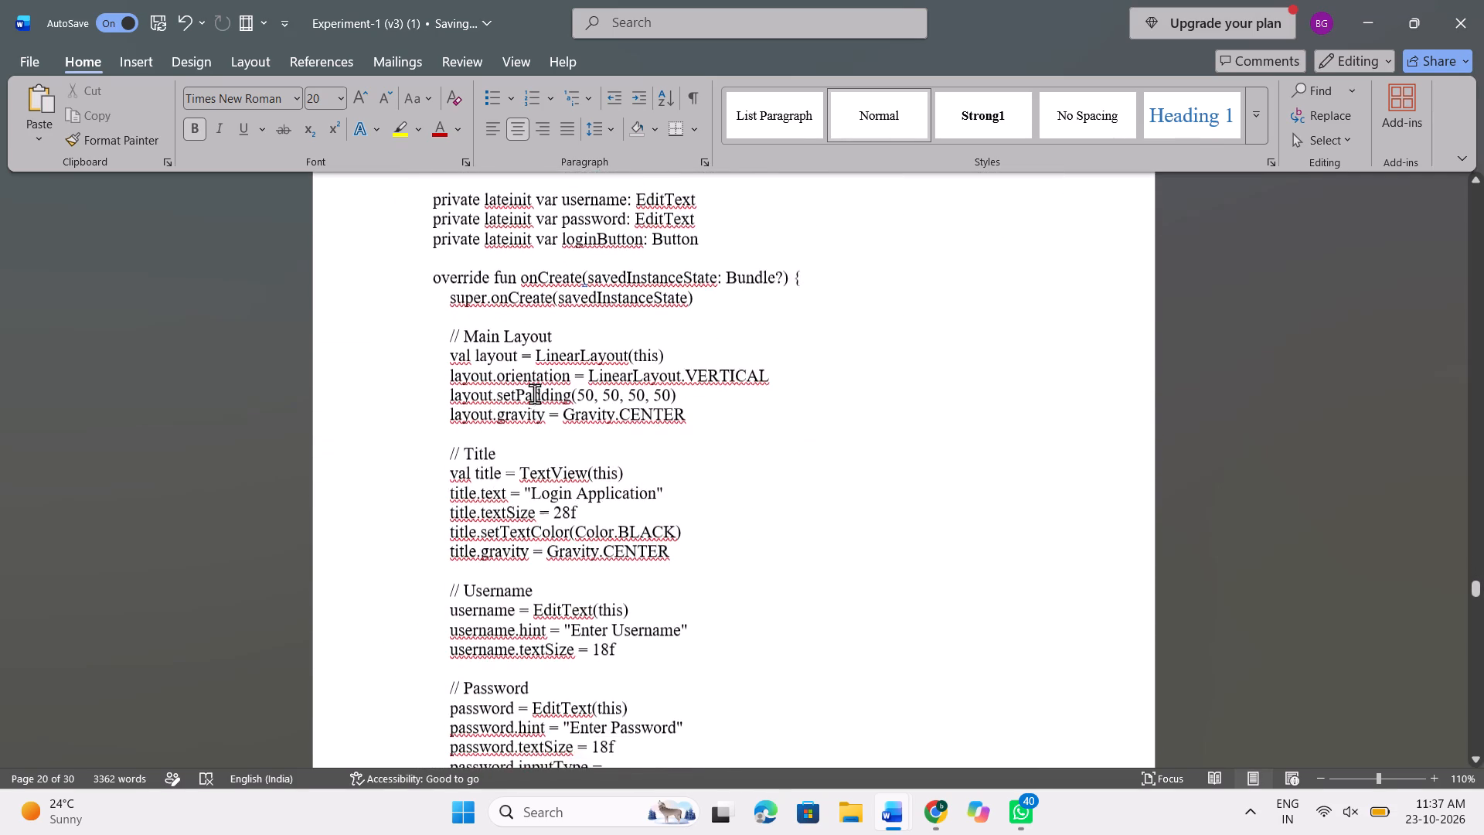
pyautogui.scroll(-4, 534, 394)
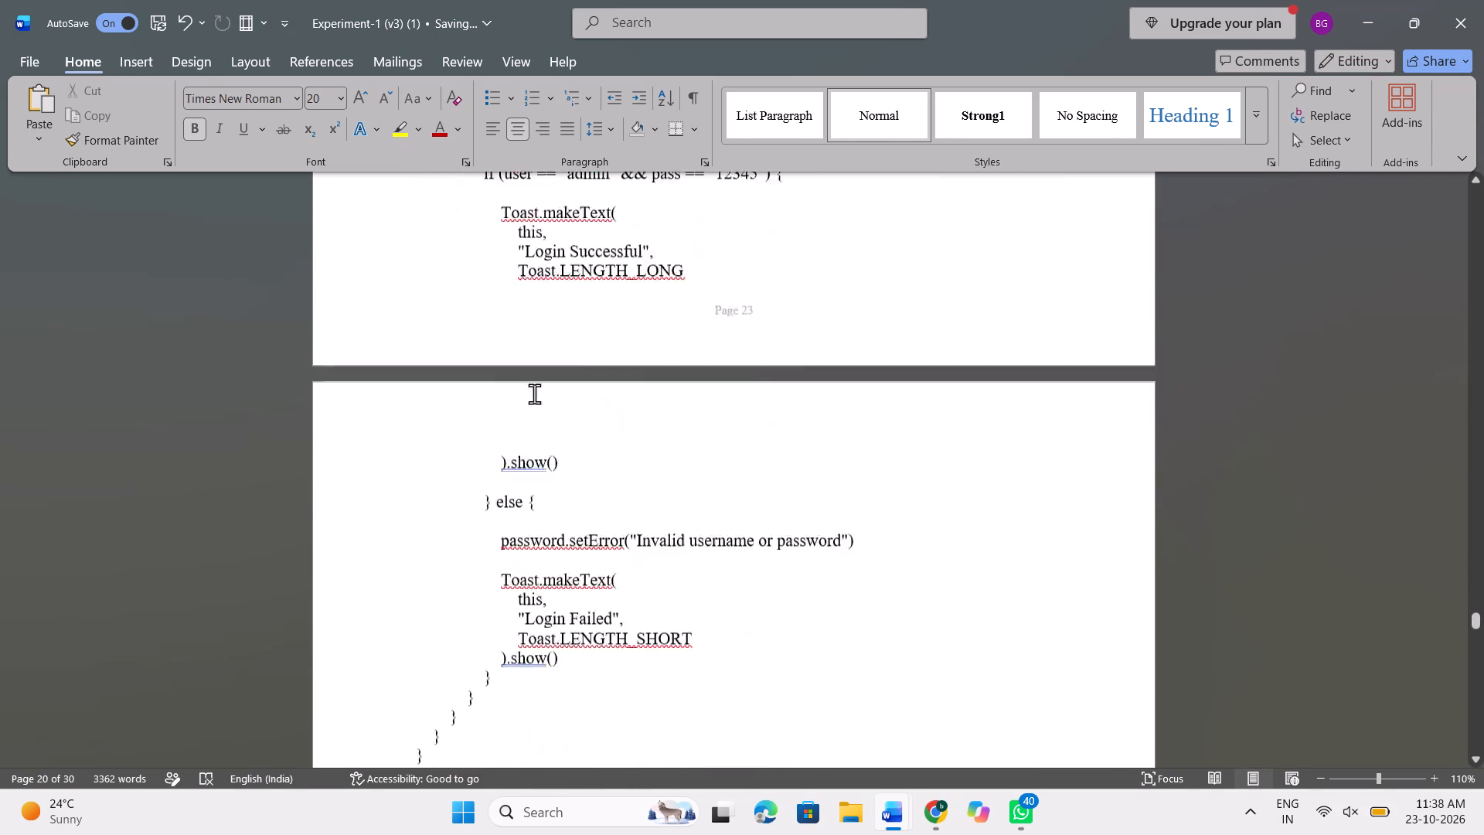
pyautogui.scroll(-2, 534, 394)
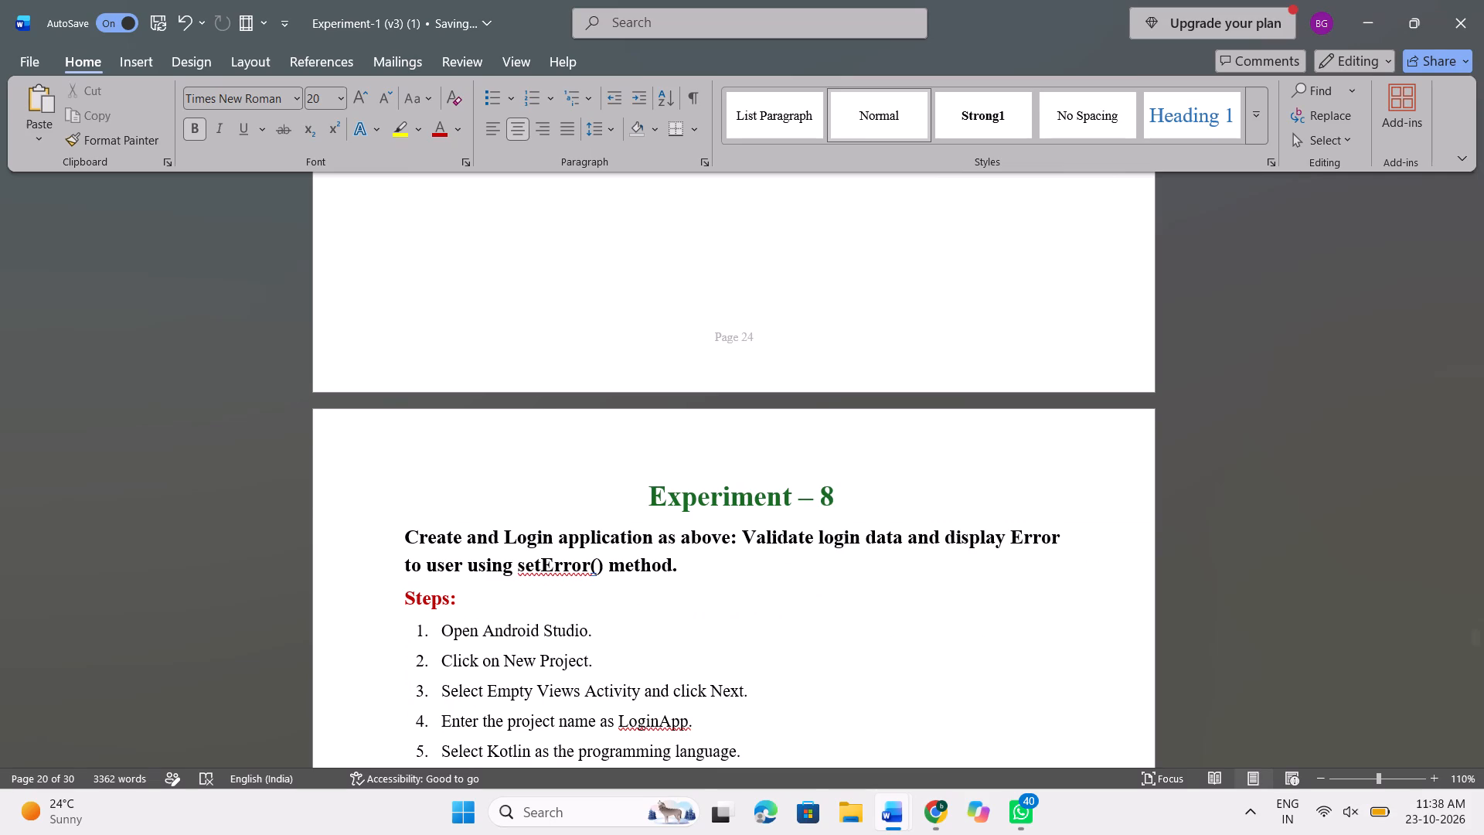
pyautogui.scroll(4, 534, 394)
pyautogui.scroll(-1, 534, 394)
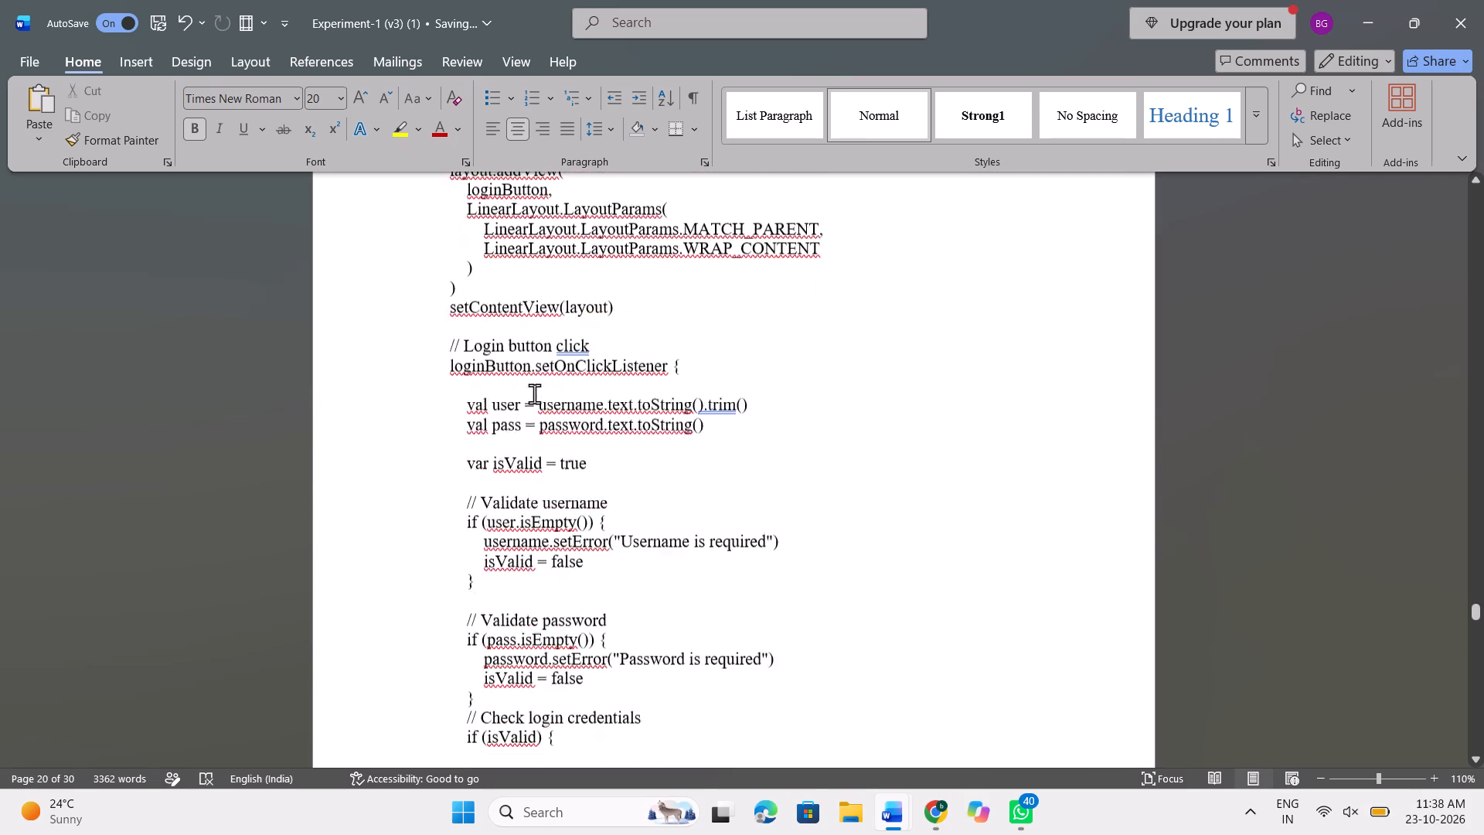
pyautogui.scroll(-5, 534, 394)
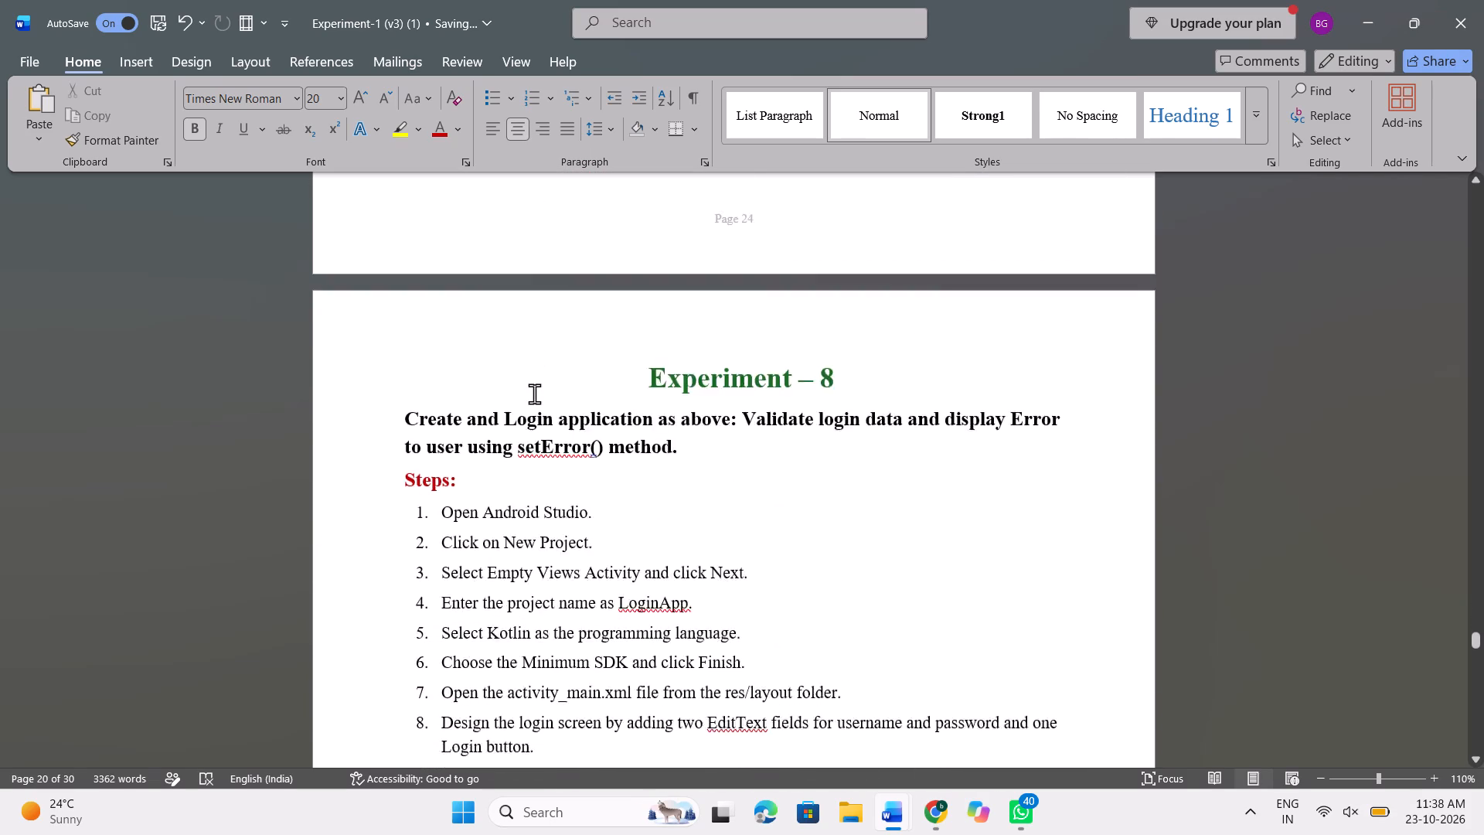
pyautogui.scroll(-1, 534, 394)
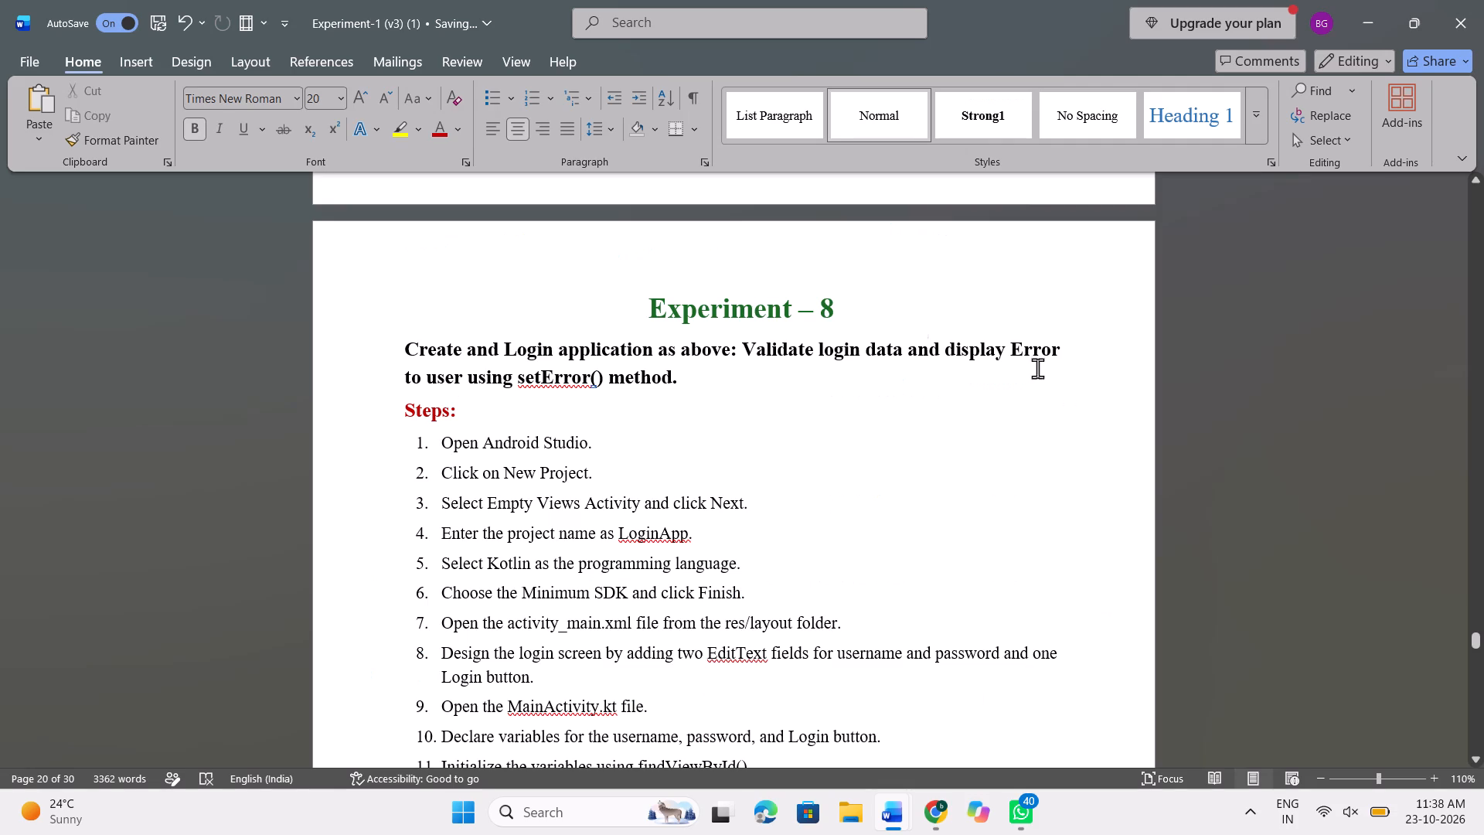
pyautogui.click(839, 305)
pyautogui.press('BackSpace')
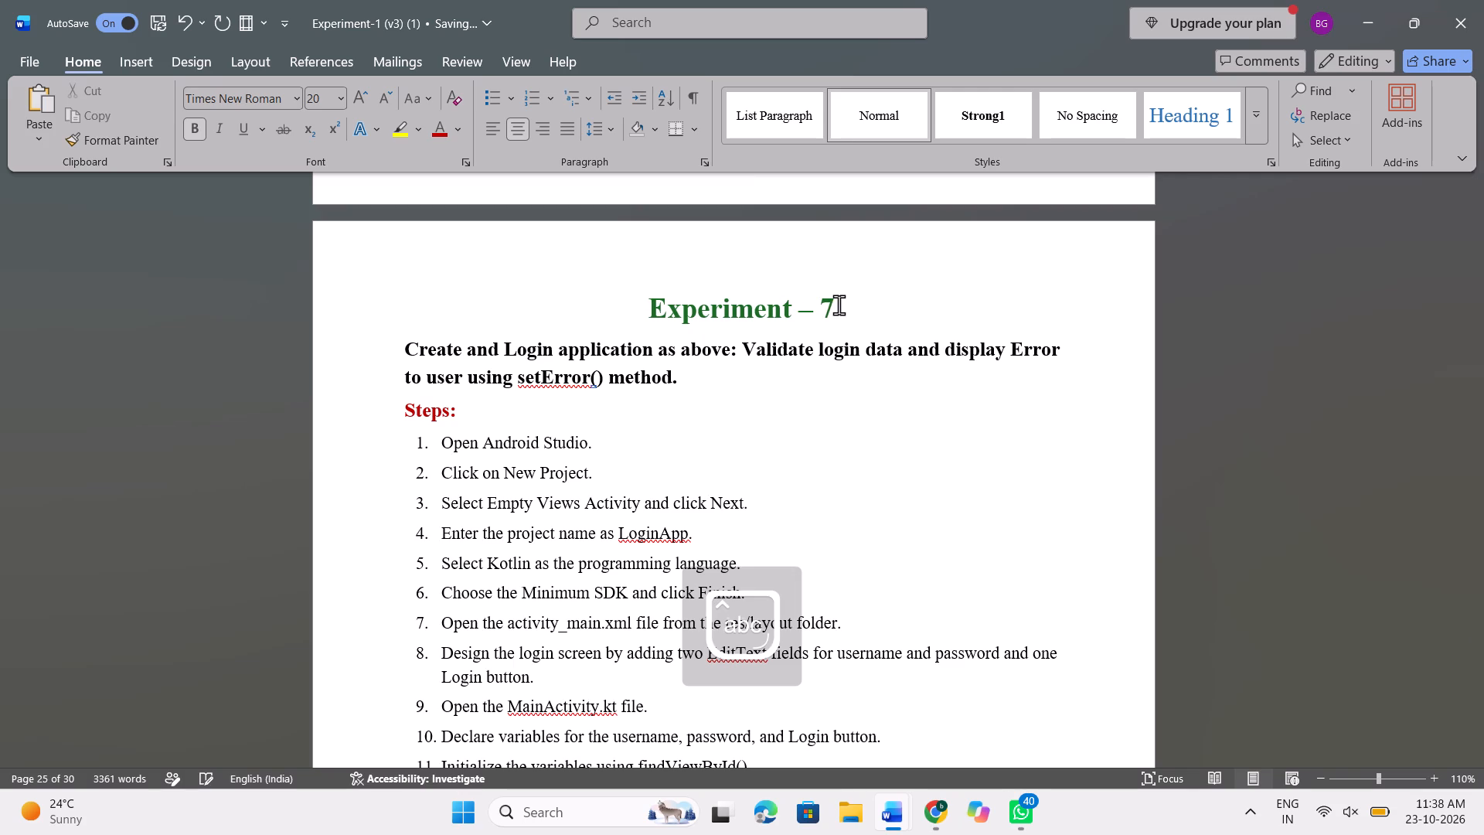
# Delete the original Experiment – 7 section on the disabled login button, from its heading through the end of its Kotlin code.
pyautogui.scroll(2, 839, 305)
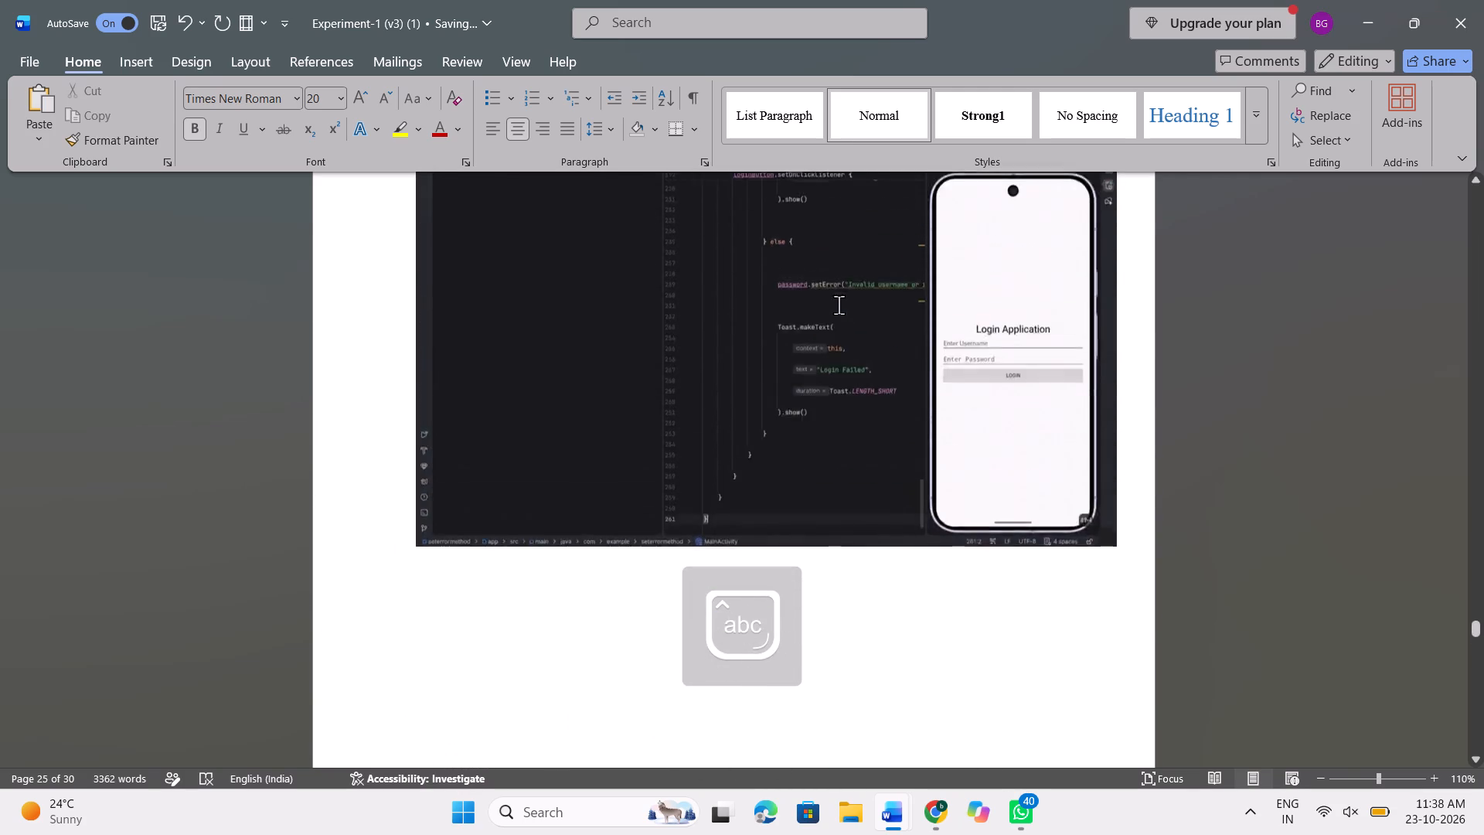
pyautogui.scroll(4, 839, 305)
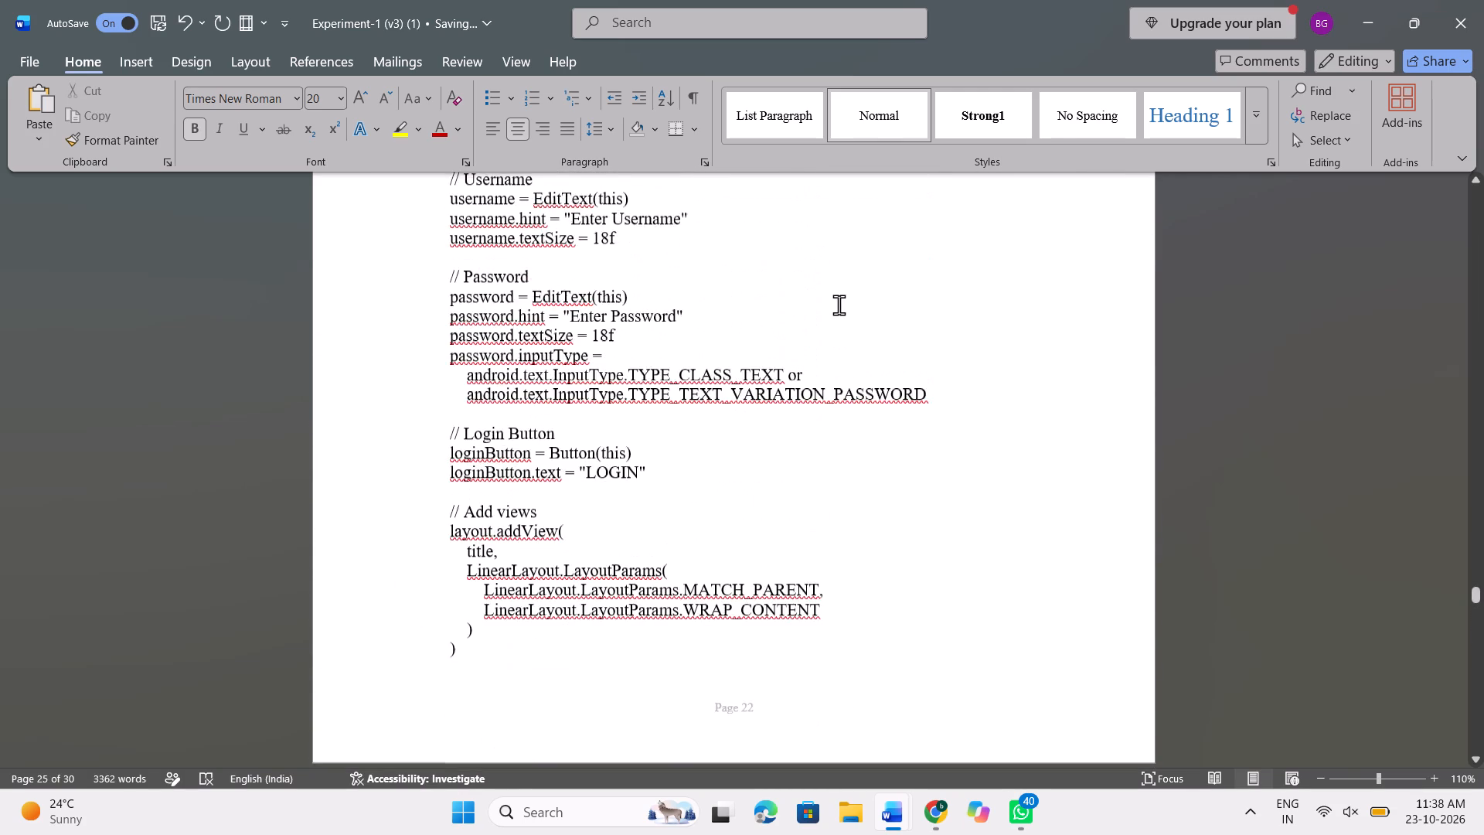
pyautogui.scroll(4, 839, 305)
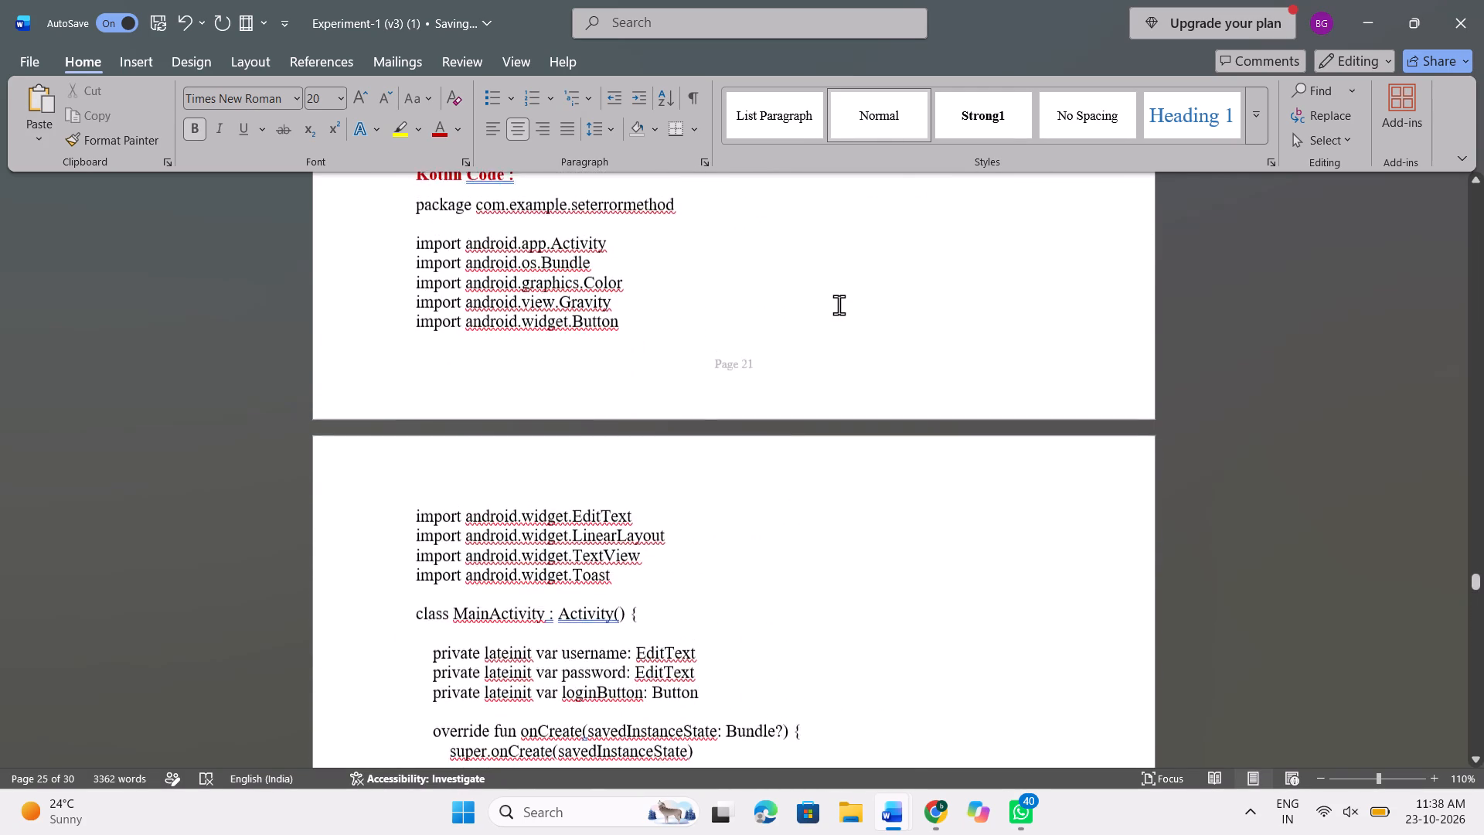
pyautogui.scroll(3, 839, 305)
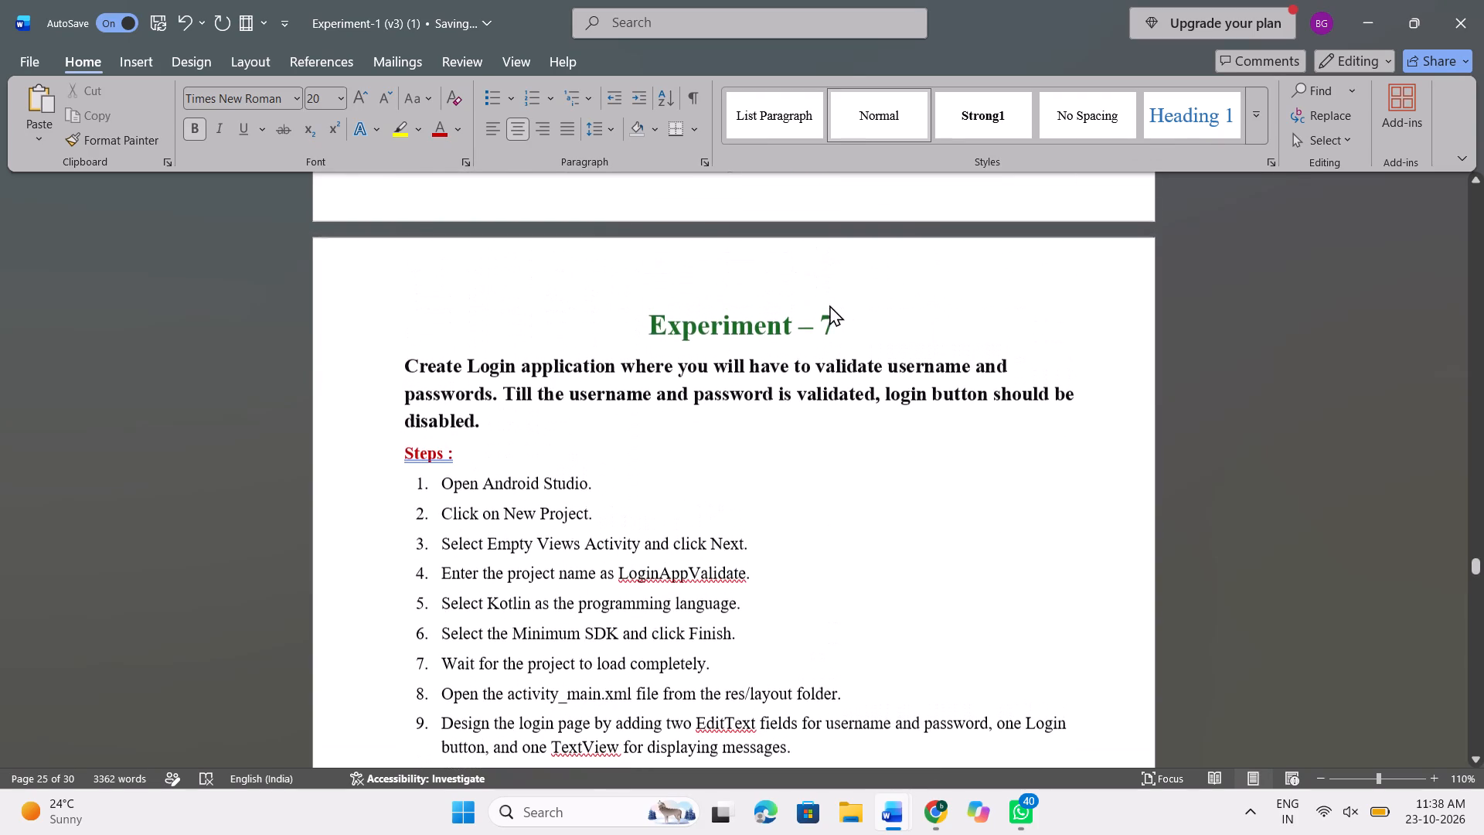
pyautogui.moveTo(648, 325); pyautogui.dragTo(699, 829)
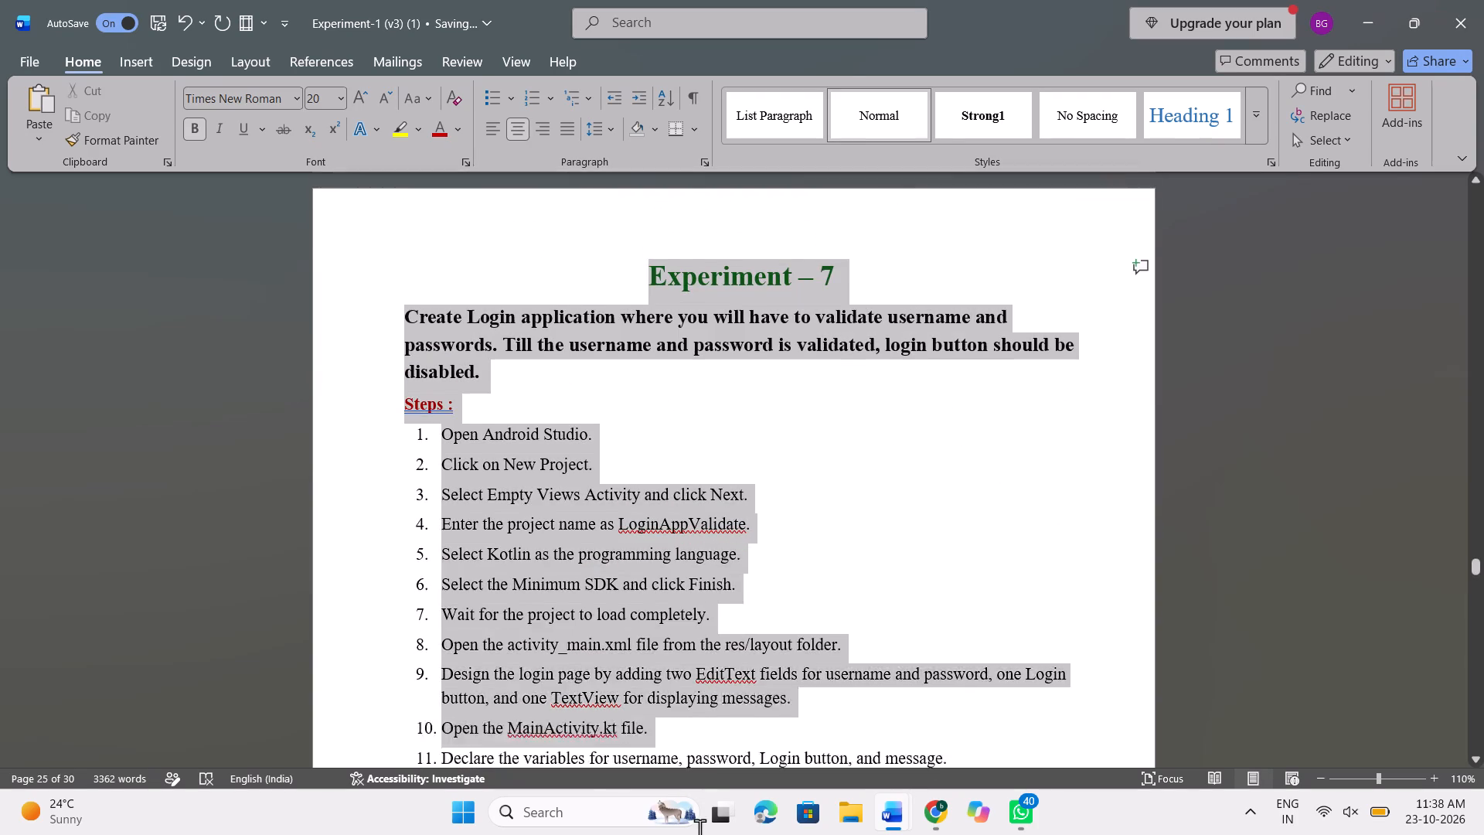
pyautogui.moveTo(699, 829); pyautogui.dragTo(714, 834)
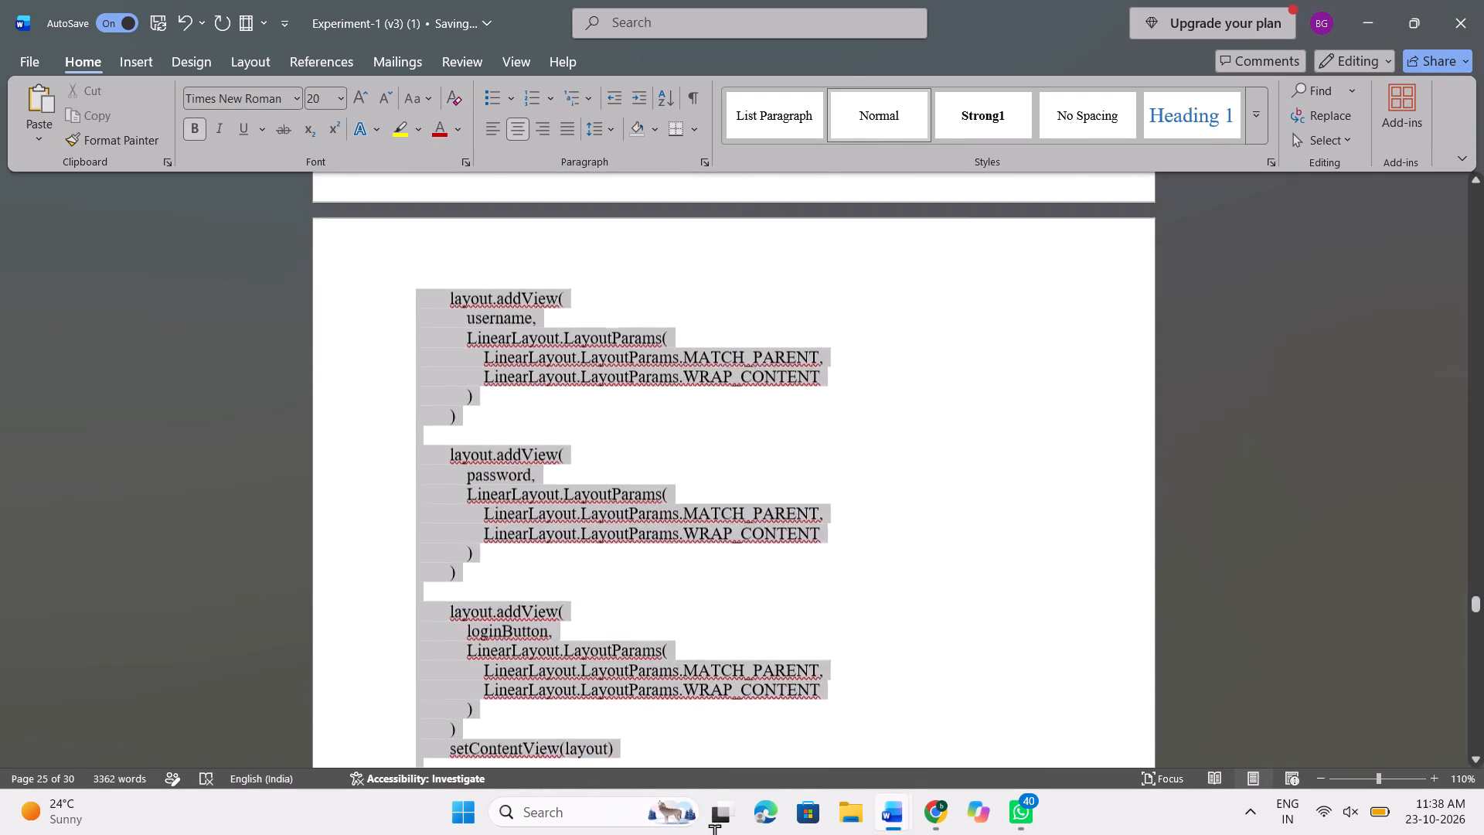
pyautogui.moveTo(714, 834); pyautogui.dragTo(547, 595)
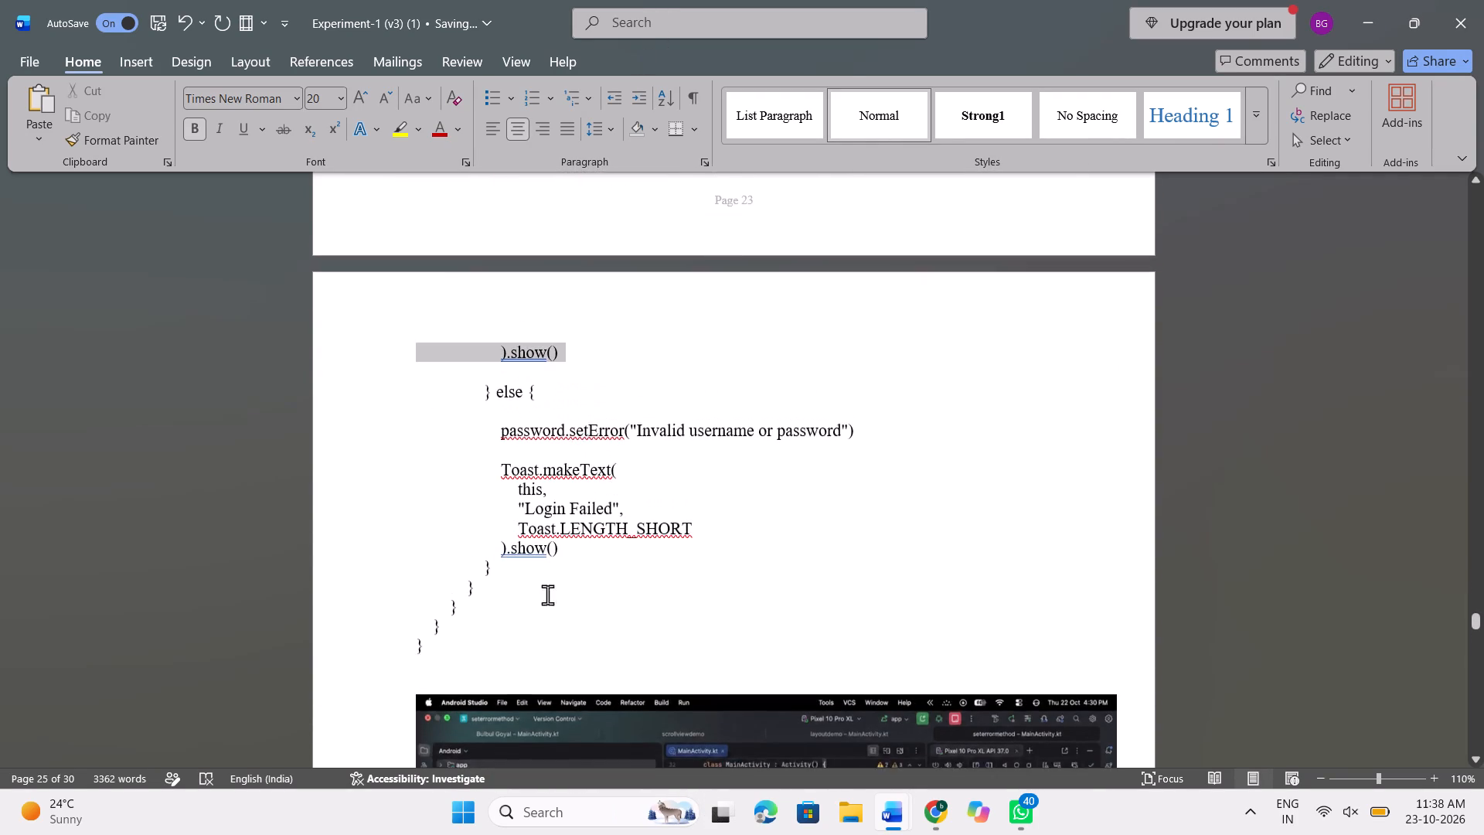
pyautogui.moveTo(547, 595); pyautogui.dragTo(446, 659)
pyautogui.press('BackSpace')
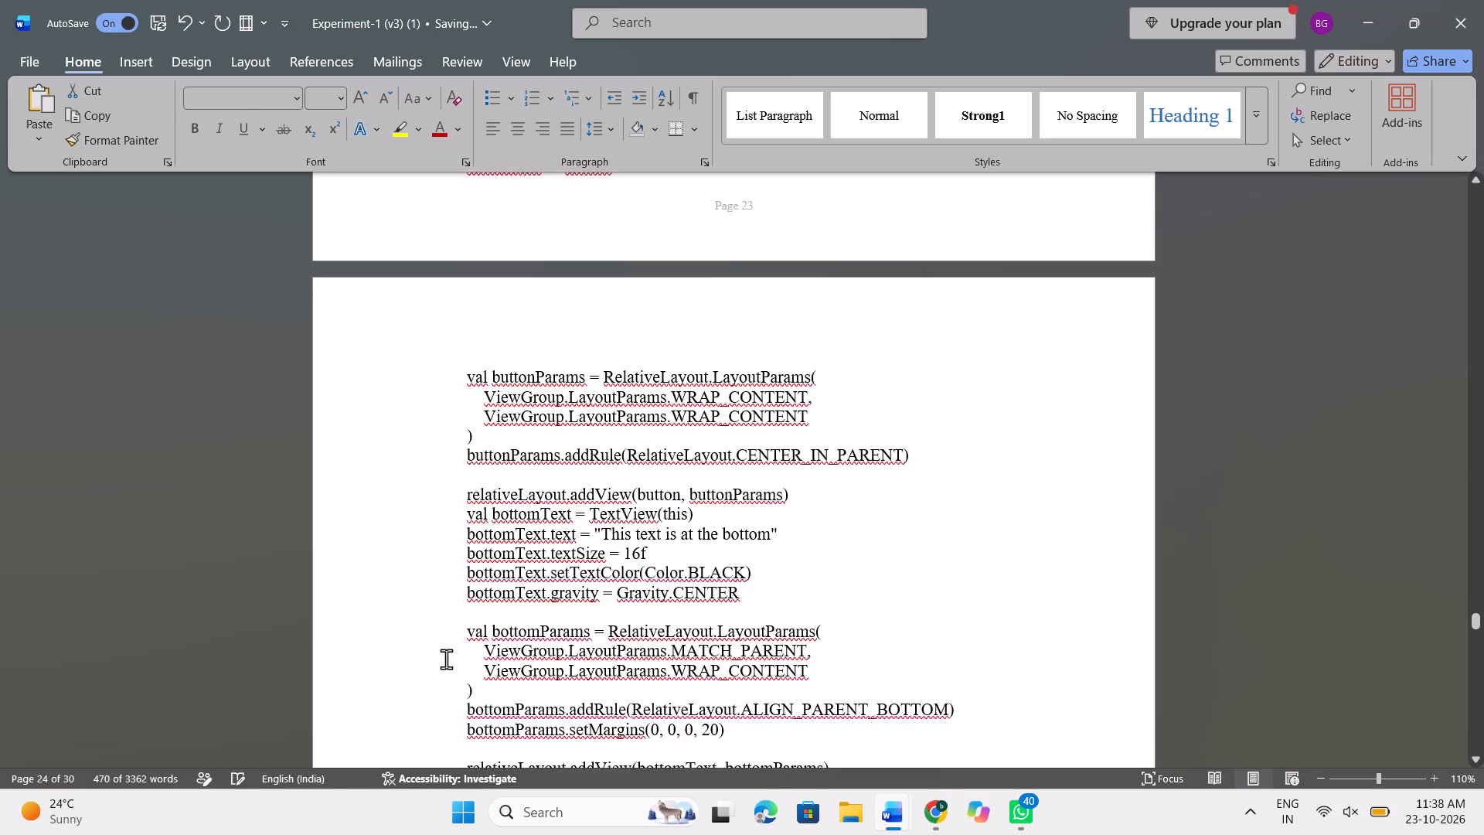
# Copy the Login Application emulator screenshot above the Experiment – 7 heading and remove it from that page.
pyautogui.scroll(1, 446, 659)
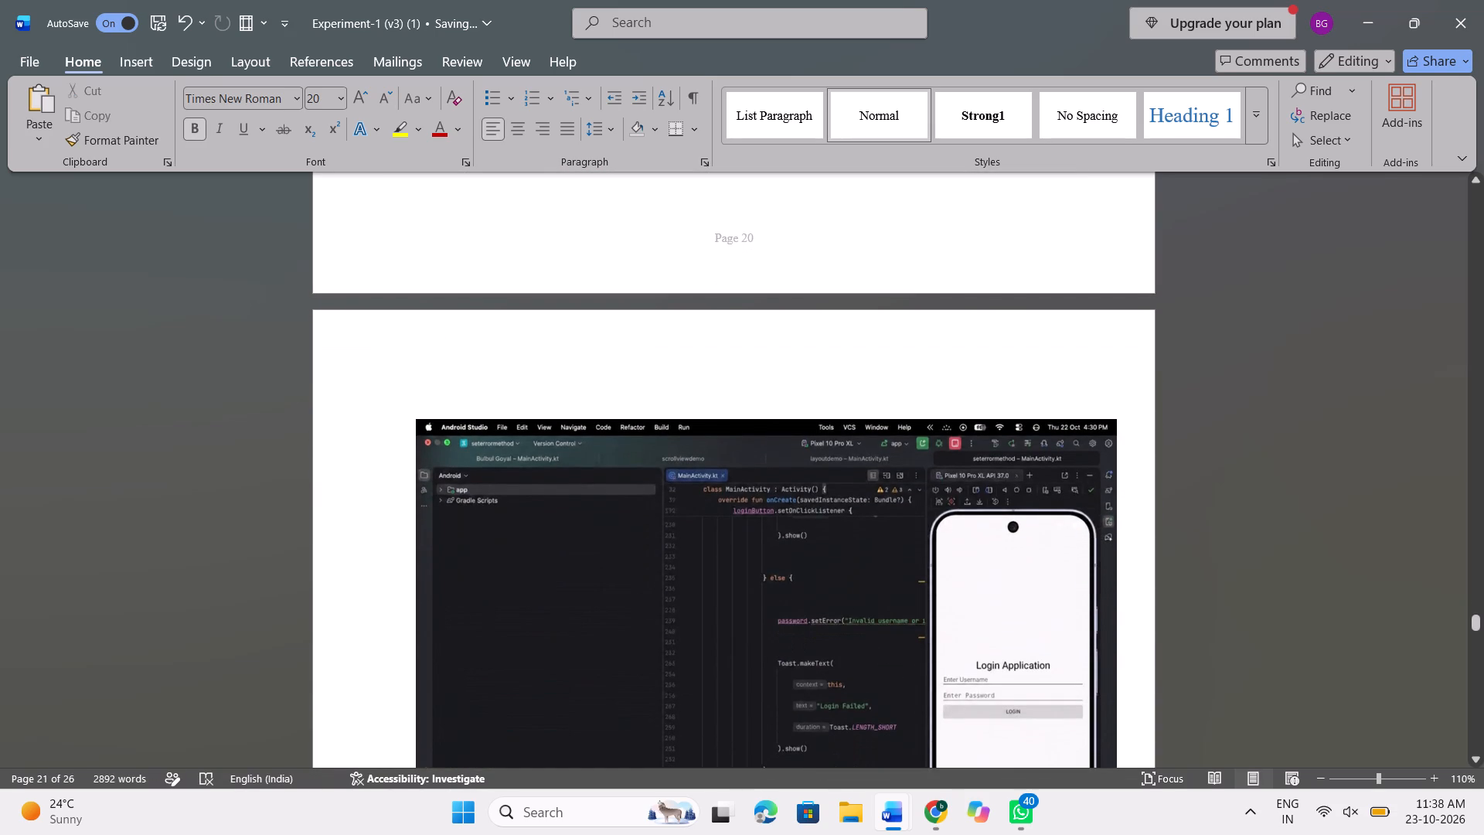
pyautogui.click(526, 629)
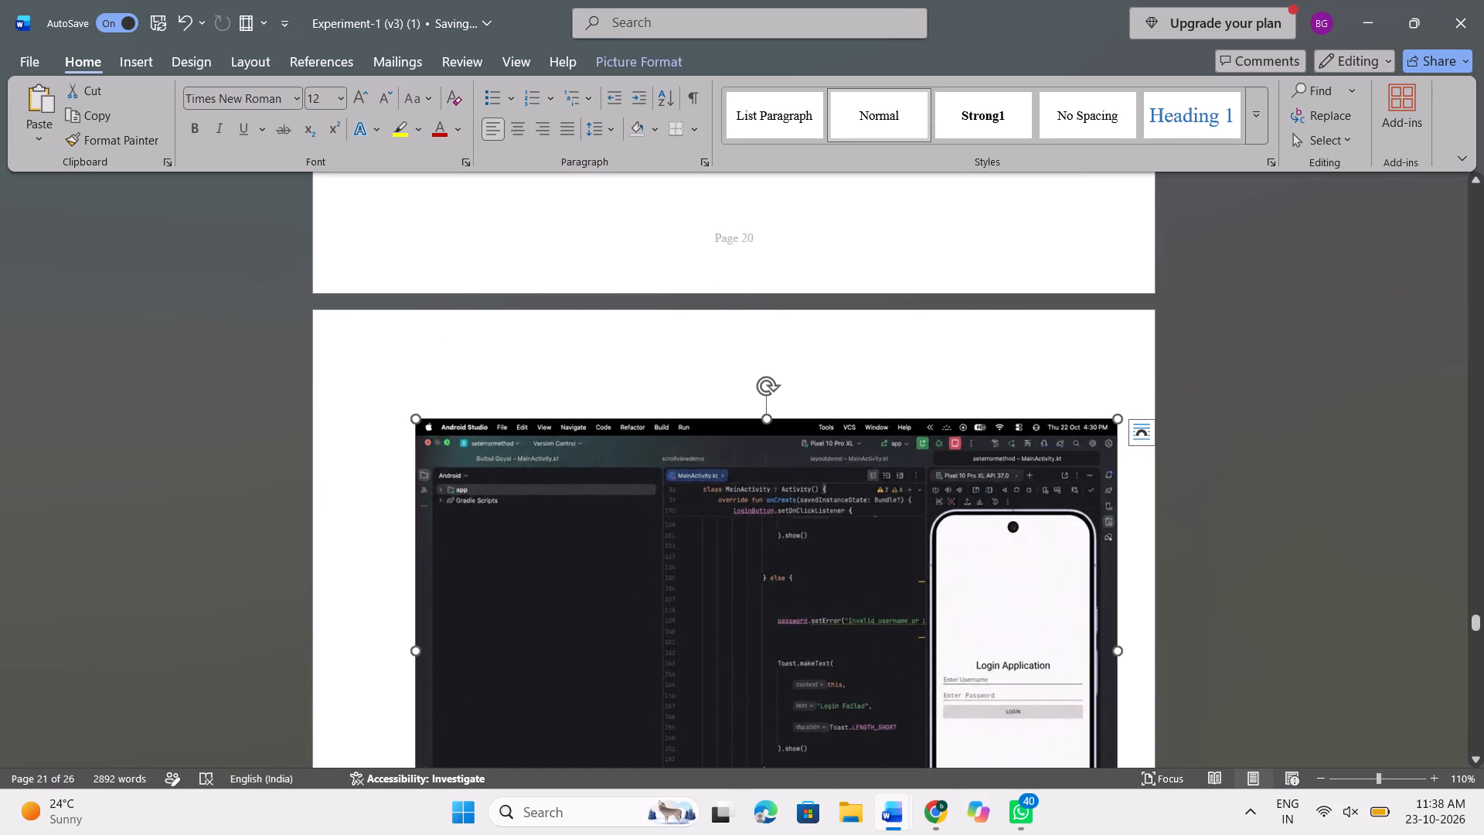
pyautogui.hotkey('ctrl', 'c')
pyautogui.press('BackSpace')
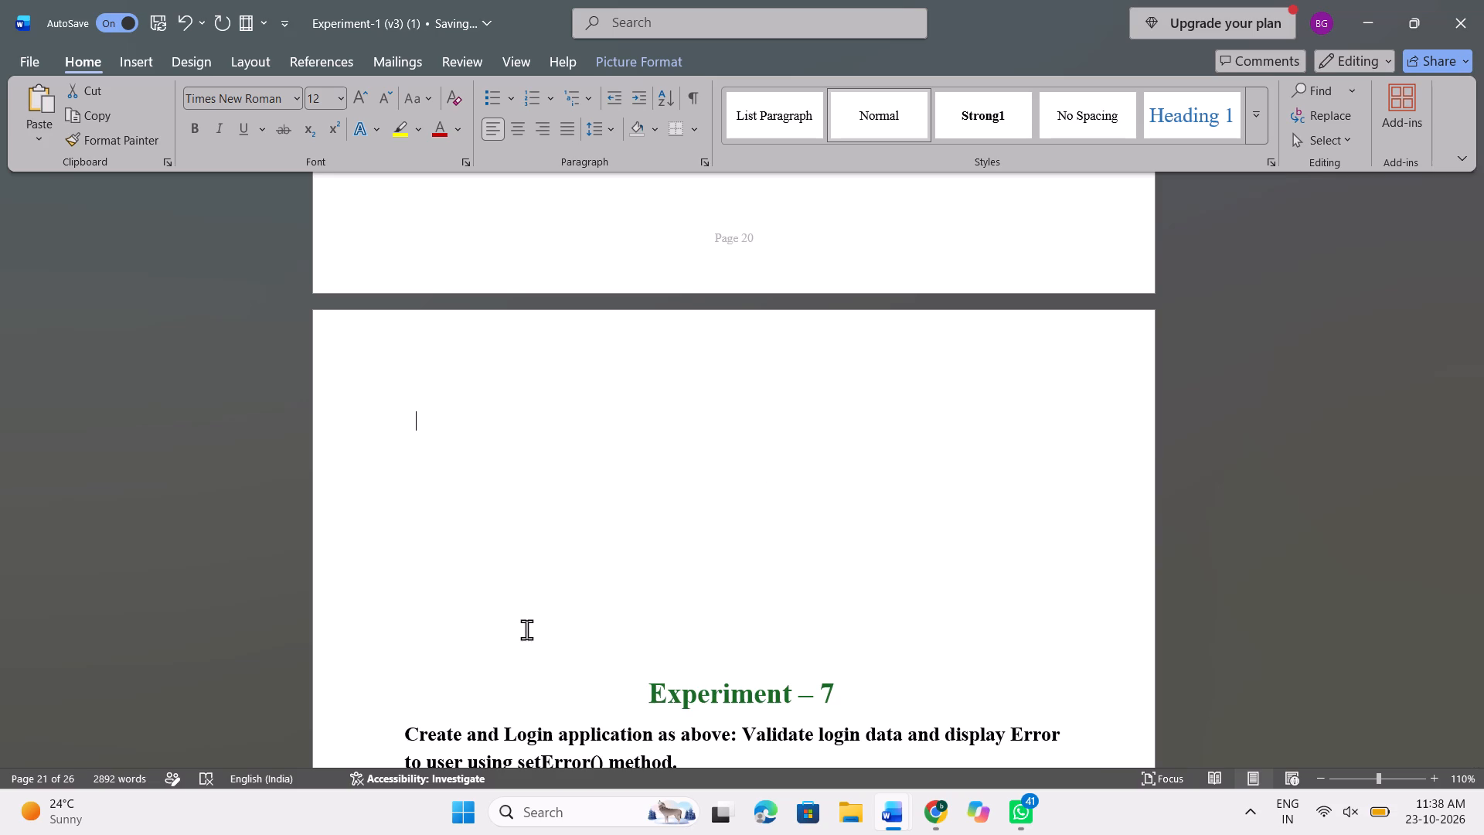
# Delete the surplus blank lines above the Experiment – 7 heading so that it starts at the top of its page.
pyautogui.click(642, 675)
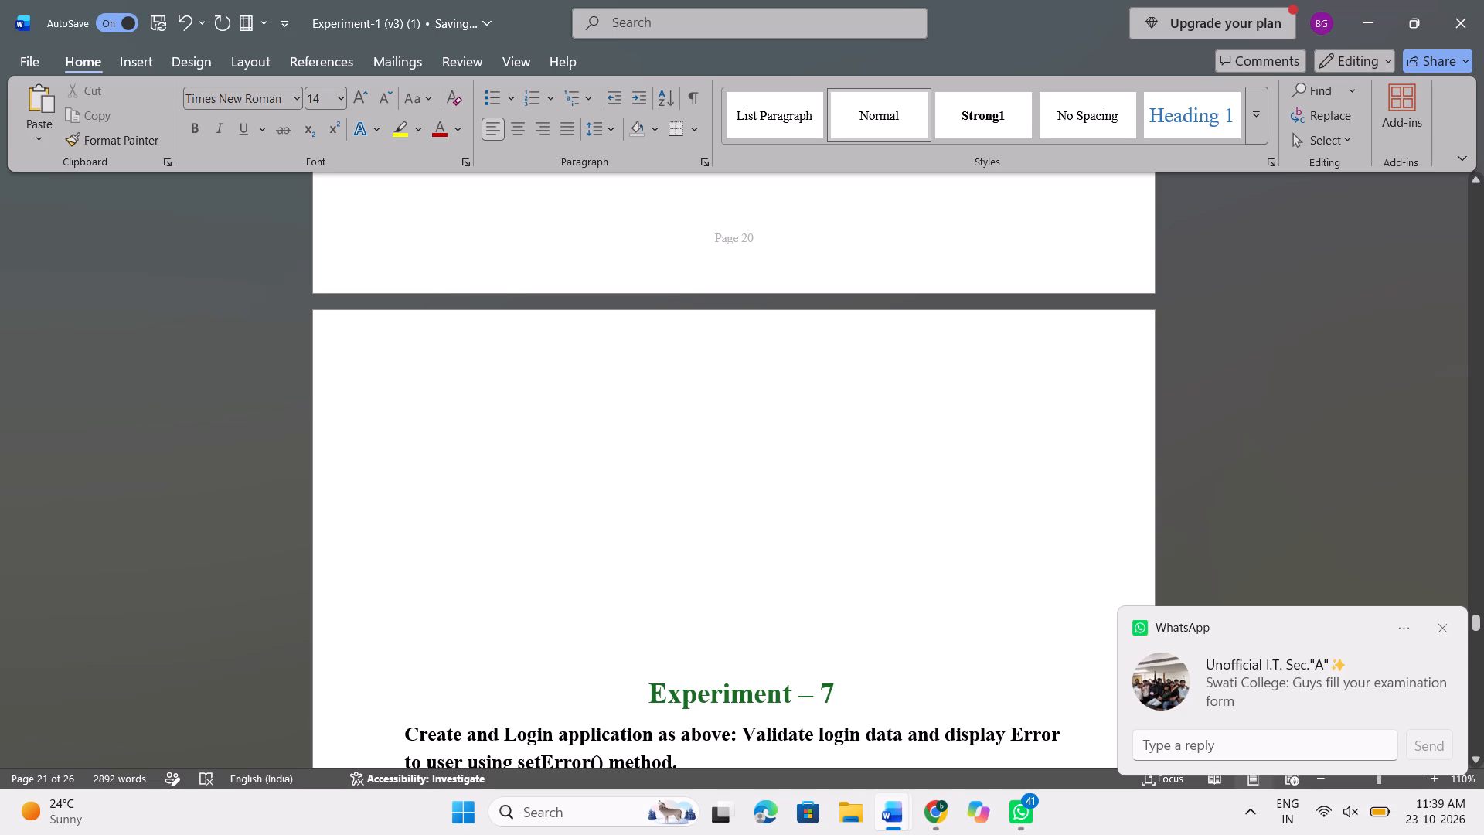
pyautogui.press('BackSpace')
pyautogui.press('BackSpace')
pyautogui.press('BackSpace')
pyautogui.press('BackSpace')
pyautogui.press('BackSpace')
pyautogui.press('BackSpace')
pyautogui.press('BackSpace')
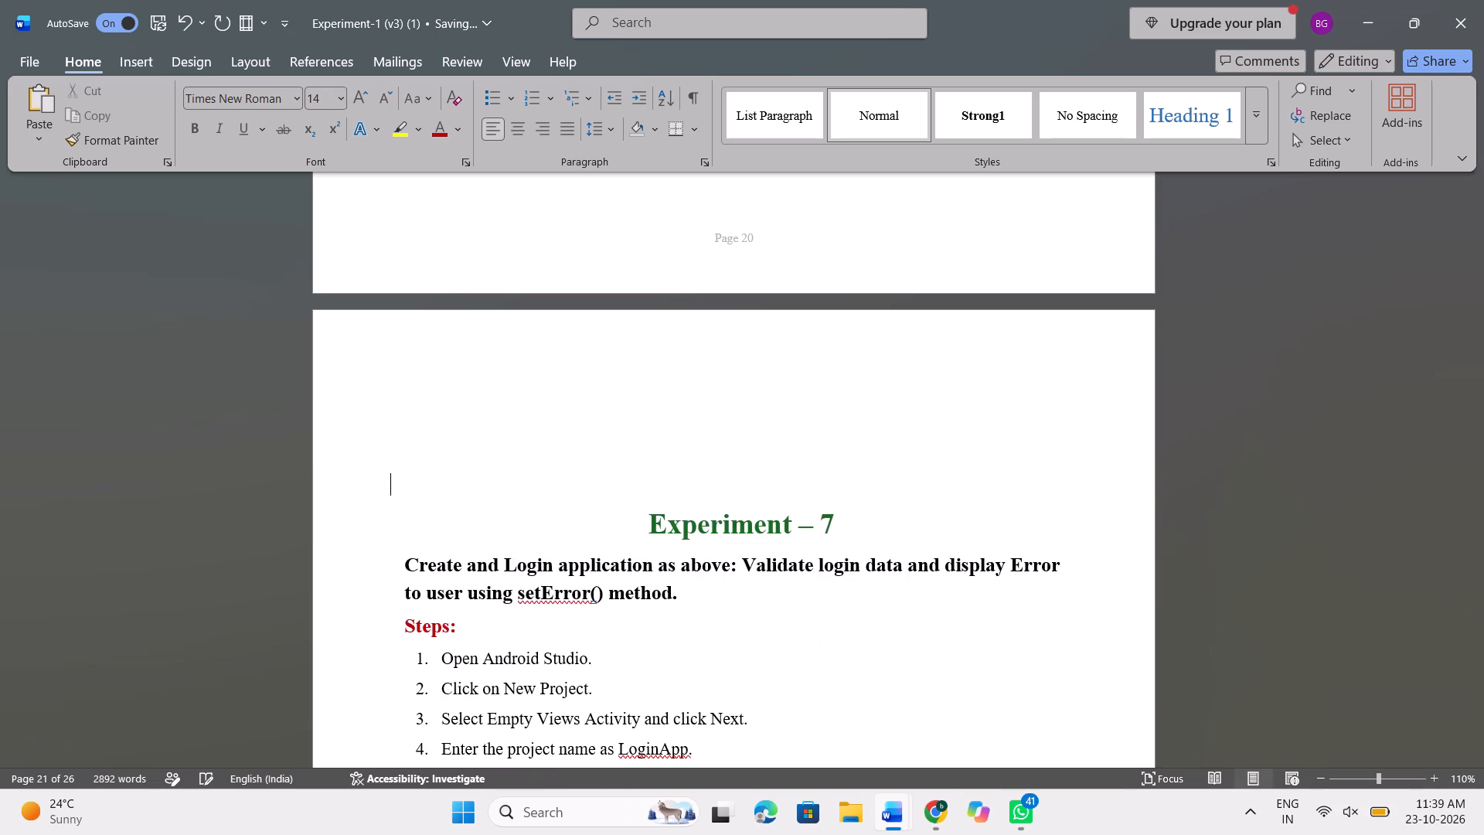
pyautogui.press('BackSpace')
pyautogui.press('BackSpace')
pyautogui.press('BackSpace')
pyautogui.press('BackSpace')
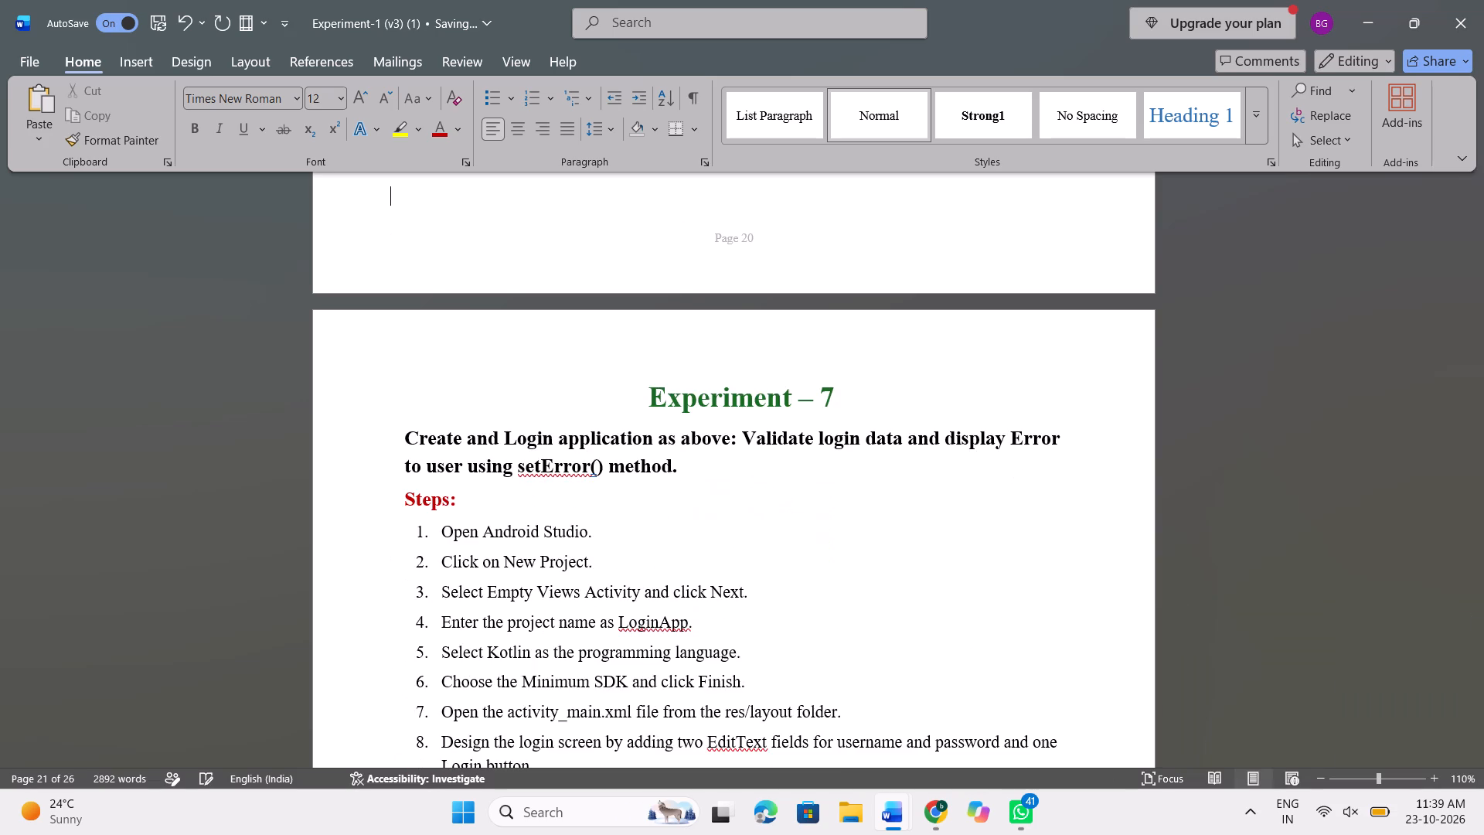
pyautogui.press('BackSpace')
pyautogui.press('Return')
# Replace the layout demo screenshot after the last Kotlin code, before Experiment – 9, with the copied Login Application screenshot.
pyautogui.hscroll(1, 652, 675)
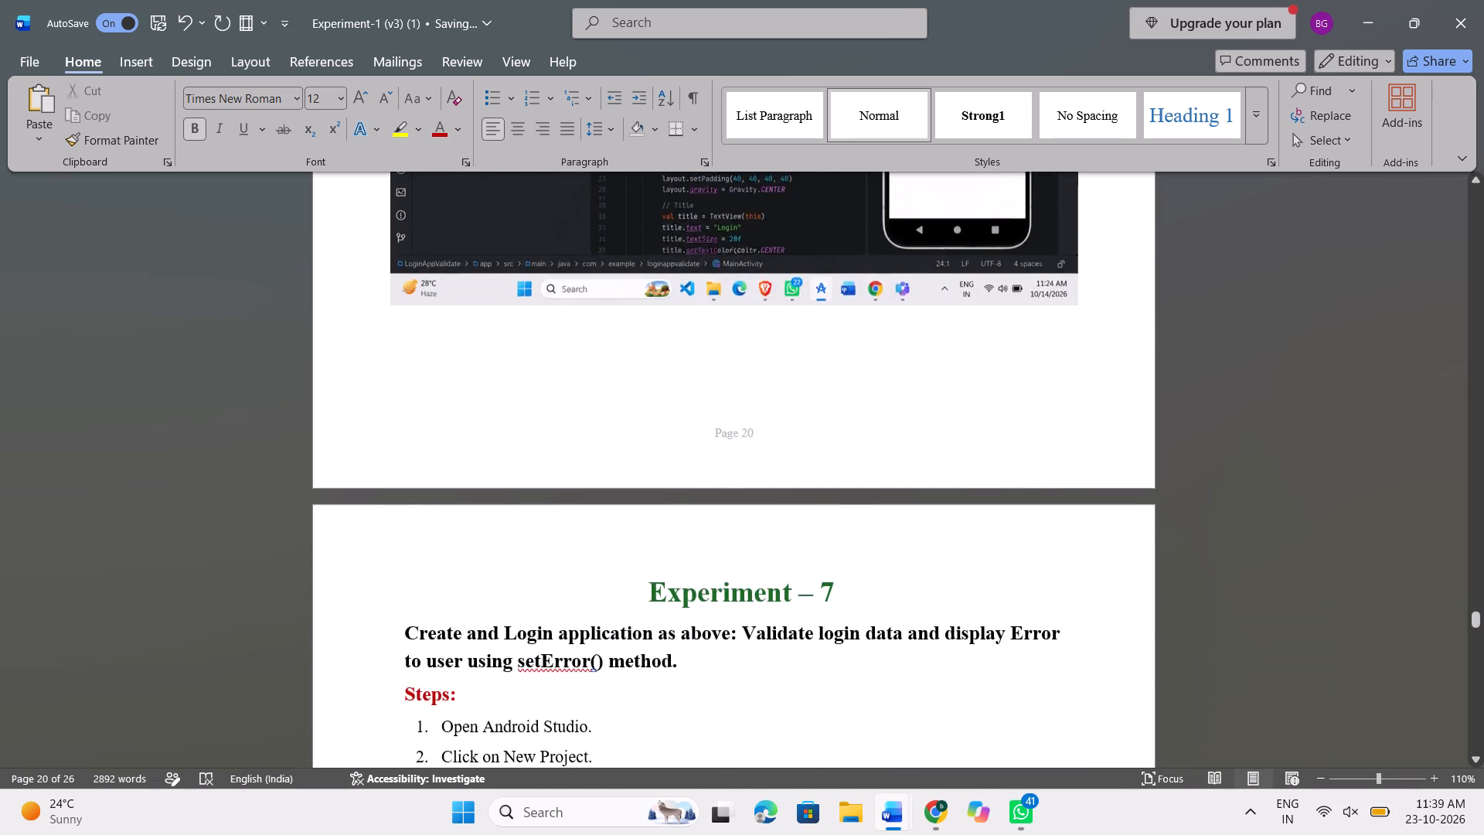
pyautogui.scroll(-4, 652, 675)
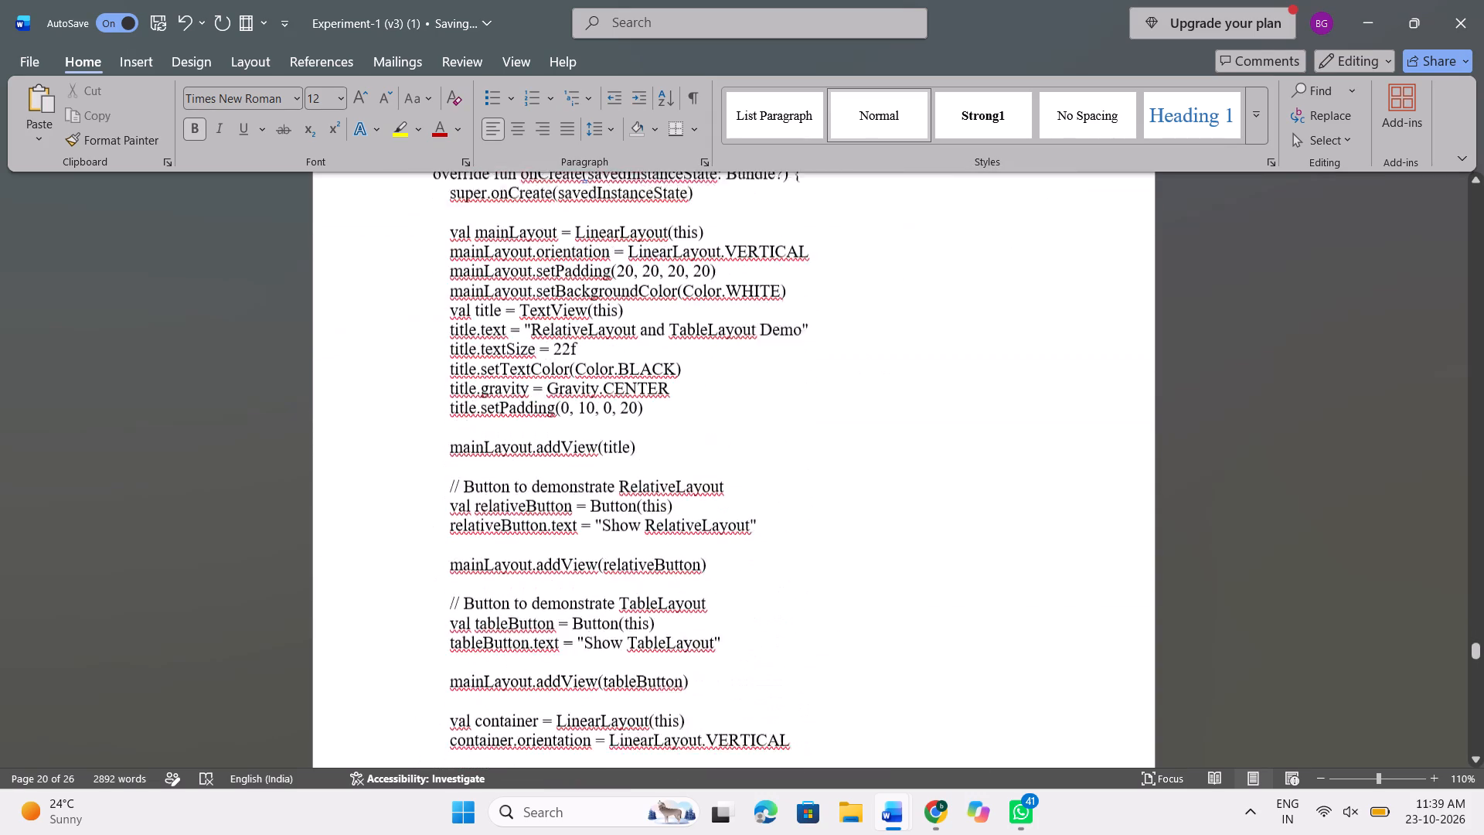
pyautogui.scroll(-3, 652, 675)
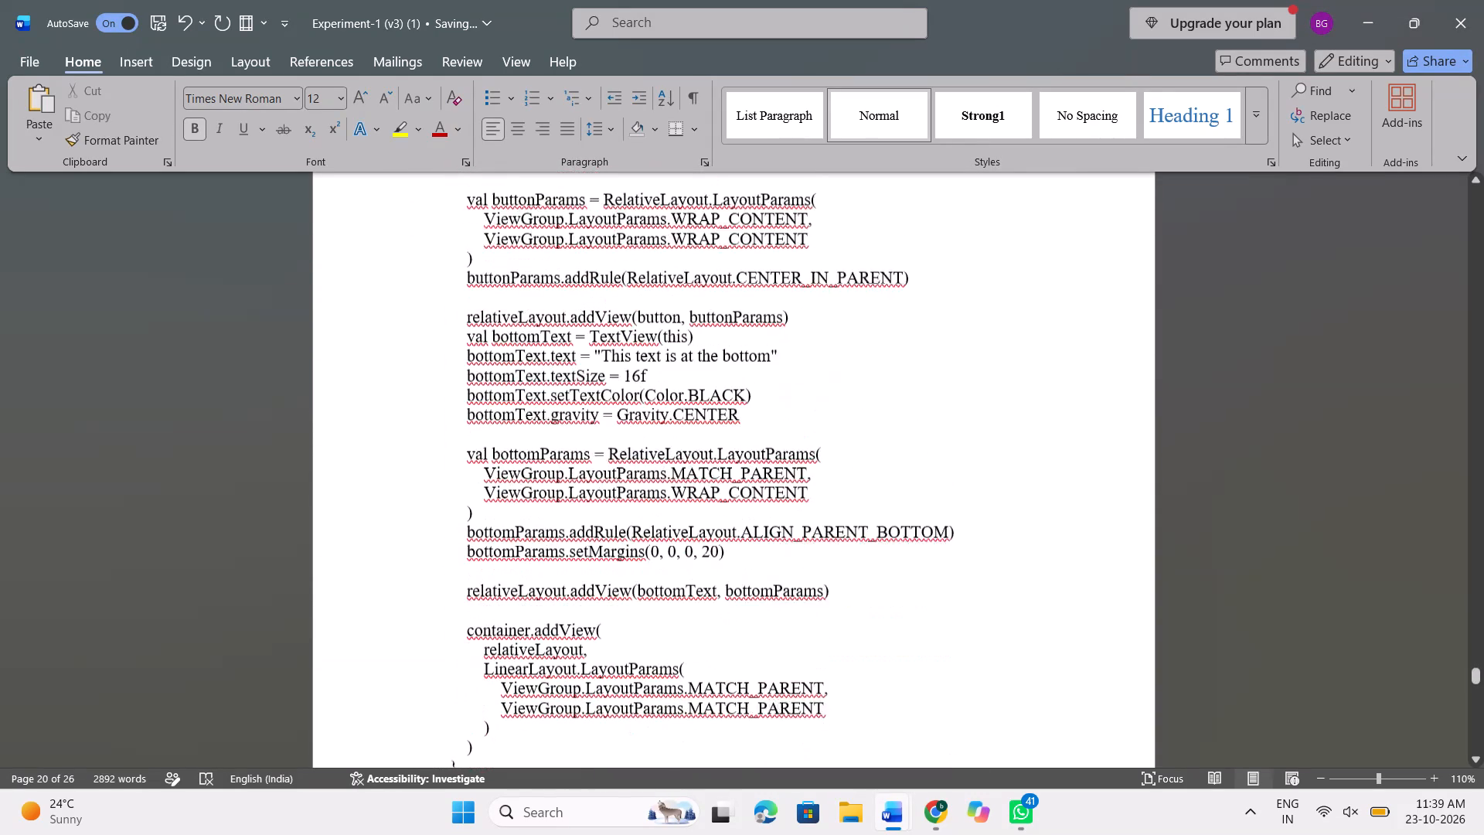
pyautogui.scroll(-3, 652, 675)
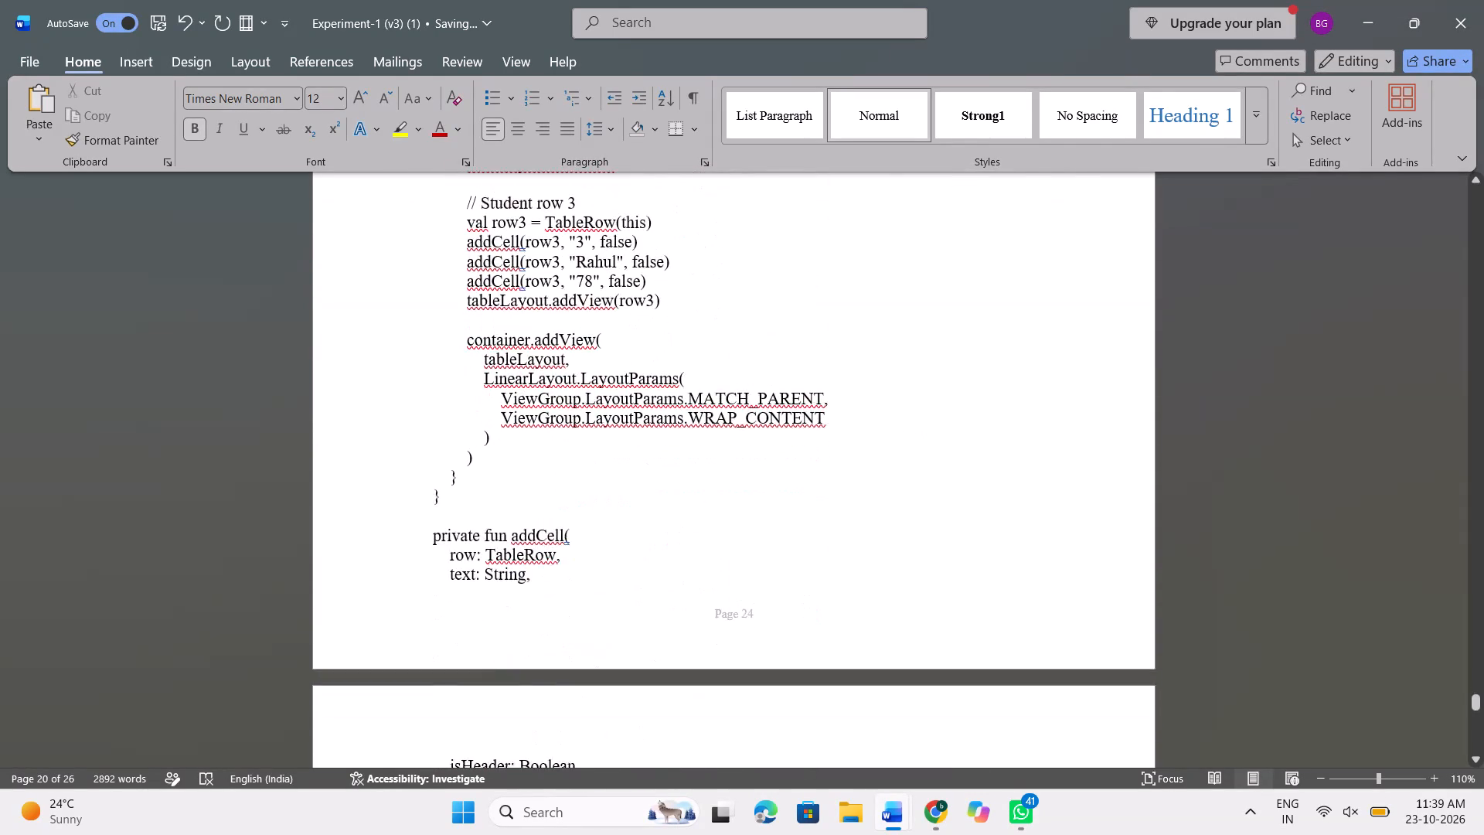
pyautogui.scroll(-2, 652, 675)
pyautogui.scroll(1, 652, 675)
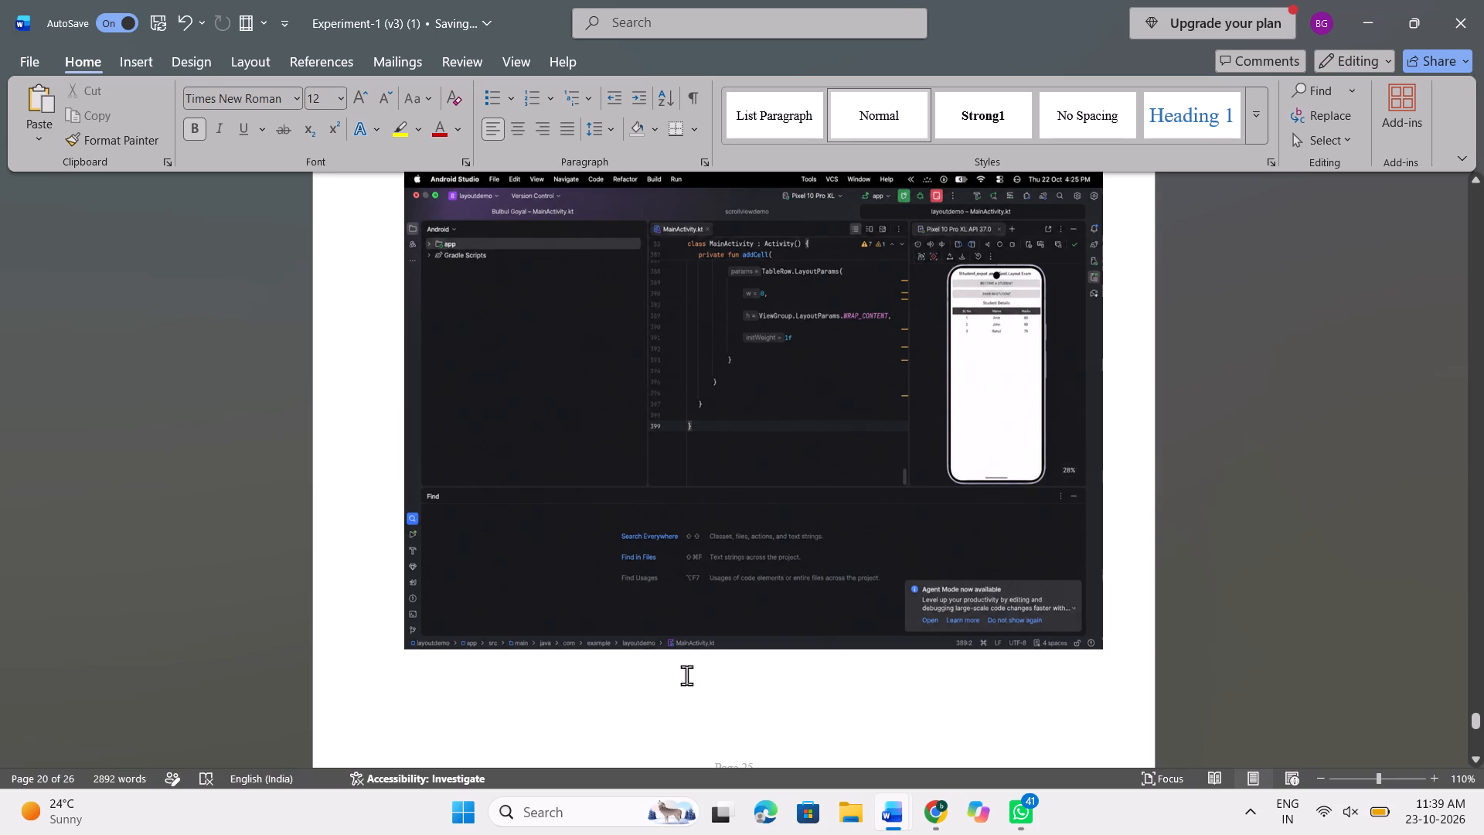
pyautogui.click(808, 627)
pyautogui.press('BackSpace')
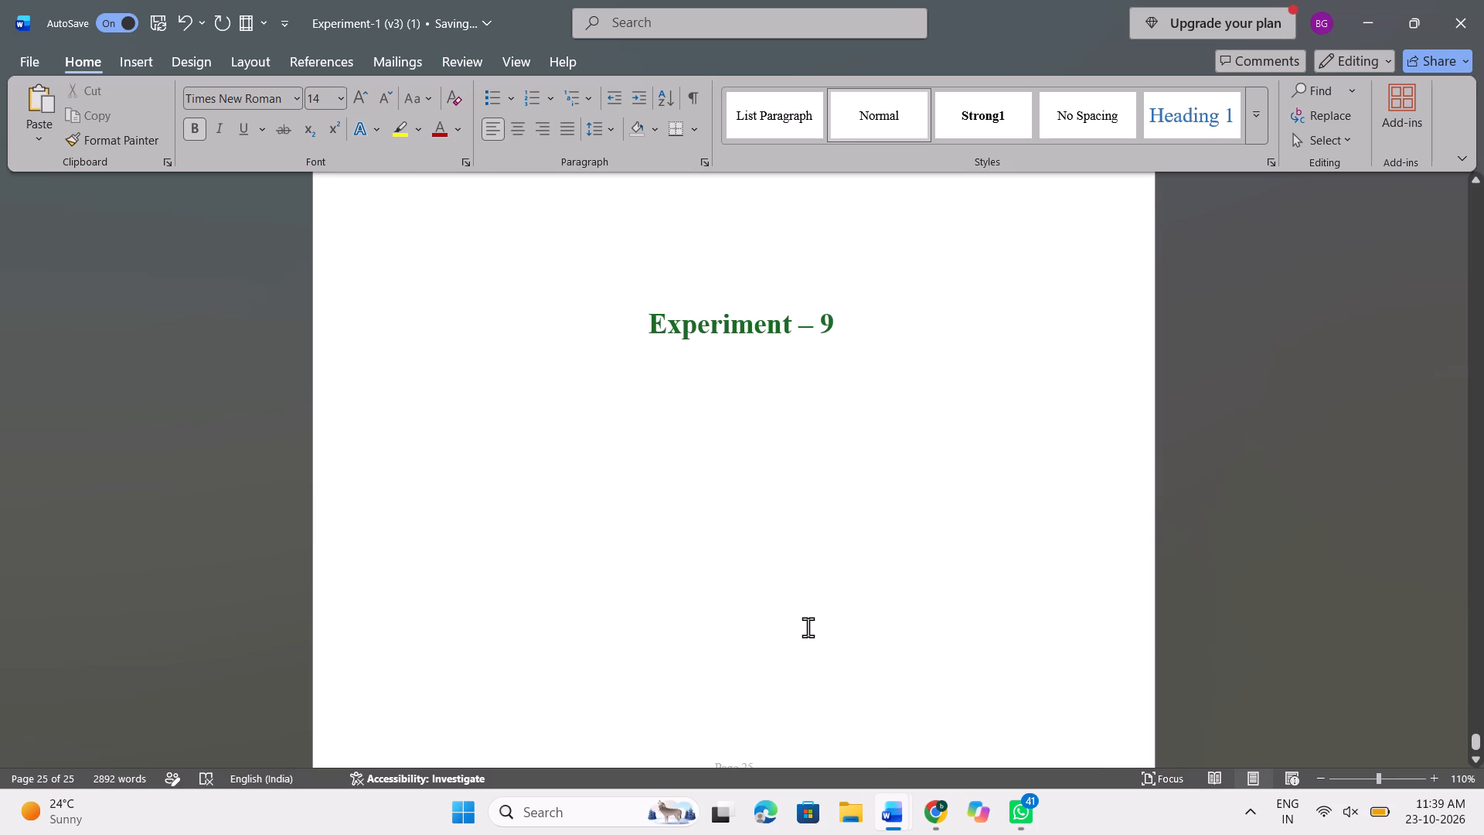
pyautogui.scroll(1, 808, 627)
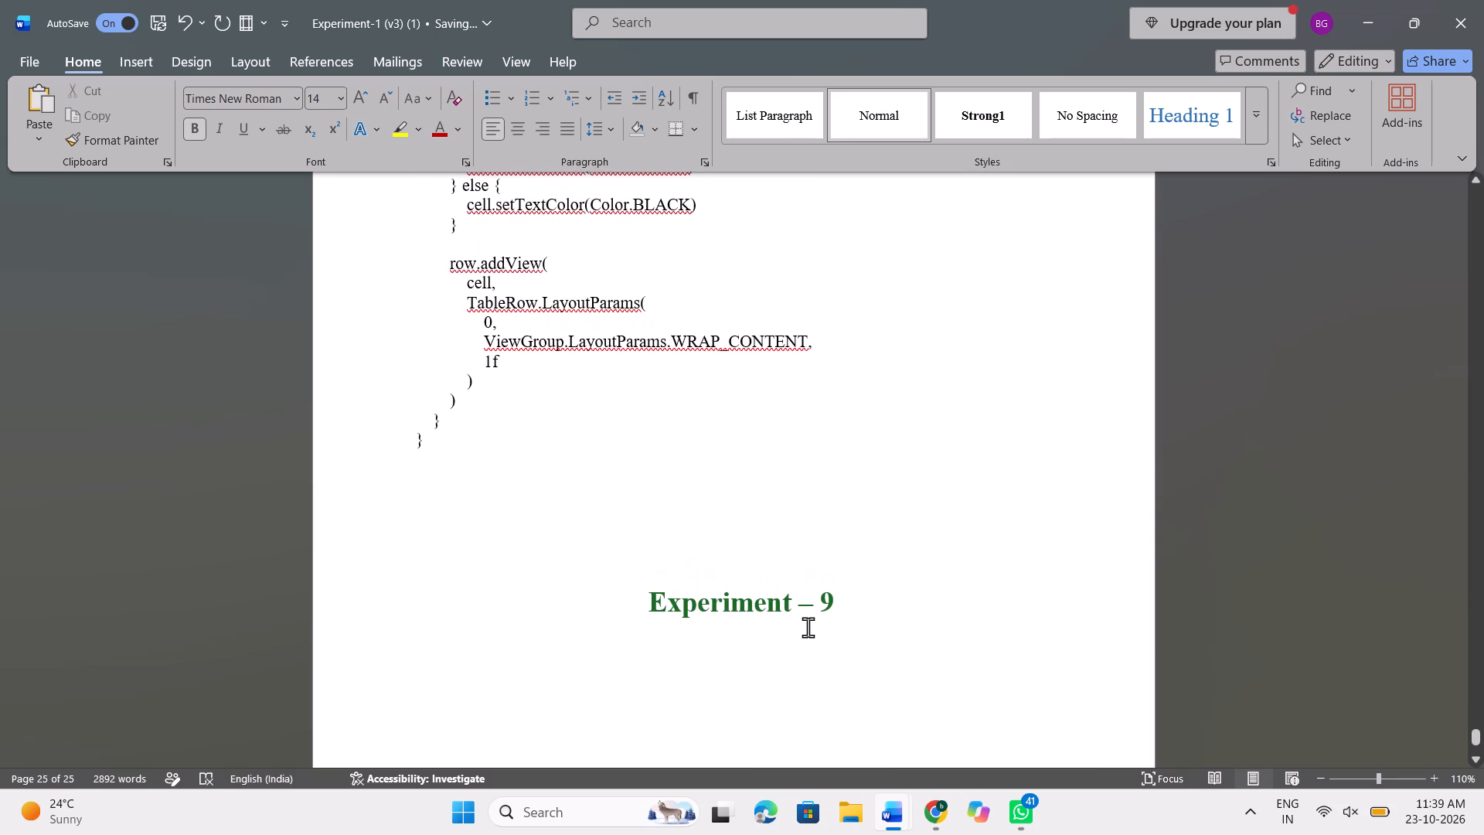
pyautogui.hotkey('ctrl', 'v')
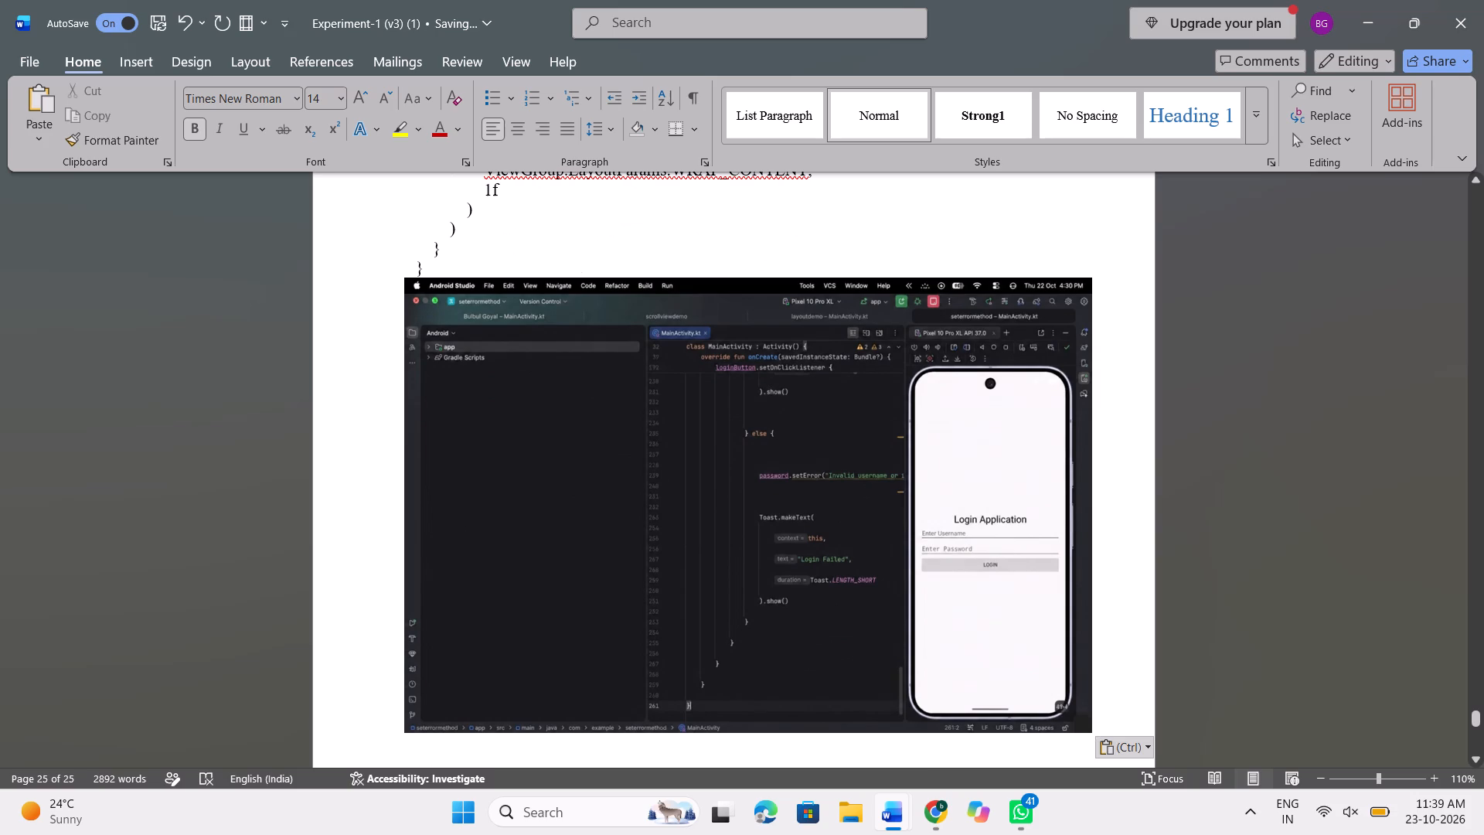
# Insert a line break after the final closing brace of the Kotlin code, above the pasted Login Application screenshot.
pyautogui.click(432, 267)
pyautogui.press('Return')
# Renumber the "Experiment – 9" heading on the last page as "Experiment – 8".
pyautogui.scroll(-1, 432, 267)
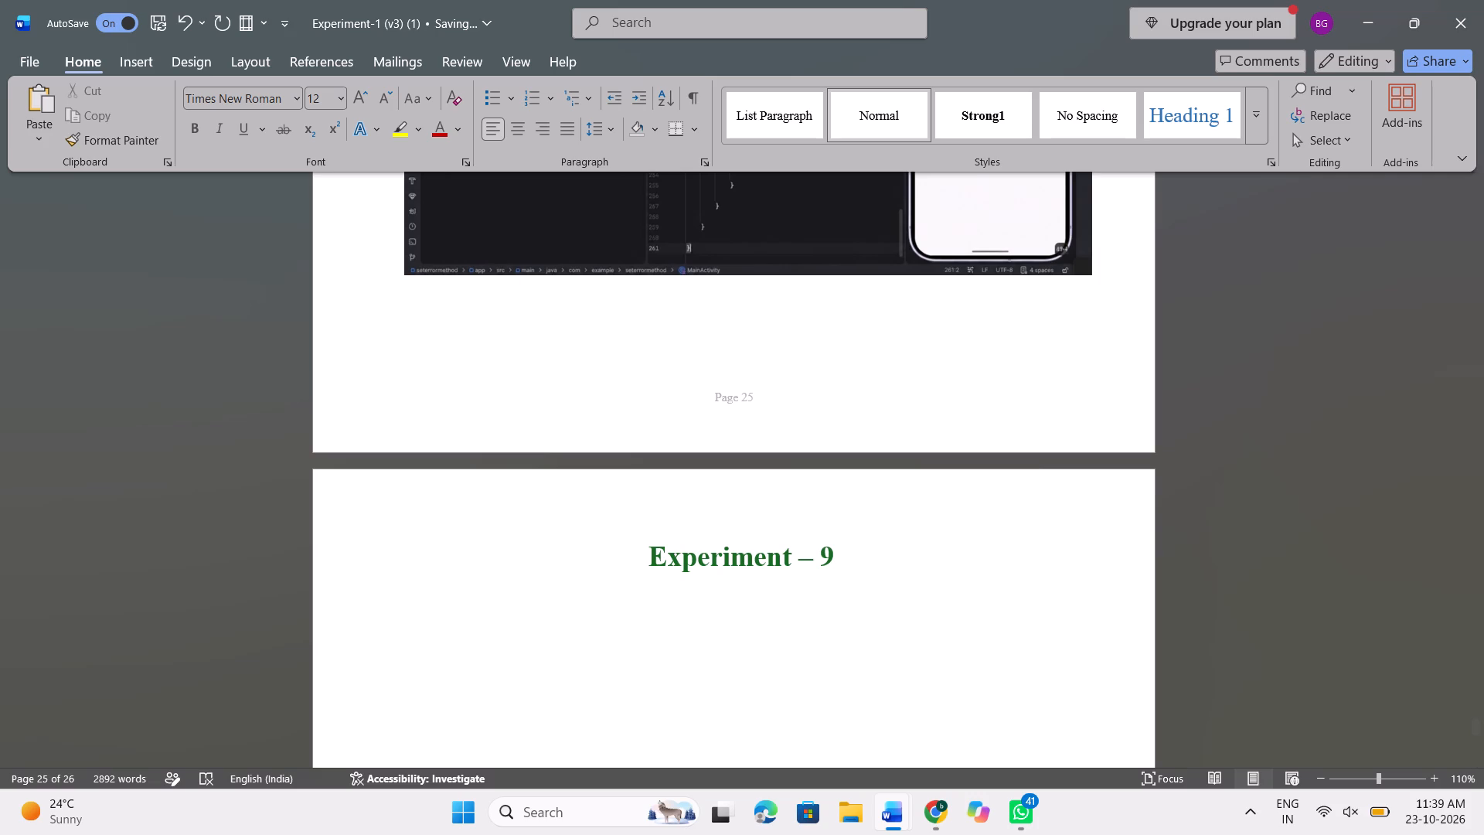
pyautogui.scroll(1, 475, 322)
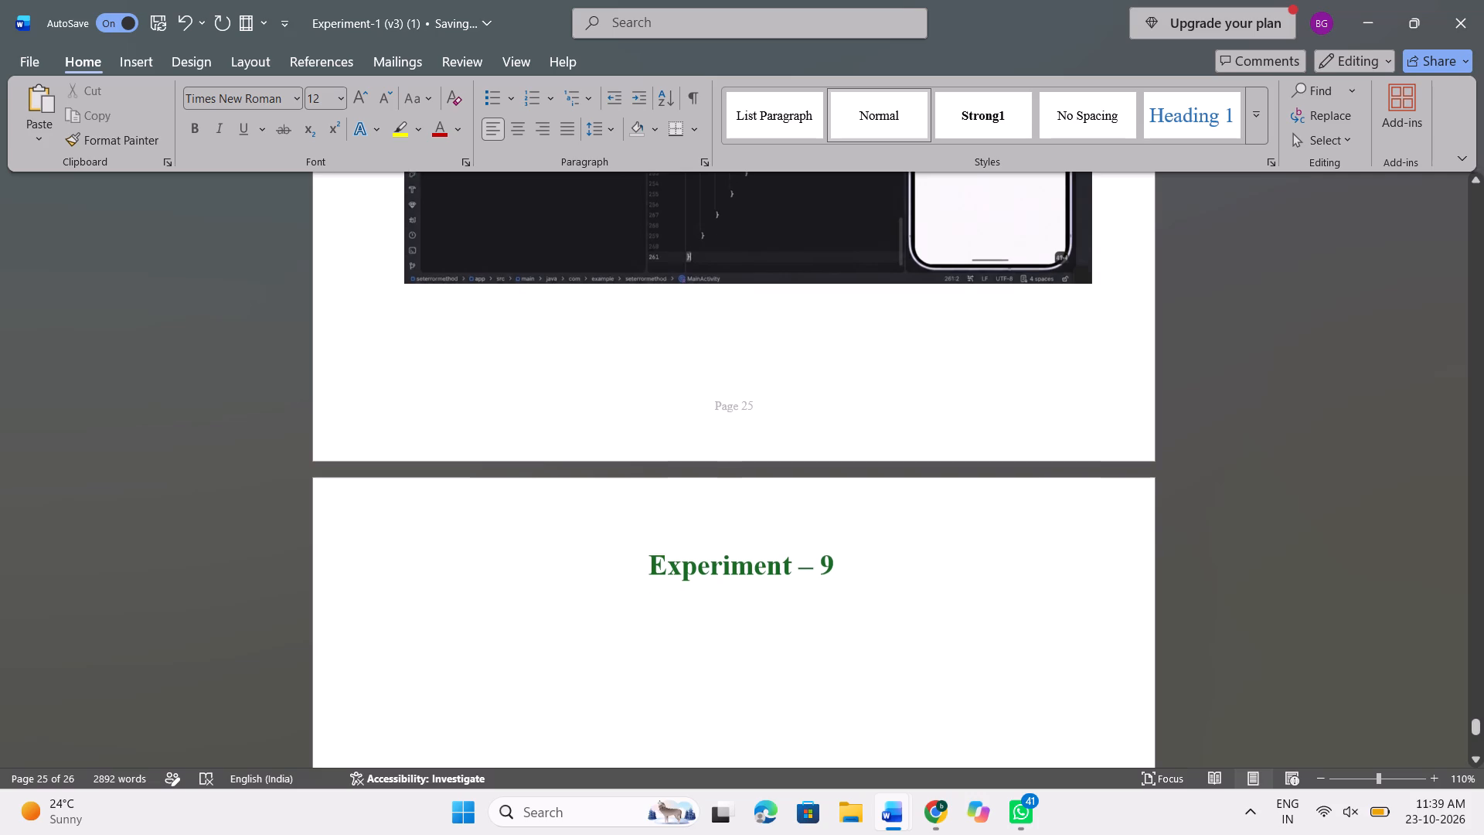
pyautogui.scroll(1, 475, 322)
pyautogui.scroll(-1, 475, 322)
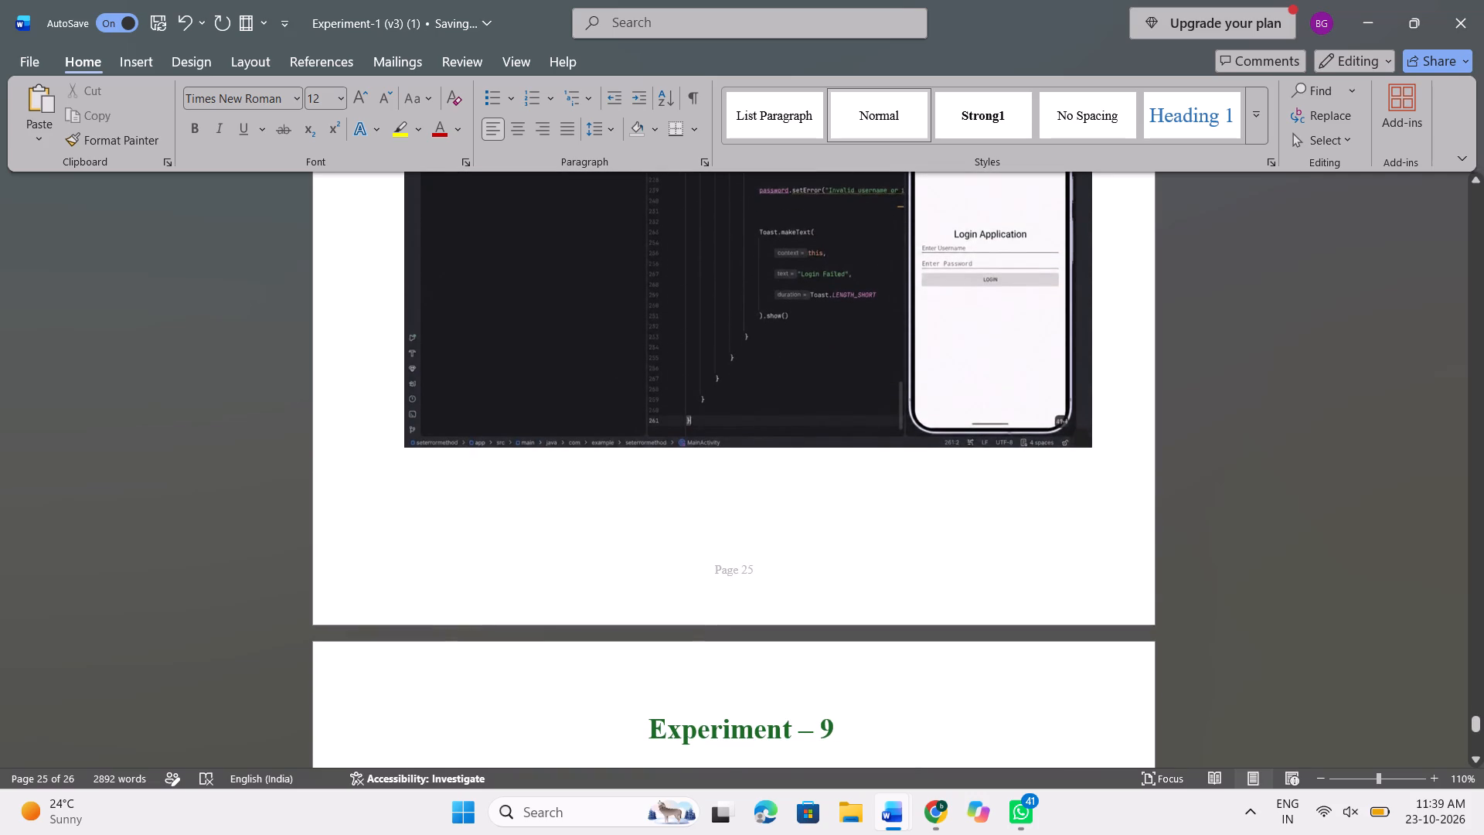
pyautogui.scroll(-1, 604, 416)
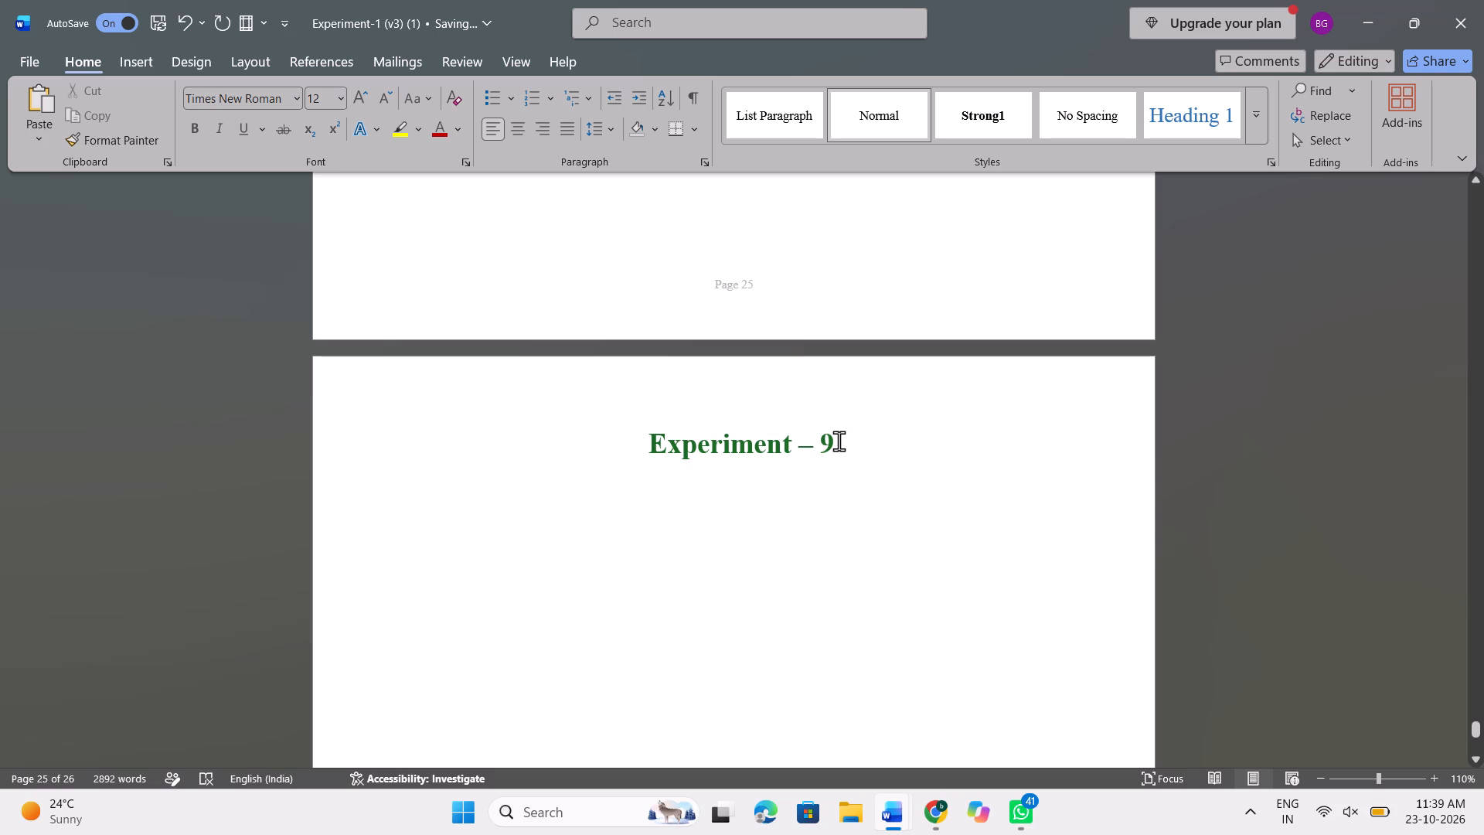
pyautogui.click(837, 441)
pyautogui.press('BackSpace')
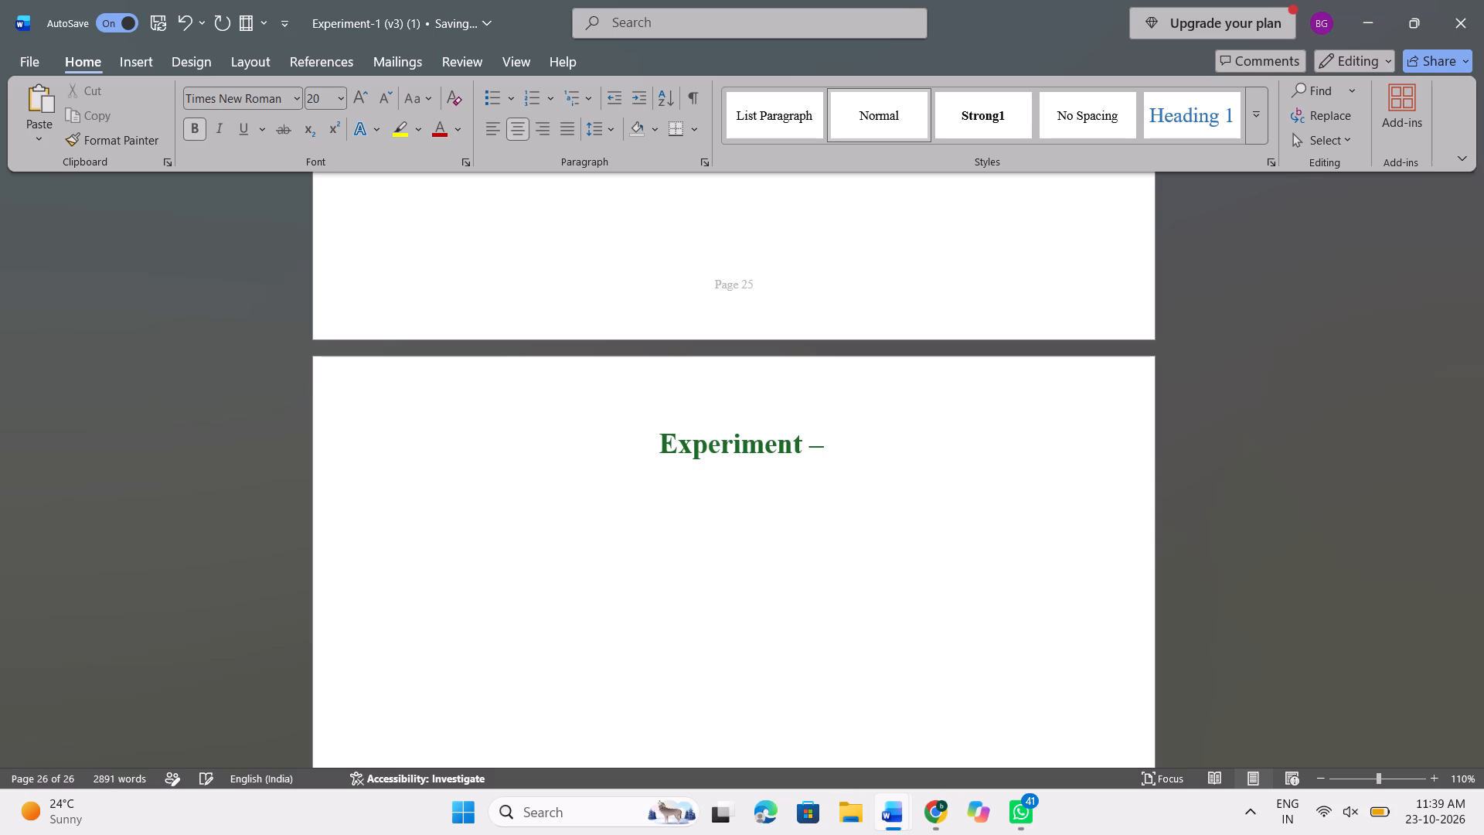
pyautogui.press('8')
# Switch to Amizone in Chrome, close the session plan, and open the faculty feedback for Advanced Java Programming.
pyautogui.click(945, 813)
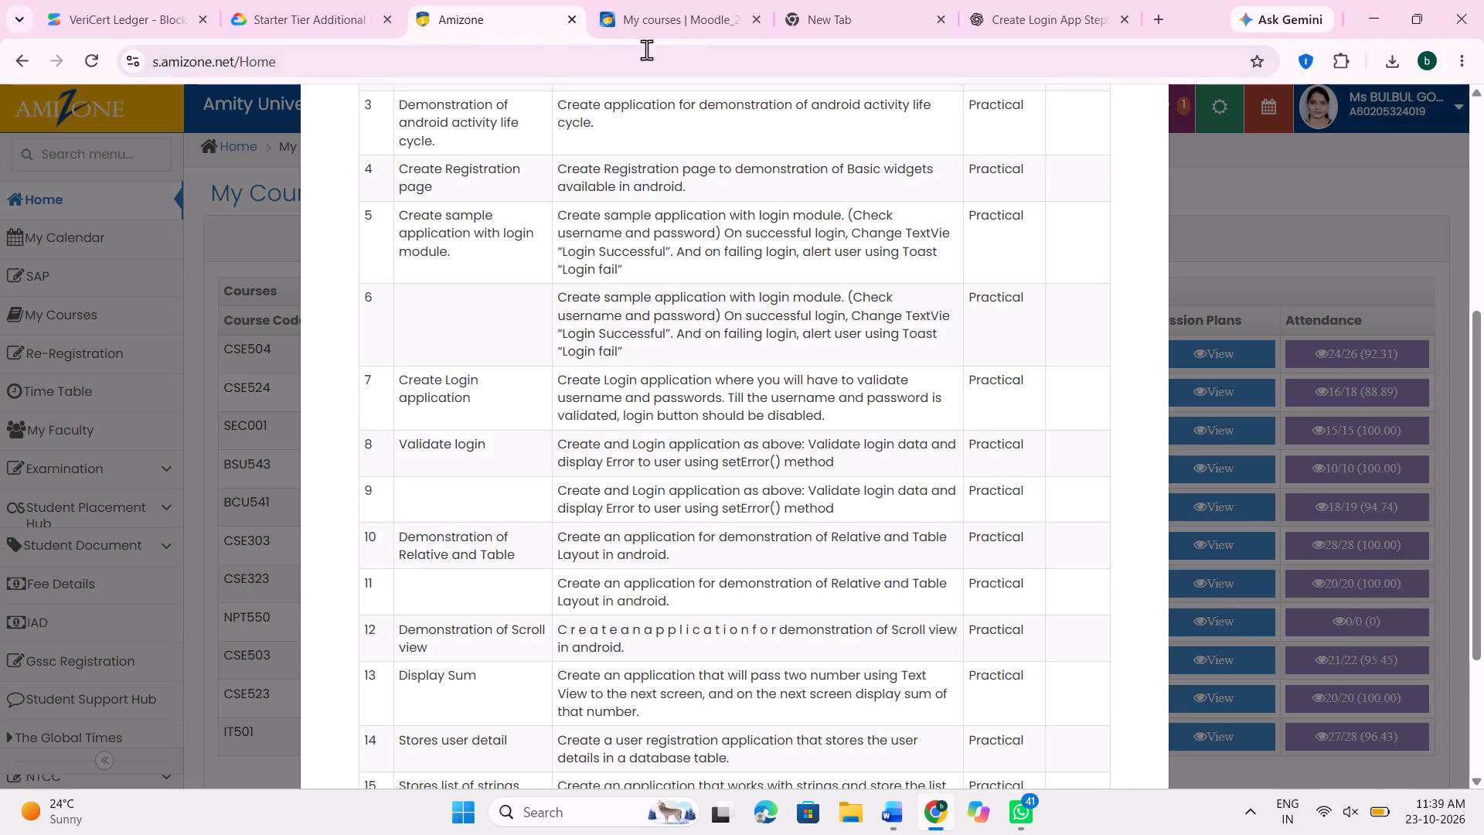
pyautogui.click(238, 169)
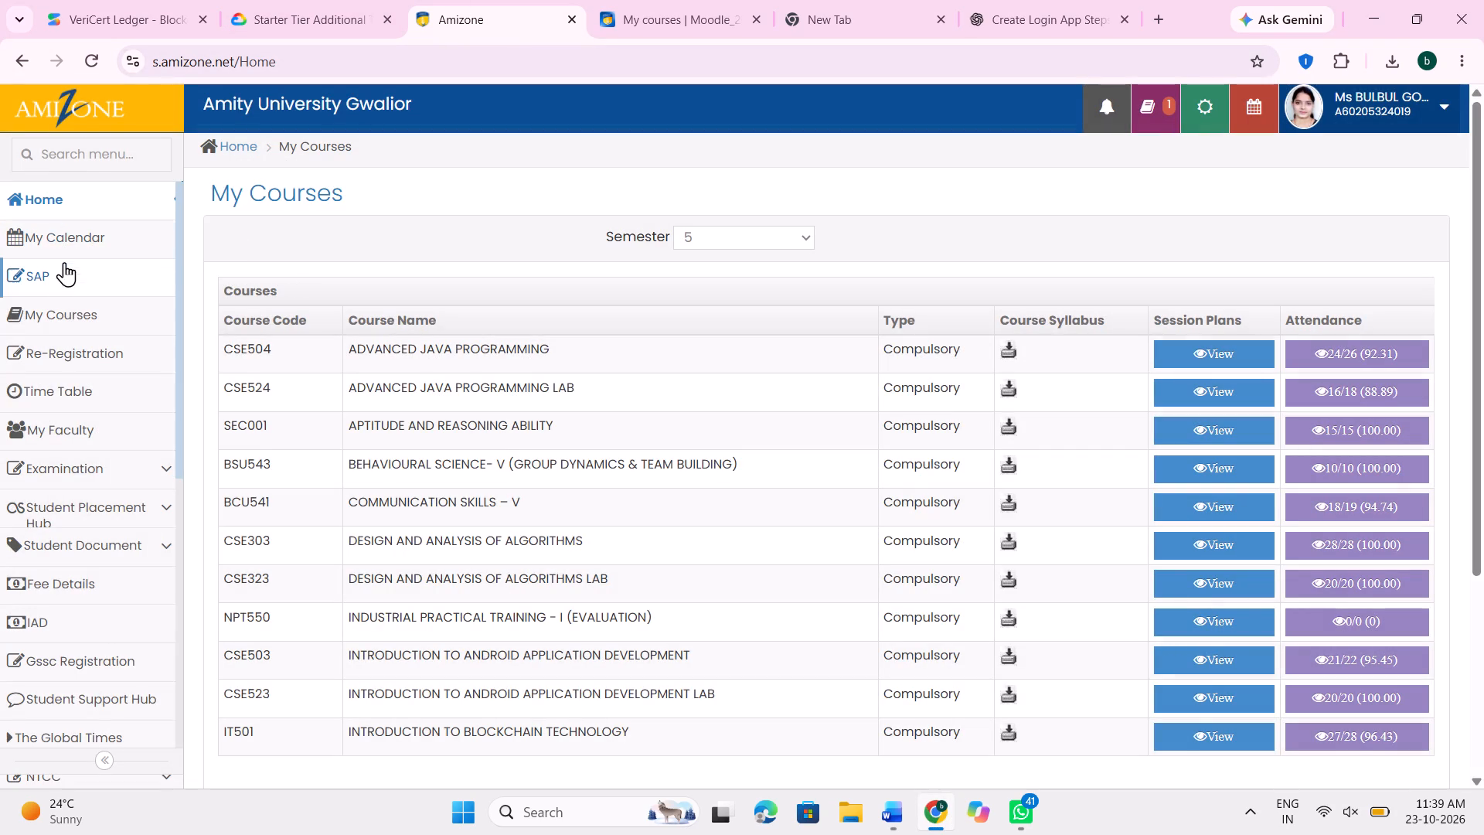
pyautogui.click(66, 428)
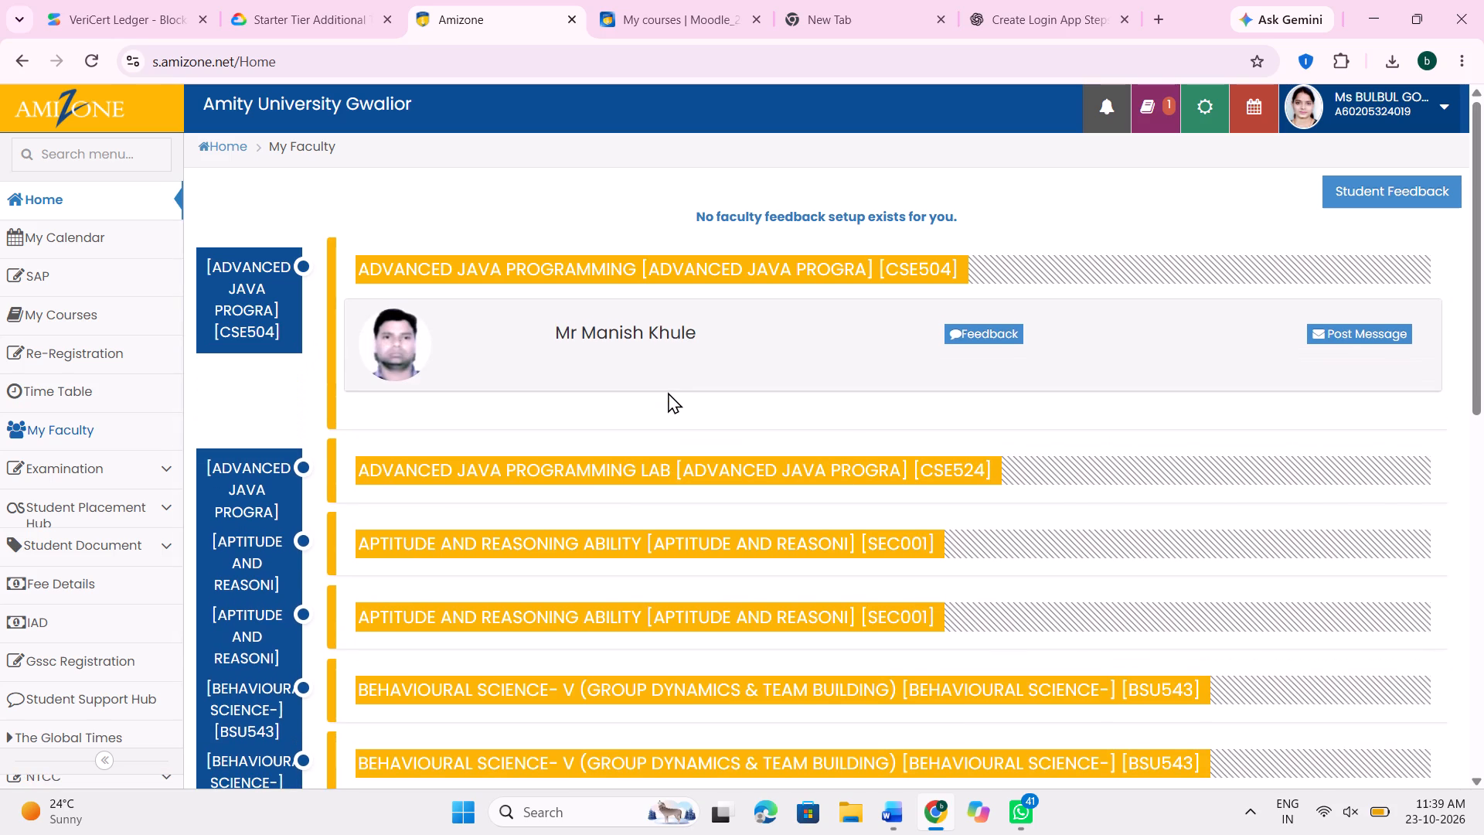
pyautogui.click(974, 332)
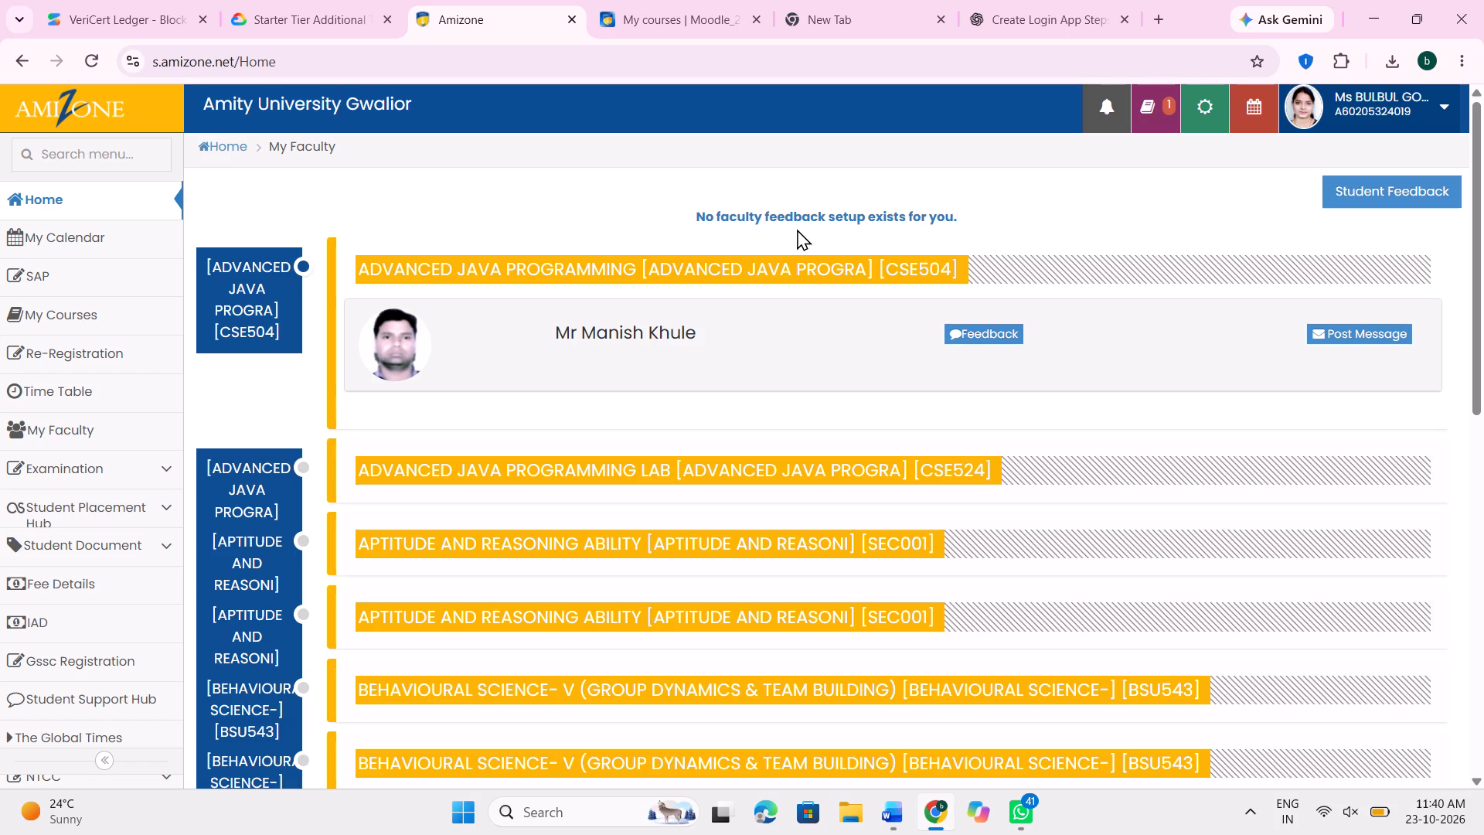
# Check the faculty entries for Advanced Java Programming Lab and Aptitude and Reasoning Ability, and view the Student Feedback form.
pyautogui.click(803, 482)
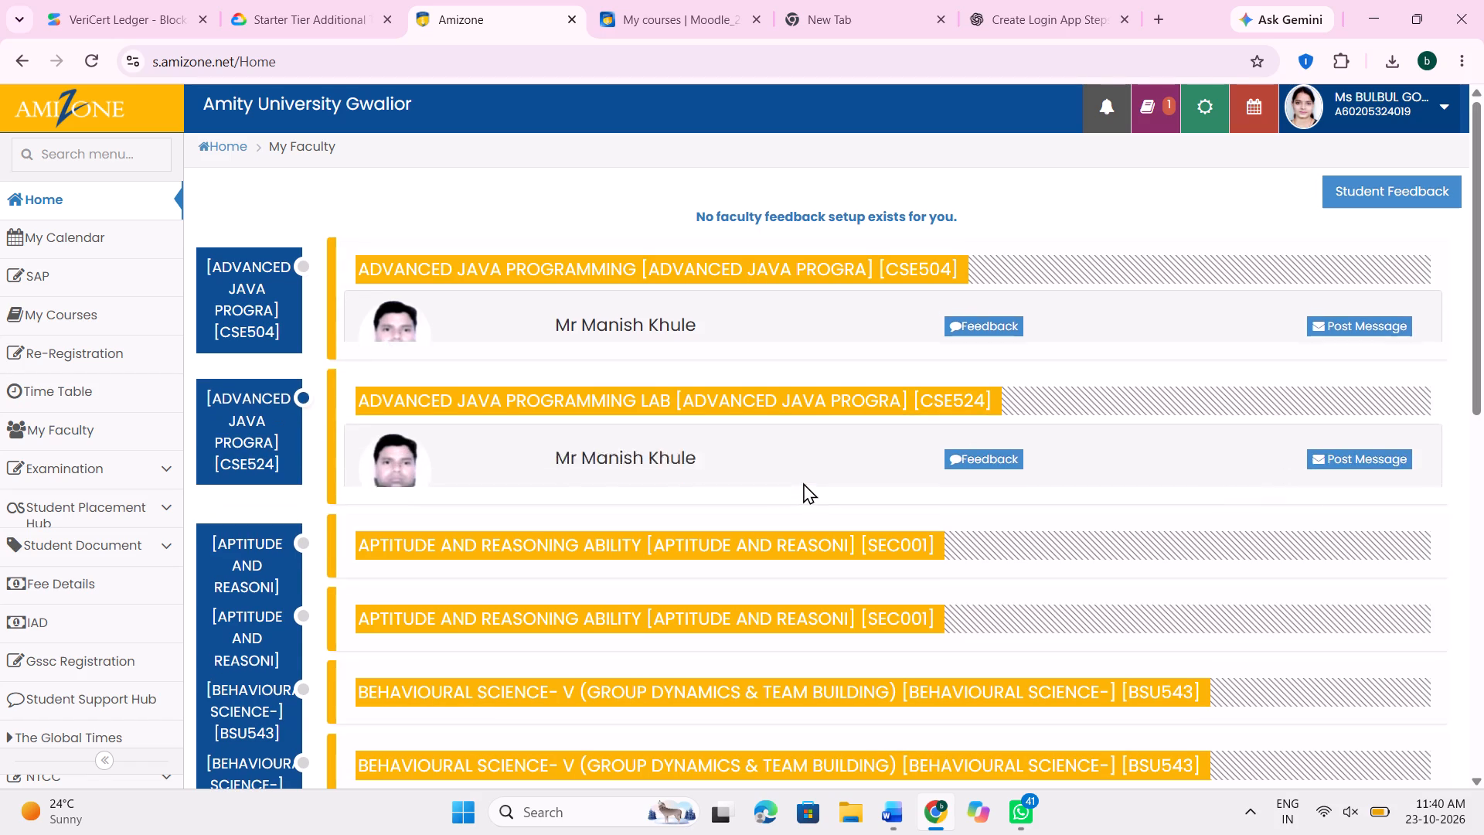
pyautogui.click(840, 537)
pyautogui.scroll(-1, 840, 537)
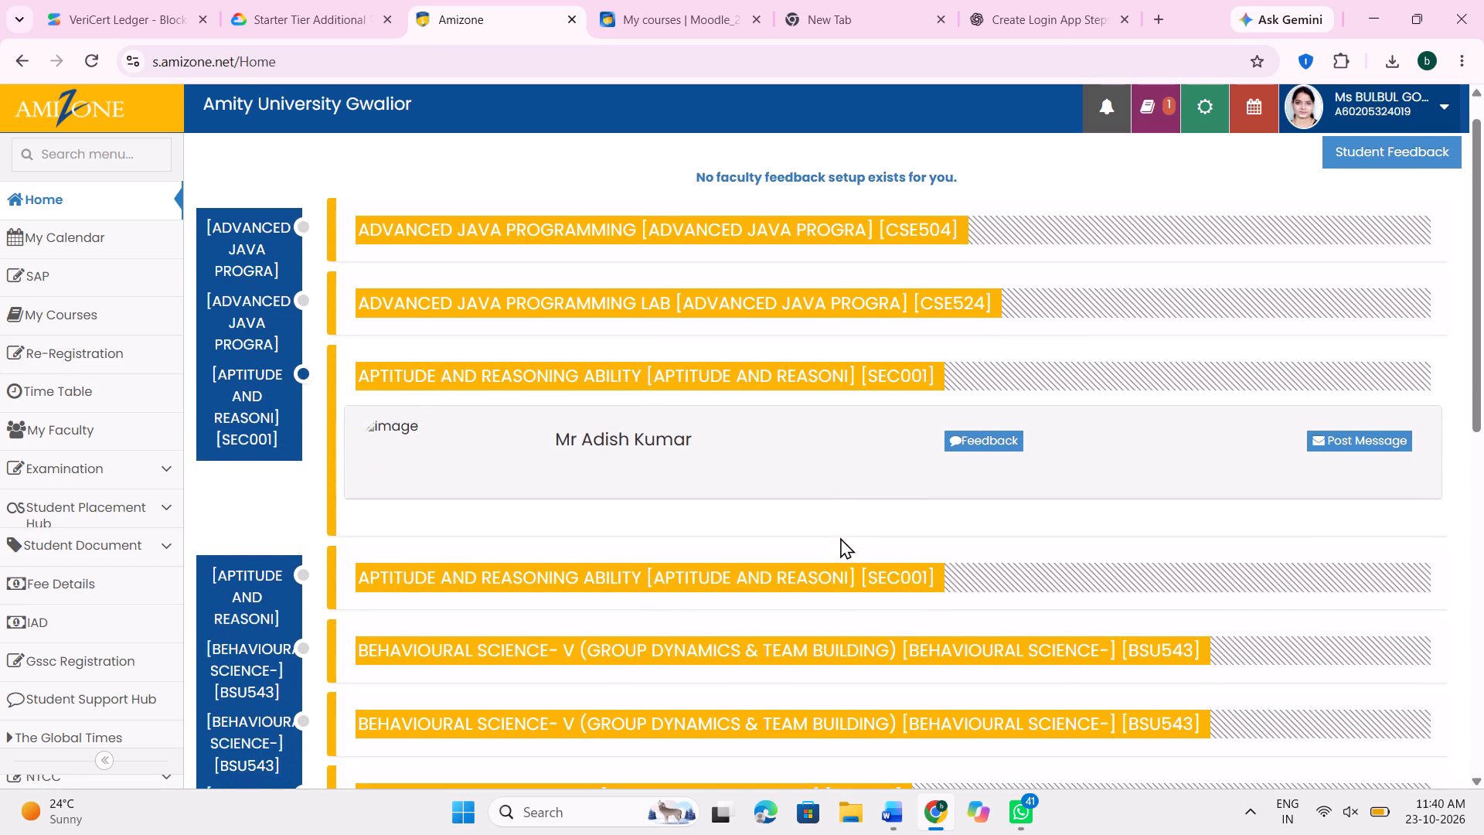
pyautogui.scroll(-1, 840, 537)
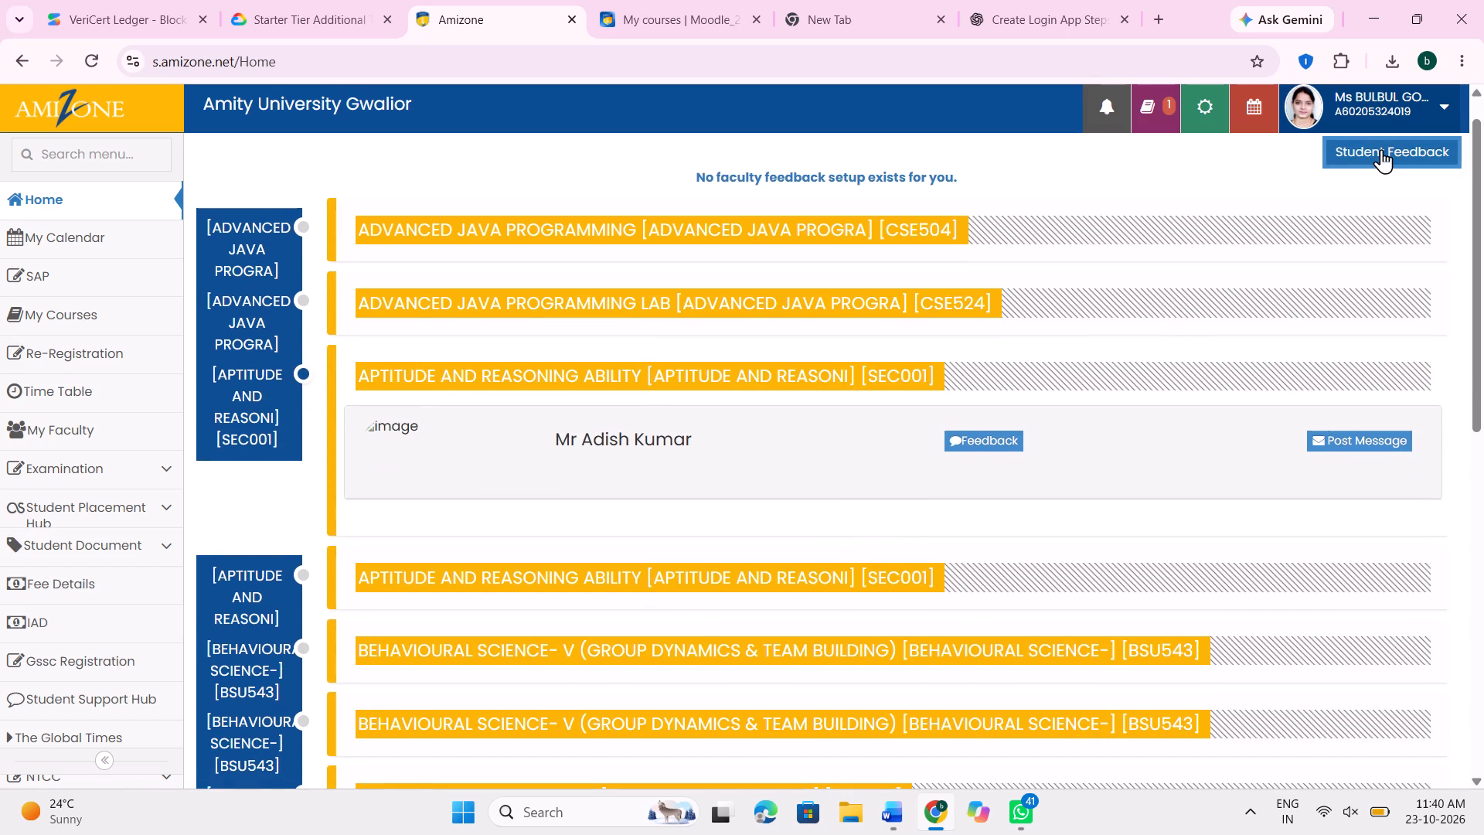
pyautogui.click(1381, 149)
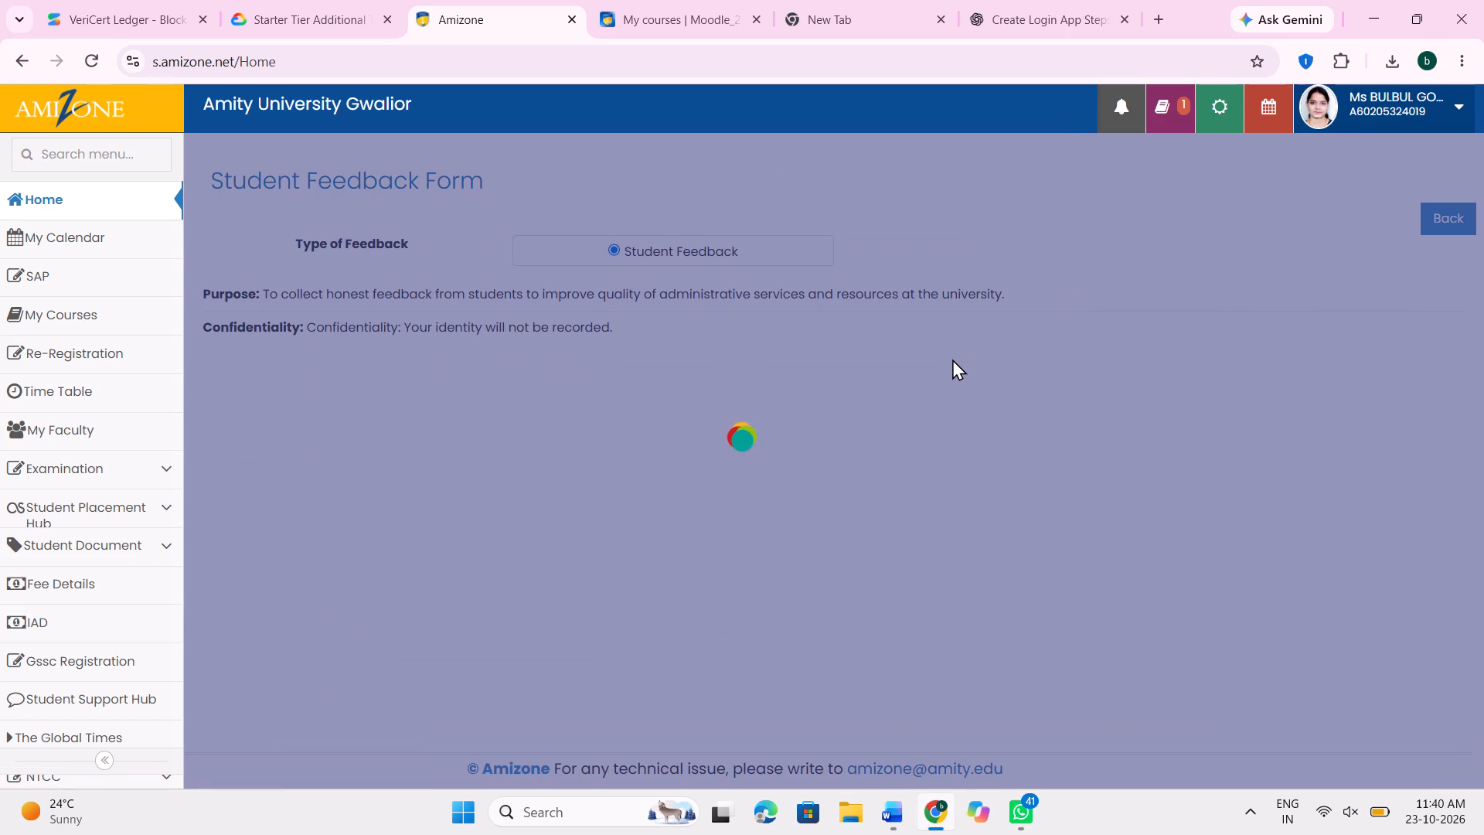
pyautogui.scroll(-4, 952, 359)
# Open the semester 5 session plan for Introduction to Android Application Development Lab (CSE523) and review its list of practical topics.
pyautogui.click(115, 321)
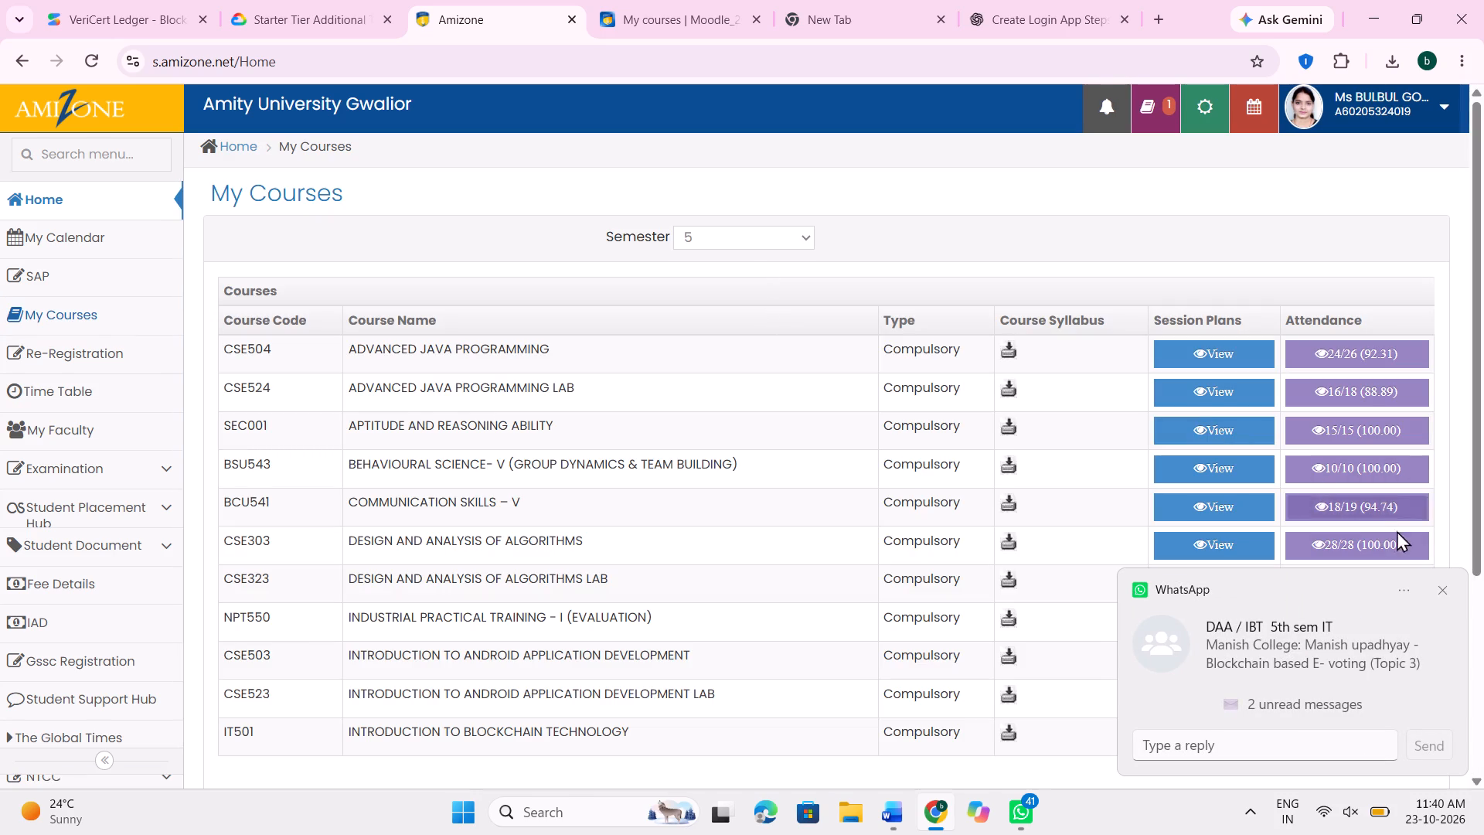
pyautogui.click(1439, 586)
pyautogui.scroll(-1, 1278, 594)
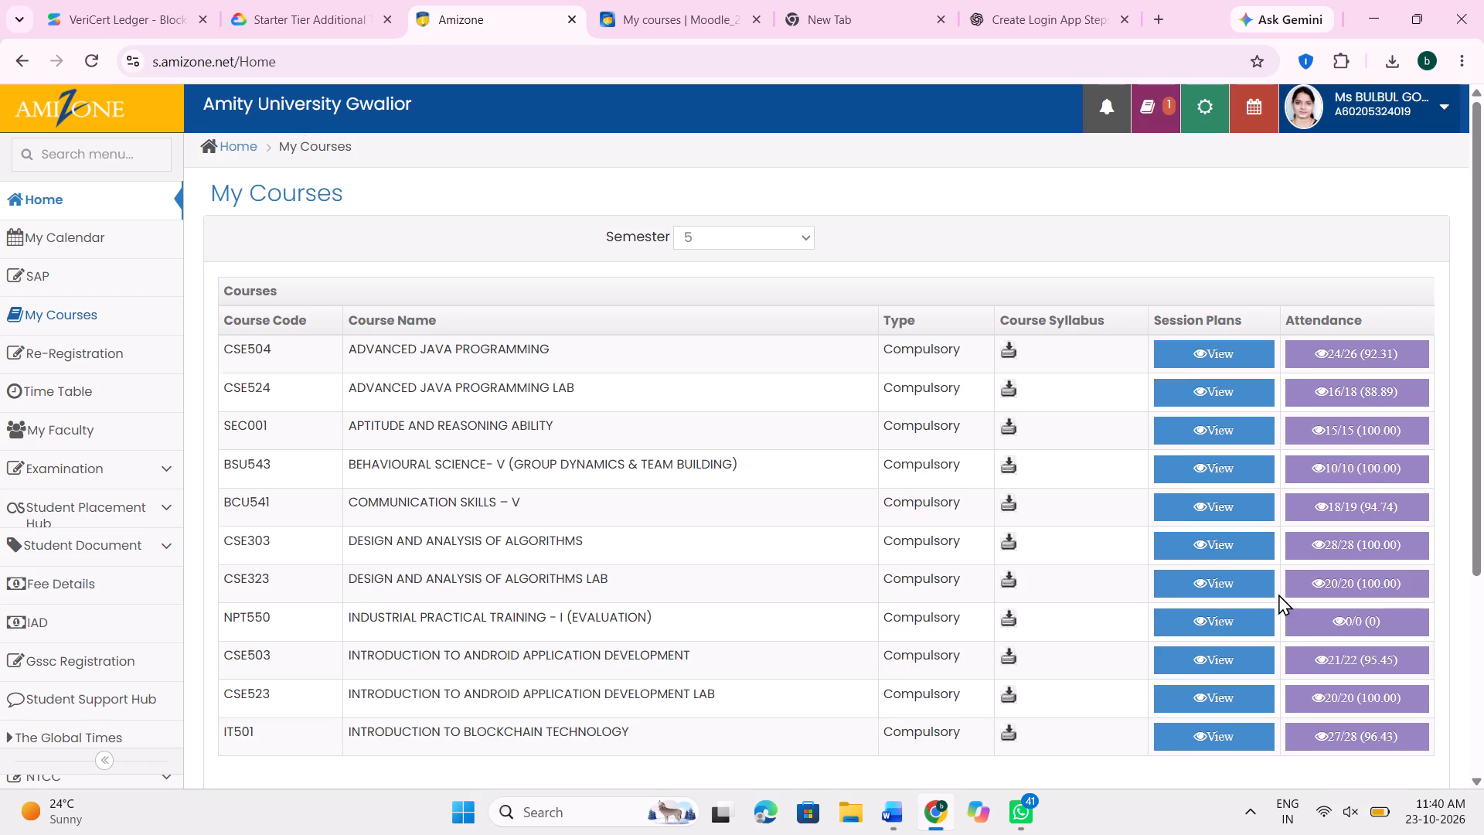
pyautogui.scroll(-1, 1278, 594)
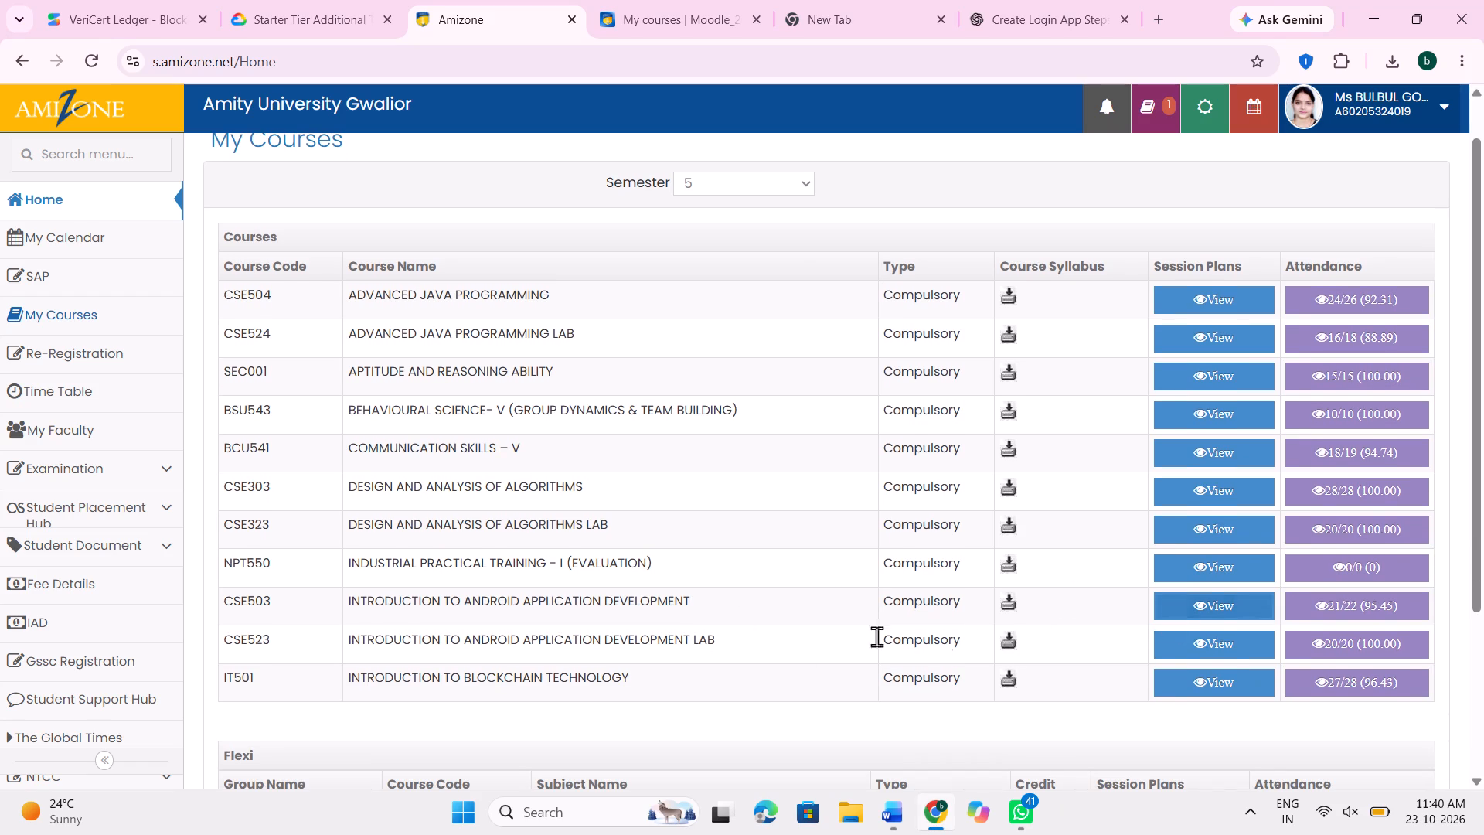
pyautogui.click(1244, 641)
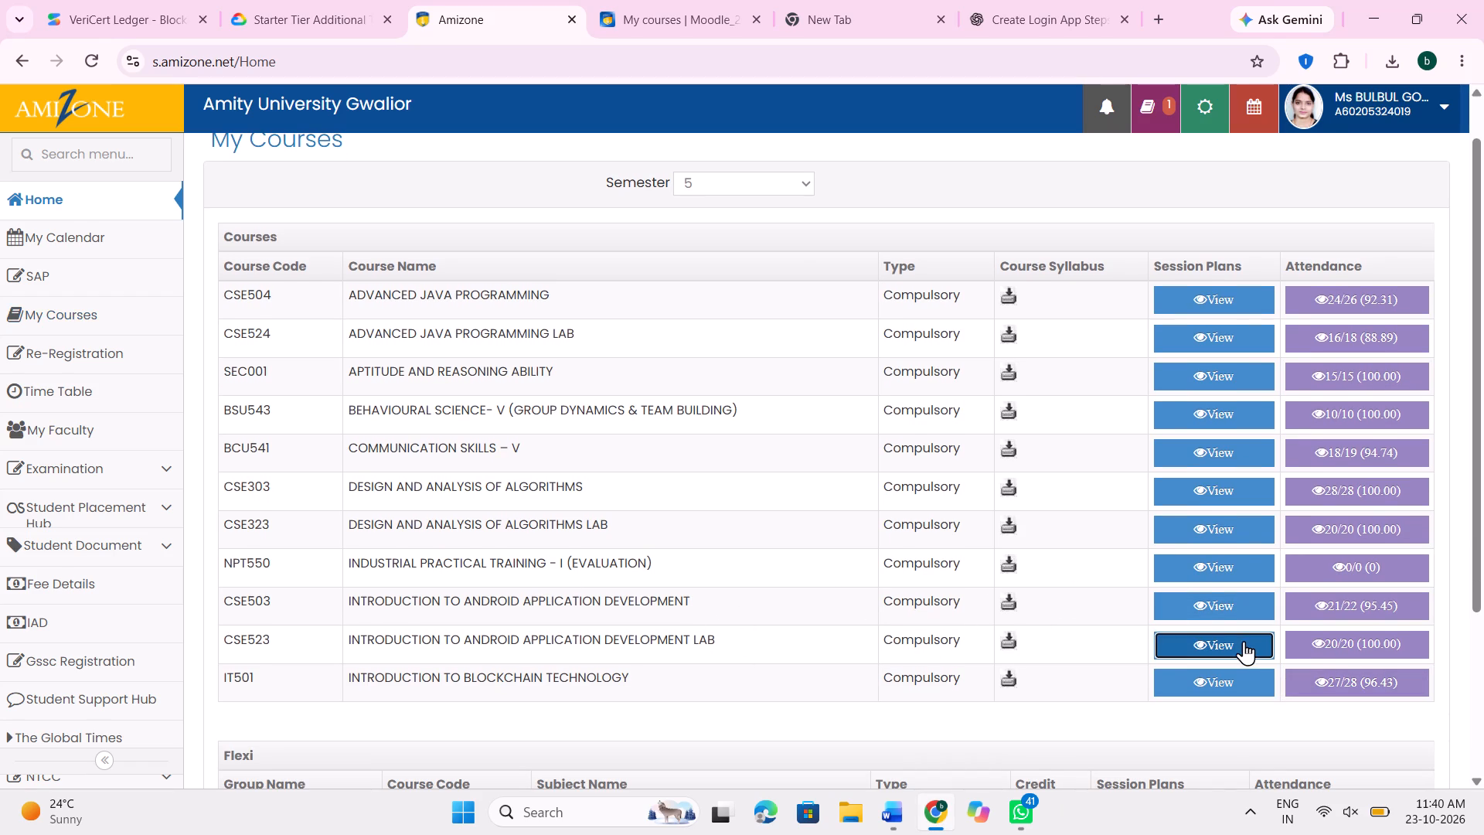
pyautogui.scroll(-2, 1033, 680)
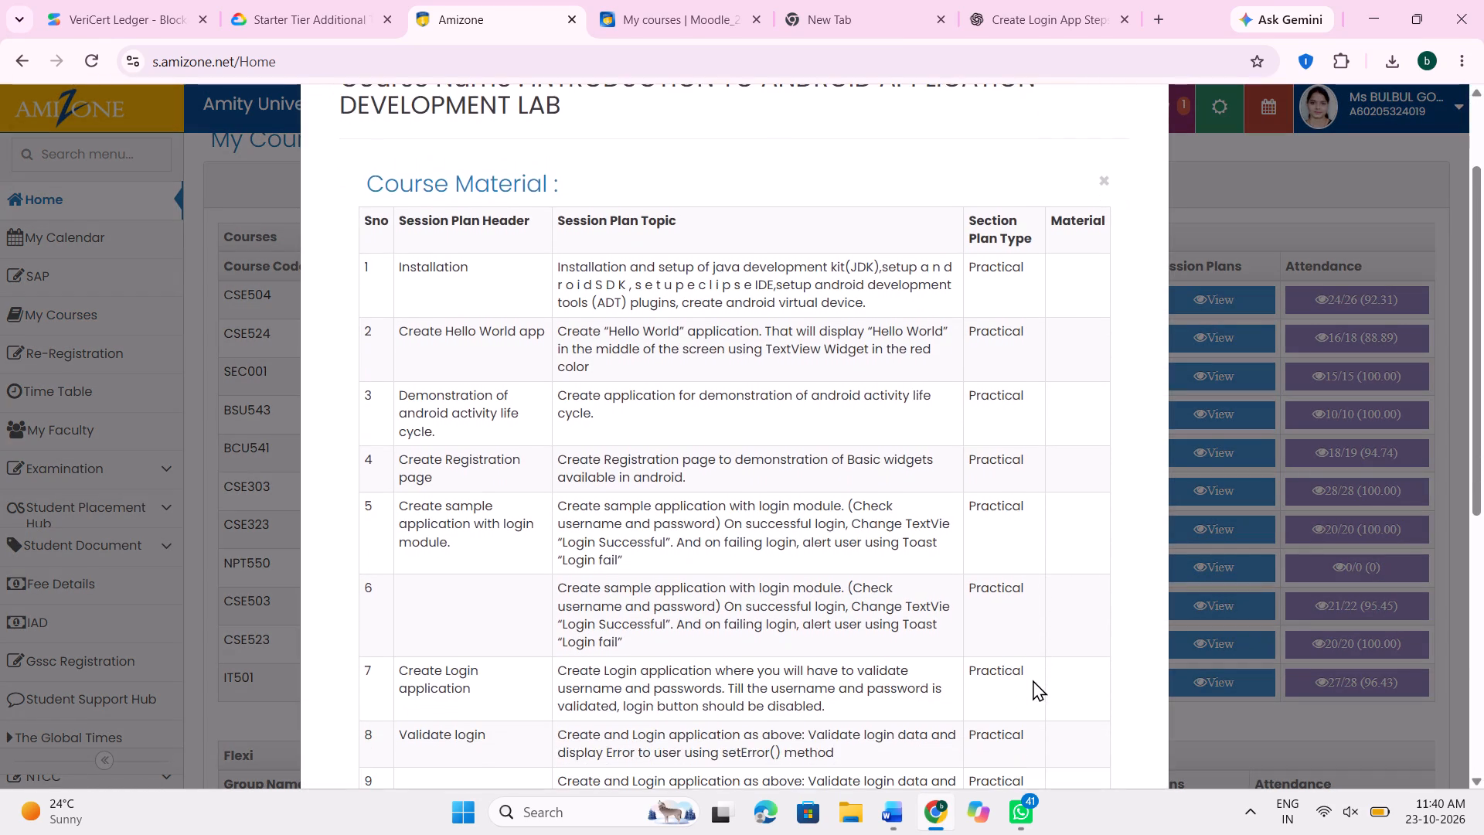
pyautogui.scroll(-1, 1033, 680)
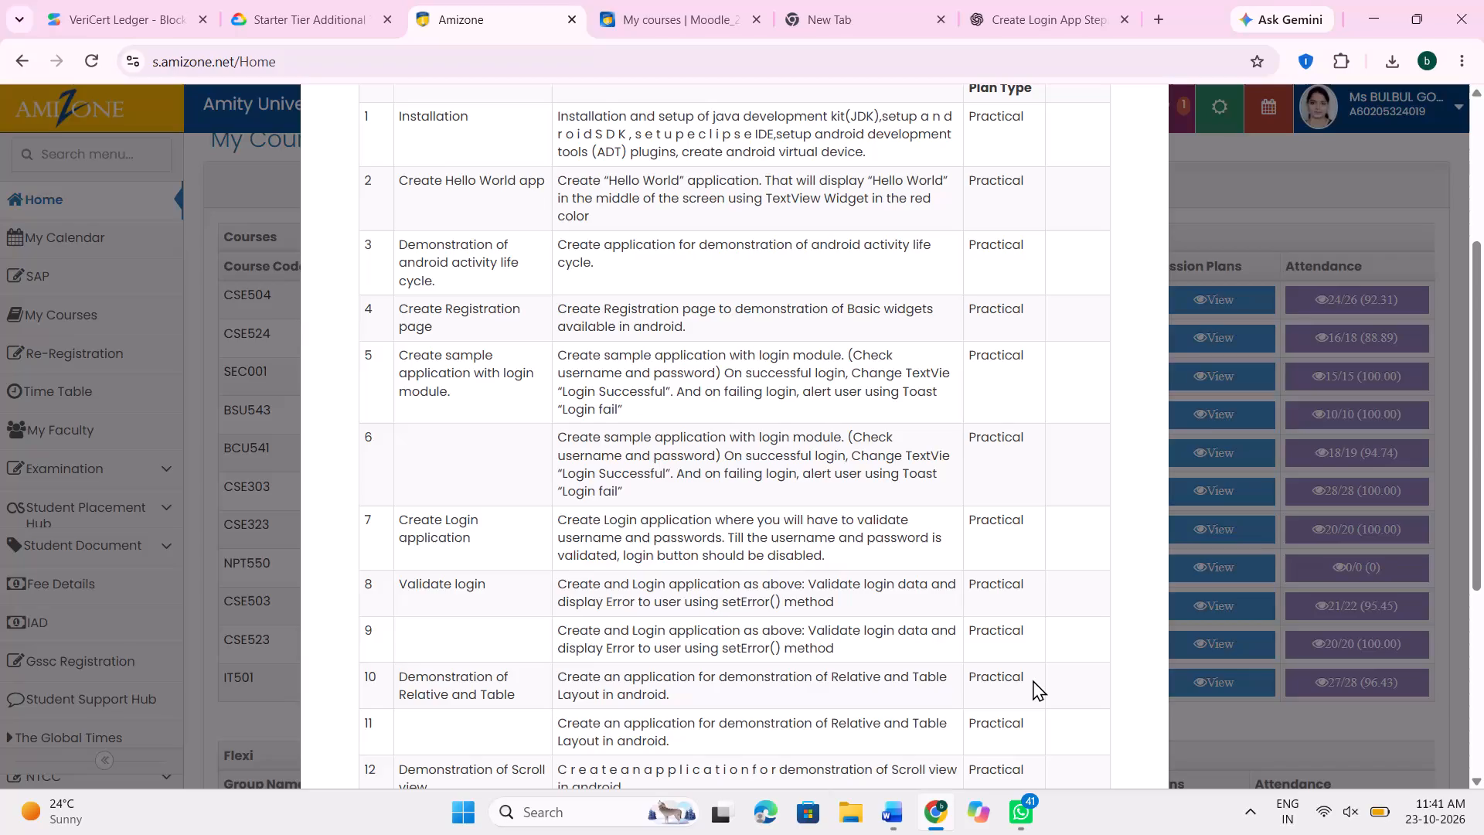
# Copy the session 10 description, "Create an application for demonstration of Relative and Table Layout in android.", from the session plan.
pyautogui.scroll(-1, 1033, 680)
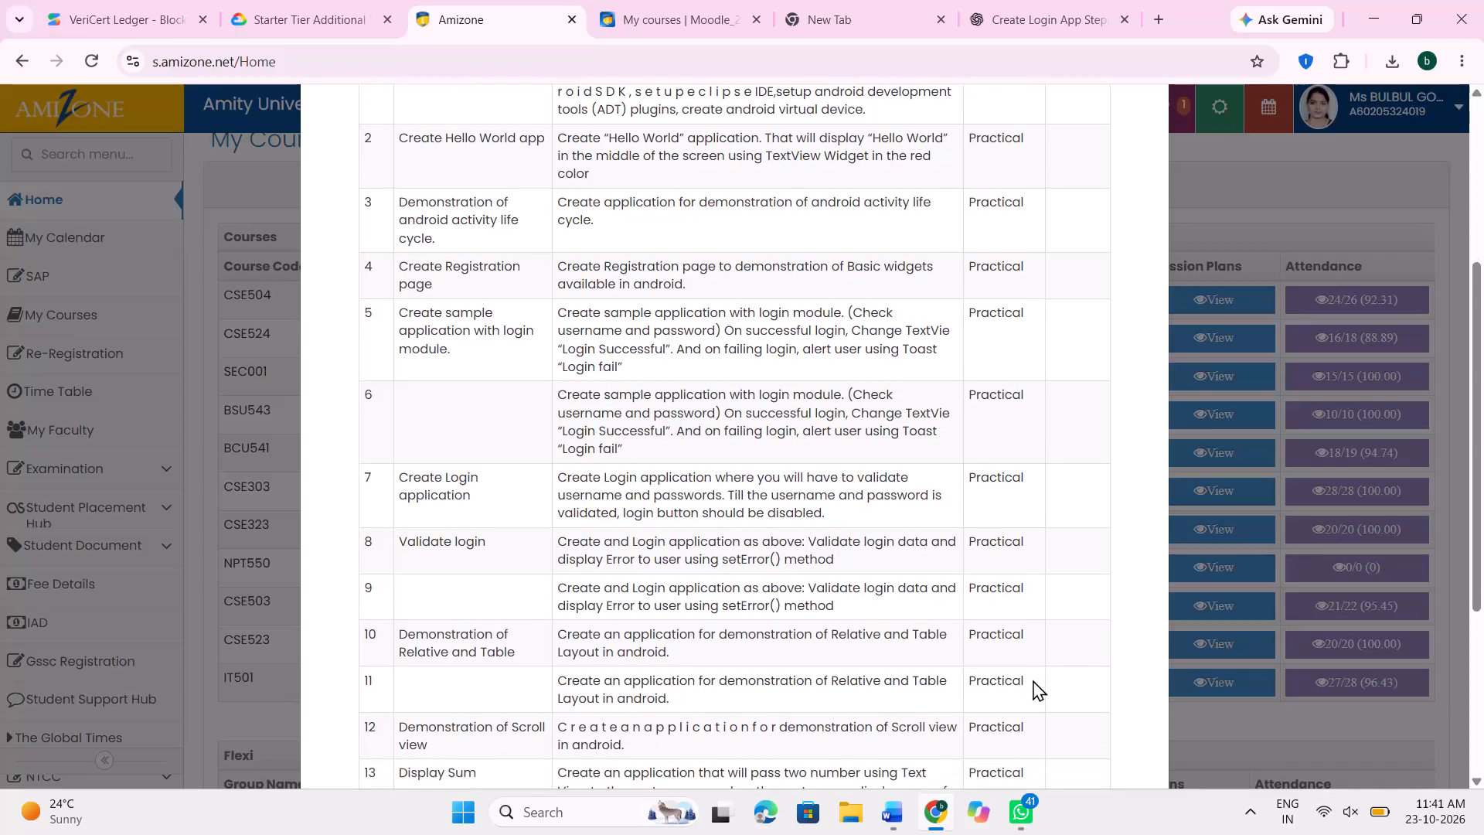
pyautogui.scroll(-1, 1033, 680)
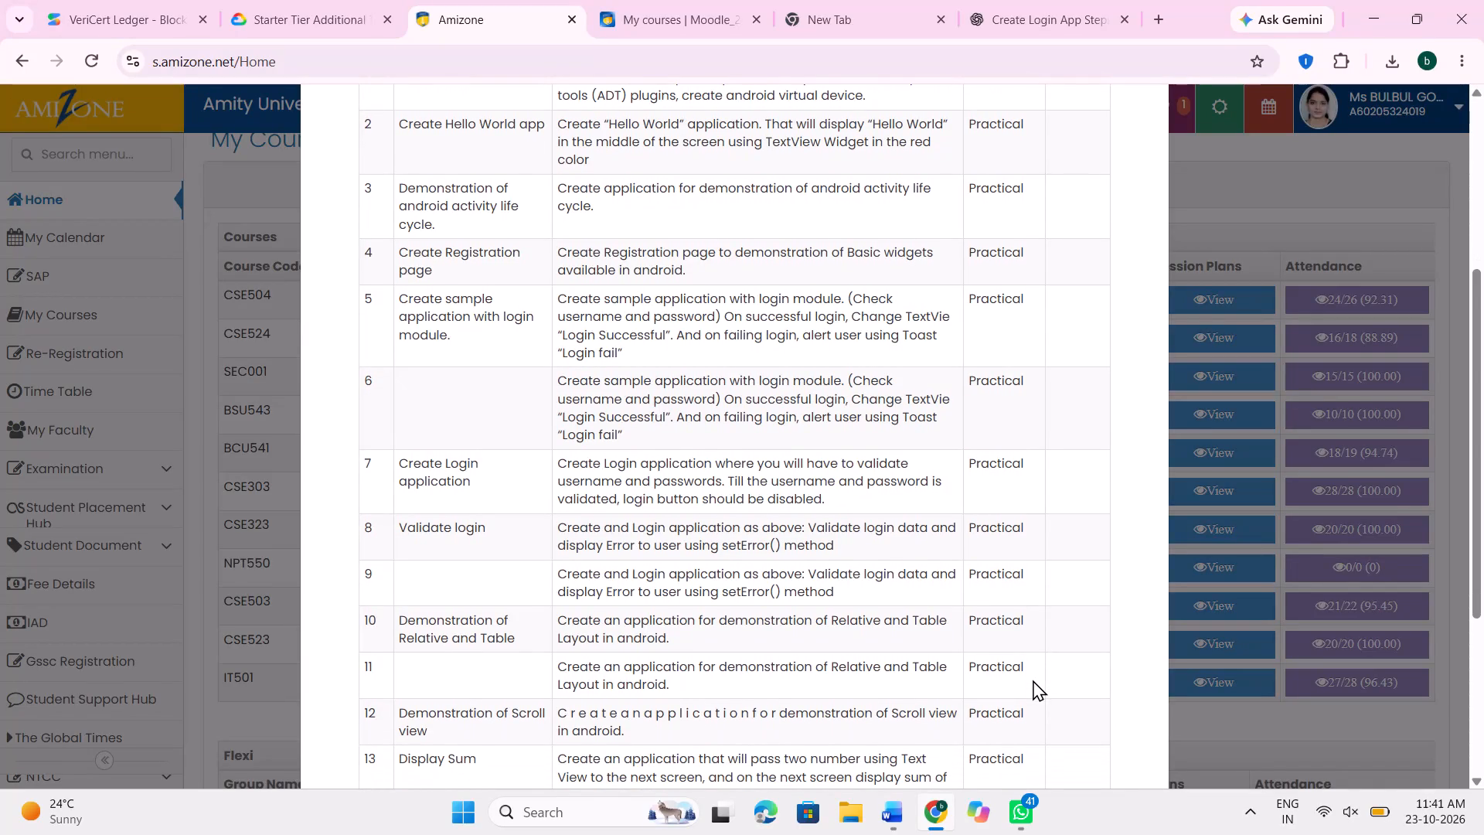
pyautogui.scroll(-3, 1033, 680)
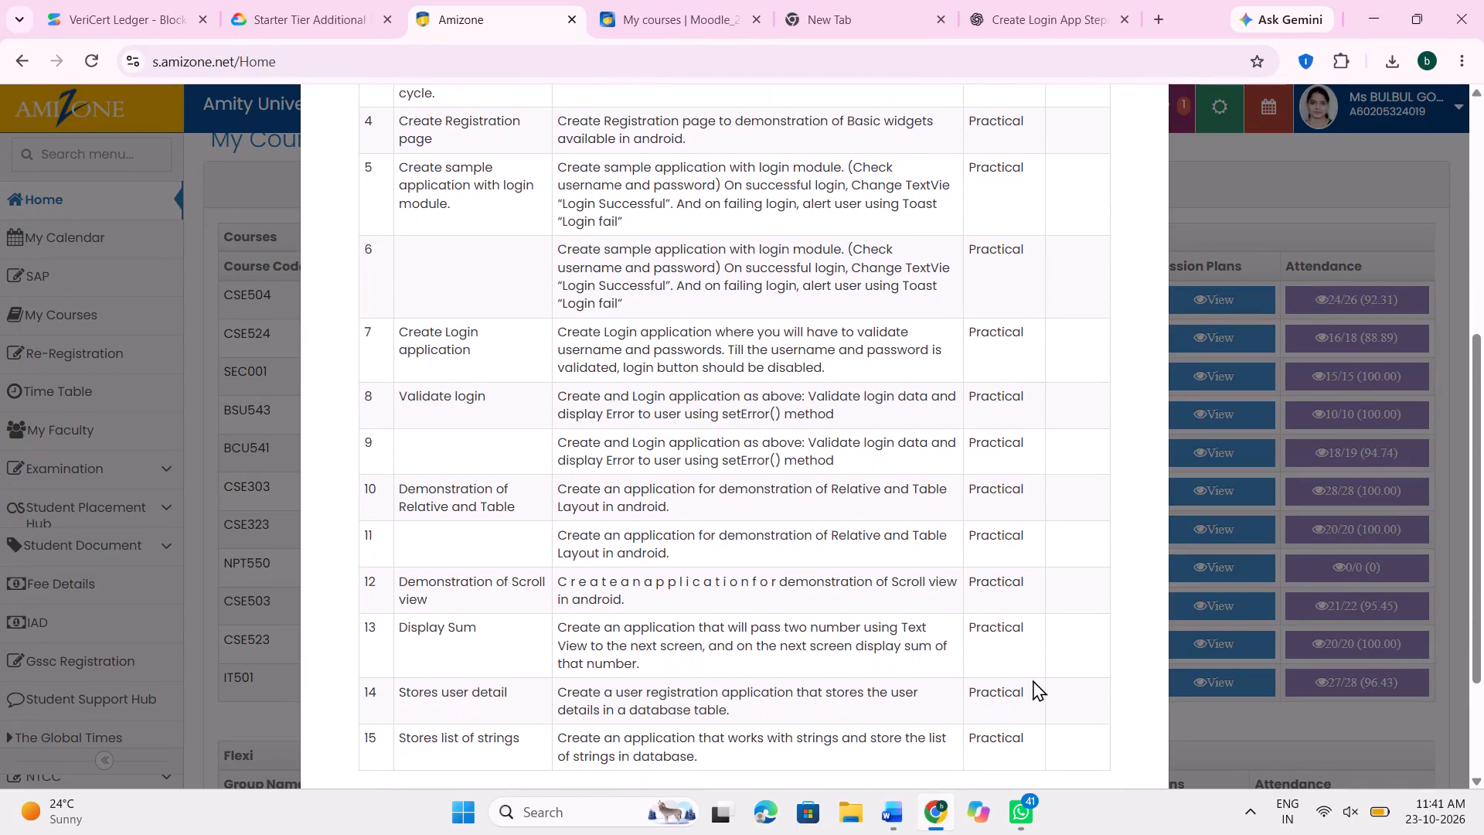
pyautogui.scroll(-2, 1033, 680)
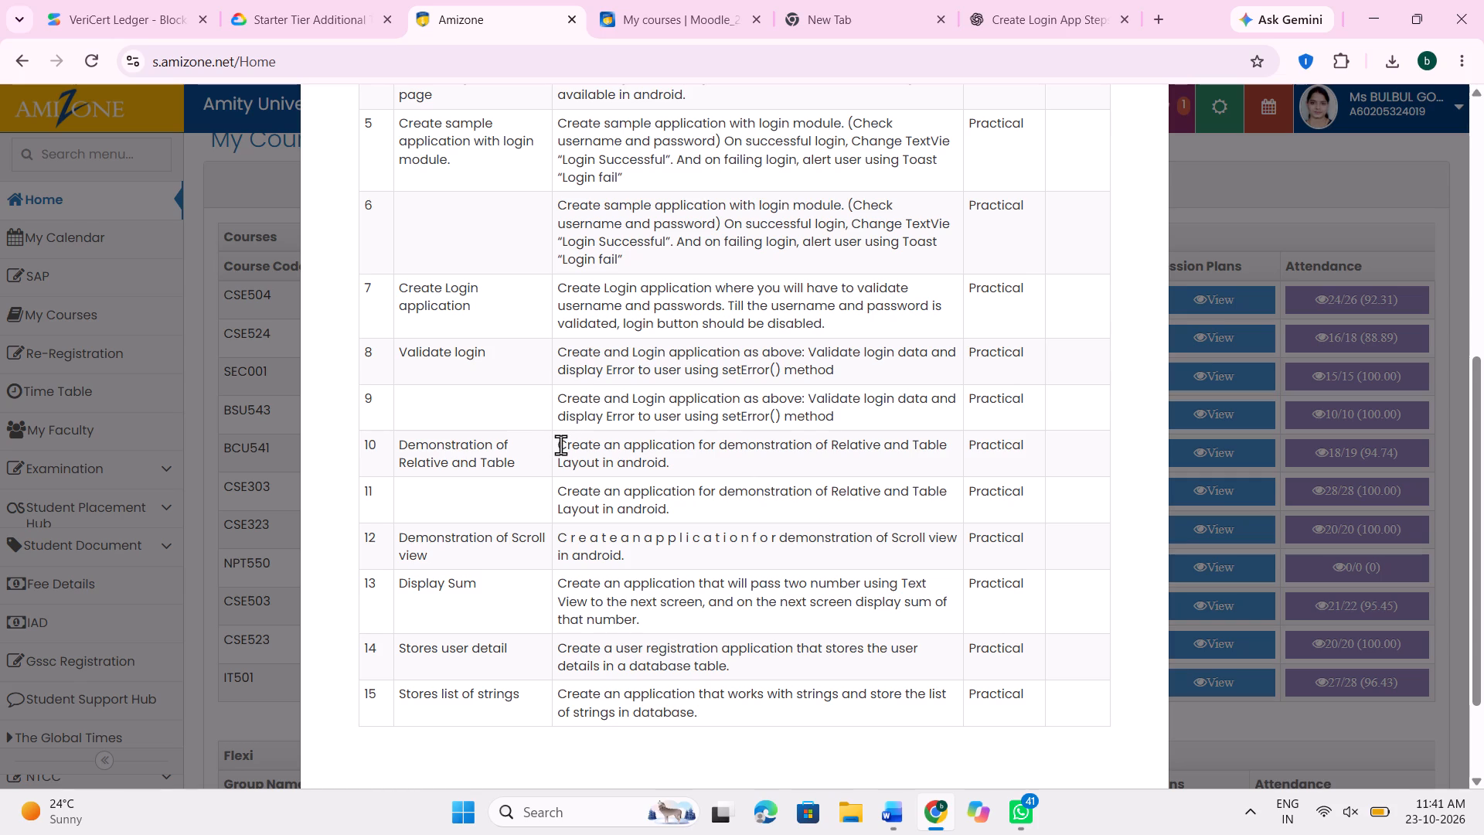
pyautogui.moveTo(560, 445); pyautogui.dragTo(579, 448)
pyautogui.moveTo(579, 448); pyautogui.dragTo(672, 465)
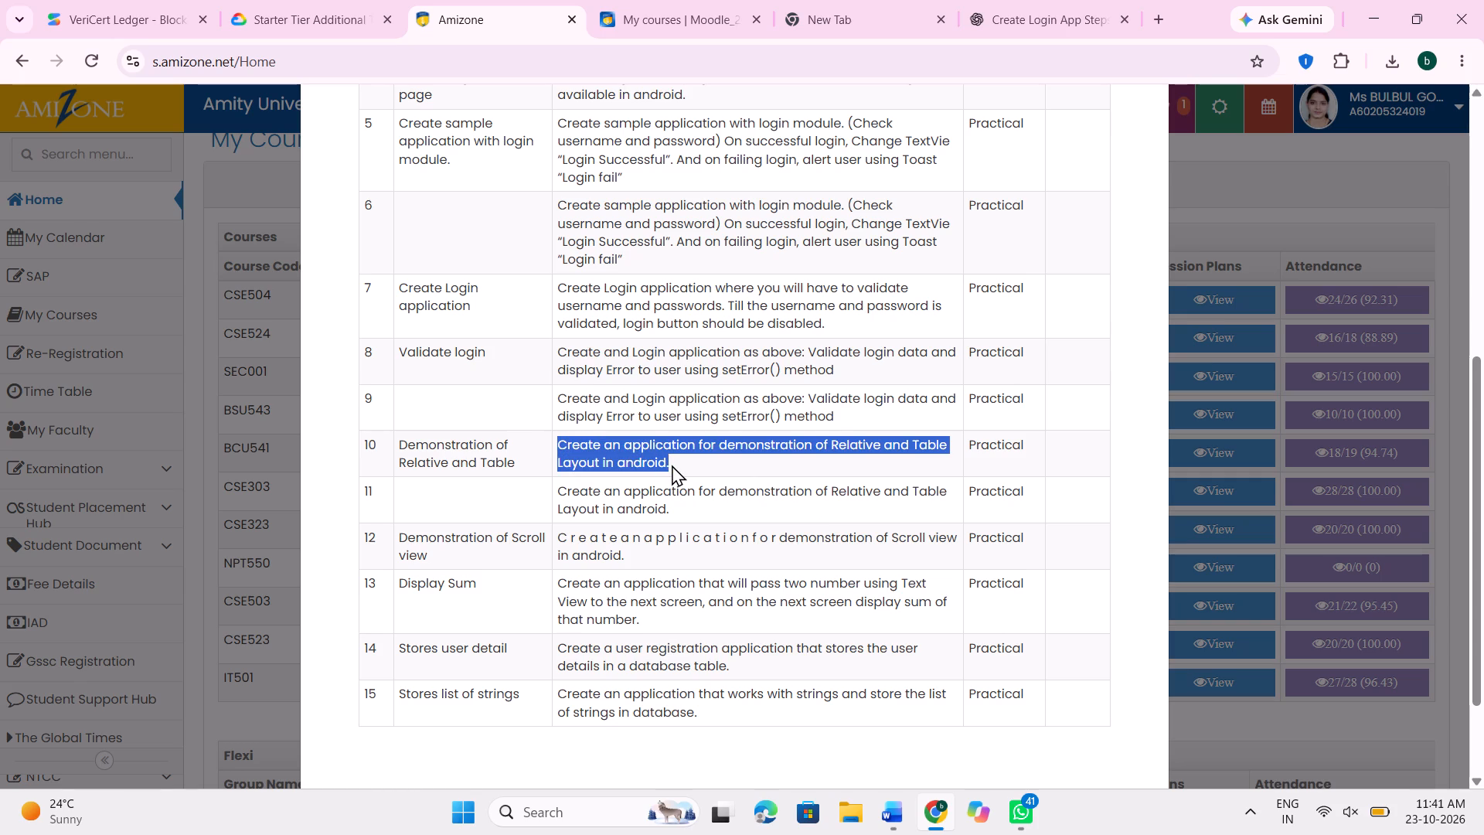
pyautogui.hotkey('ctrl', 'c')
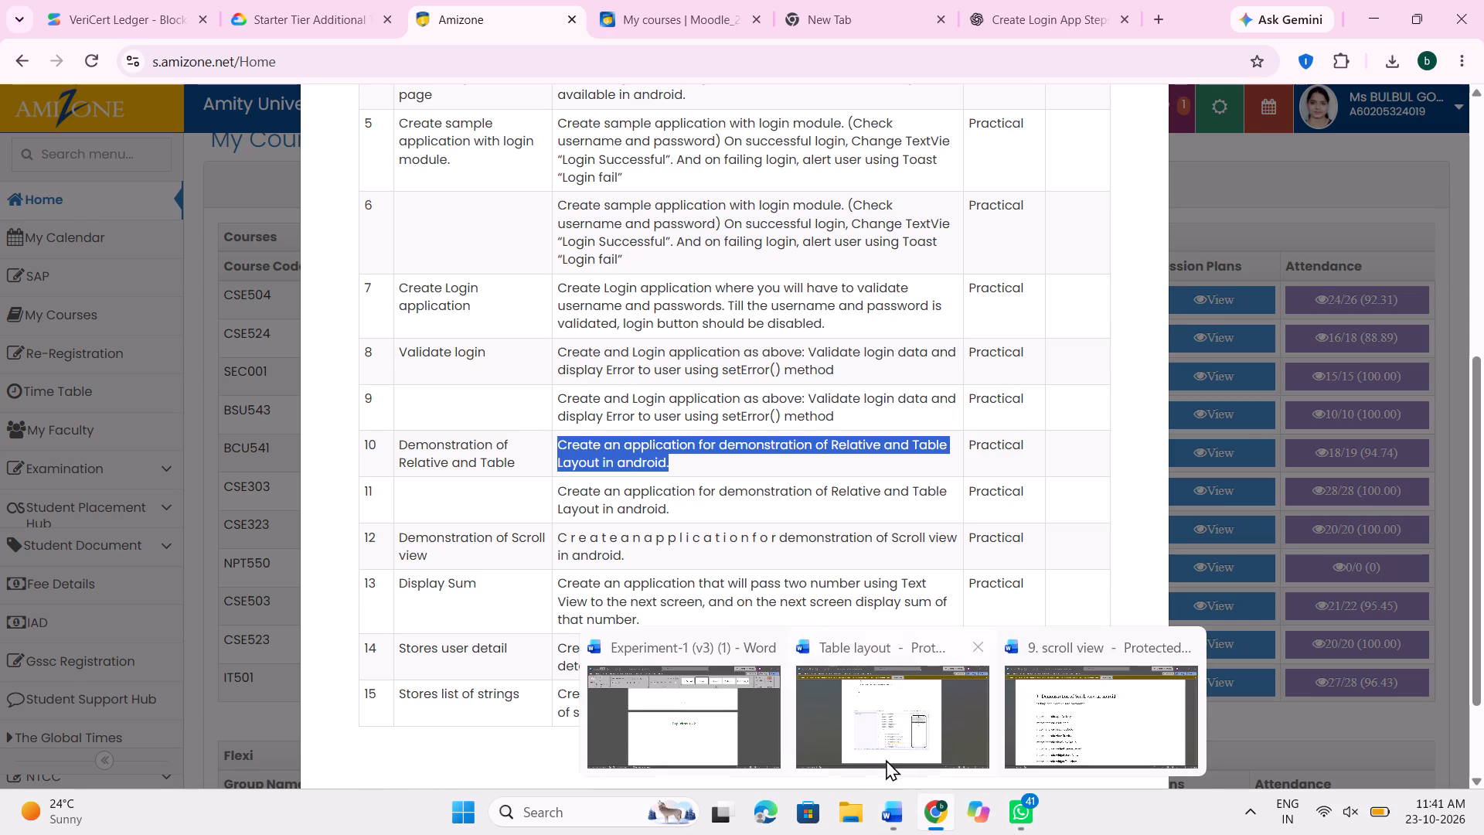
# Switch to the Experiment-1 (v3) document in Word and paste the copied description below the "Experiment – 8" heading.
pyautogui.click(602, 734)
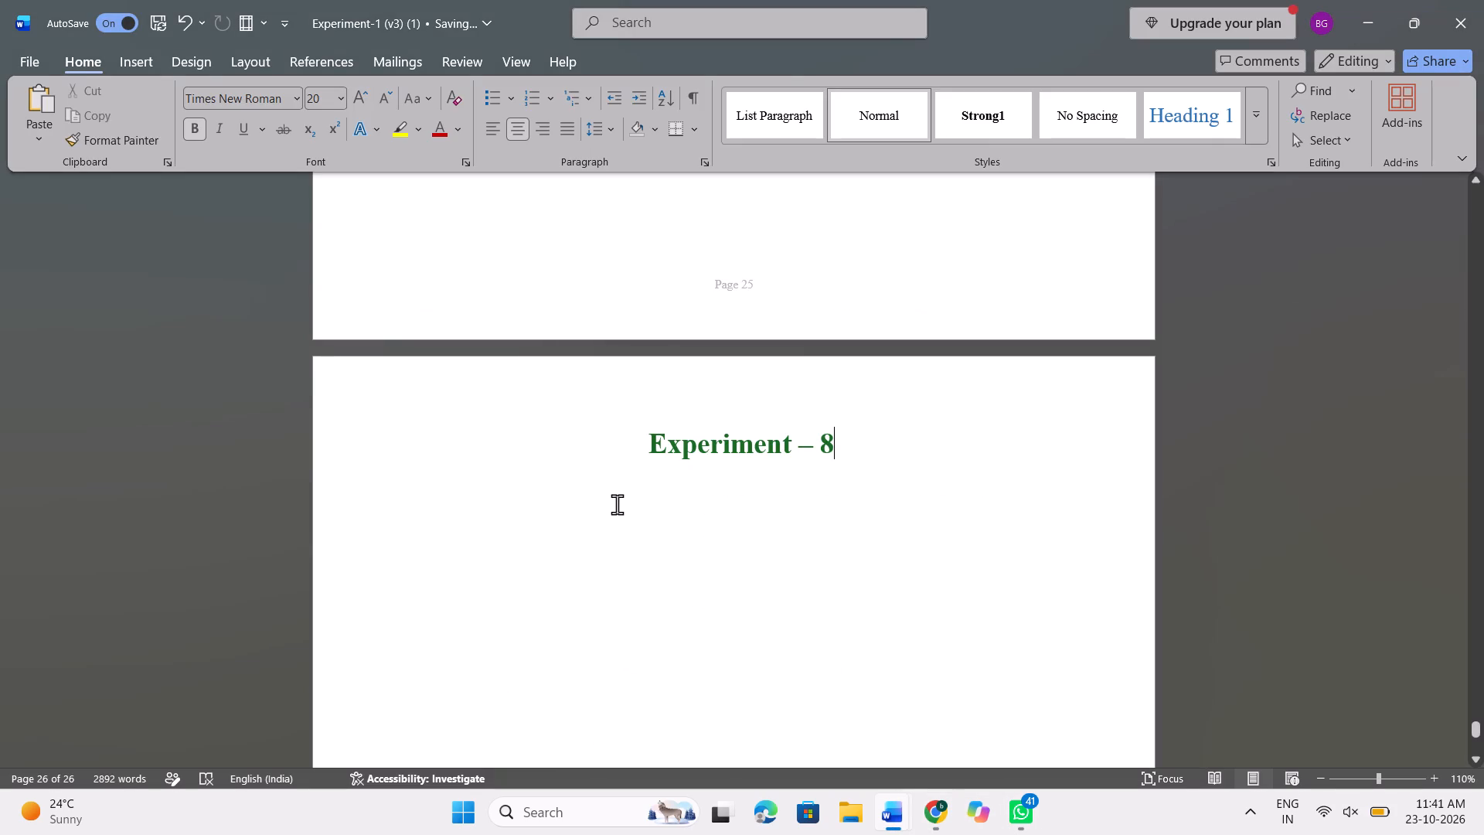
pyautogui.click(617, 504)
pyautogui.hotkey('ctrl', 'v')
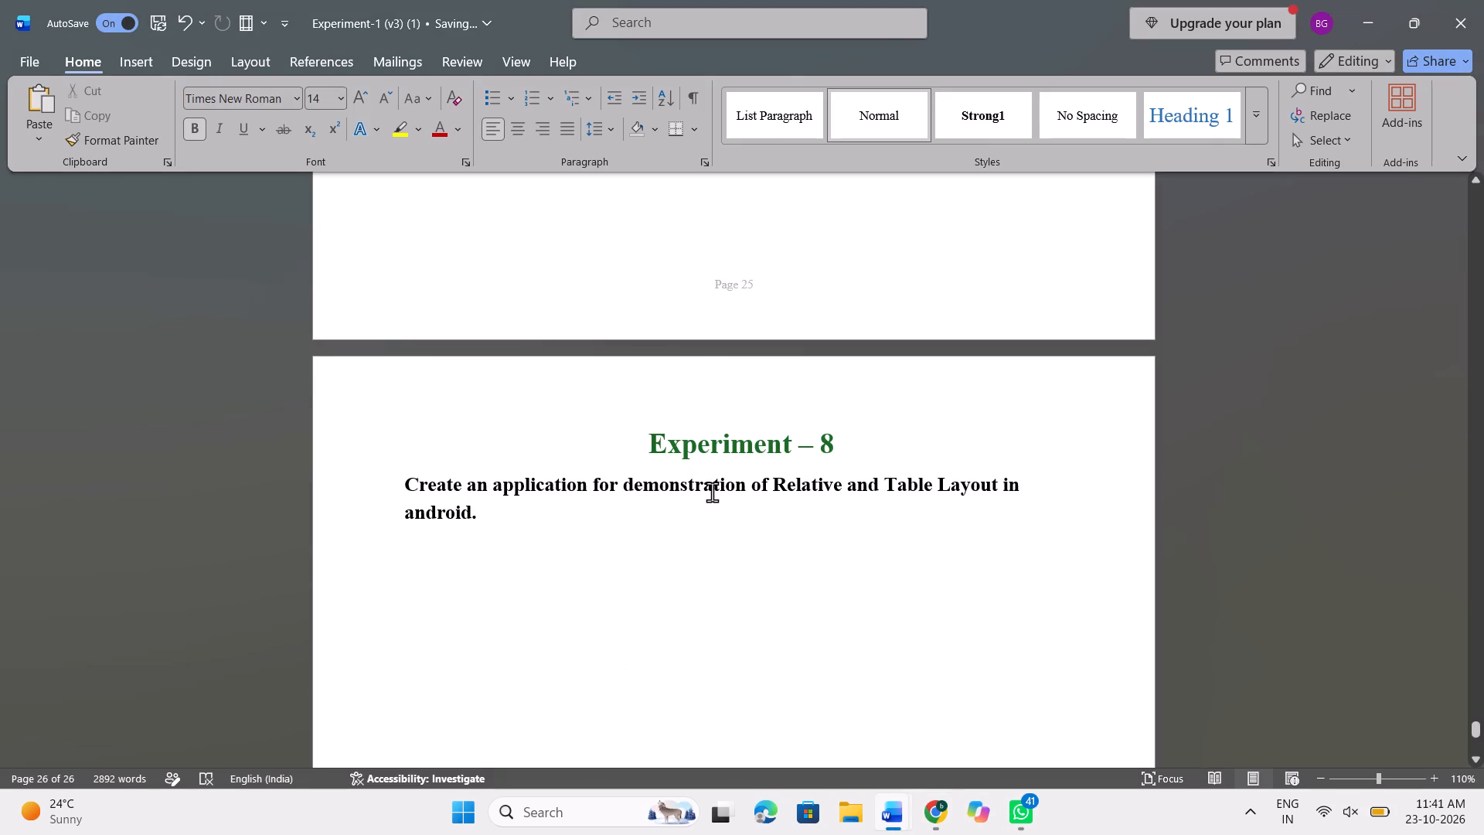
pyautogui.click(404, 488)
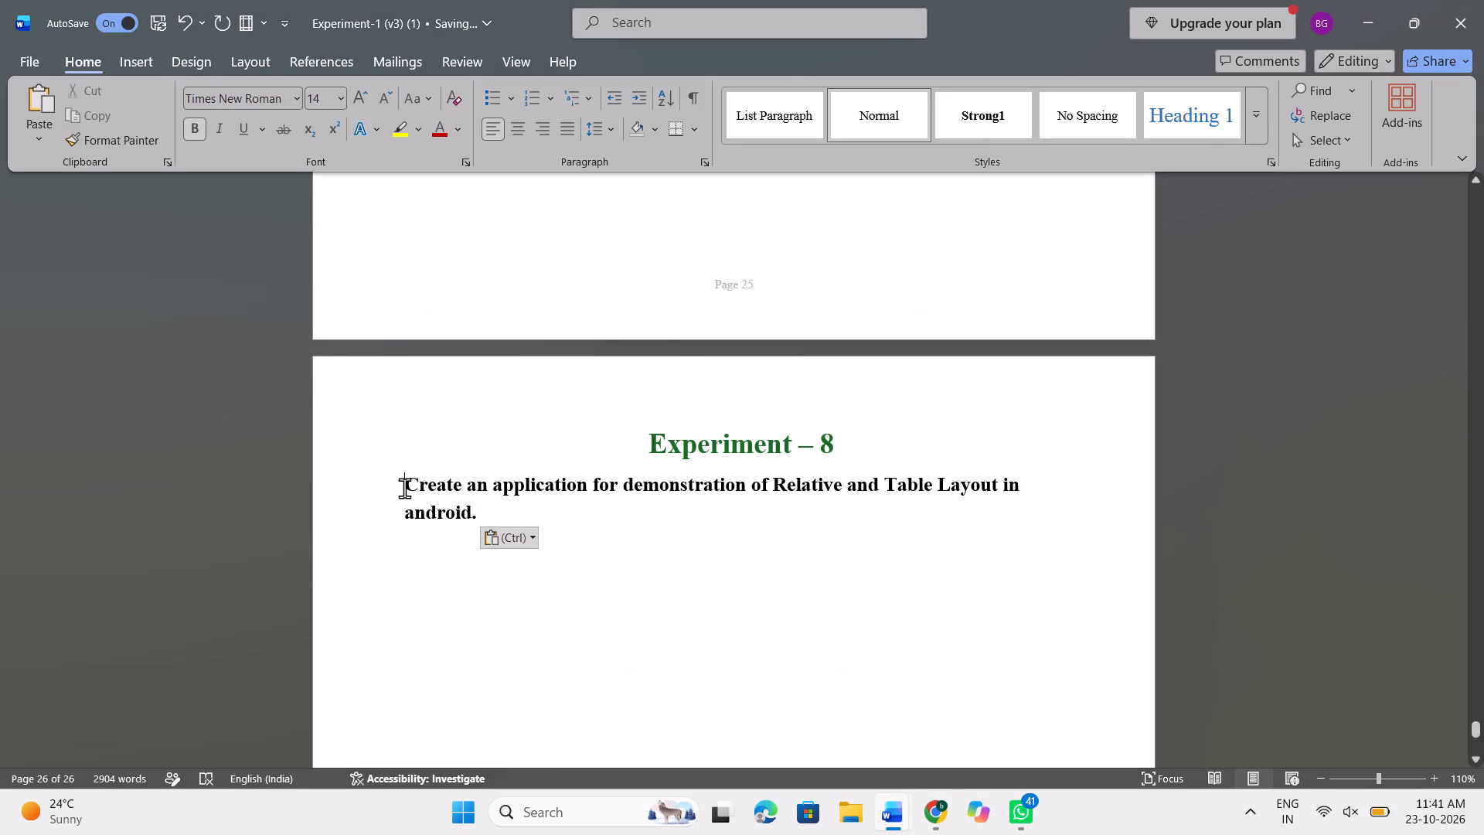
pyautogui.click(481, 510)
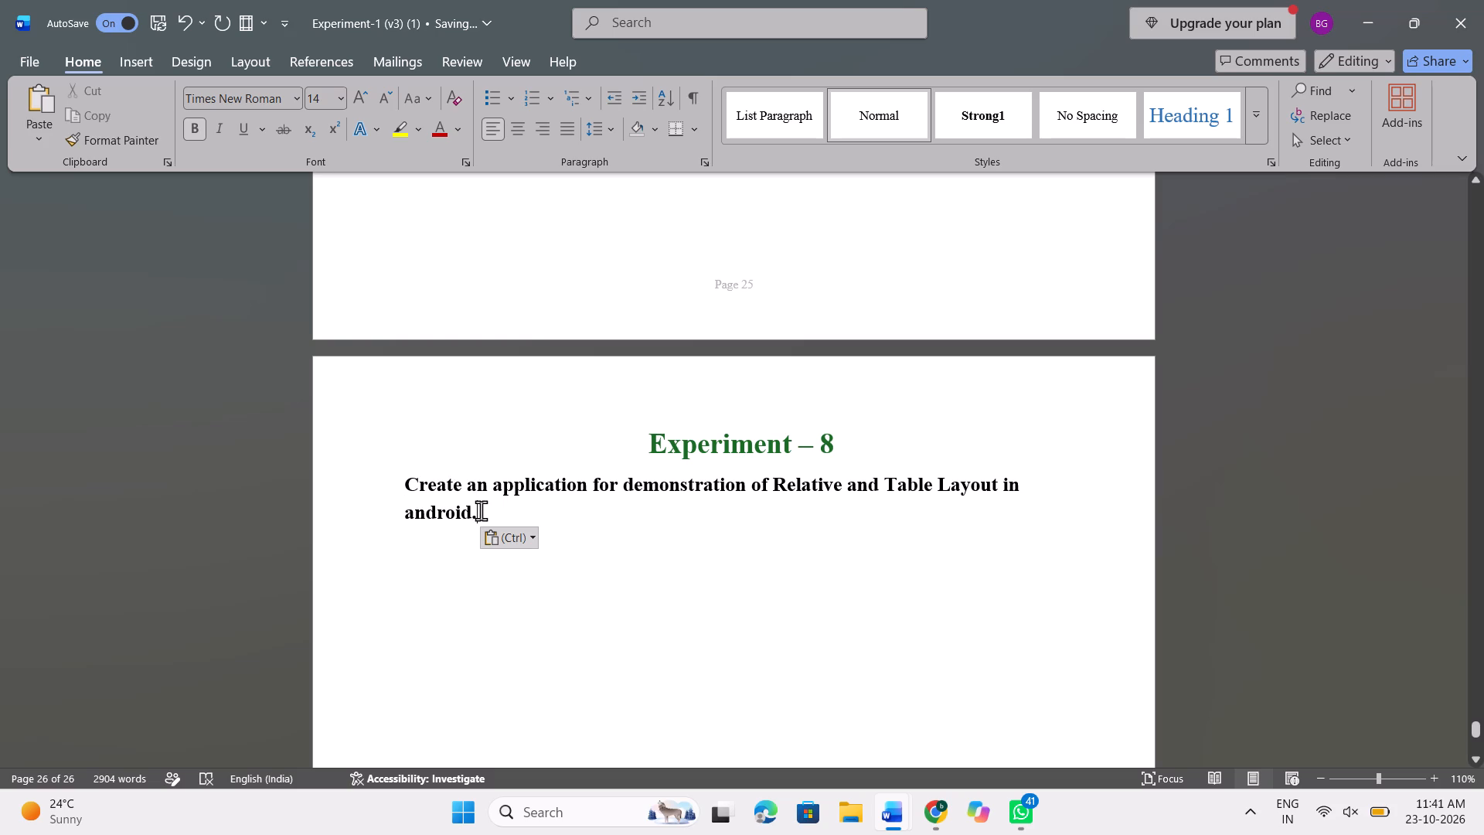
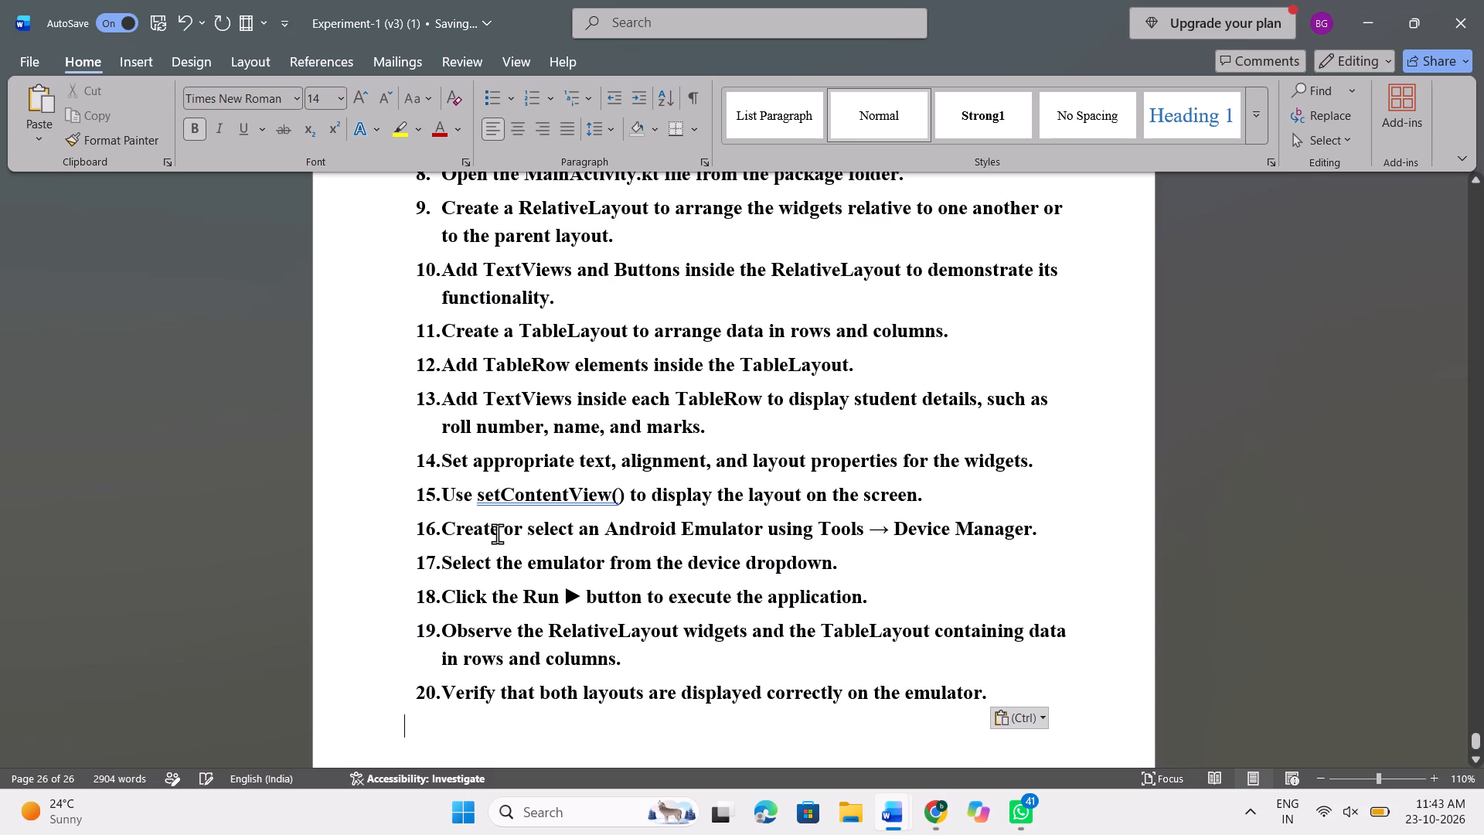
# Shorten the "Steps to Create an Application…" line under the "Experiment – 8" heading to "Steps:".
pyautogui.scroll(2, 497, 533)
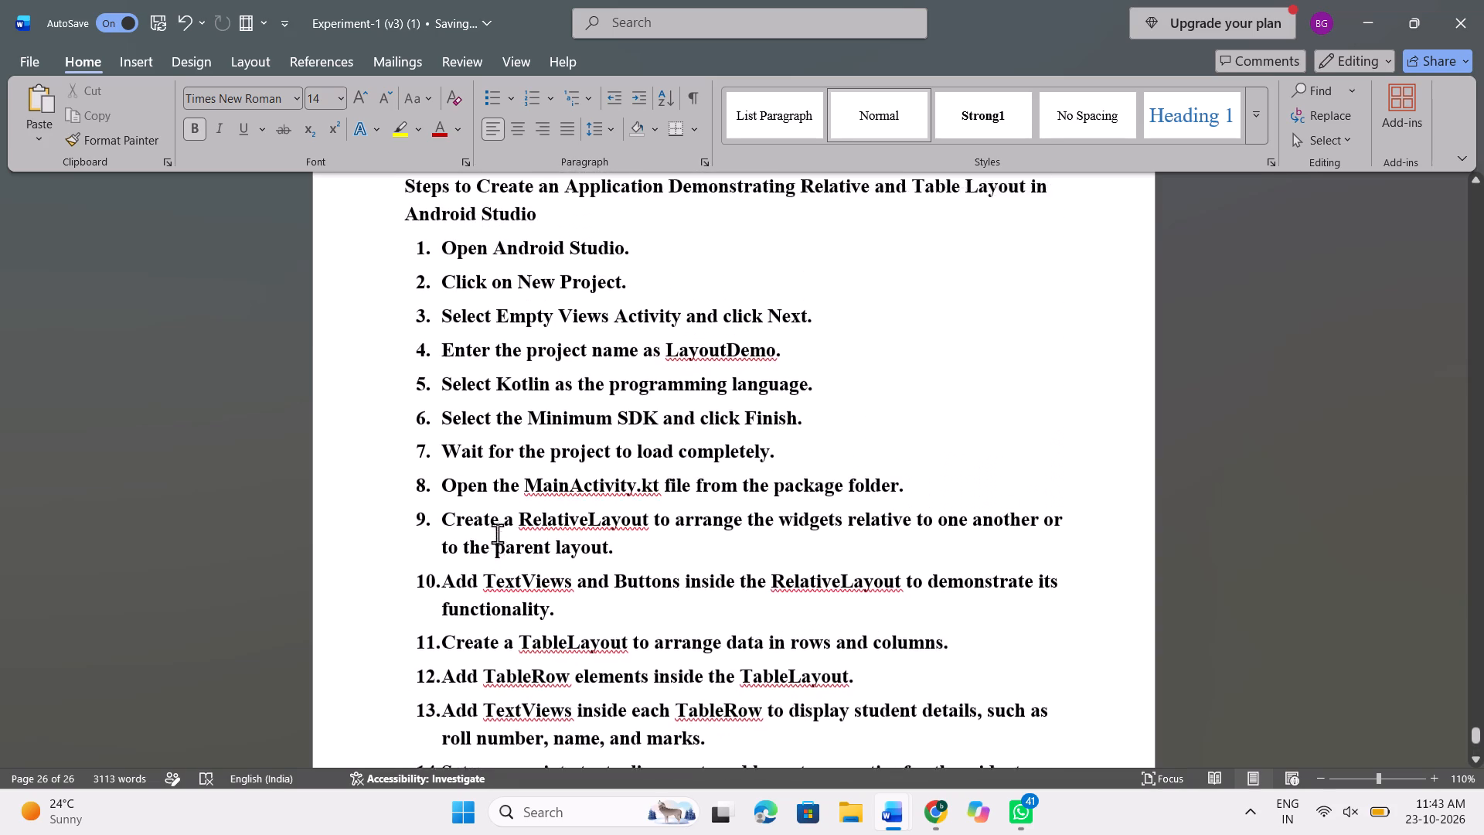
pyautogui.scroll(1, 497, 533)
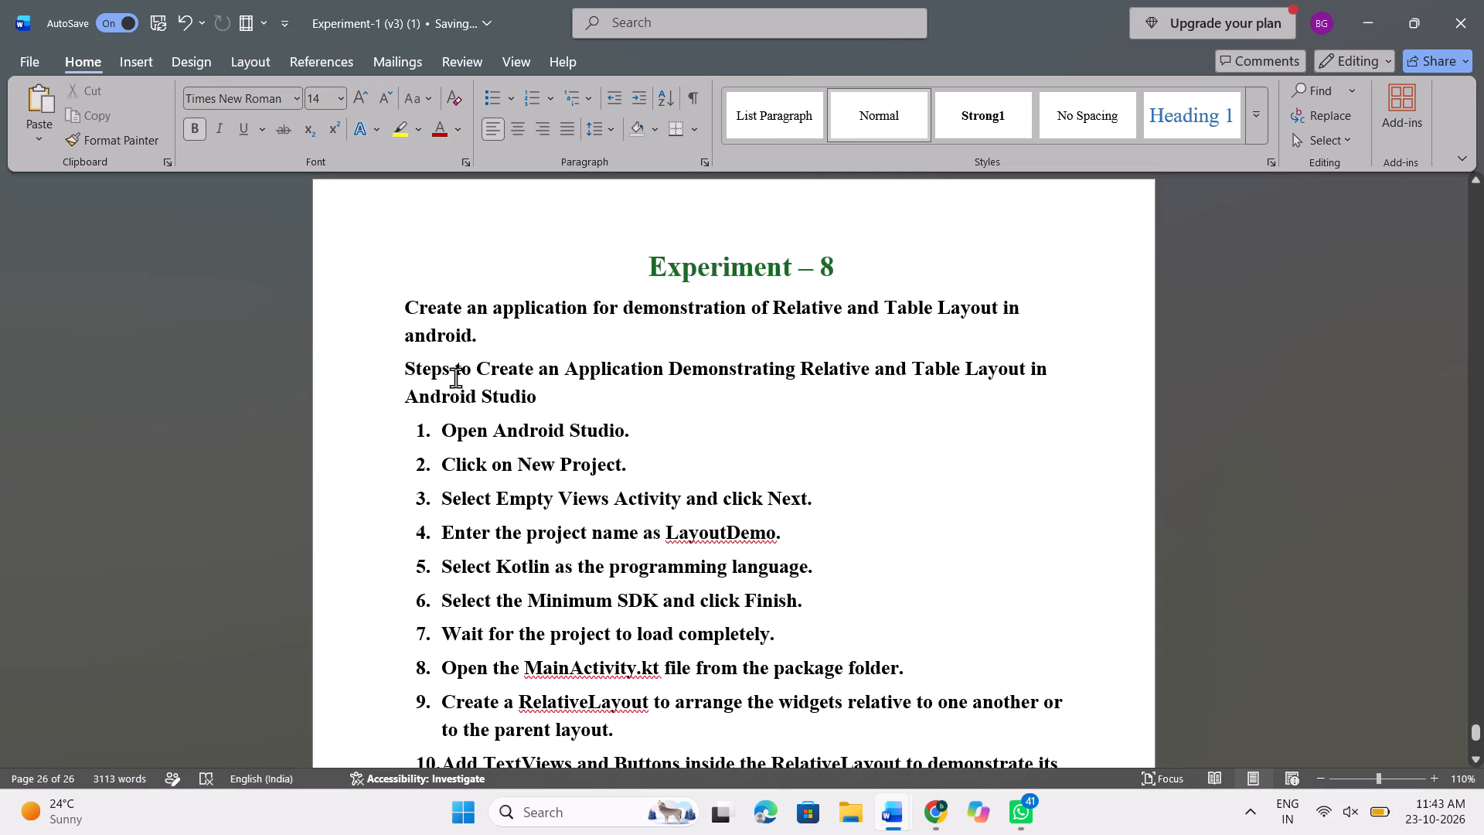
pyautogui.moveTo(455, 377); pyautogui.dragTo(527, 408)
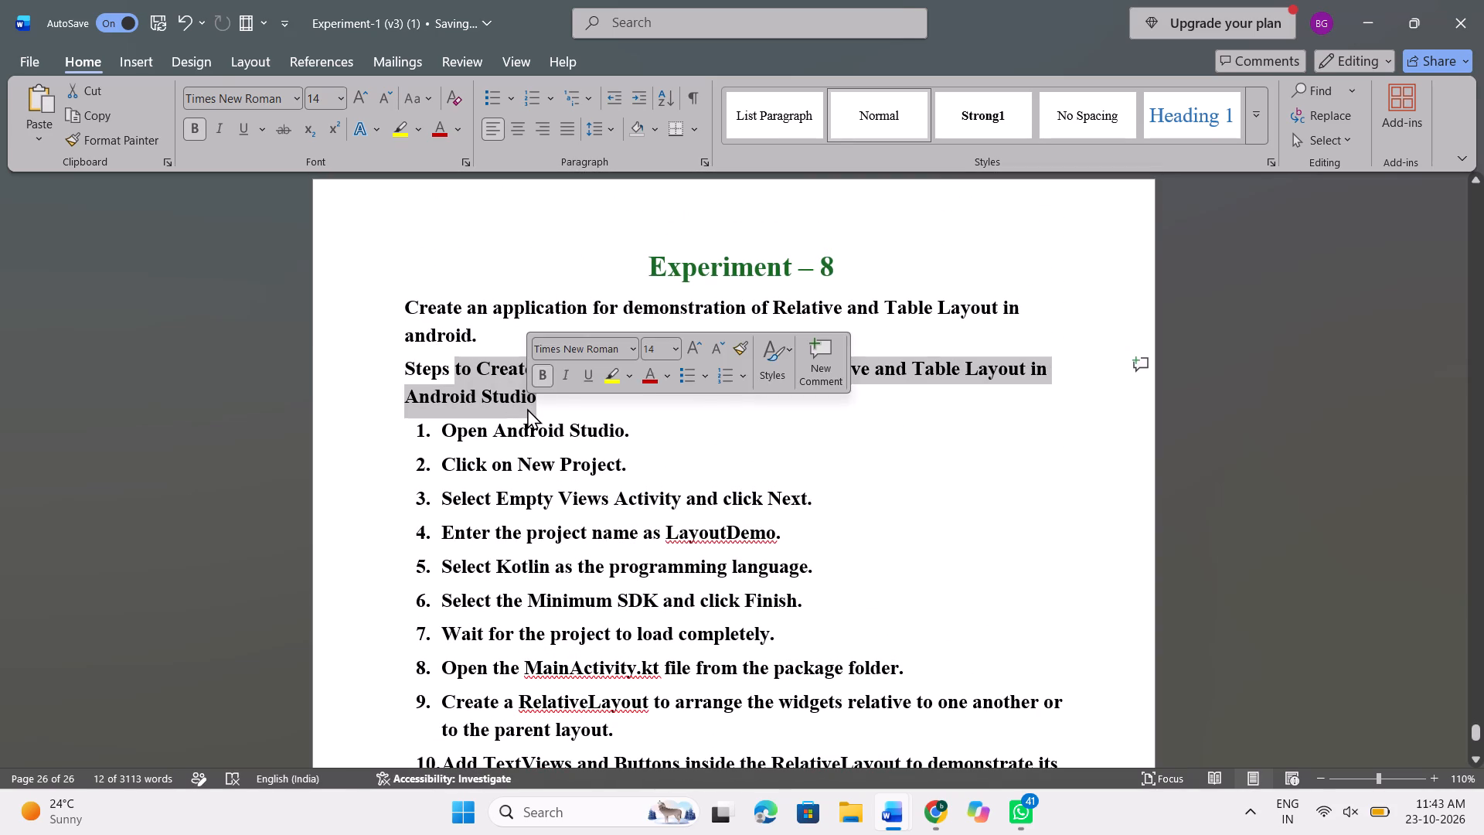
pyautogui.press('BackSpace')
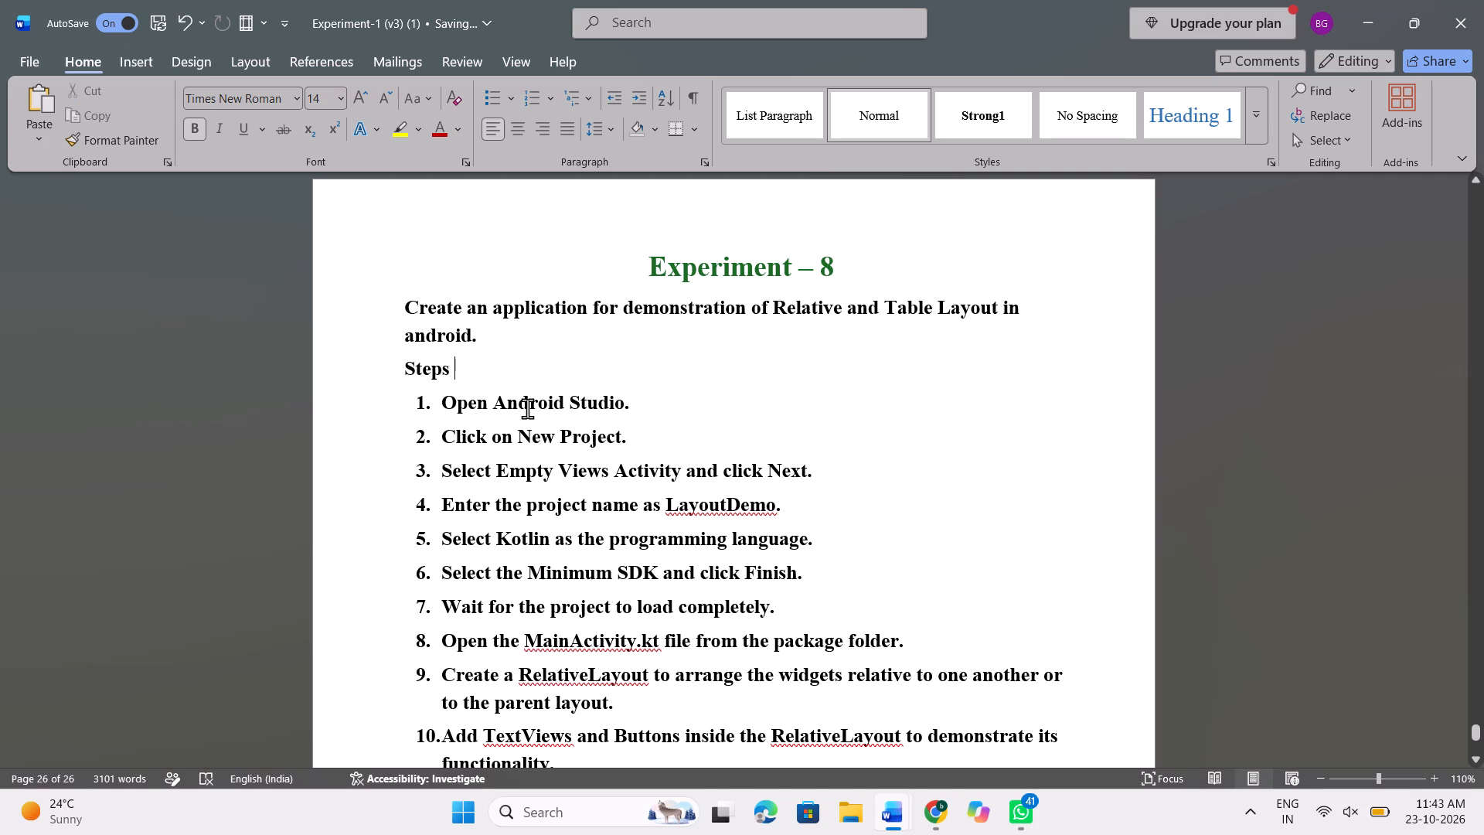
pyautogui.press('BackSpace')
pyautogui.hotkey('shift', ':')
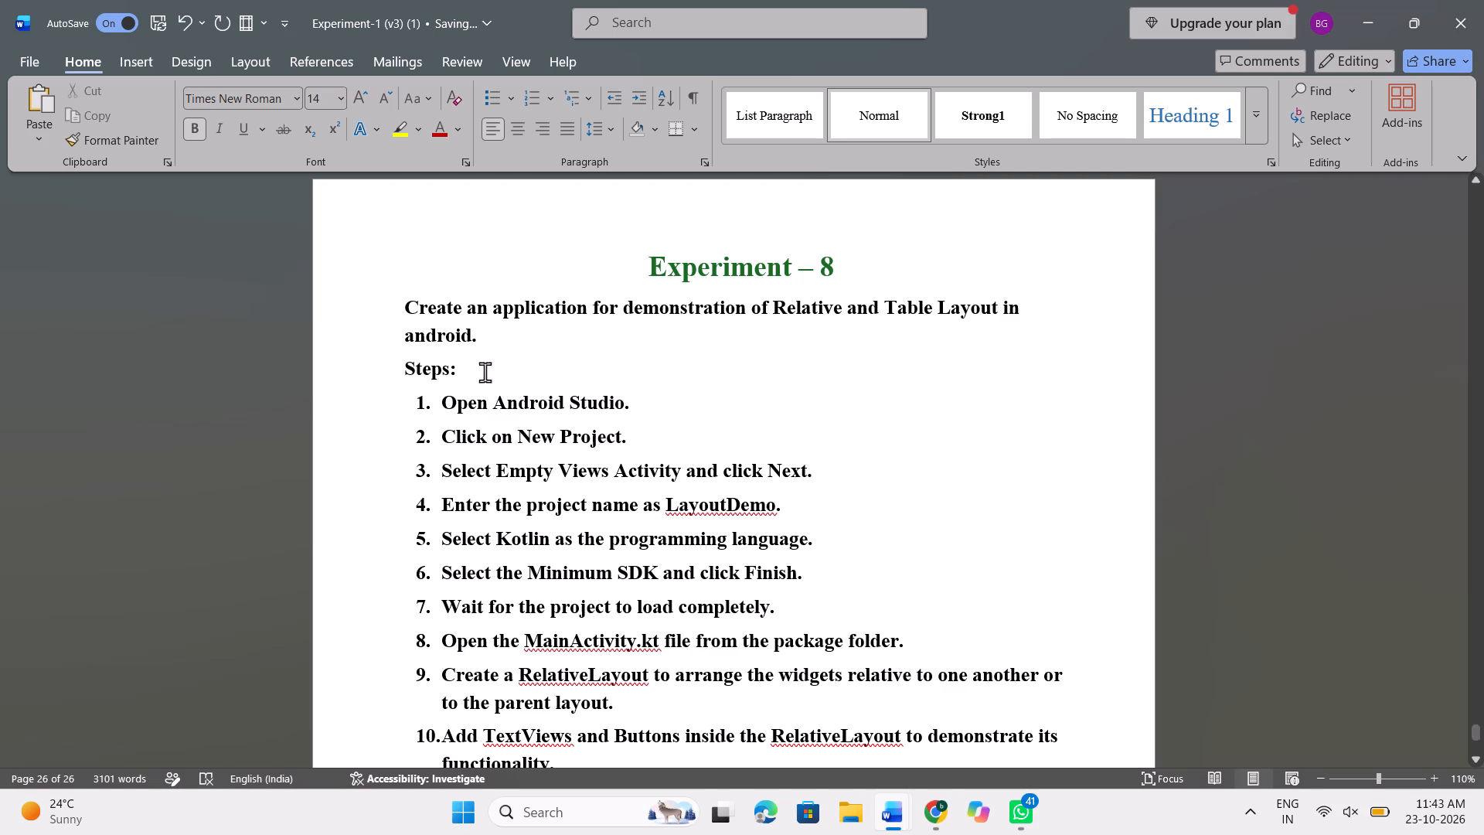
# Colour the "Steps:" label under Experiment – 8 dark red.
pyautogui.moveTo(469, 369); pyautogui.dragTo(405, 366)
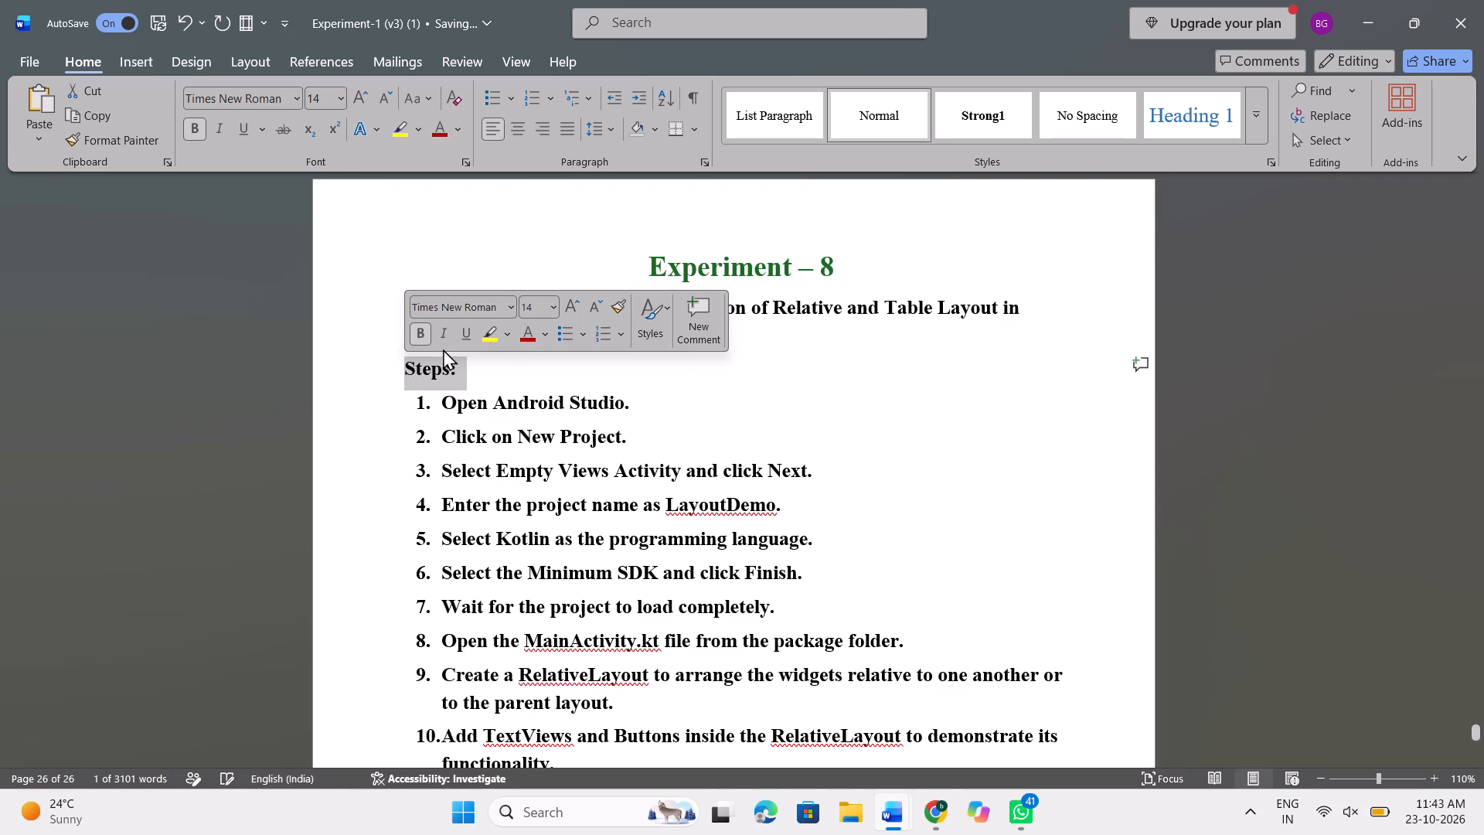
pyautogui.click(527, 332)
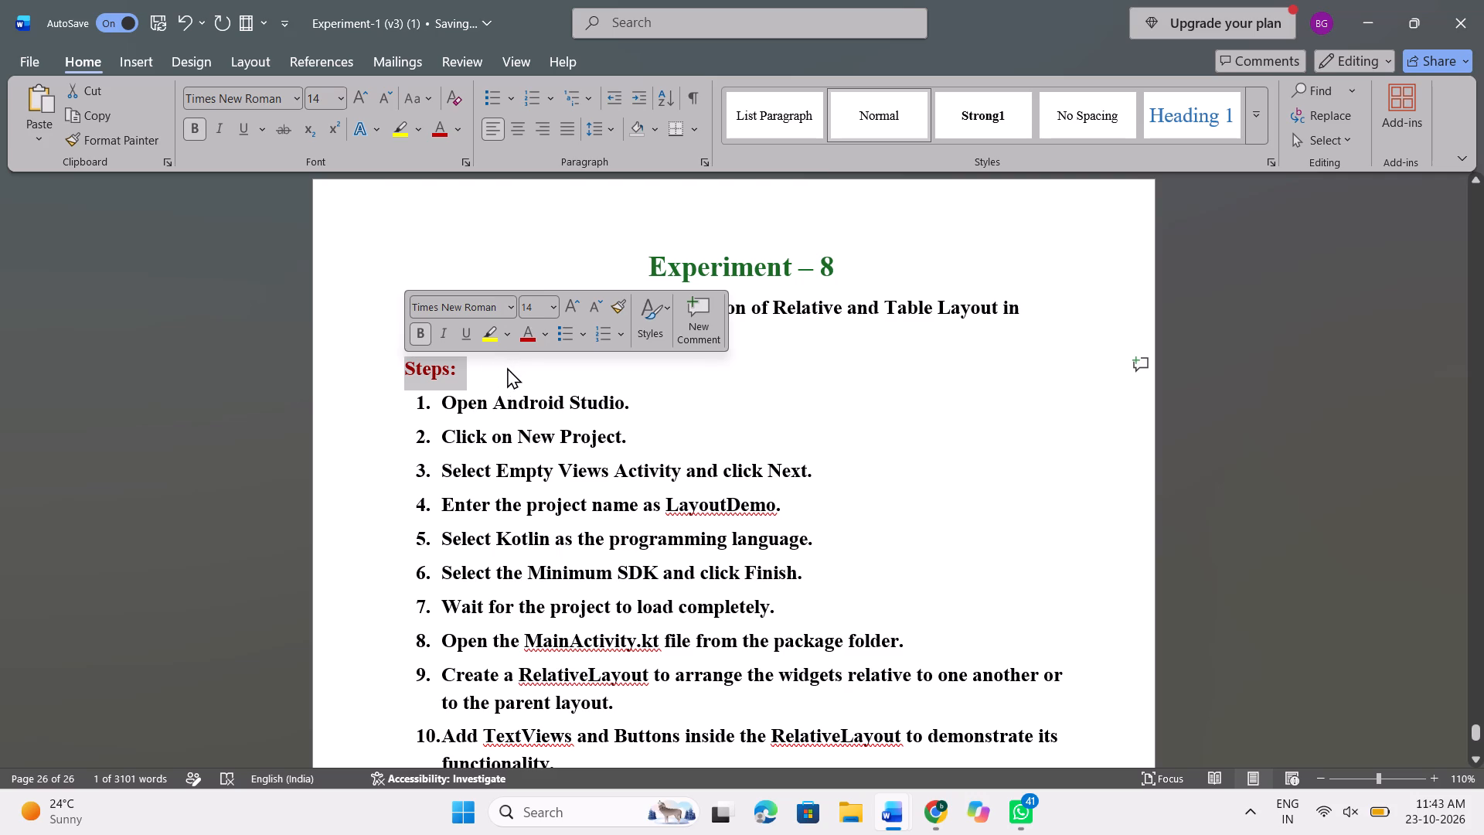
pyautogui.click(507, 367)
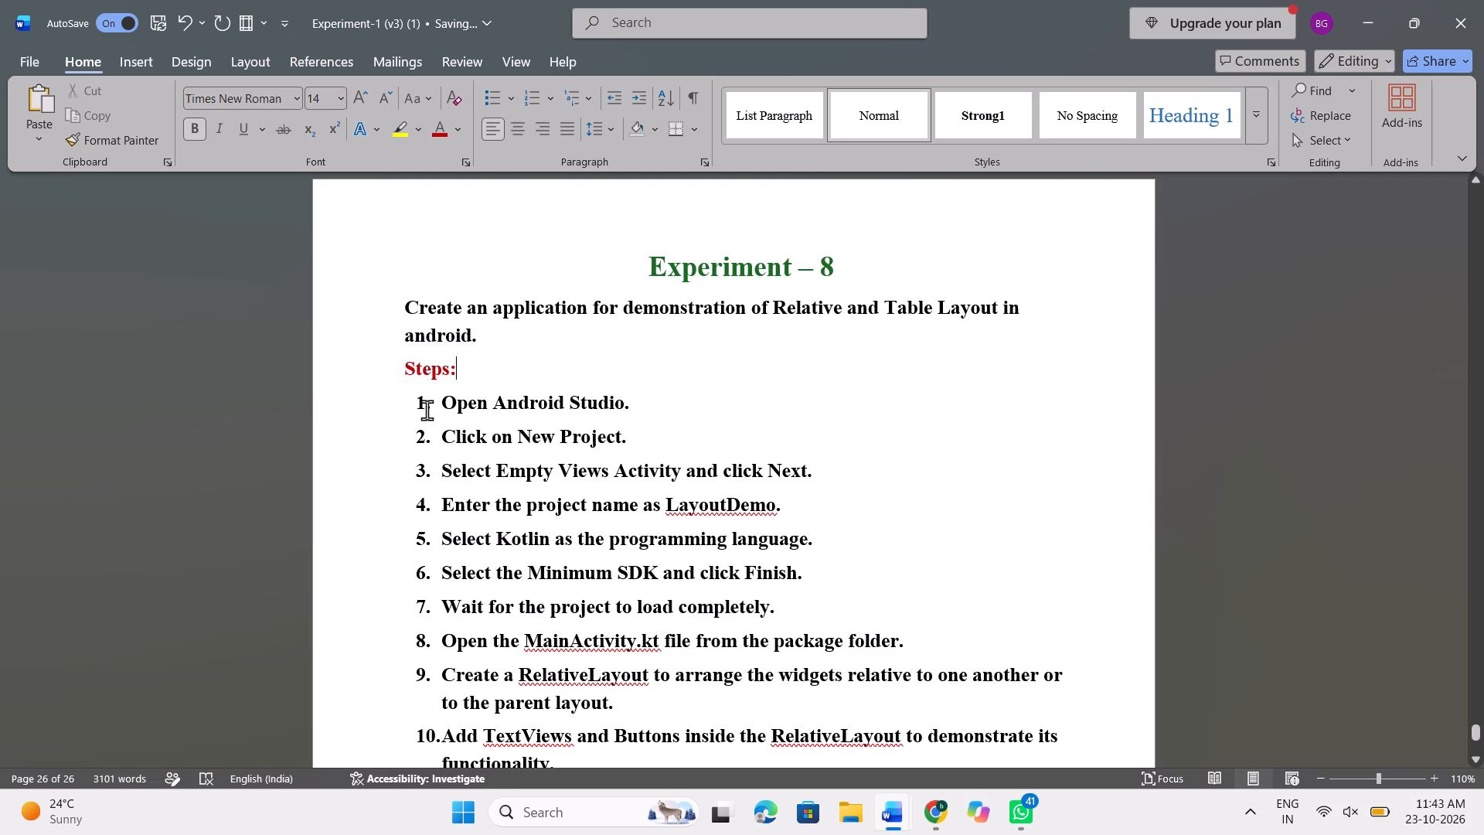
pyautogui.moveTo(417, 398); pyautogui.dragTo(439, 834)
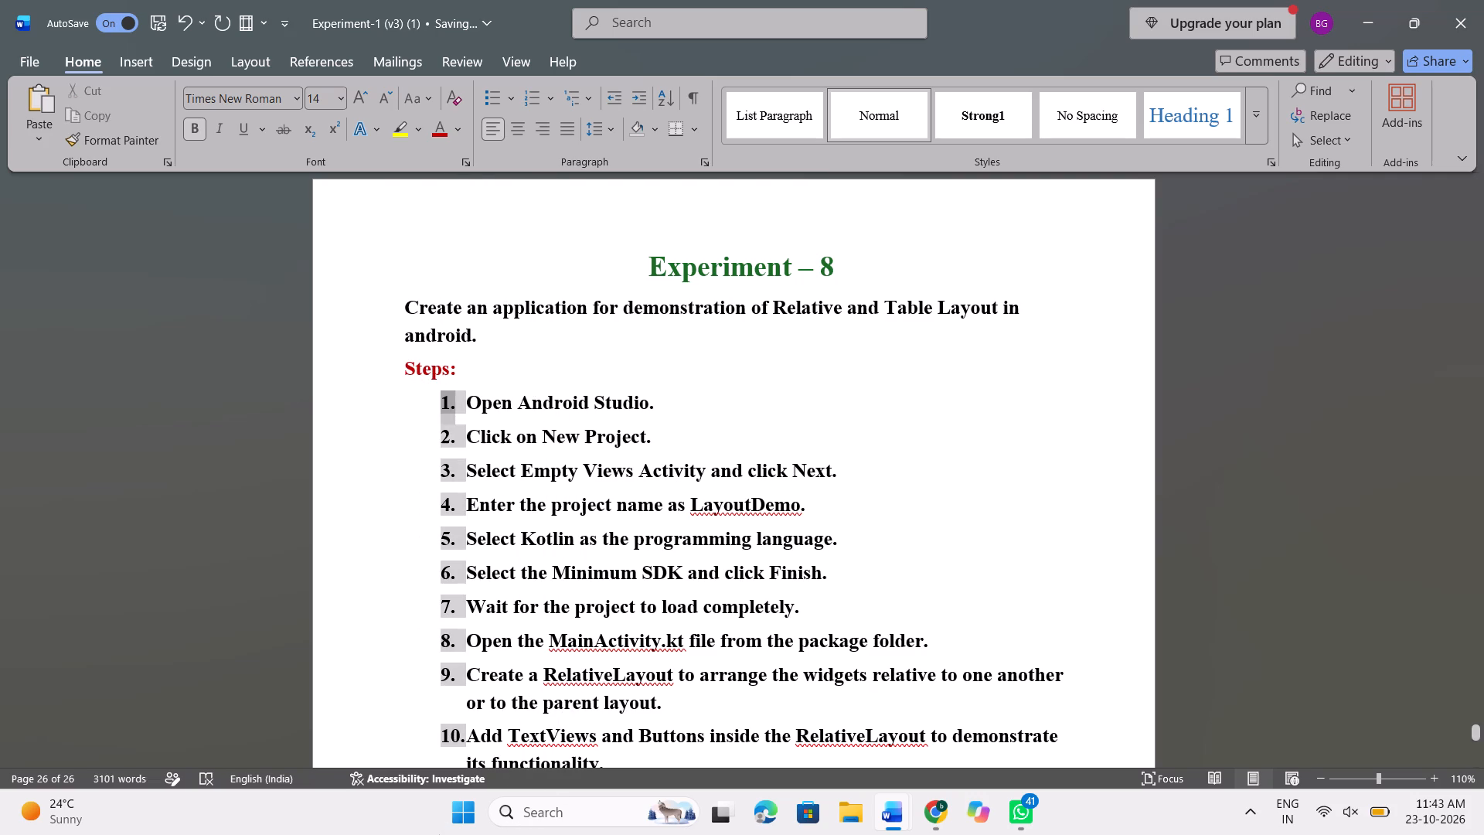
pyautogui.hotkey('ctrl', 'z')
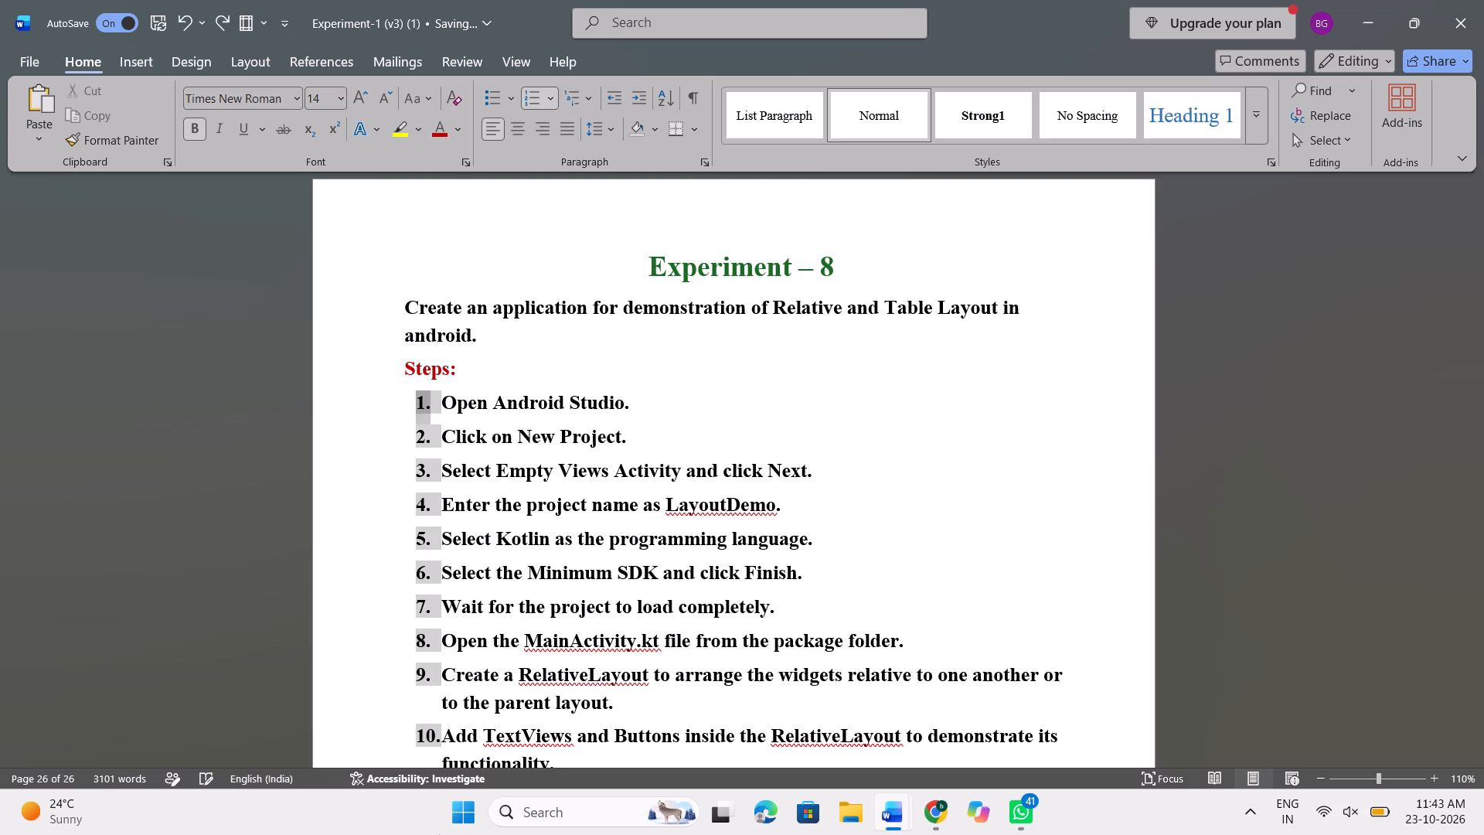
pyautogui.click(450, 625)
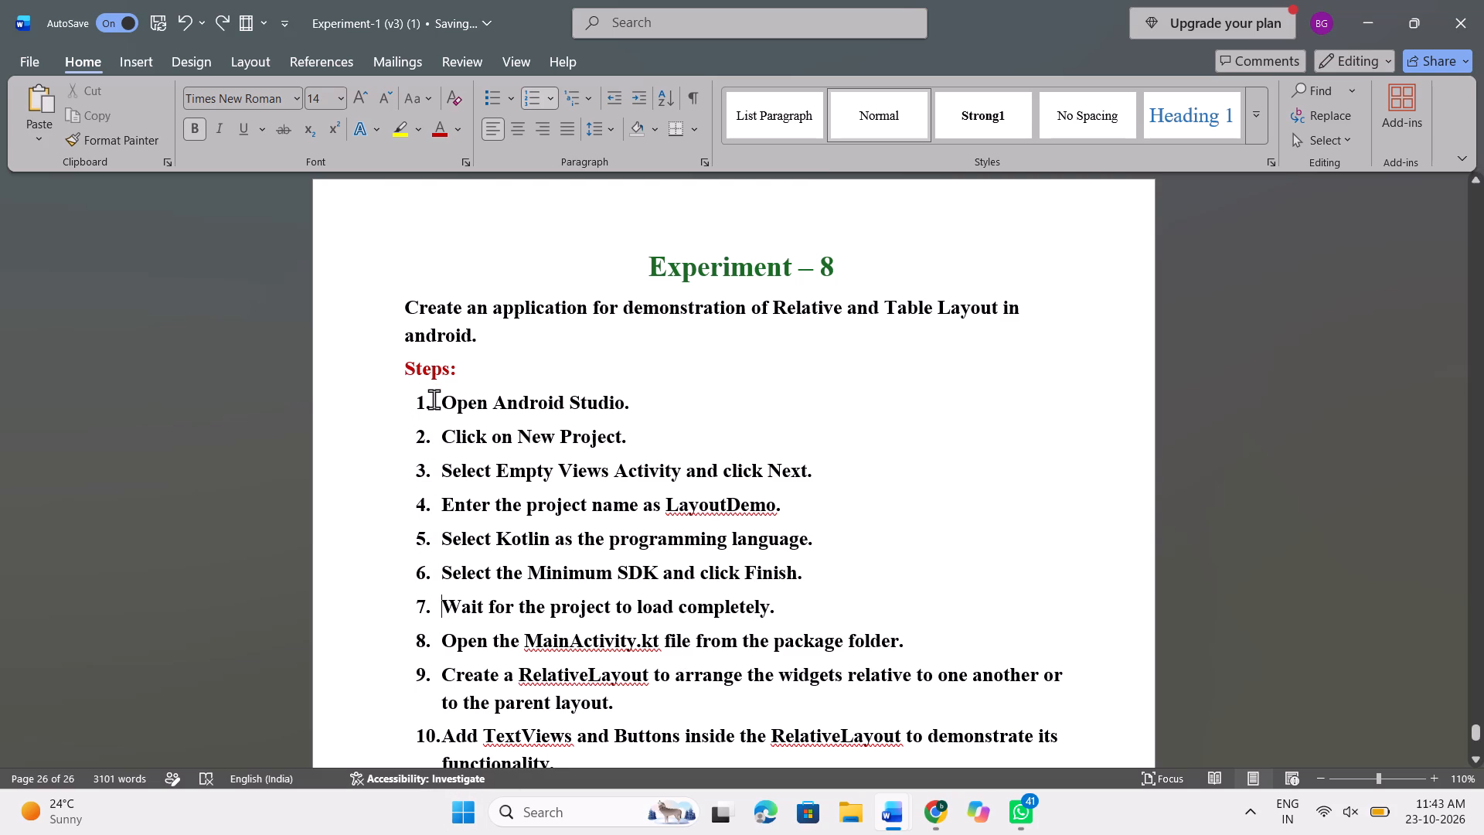
# Format the numbered list of steps 1–20 under Experiment – 8 as non-bold, 12-point, justified text.
pyautogui.moveTo(434, 399); pyautogui.dragTo(529, 773)
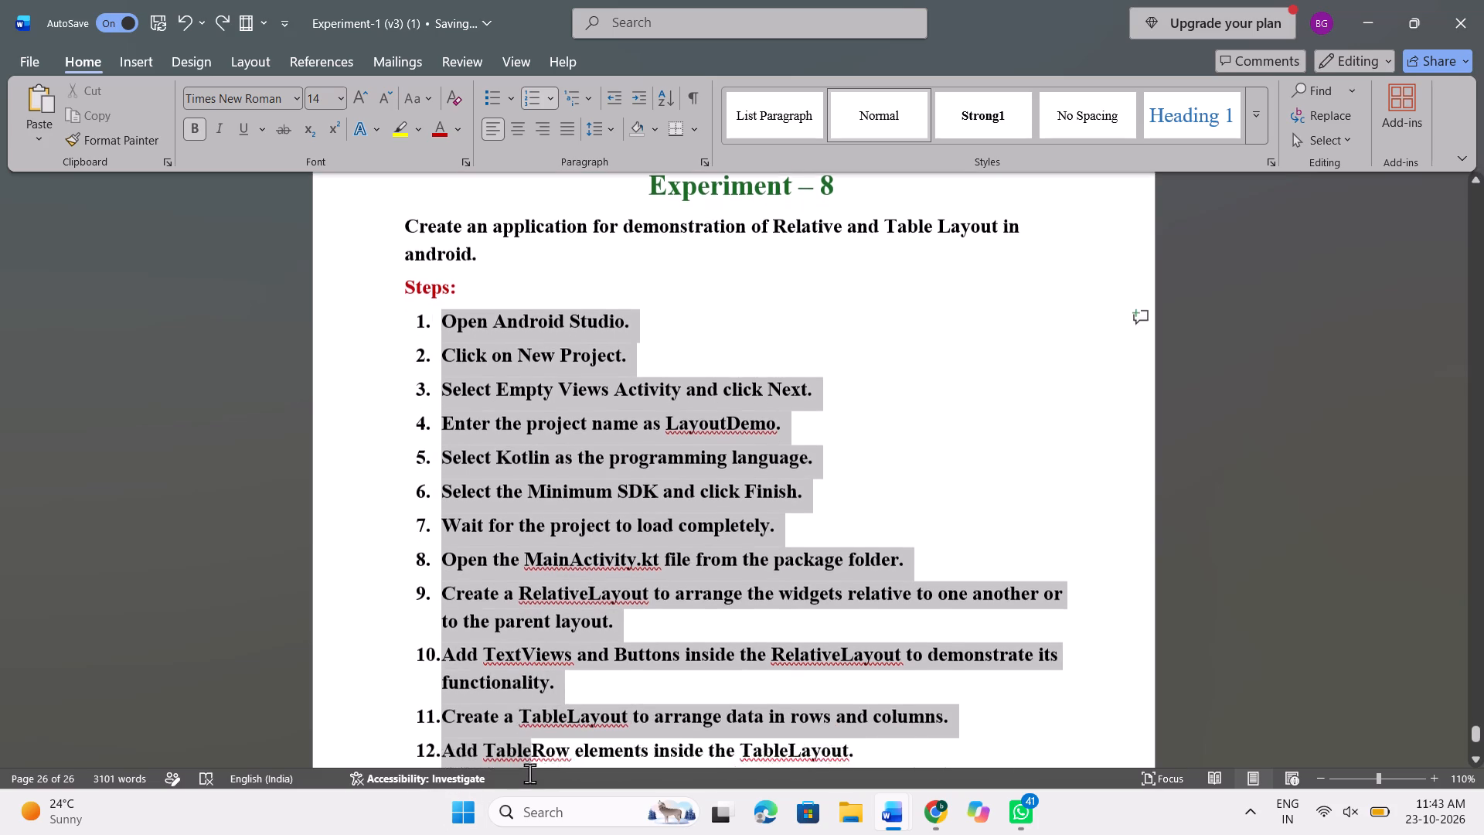
pyautogui.moveTo(529, 773); pyautogui.dragTo(530, 774)
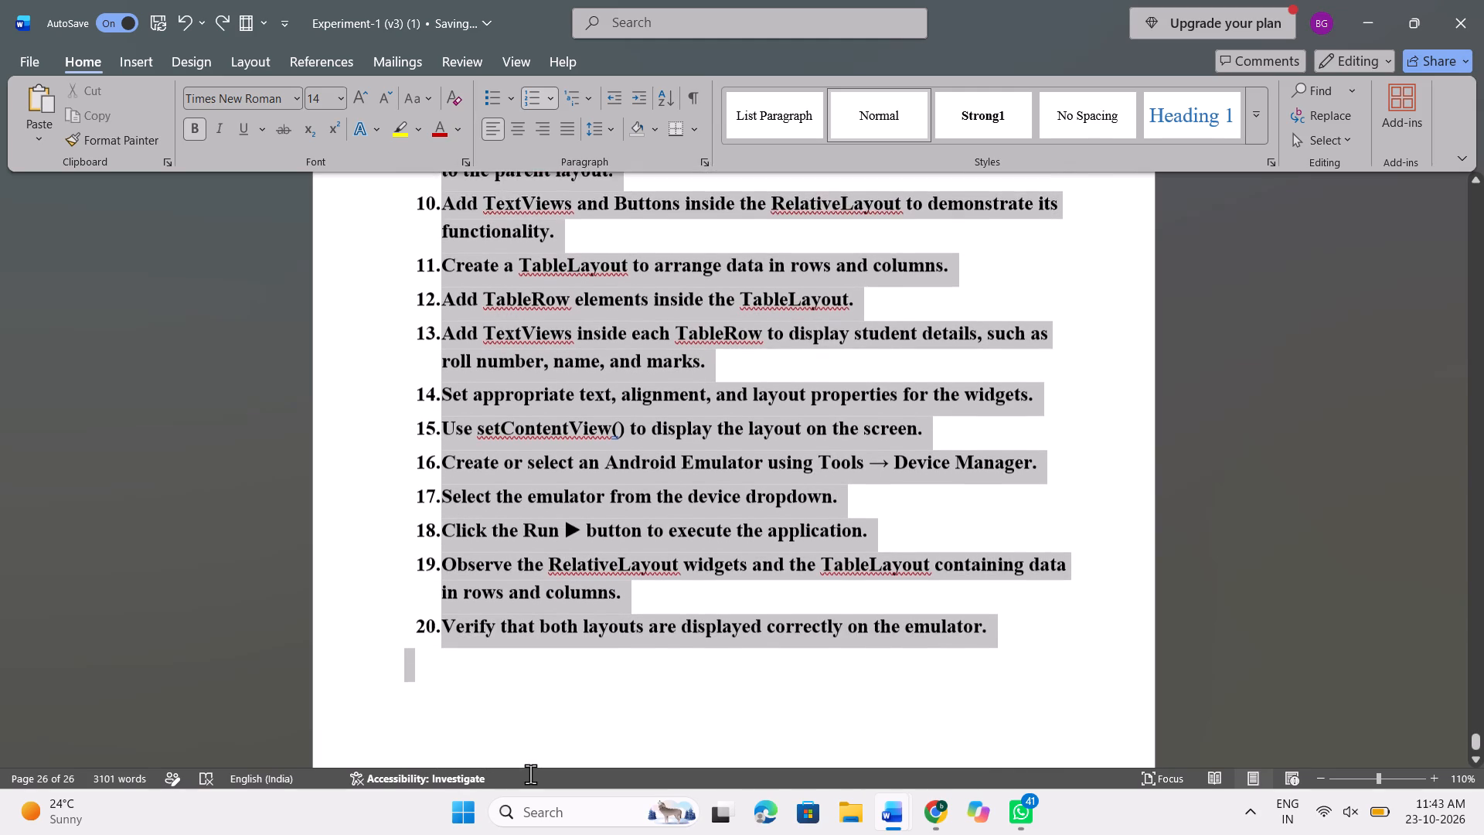
pyautogui.moveTo(530, 774); pyautogui.dragTo(894, 533)
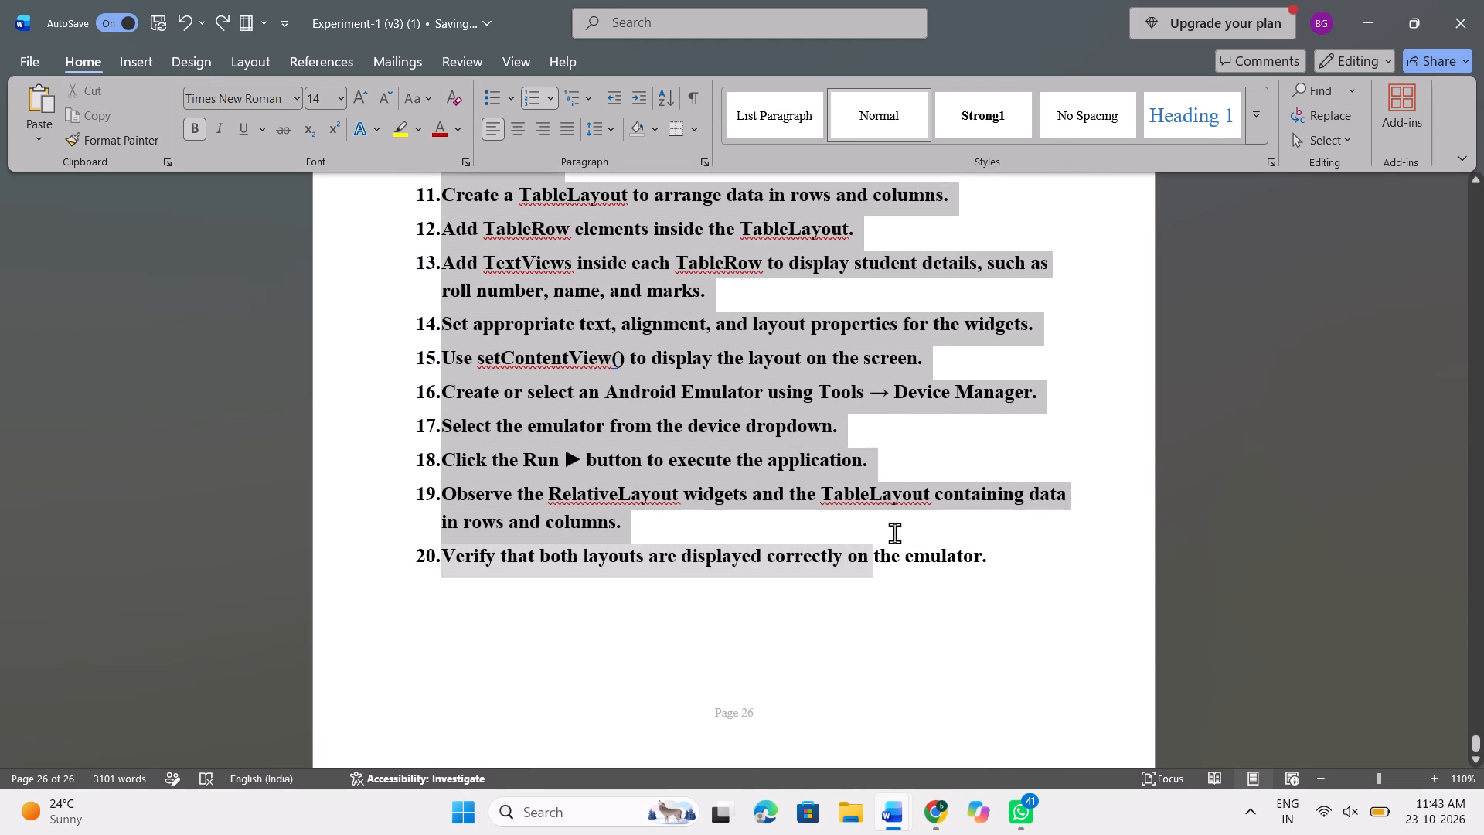
pyautogui.moveTo(894, 533); pyautogui.dragTo(1033, 558)
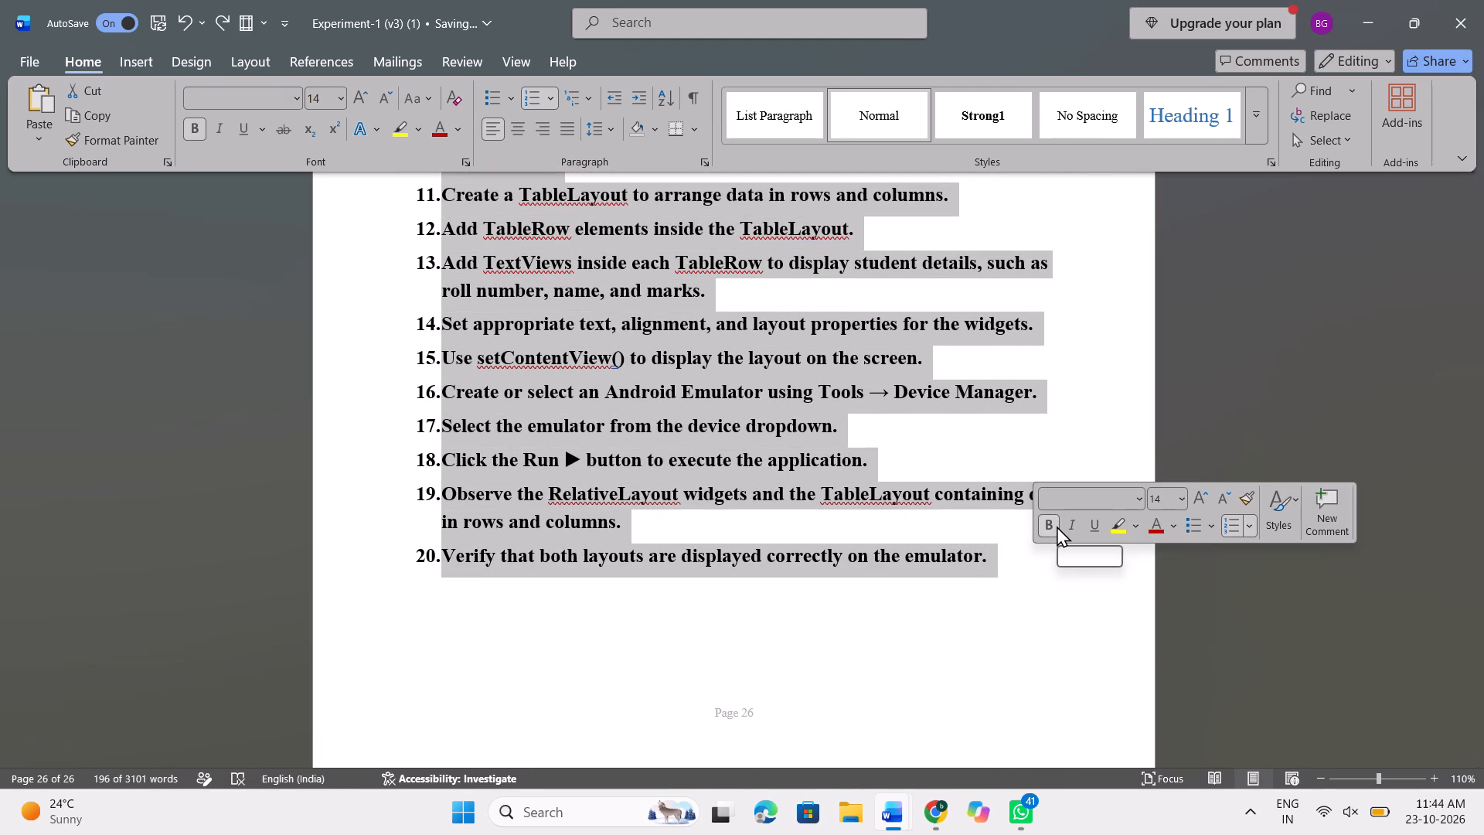
pyautogui.click(1057, 526)
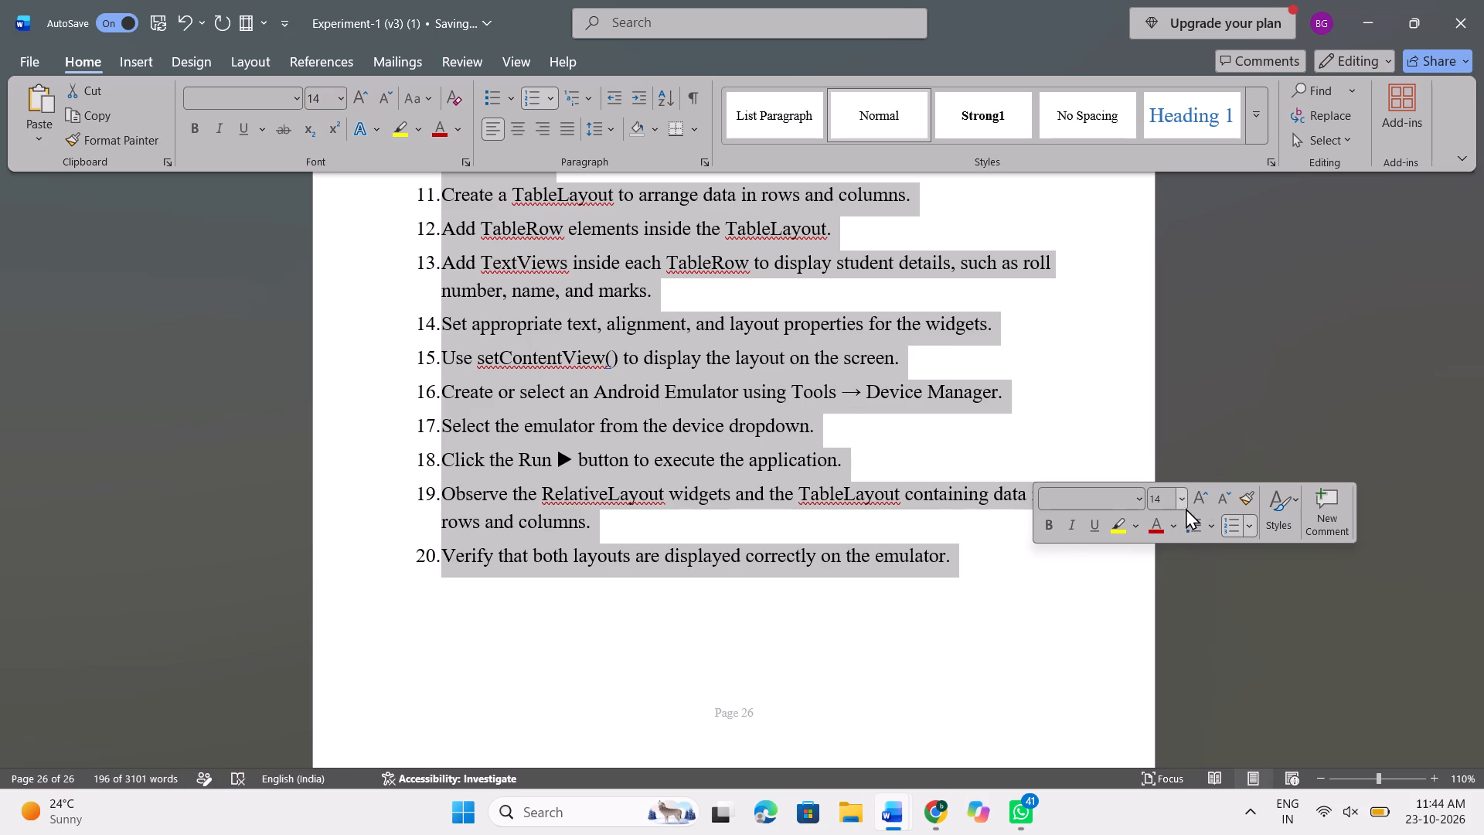
pyautogui.click(1216, 499)
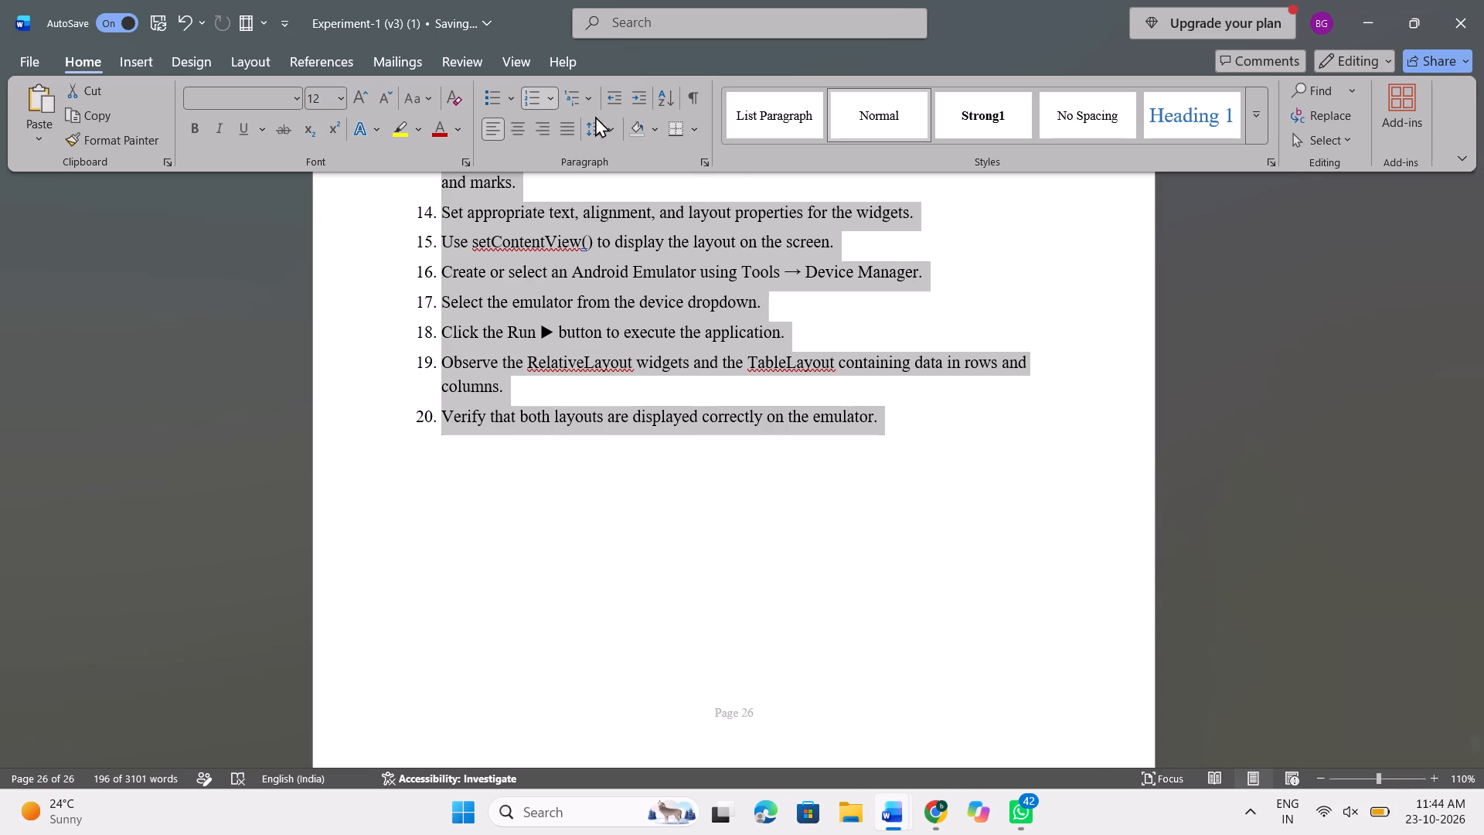
pyautogui.click(570, 125)
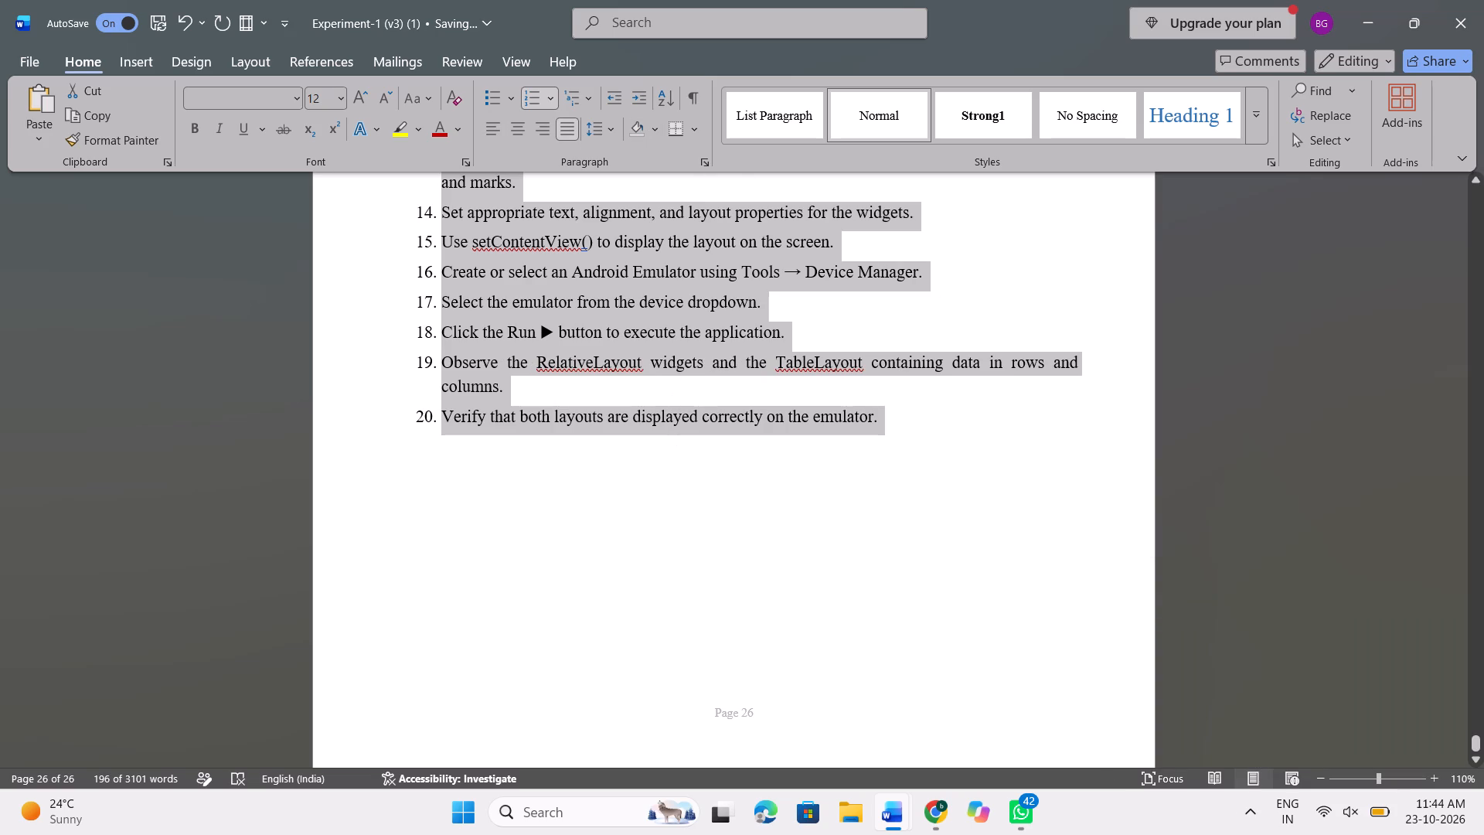
pyautogui.click(670, 479)
pyautogui.scroll(1, 670, 479)
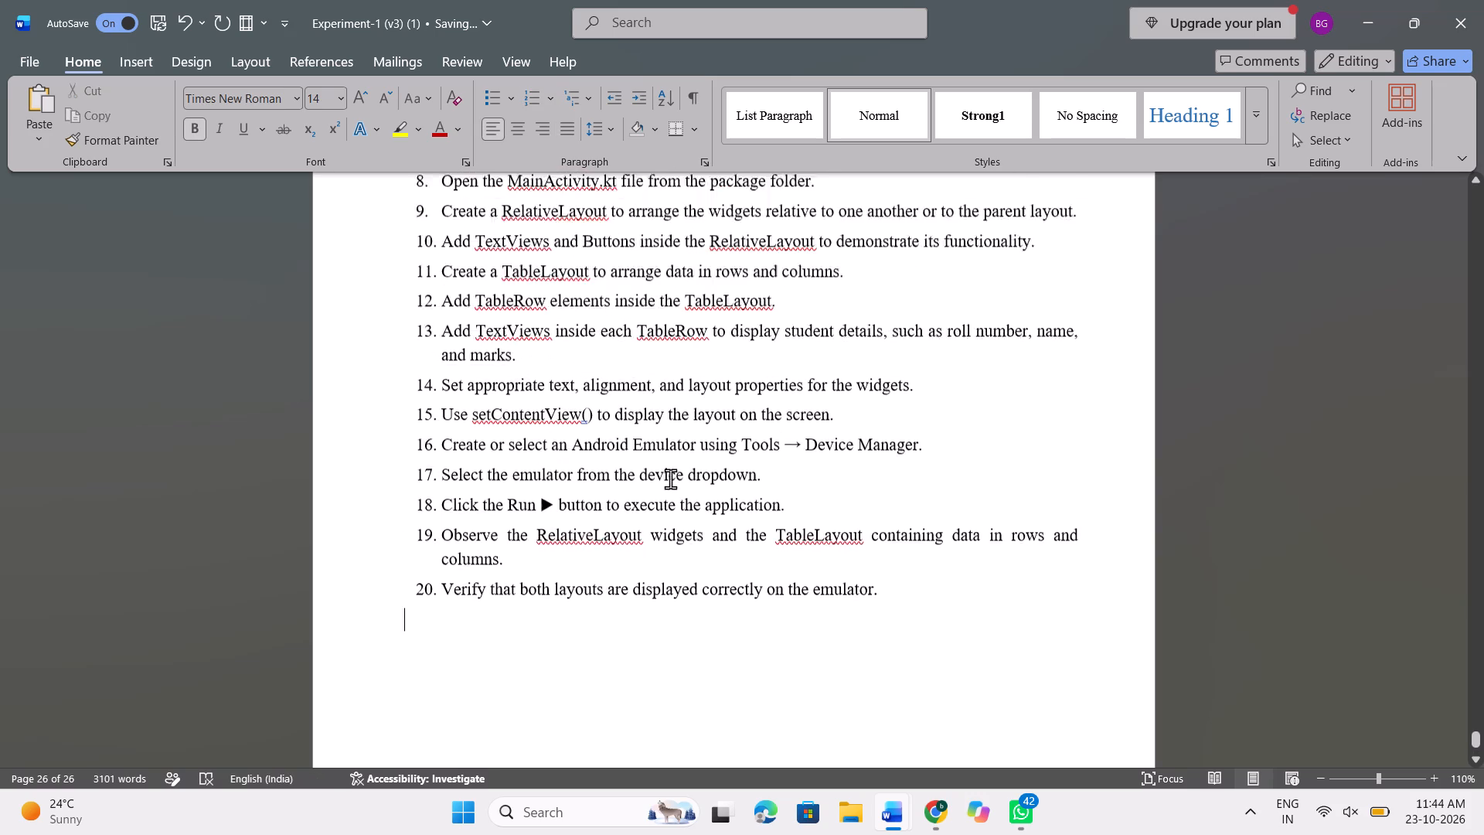
pyautogui.scroll(2, 670, 479)
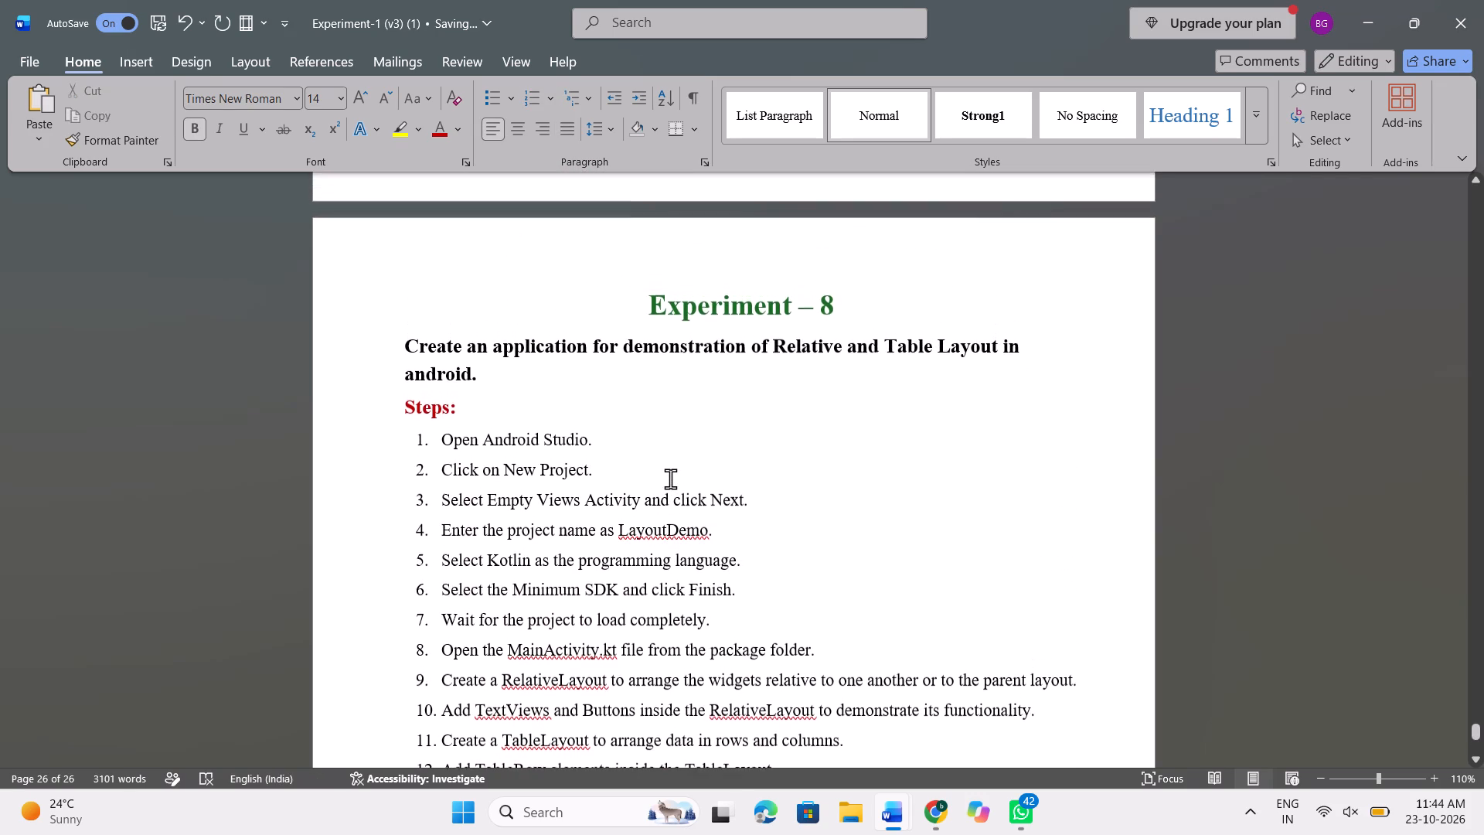
pyautogui.scroll(-1, 670, 479)
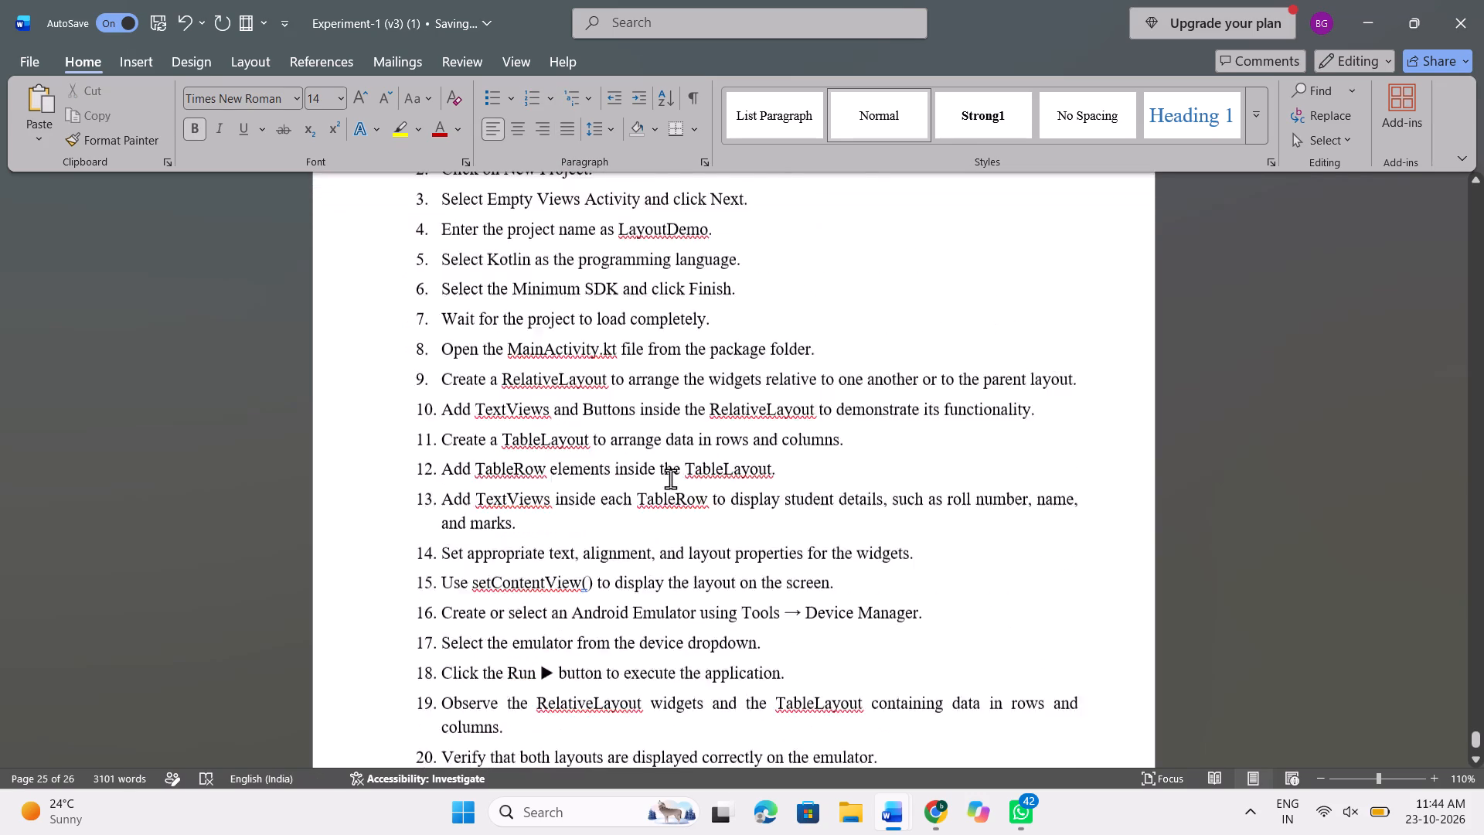
pyautogui.scroll(-2, 670, 479)
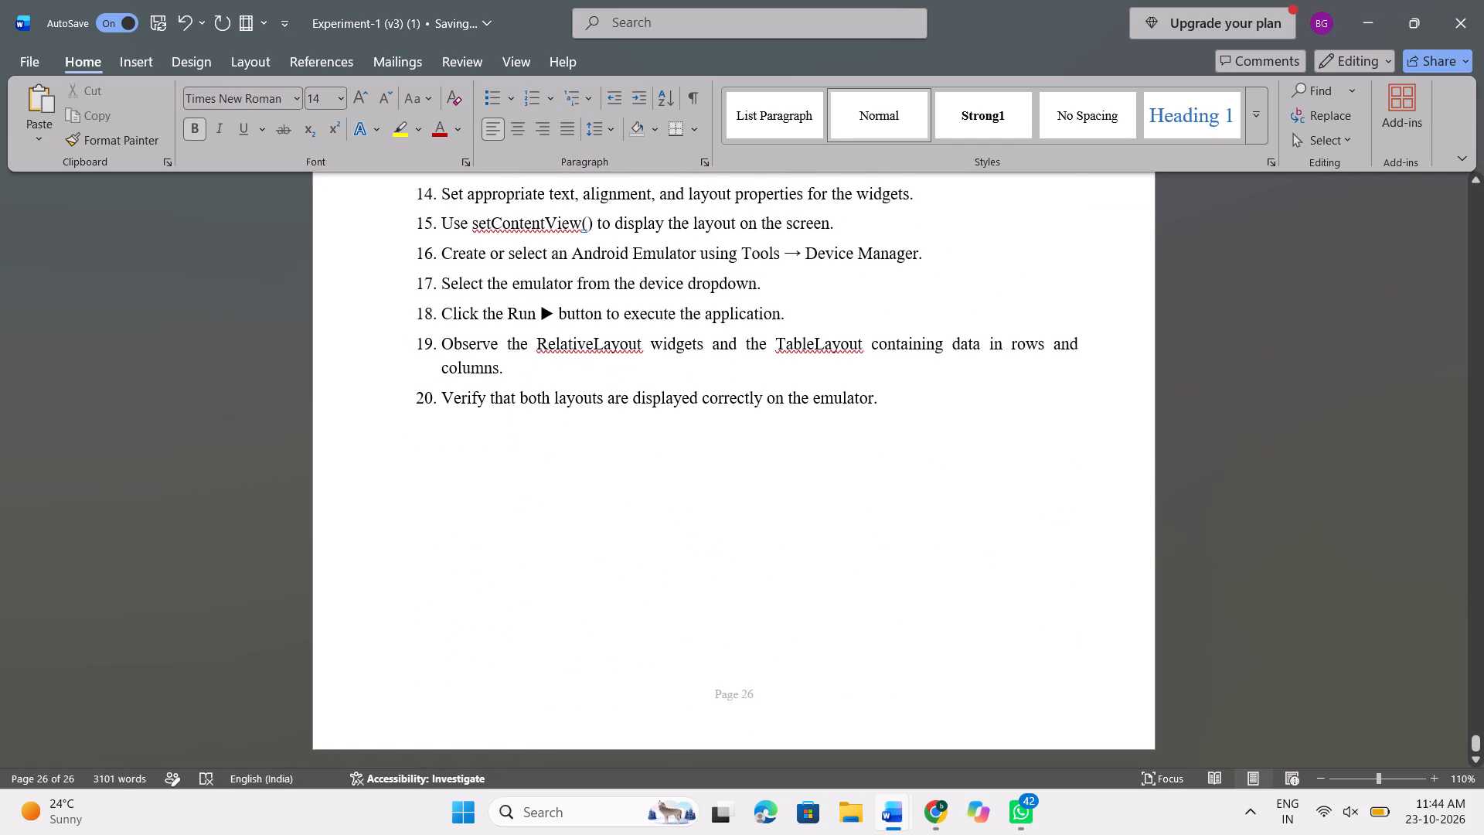
pyautogui.scroll(4, 698, 458)
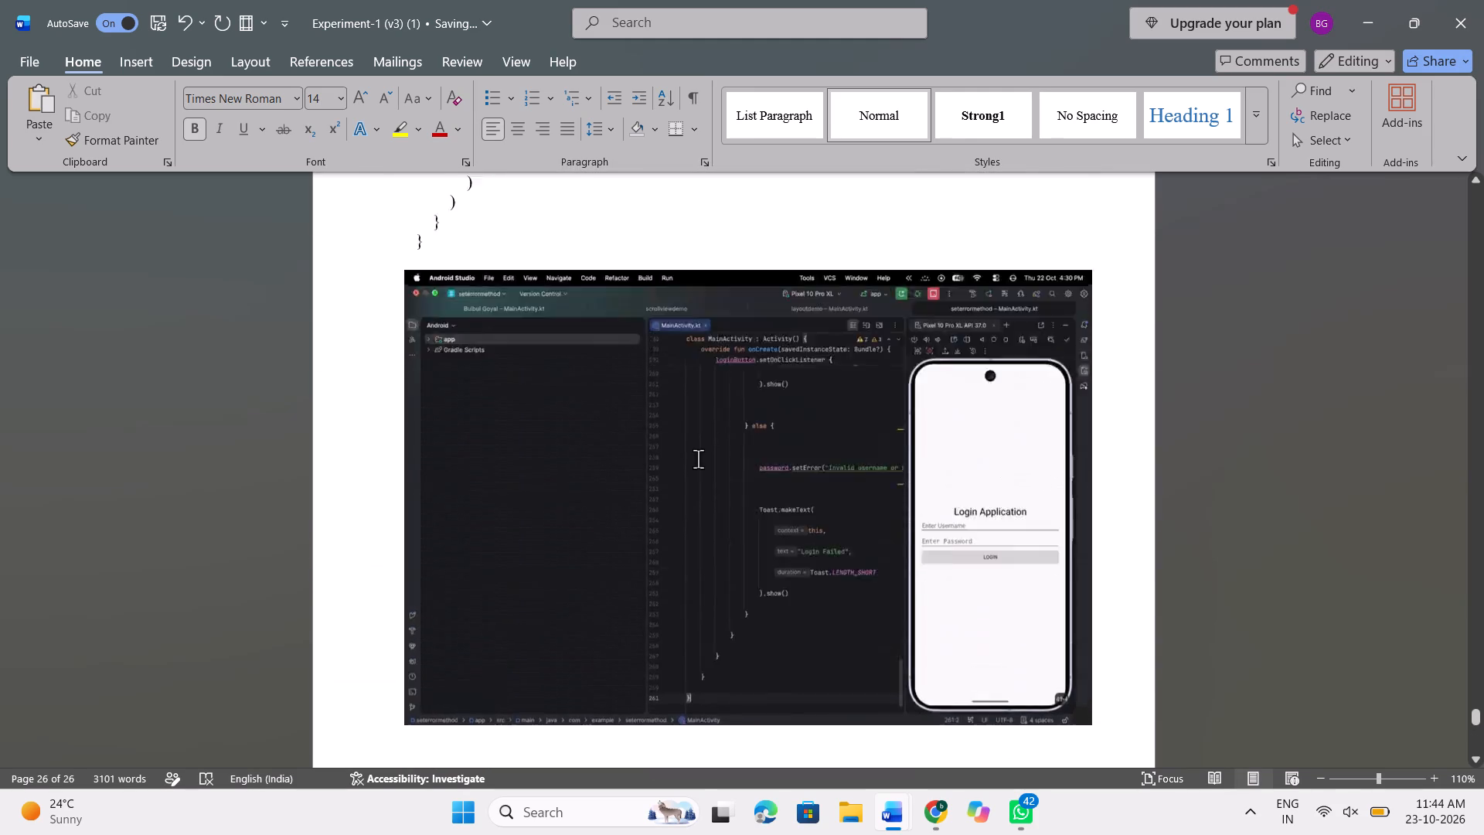
pyautogui.scroll(4, 698, 458)
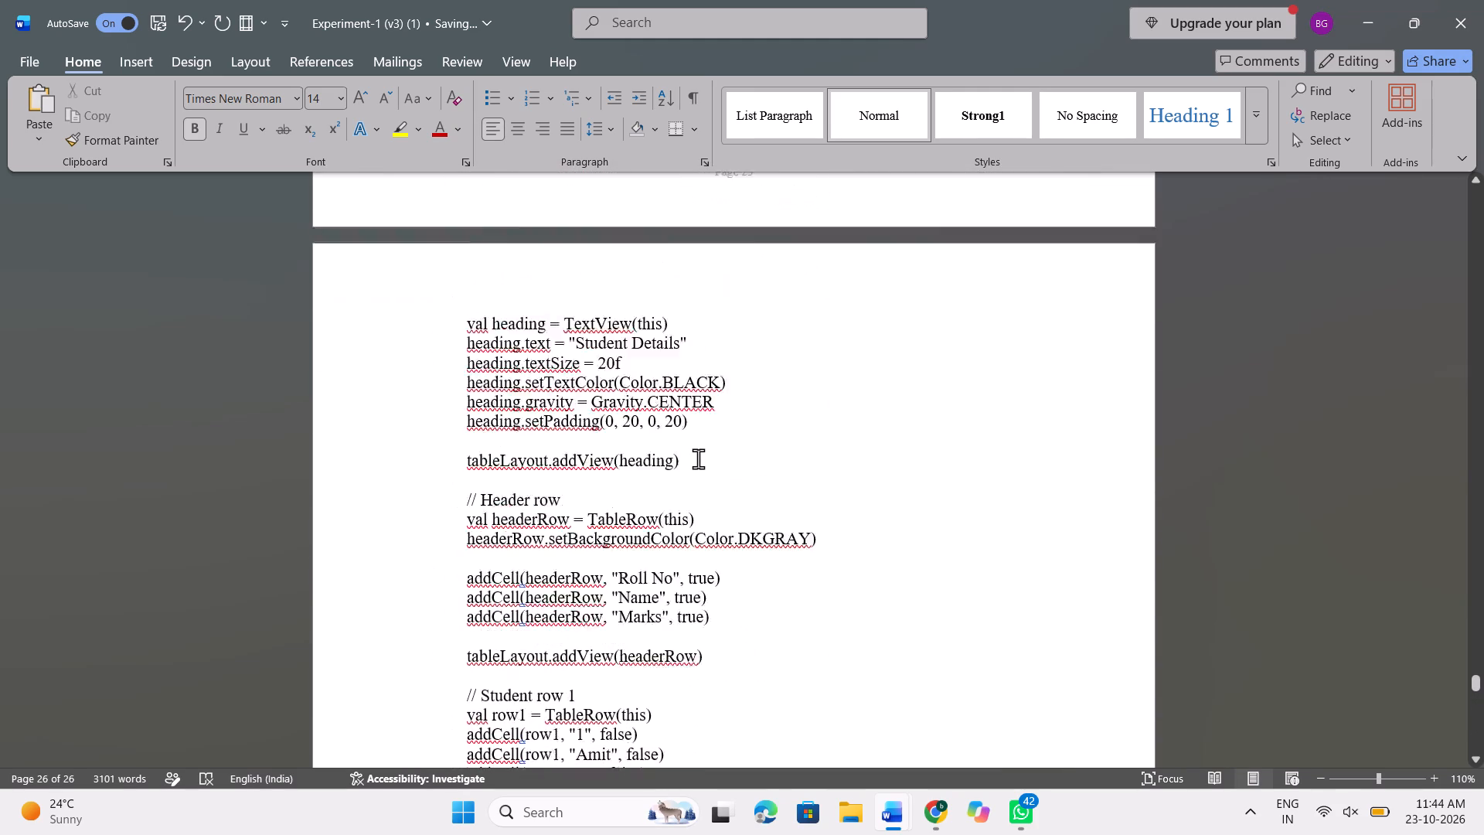
pyautogui.scroll(5, 698, 458)
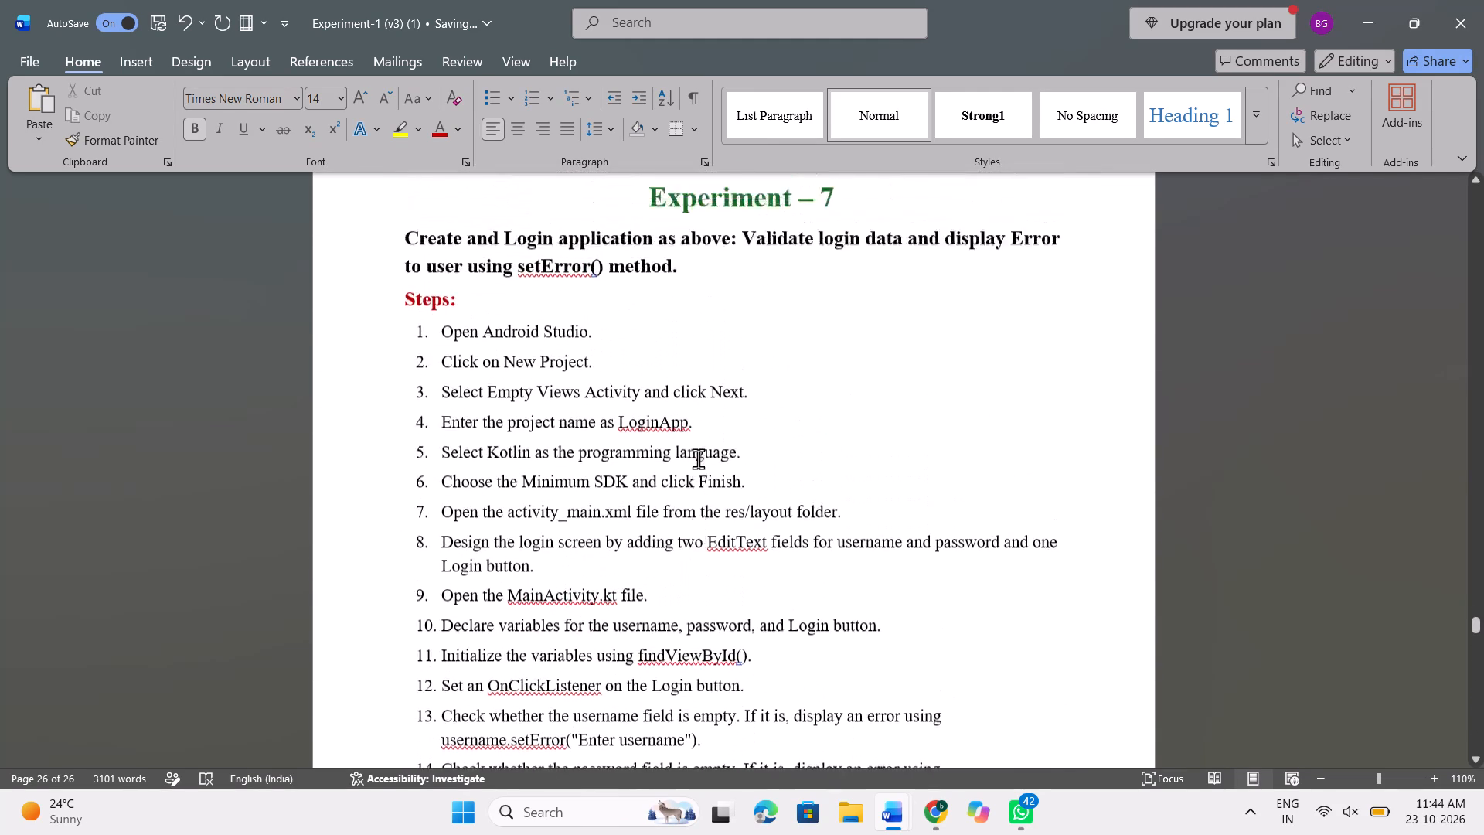
pyautogui.scroll(1, 698, 458)
pyautogui.scroll(-3, 674, 377)
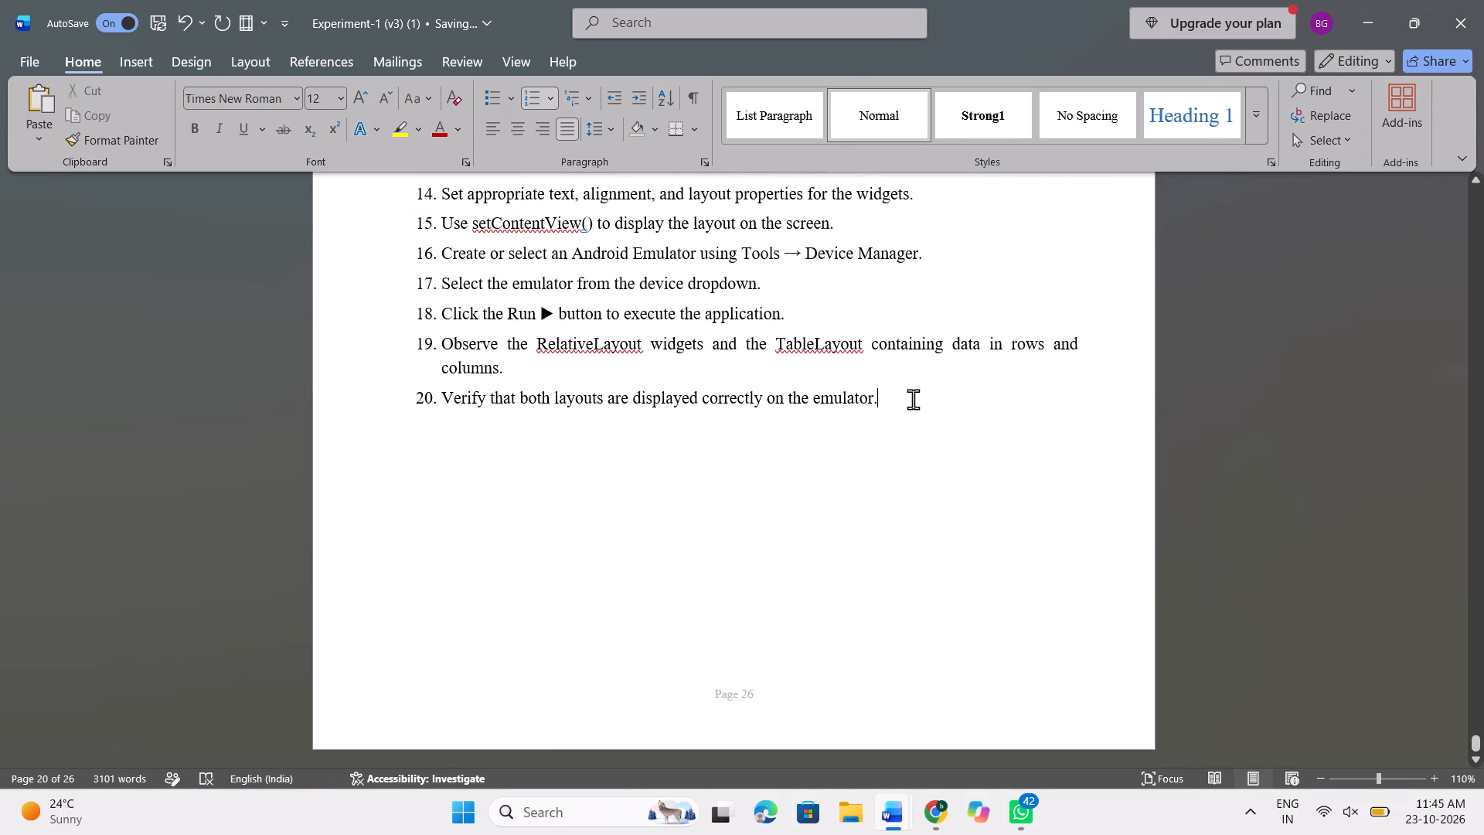
pyautogui.press('Return')
pyautogui.press('BackSpace')
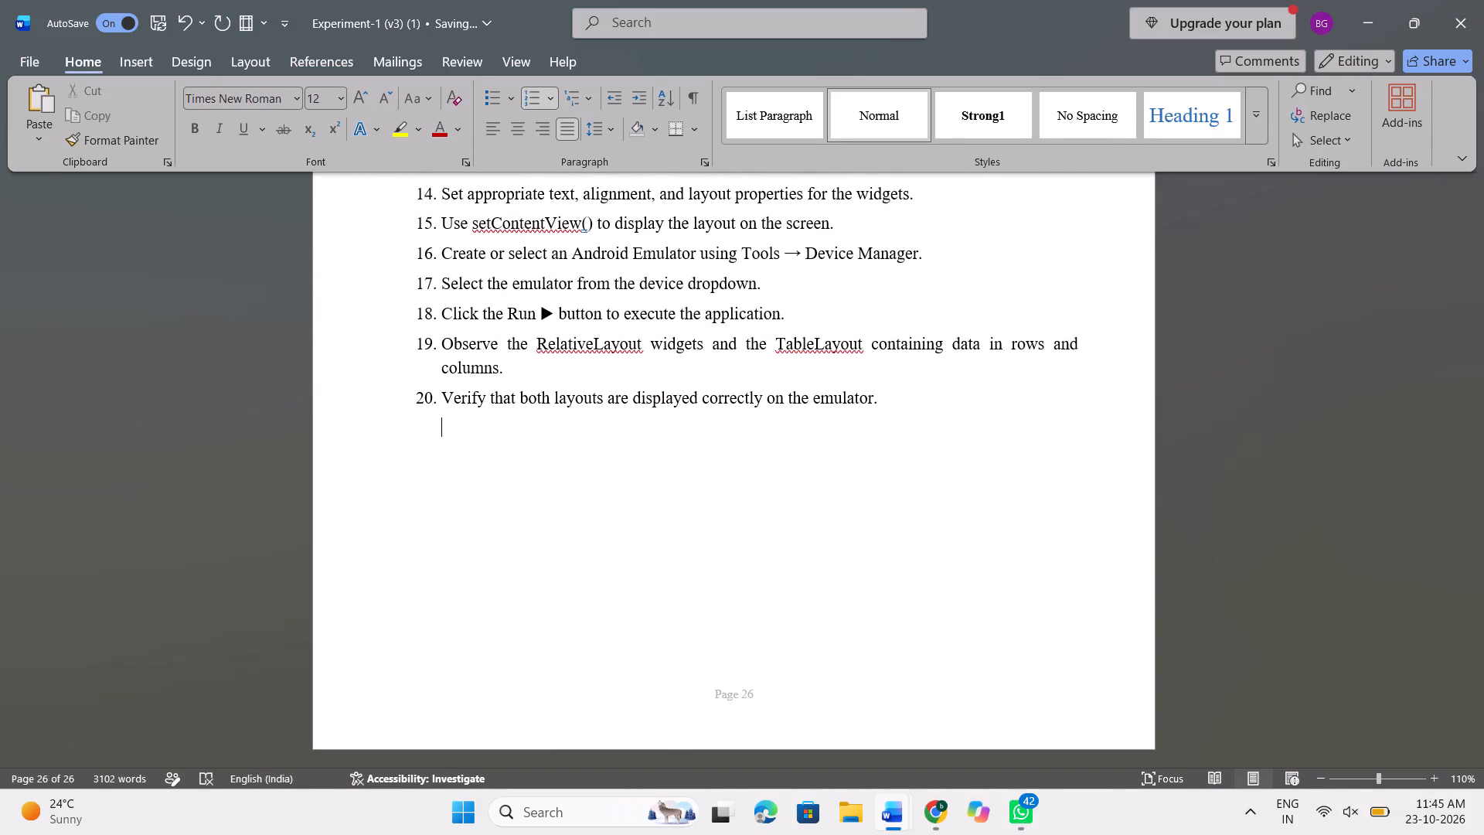
pyautogui.press('BackSpace')
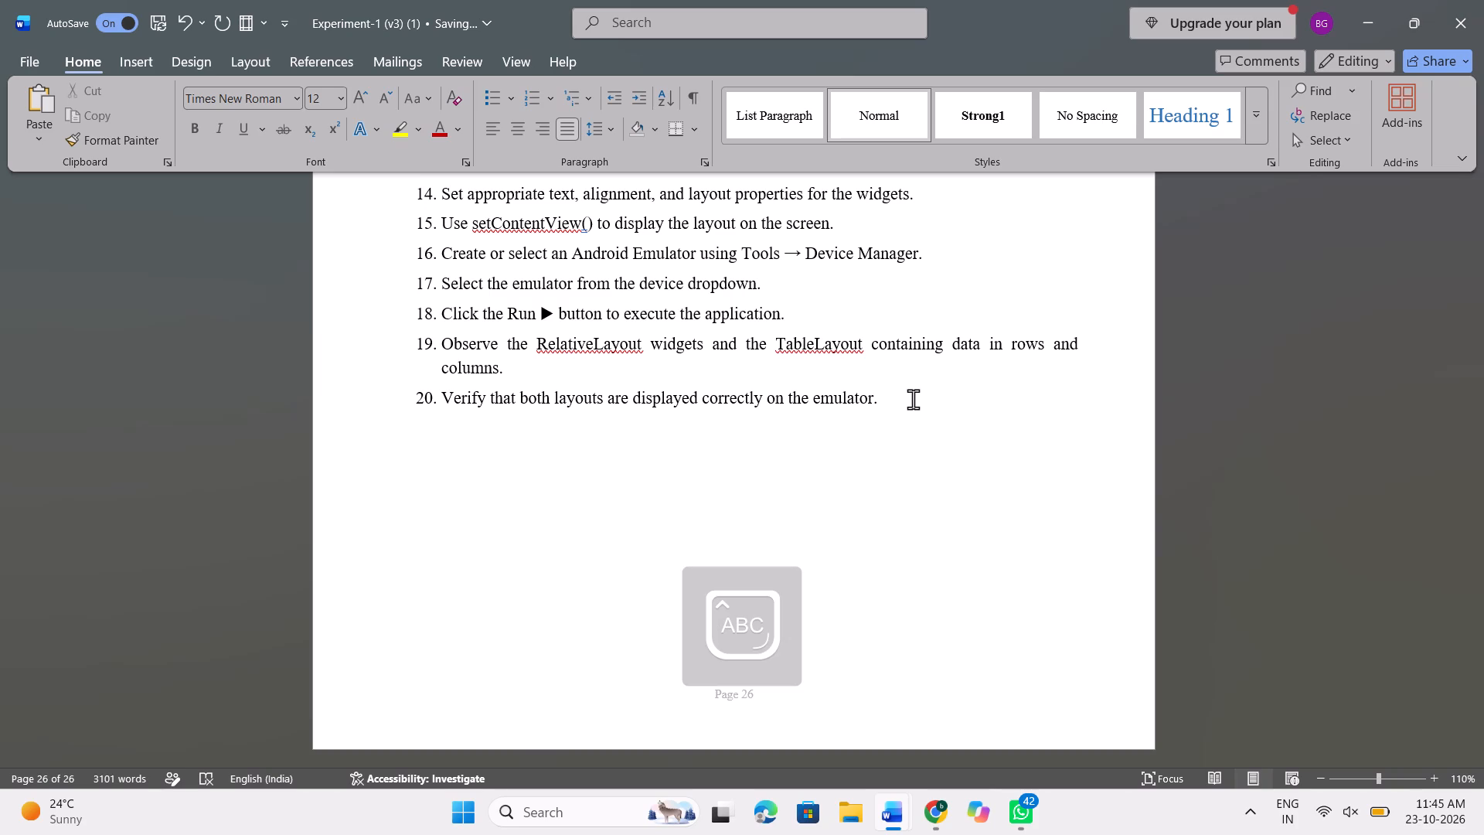
pyautogui.press('k')
pyautogui.write('otlin')
pyautogui.press('space')
pyautogui.press('c')
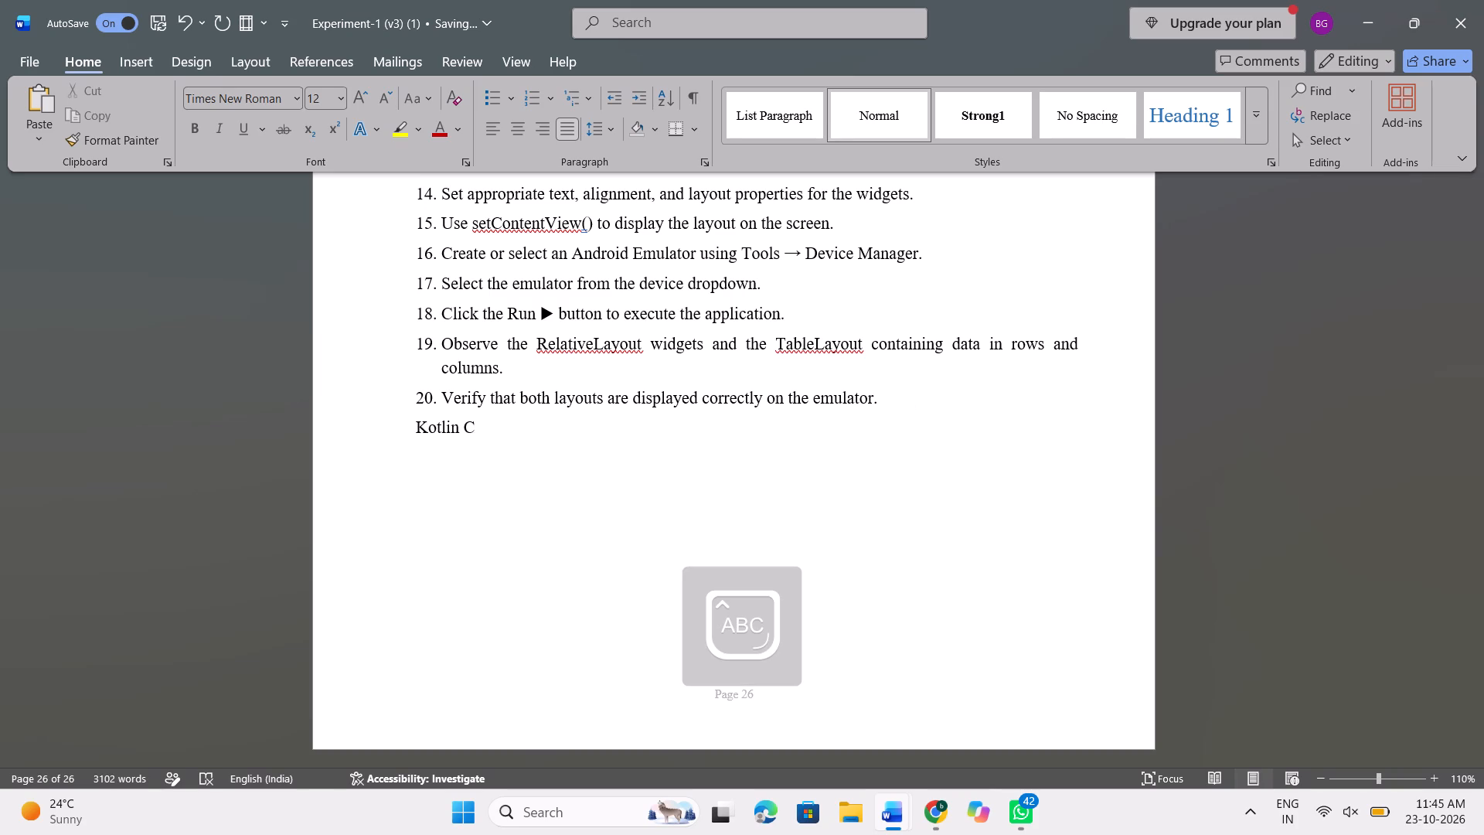
pyautogui.write('ode')
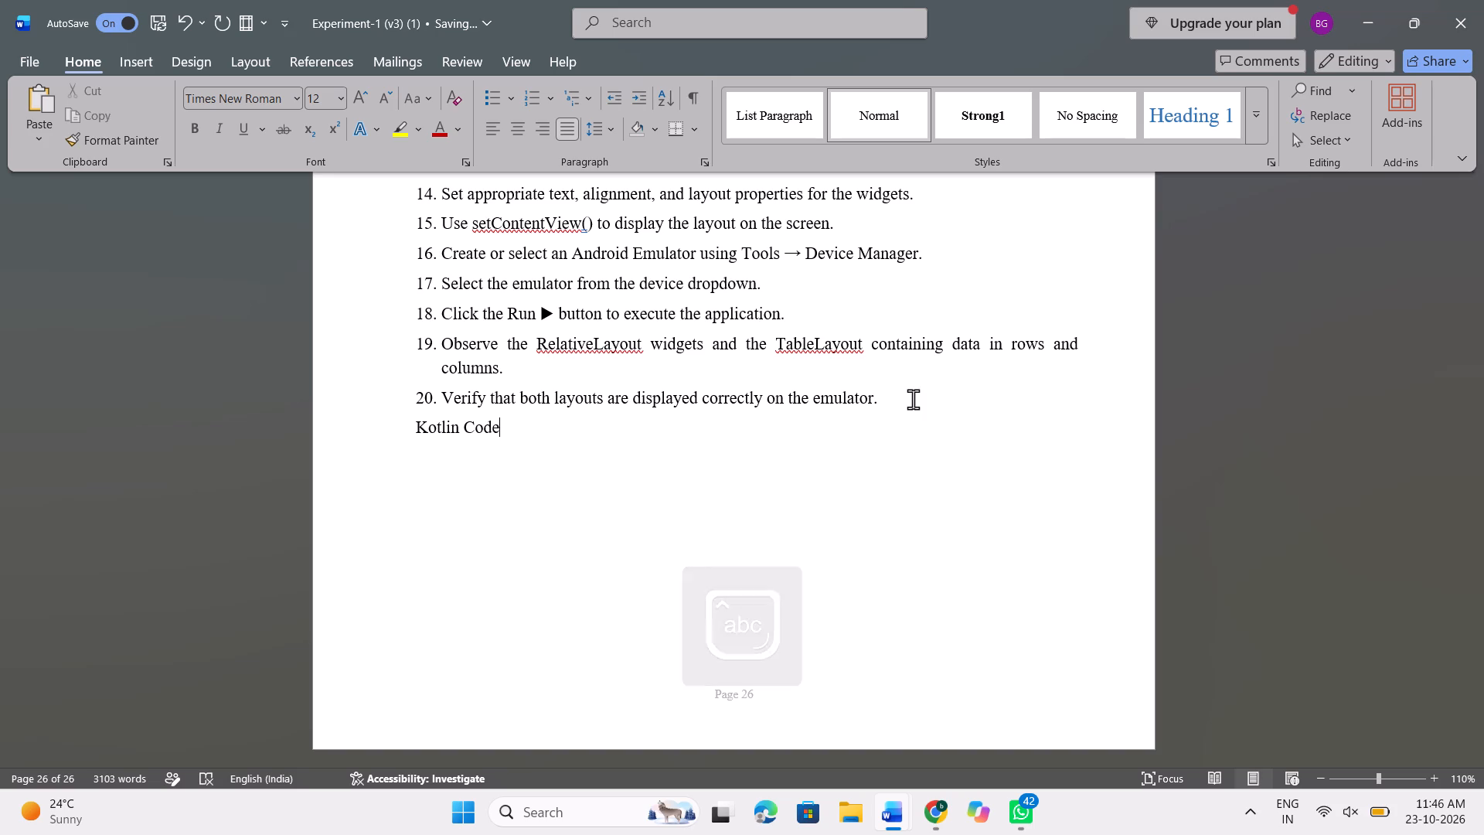
pyautogui.hotkey('shift', ':')
# Insert an unnumbered blank line between step 20 and the "Kotlin Code:" line.
pyautogui.click(925, 404)
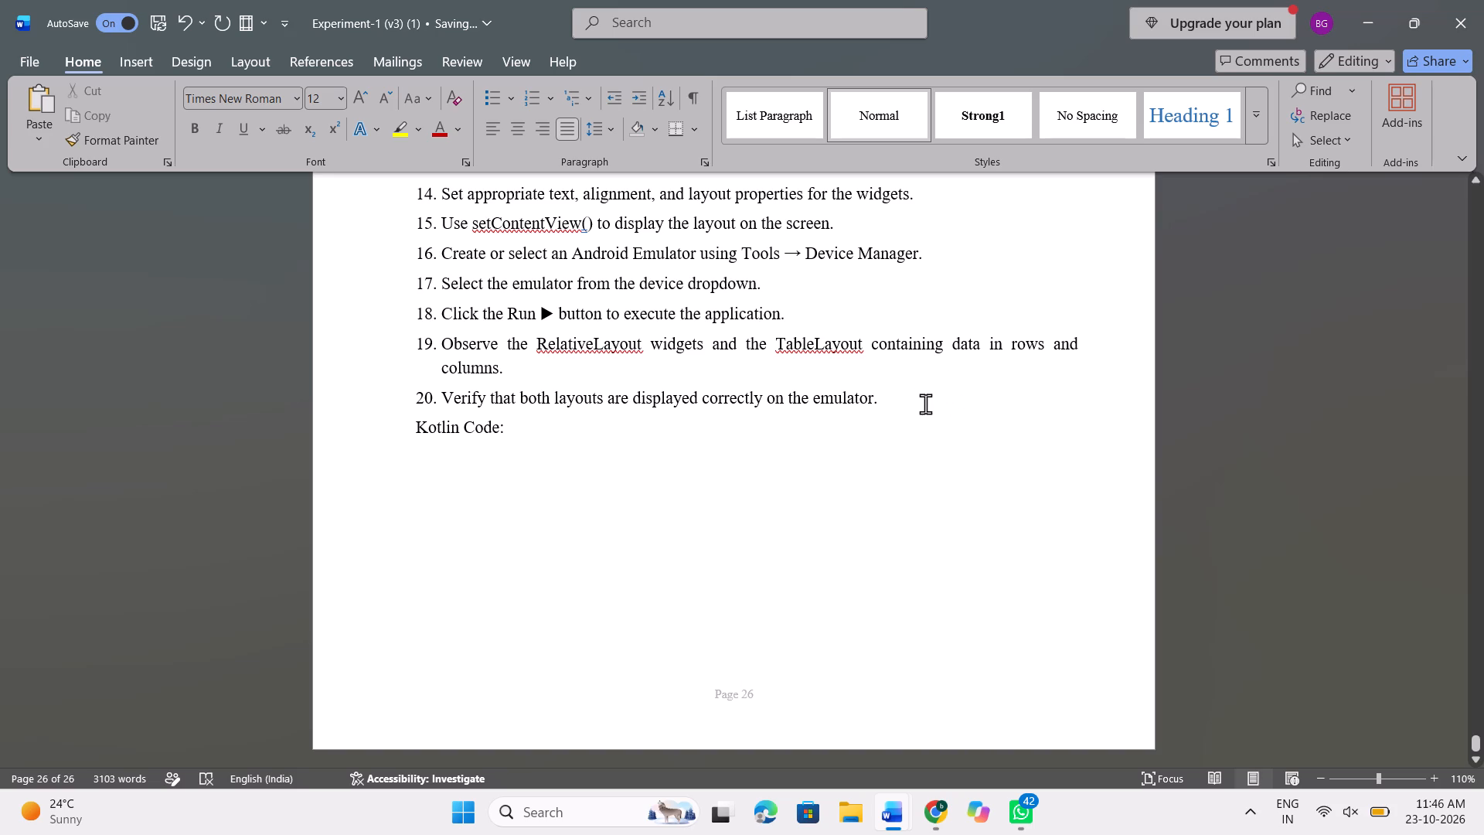
pyautogui.press('Return')
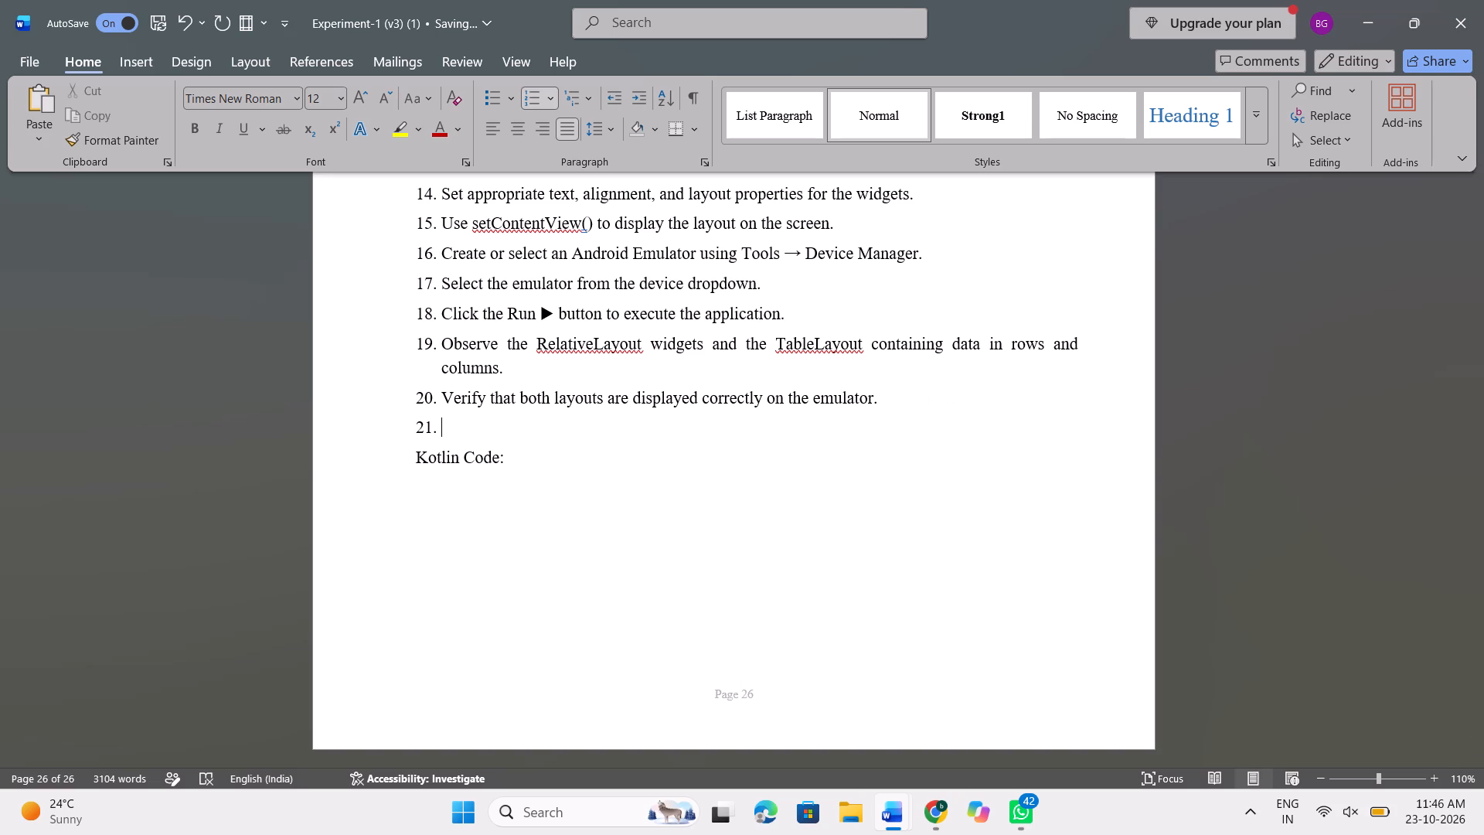
pyautogui.press('BackSpace')
pyautogui.press('BackSpace')
# Format the "Kotlin Code:" line below step 20 of Experiment – 8 as bold dark red text.
pyautogui.moveTo(521, 460); pyautogui.dragTo(406, 461)
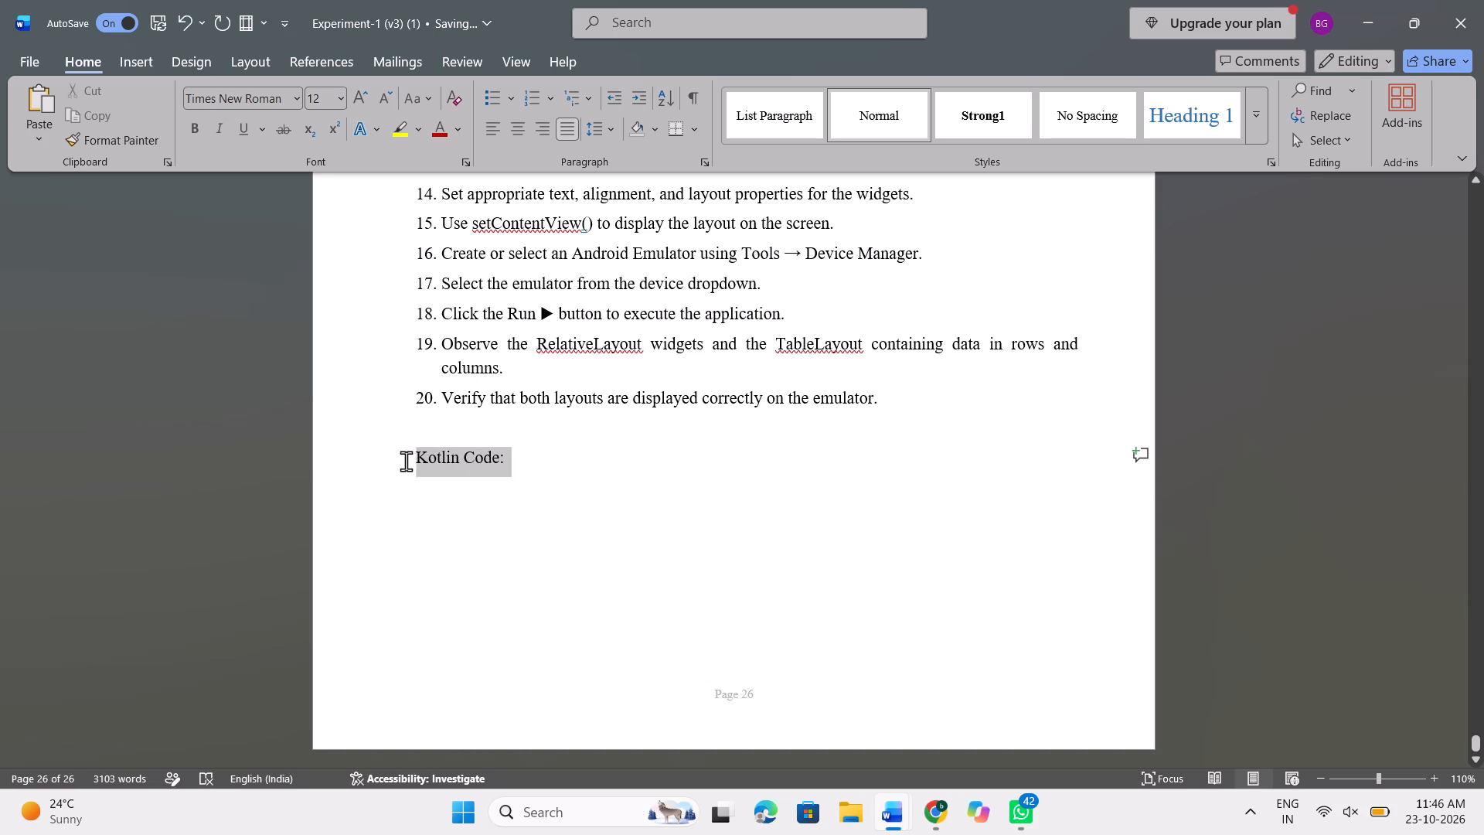
pyautogui.moveTo(406, 461); pyautogui.dragTo(403, 461)
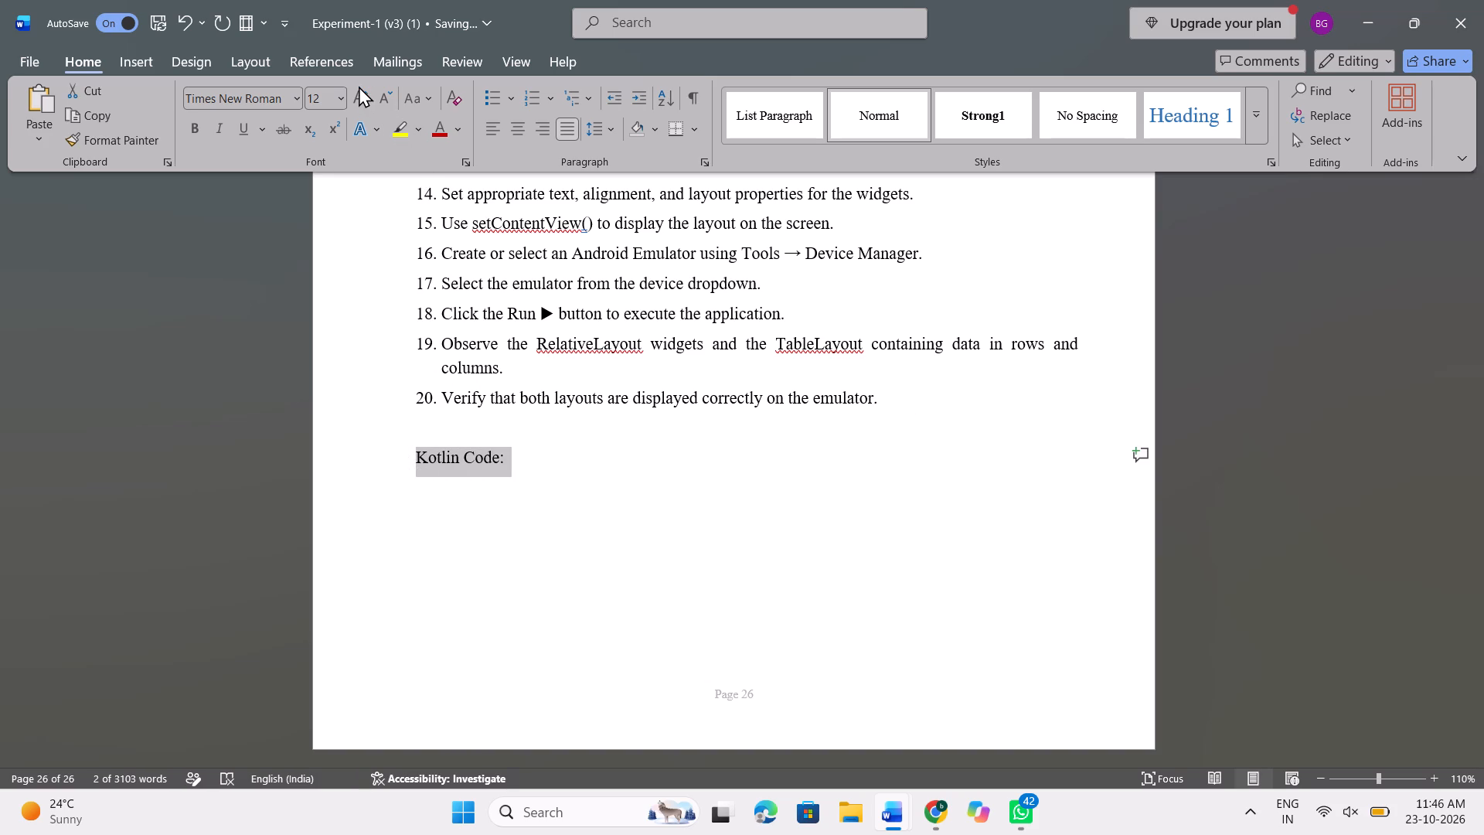
pyautogui.click(359, 86)
pyautogui.click(441, 135)
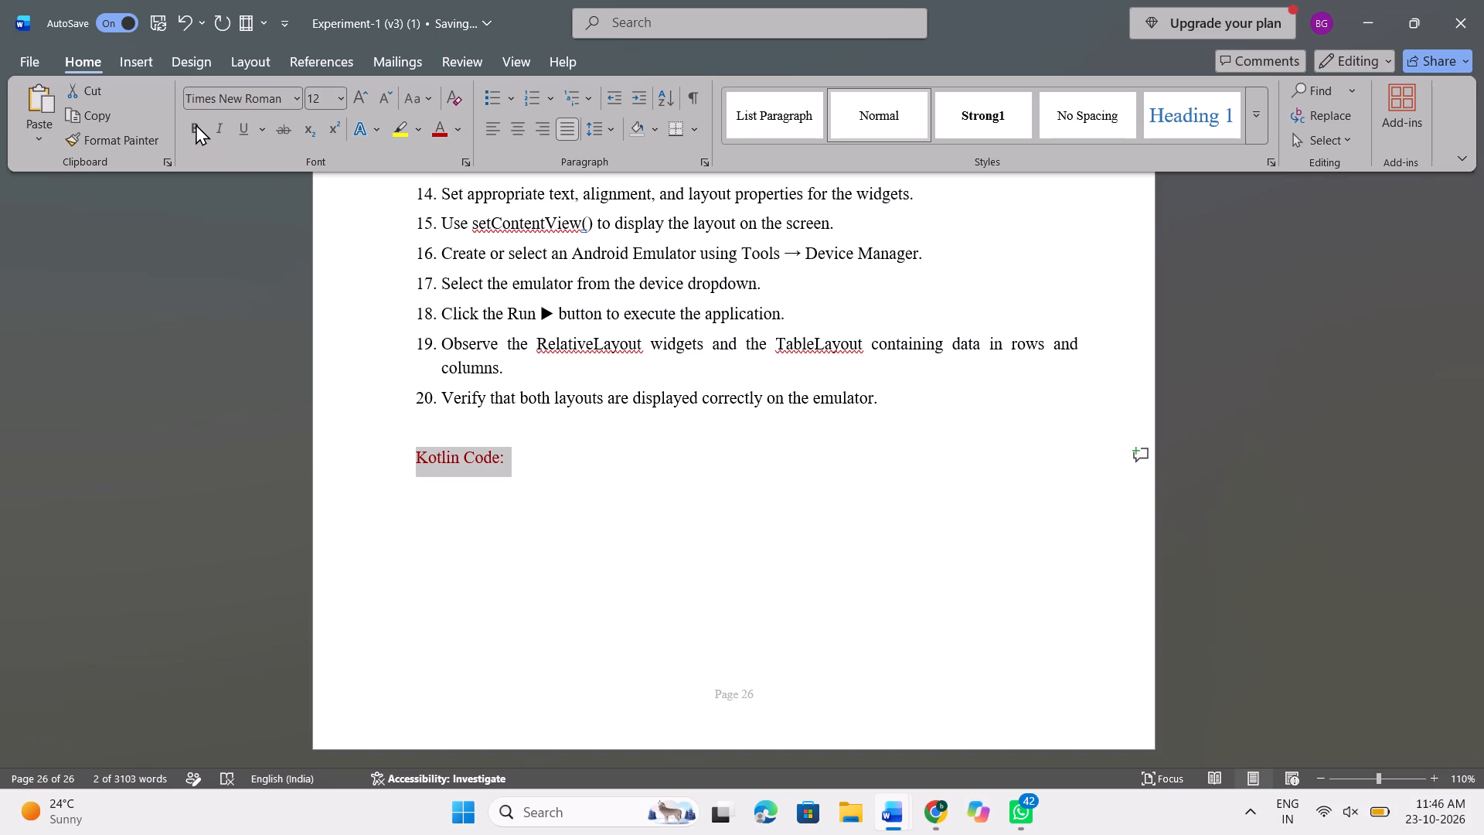
pyautogui.click(194, 124)
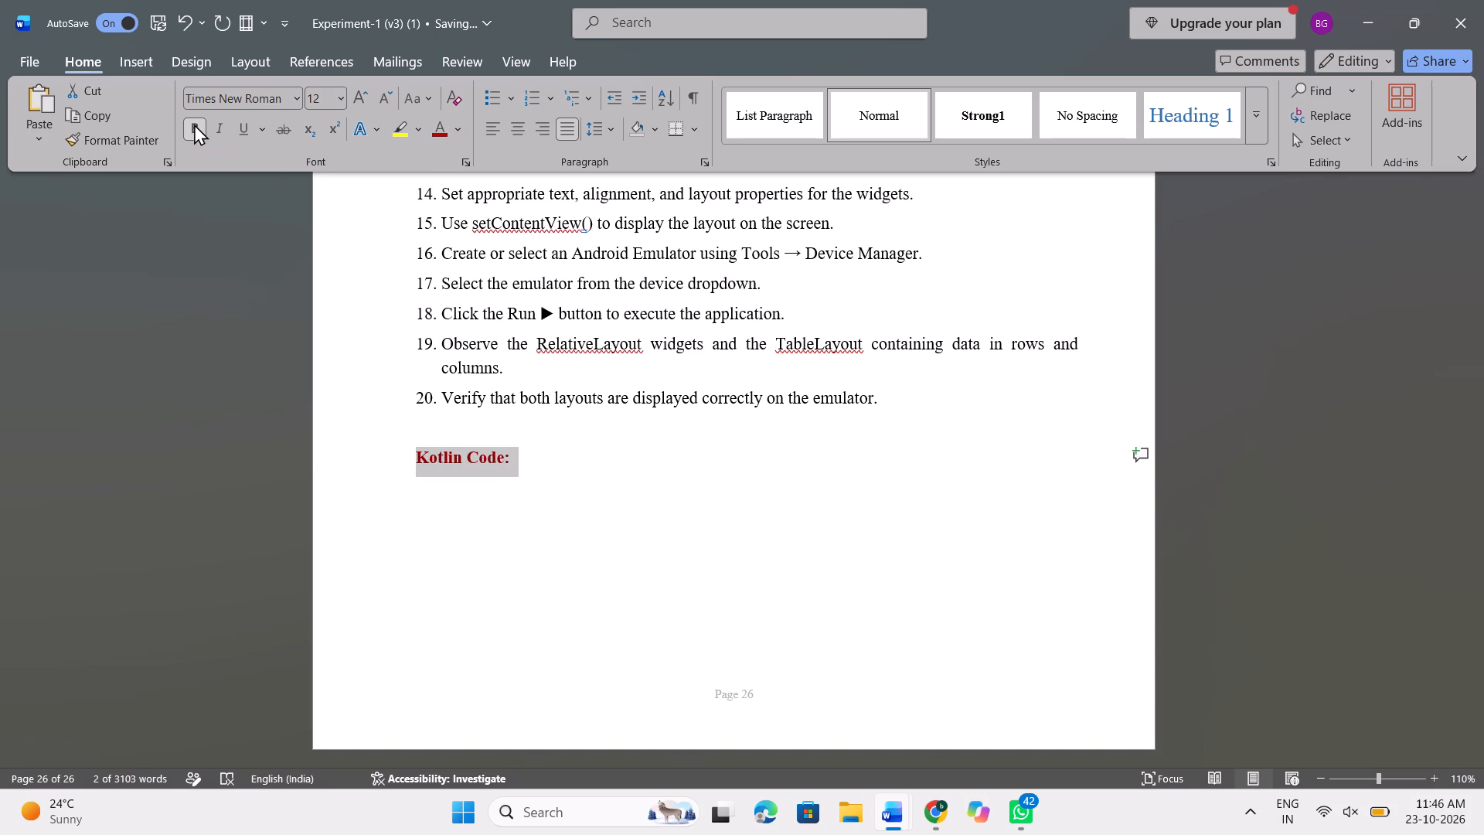
# Start an empty line below the "Kotlin Code:" heading and clear the stray characters from it.
pyautogui.click(542, 476)
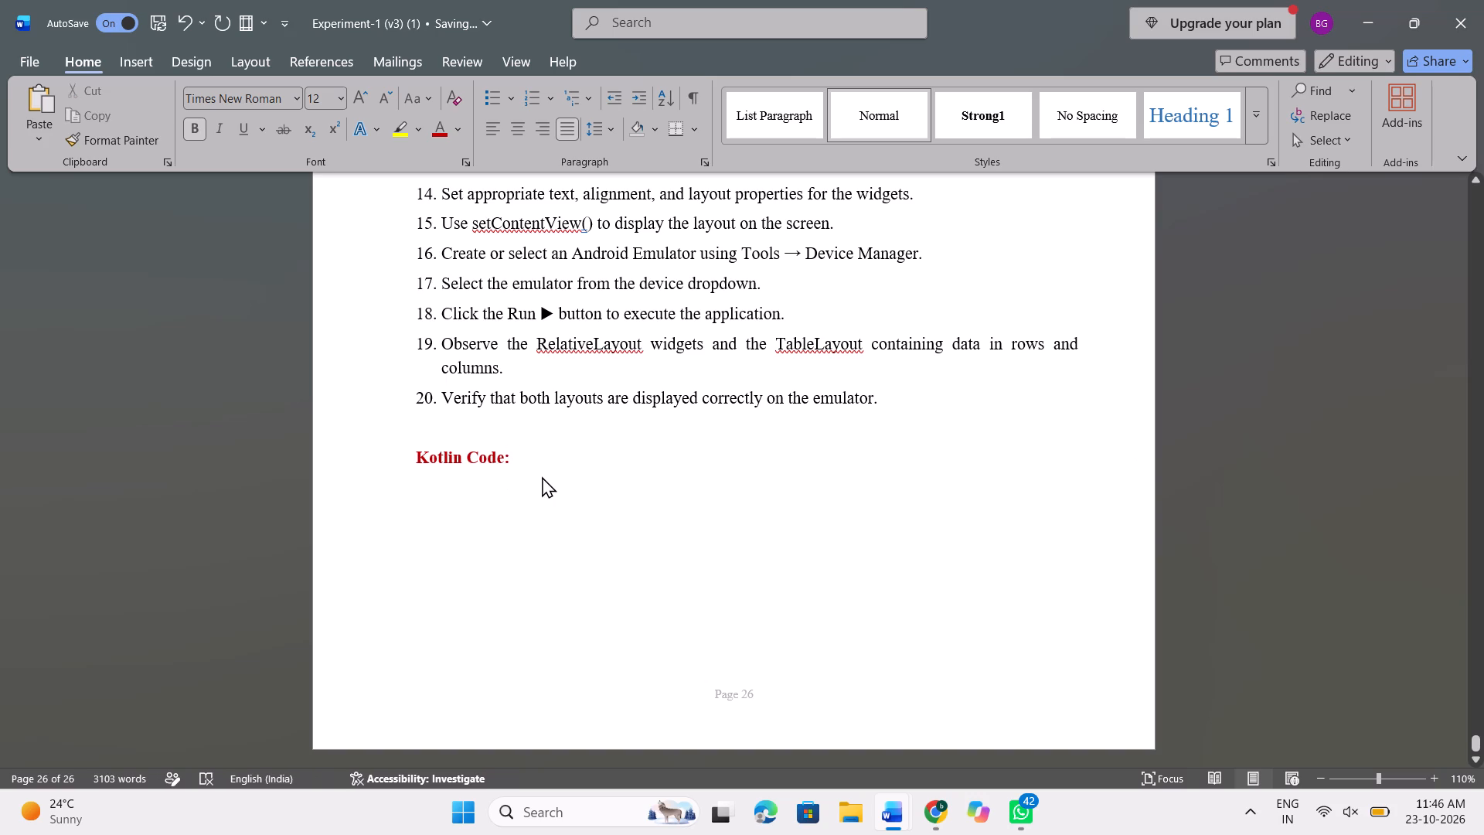
pyautogui.press('Return')
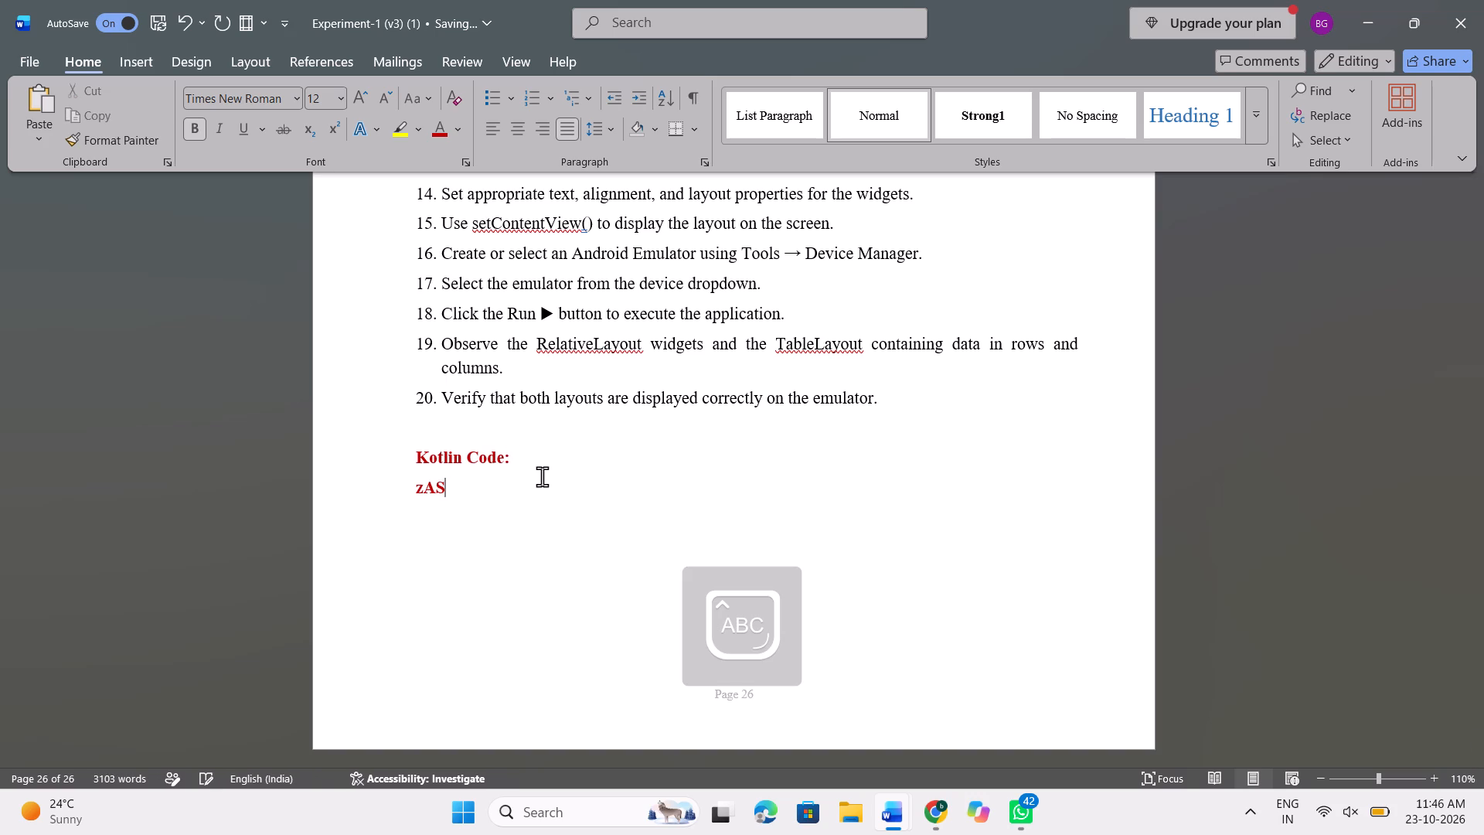
pyautogui.press('BackSpace')
pyautogui.press('BackSpace')
pyautogui.press('BackSpace')
pyautogui.click(422, 485)
pyautogui.click(533, 452)
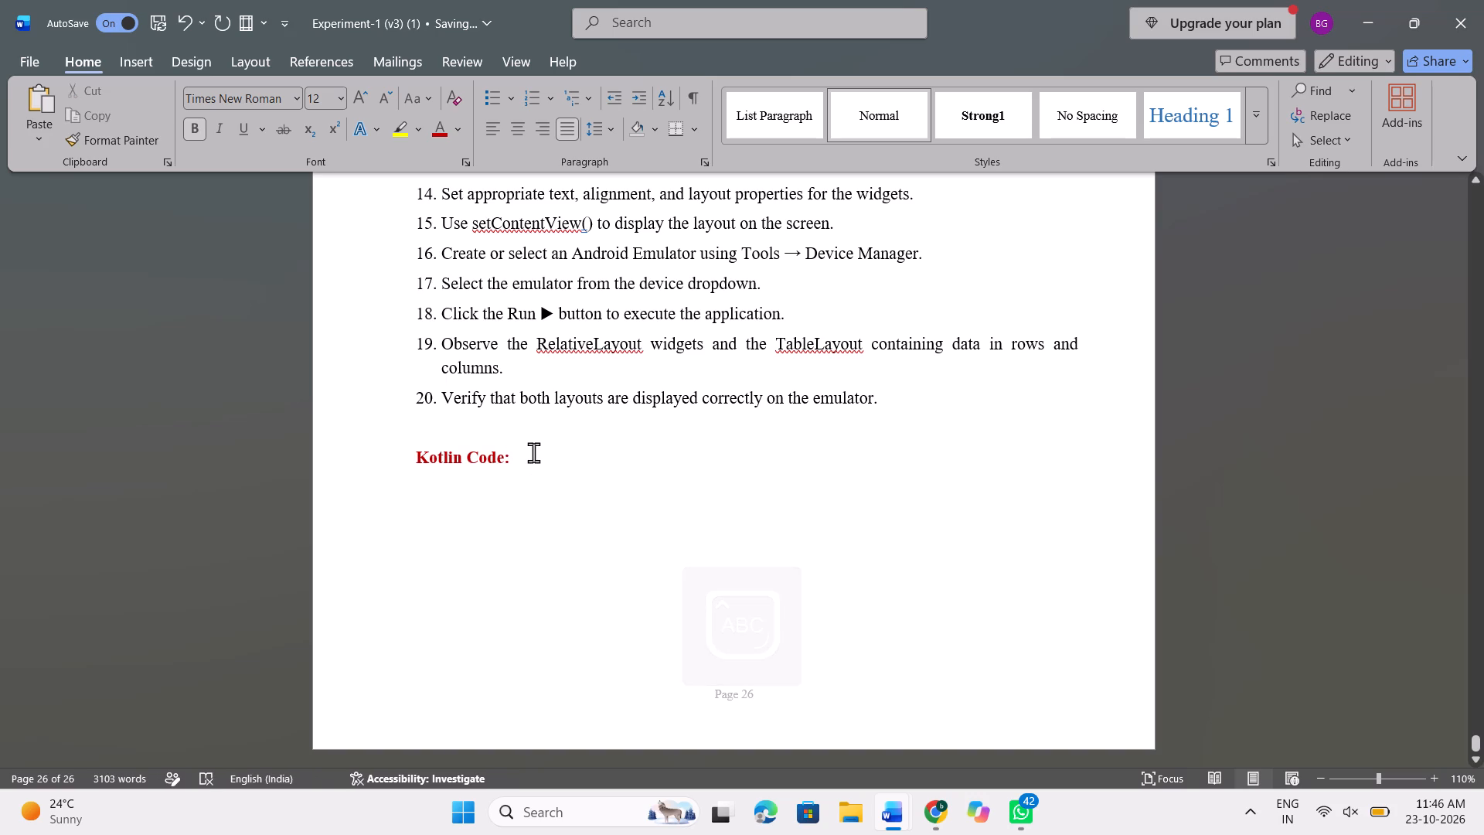
pyautogui.click(424, 478)
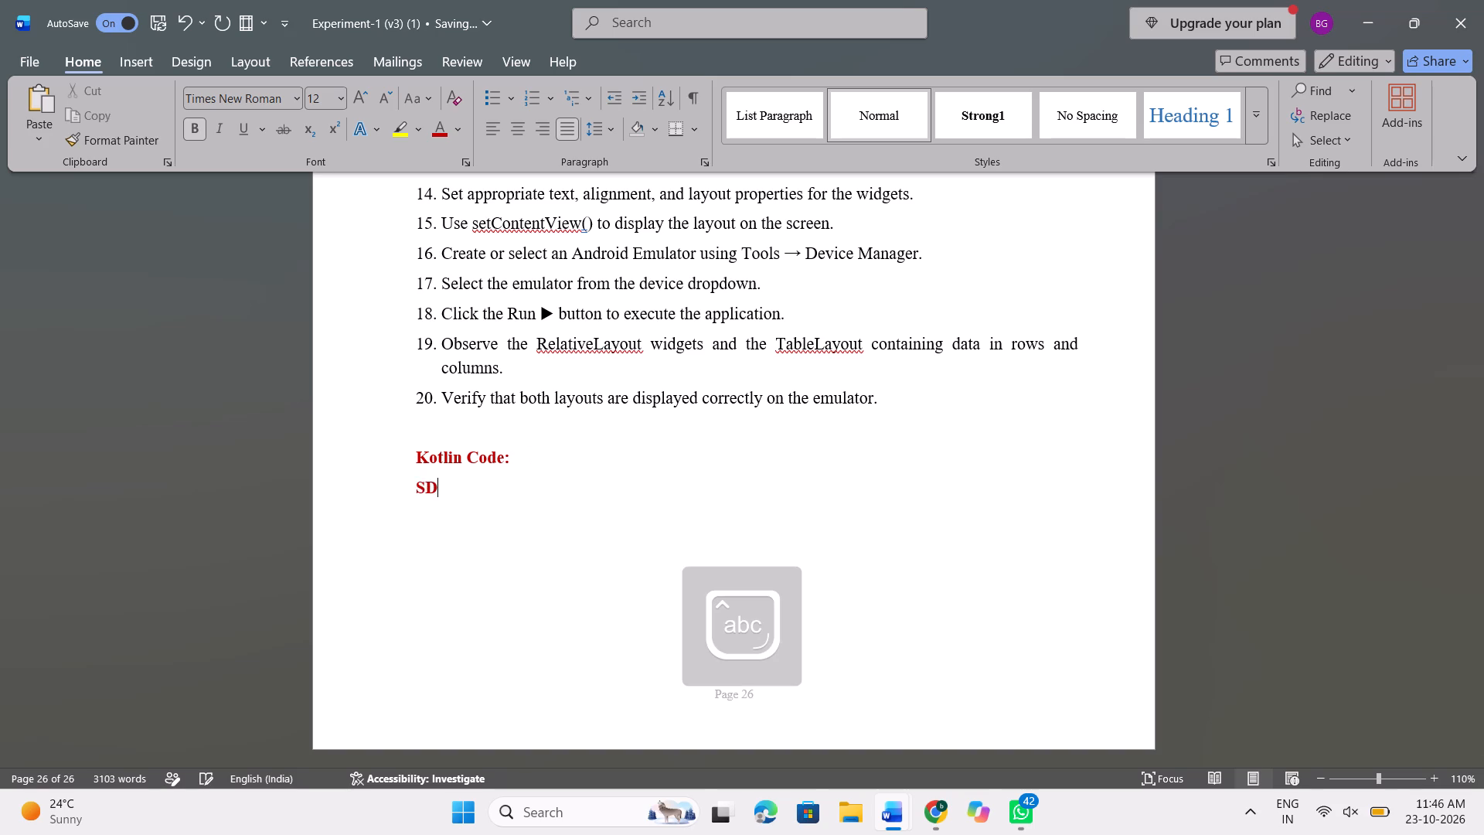
pyautogui.press('BackSpace')
pyautogui.press('BackSpace')
pyautogui.press('BackSpace')
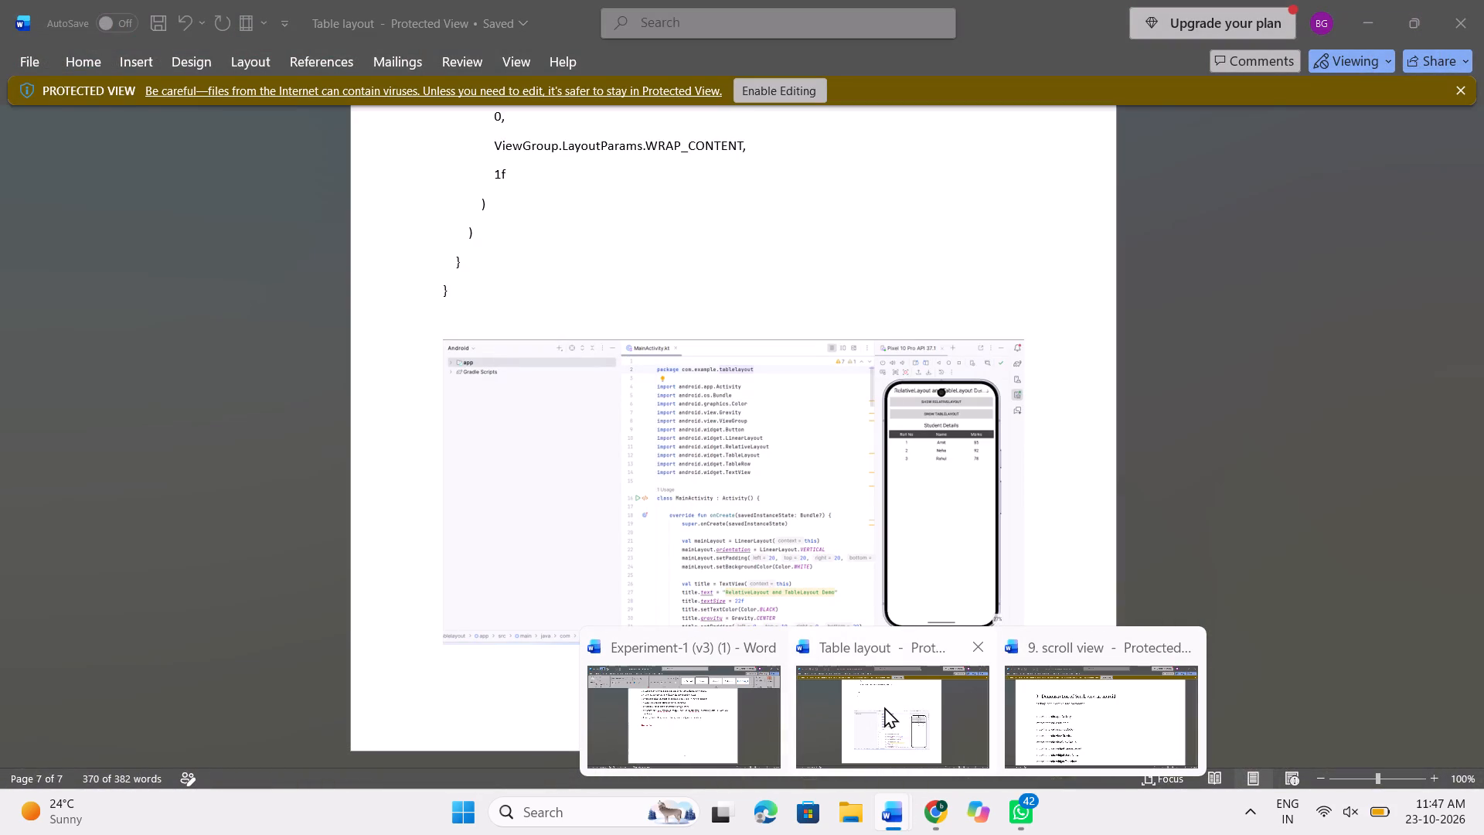
# Copy the complete Kotlin code from the Table layout document and paste it below the "Kotlin Code:" heading in the Experiment-1 document.
pyautogui.click(884, 707)
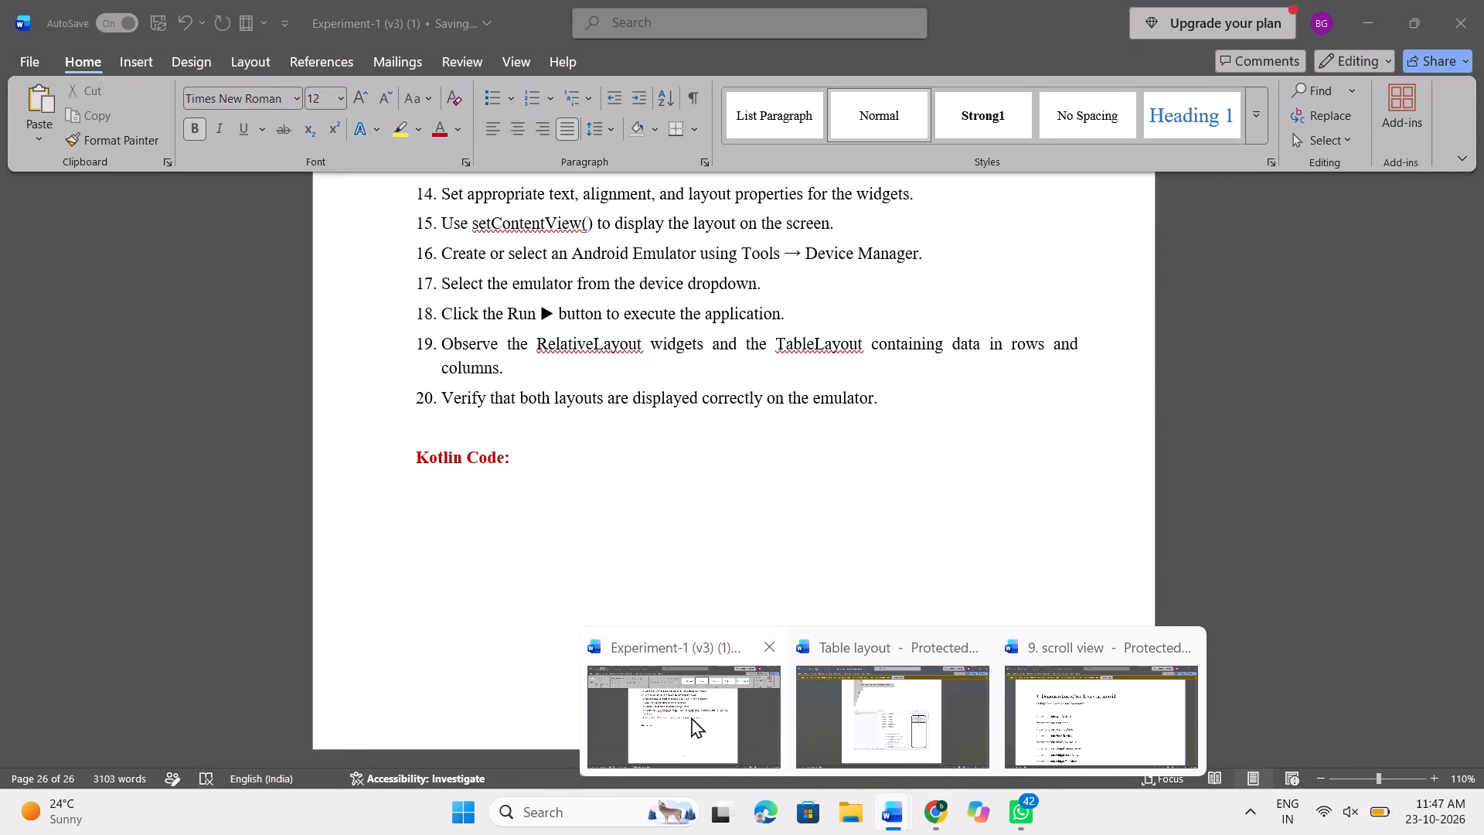
pyautogui.click(691, 717)
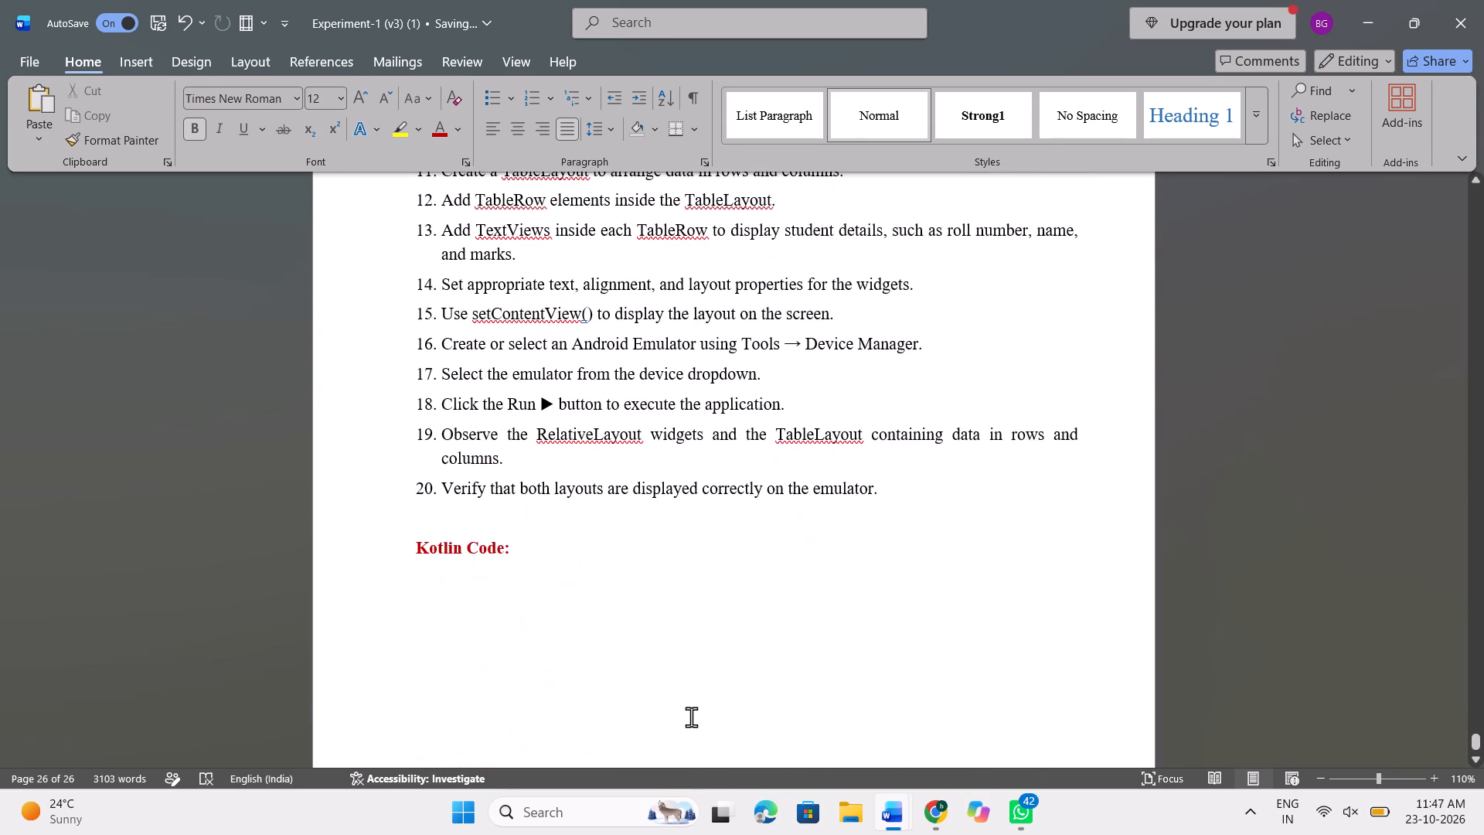
pyautogui.scroll(-1, 784, 741)
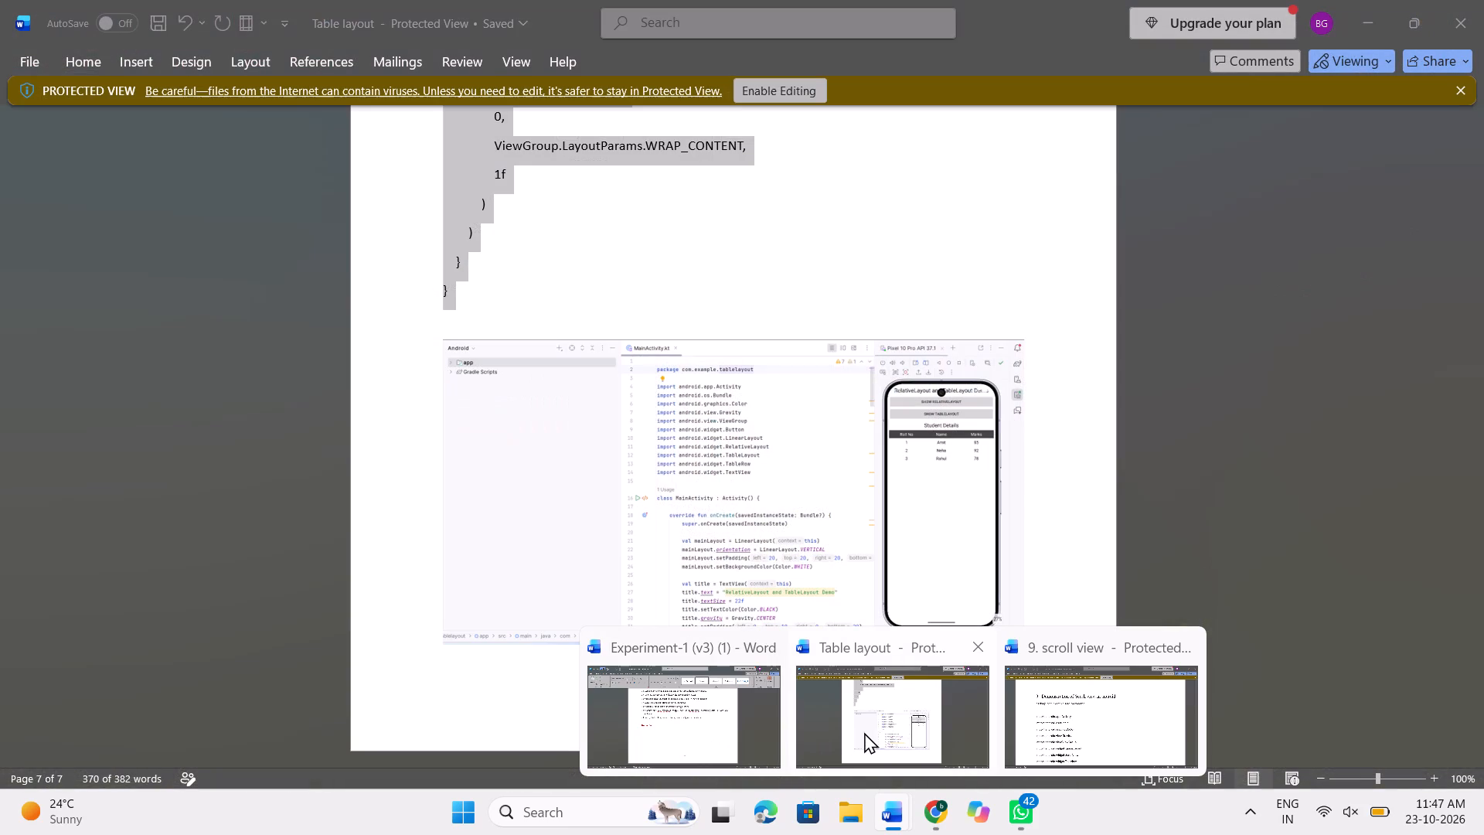
pyautogui.click(864, 732)
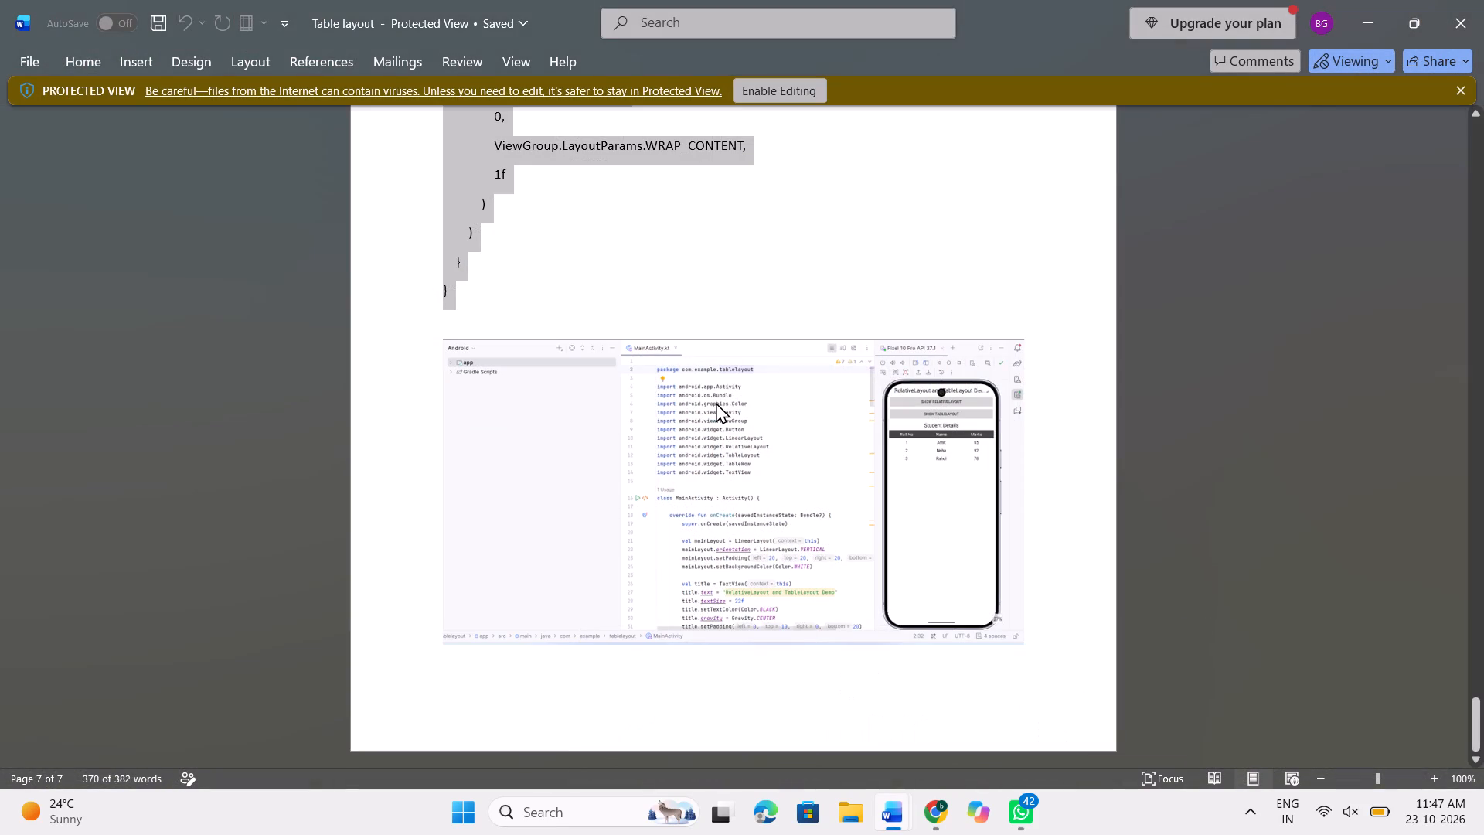
pyautogui.hotkey('ctrl', 'c')
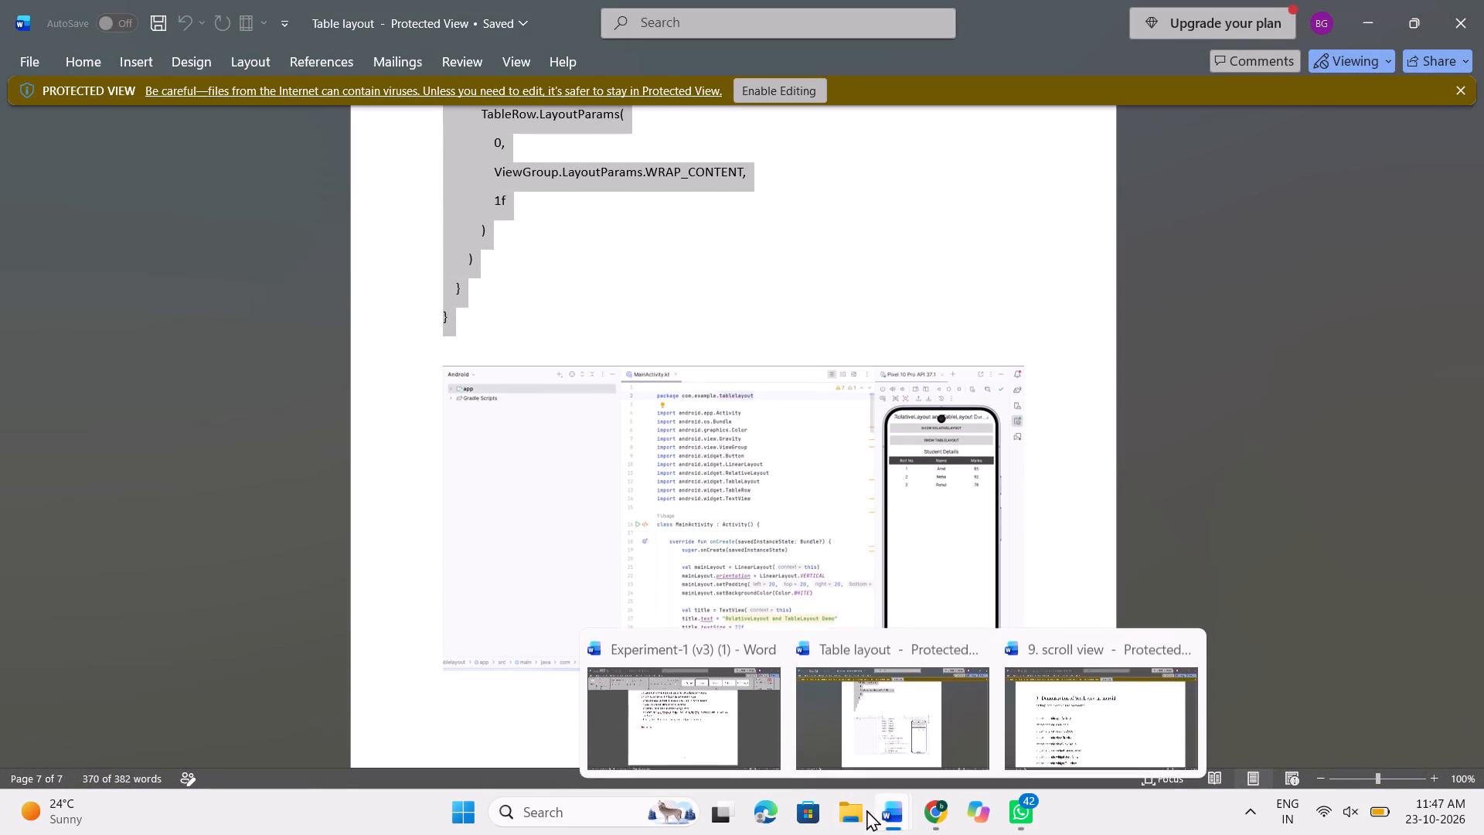
pyautogui.click(686, 720)
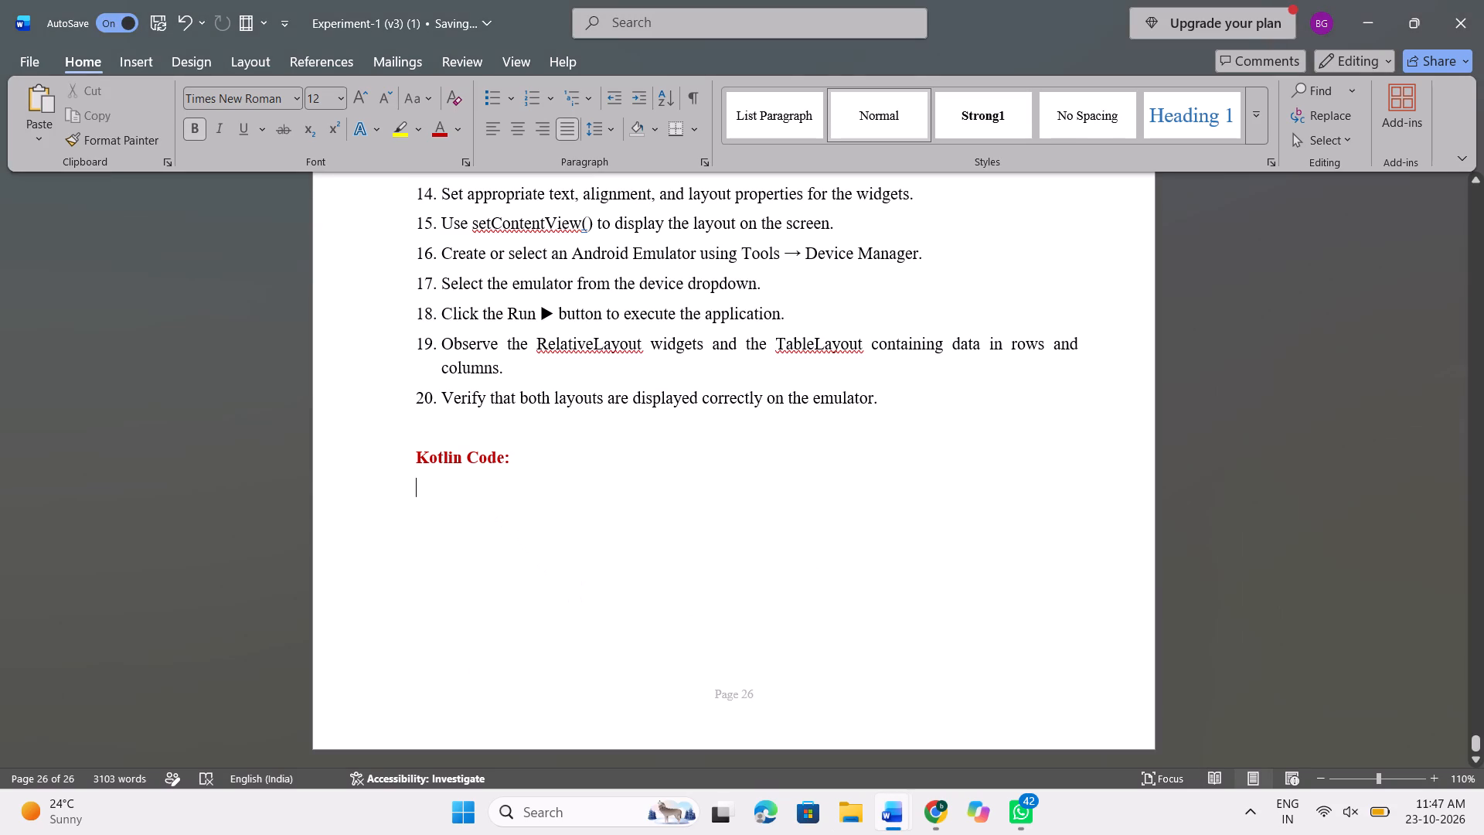
pyautogui.hotkey('ctrl', 'v')
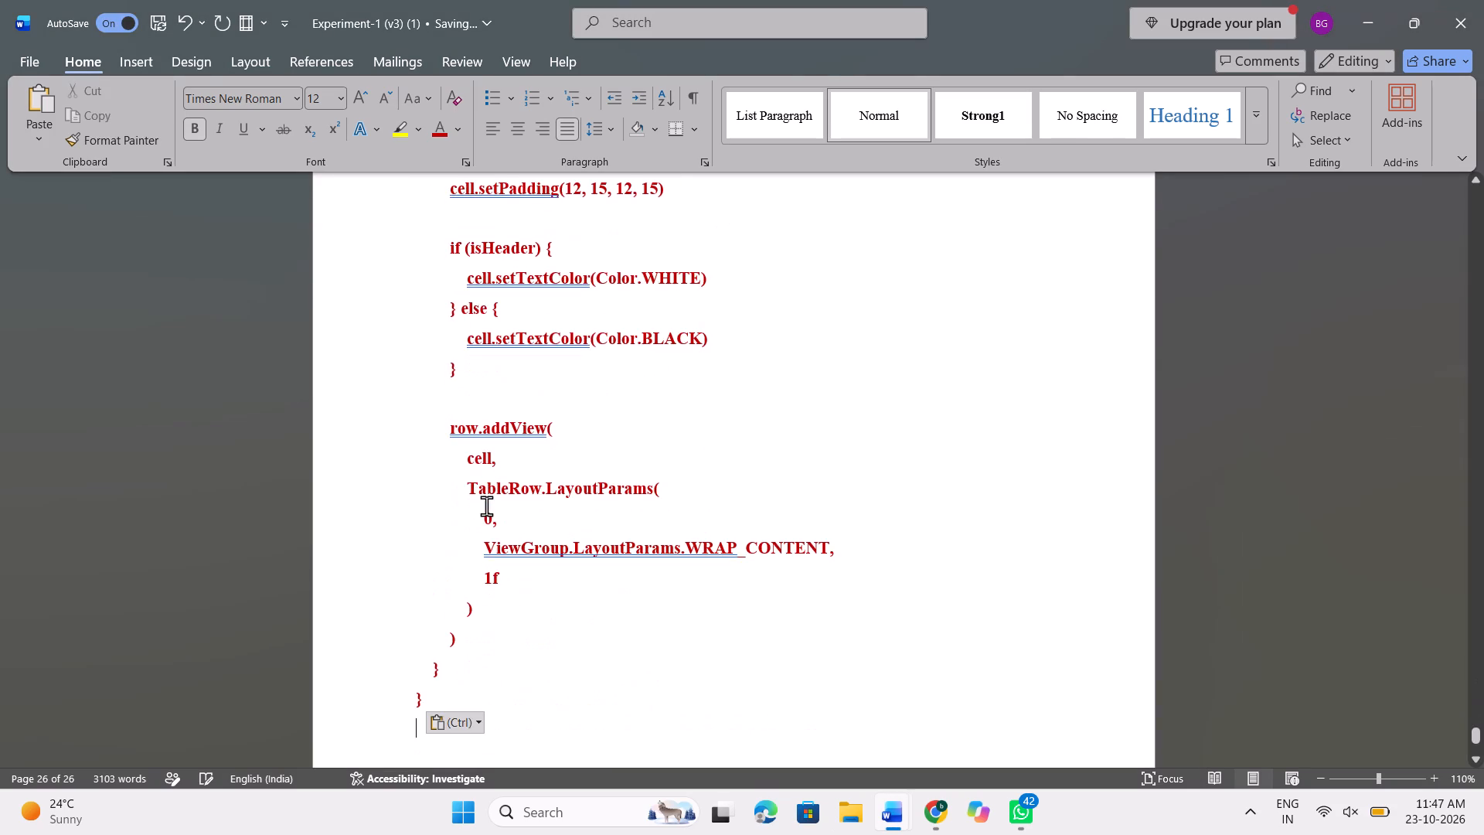
# Format the entire pasted Kotlin code, from the package line to the final closing brace, as 11 pt, black, non-bold text.
pyautogui.scroll(6, 486, 506)
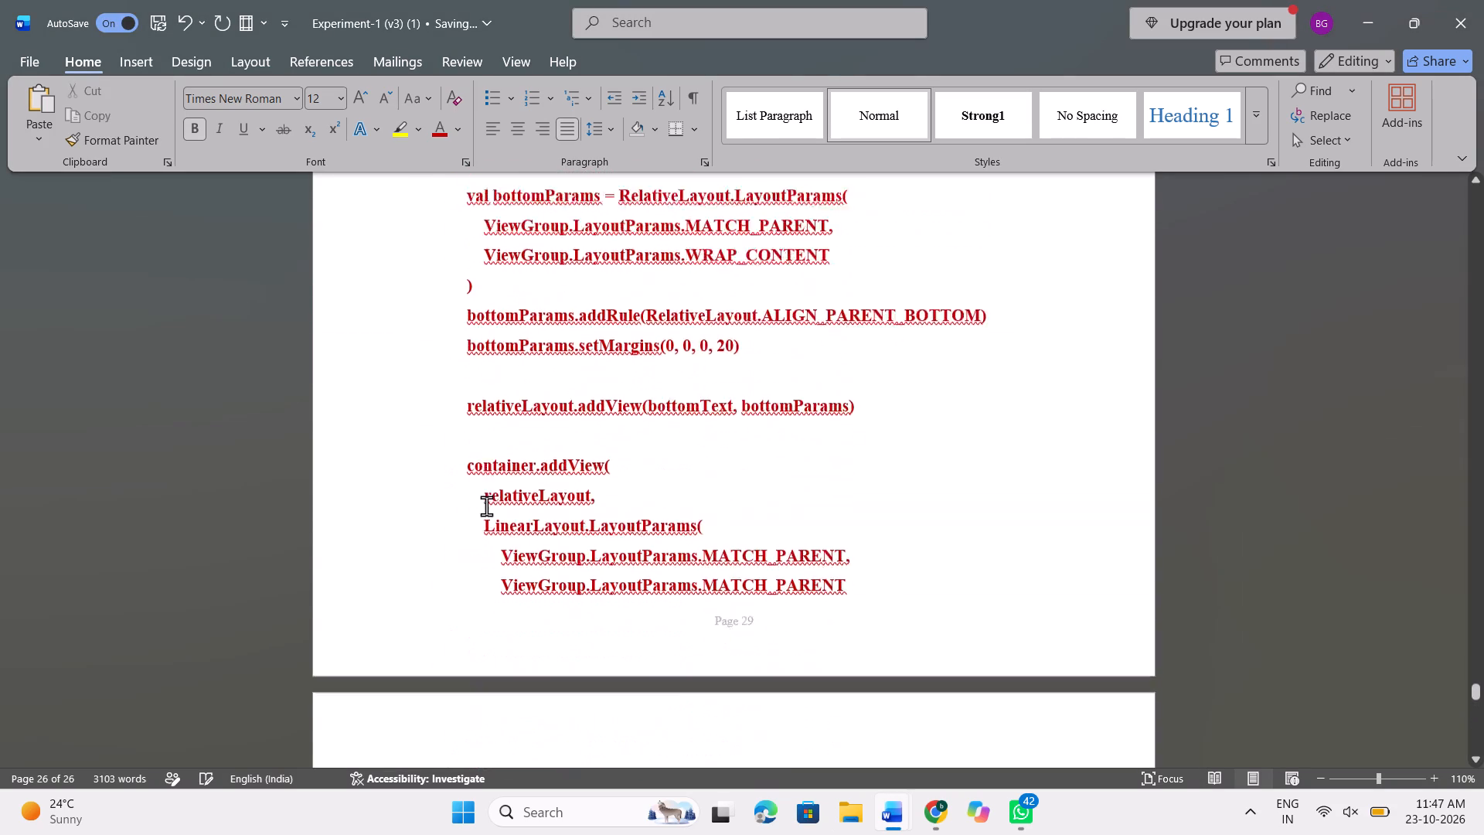
pyautogui.scroll(2, 486, 506)
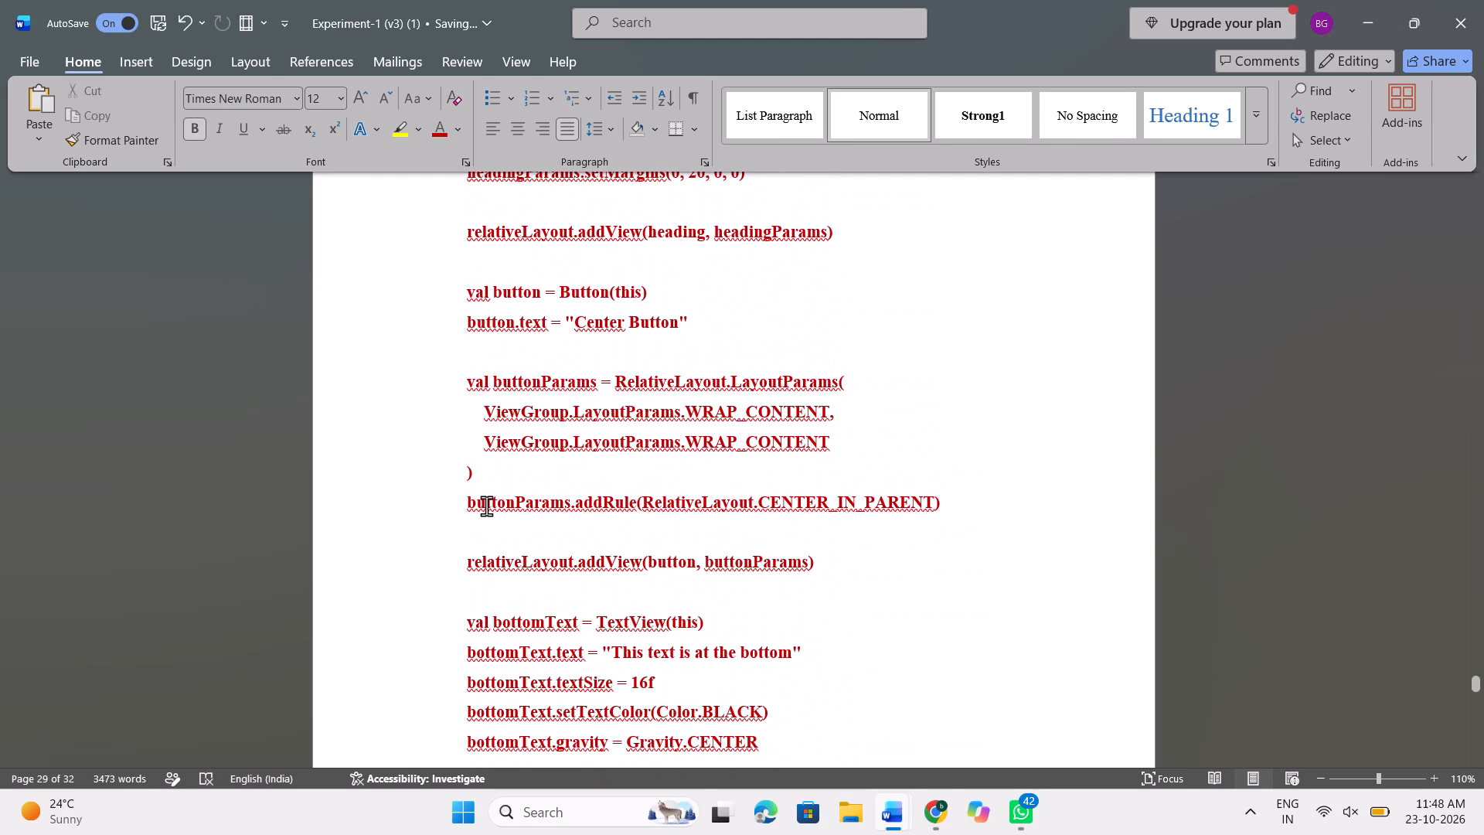
pyautogui.scroll(1, 486, 506)
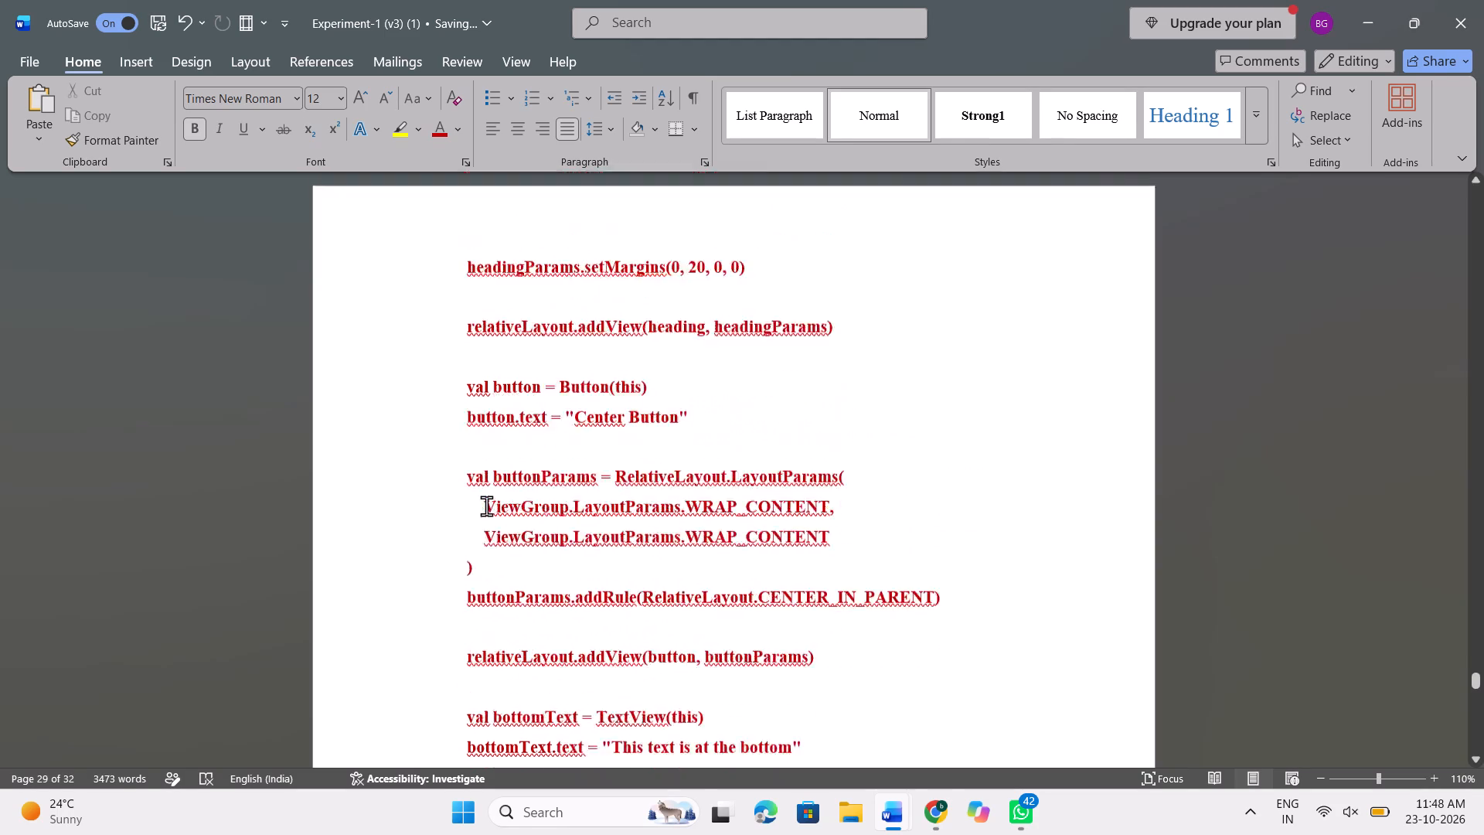
pyautogui.scroll(3, 486, 506)
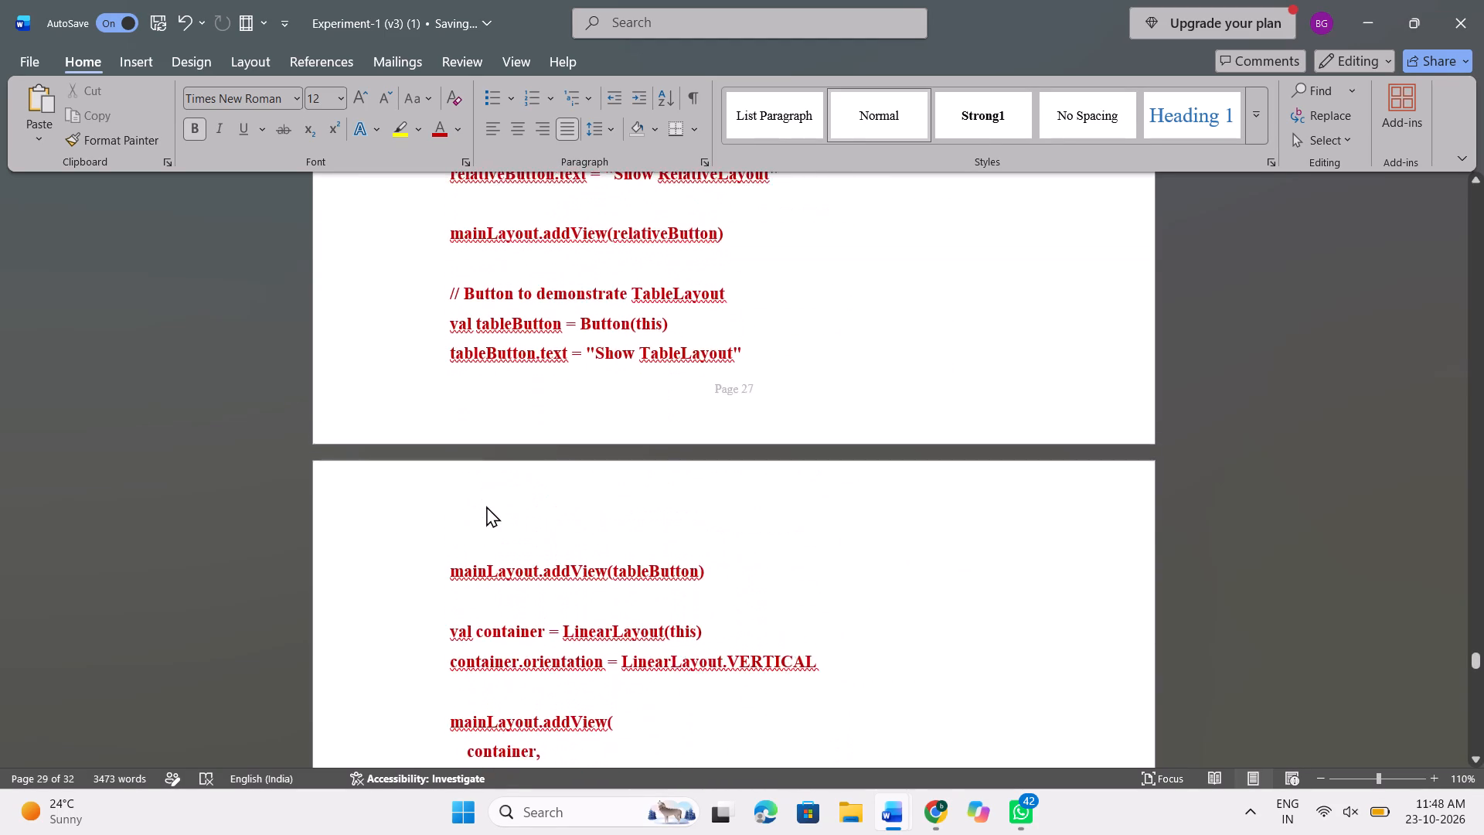
pyautogui.scroll(3, 486, 506)
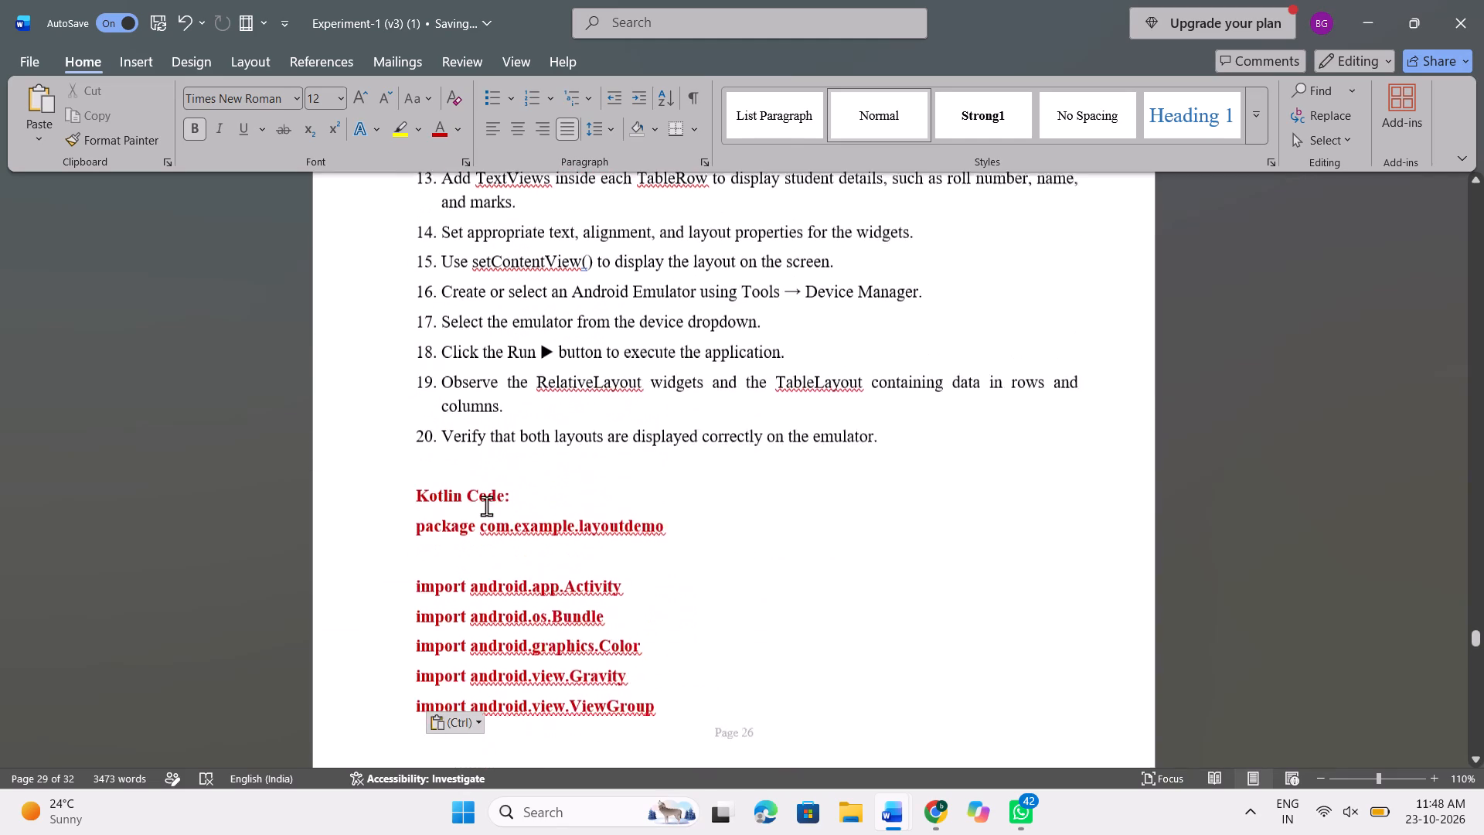
pyautogui.moveTo(416, 584); pyautogui.dragTo(435, 641)
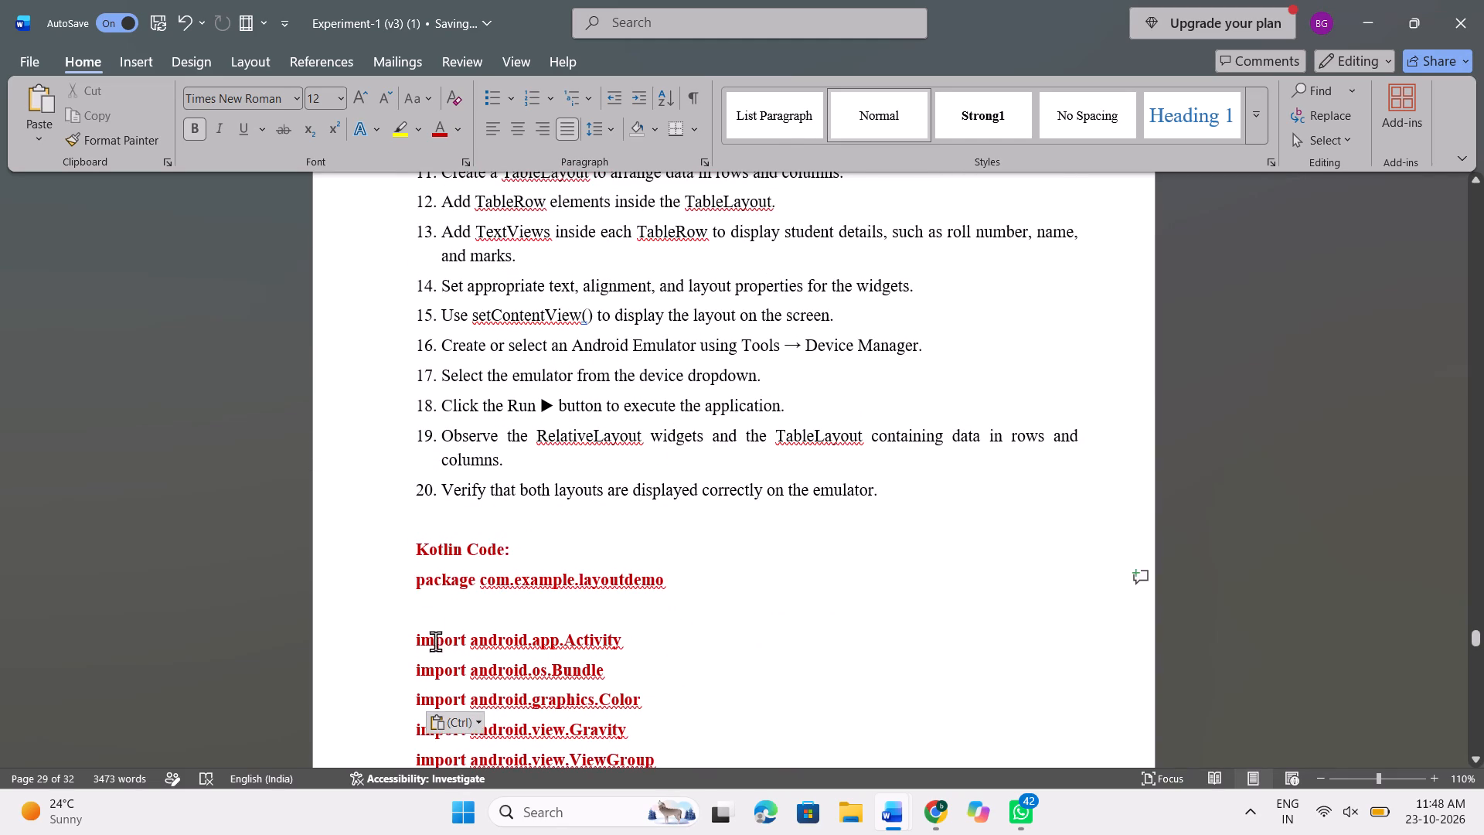
pyautogui.moveTo(435, 641); pyautogui.dragTo(467, 834)
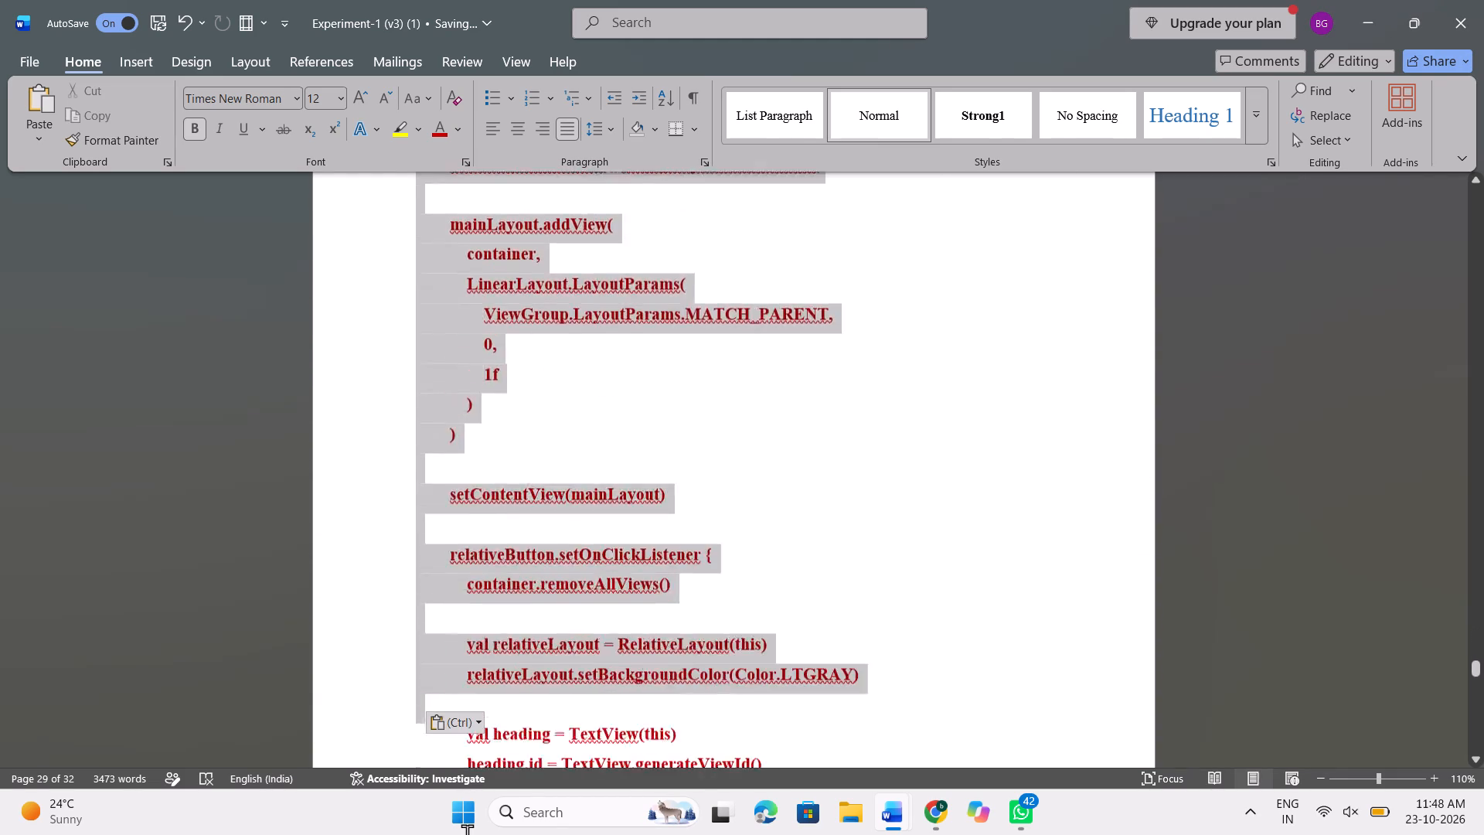
pyautogui.moveTo(467, 834); pyautogui.dragTo(473, 799)
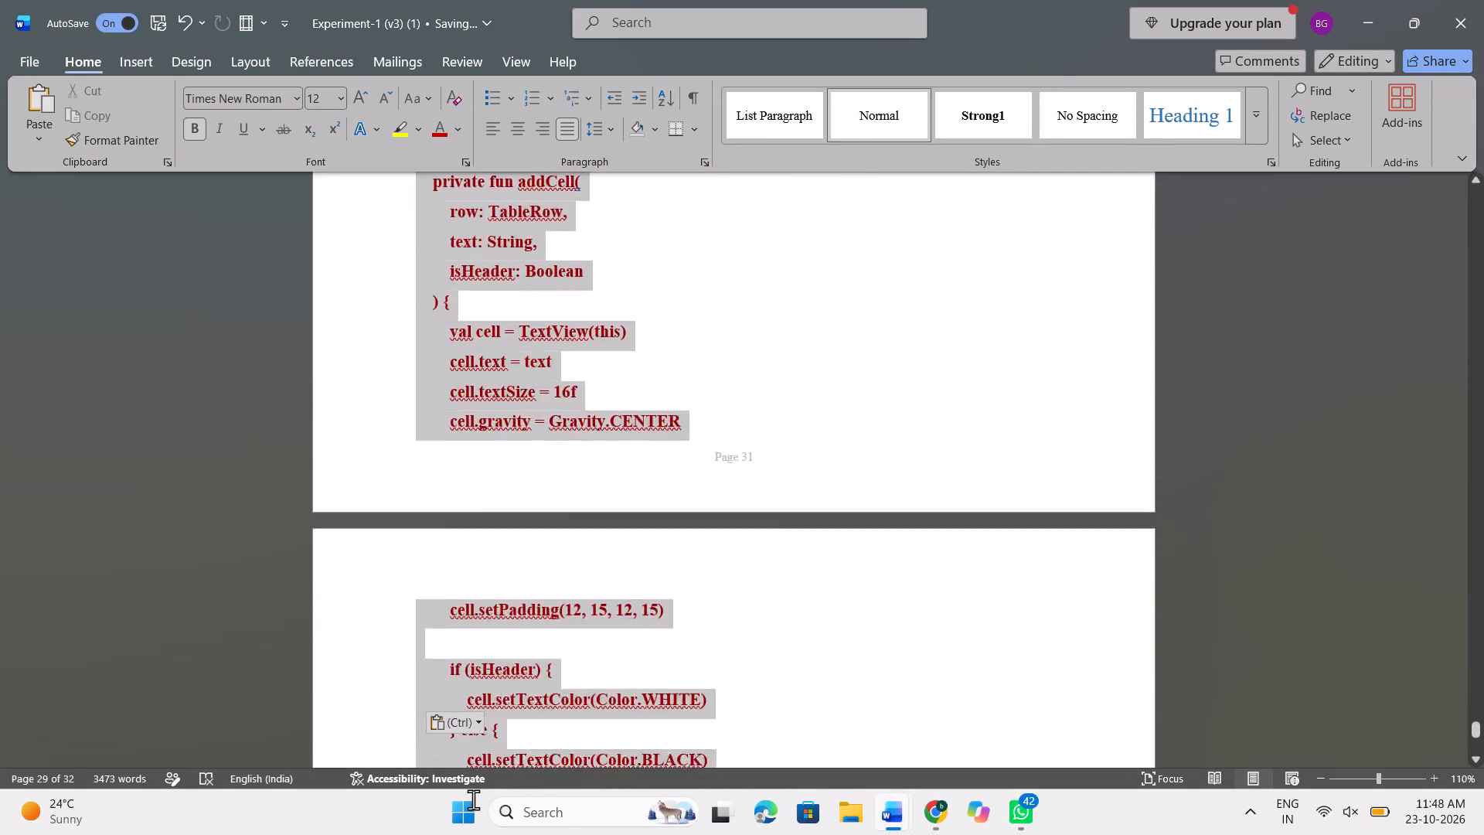
pyautogui.moveTo(473, 799); pyautogui.dragTo(432, 235)
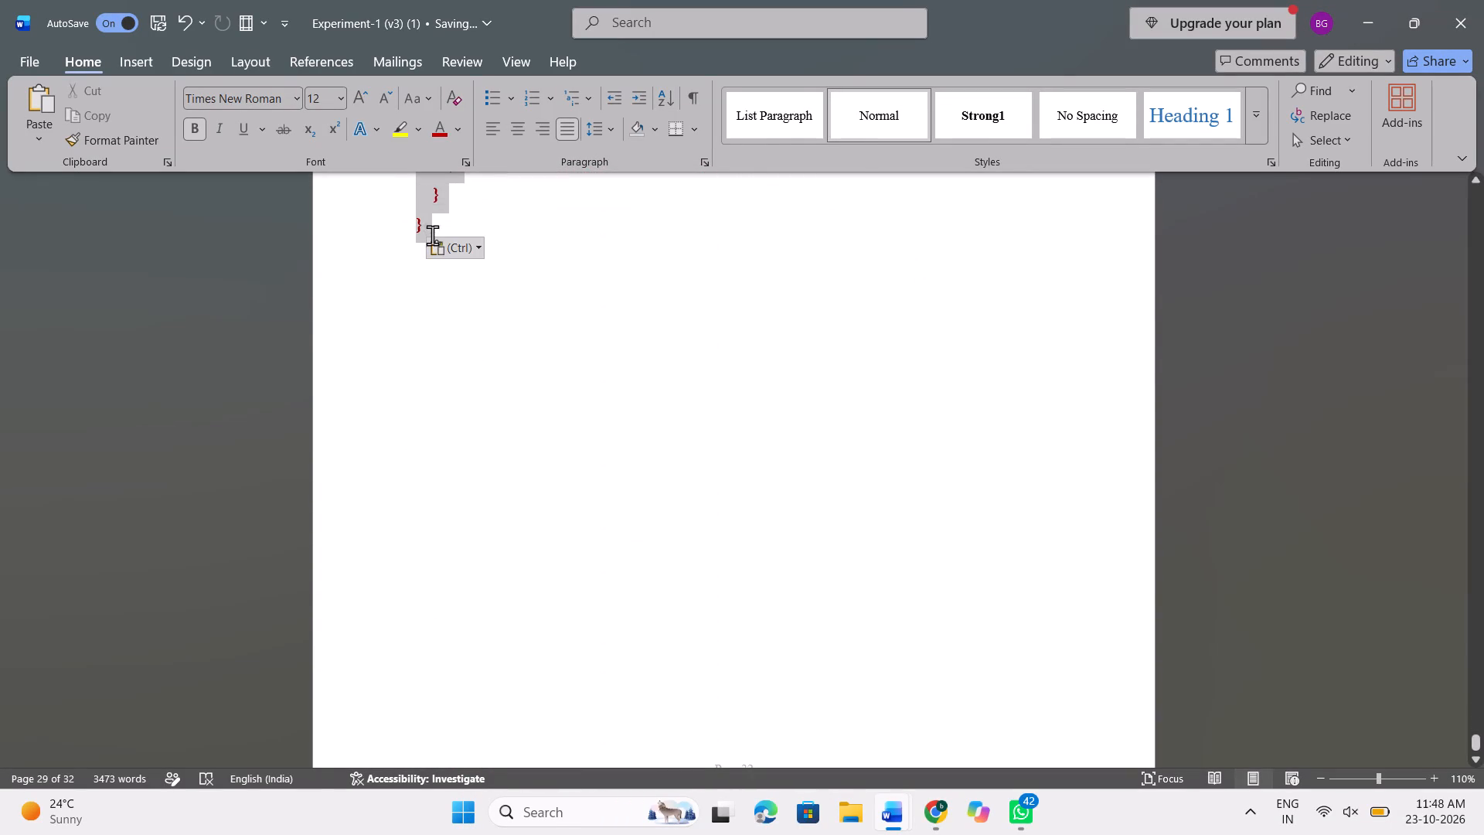
pyautogui.click(379, 98)
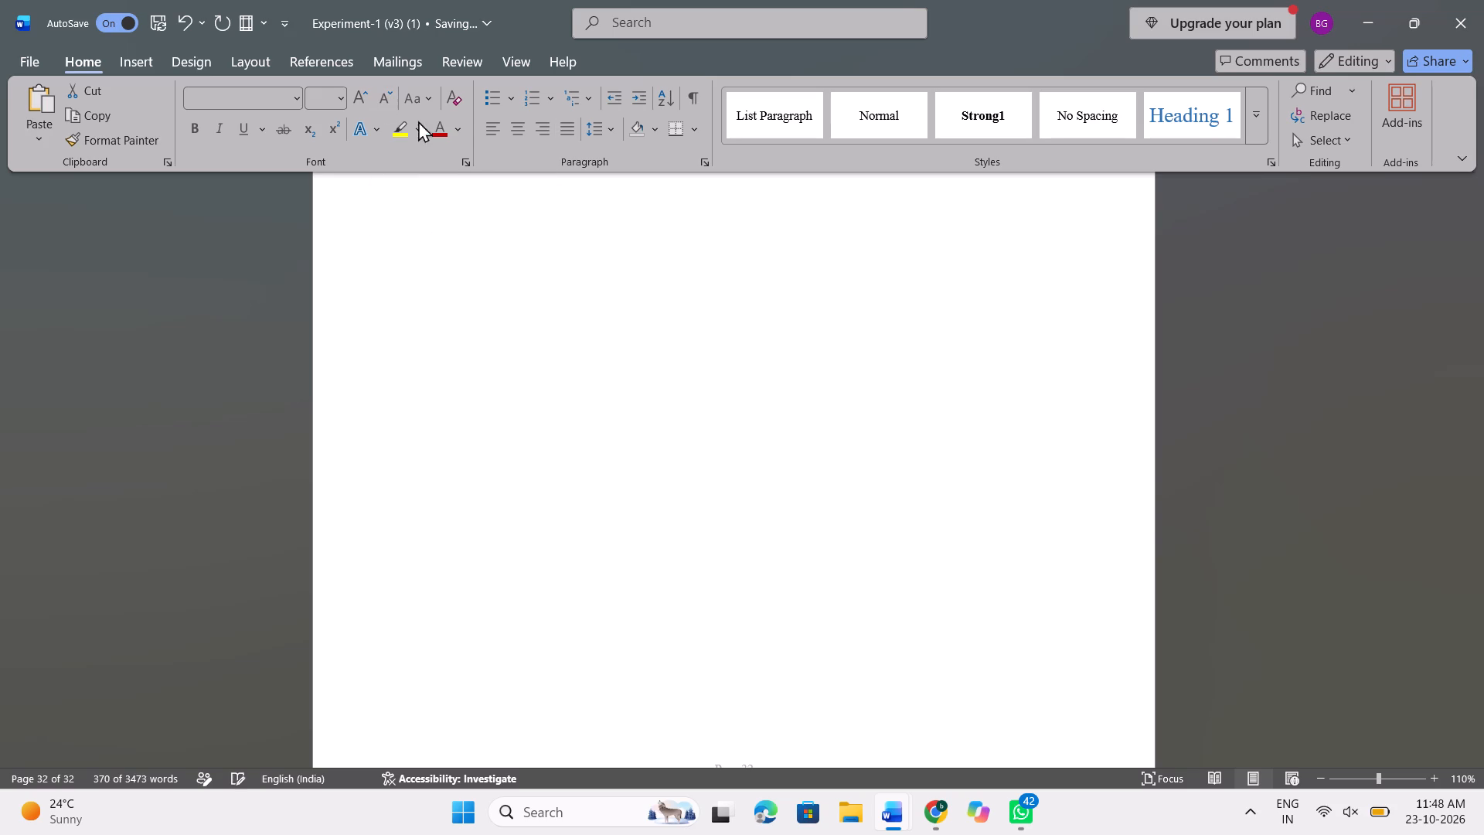
pyautogui.click(456, 132)
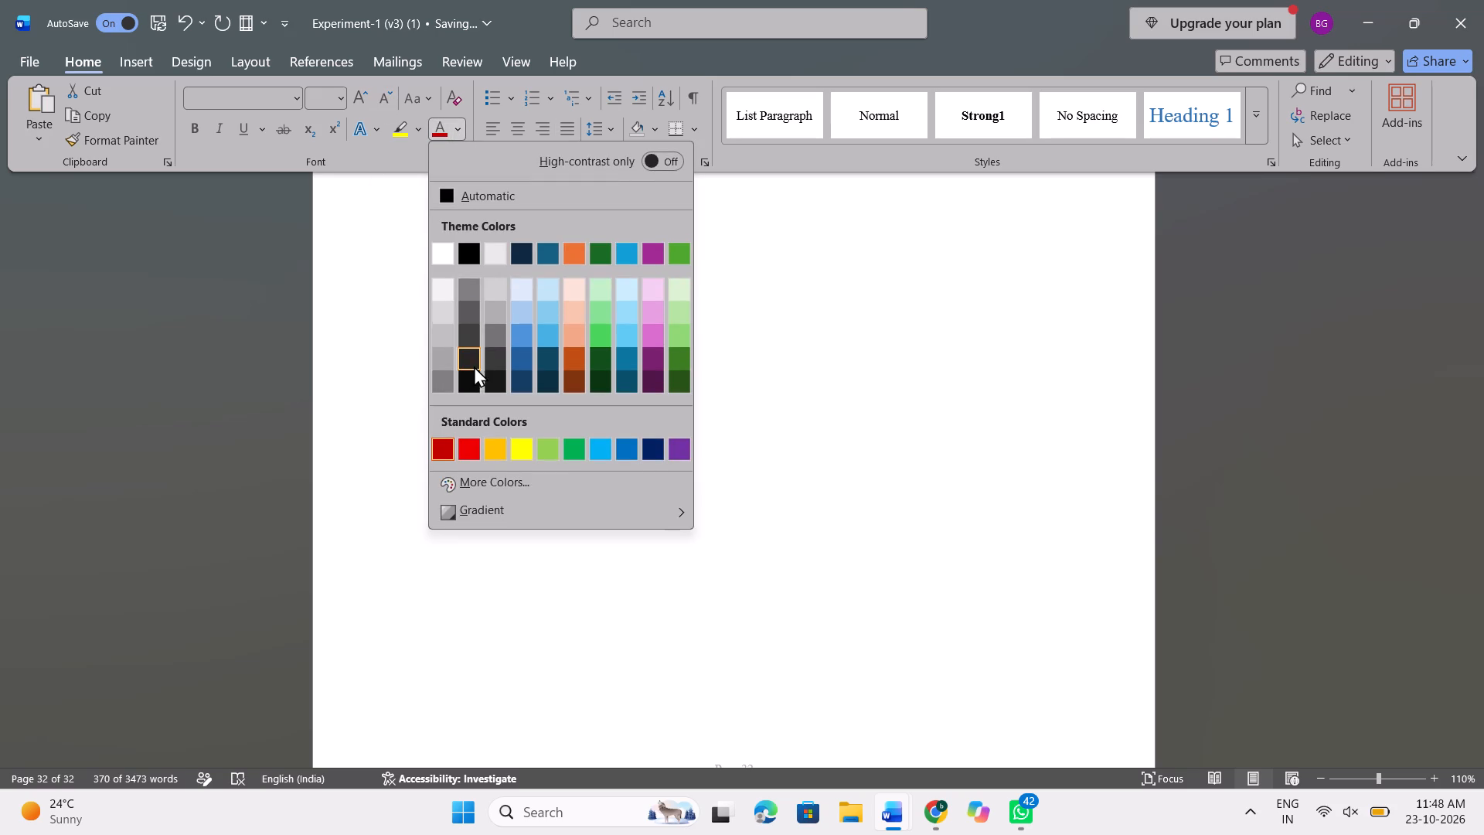
pyautogui.click(474, 374)
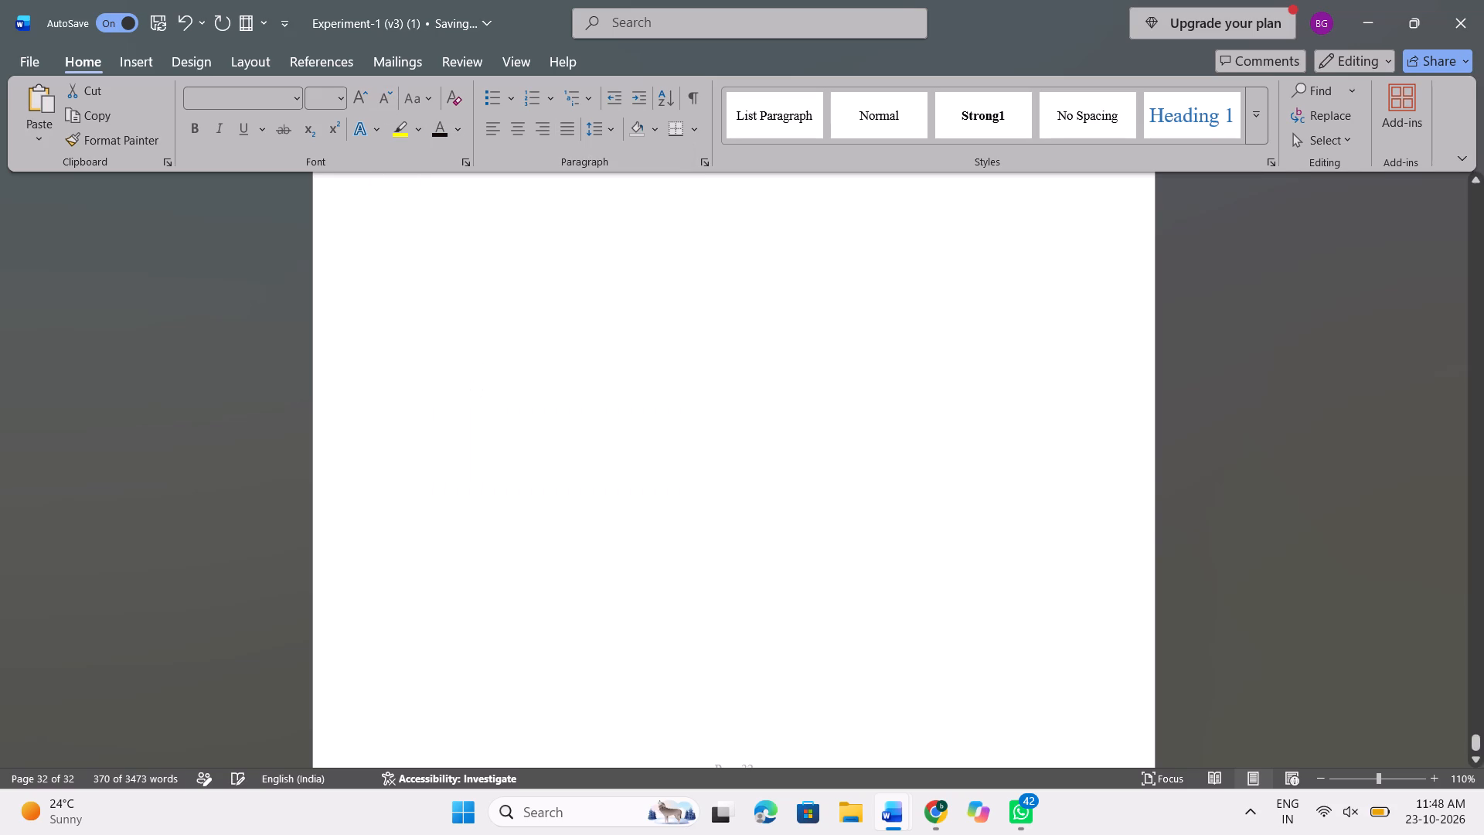
pyautogui.click(192, 131)
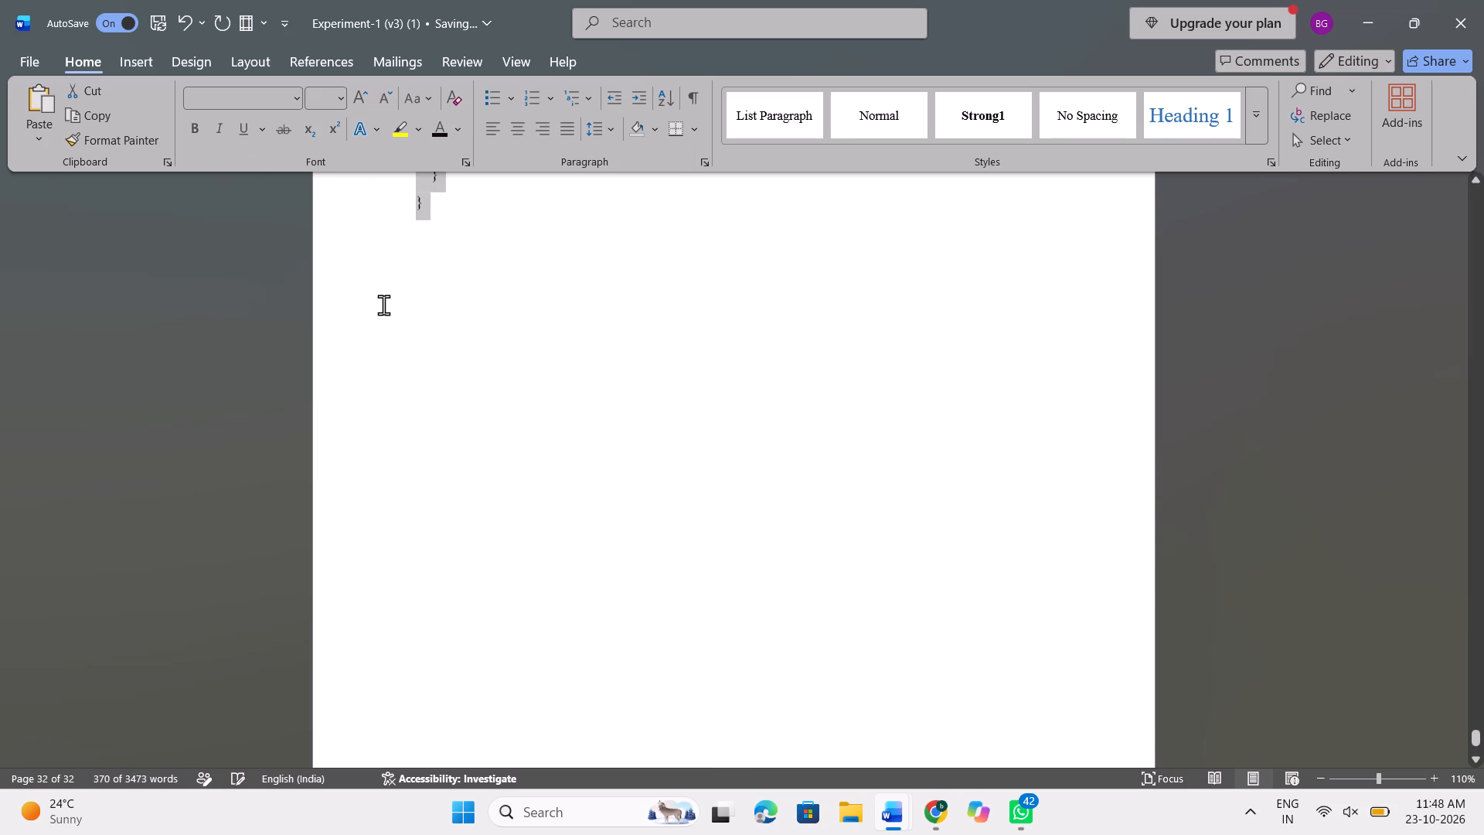
# Increase the font size of the entire pasted Kotlin code, from the package line to the final closing brace, to 12 pt.
pyautogui.scroll(2, 383, 305)
pyautogui.click(482, 390)
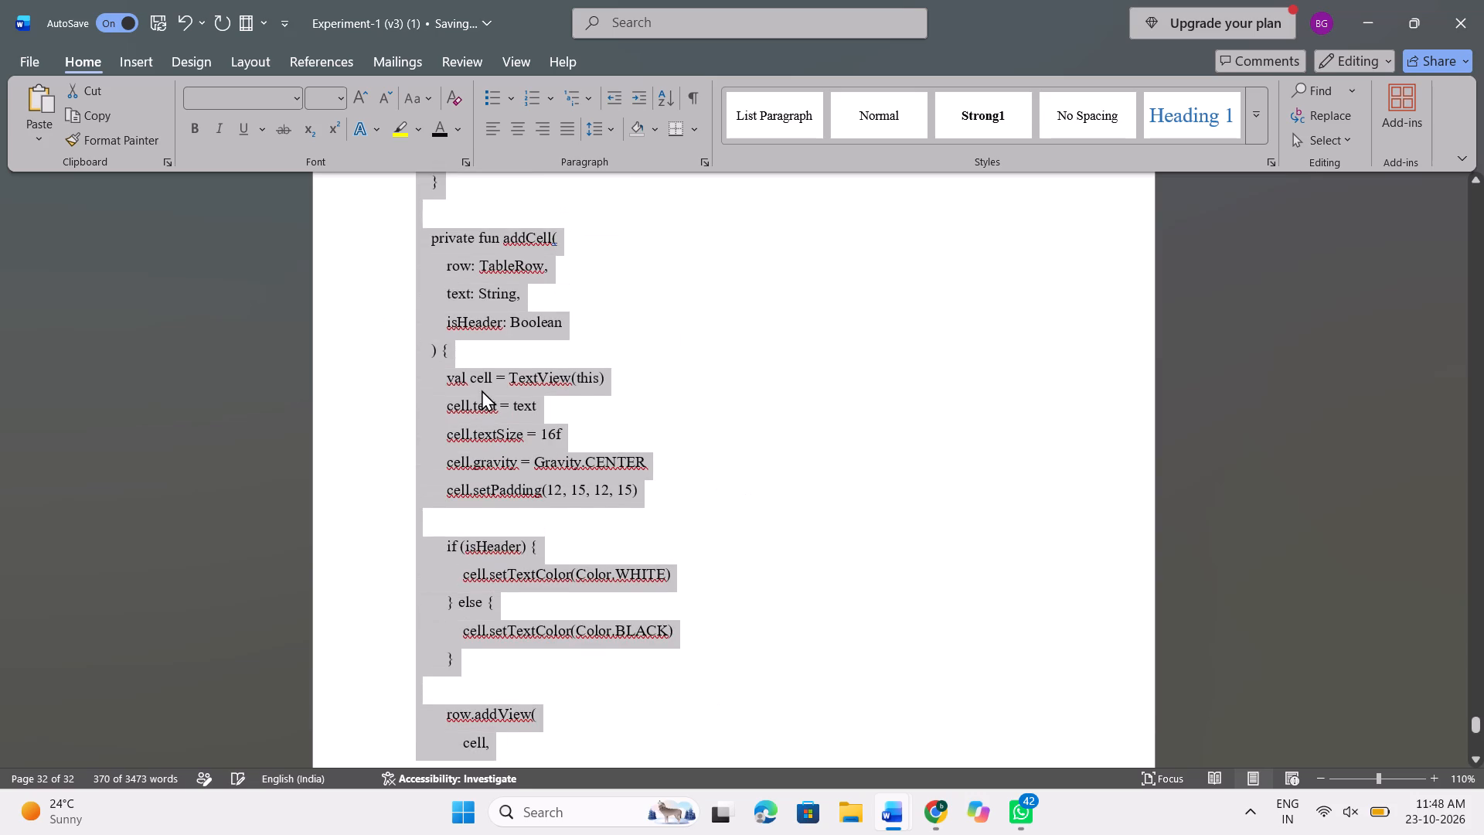
pyautogui.click(493, 411)
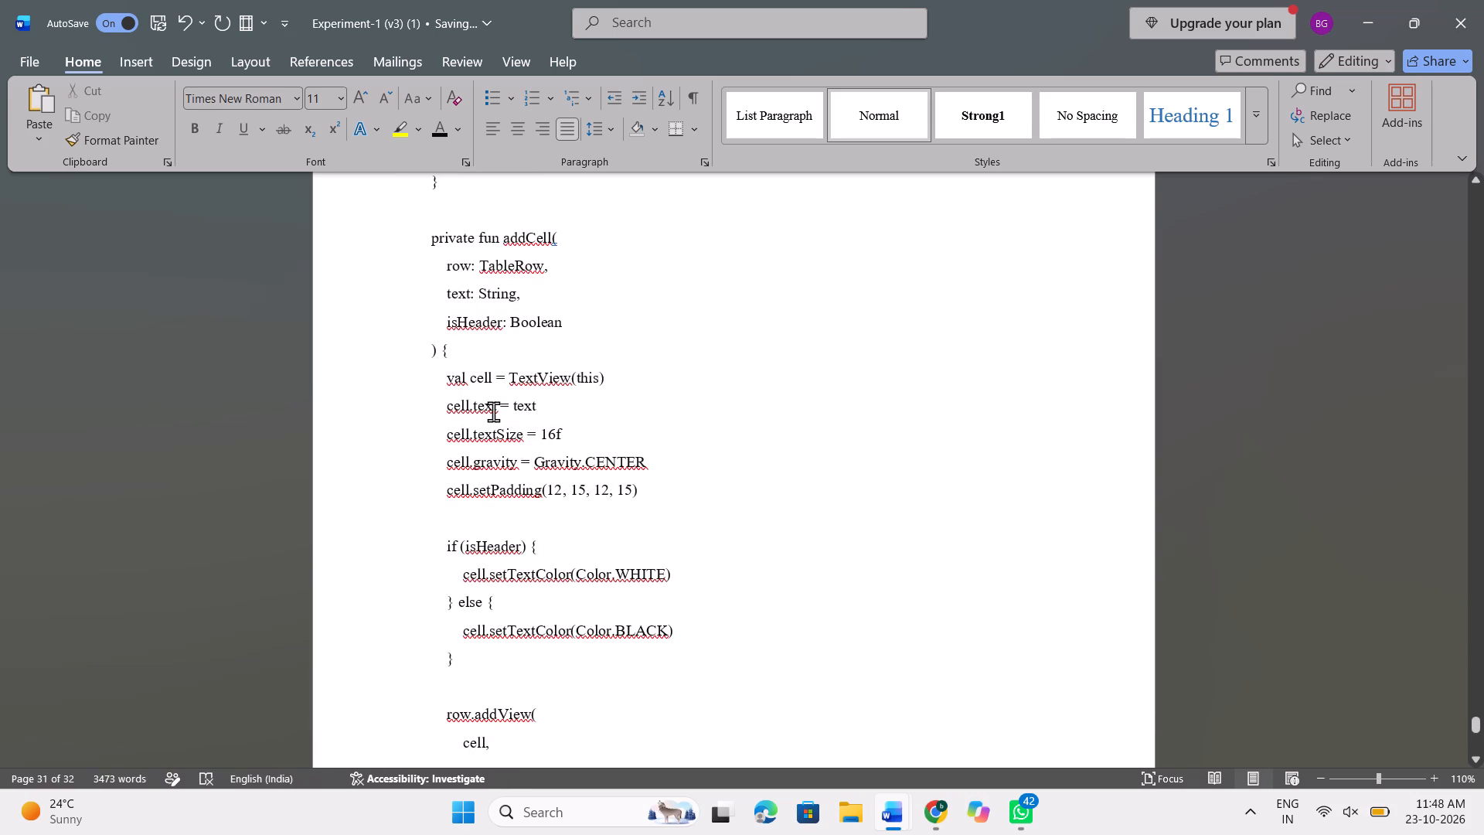
pyautogui.scroll(2, 493, 411)
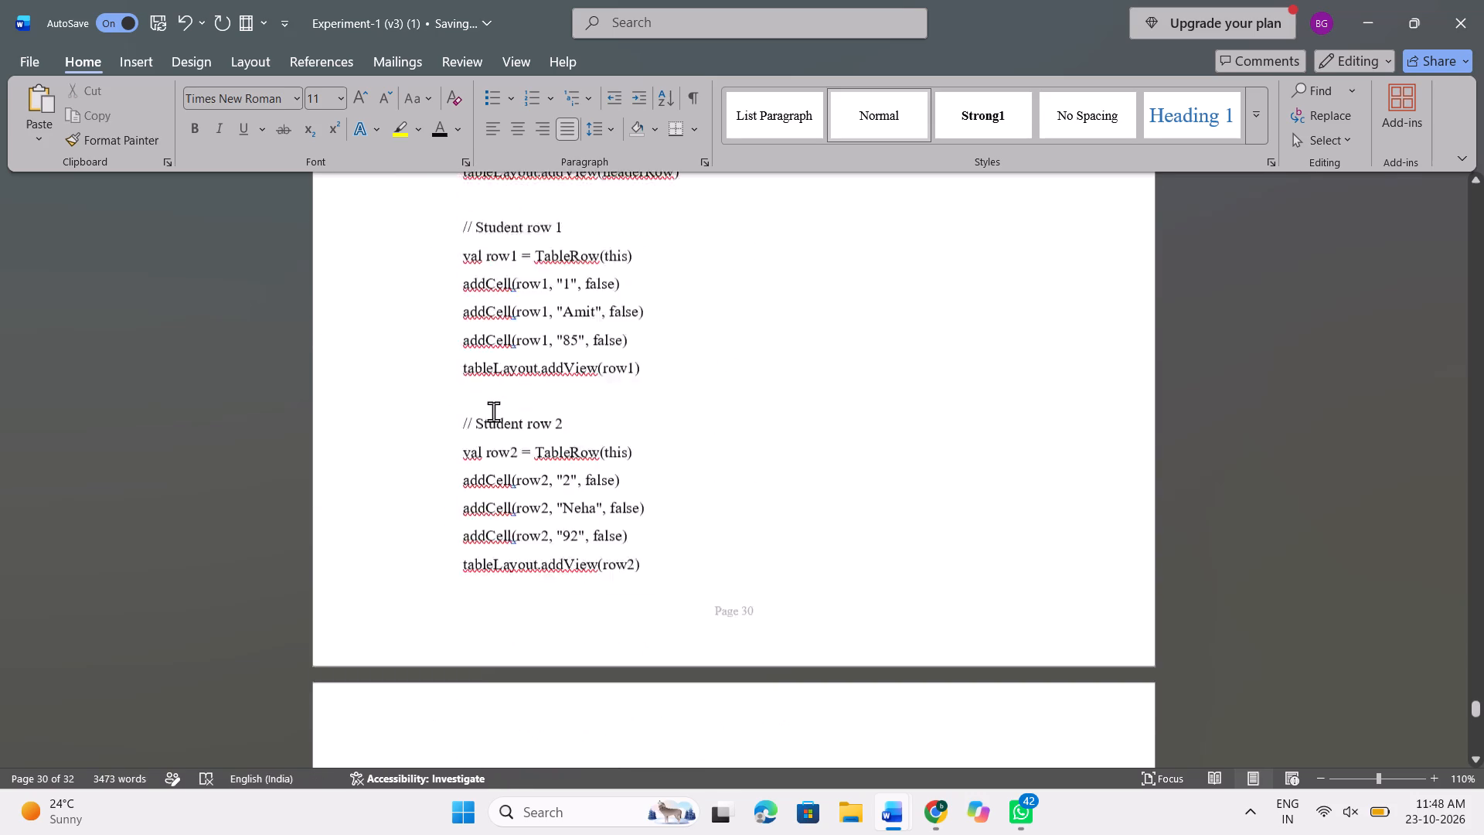
pyautogui.scroll(3, 493, 411)
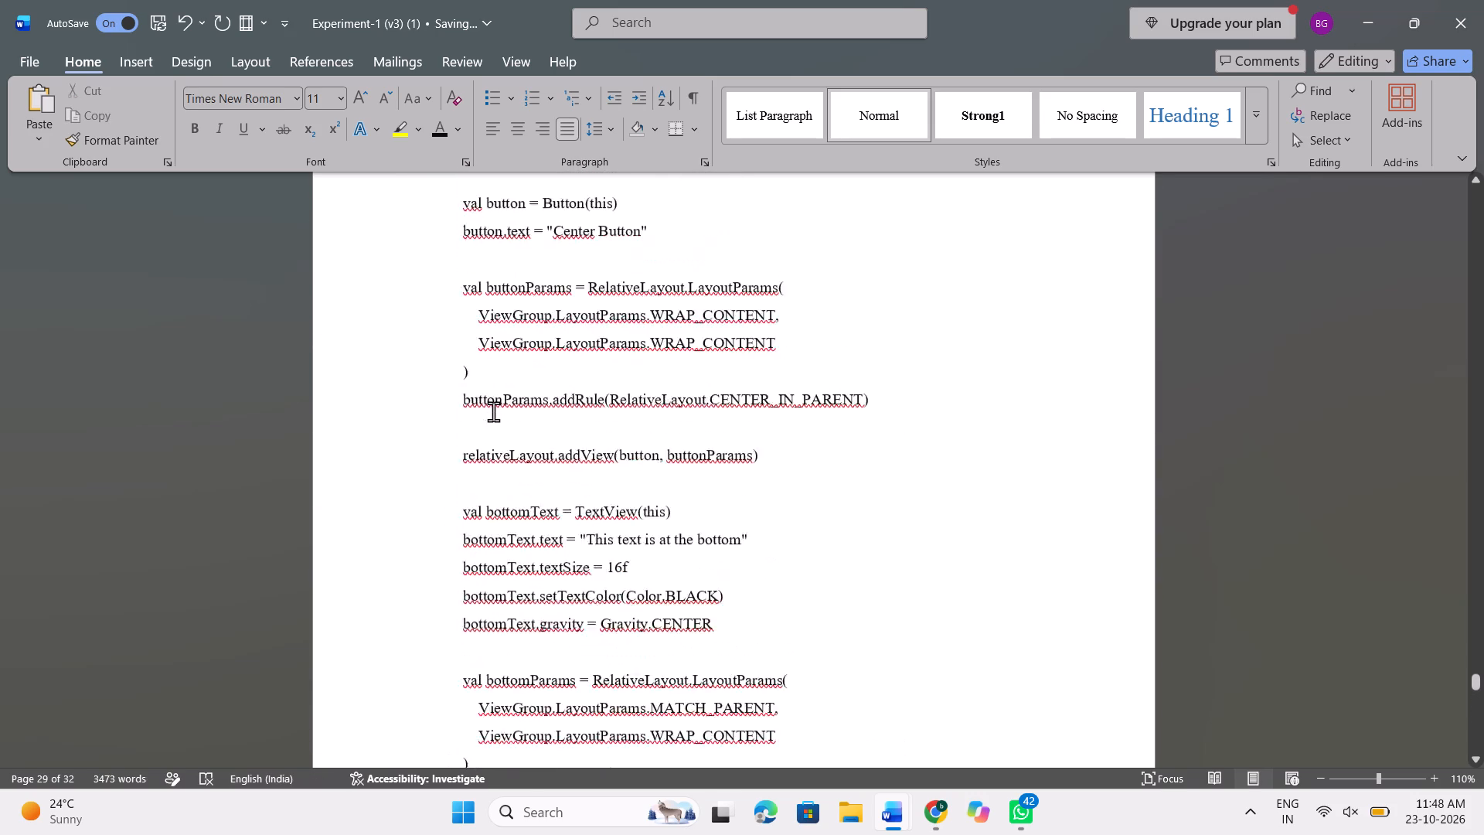
pyautogui.scroll(4, 493, 411)
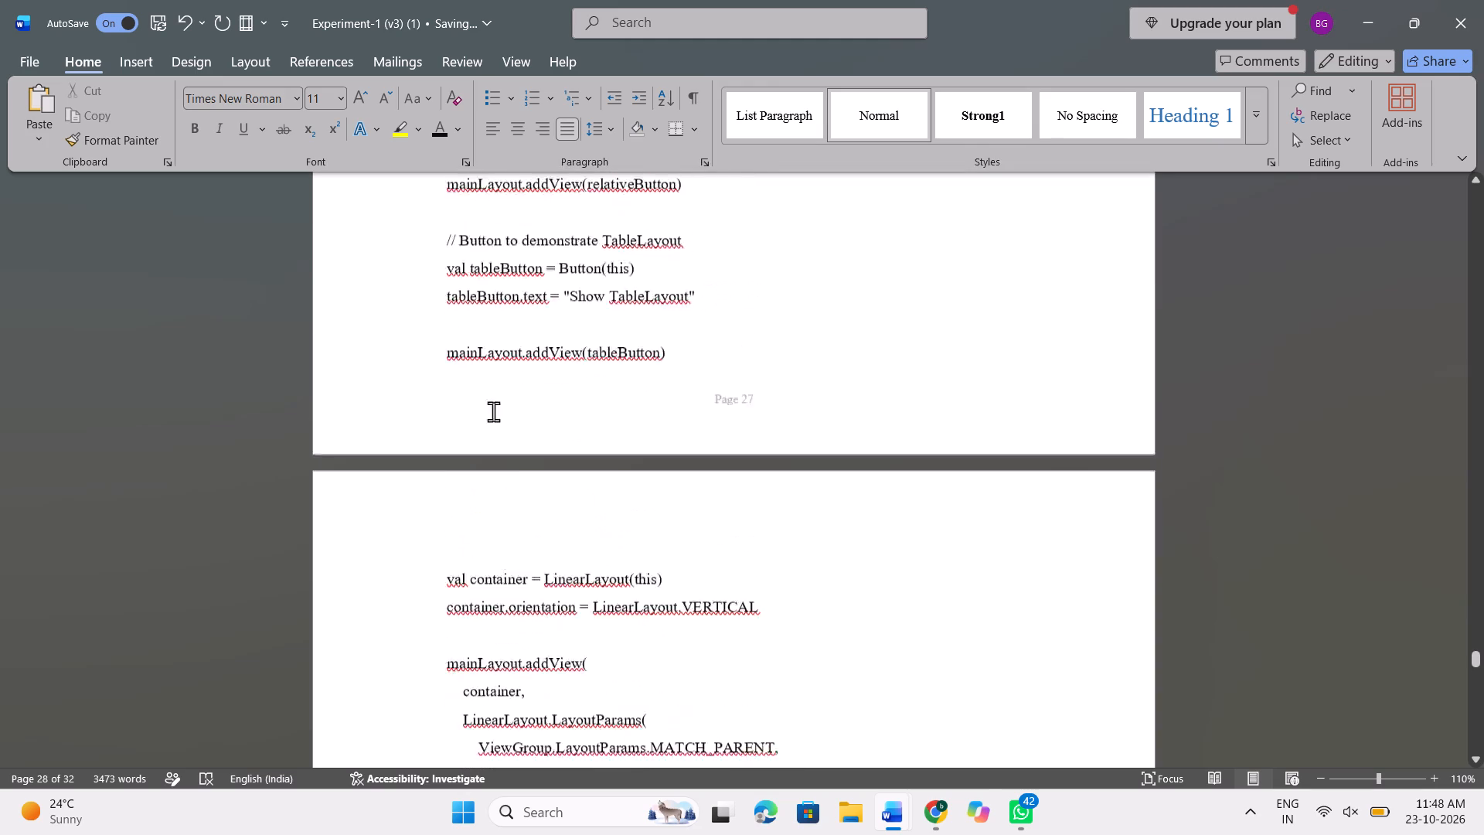
pyautogui.scroll(3, 493, 411)
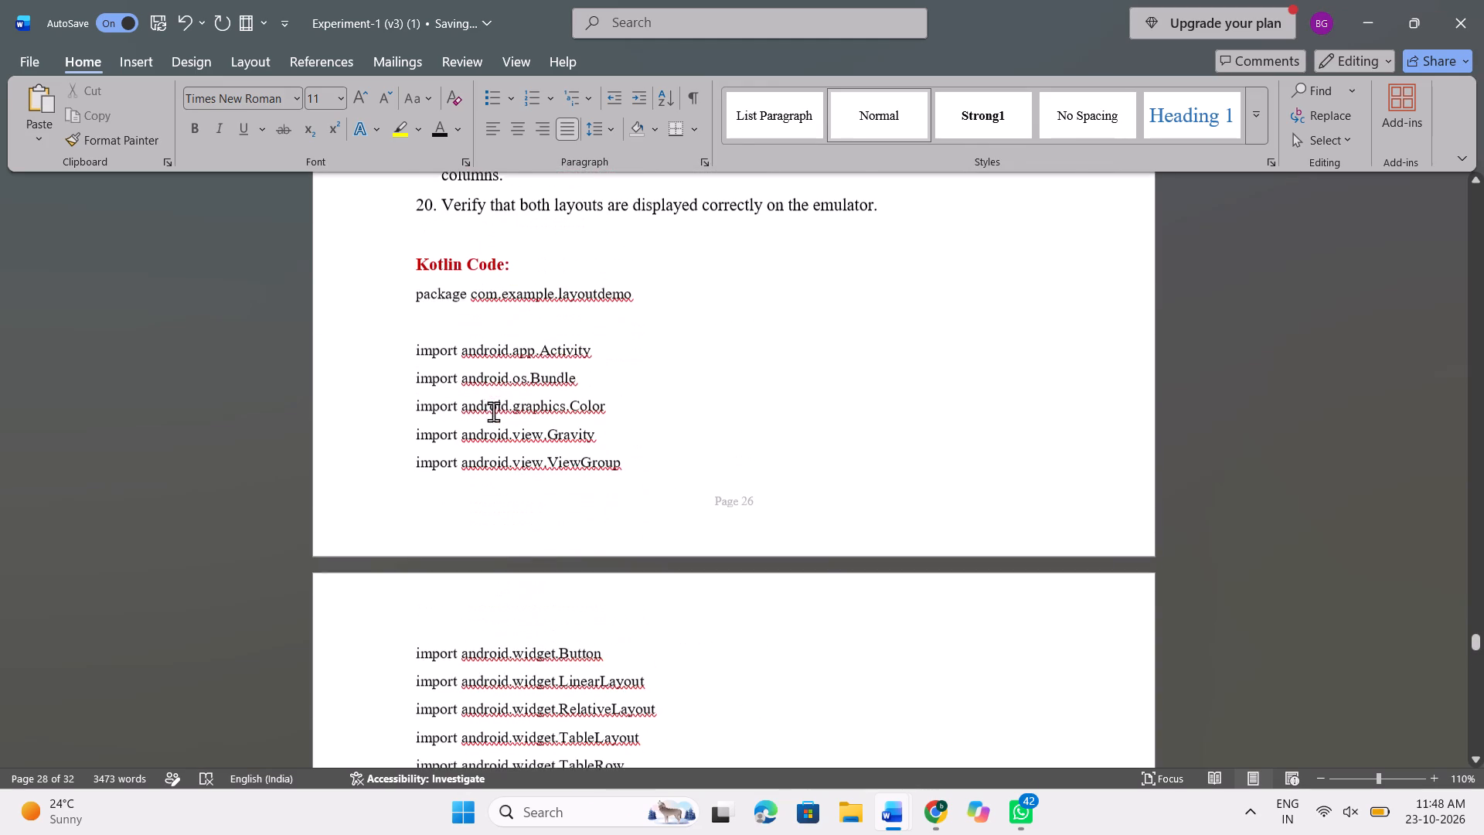
pyautogui.moveTo(416, 319); pyautogui.dragTo(448, 580)
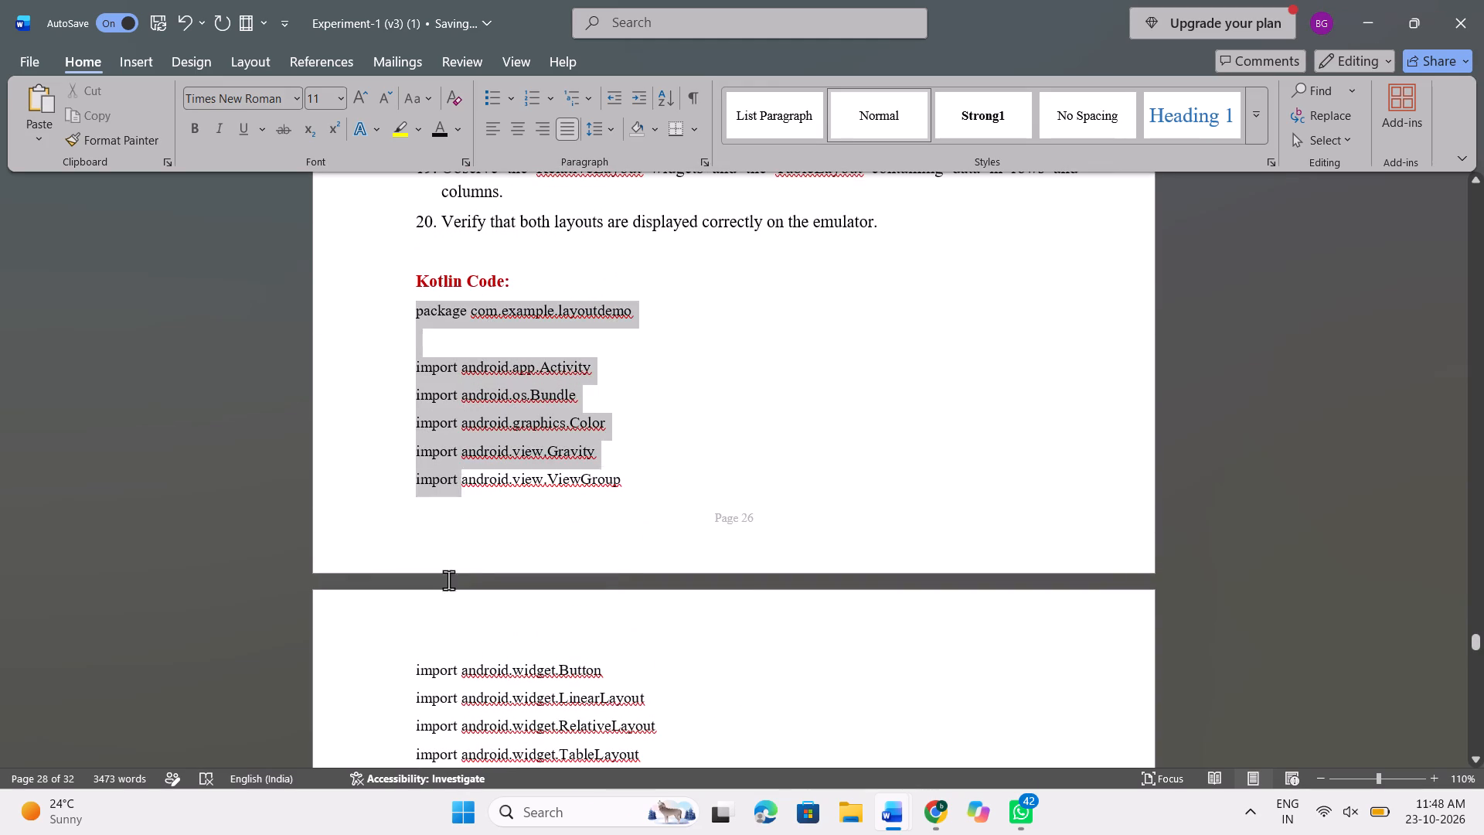
pyautogui.moveTo(448, 580); pyautogui.dragTo(457, 834)
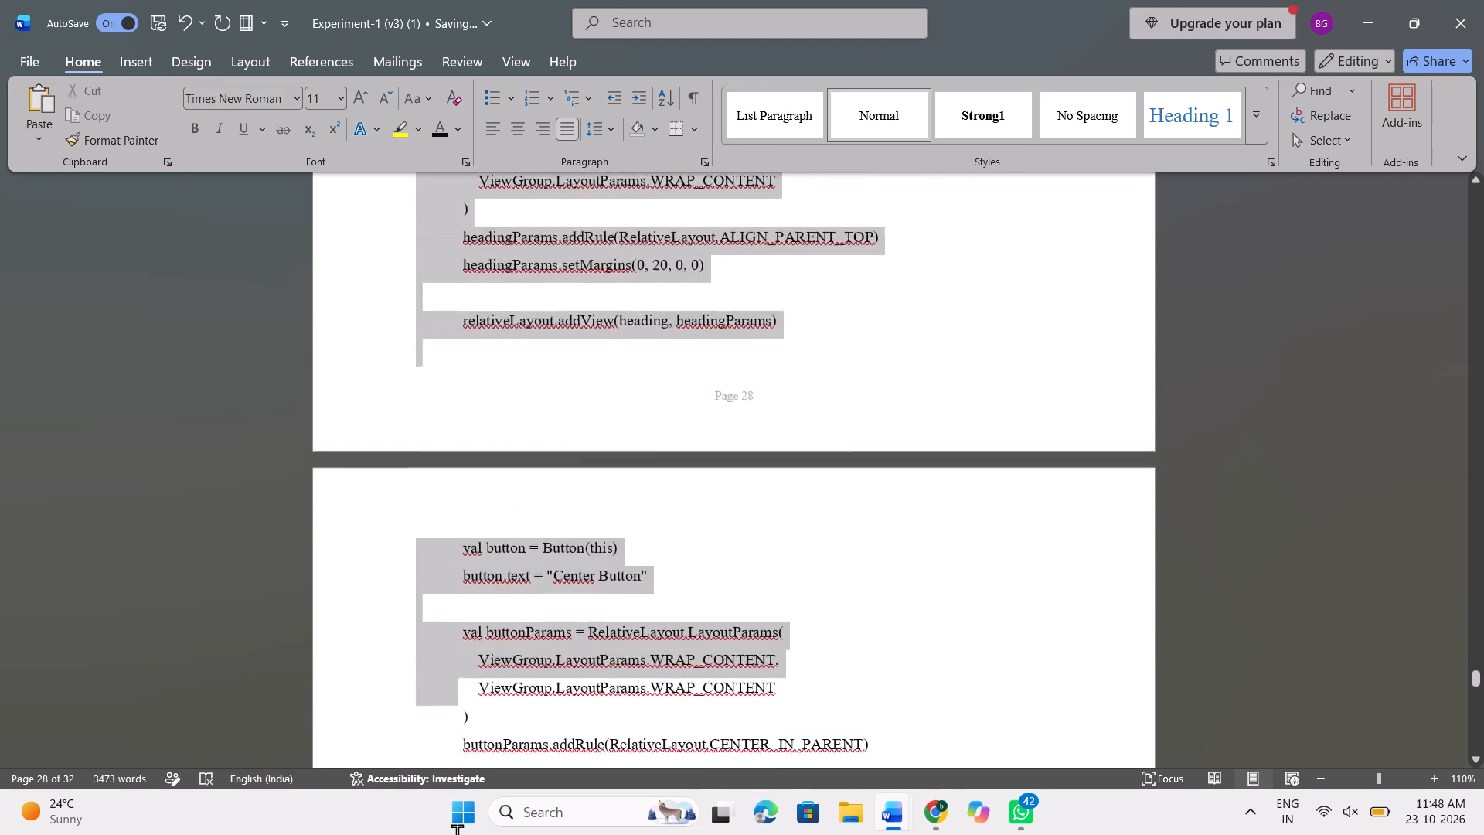
pyautogui.moveTo(457, 834); pyautogui.dragTo(454, 716)
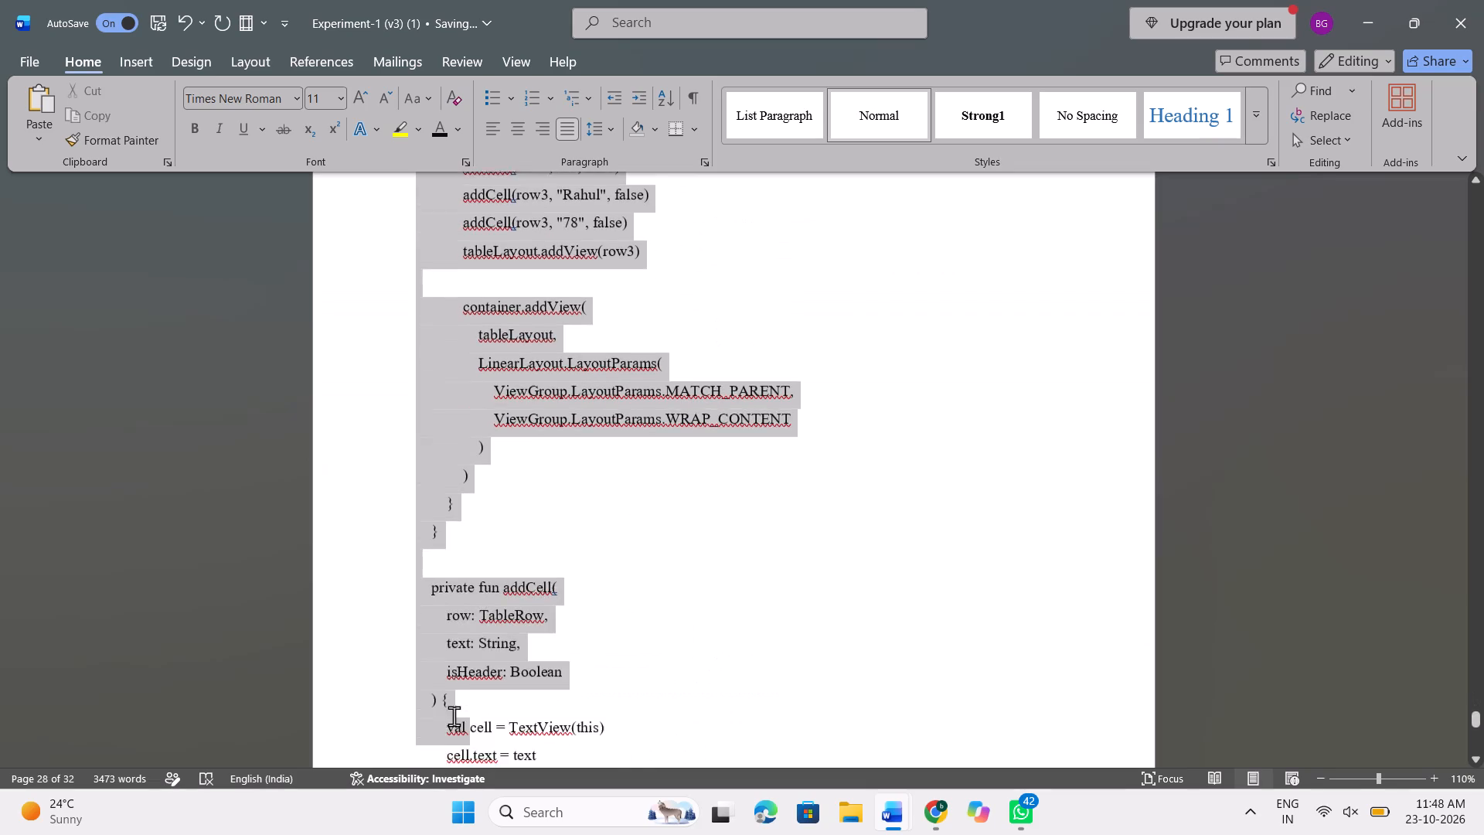
pyautogui.moveTo(454, 716); pyautogui.dragTo(446, 195)
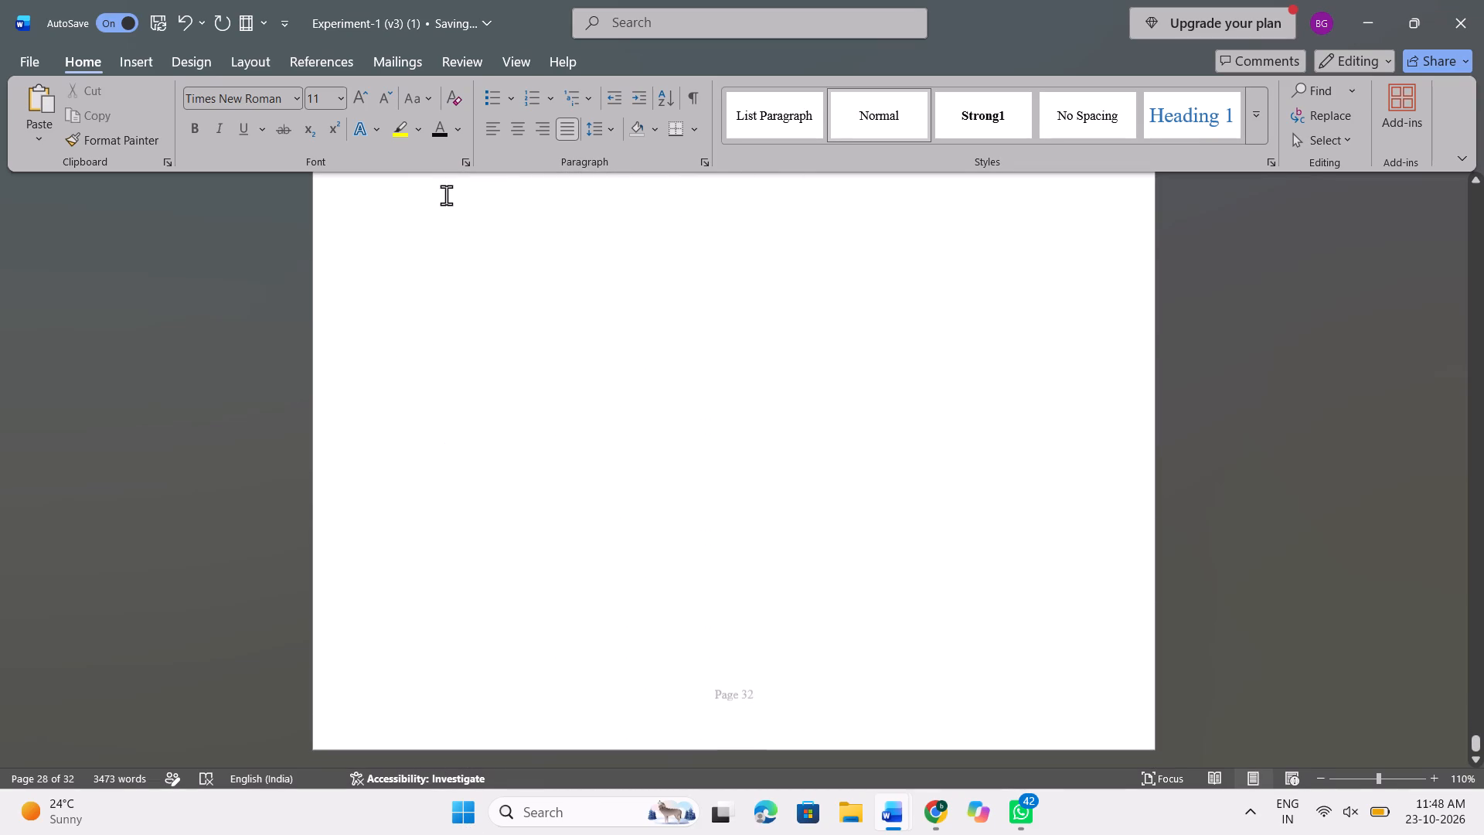
pyautogui.moveTo(446, 195); pyautogui.dragTo(431, 687)
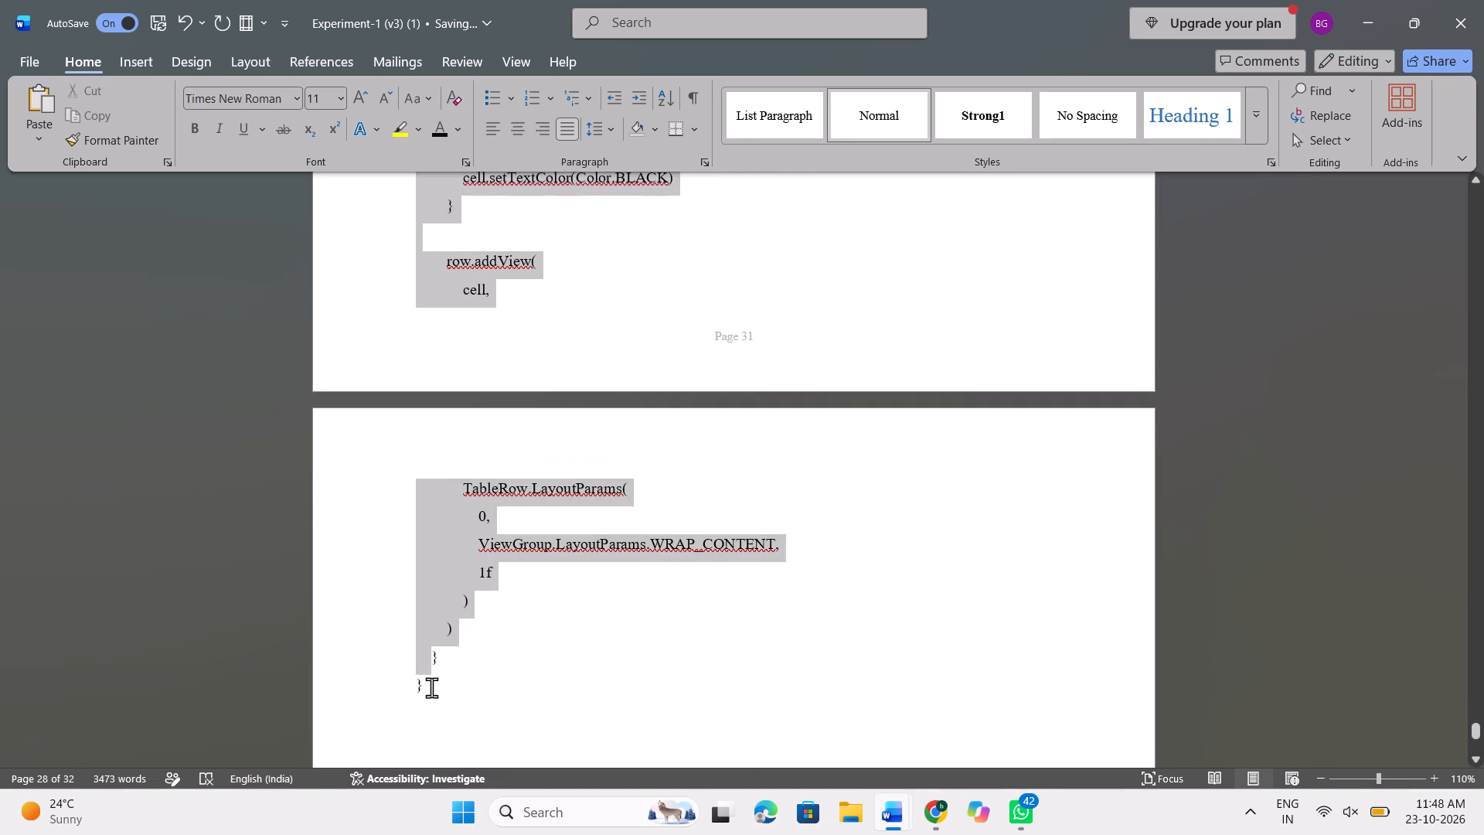
pyautogui.moveTo(431, 687); pyautogui.dragTo(431, 691)
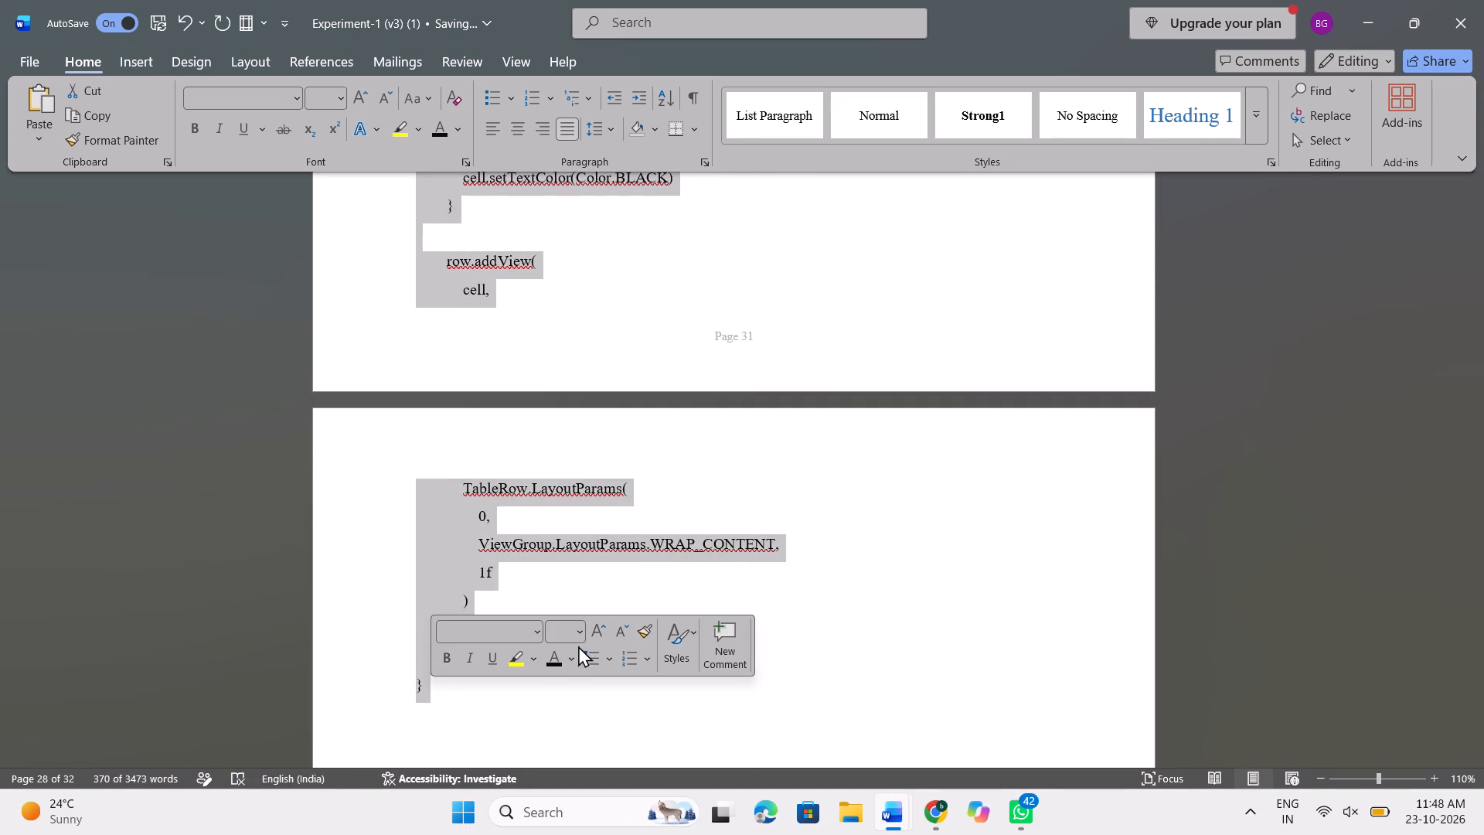
pyautogui.click(597, 635)
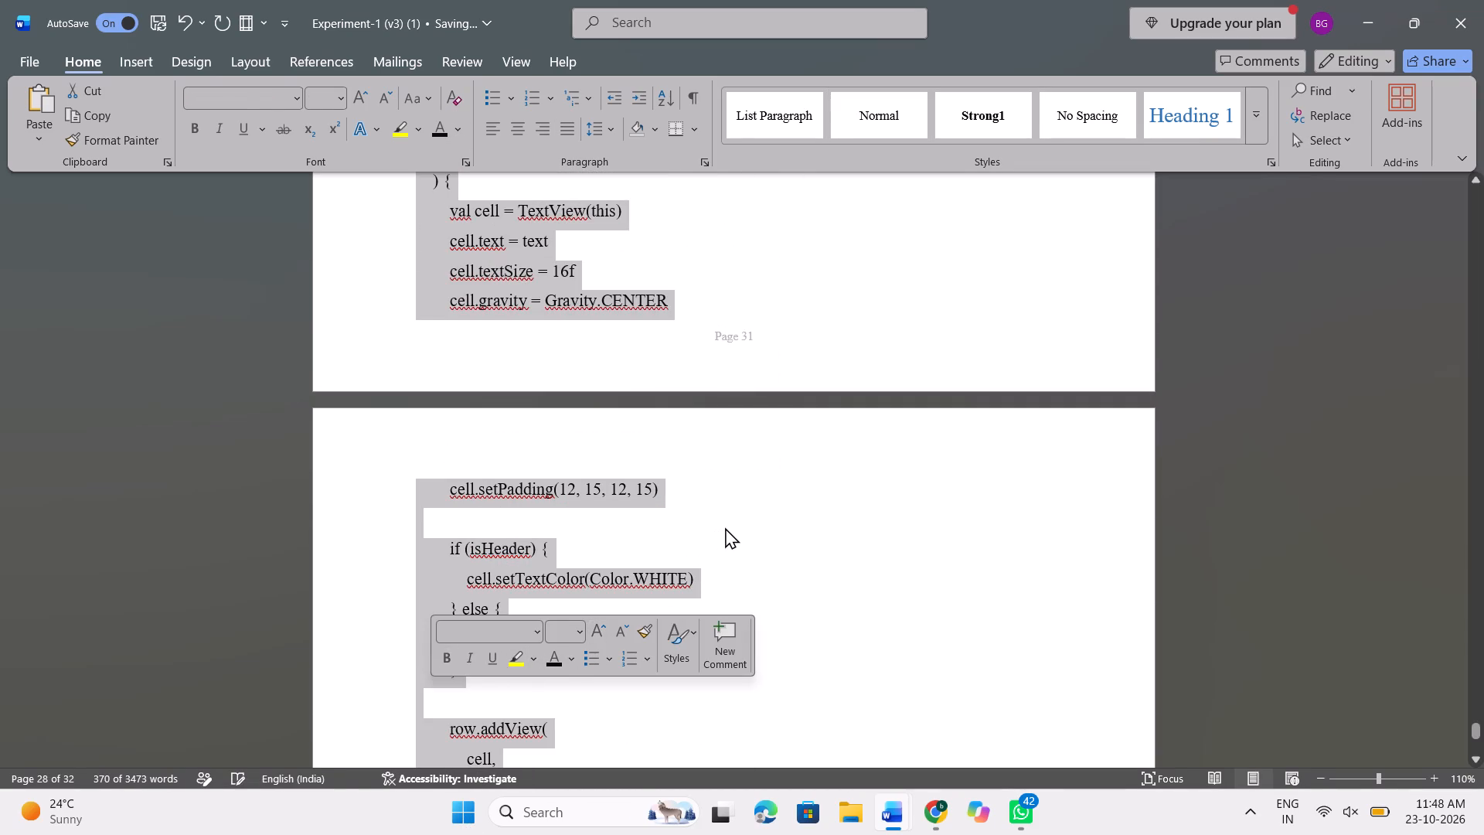
pyautogui.click(725, 527)
# Remove the blank line between the package line and the first import line below the "Kotlin Code:" heading.
pyautogui.scroll(3, 725, 527)
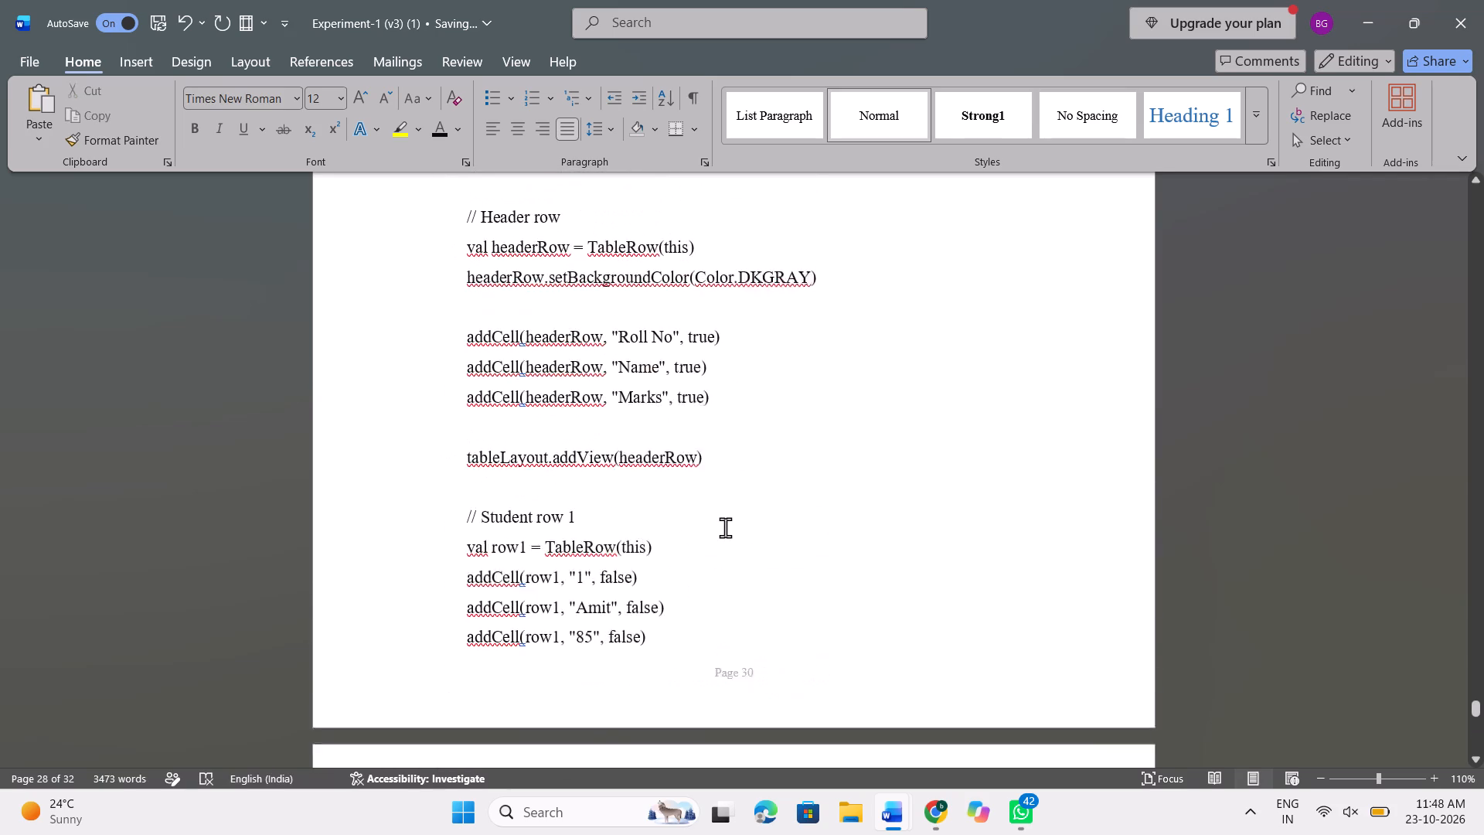
pyautogui.scroll(6, 725, 527)
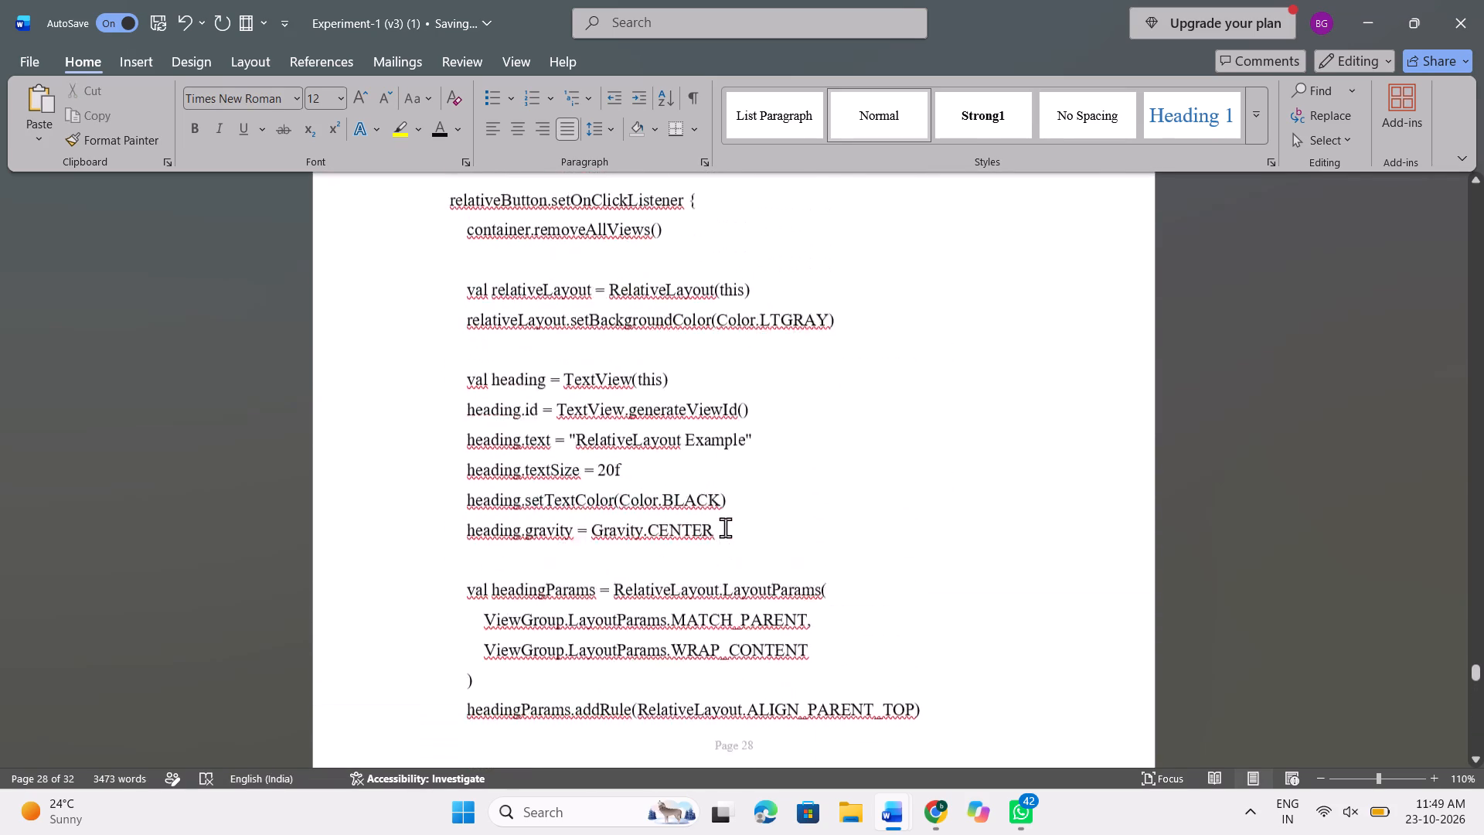
pyautogui.scroll(3, 725, 527)
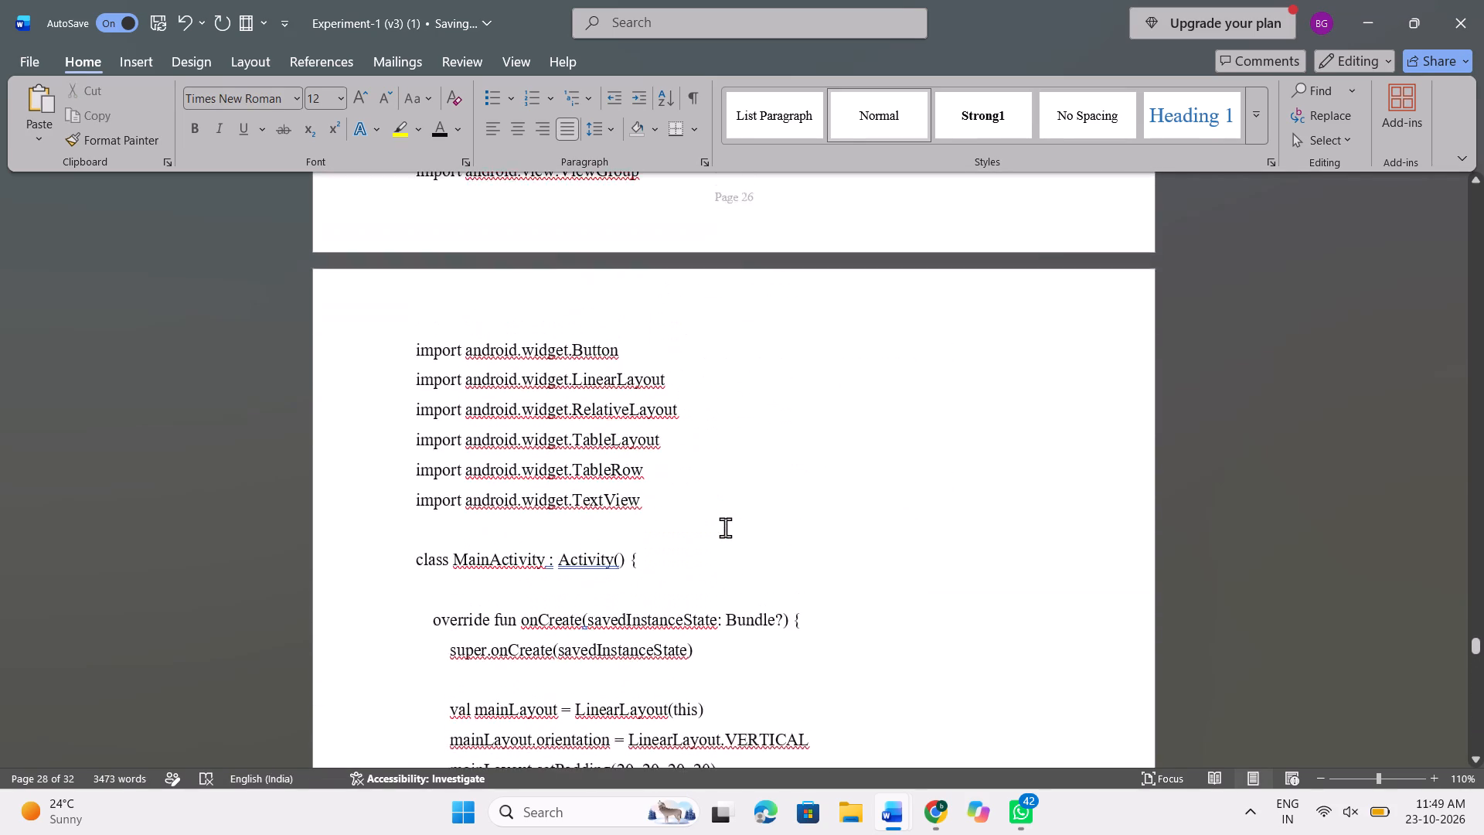
pyautogui.scroll(1, 725, 527)
pyautogui.scroll(-2, 725, 527)
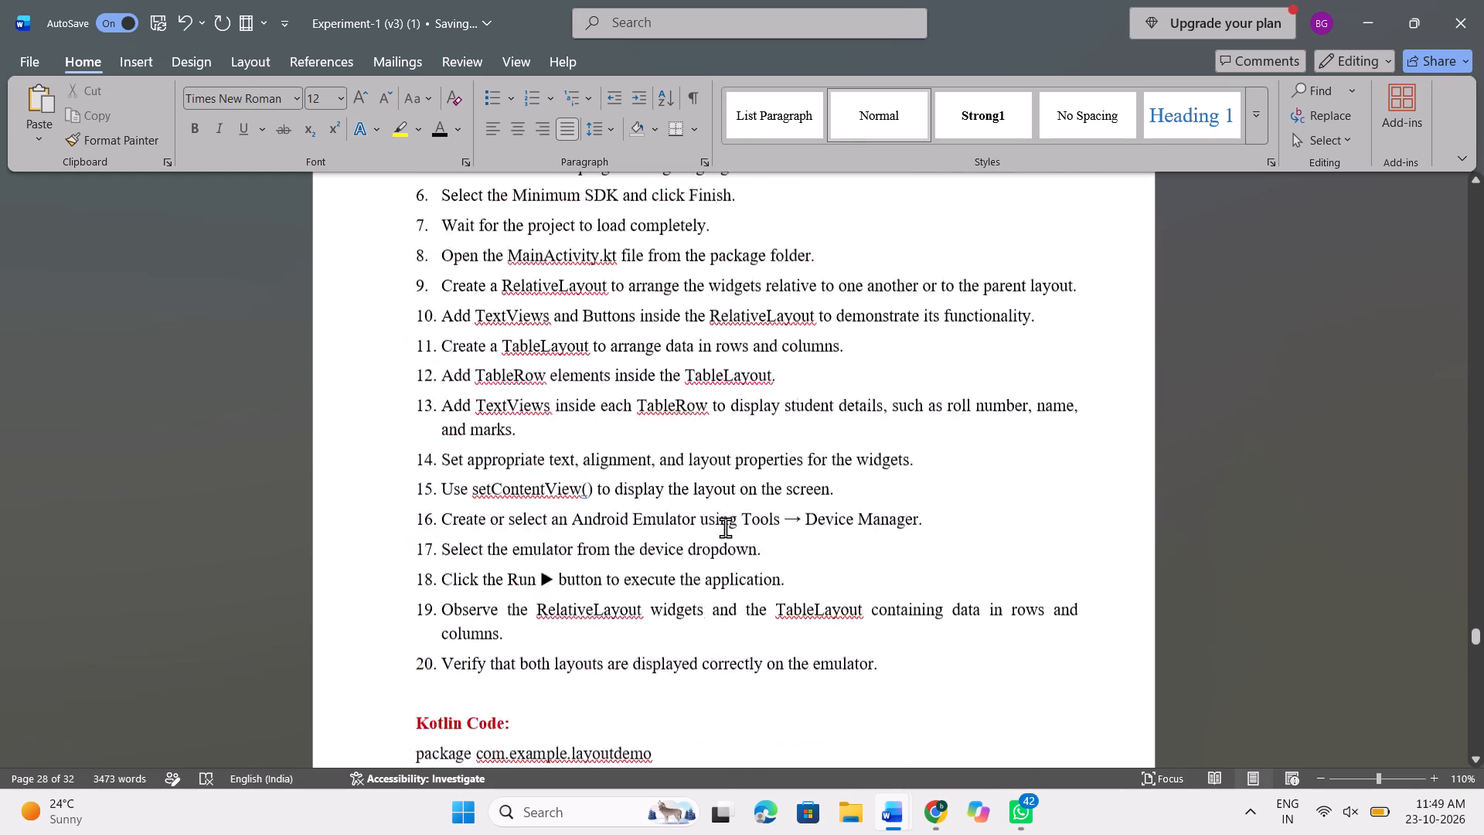
pyautogui.scroll(-1, 725, 527)
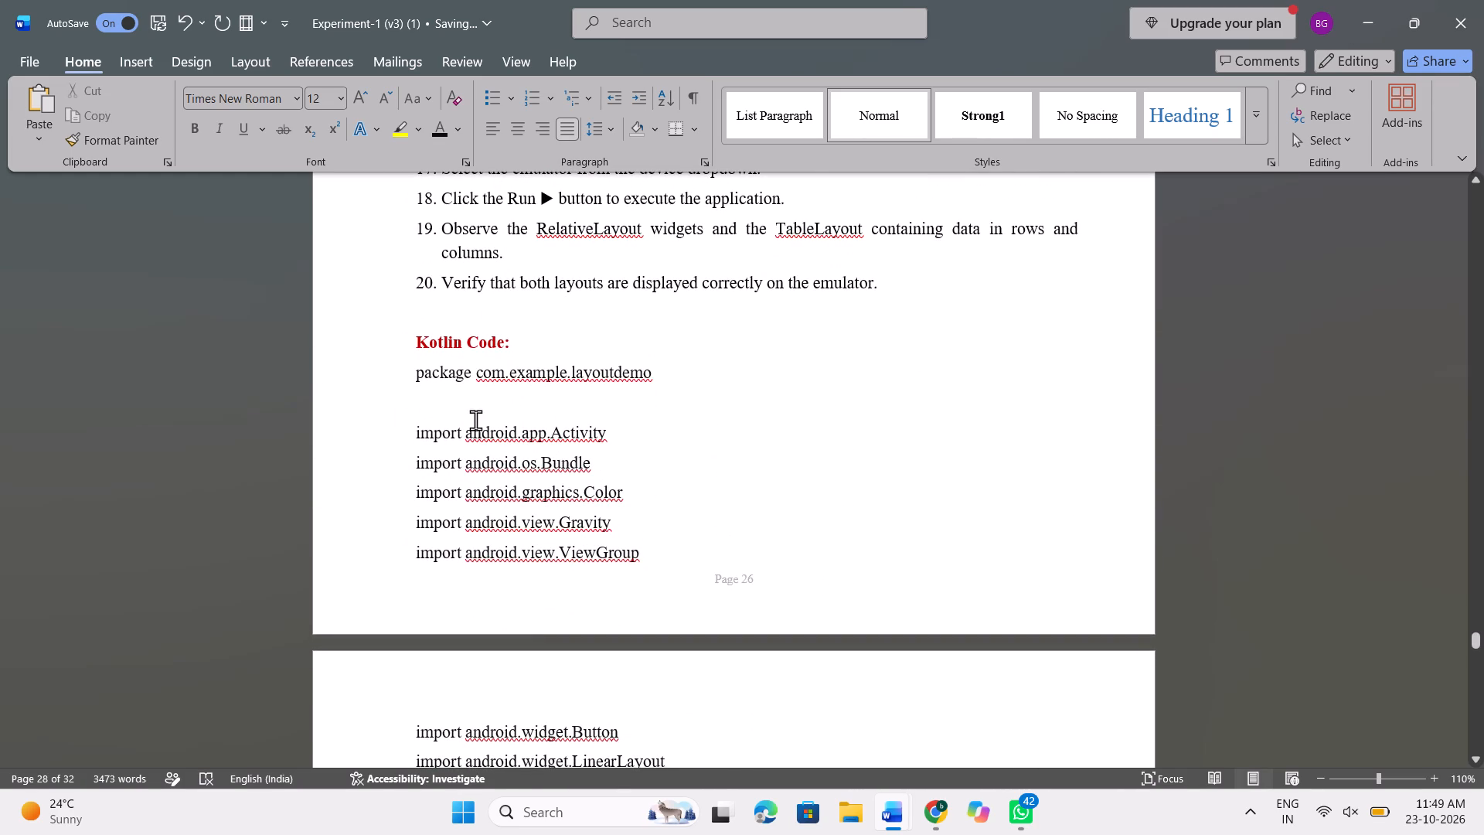
pyautogui.click(456, 397)
pyautogui.press('BackSpace')
pyautogui.press('BackSpace')
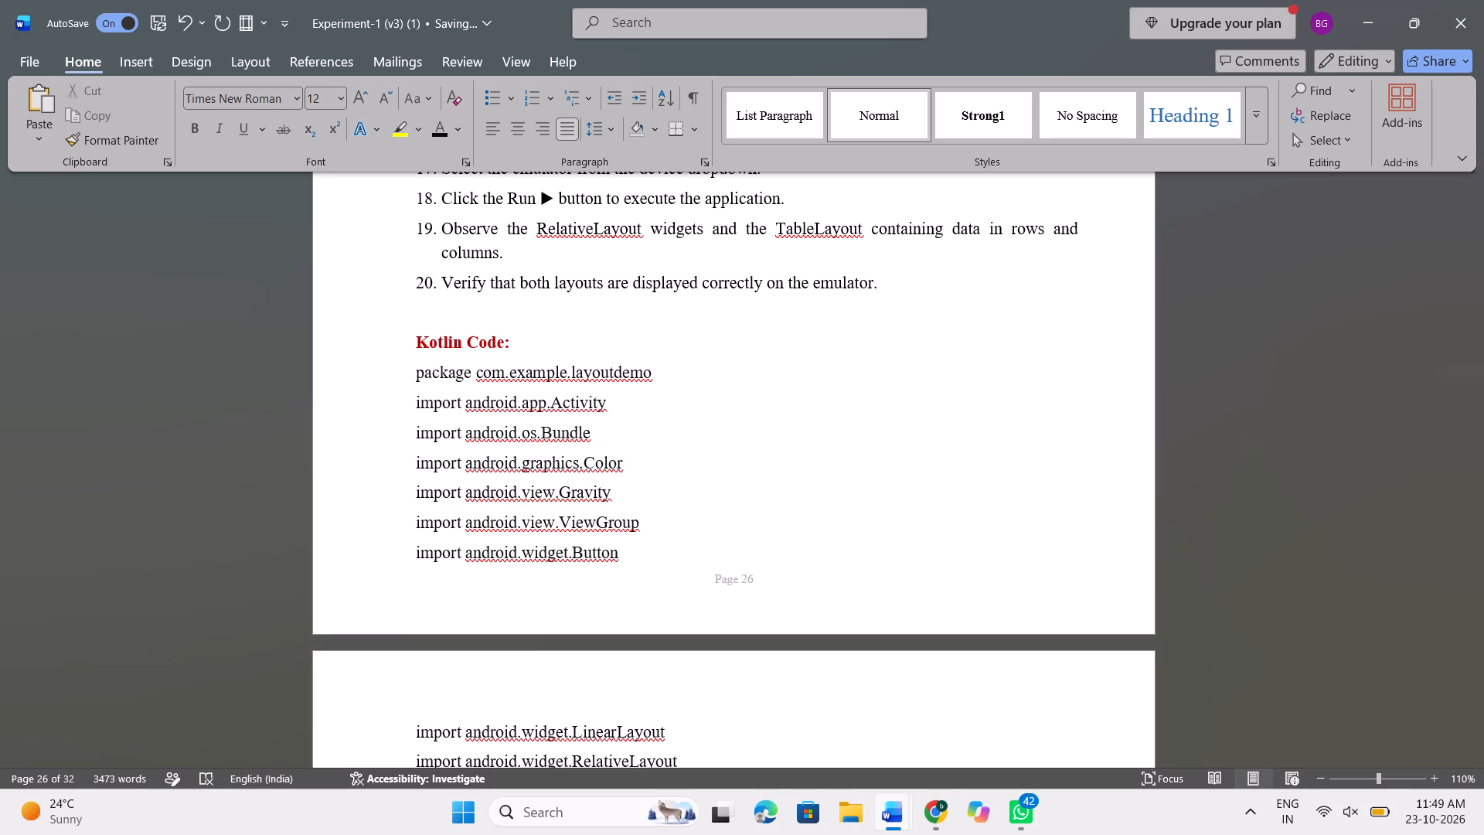
# Remove the blank lines above "override fun onCreate" and above "val title = TextView(this)" in the Kotlin code.
pyautogui.scroll(-2, 456, 397)
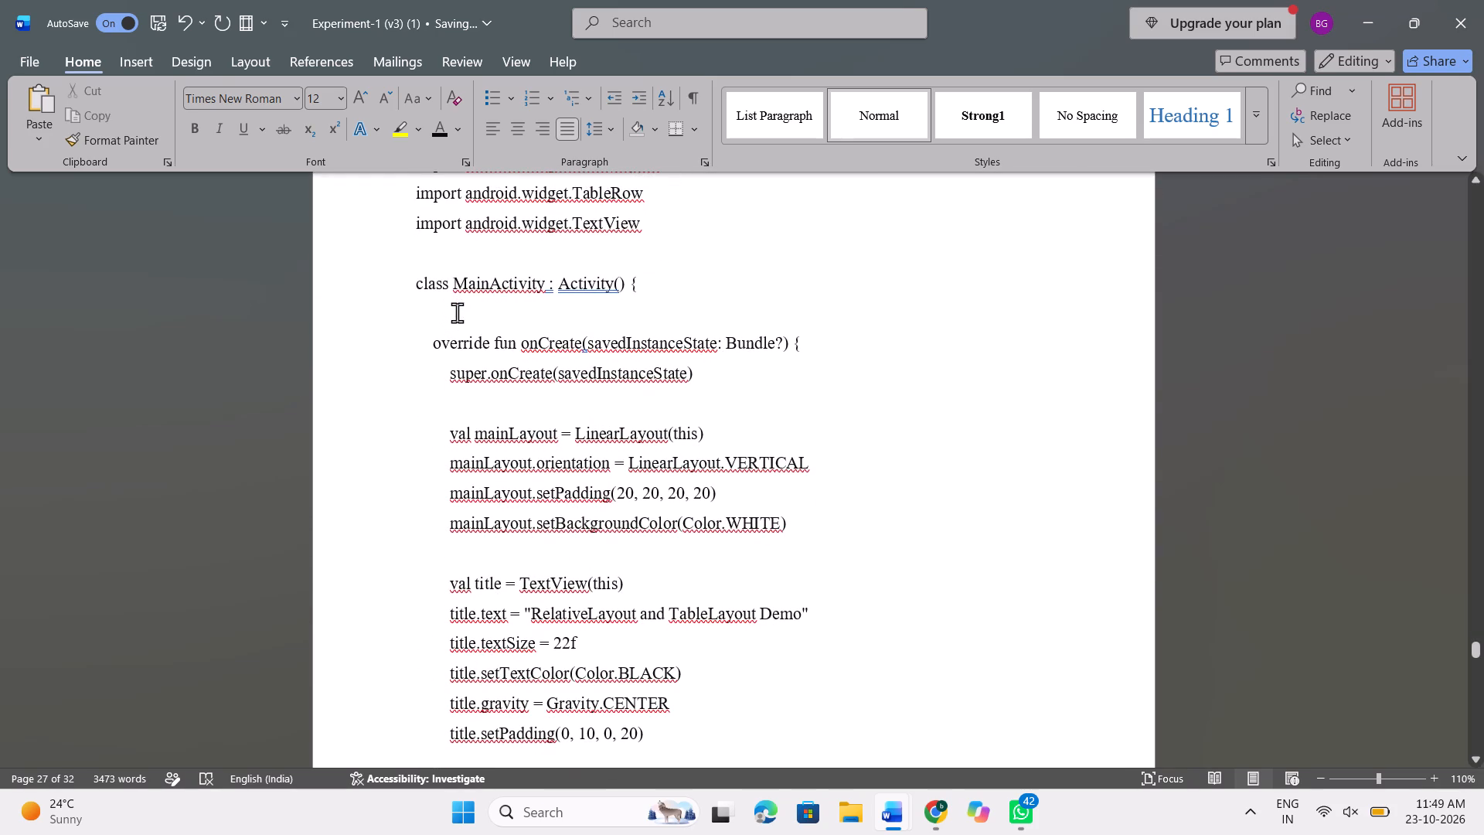
pyautogui.click(457, 312)
pyautogui.press('BackSpace')
pyautogui.press('BackSpace')
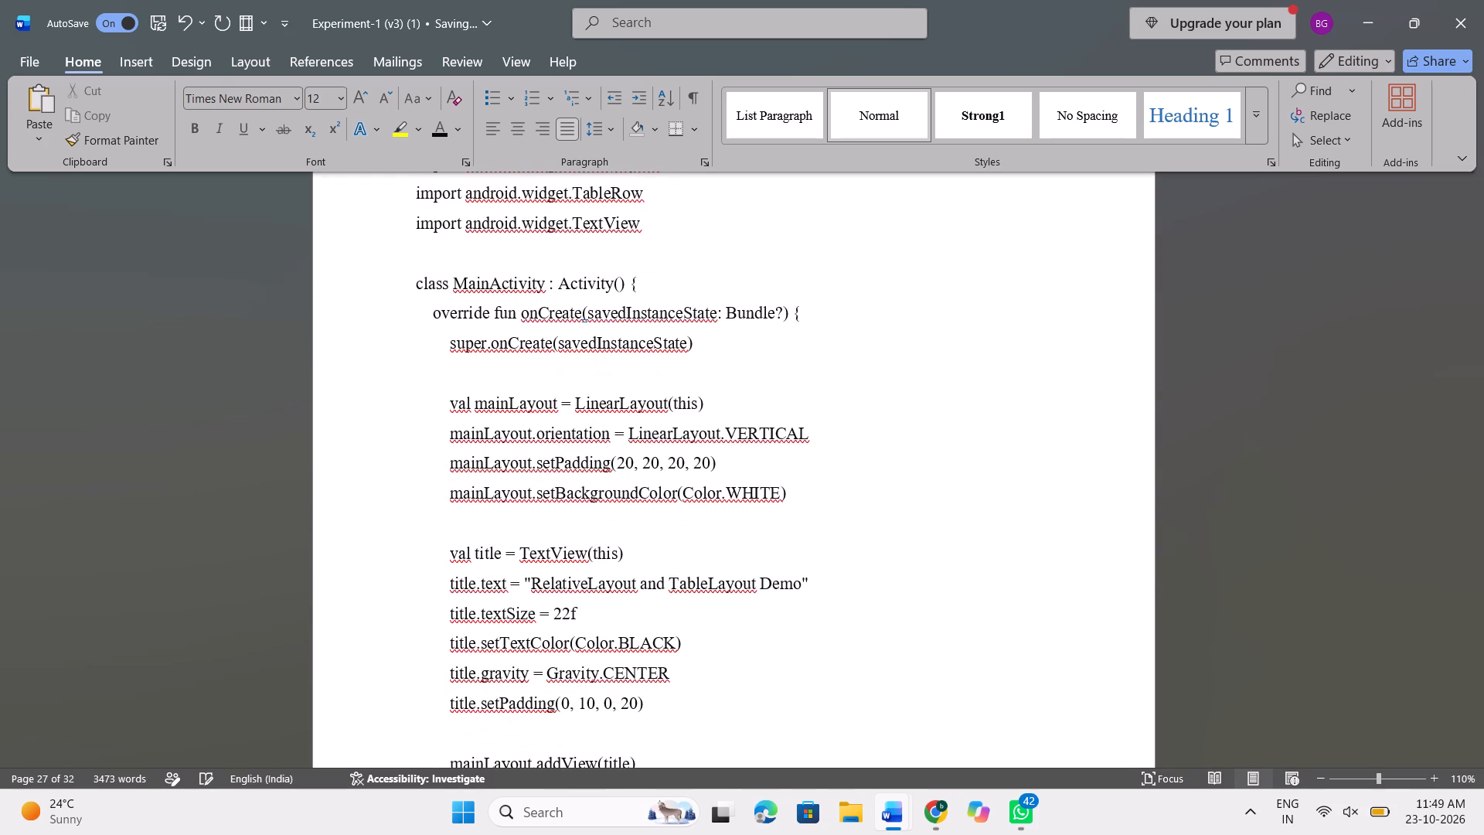
pyautogui.click(485, 527)
pyautogui.press('BackSpace')
pyautogui.press('BackSpace')
# Remove the blank lines above "mainLayout.addView(relativeButton)" and above "val container = LinearLayout(this)".
pyautogui.scroll(-1, 485, 527)
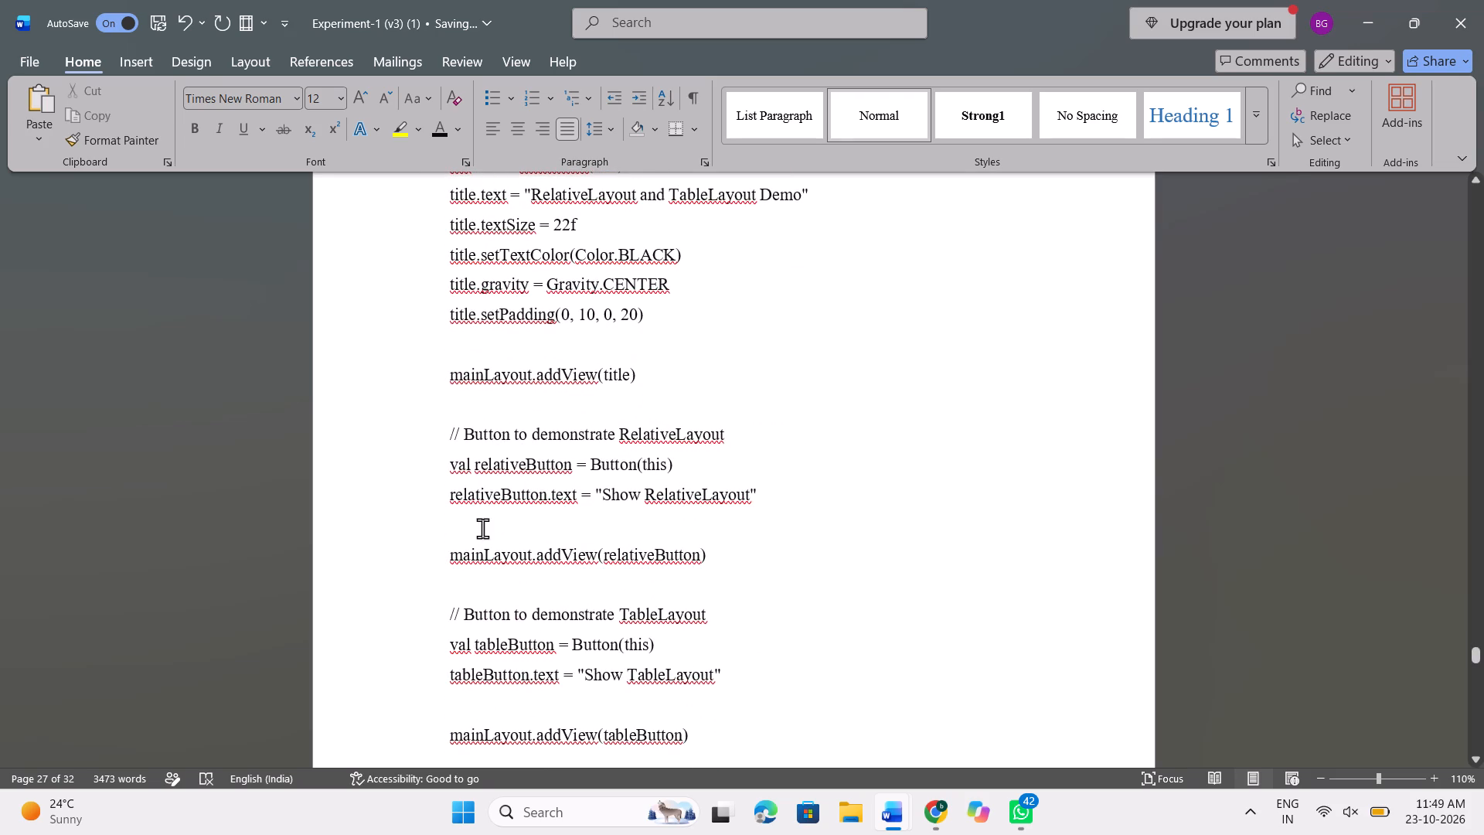
pyautogui.click(482, 523)
pyautogui.press('BackSpace')
pyautogui.press('BackSpace')
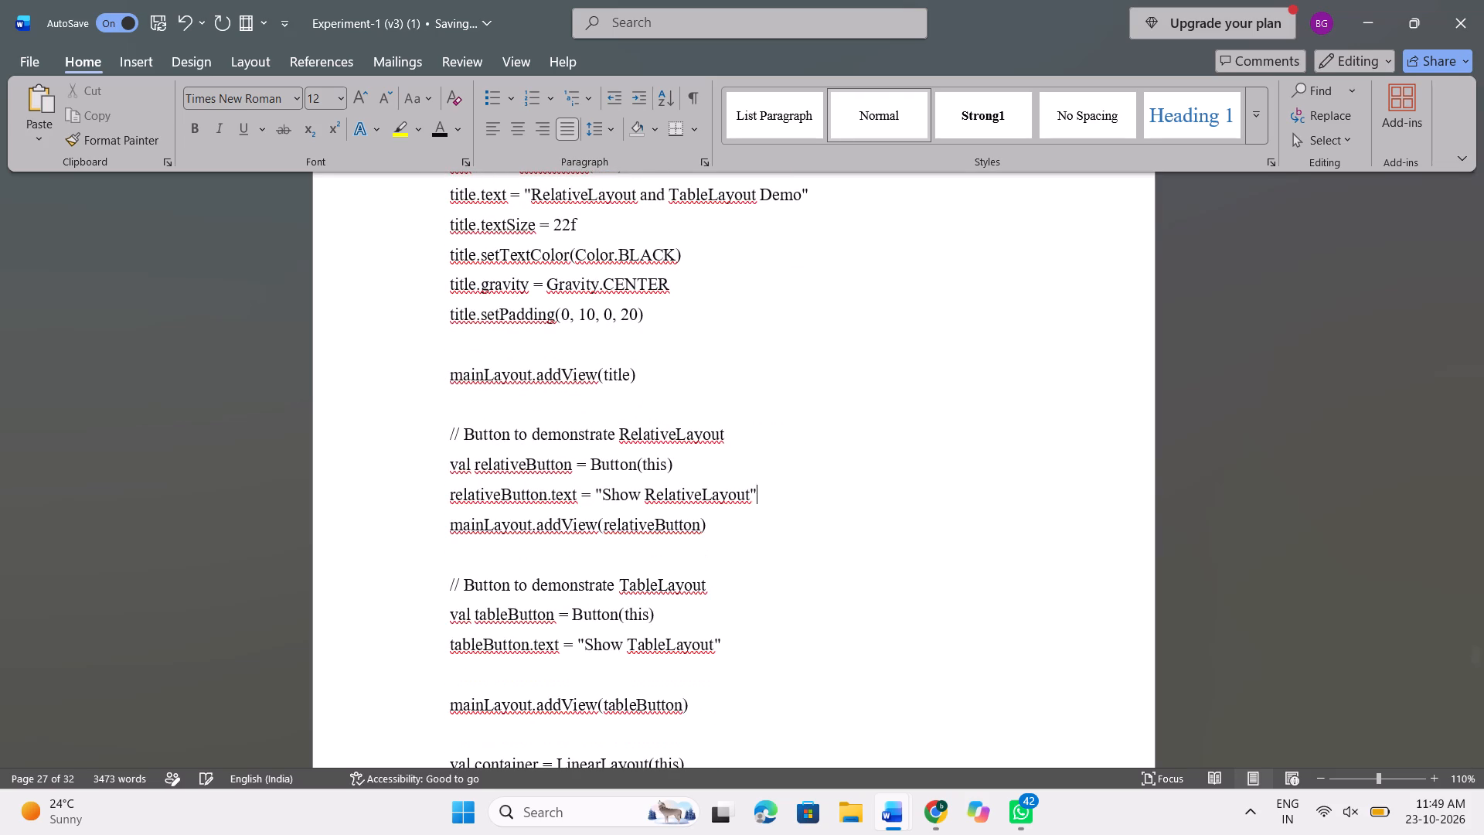
pyautogui.scroll(-1, 482, 523)
pyautogui.click(495, 542)
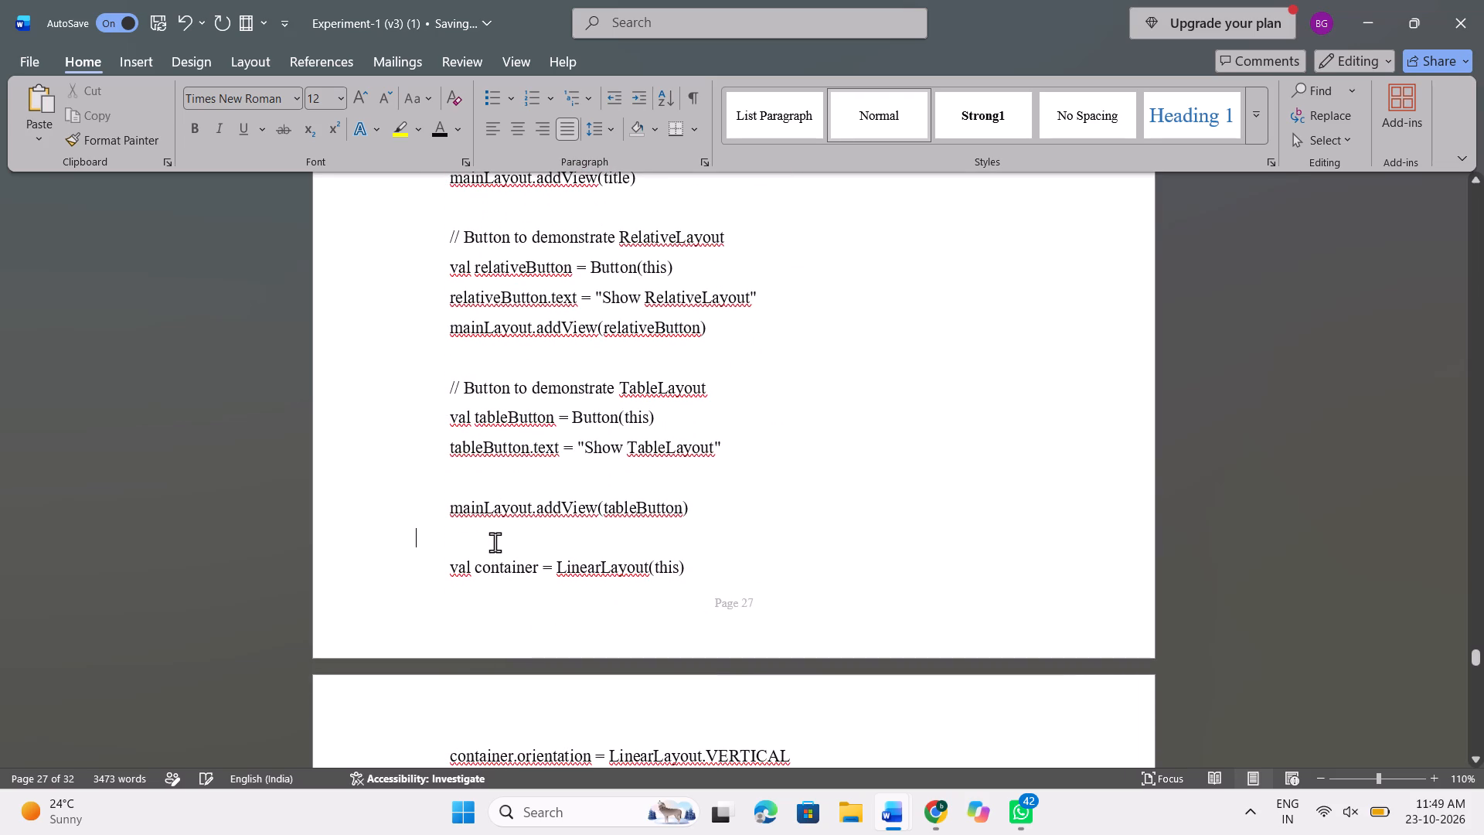
pyautogui.press('BackSpace')
pyautogui.press('BackSpace')
# Look through the rest of Experiment 8's Kotlin code to the end of the document and return to its beginning.
pyautogui.scroll(-2, 495, 542)
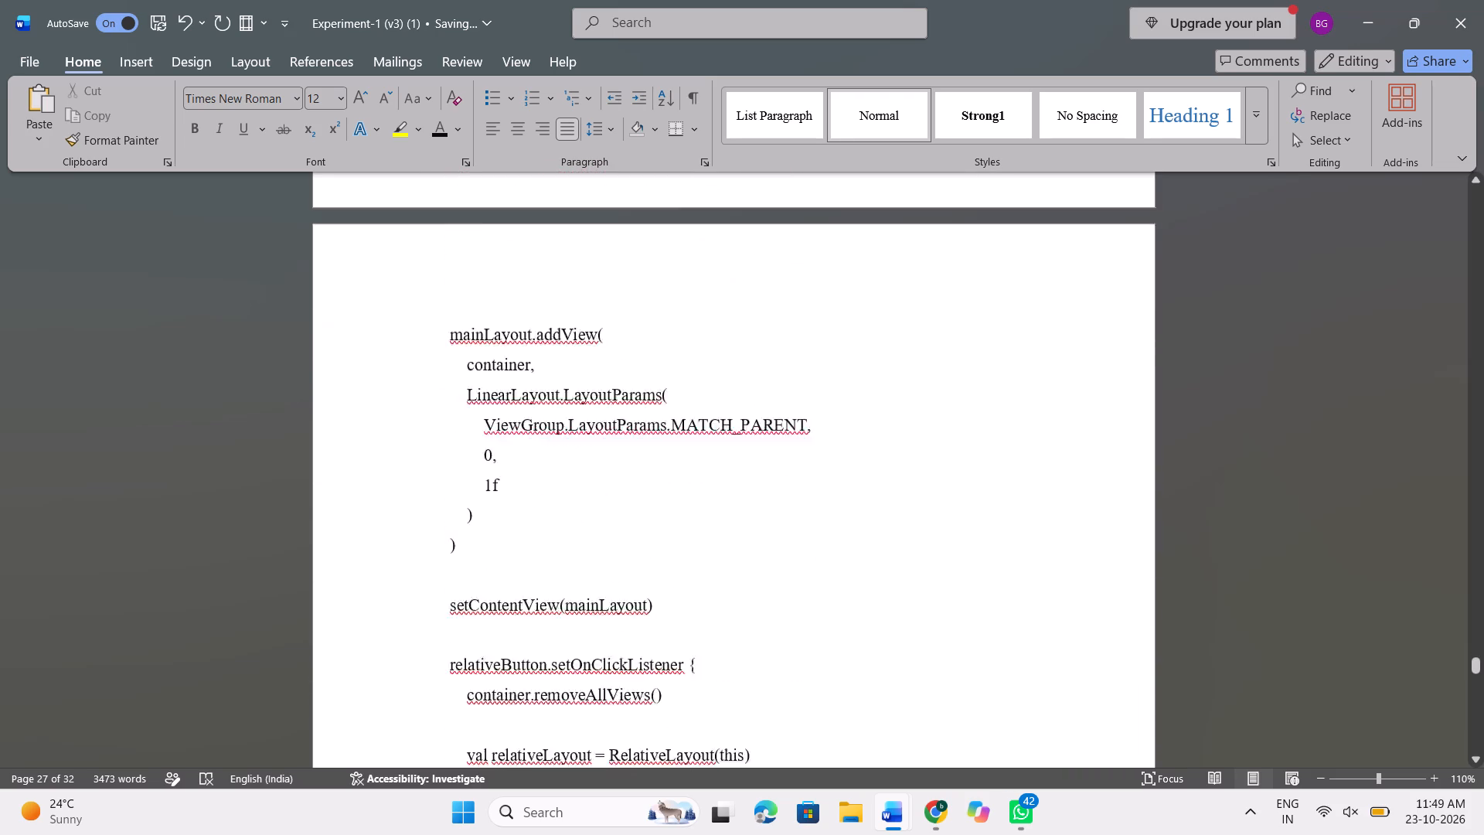
pyautogui.scroll(-6, 495, 542)
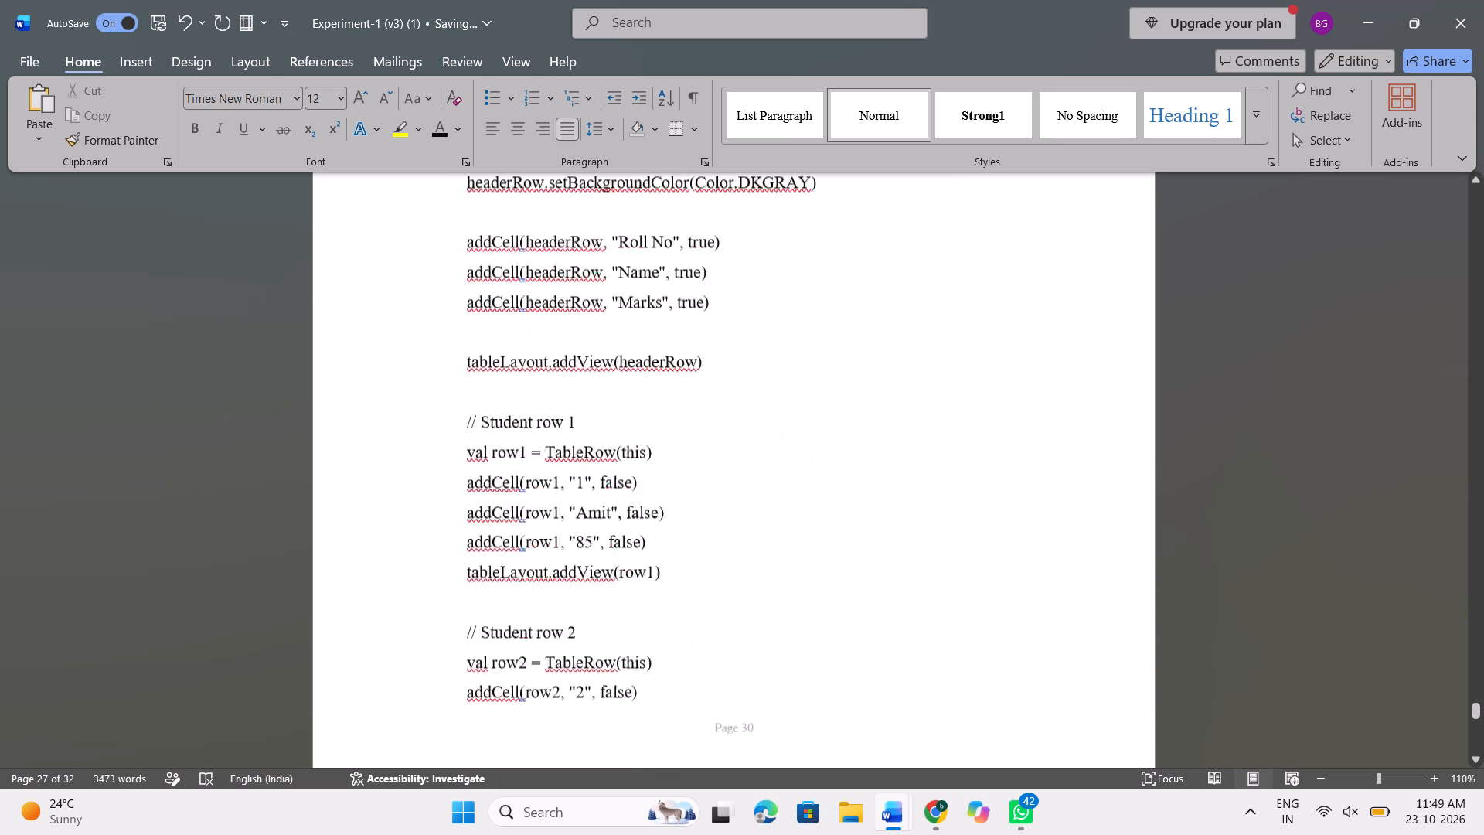
pyautogui.scroll(-7, 495, 542)
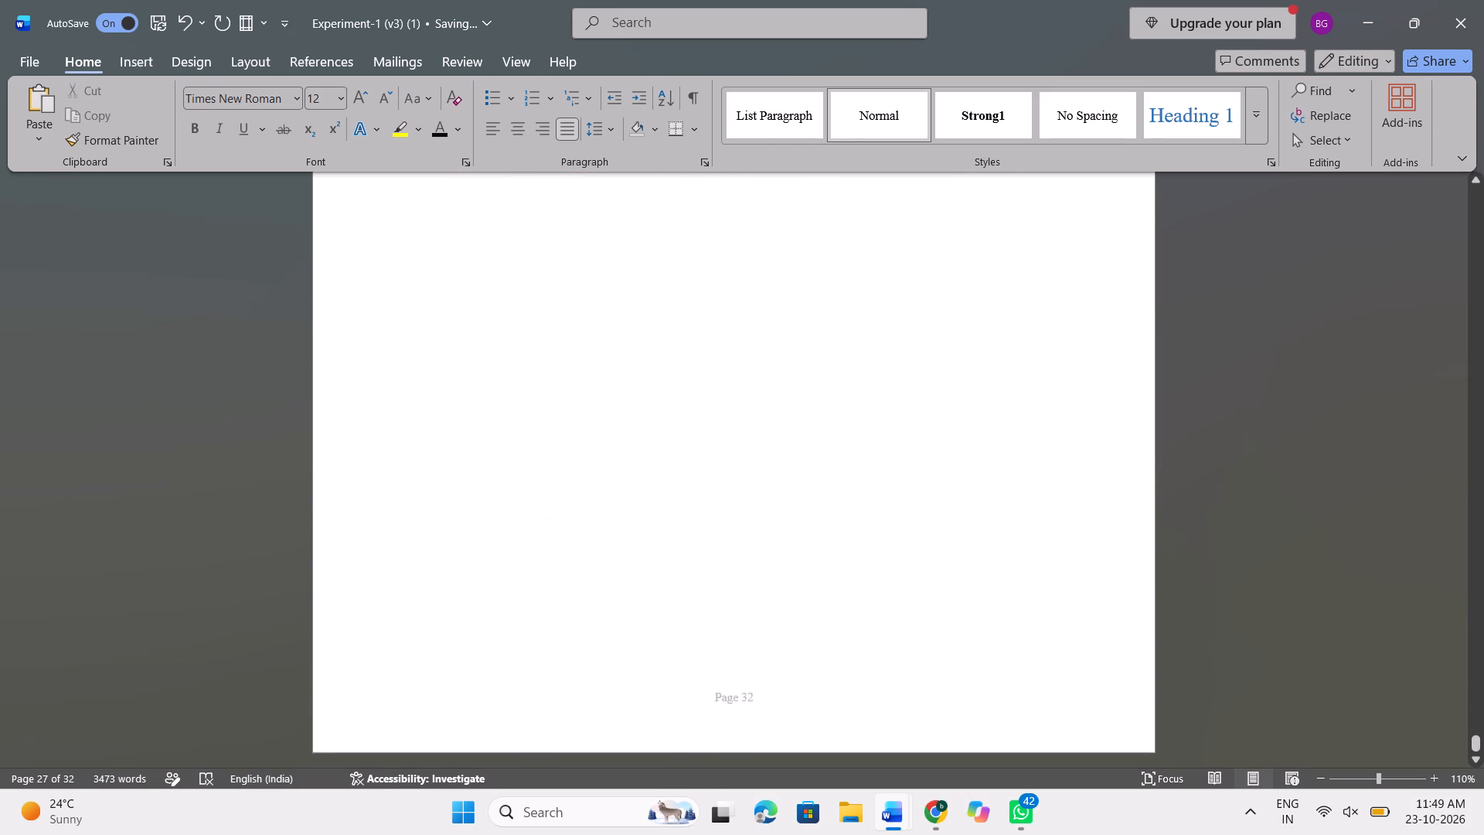
pyautogui.scroll(9, 495, 542)
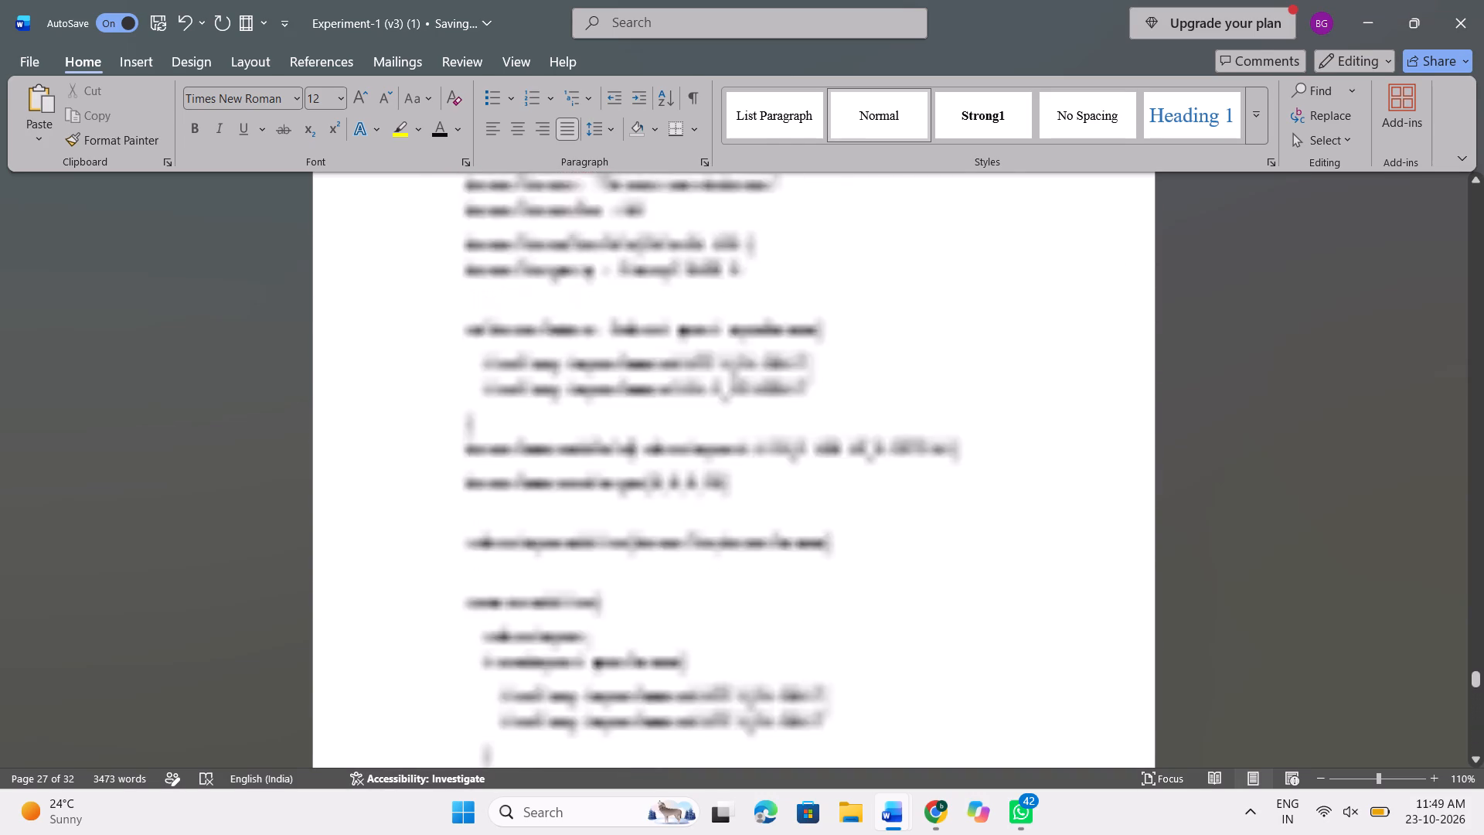
pyautogui.scroll(3, 495, 542)
# Remove the blank lines above "class MainActivity" and above "val mainLayout = LinearLayout(this)".
pyautogui.scroll(-2, 495, 542)
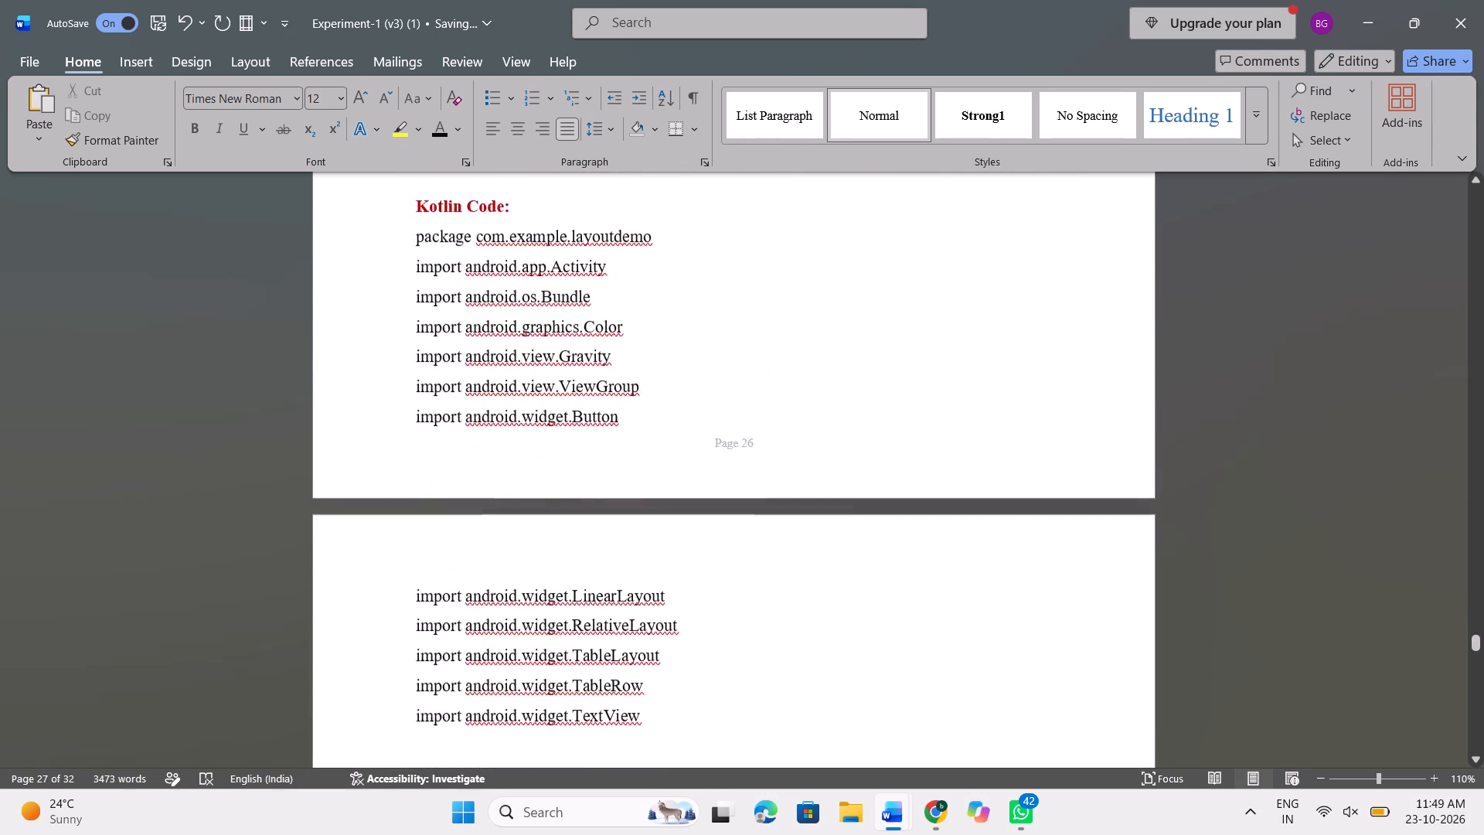
pyautogui.scroll(-1, 495, 542)
pyautogui.click(465, 407)
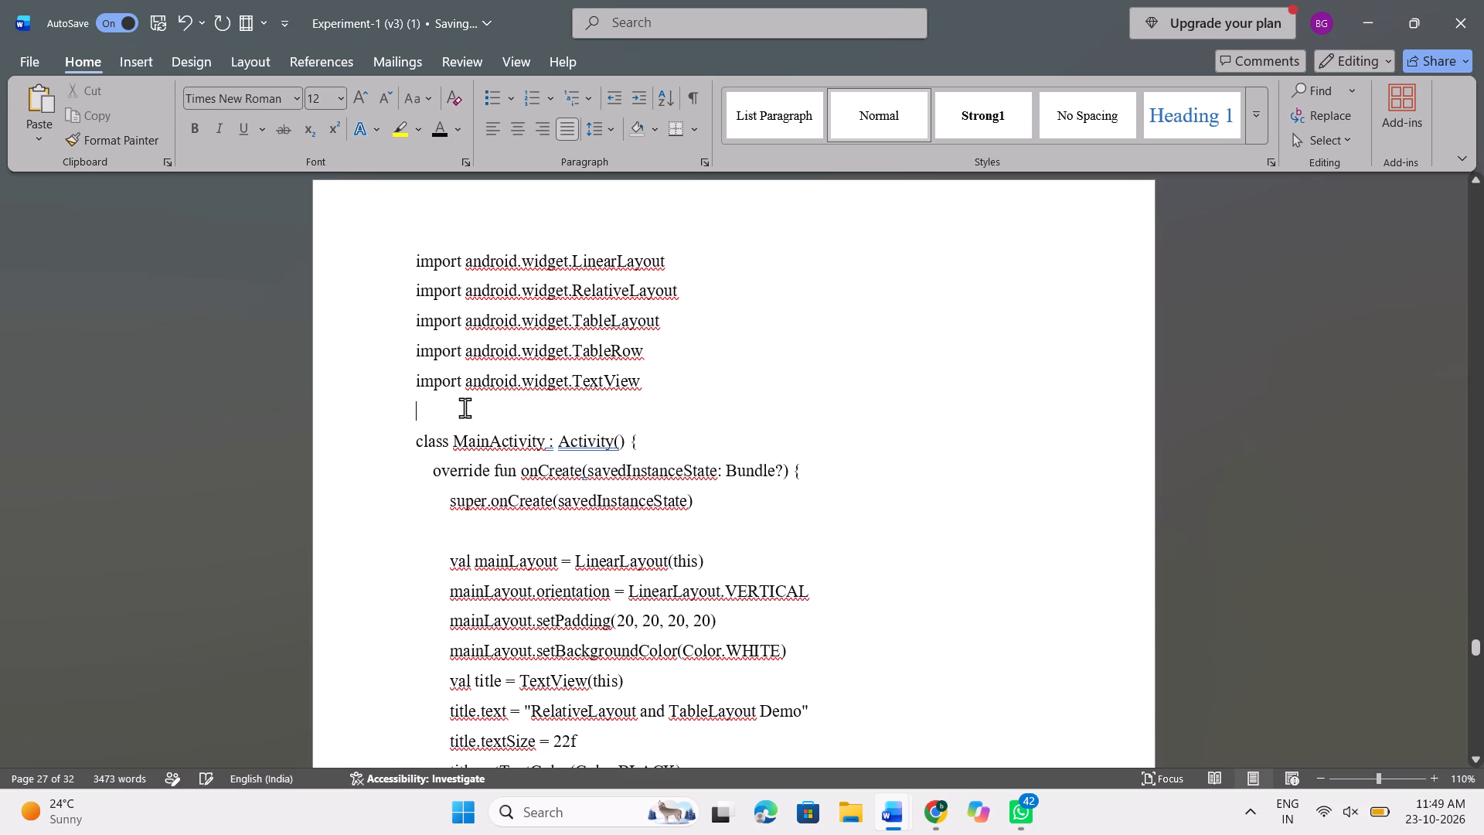
pyautogui.press('BackSpace')
pyautogui.press('BackSpace')
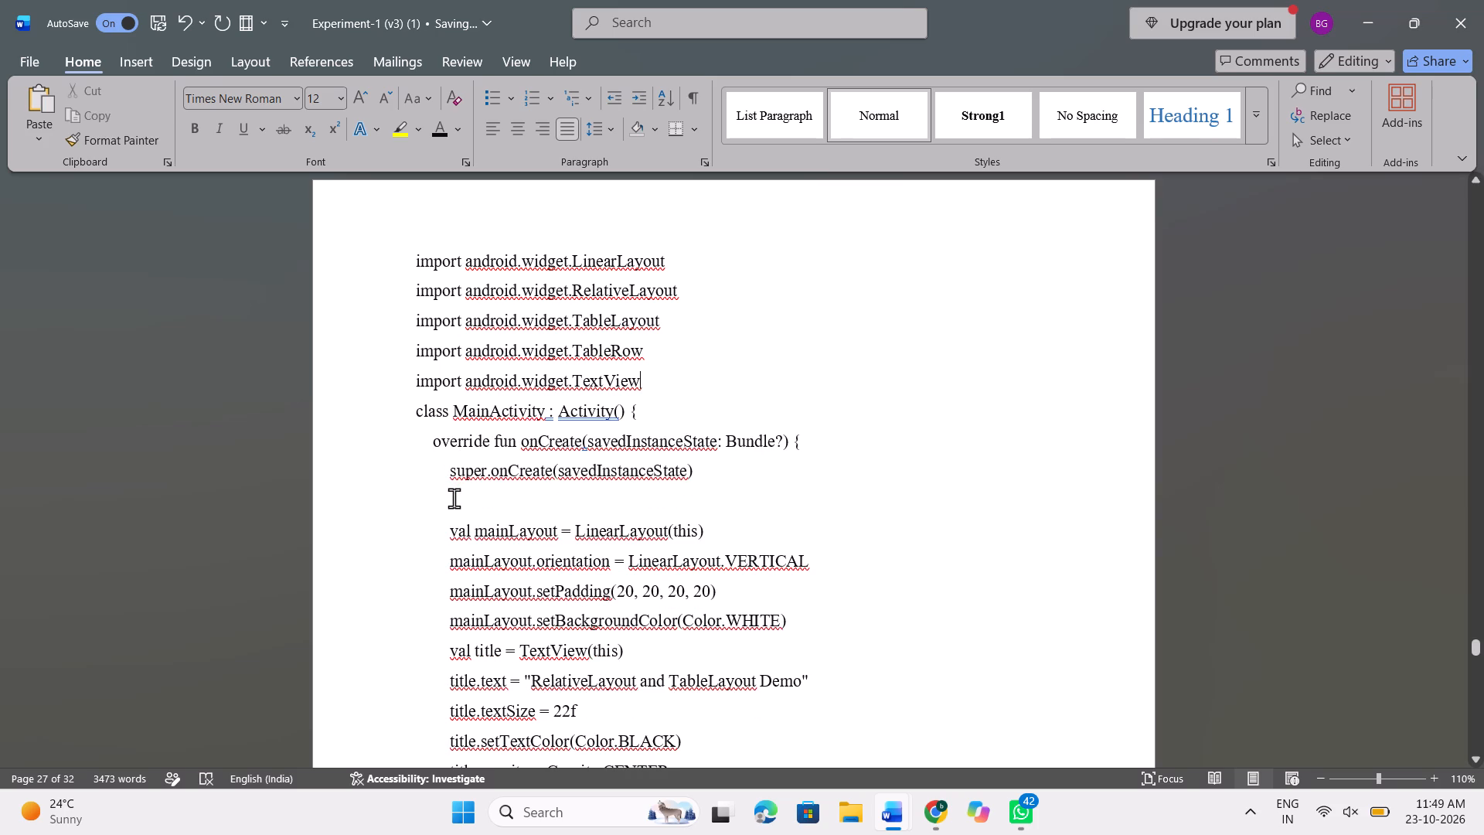
pyautogui.click(454, 498)
pyautogui.press('BackSpace')
pyautogui.press('BackSpace')
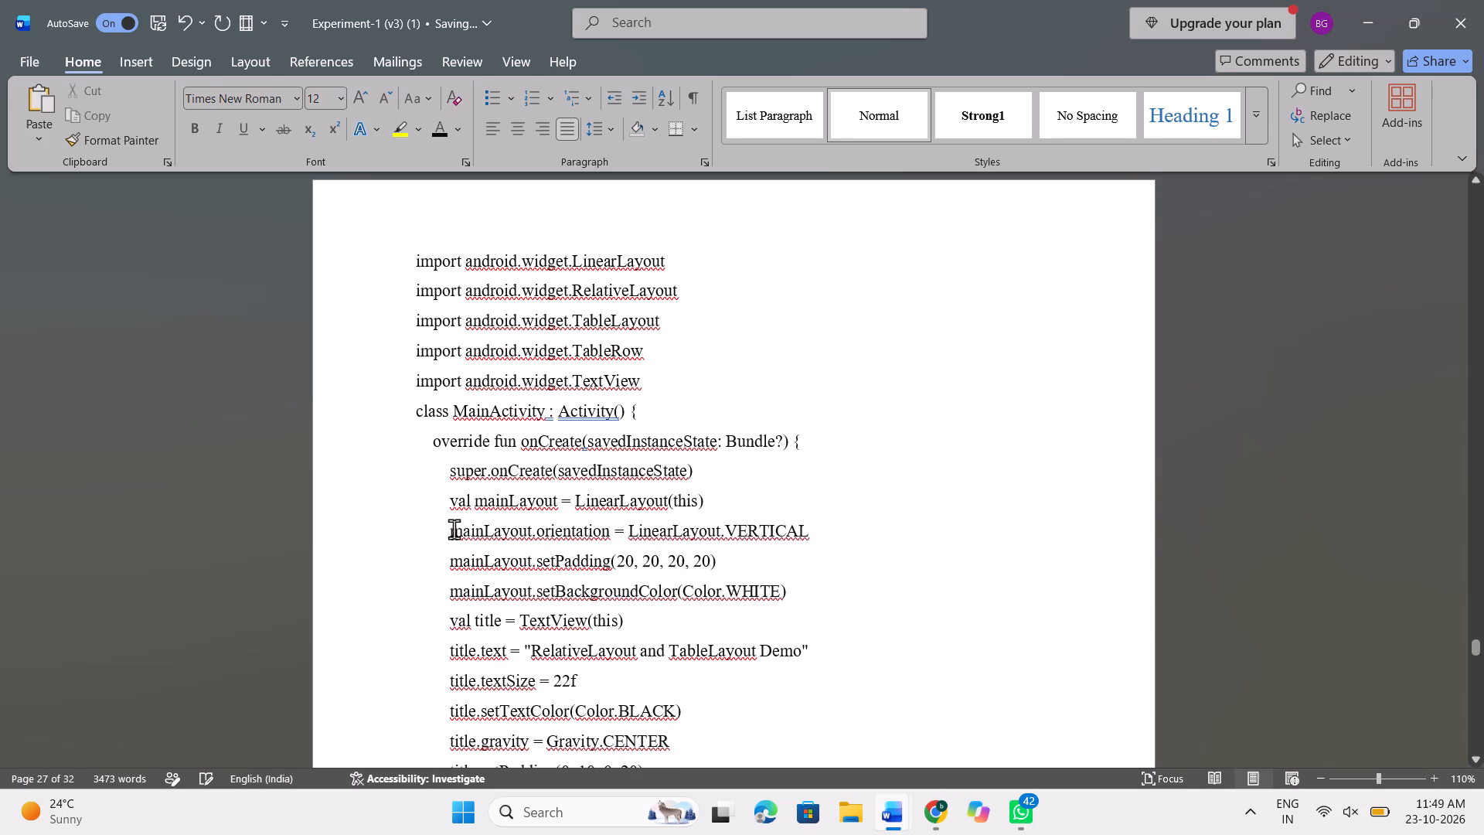
# Remove the blank lines above "mainLayout.addView(title)" and above the "Button to demonstrate RelativeLayout" and "Button to demonstrate TableLayout" comments.
pyautogui.scroll(-1, 470, 562)
pyautogui.click(475, 479)
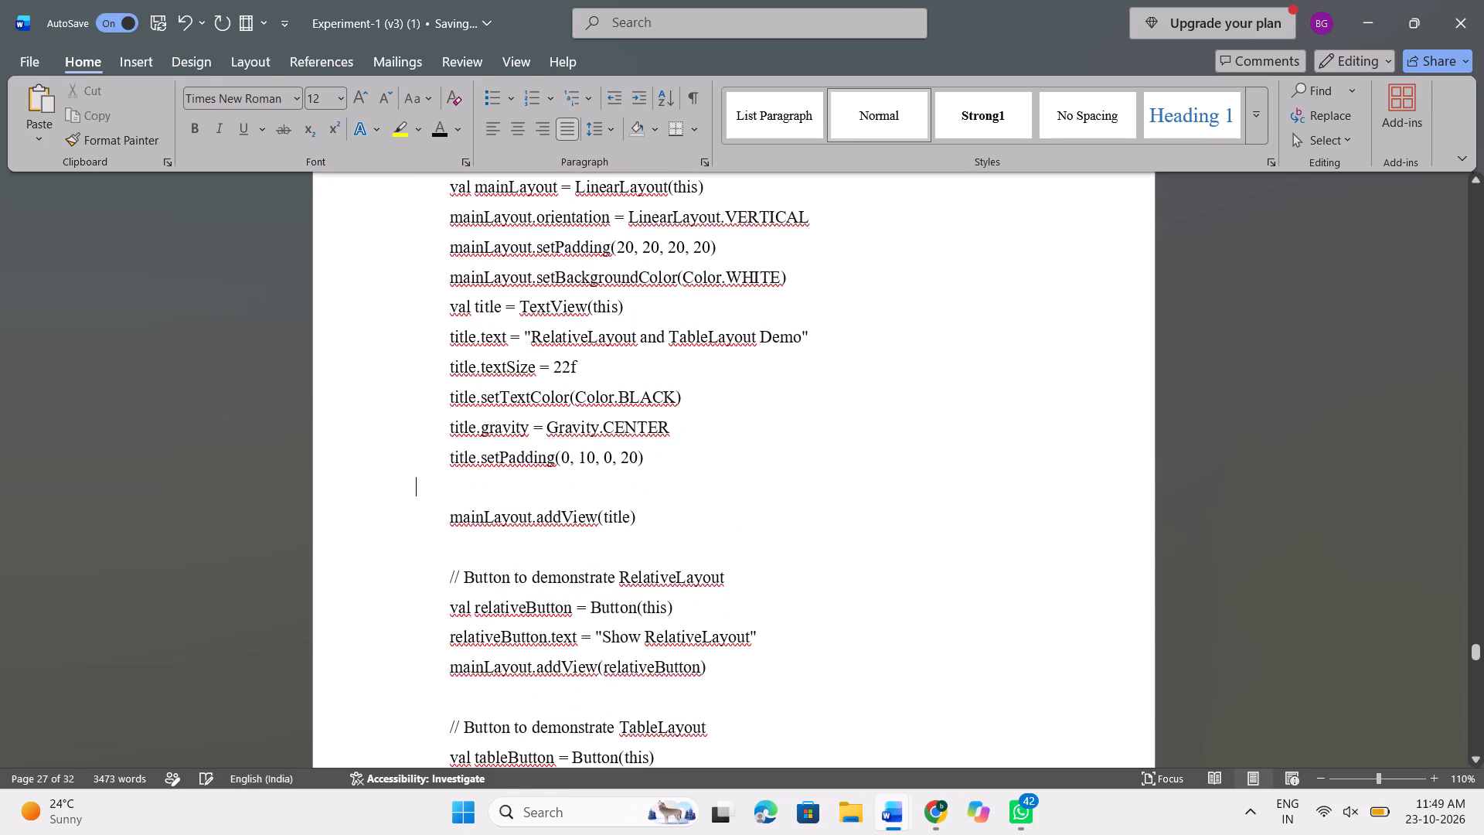
pyautogui.press('BackSpace')
pyautogui.press('BackSpace')
pyautogui.click(501, 517)
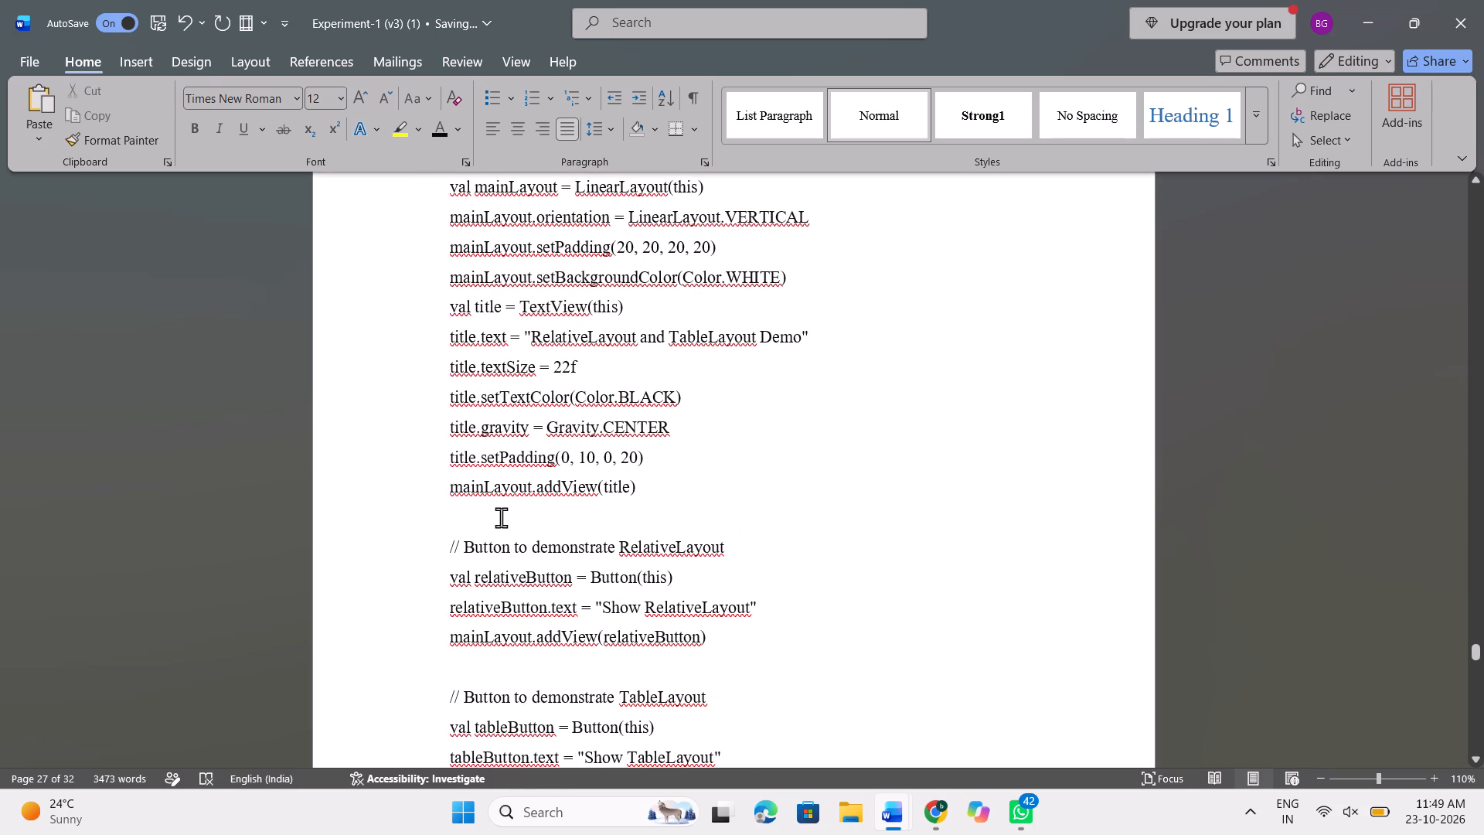
pyautogui.press('BackSpace')
pyautogui.press('BackSpace')
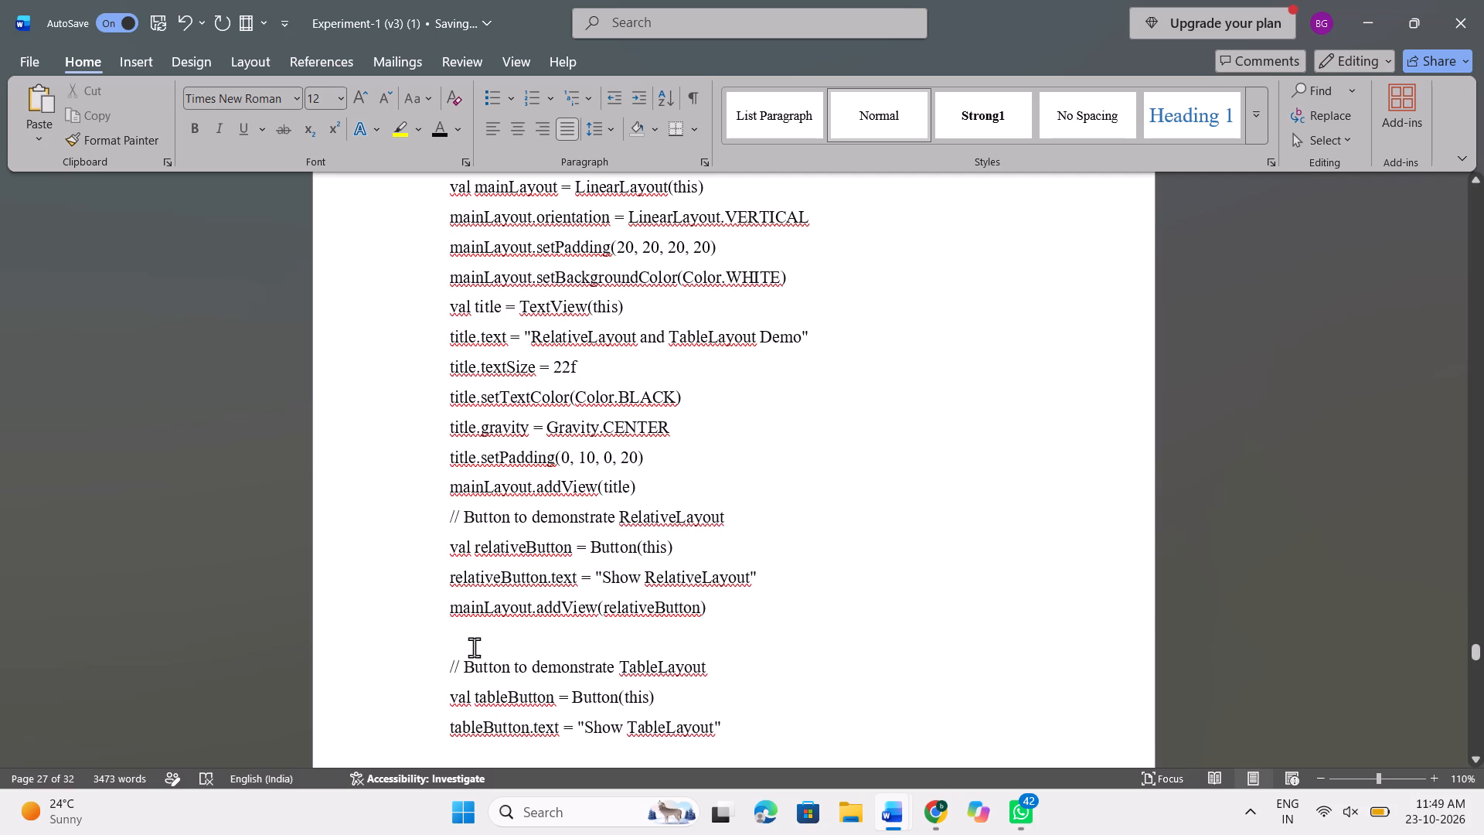
pyautogui.click(474, 647)
pyautogui.press('BackSpace')
pyautogui.press('BackSpace')
# Remove the blank lines above "mainLayout.addView(tableButton)" and above the "mainLayout.addView(" call that adds the container.
pyautogui.scroll(-1, 474, 647)
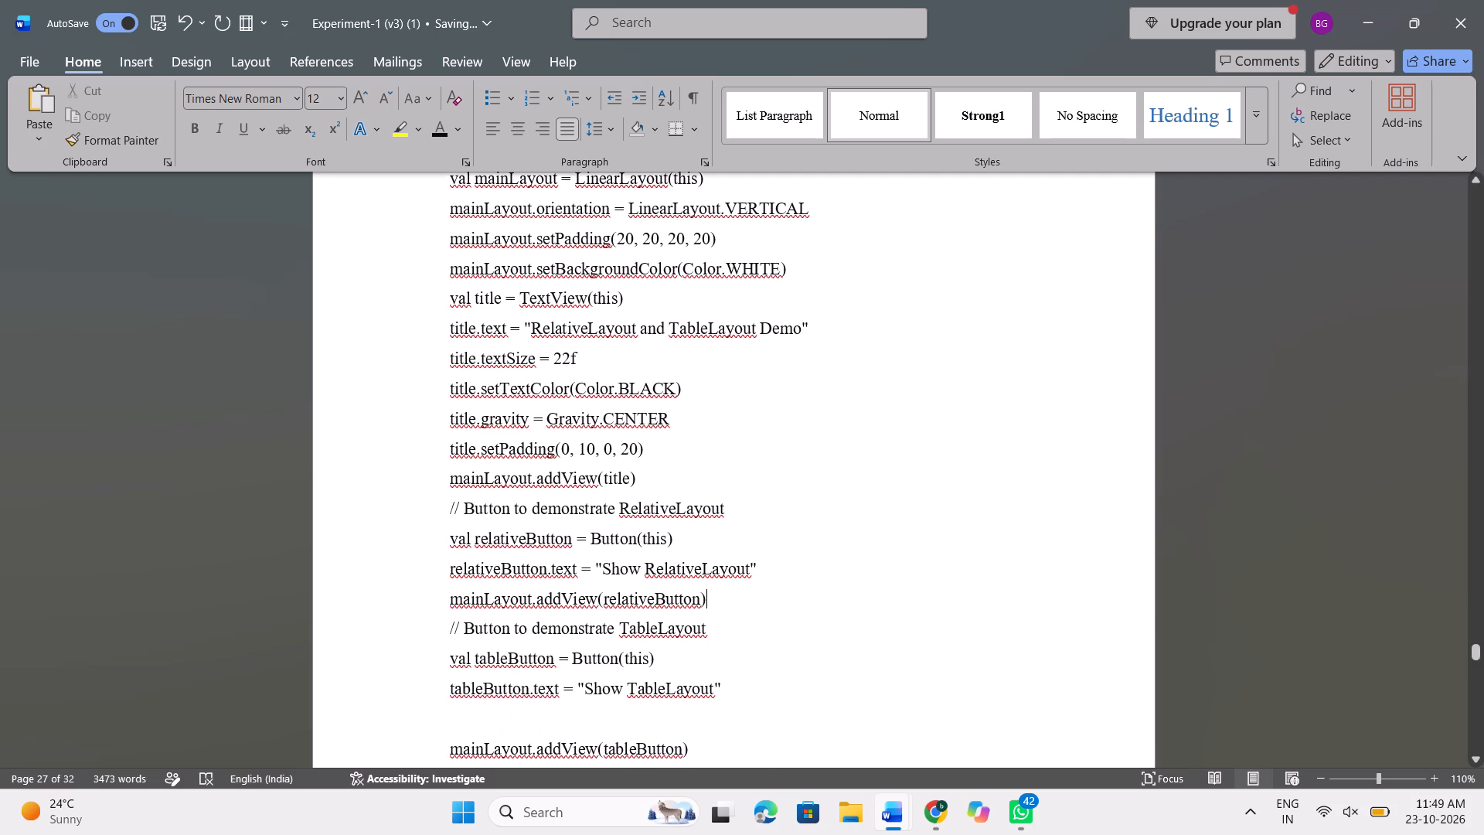
pyautogui.scroll(-1, 474, 647)
pyautogui.click(460, 578)
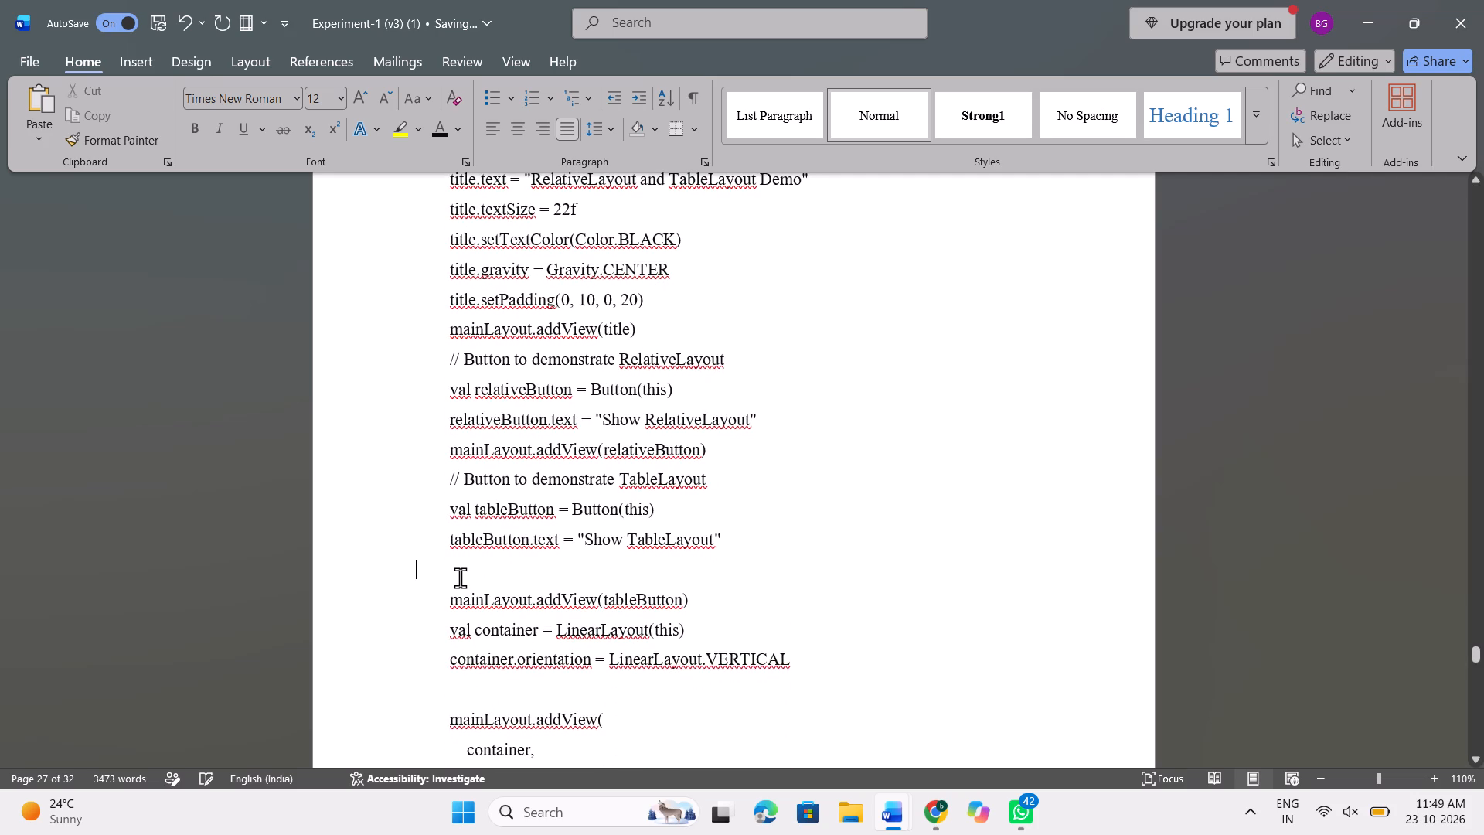
pyautogui.press('BackSpace')
pyautogui.press('BackSpace')
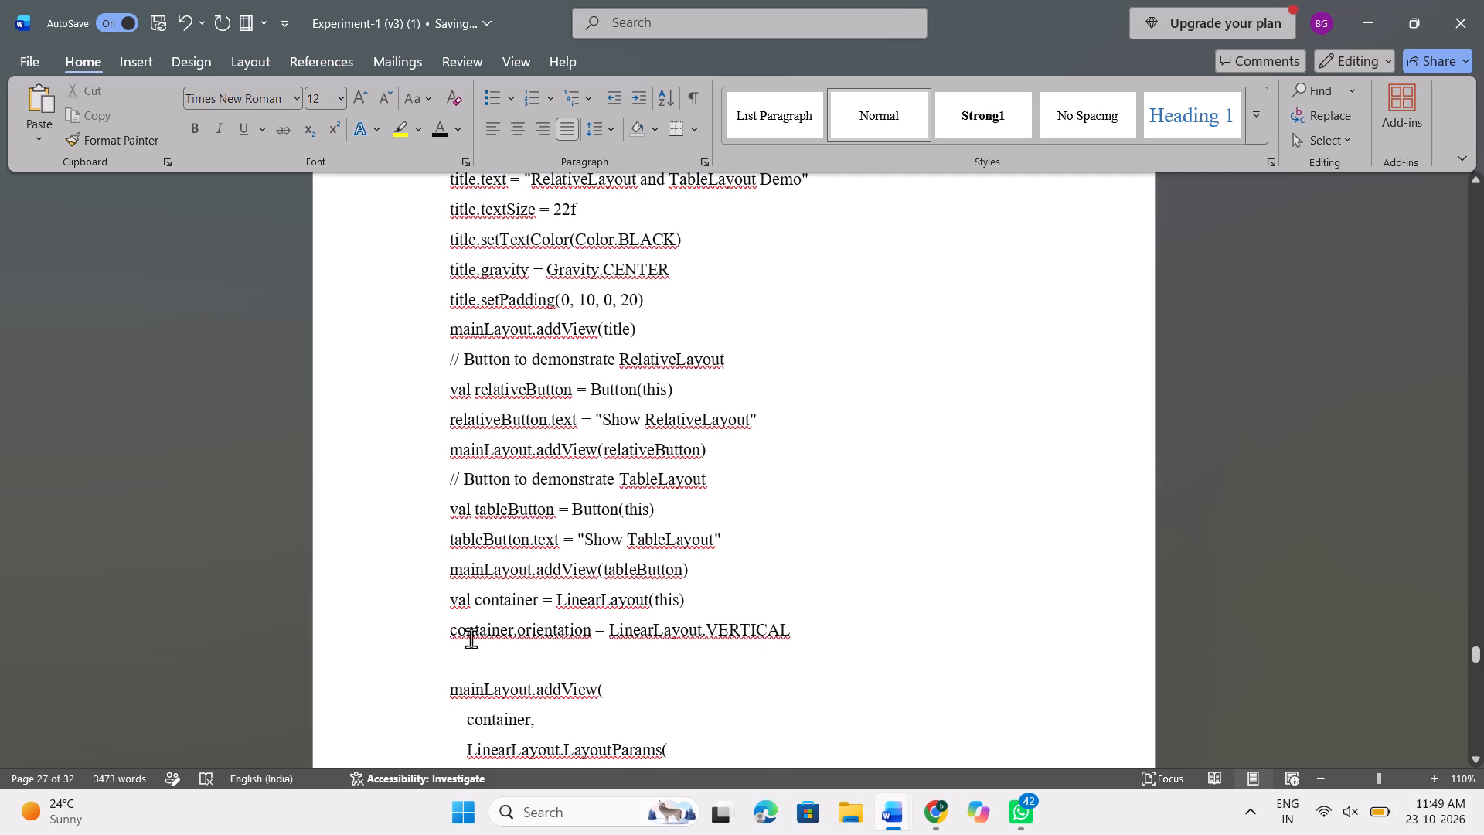
pyautogui.click(474, 656)
pyautogui.press('BackSpace')
pyautogui.press('BackSpace')
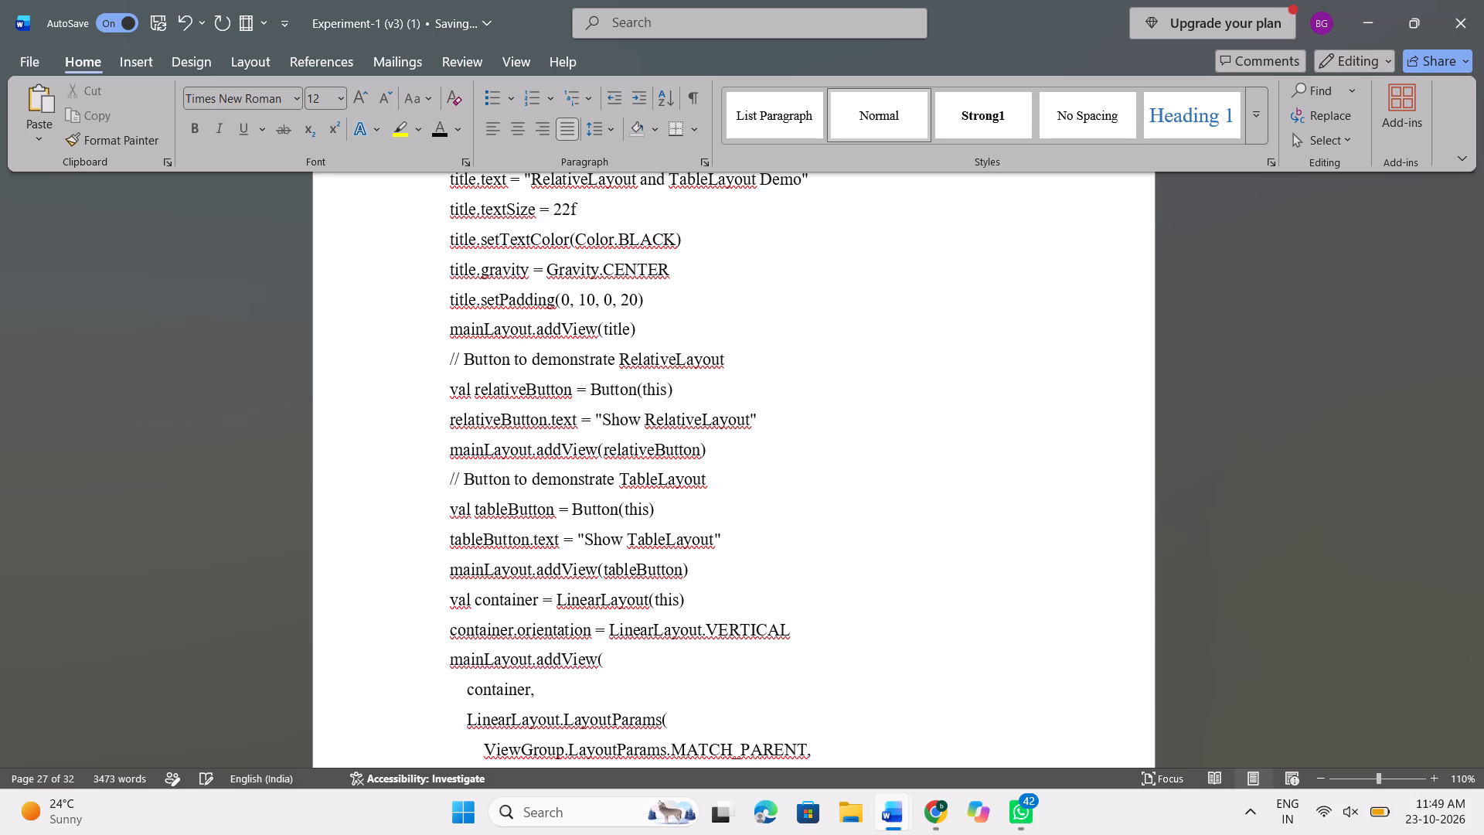
# Remove the blank lines above "setContentView(mainLayout)" and above "relativeButton.setOnClickListener".
pyautogui.scroll(-2, 474, 656)
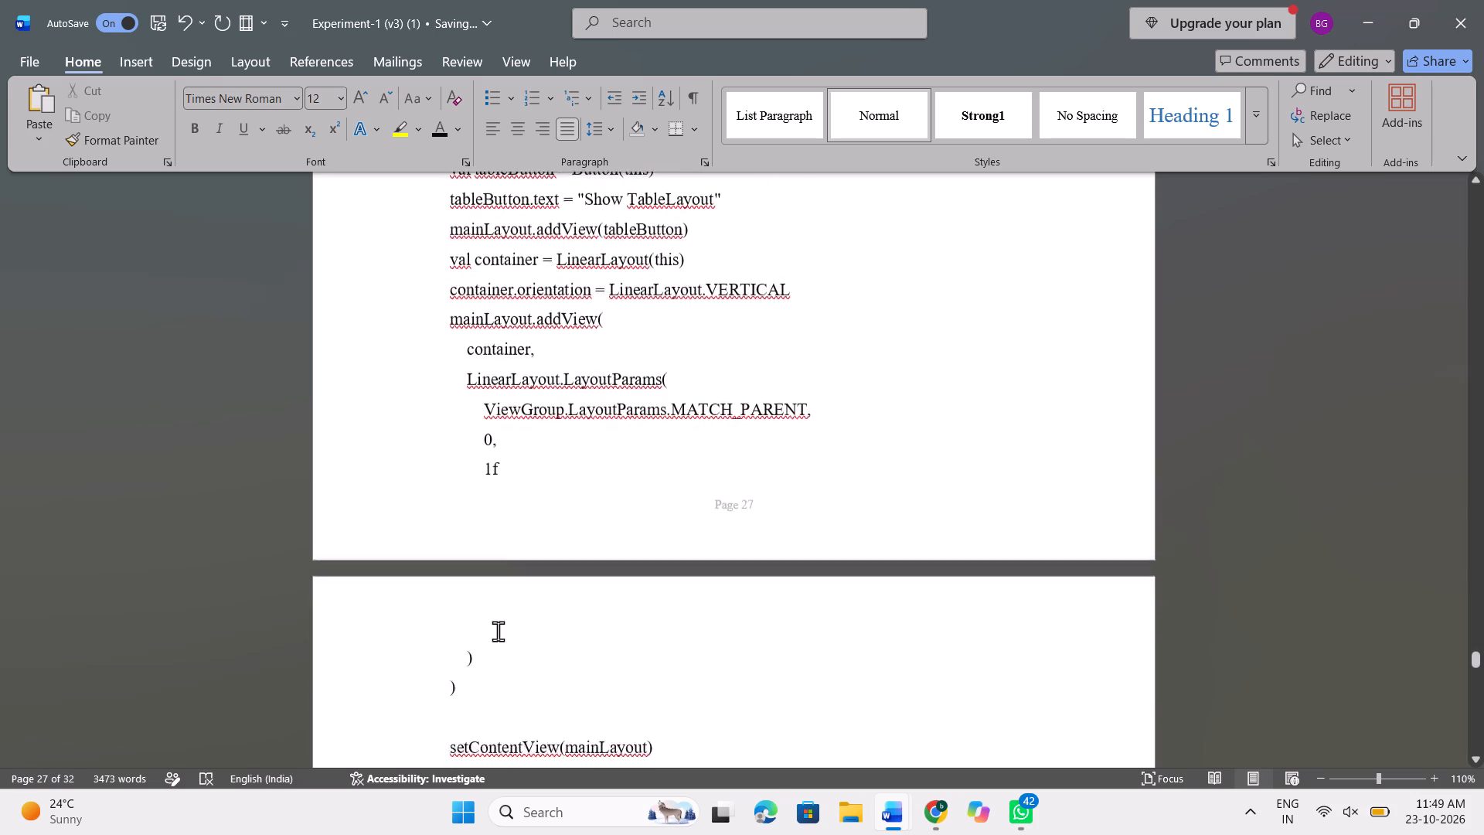
pyautogui.scroll(-1, 498, 631)
pyautogui.click(474, 463)
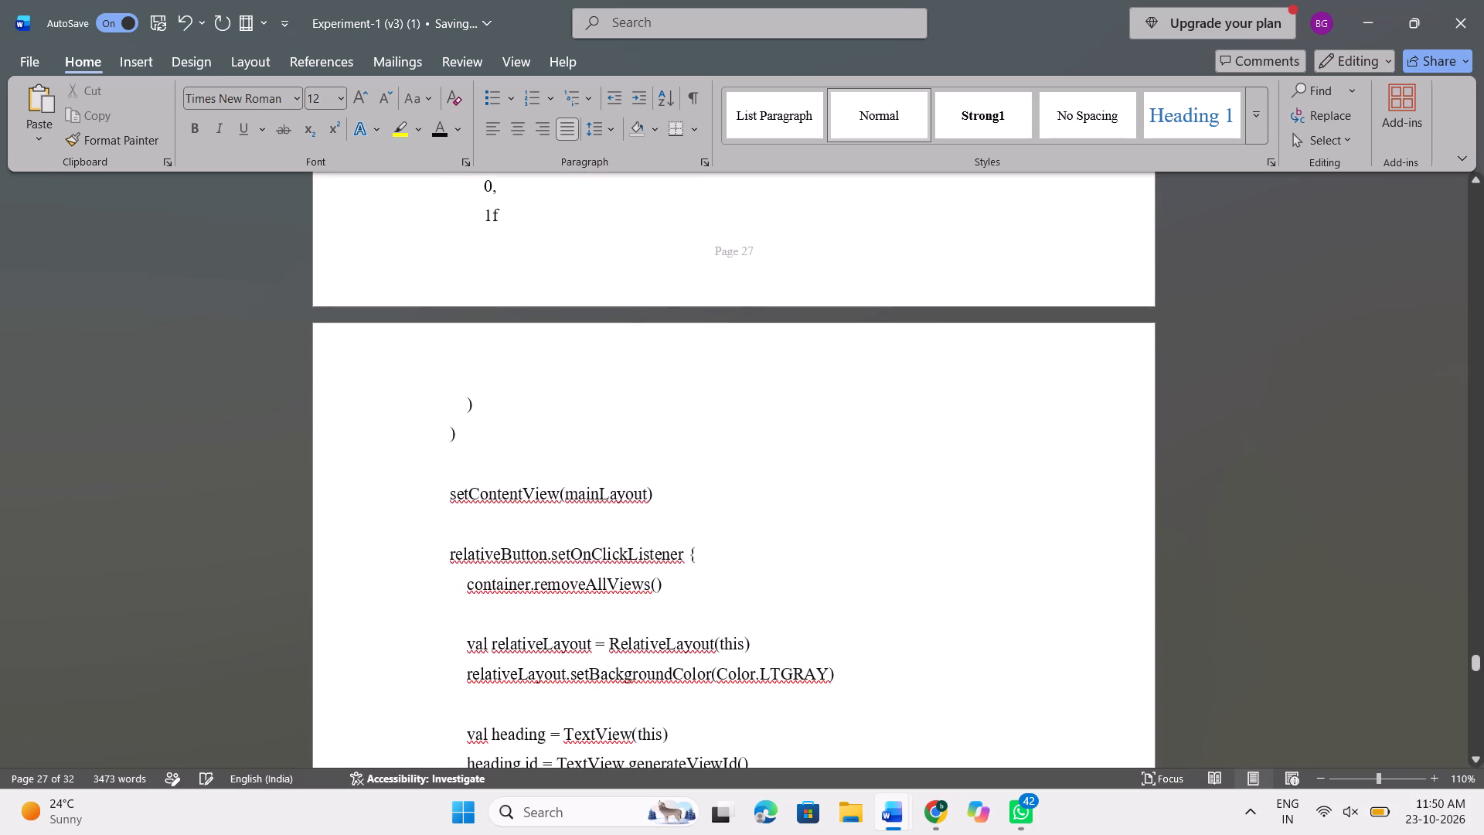
pyautogui.press('BackSpace')
pyautogui.press('BackSpace')
pyautogui.click(474, 499)
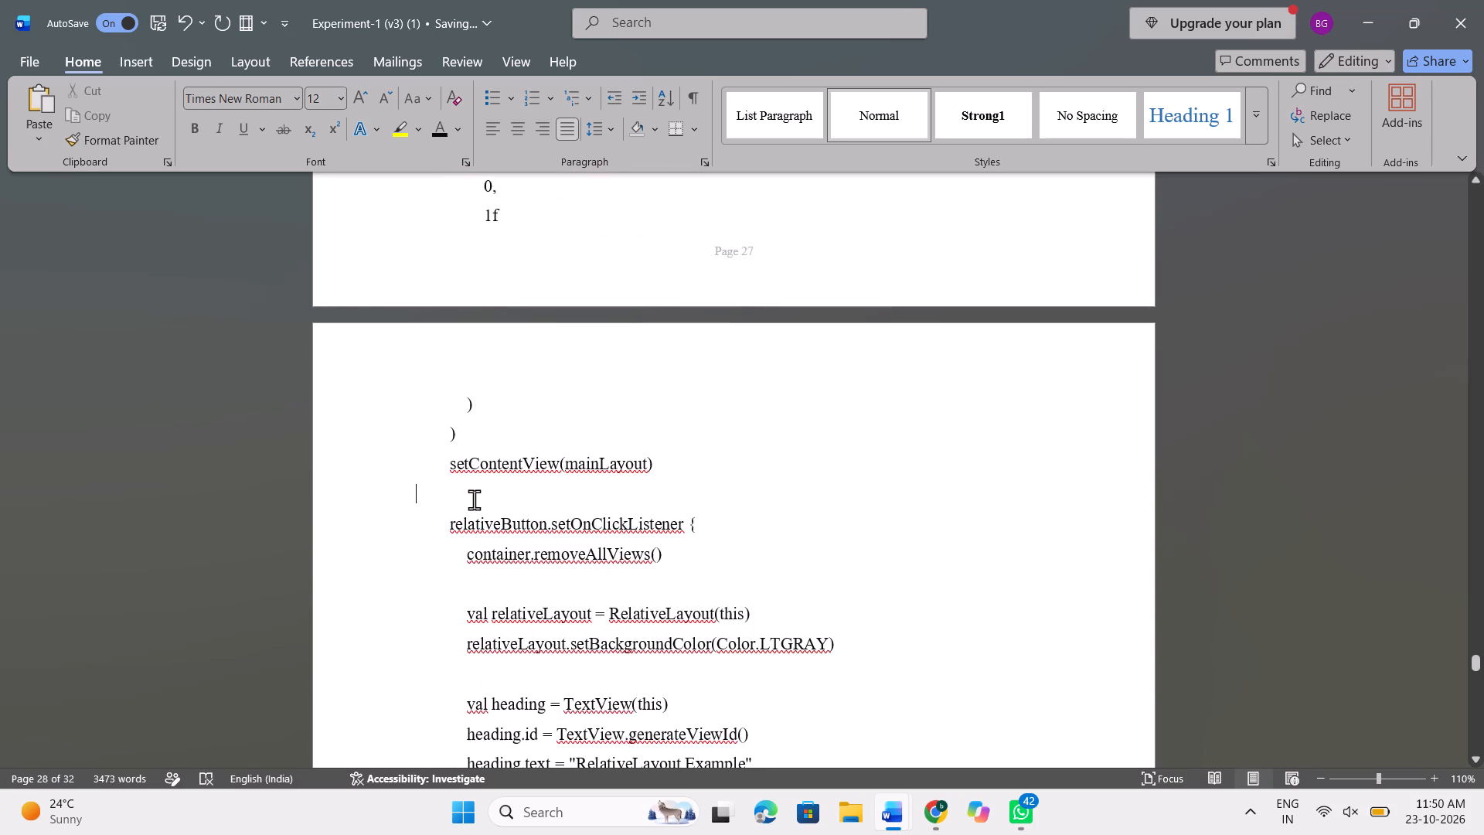
pyautogui.press('BackSpace')
pyautogui.press('BackSpace')
# Remove the blank lines above "val relativeLayout = RelativeLayout(this)" and above "val heading = TextView(this)" in the relativeButton listener.
pyautogui.click(485, 564)
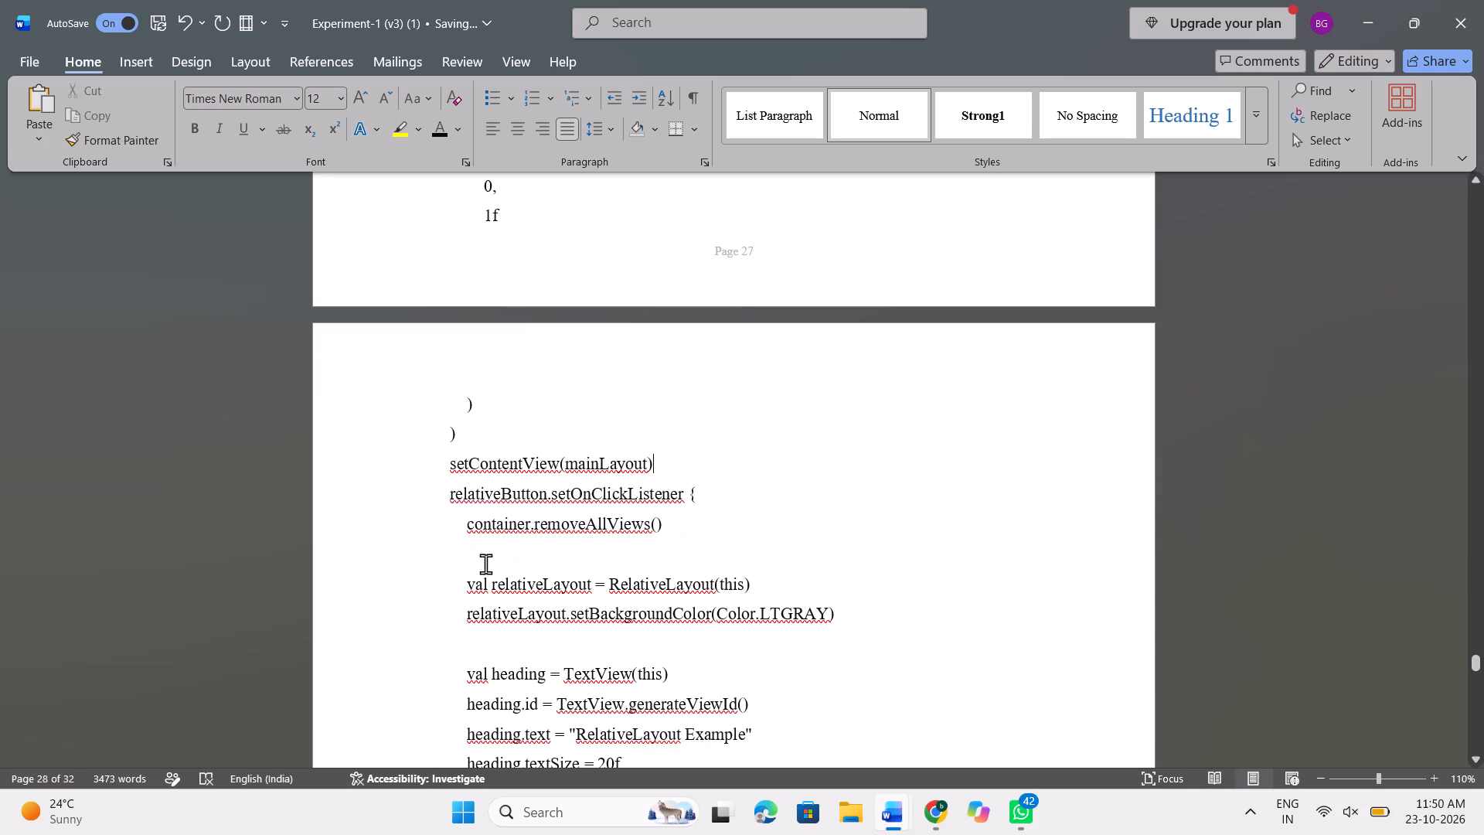
pyautogui.press('BackSpace')
pyautogui.press('BackSpace')
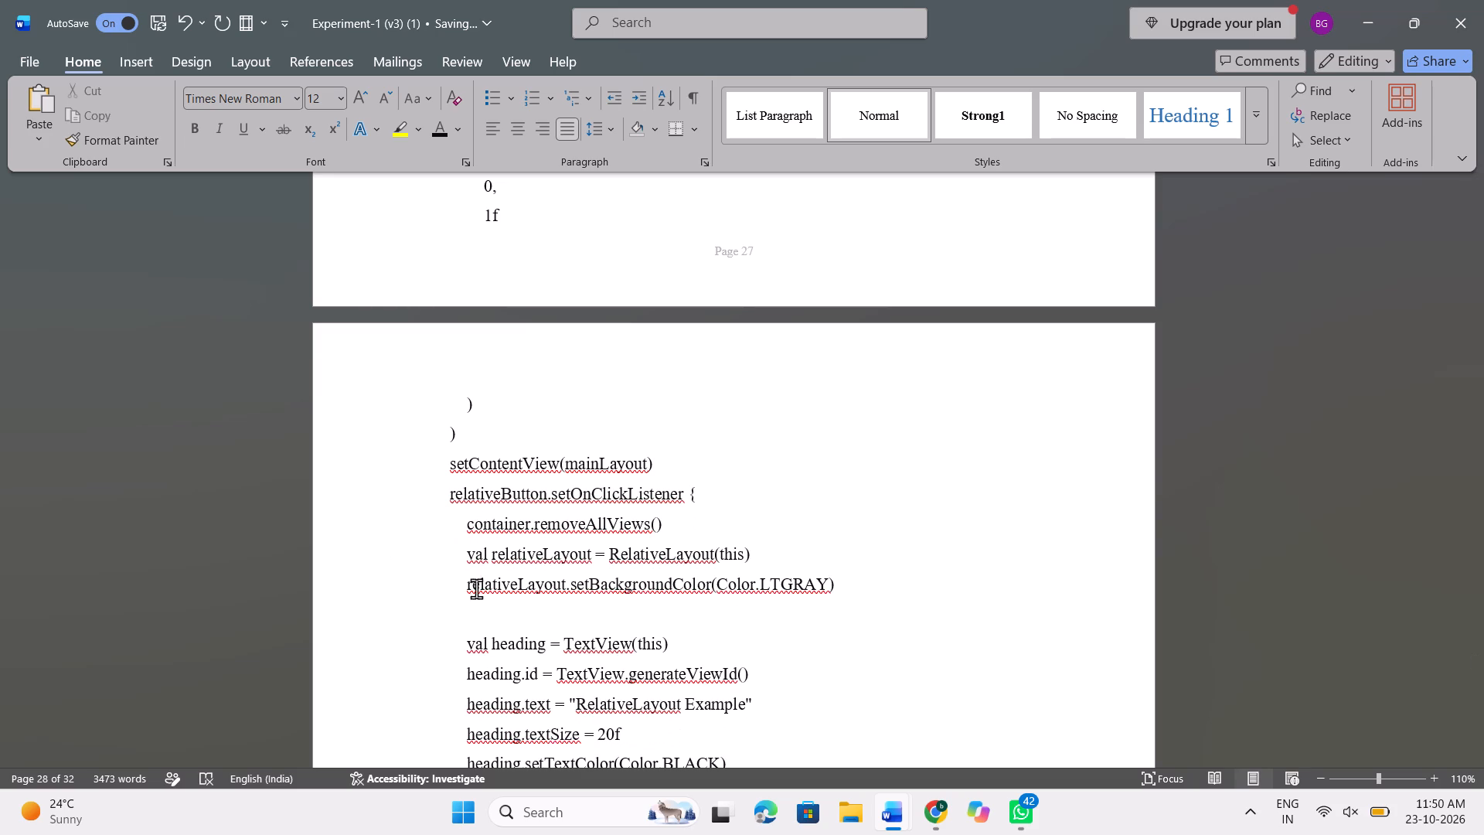
pyautogui.click(479, 620)
pyautogui.press('BackSpace')
pyautogui.press('BackSpace')
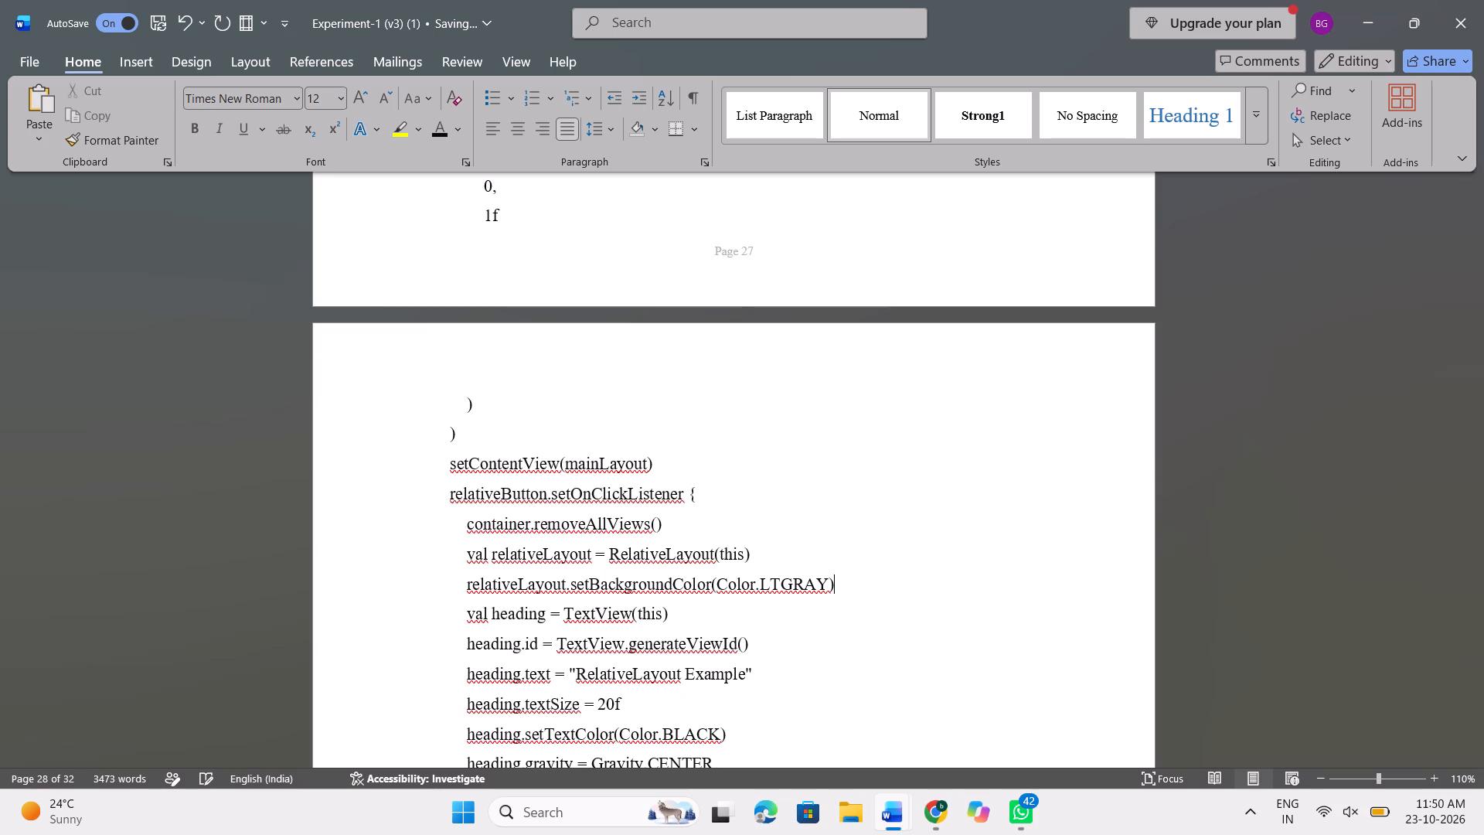
# Remove the blank lines above "val headingParams" and above "relativeLayout.addView(heading, headingParams)".
pyautogui.scroll(-1, 479, 620)
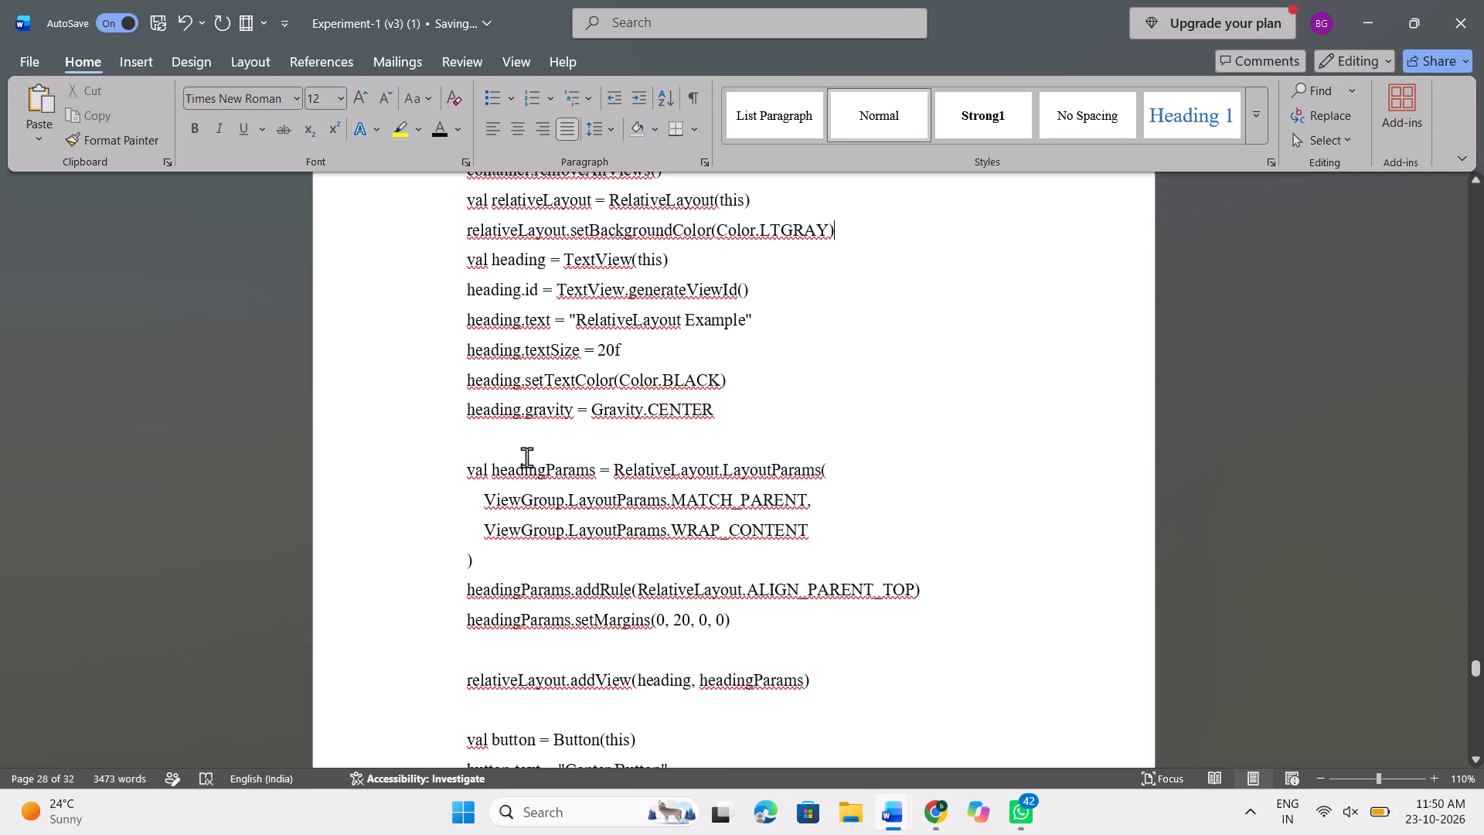
pyautogui.click(526, 457)
pyautogui.press('BackSpace')
pyautogui.press('BackSpace')
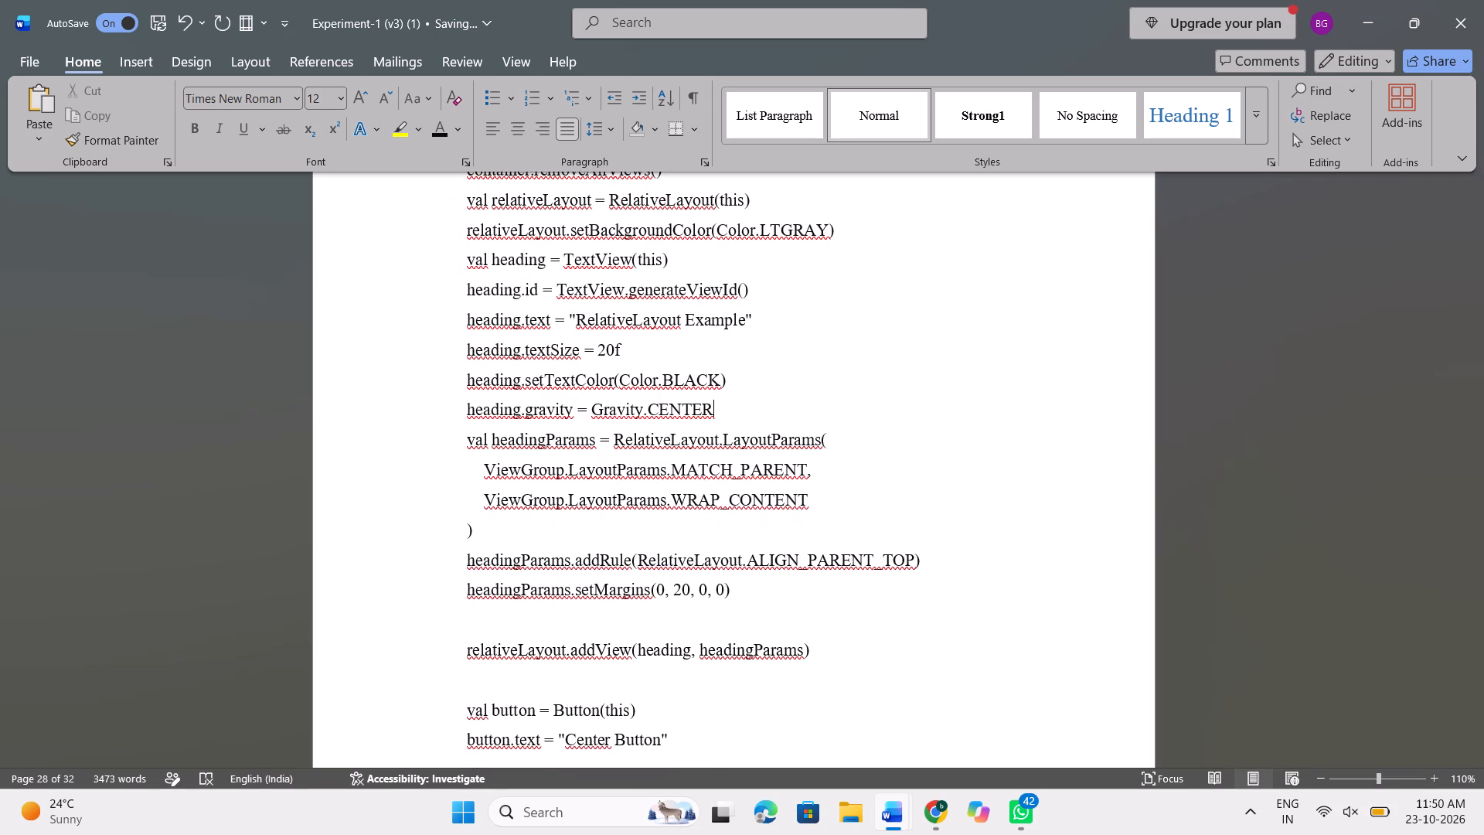
pyautogui.click(488, 622)
pyautogui.press('BackSpace')
pyautogui.press('BackSpace')
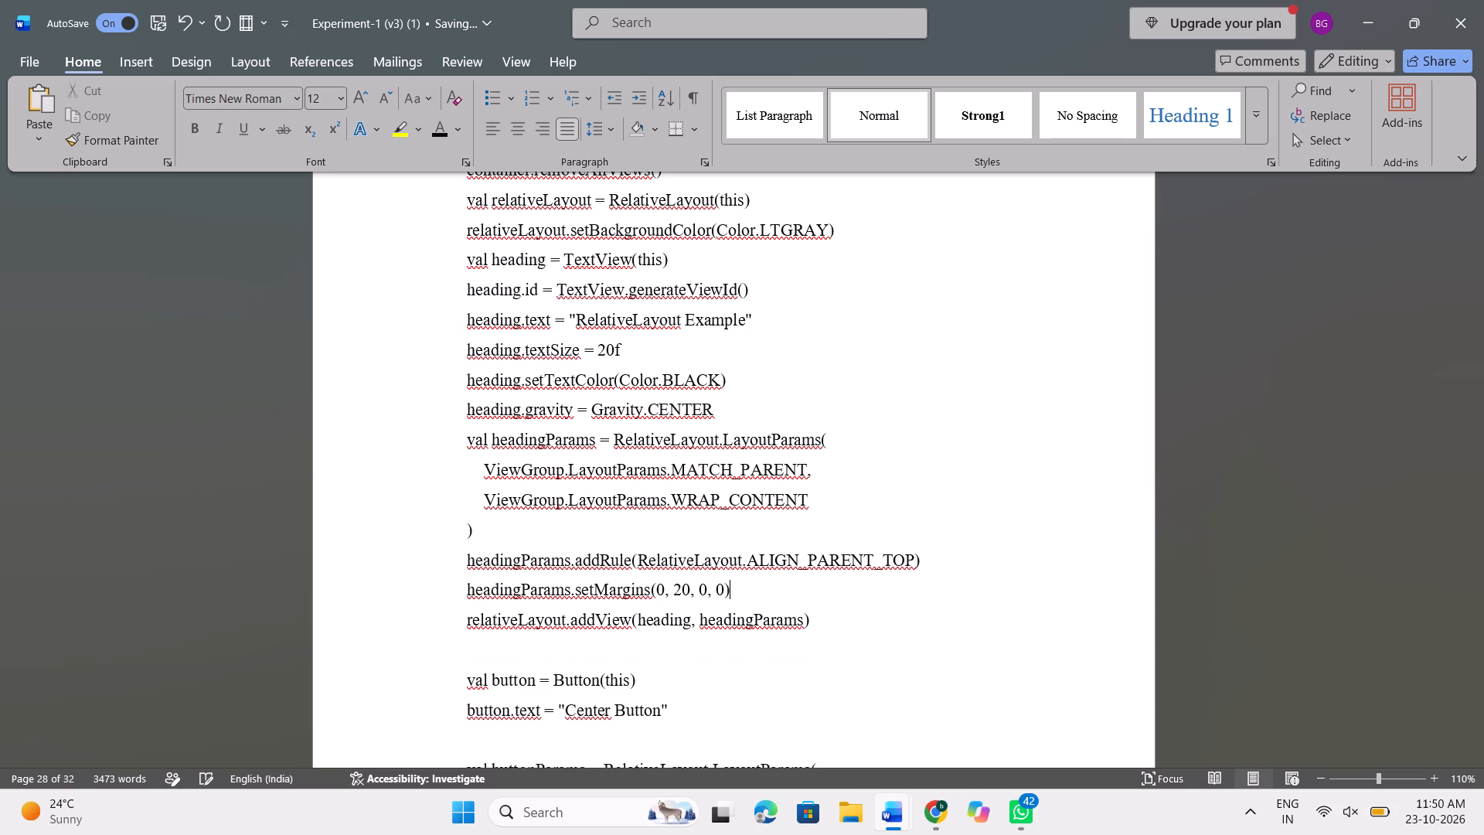
# Remove the blank lines above "val buttonParams", "relativeLayout.addView(button, buttonParams)" and "val button = Button(this)".
pyautogui.scroll(-1, 488, 622)
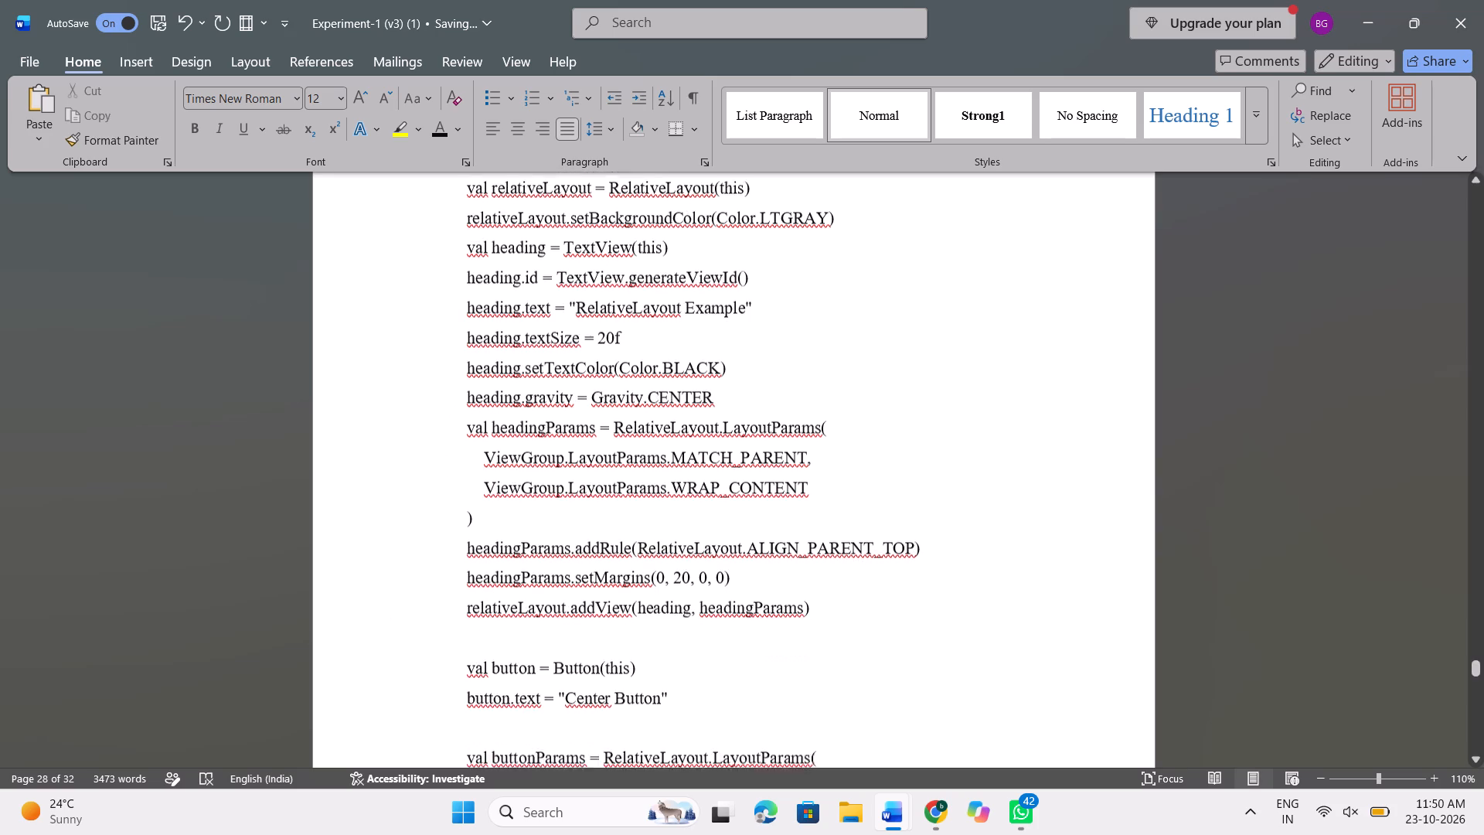
pyautogui.scroll(-1, 488, 622)
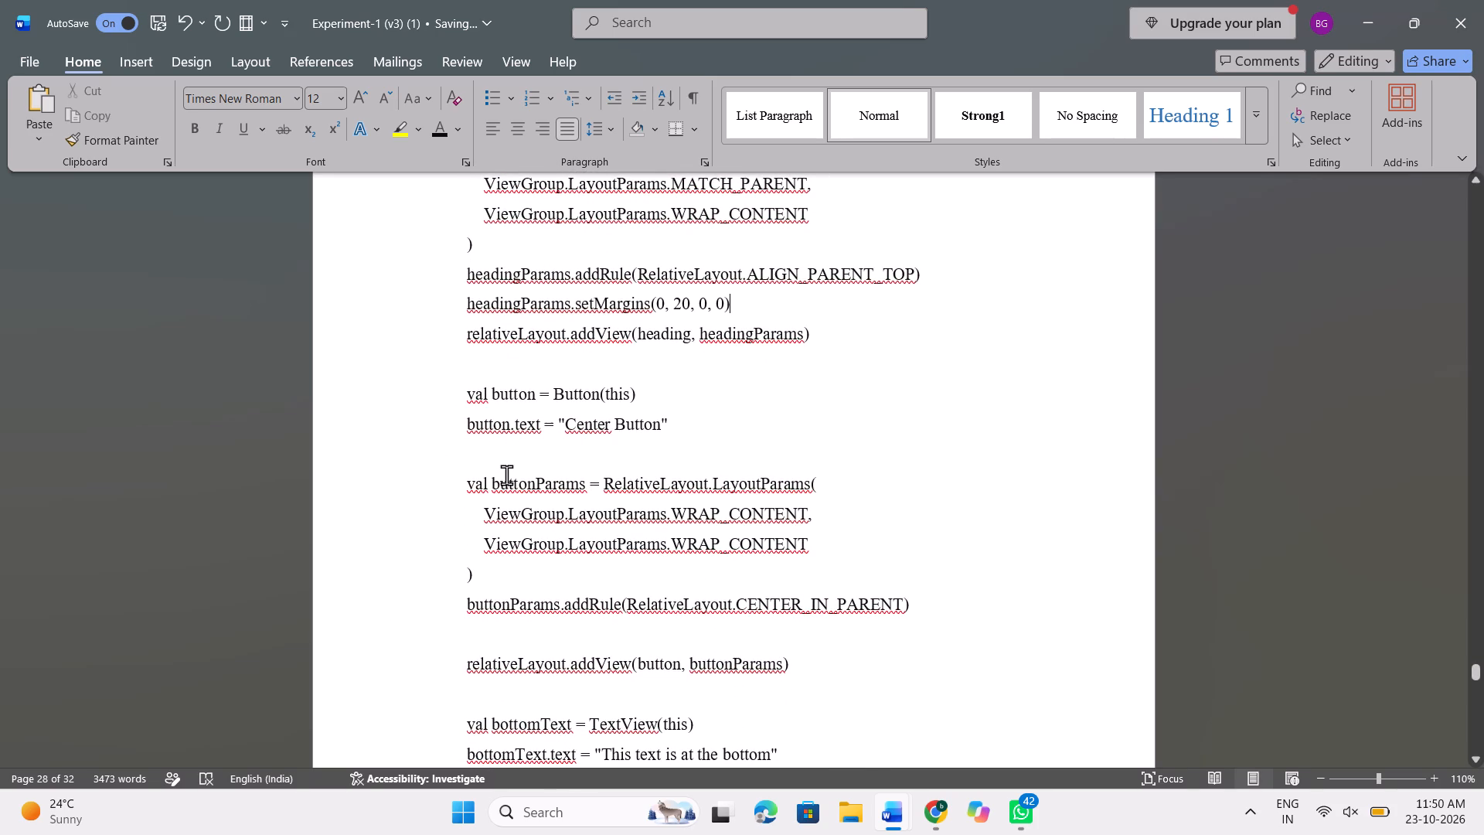
pyautogui.click(508, 454)
pyautogui.press('BackSpace')
pyautogui.press('BackSpace')
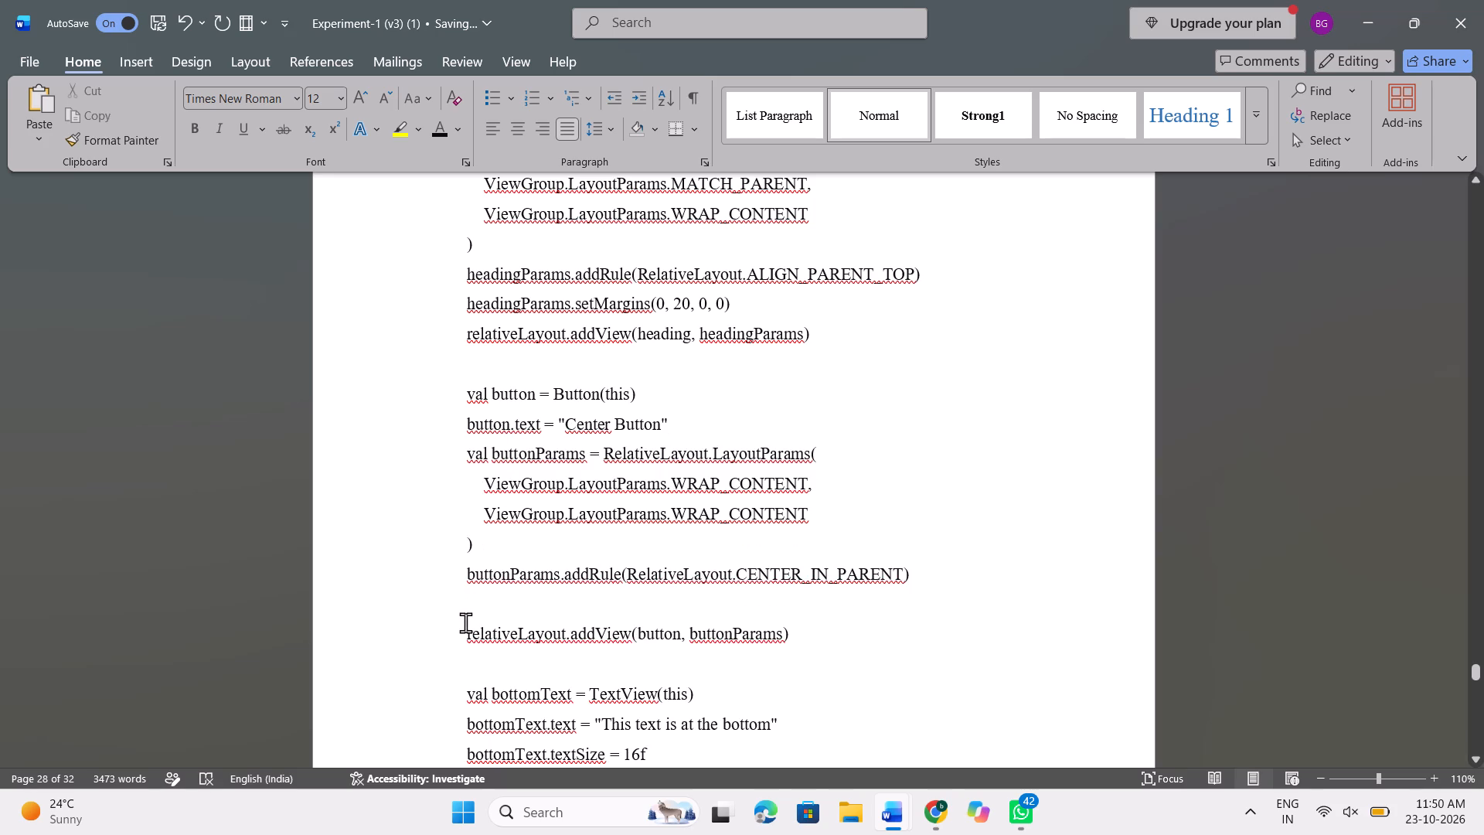
pyautogui.click(465, 622)
pyautogui.press('BackSpace')
pyautogui.press('BackSpace')
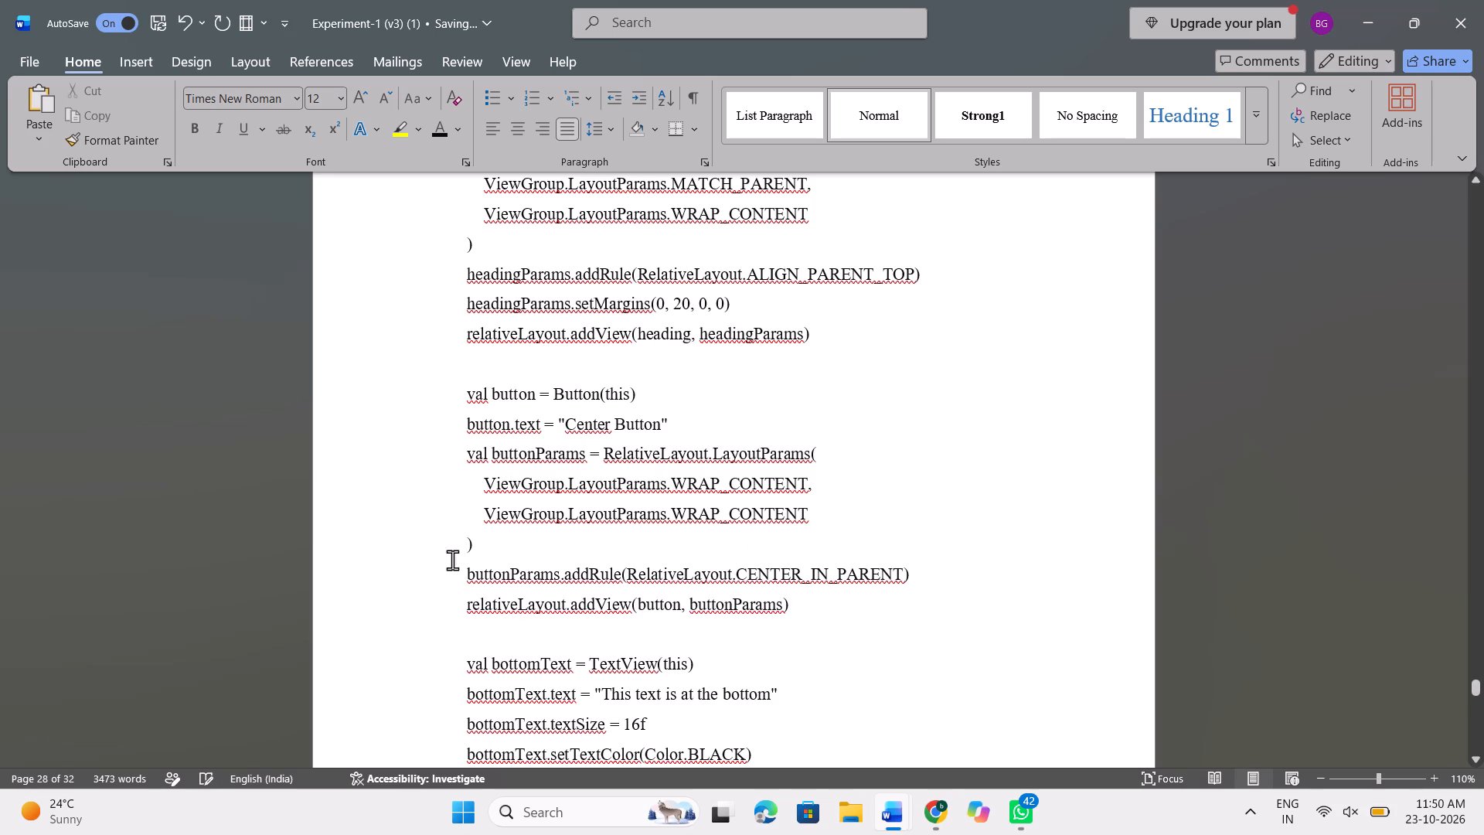
pyautogui.click(519, 363)
pyautogui.press('BackSpace')
pyautogui.press('BackSpace')
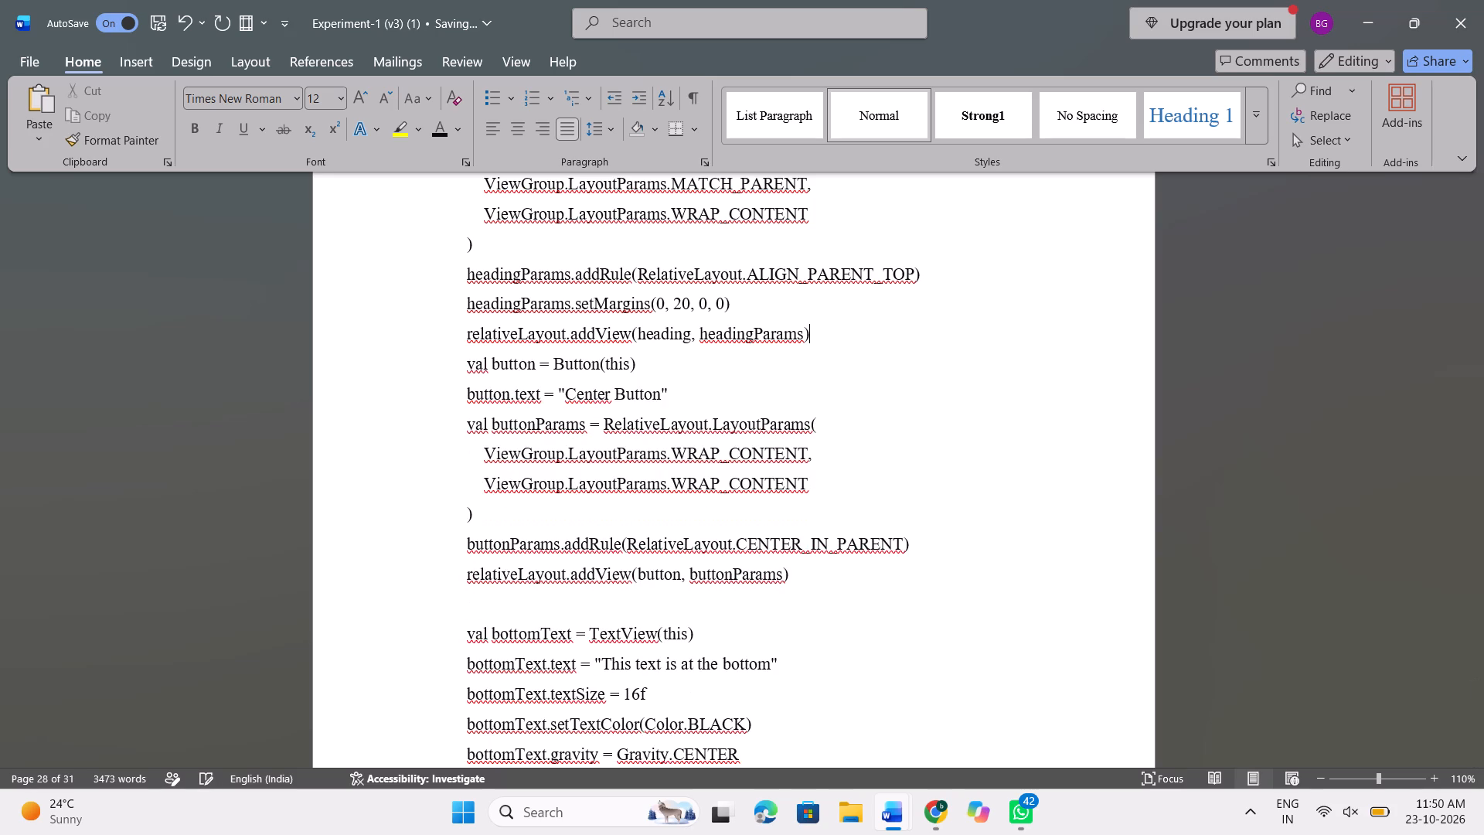
# Remove the blank lines above "val bottomText = TextView(this)" and above "val bottomParams".
pyautogui.scroll(-1, 519, 363)
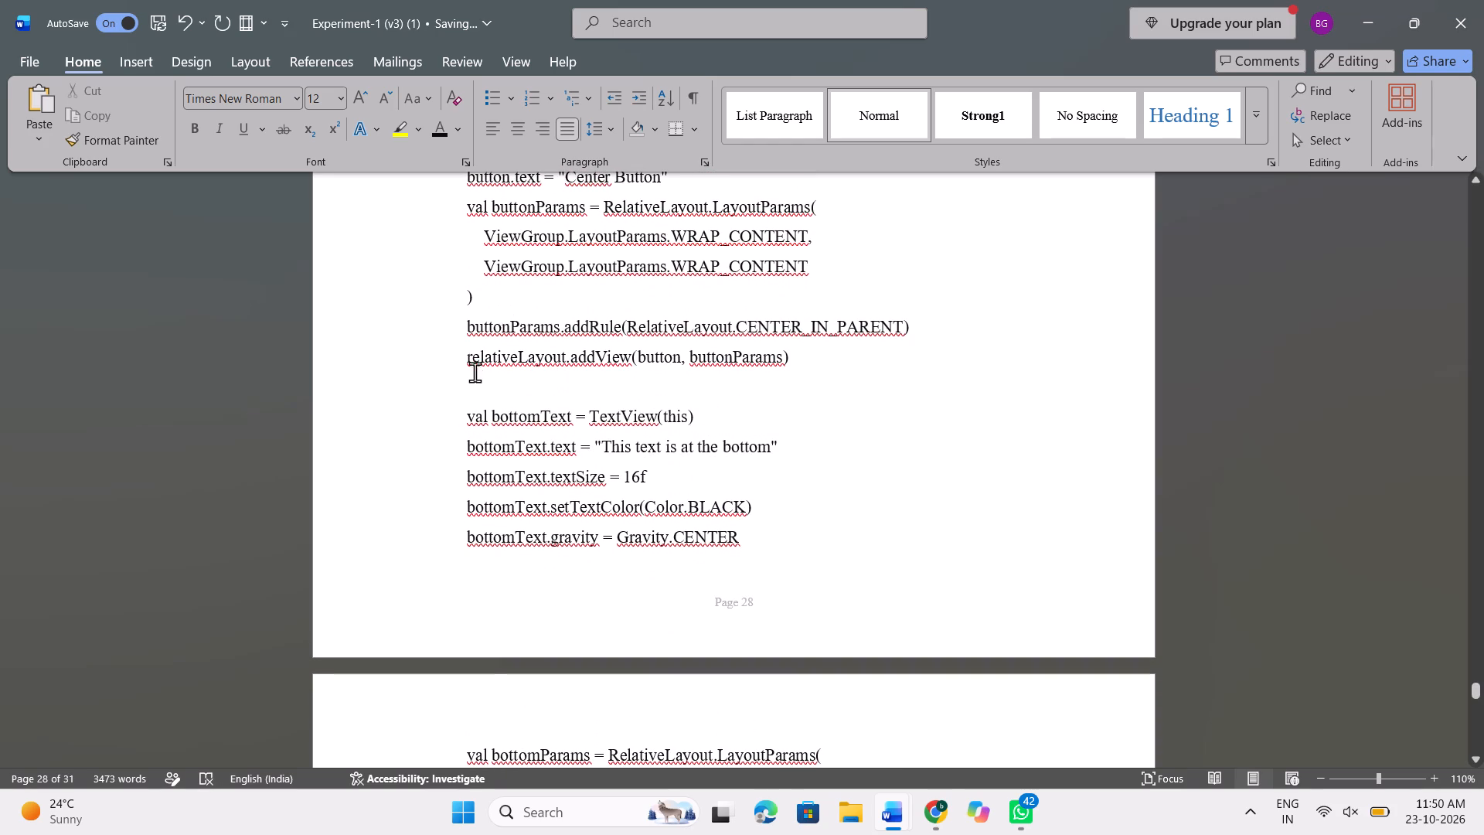
pyautogui.click(478, 397)
pyautogui.press('BackSpace')
pyautogui.press('BackSpace')
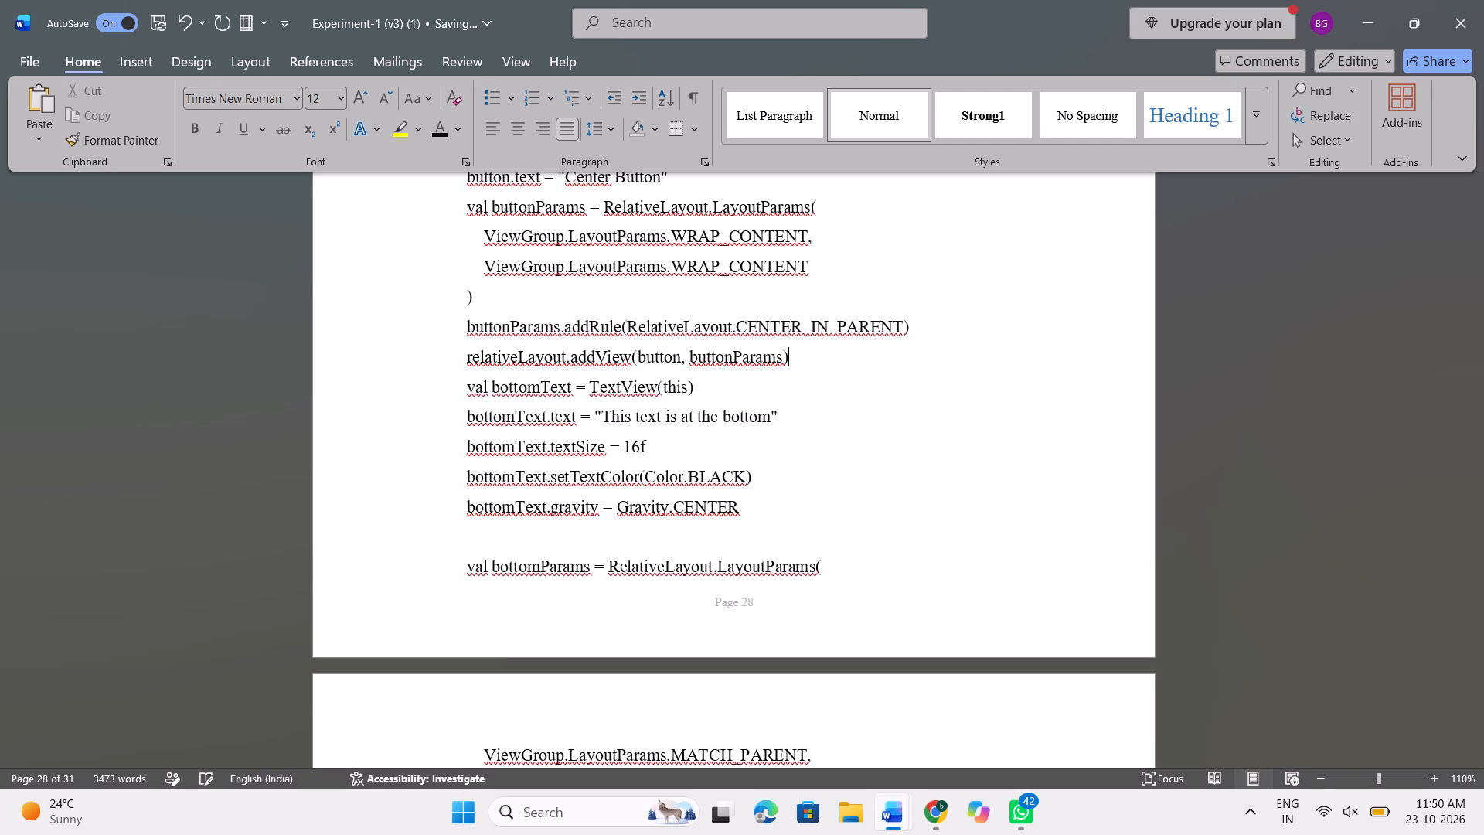
pyautogui.hscroll(1, 478, 397)
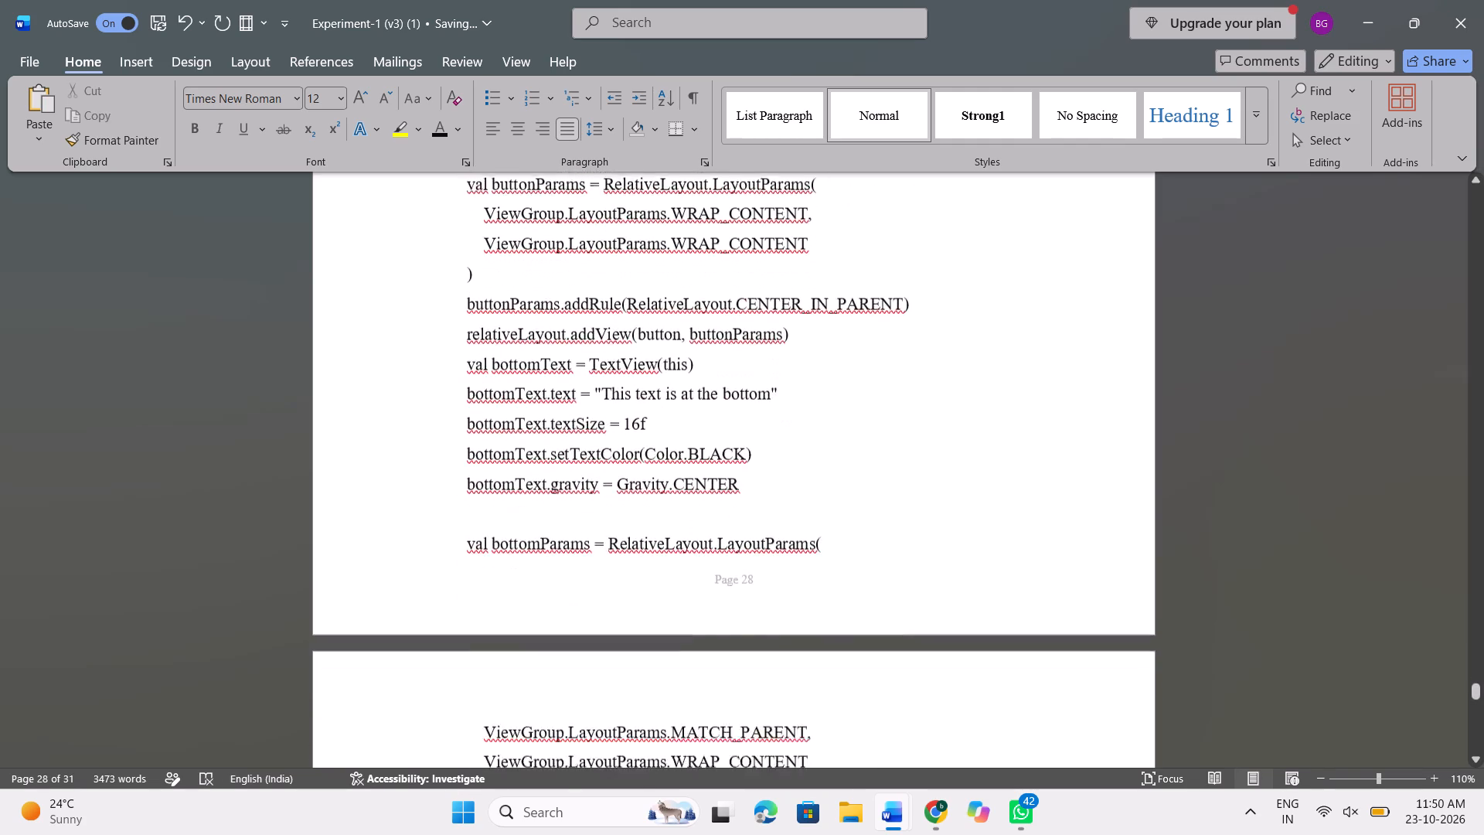
pyautogui.hscroll(1, 478, 397)
pyautogui.click(488, 448)
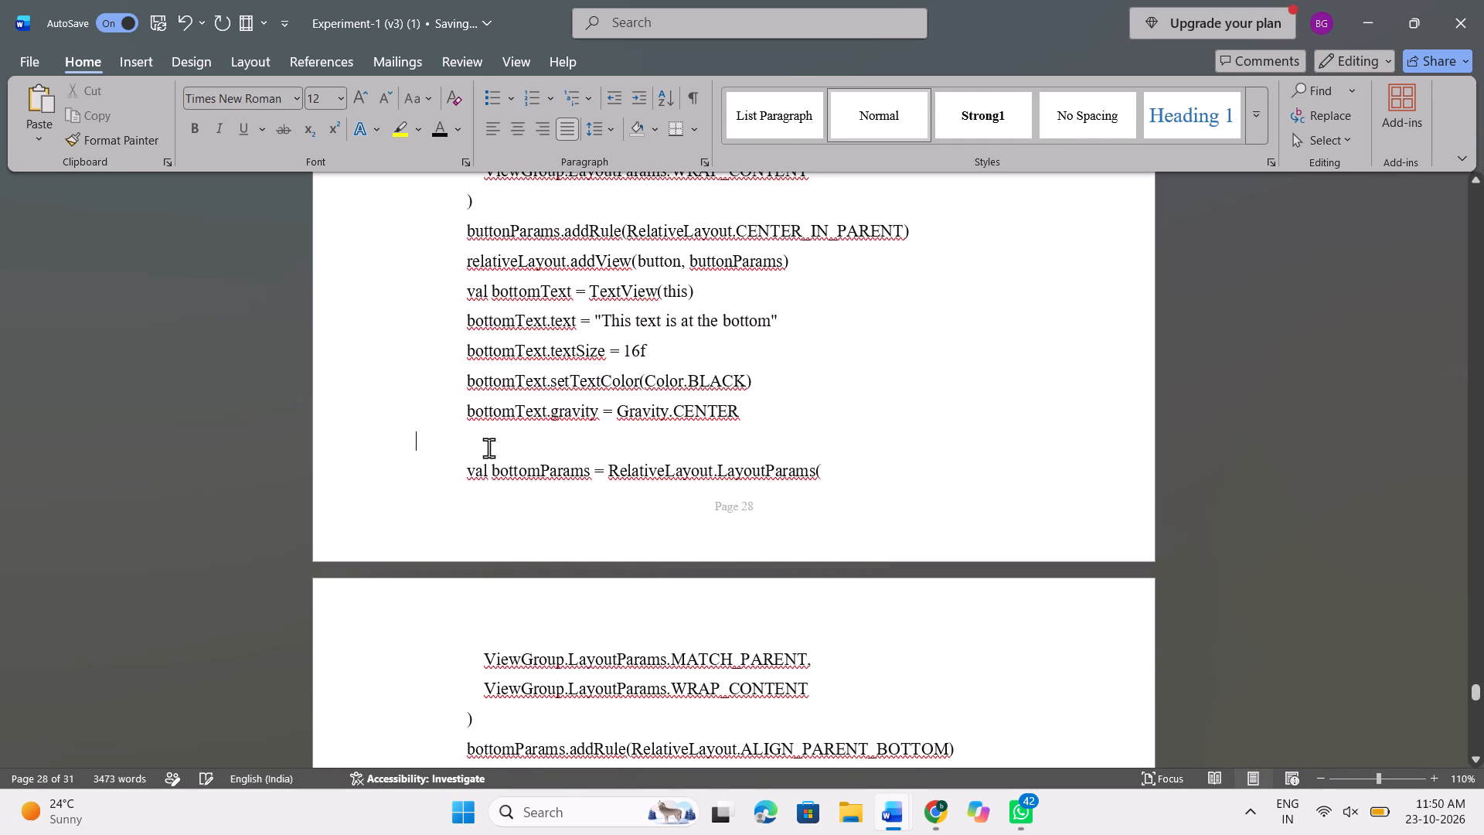
pyautogui.press('BackSpace')
pyautogui.press('BackSpace')
# Remove the blank lines above "relativeLayout.addView(bottomText, bottomParams)" and above the "container.addView(" call that follows it.
pyautogui.scroll(-1, 488, 448)
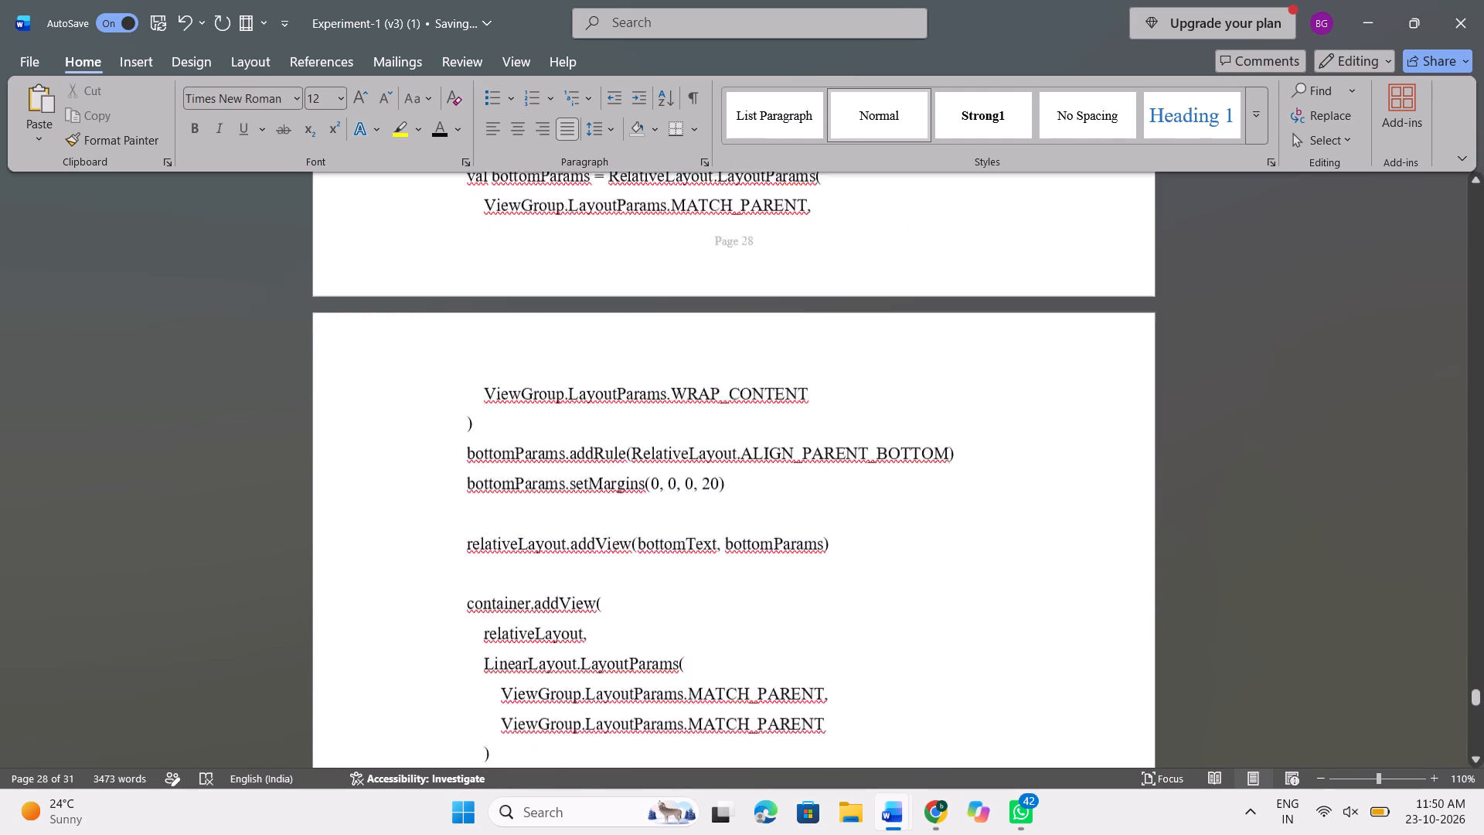
pyautogui.scroll(-1, 488, 448)
pyautogui.click(479, 373)
pyautogui.press('BackSpace')
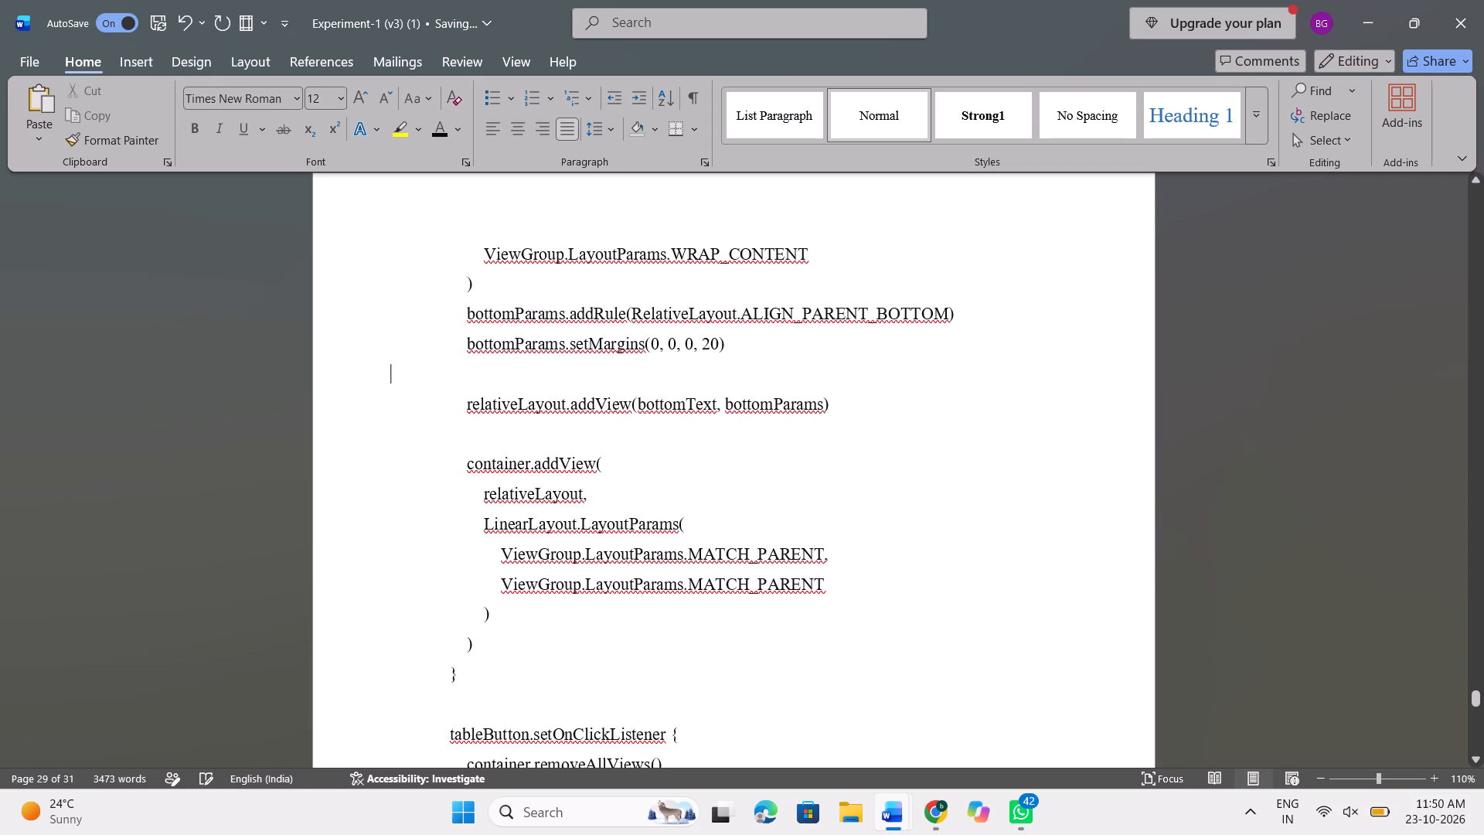
pyautogui.press('BackSpace')
pyautogui.click(490, 417)
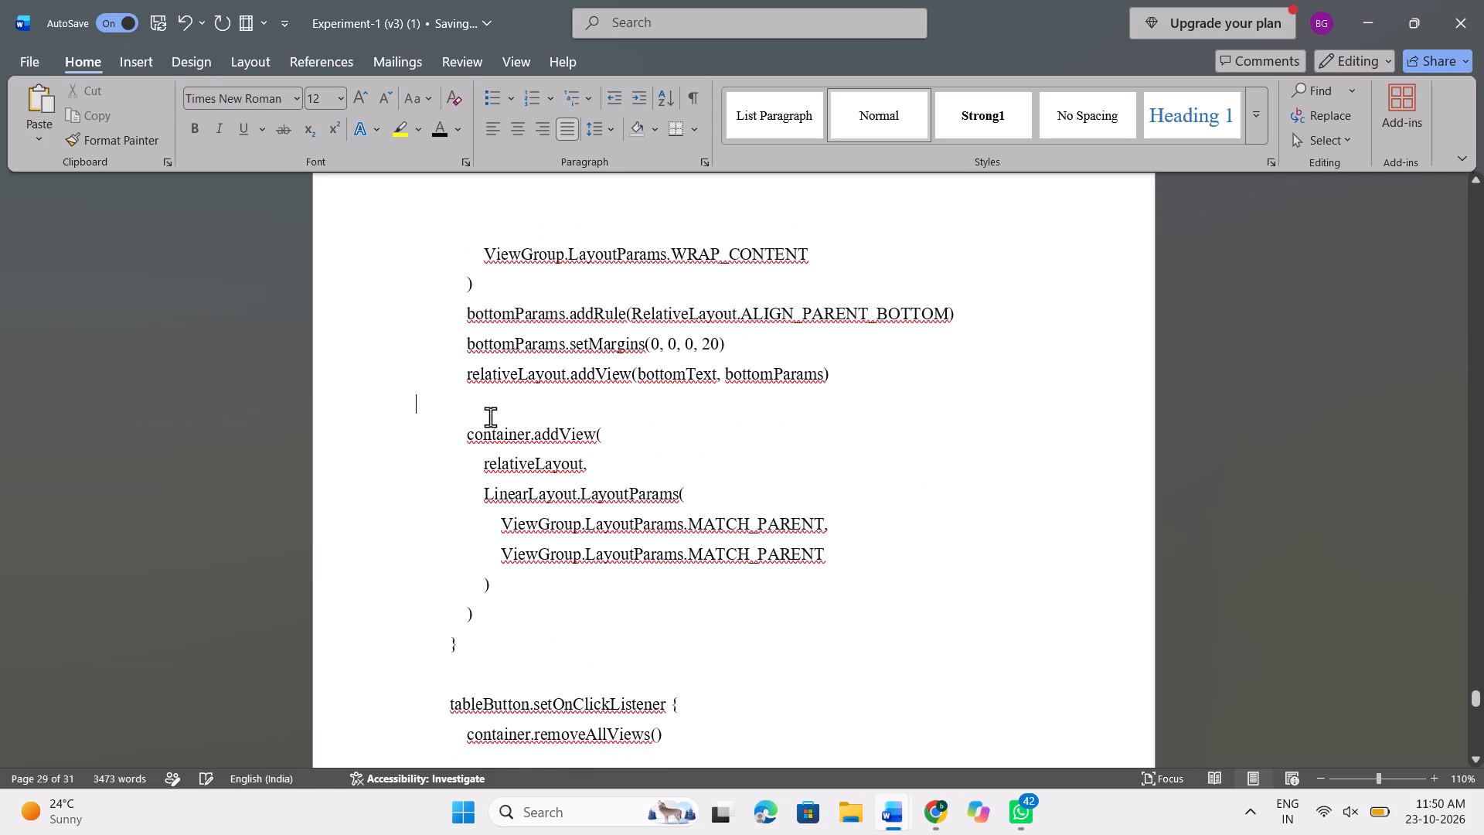
pyautogui.press('BackSpace')
pyautogui.press('BackSpace')
# Remove the blank lines above "tableButton.setOnClickListener" and, inside that listener, above "val tableLayout" and "val heading = TextView(this)".
pyautogui.scroll(-1, 509, 503)
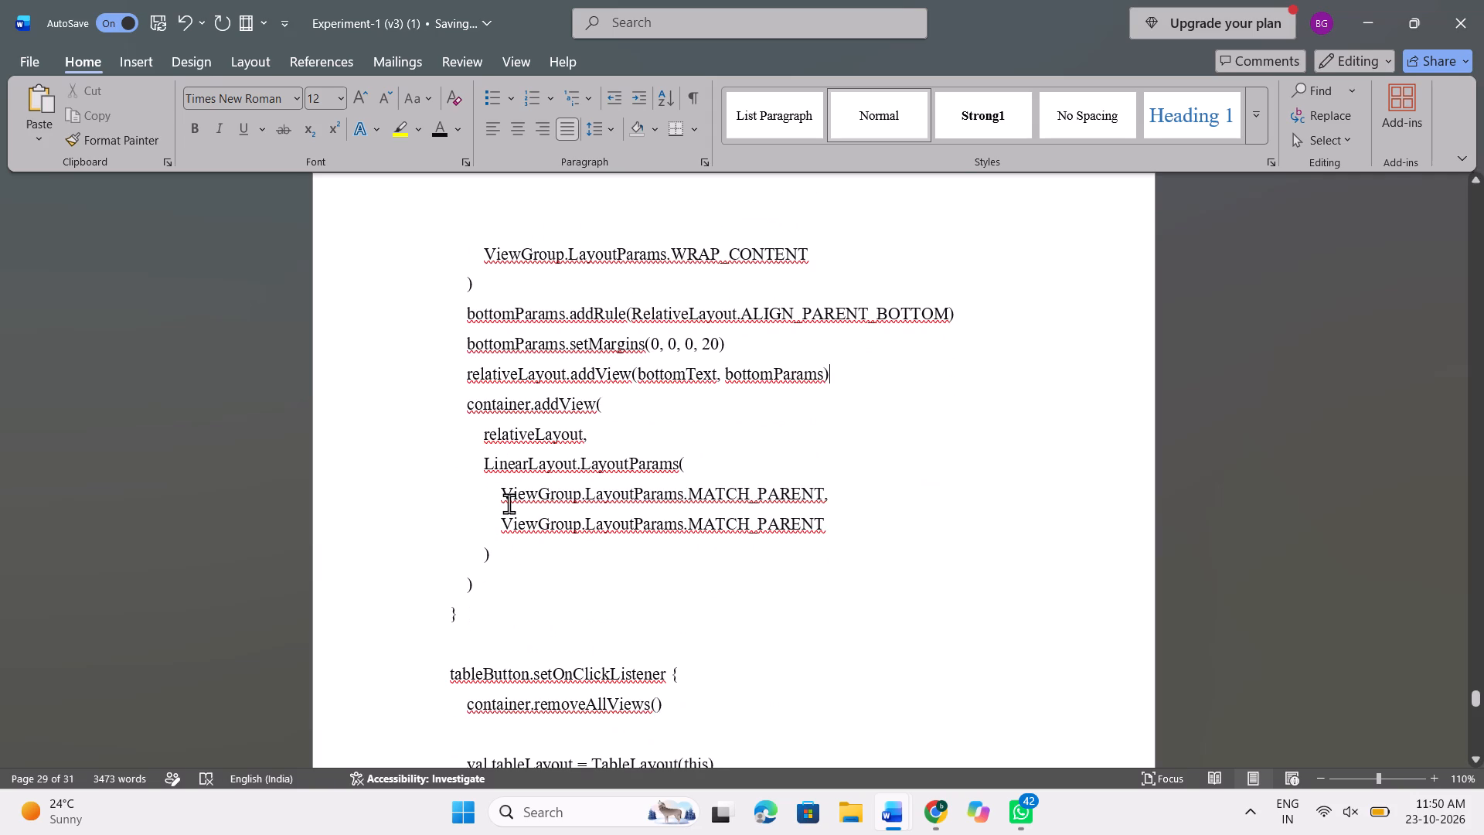
pyautogui.scroll(-1, 509, 503)
pyautogui.click(480, 447)
pyautogui.press('BackSpace')
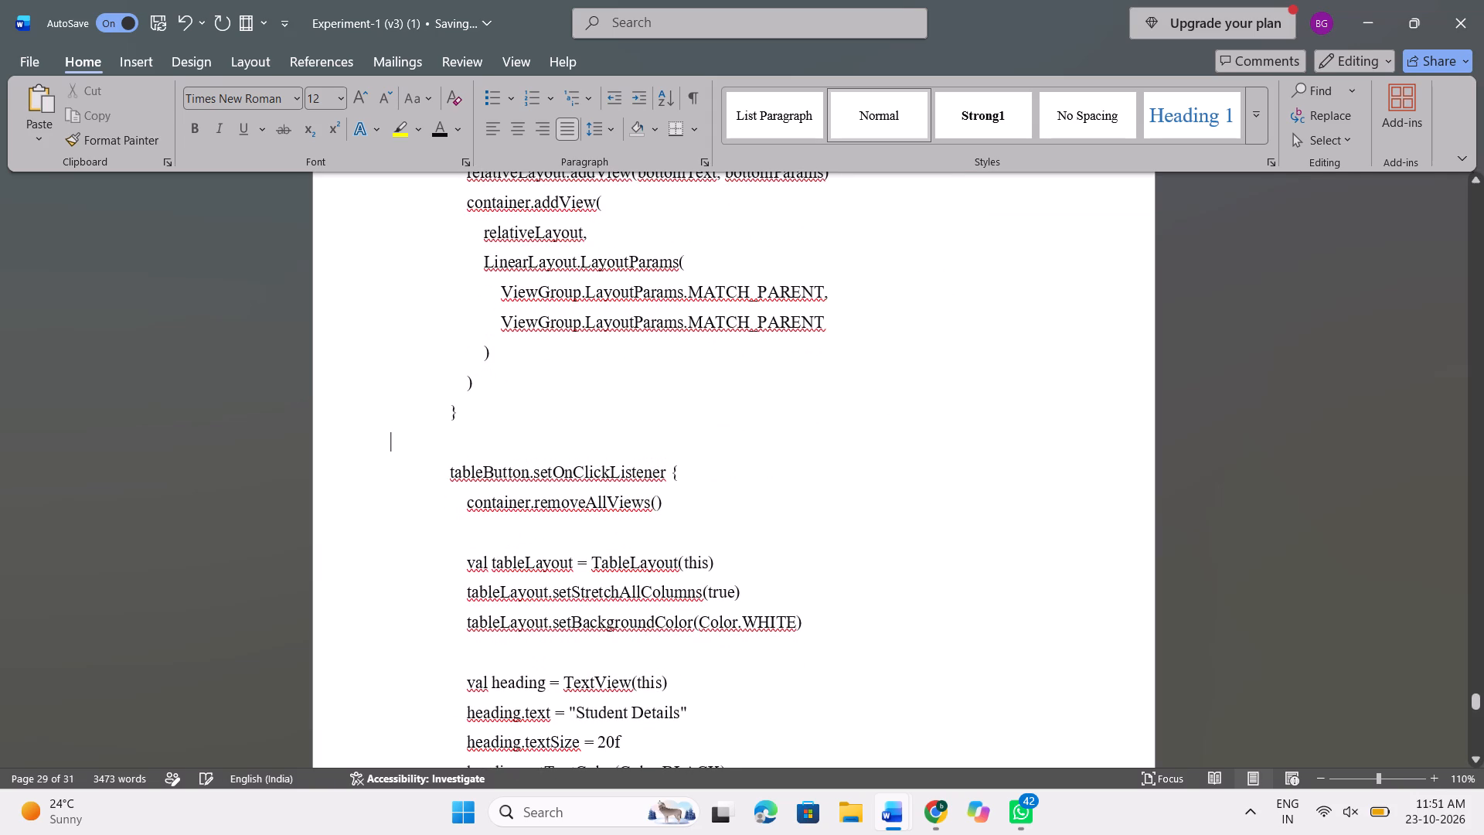
pyautogui.press('BackSpace')
pyautogui.click(487, 498)
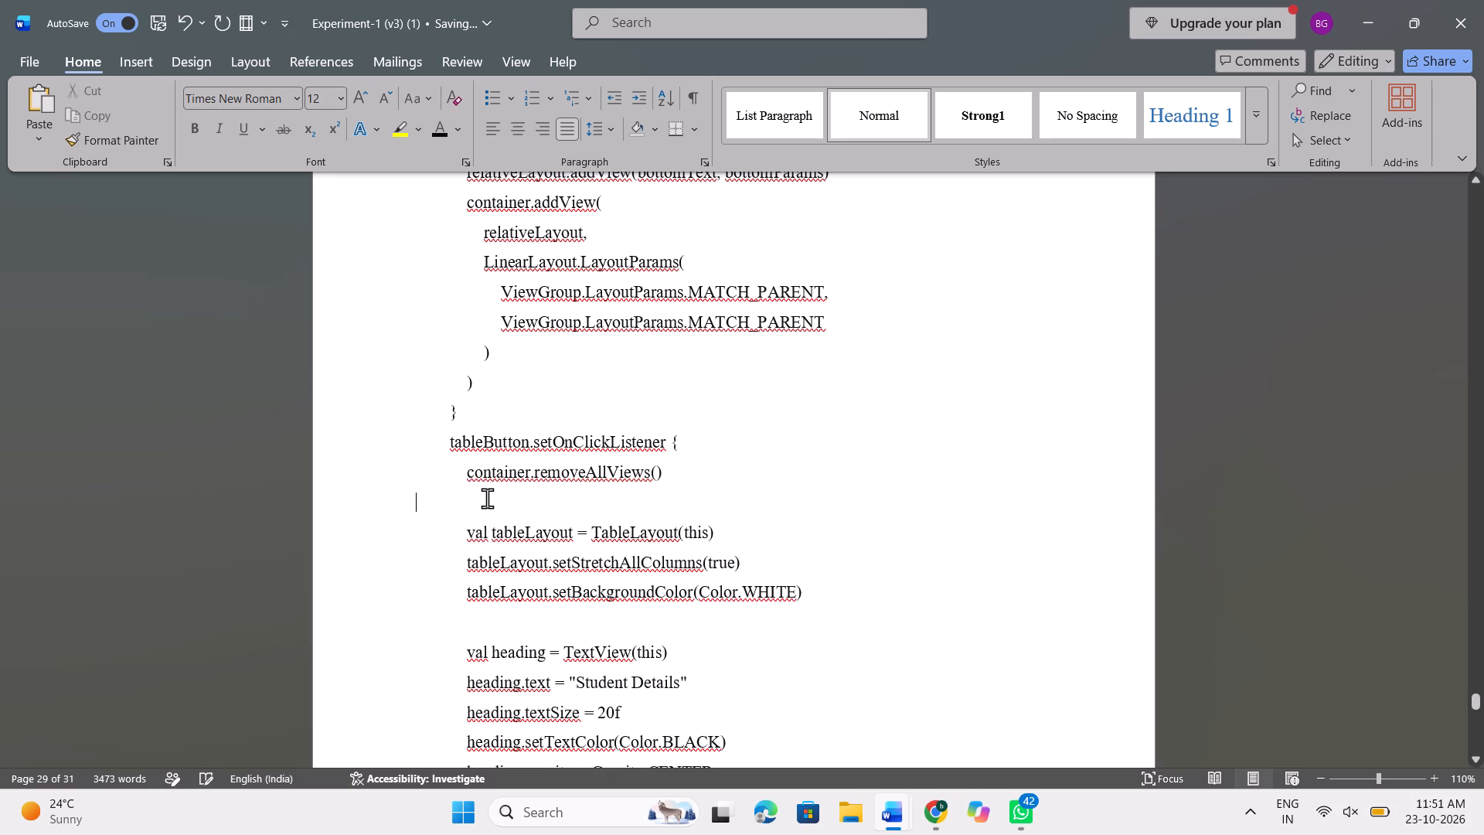
pyautogui.press('BackSpace')
pyautogui.press('BackSpace')
pyautogui.scroll(-1, 487, 498)
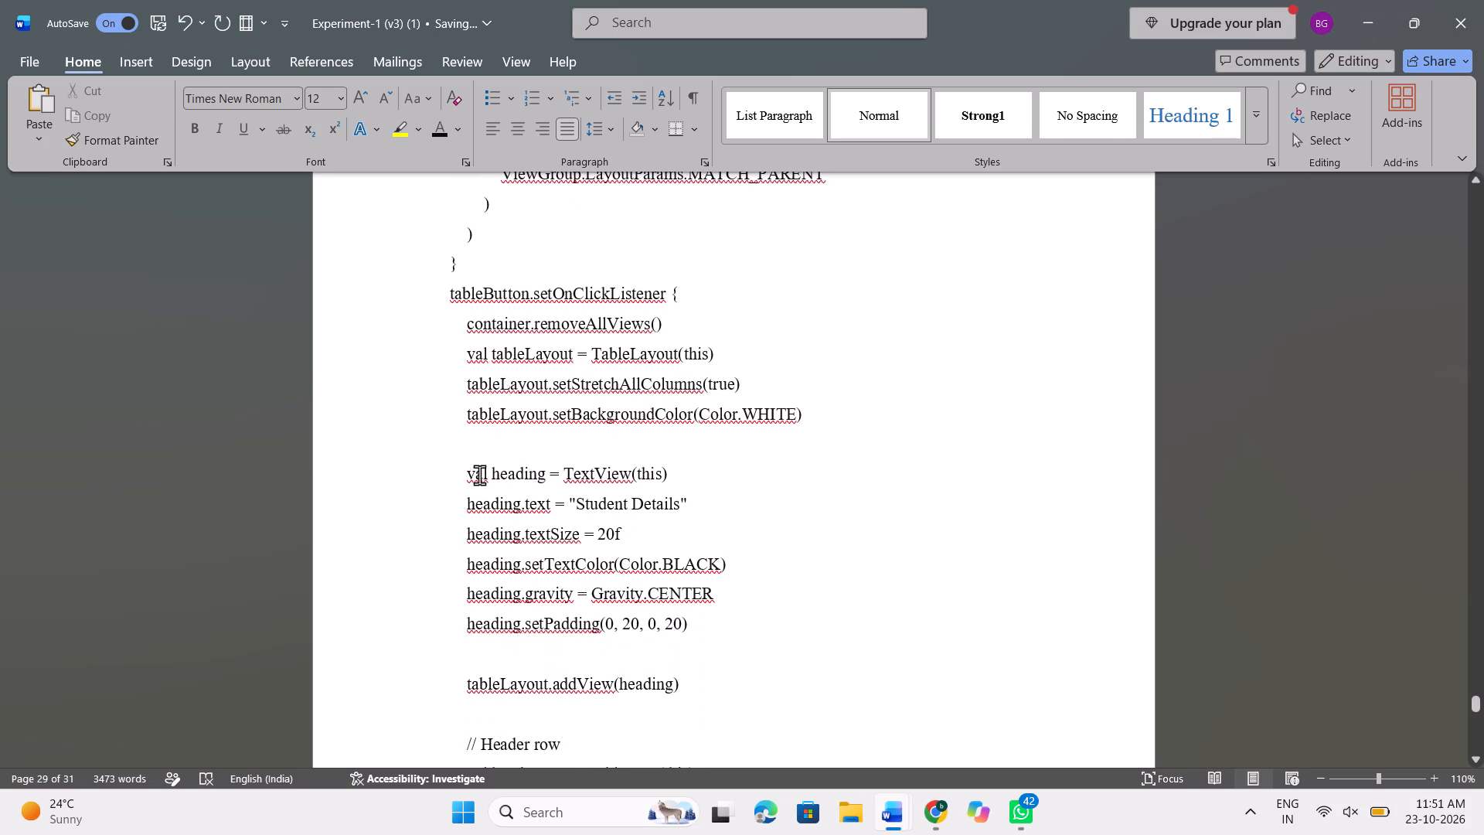
pyautogui.click(482, 452)
pyautogui.press('BackSpace')
pyautogui.press('BackSpace')
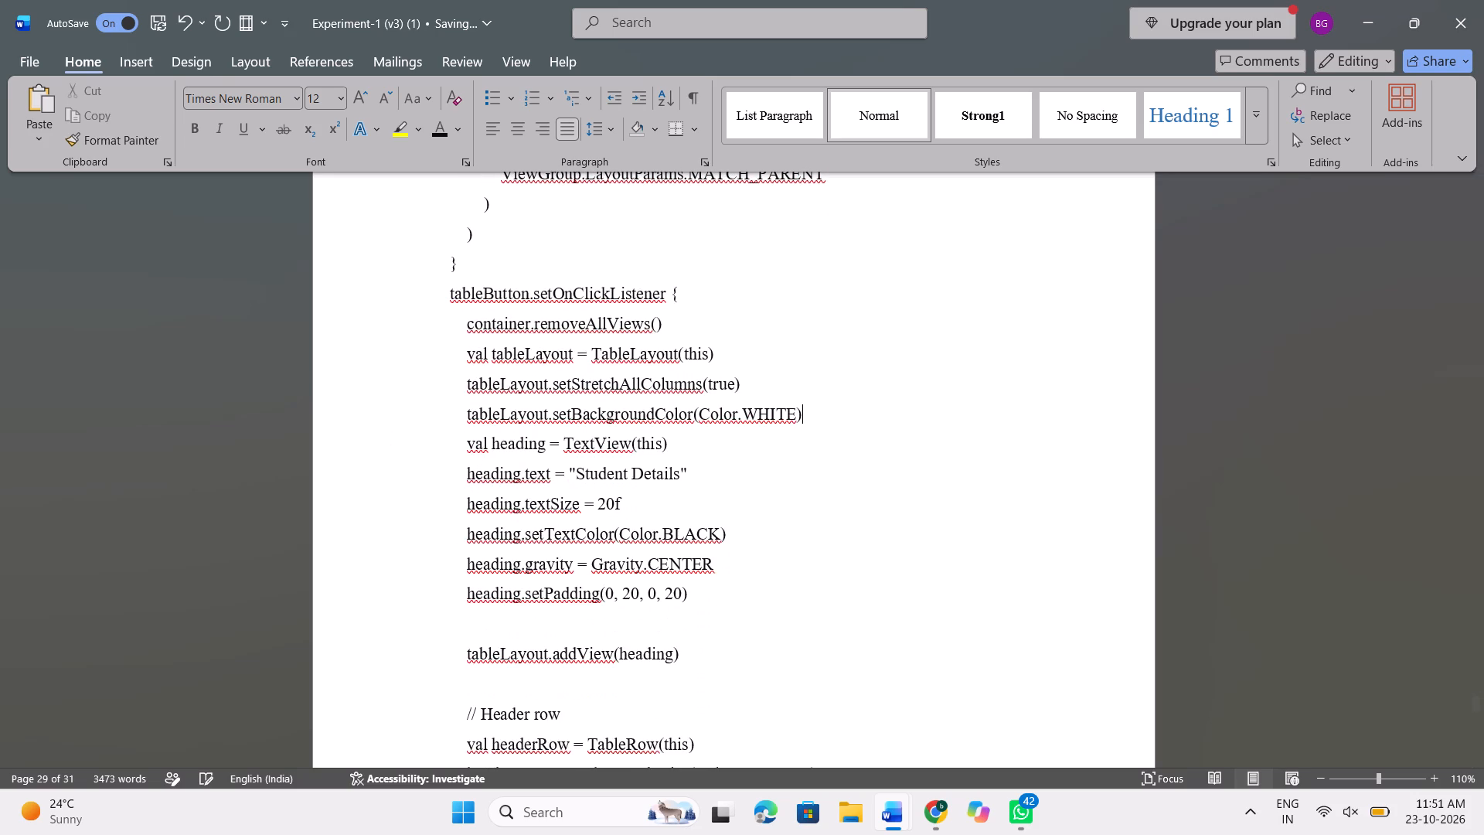
# Remove the blank lines above "tableLayout.addView(heading)", the "Roll No" addCell line and "tableLayout.addView(headerRow)".
pyautogui.scroll(-1, 482, 452)
pyautogui.click(474, 453)
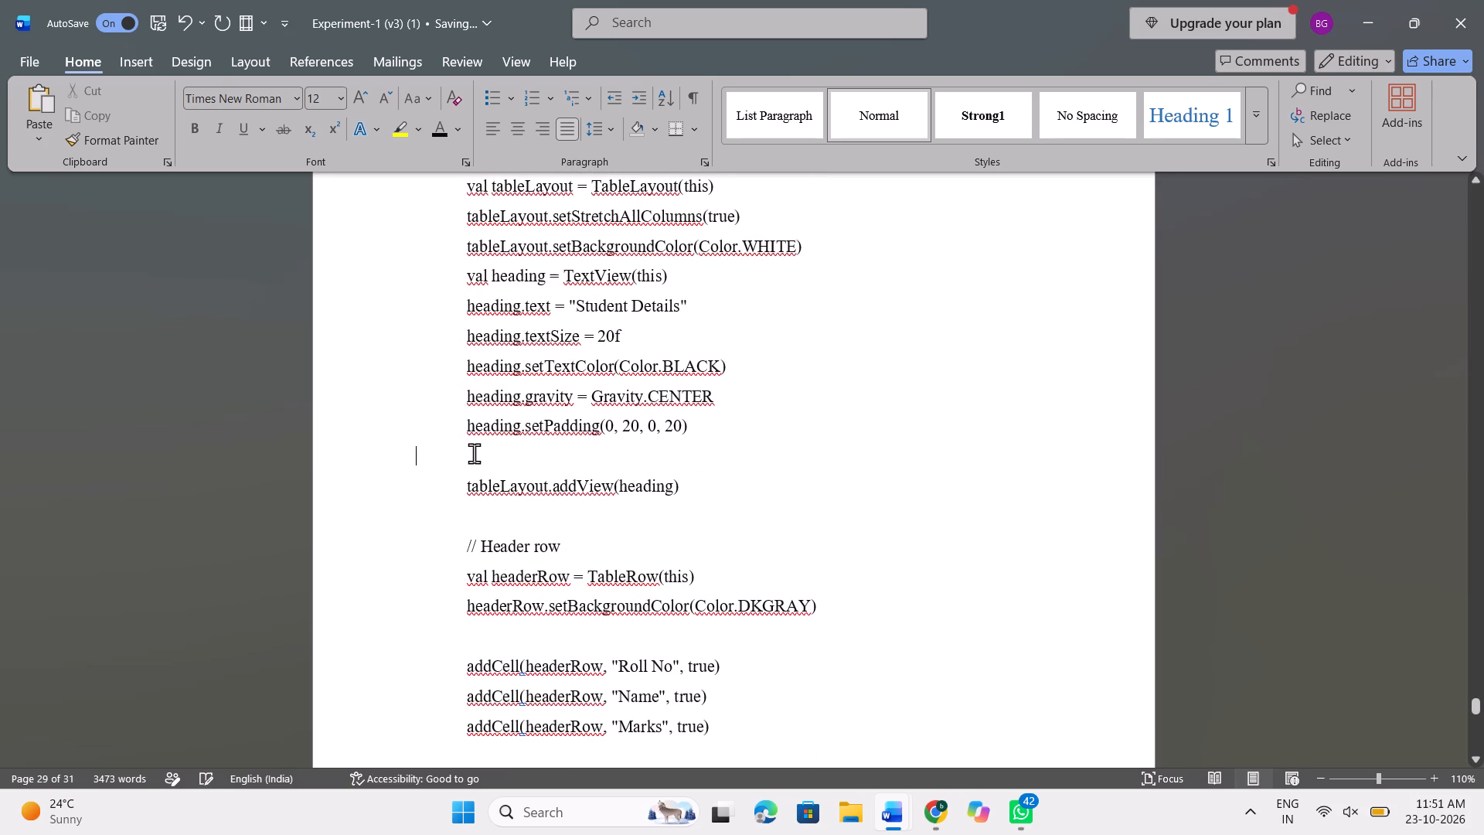
pyautogui.press('BackSpace')
pyautogui.press('BackSpace')
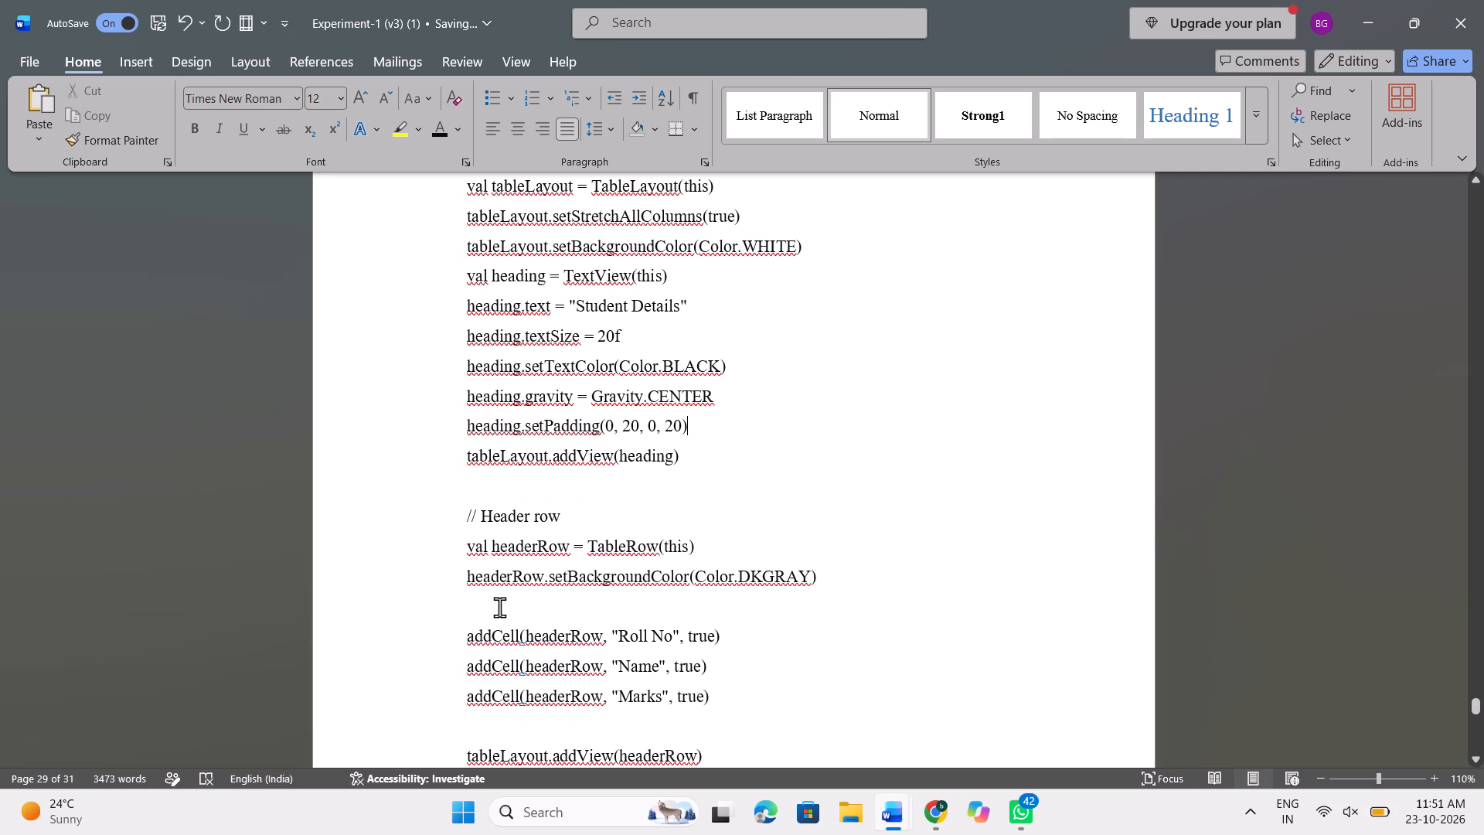
pyautogui.click(499, 607)
pyautogui.press('BackSpace')
pyautogui.press('BackSpace')
pyautogui.scroll(-1, 499, 607)
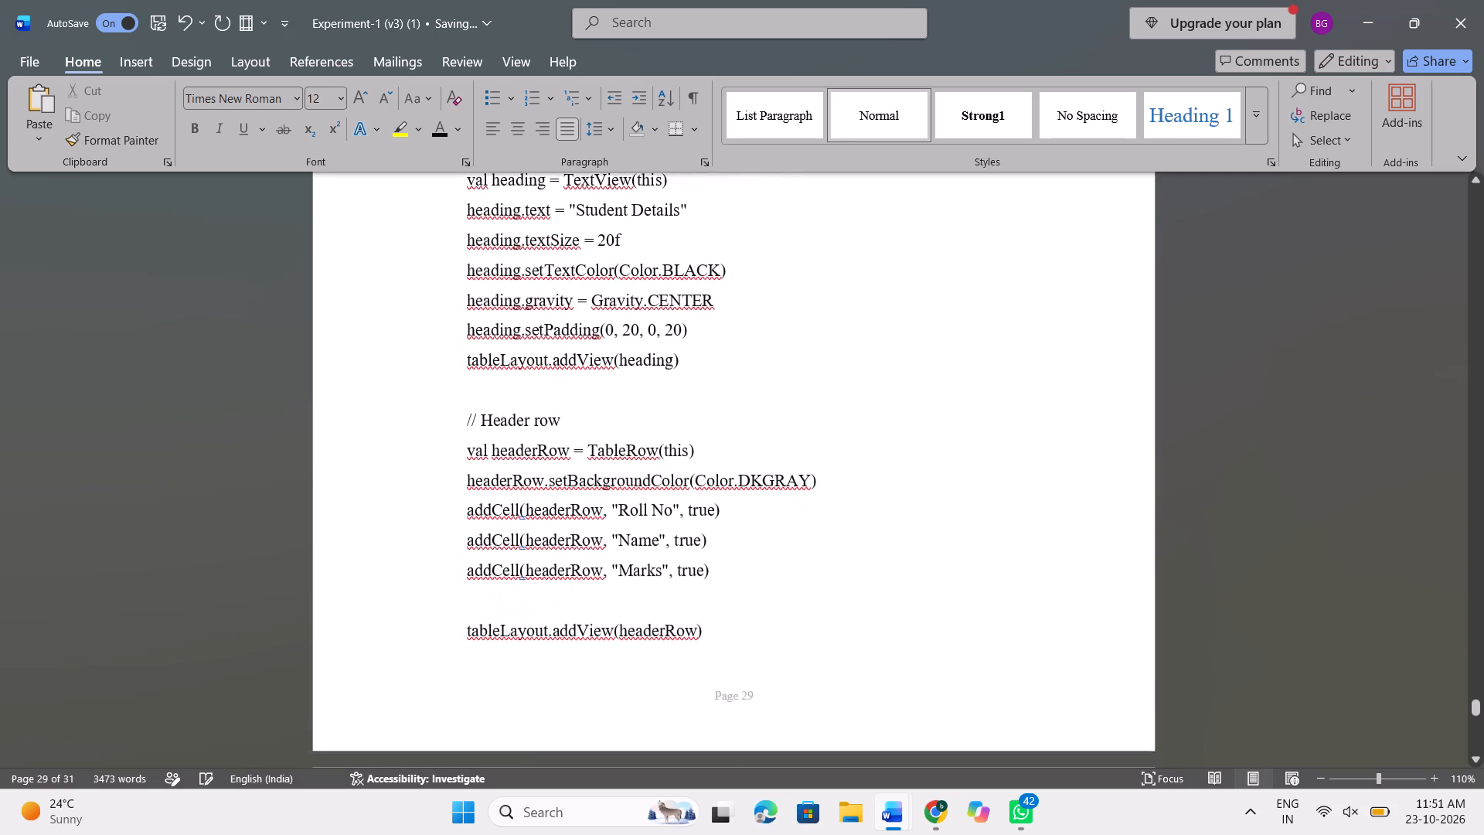
pyautogui.scroll(-1, 499, 607)
pyautogui.click(500, 503)
pyautogui.press('BackSpace')
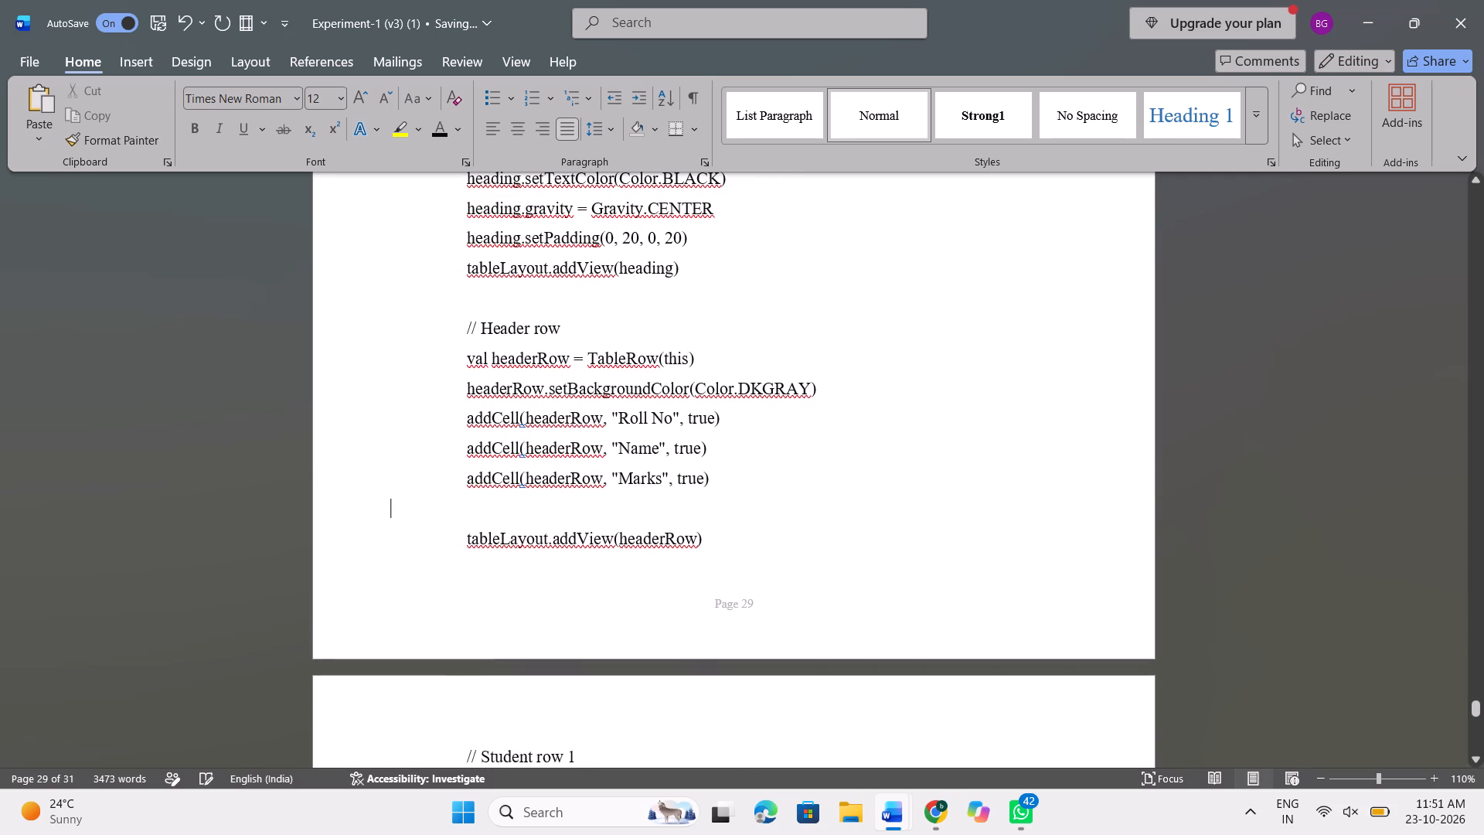
pyautogui.press('BackSpace')
# Remove the blank lines above the "container.addView(" call that follows the row3 code and above "private fun addCell(".
pyautogui.scroll(-1, 500, 503)
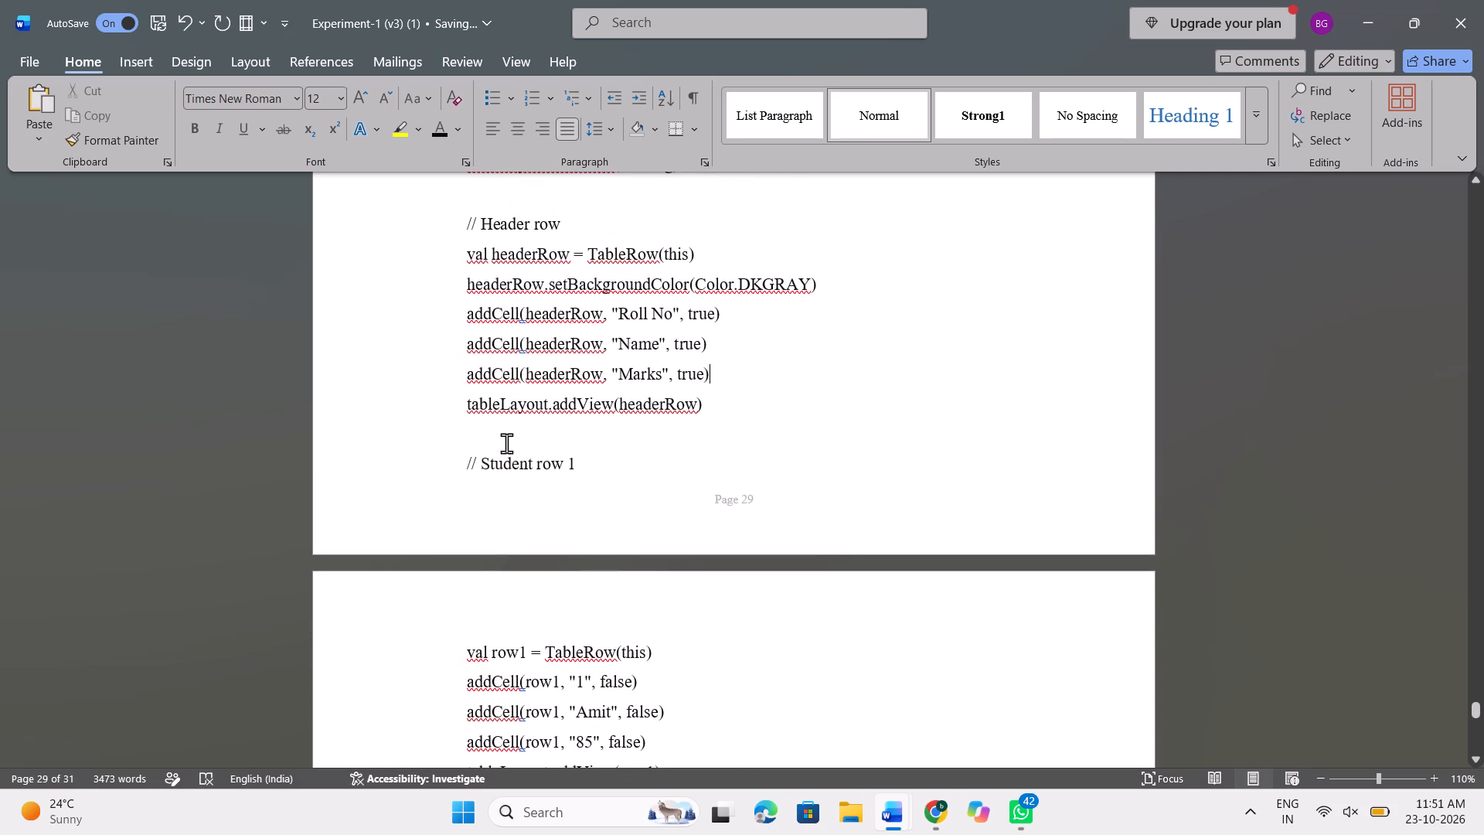
pyautogui.scroll(-1, 496, 523)
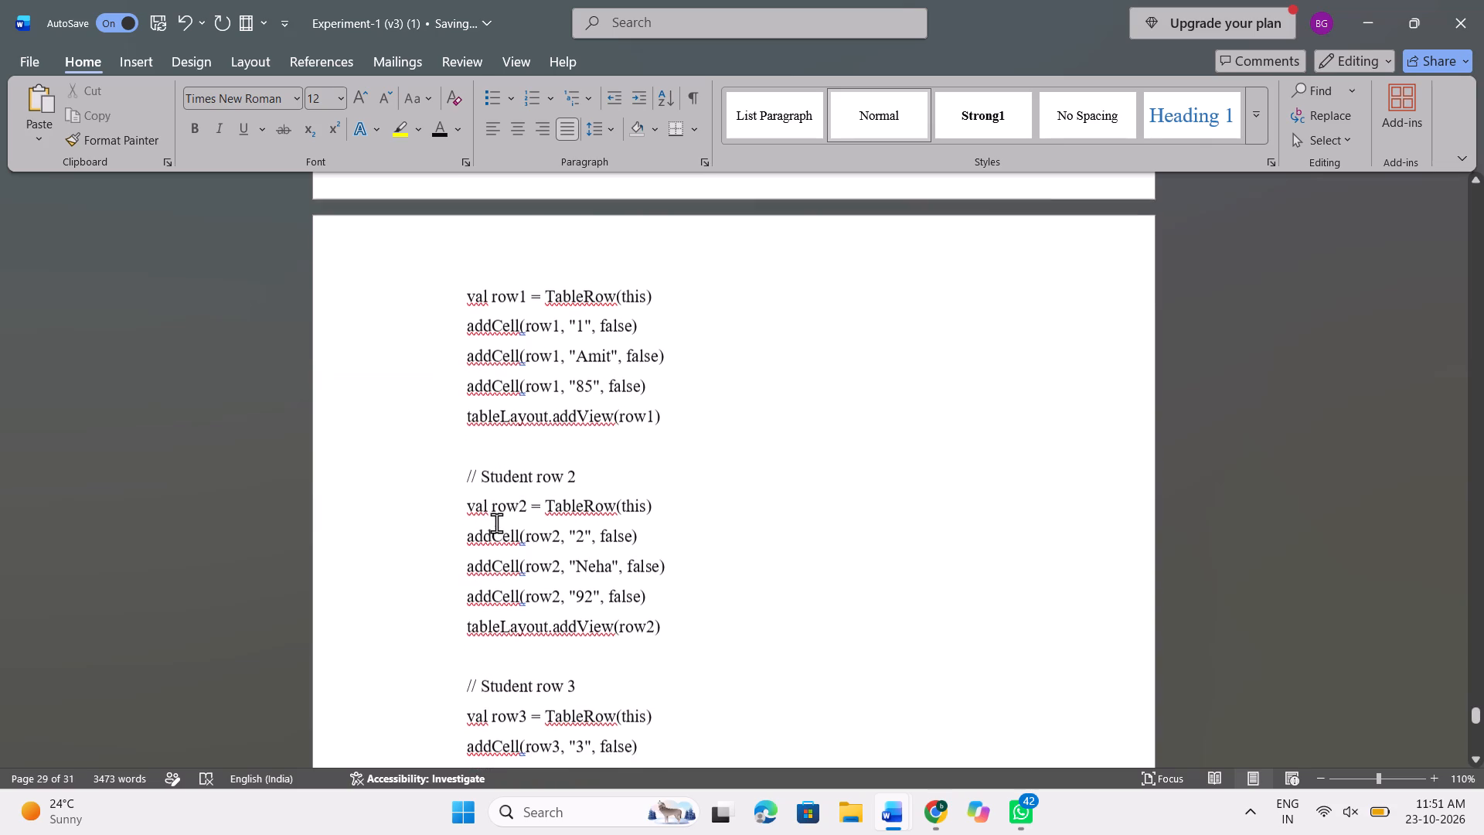
pyautogui.scroll(-1, 499, 654)
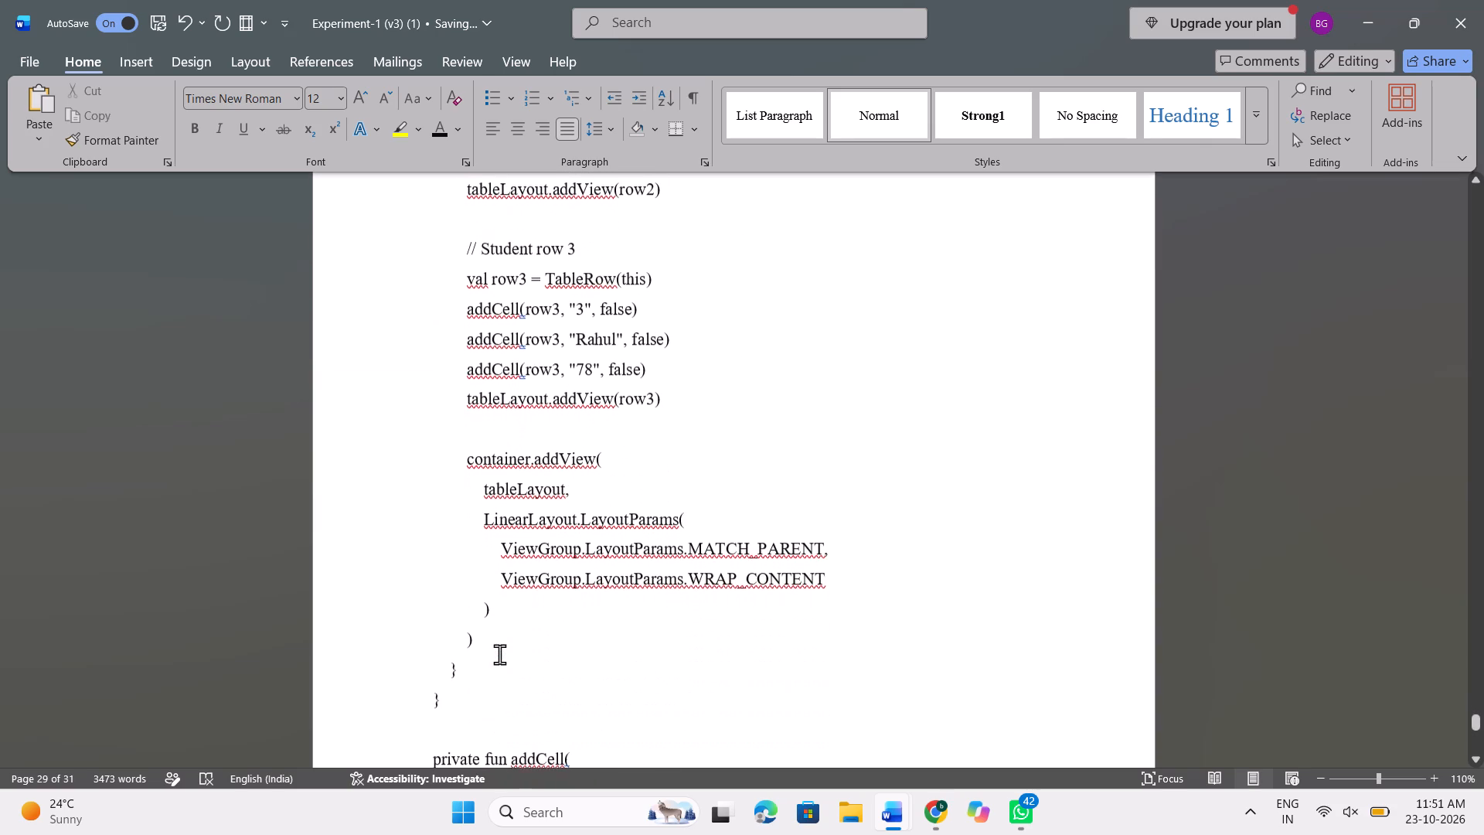
pyautogui.click(501, 427)
pyautogui.press('BackSpace')
pyautogui.press('BackSpace')
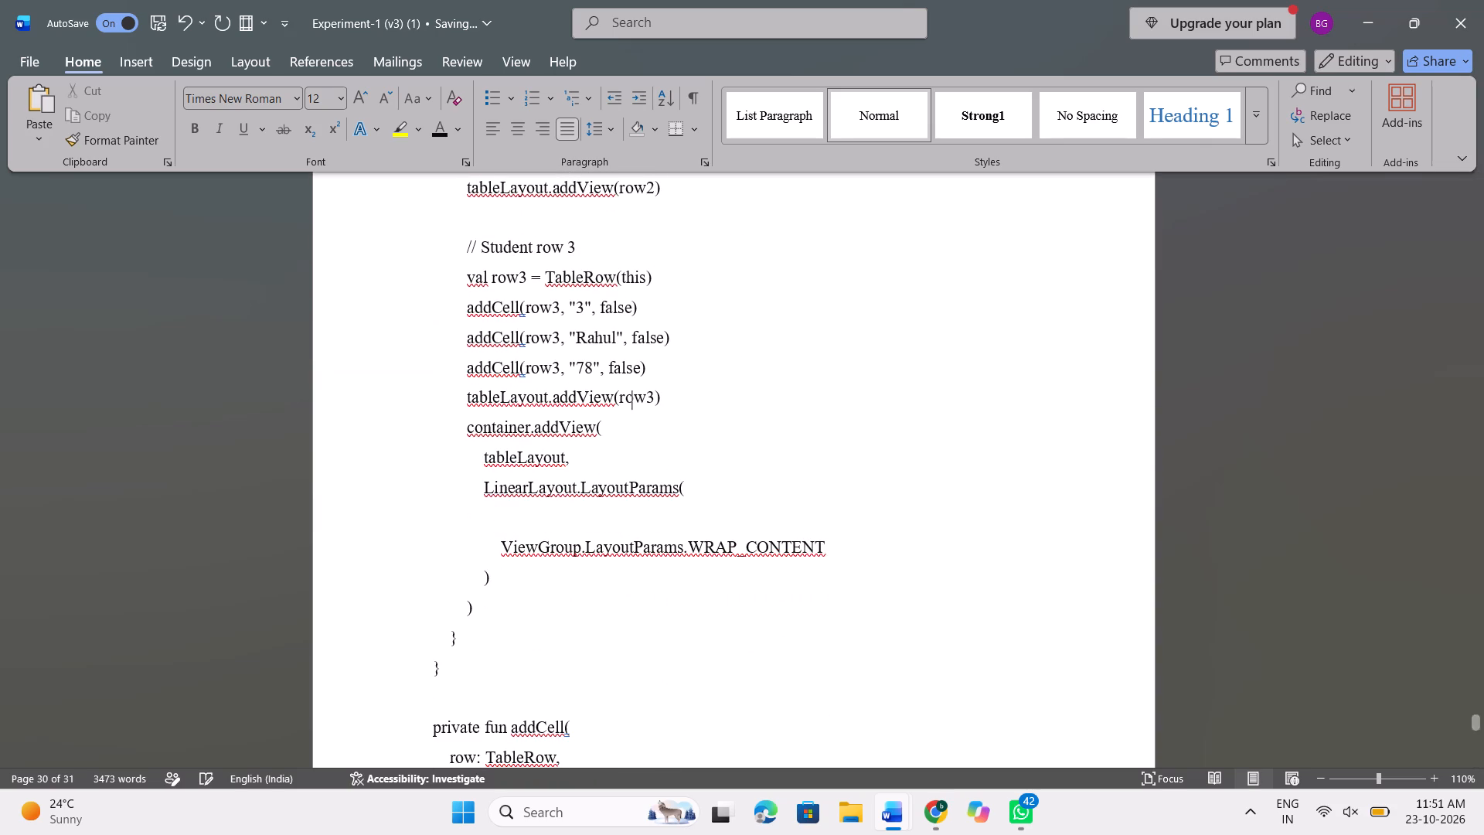
pyautogui.scroll(-1, 501, 427)
pyautogui.click(454, 412)
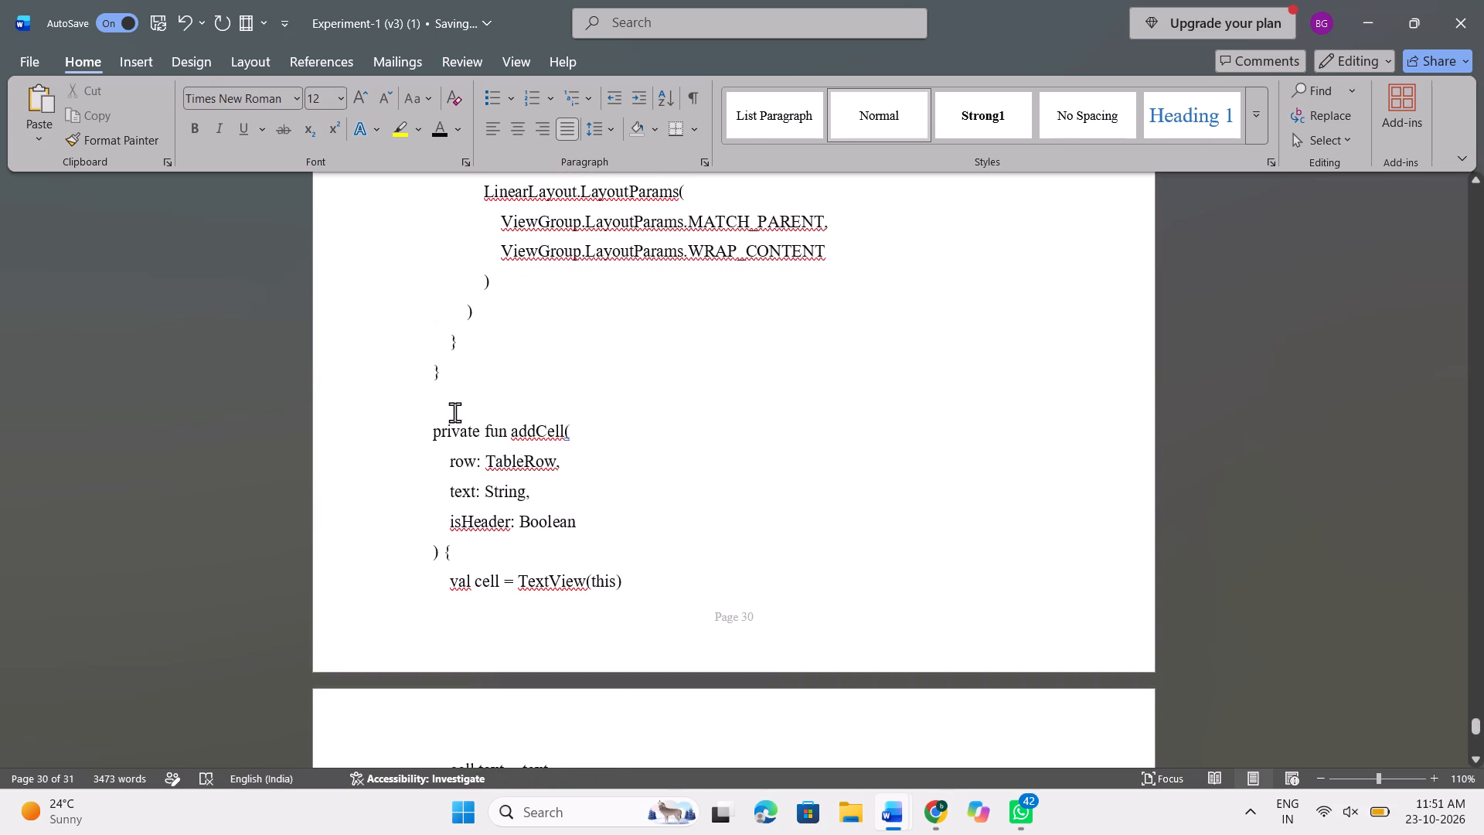
pyautogui.press('BackSpace')
pyautogui.press('BackSpace')
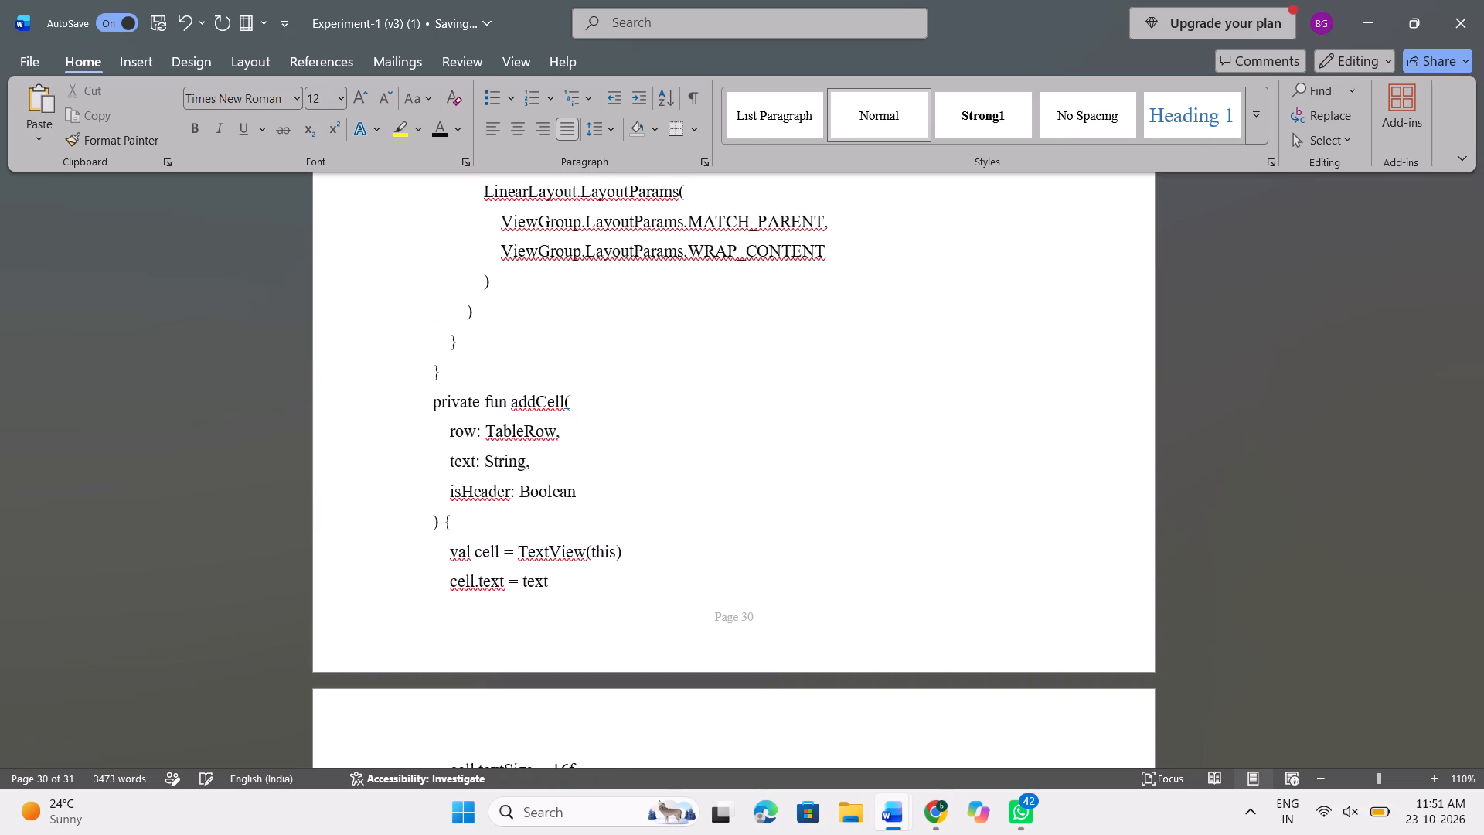
# In the addCell function, remove the blank lines above "if (isHeader) {" and above "row.addView(".
pyautogui.scroll(-1, 454, 412)
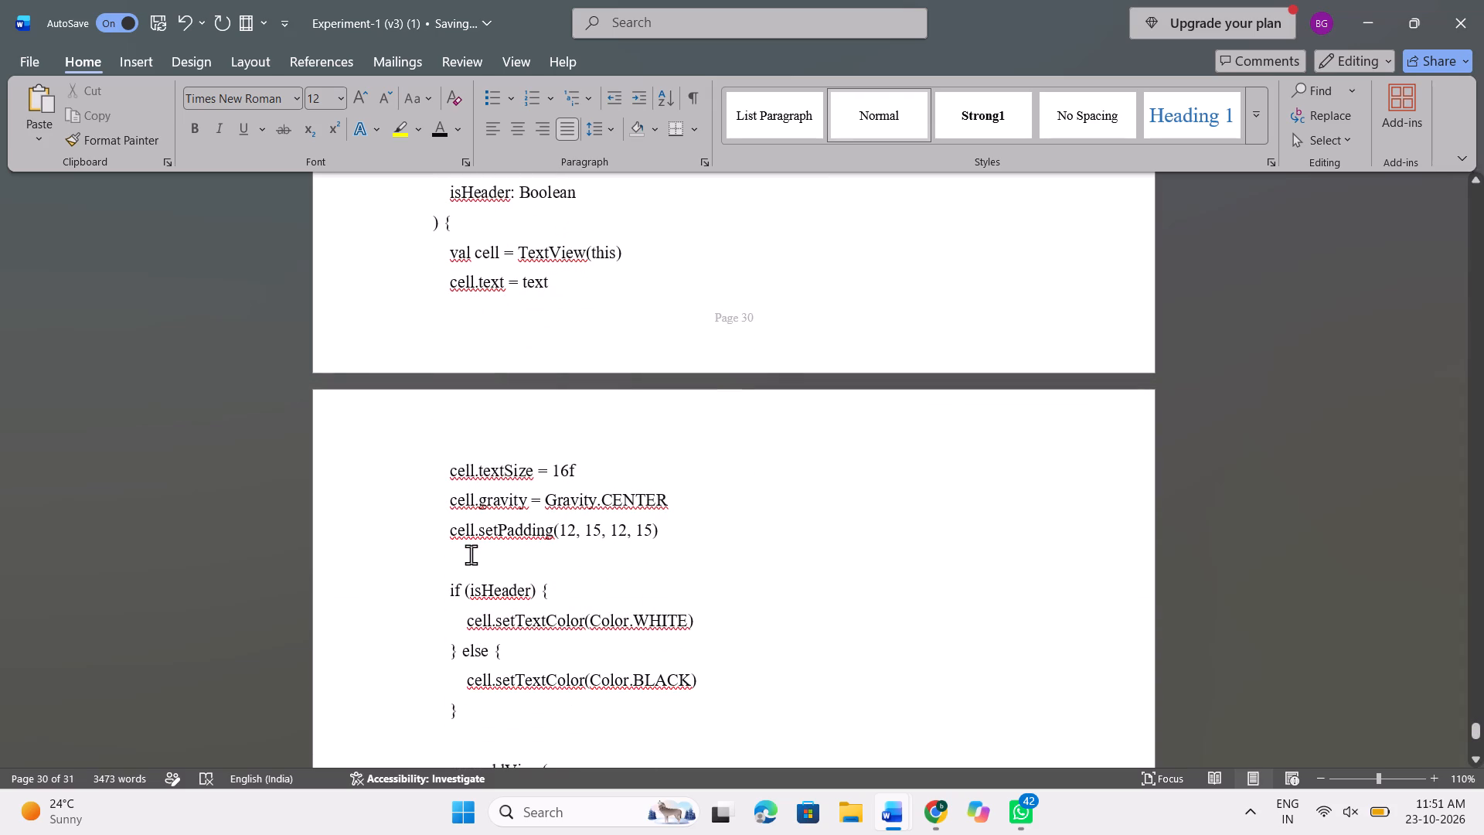
pyautogui.click(473, 565)
pyautogui.press('BackSpace')
pyautogui.press('BackSpace')
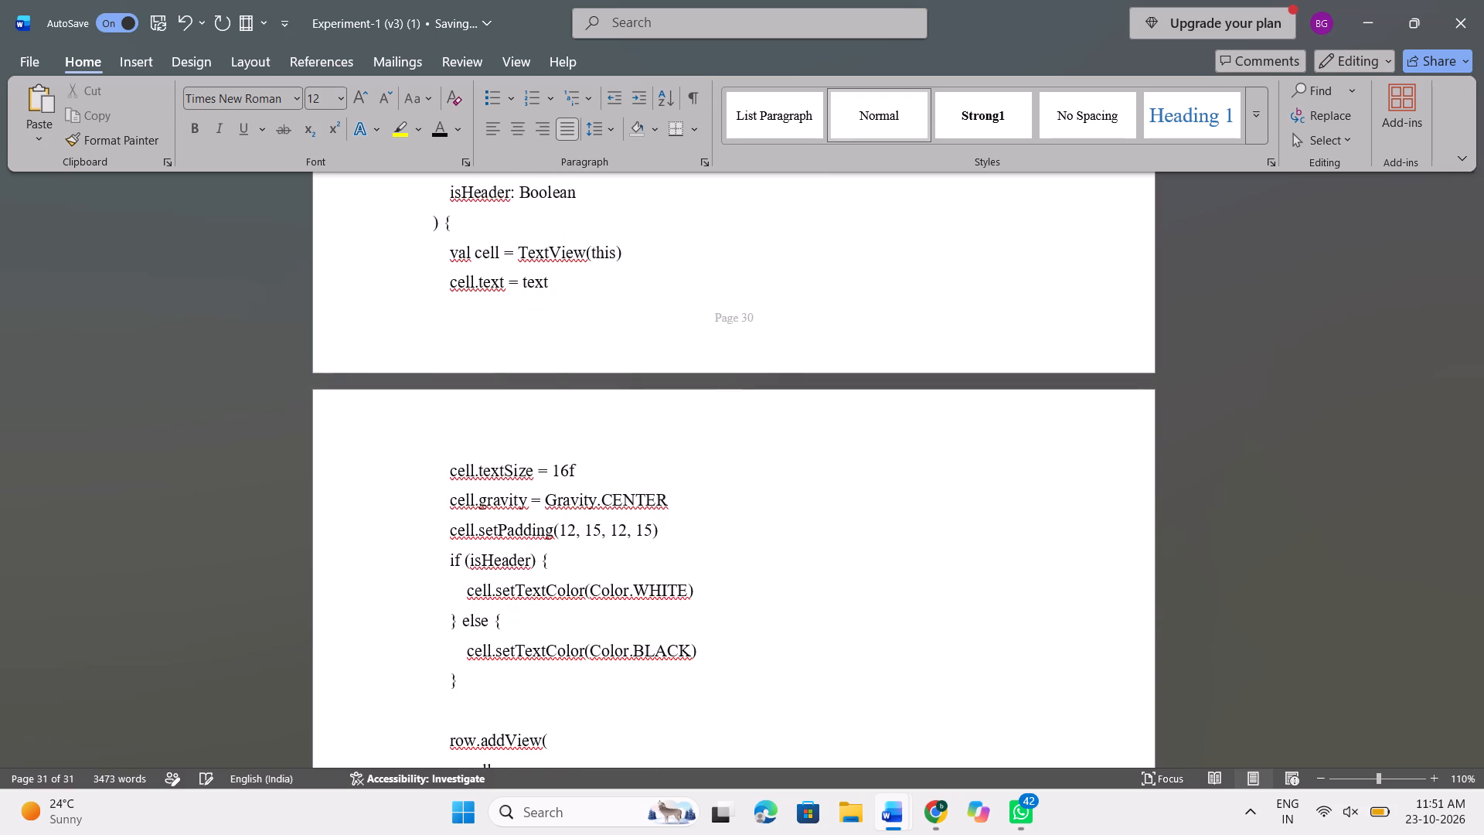
pyautogui.scroll(-1, 473, 565)
pyautogui.click(456, 603)
pyautogui.press('BackSpace')
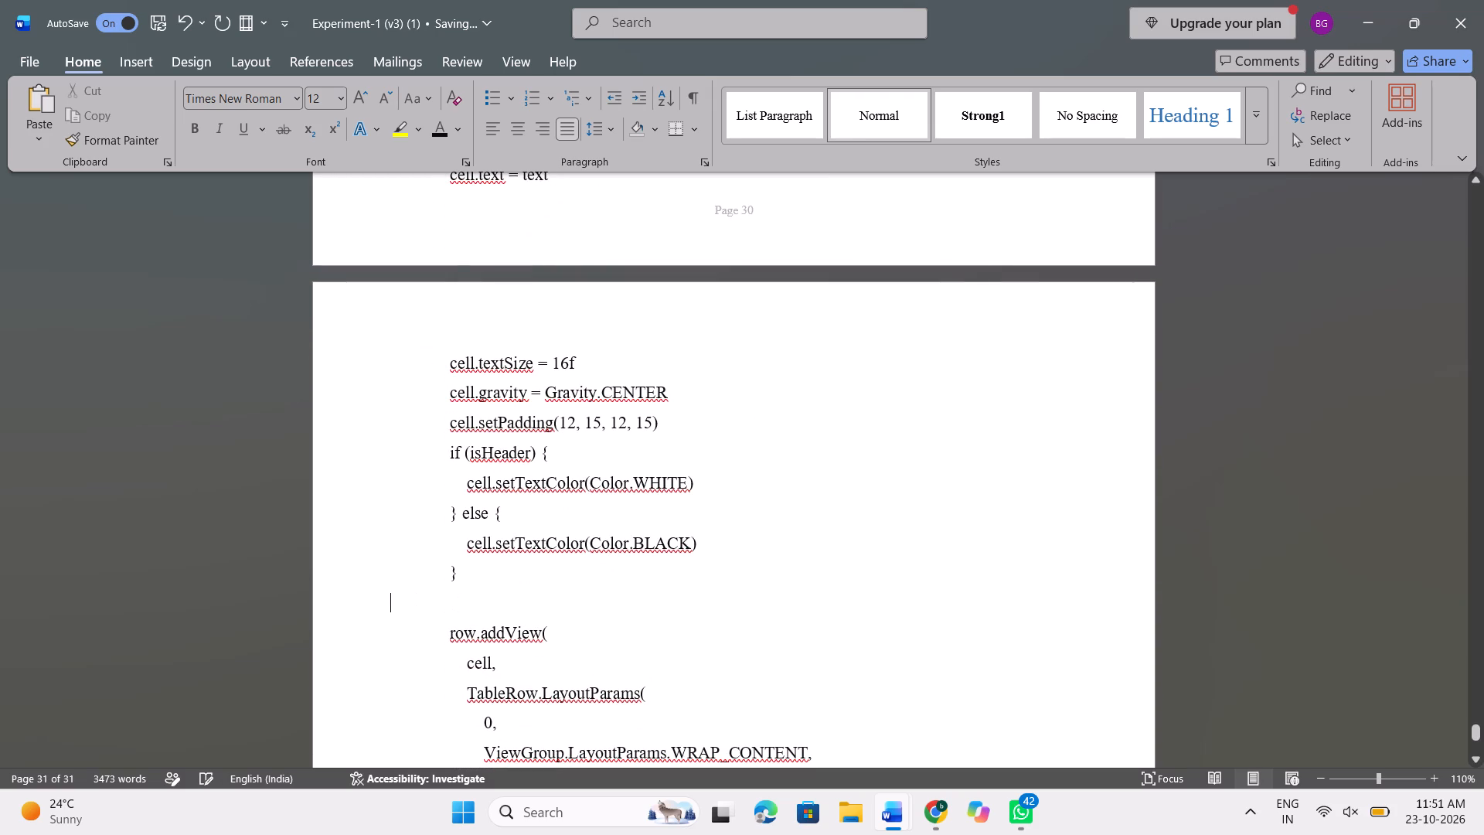
pyautogui.press('BackSpace')
# Remove the blank lines above the comments "// Student row 3", "// Student row 2" and "// Header row".
pyautogui.scroll(-1, 456, 603)
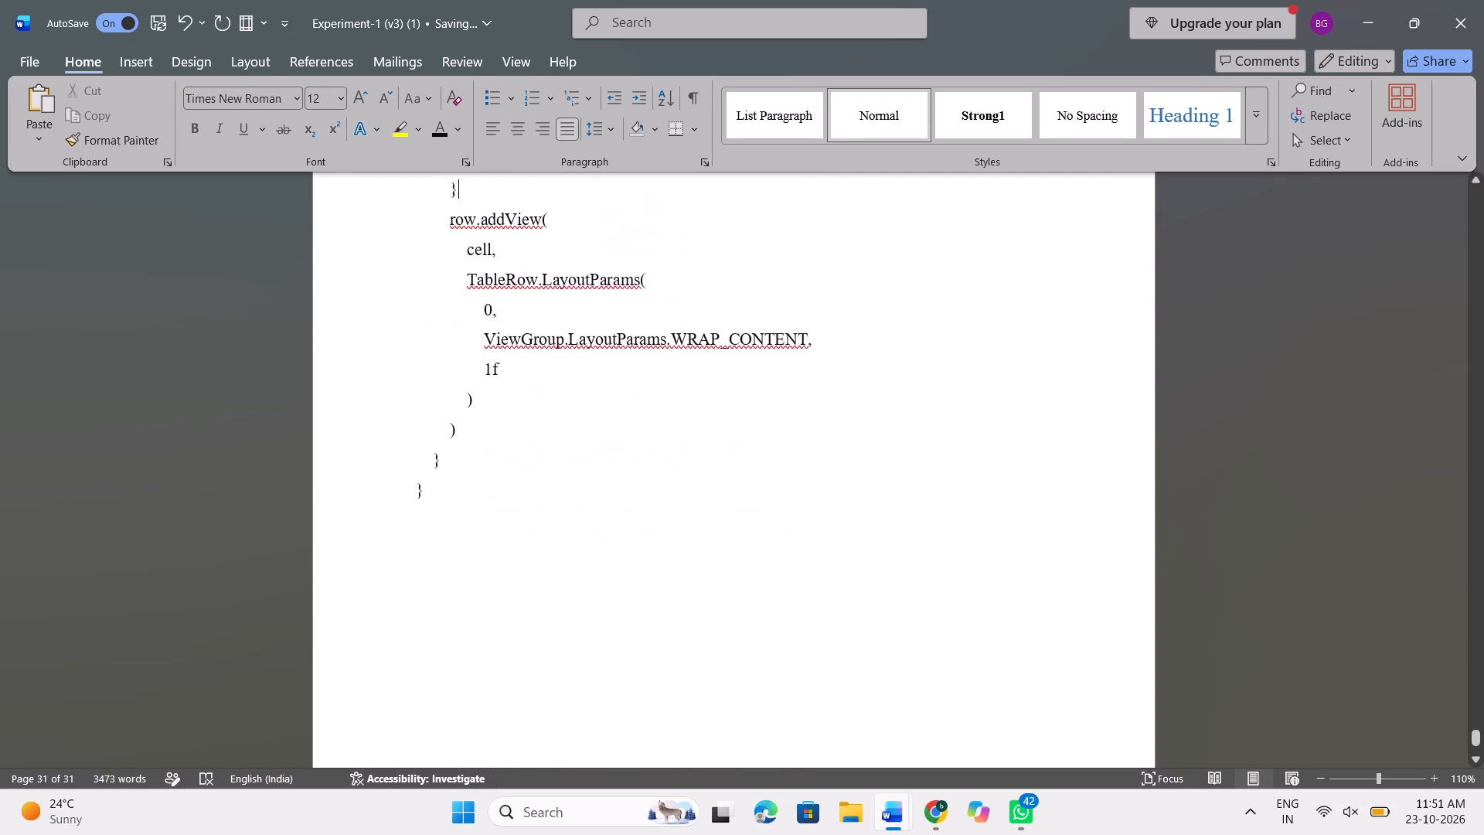
pyautogui.scroll(-3, 456, 603)
pyautogui.scroll(2, 456, 603)
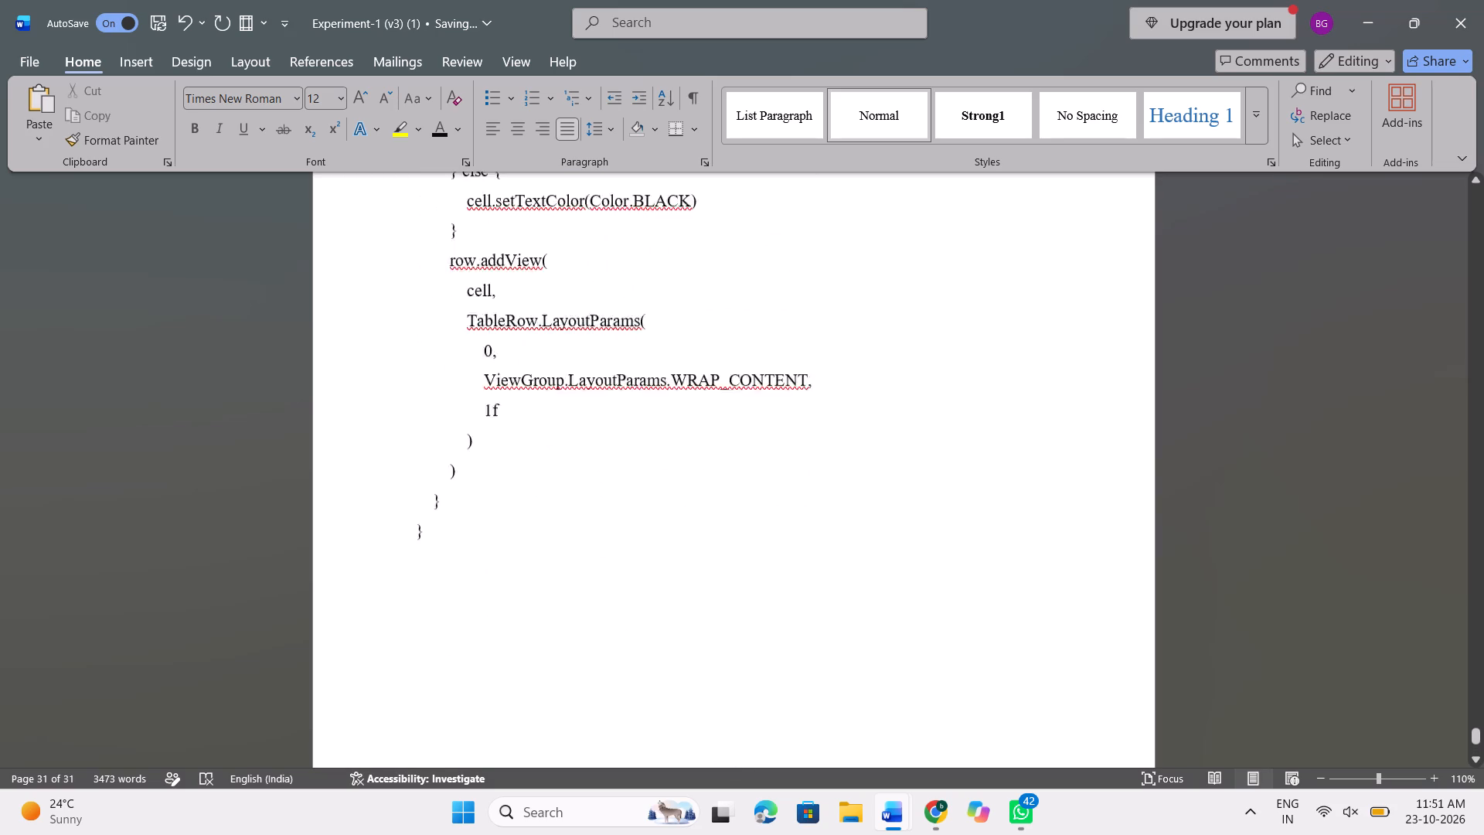
pyautogui.scroll(5, 456, 603)
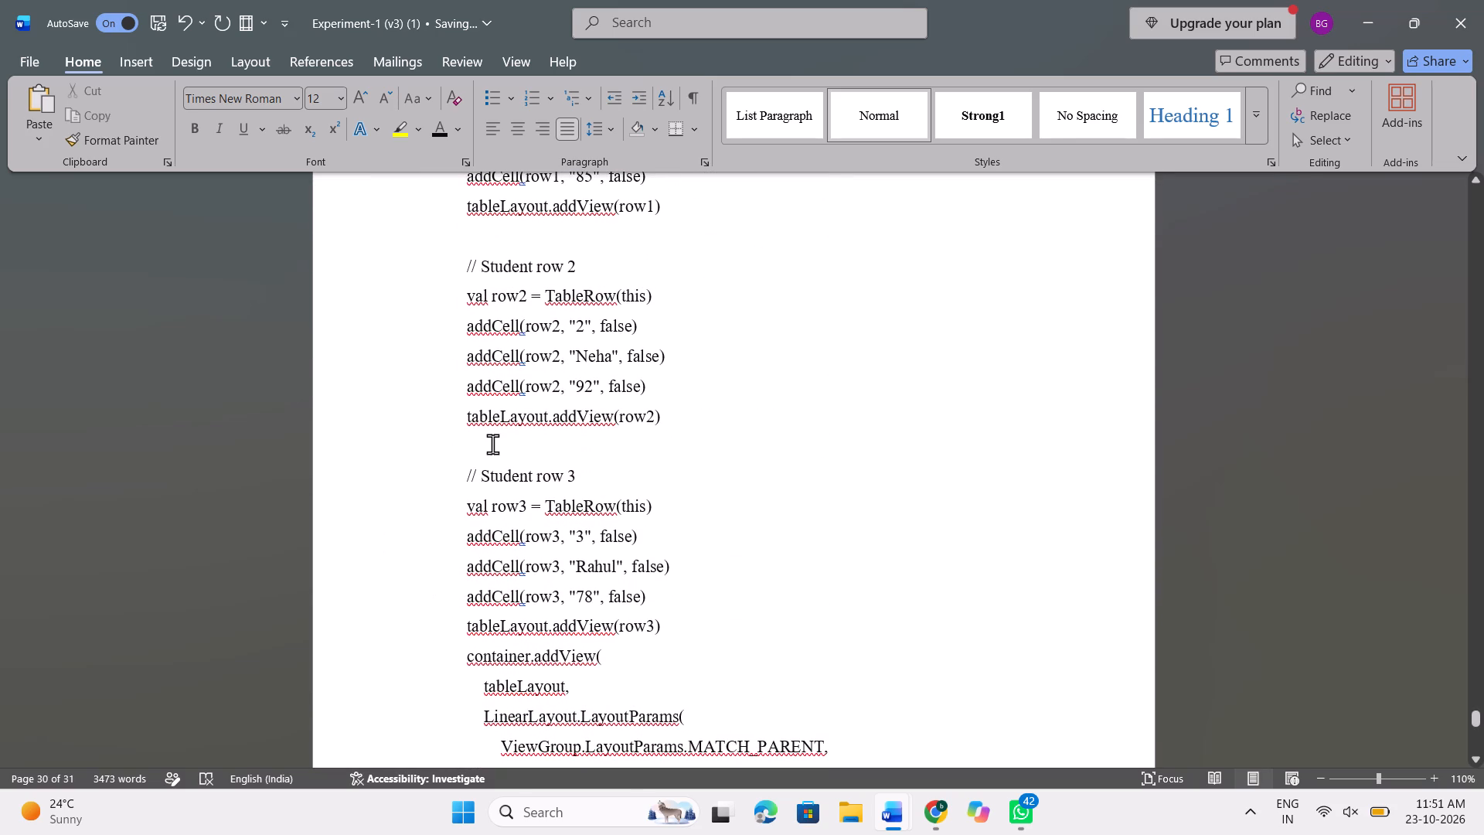
pyautogui.click(492, 444)
pyautogui.press('BackSpace')
pyautogui.press('BackSpace')
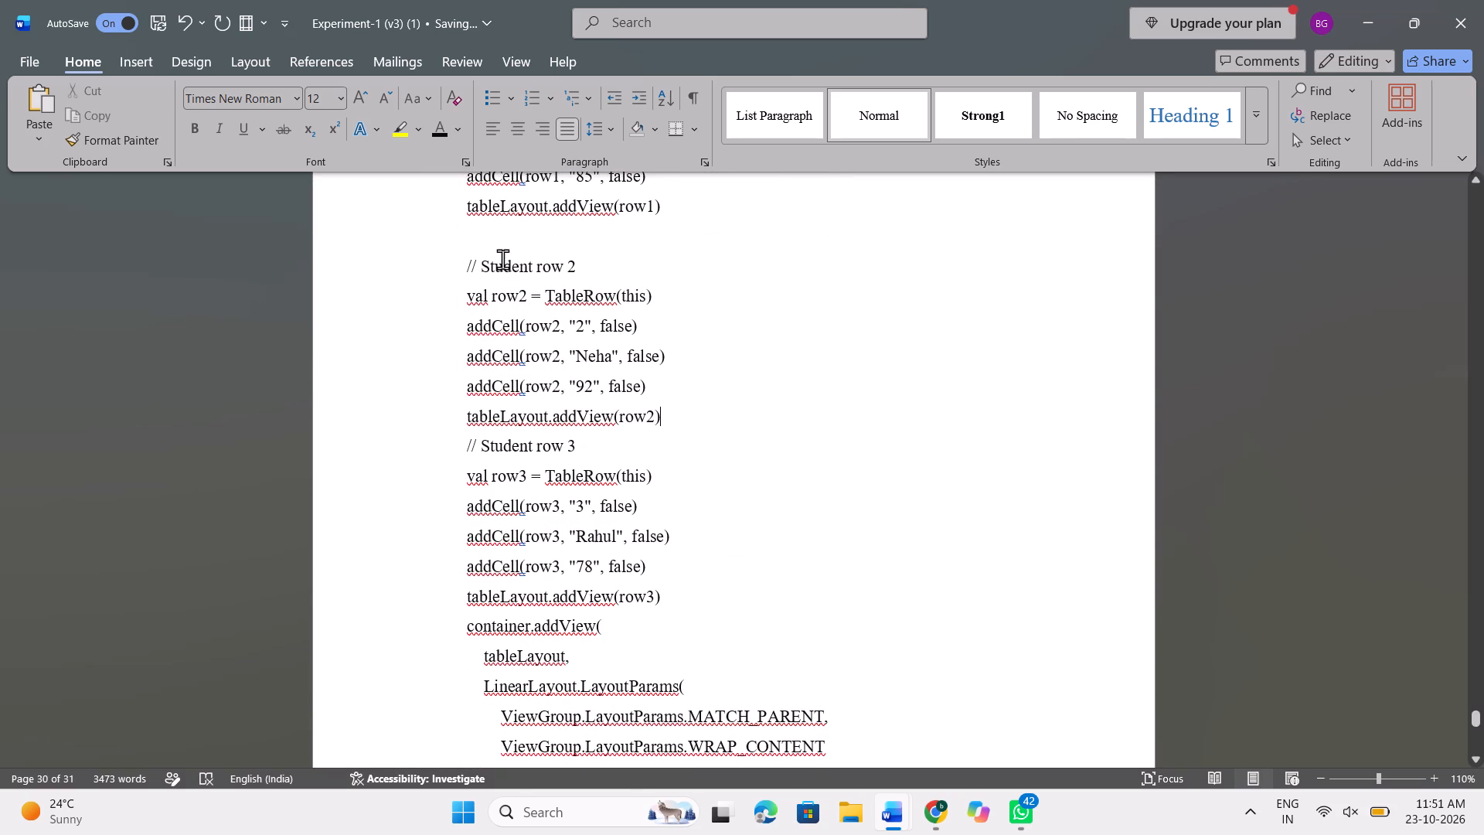
pyautogui.click(505, 240)
pyautogui.press('BackSpace')
pyautogui.press('BackSpace')
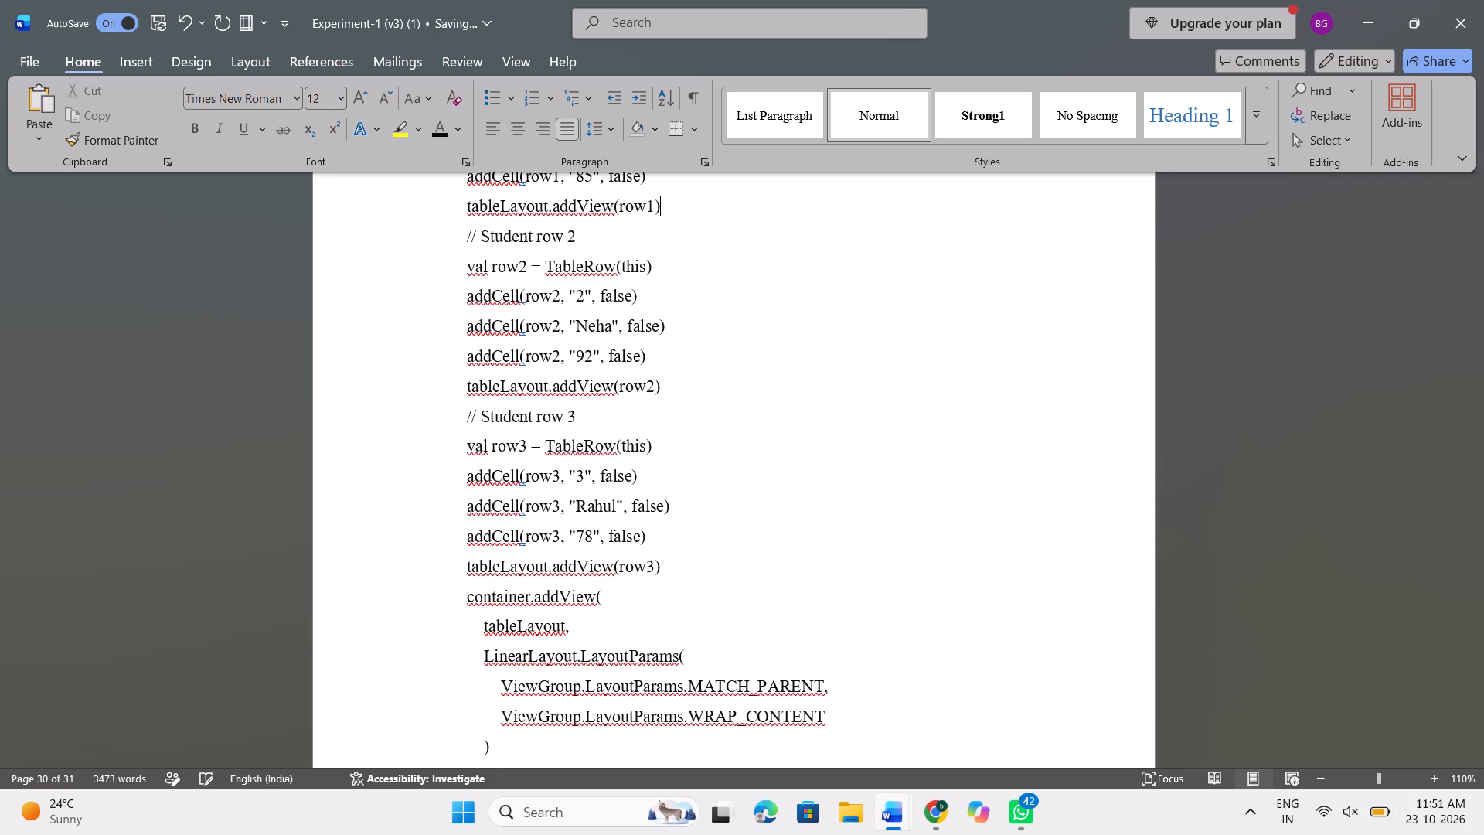
pyautogui.scroll(2, 505, 240)
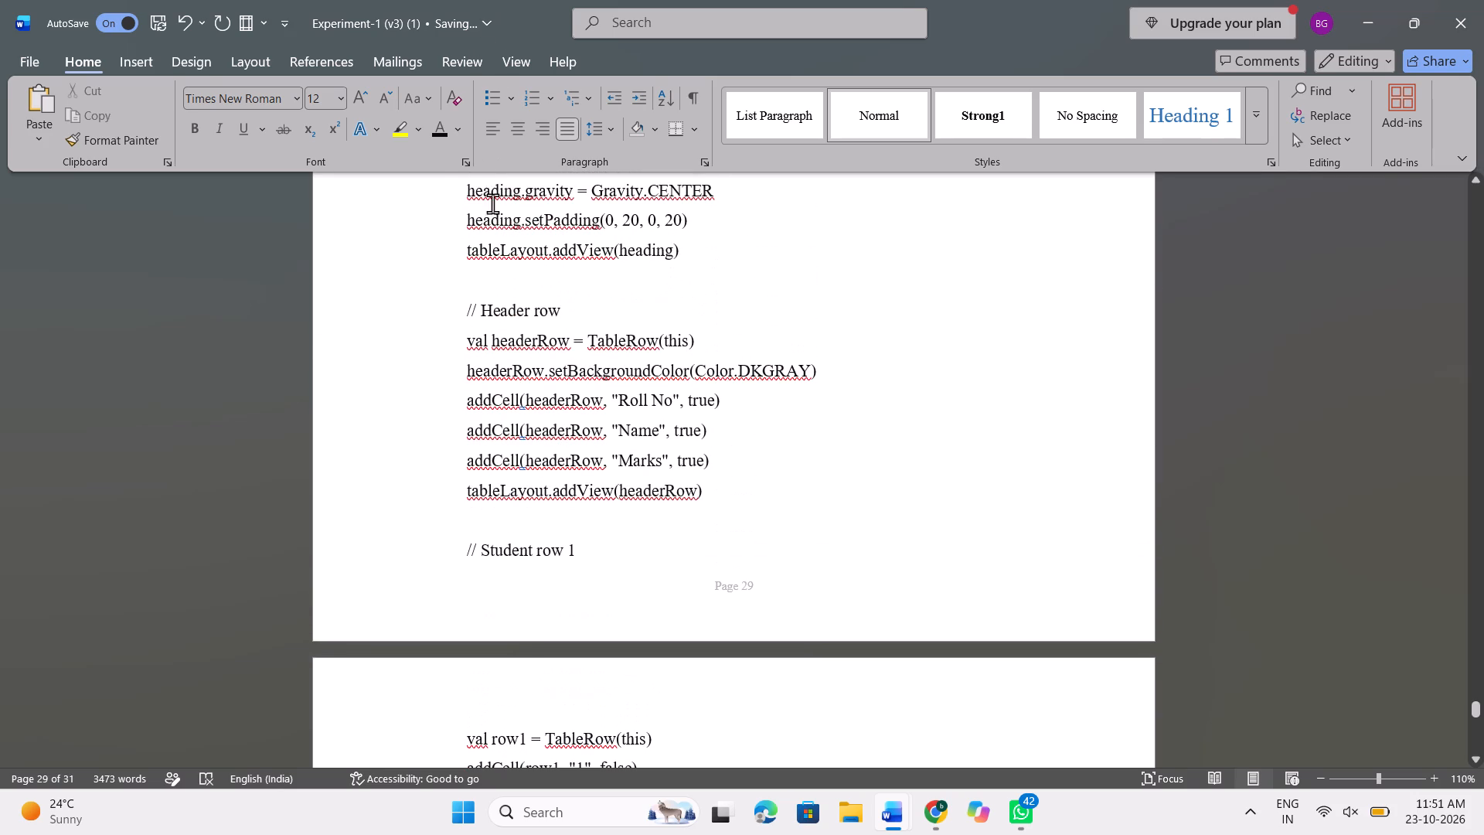
pyautogui.click(506, 277)
pyautogui.press('BackSpace')
pyautogui.press('BackSpace')
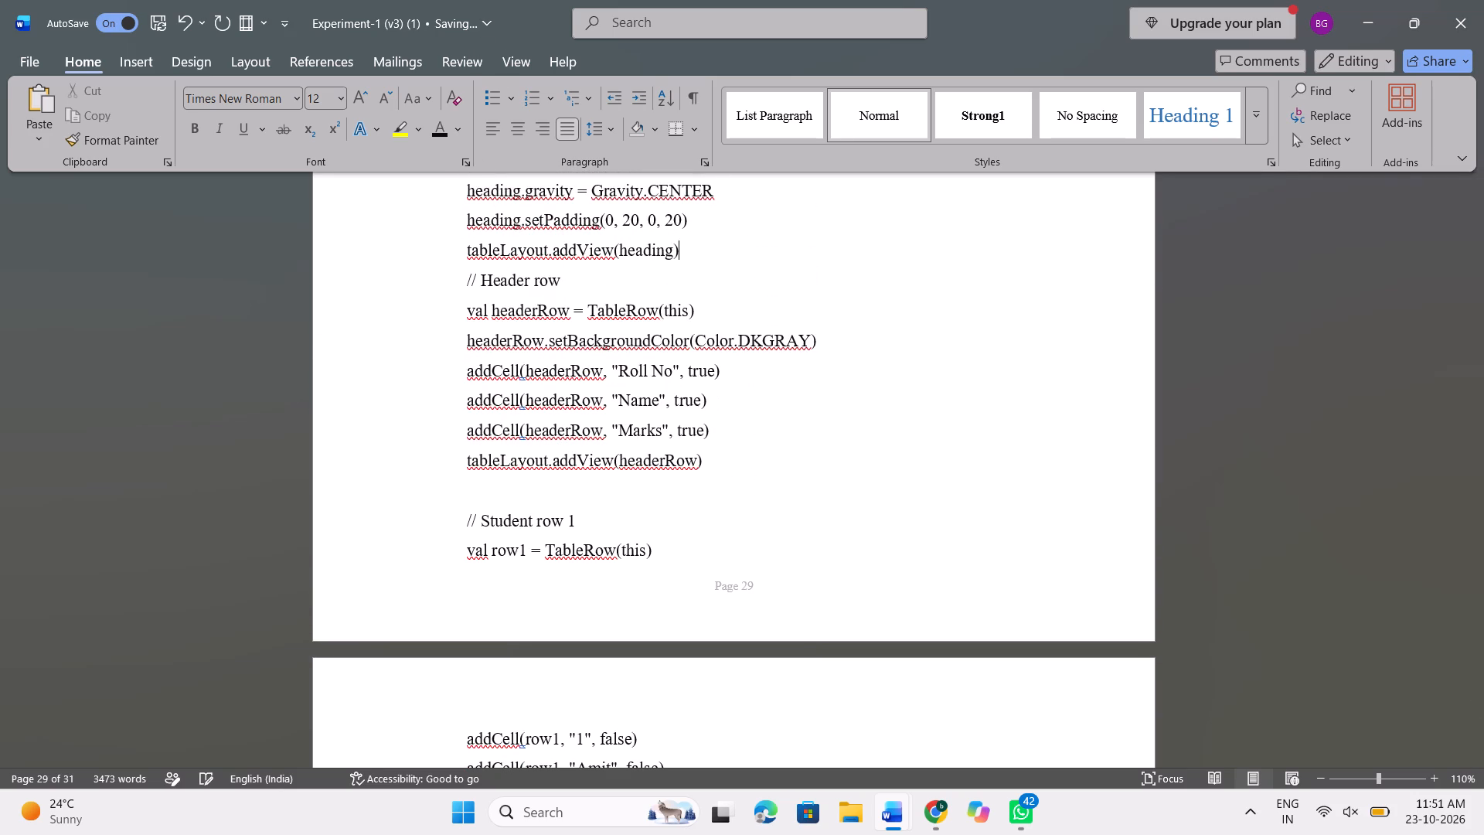
# Insert the picture "Android Studio Dark Theme Workspace" from the Downloads folder on a new line below the code's final closing brace.
pyautogui.scroll(-3, 506, 277)
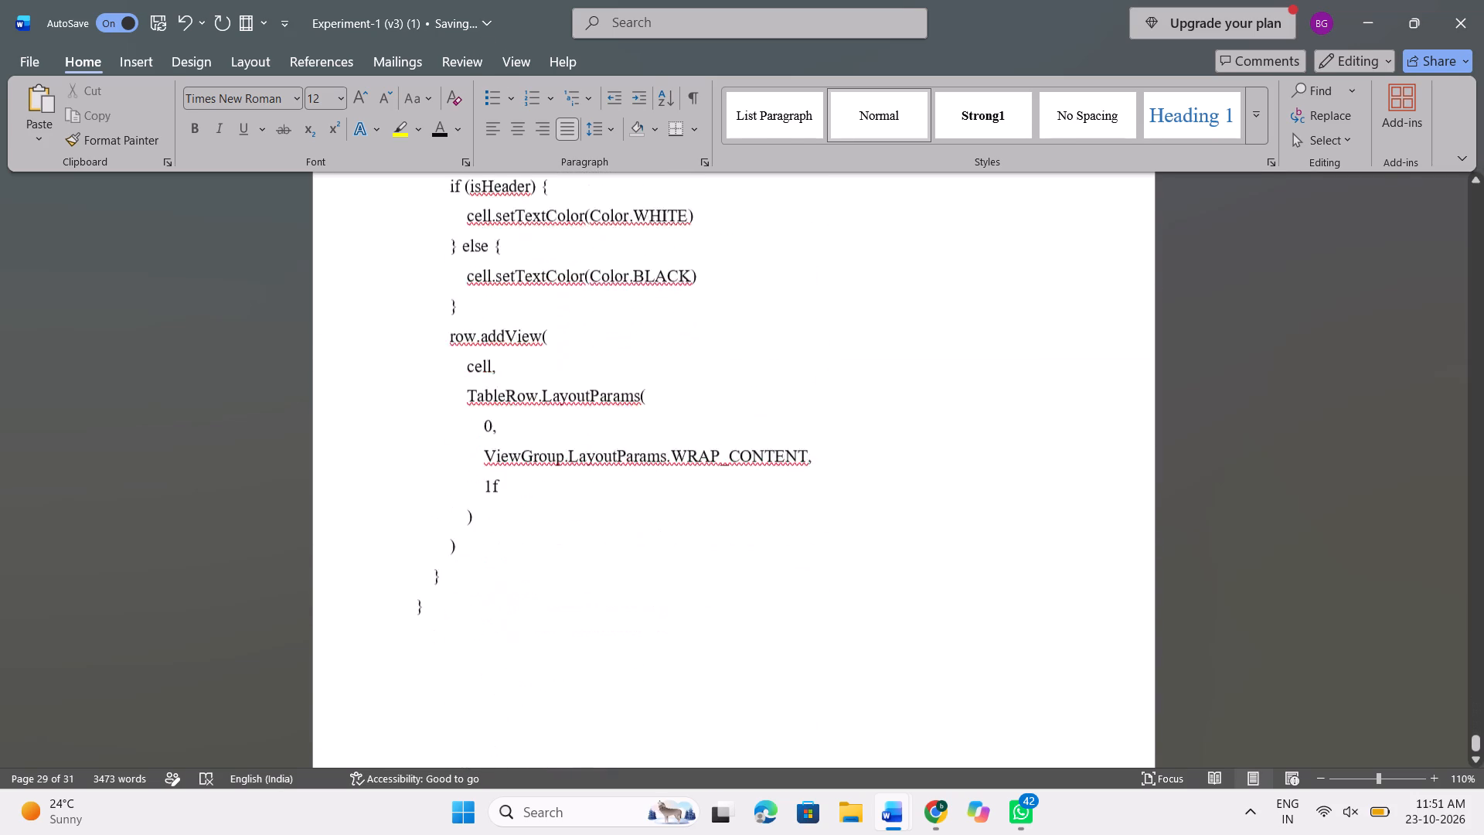
pyautogui.scroll(-1, 506, 277)
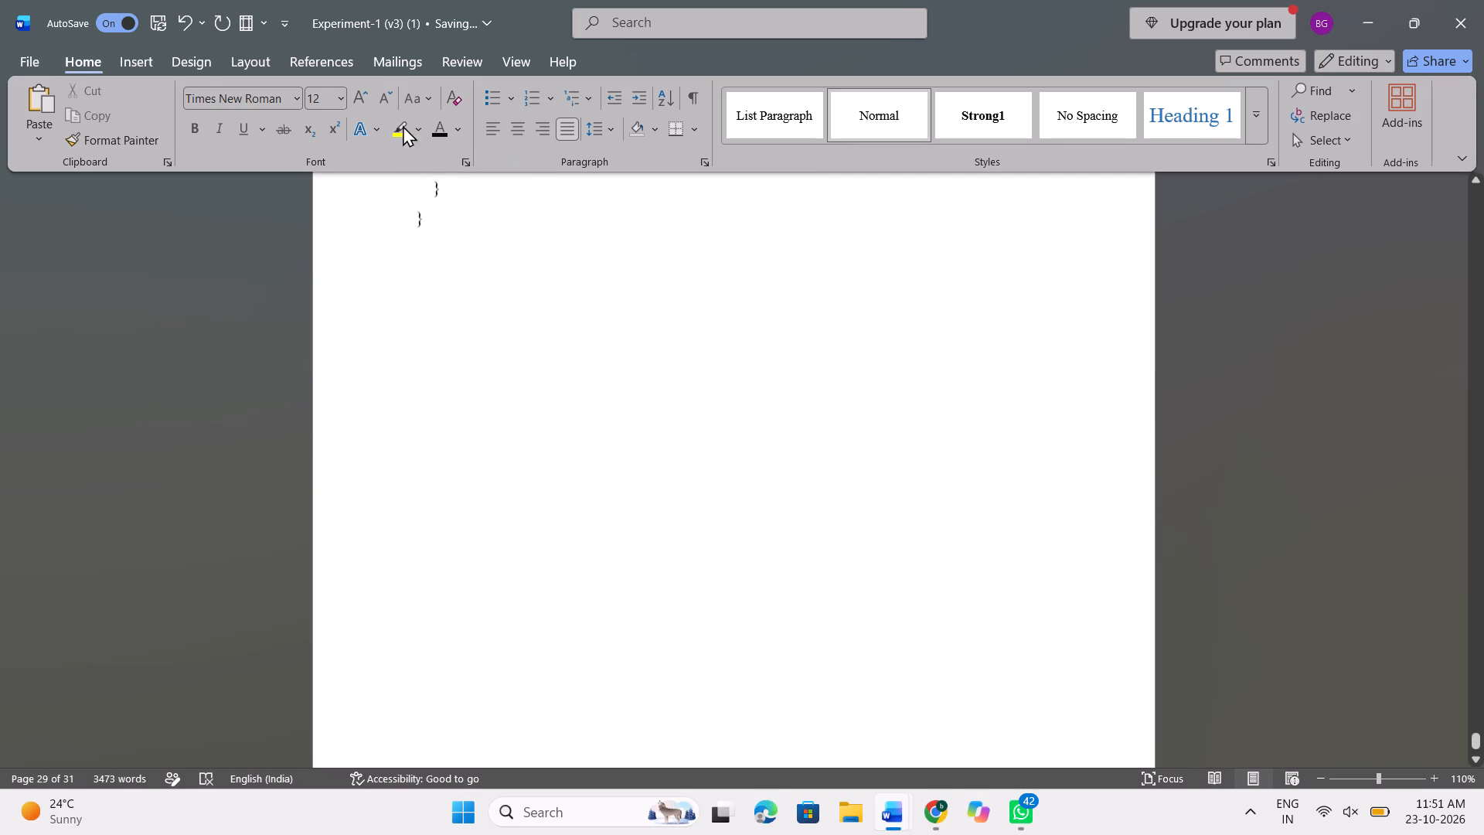
pyautogui.click(434, 216)
pyautogui.press('Return')
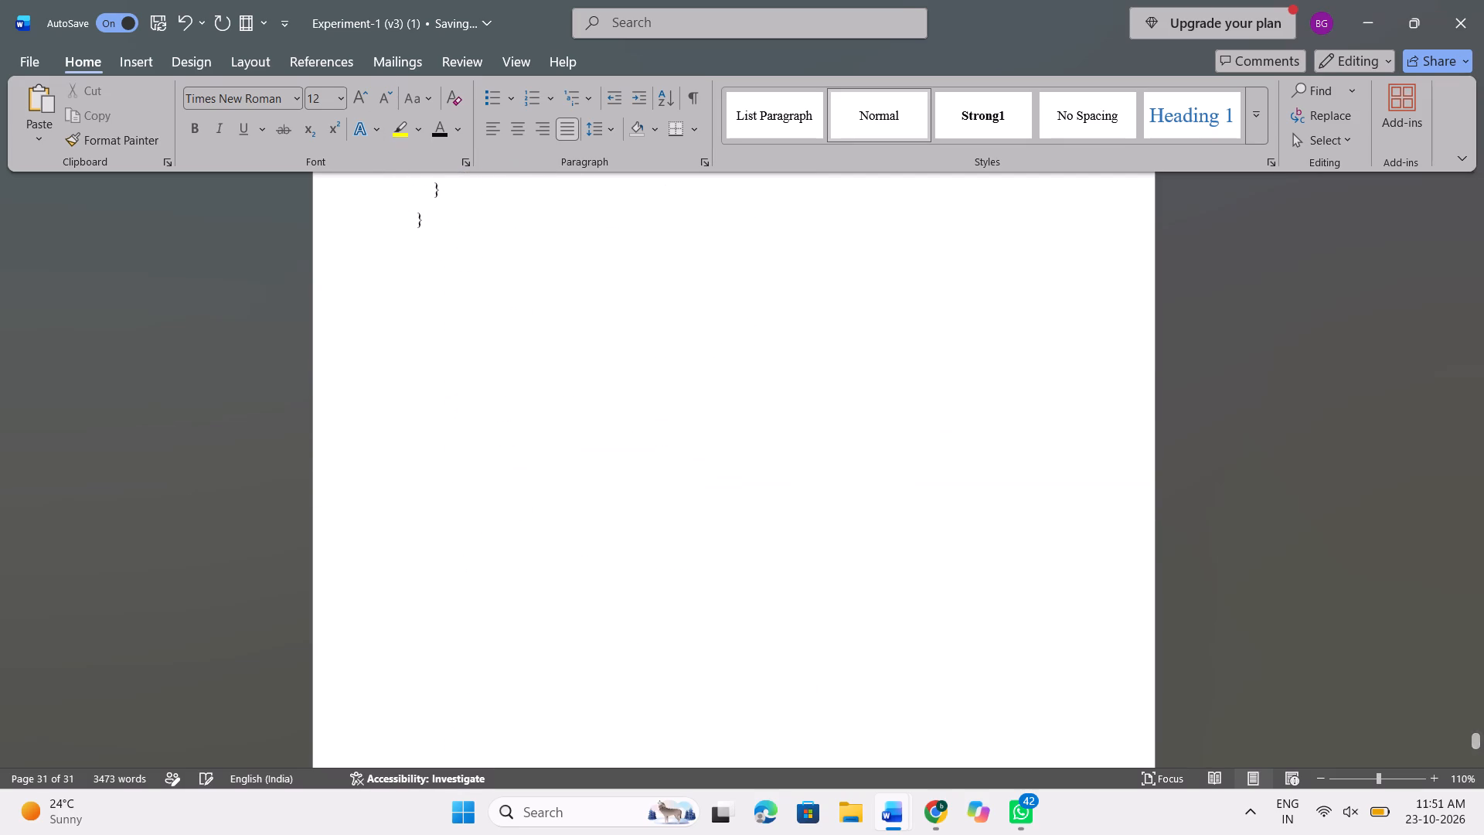
pyautogui.click(139, 56)
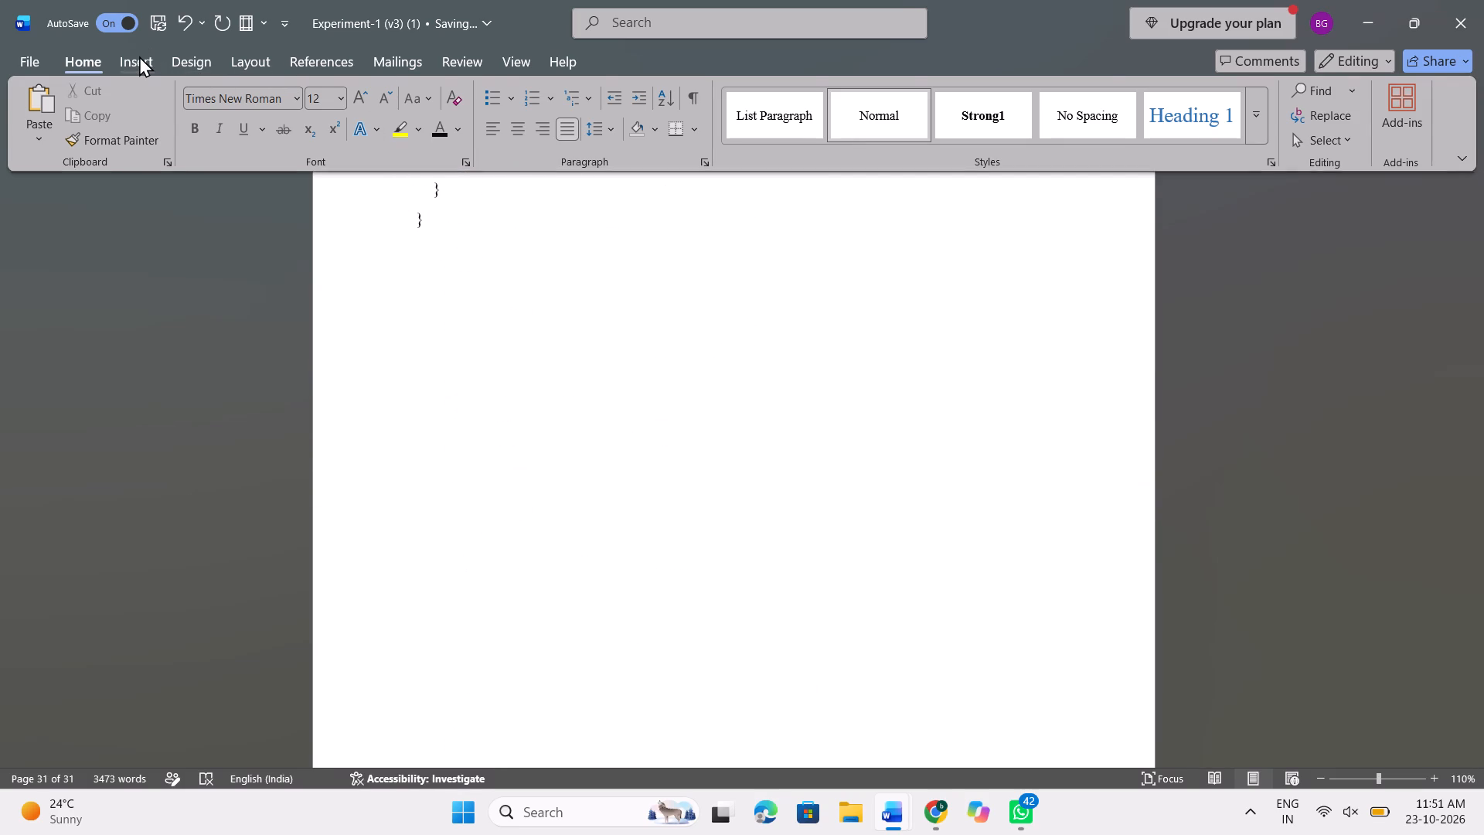
pyautogui.click(218, 127)
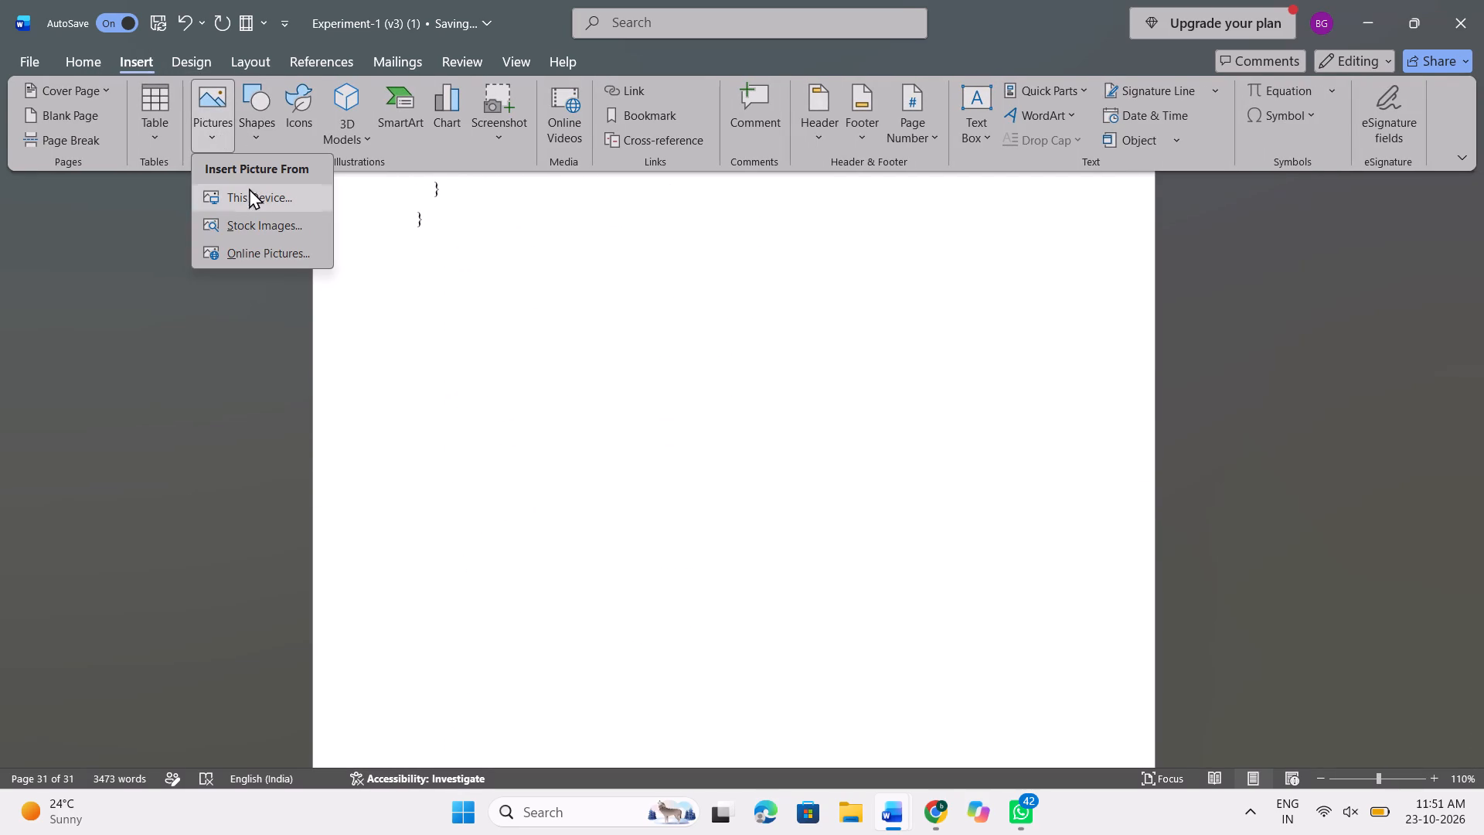
pyautogui.click(256, 201)
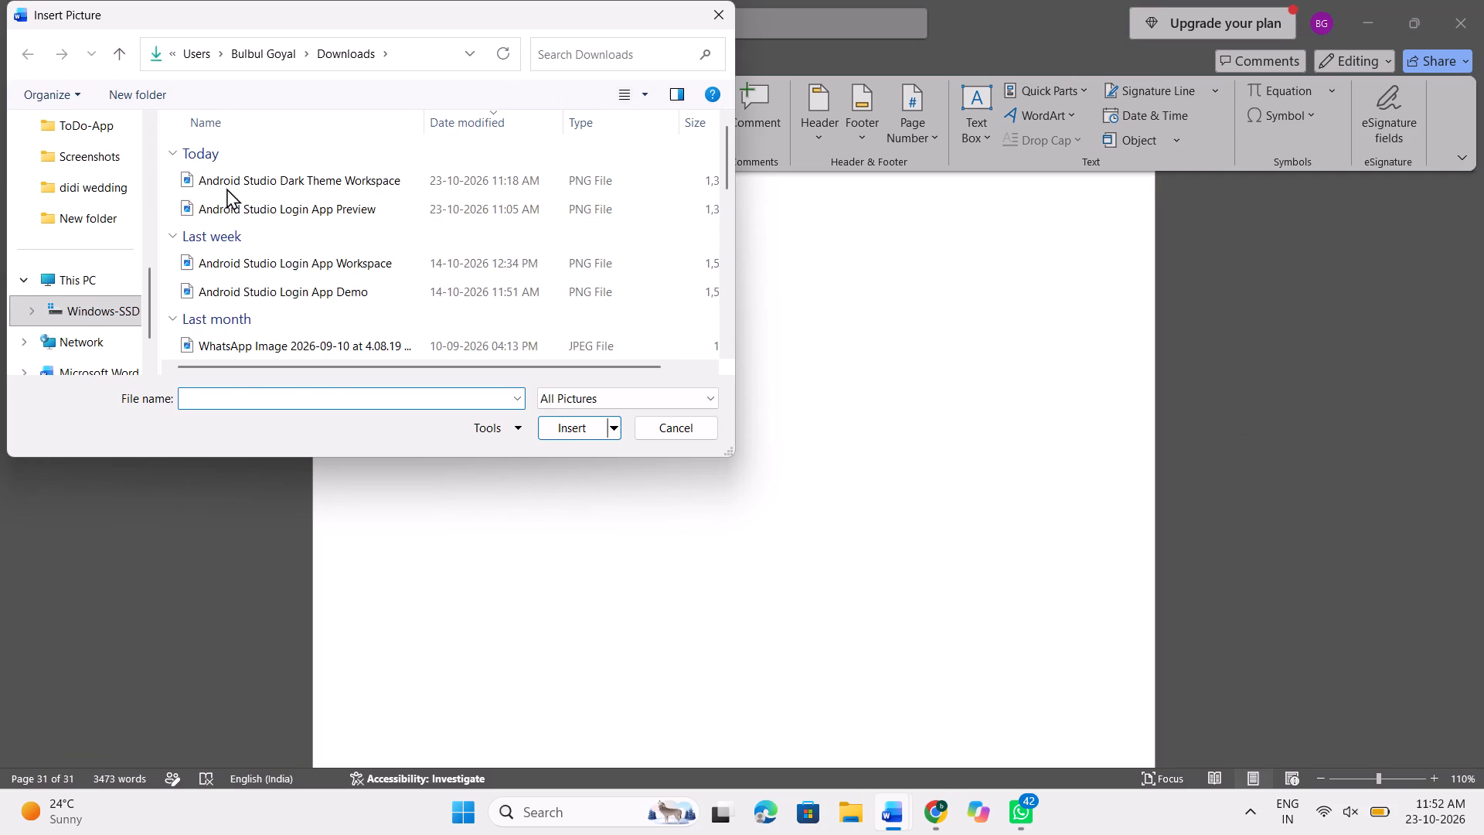
pyautogui.click(252, 184)
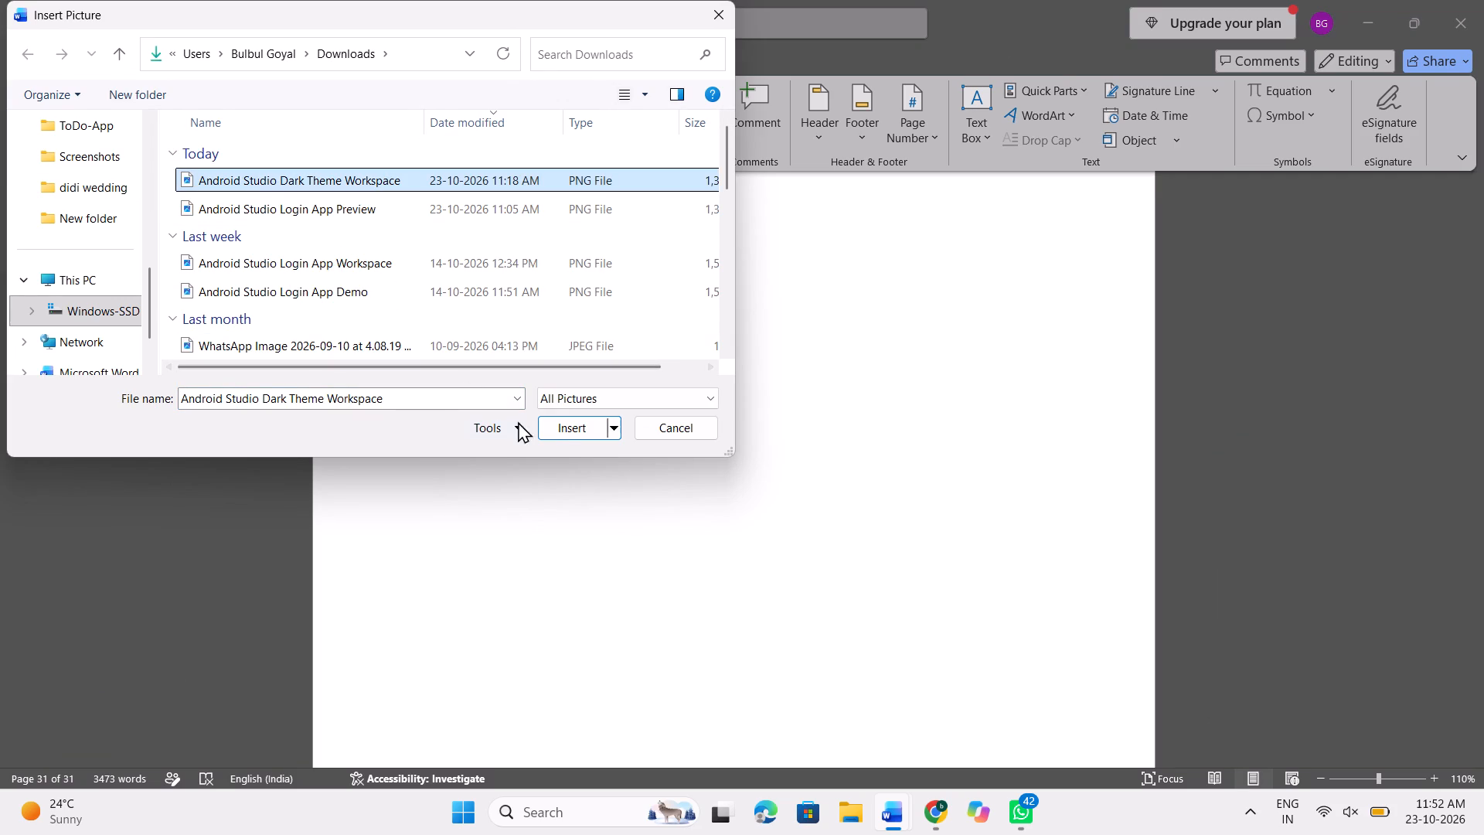
pyautogui.click(571, 429)
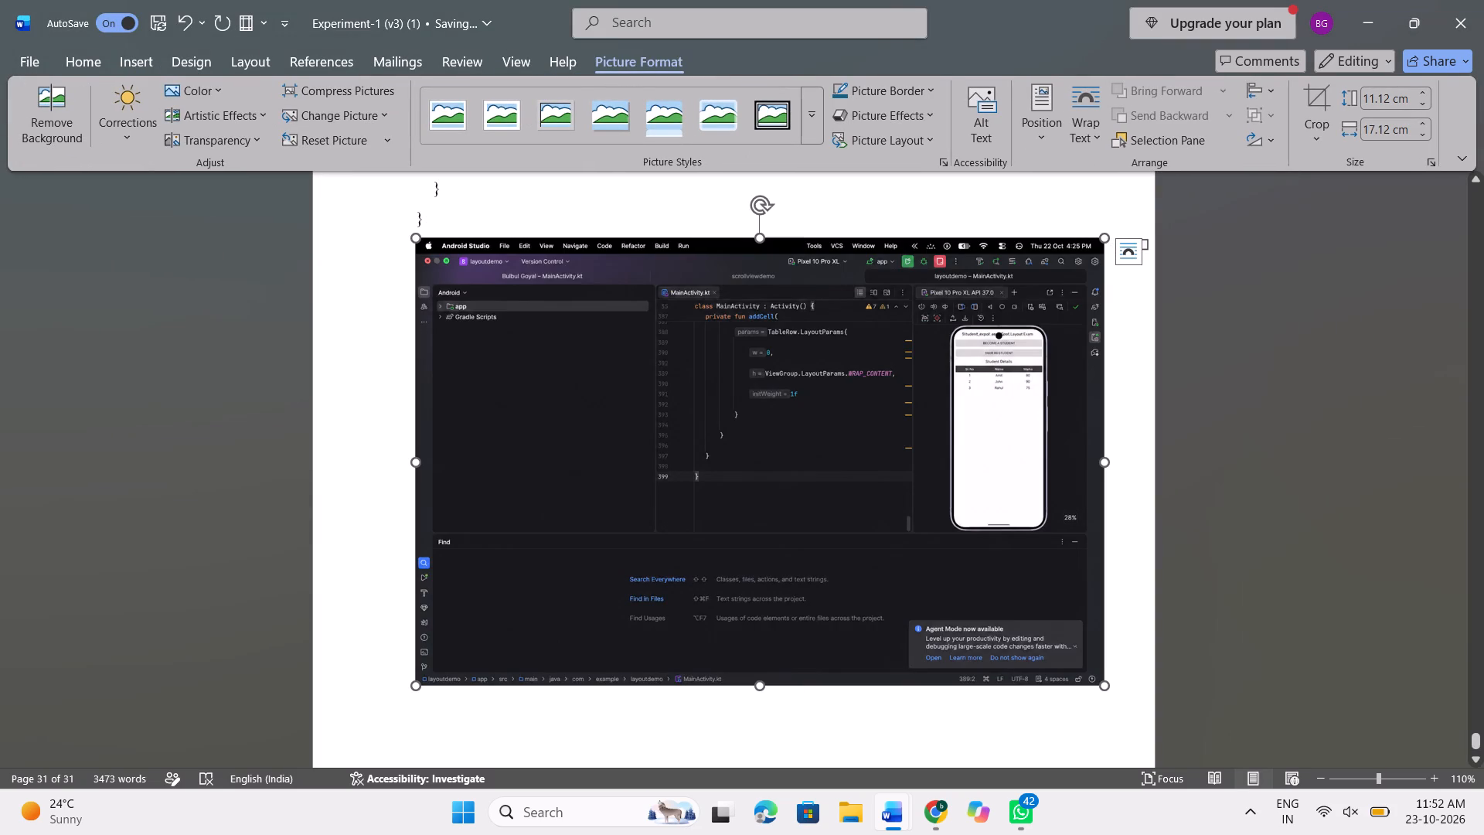
# Enlarge the inserted screenshot to about 12.54 cm high and 17.49 cm wide.
pyautogui.scroll(-1, 627, 506)
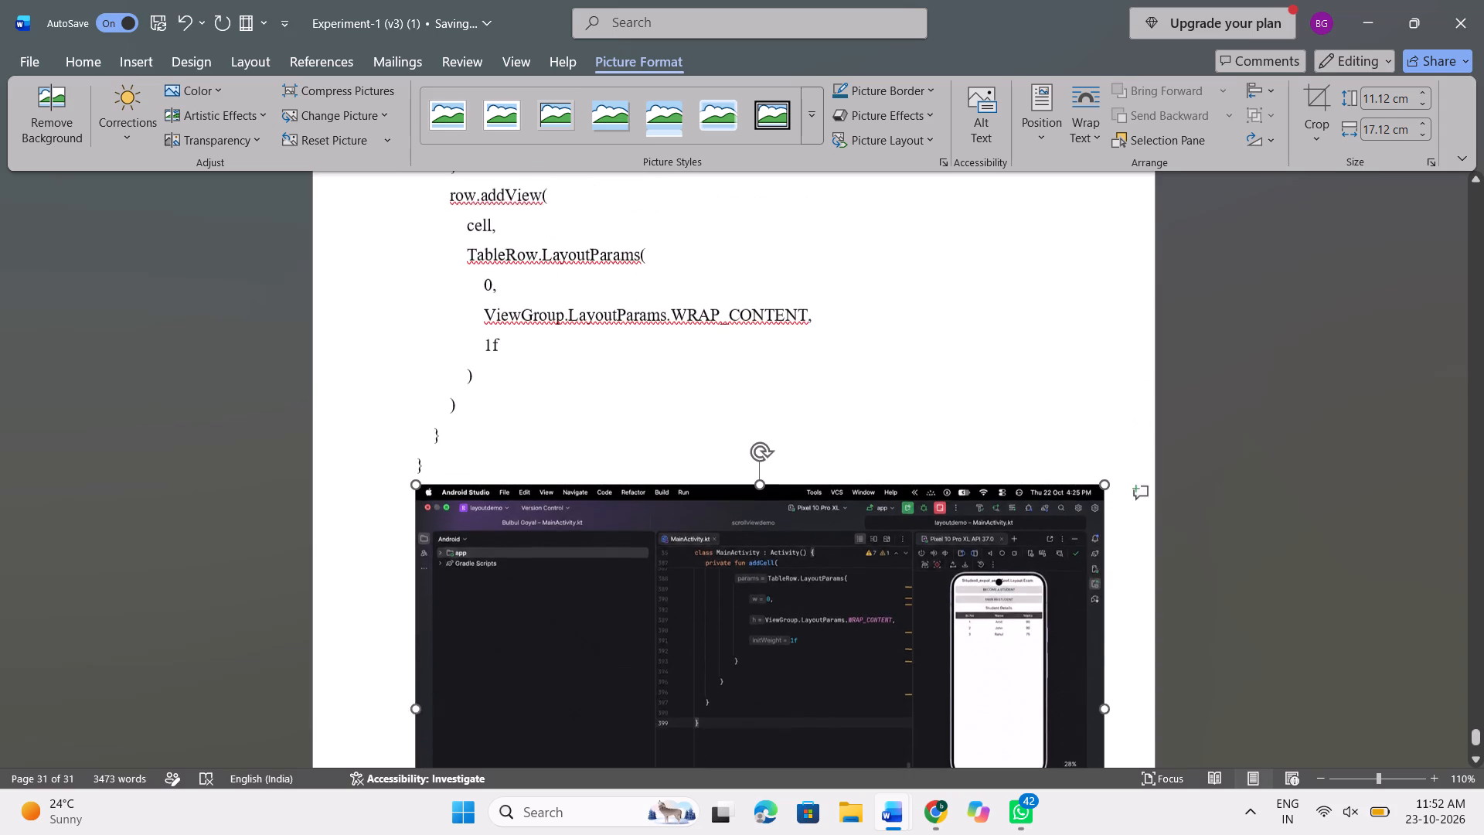
pyautogui.scroll(-1, 627, 506)
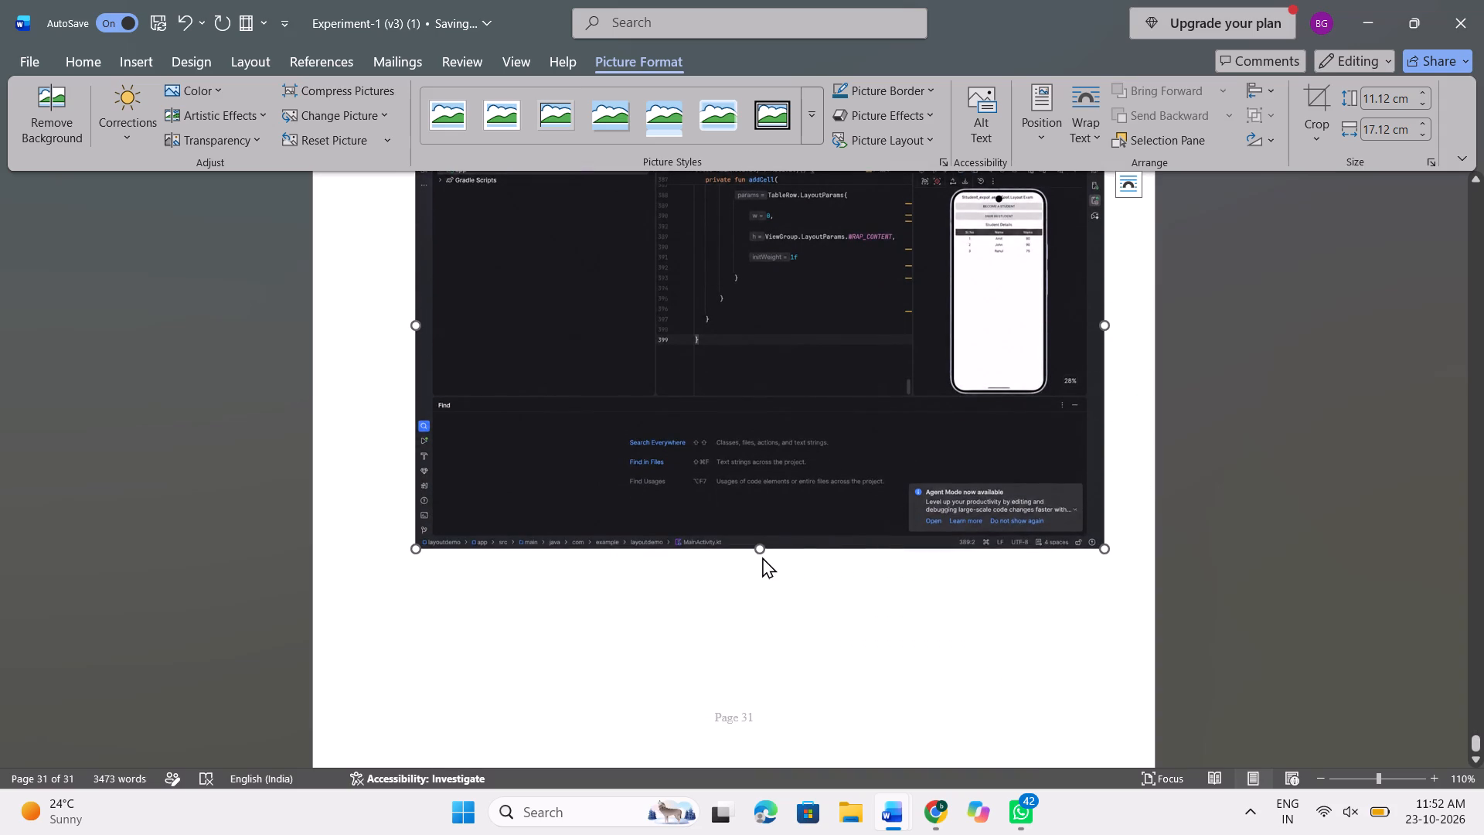
pyautogui.moveTo(762, 548); pyautogui.dragTo(772, 595)
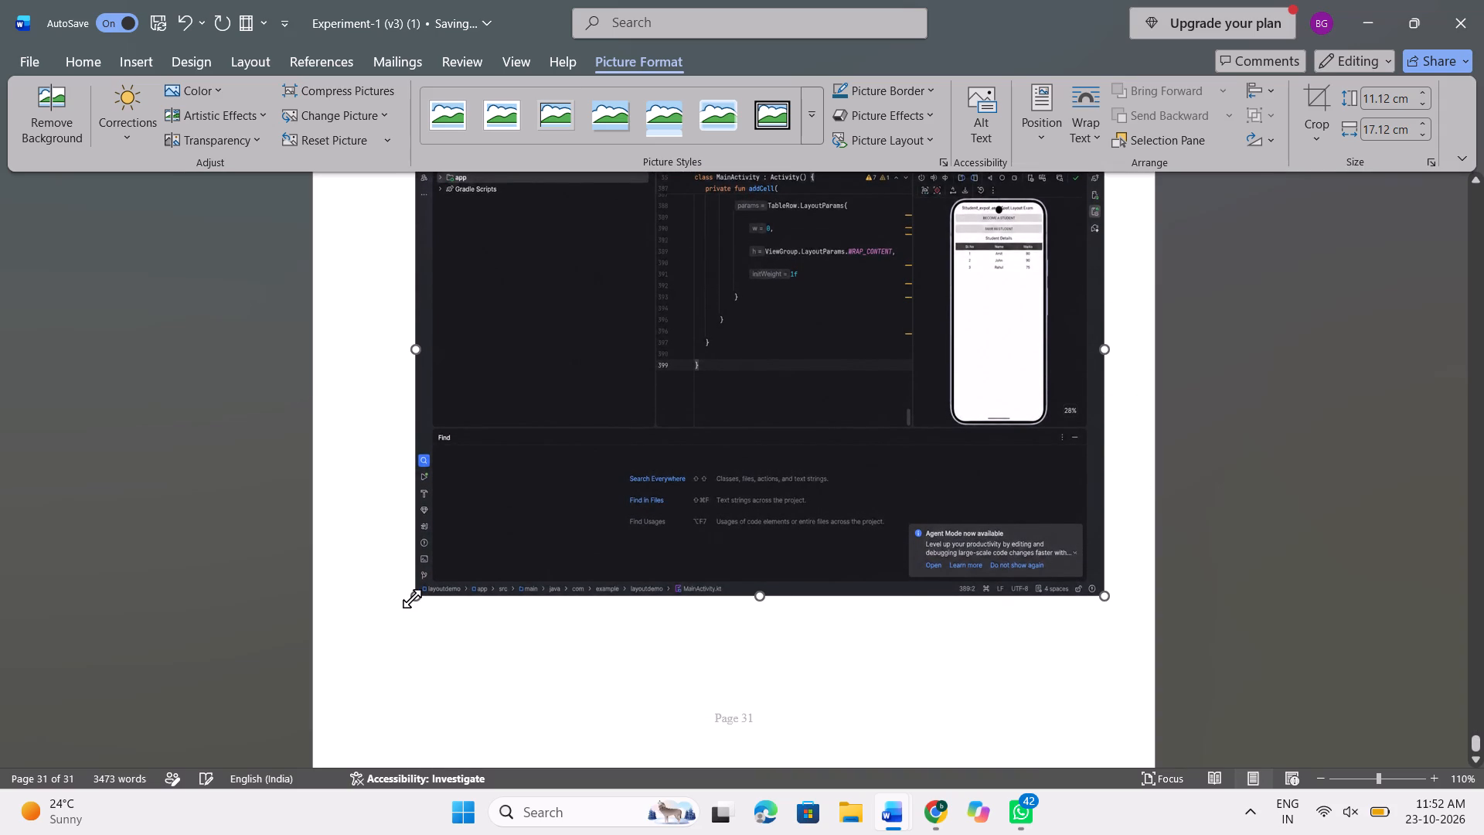
pyautogui.moveTo(412, 598); pyautogui.dragTo(394, 608)
# Add two empty paragraphs after the screenshot, continuing the document onto a new page.
pyautogui.click(820, 698)
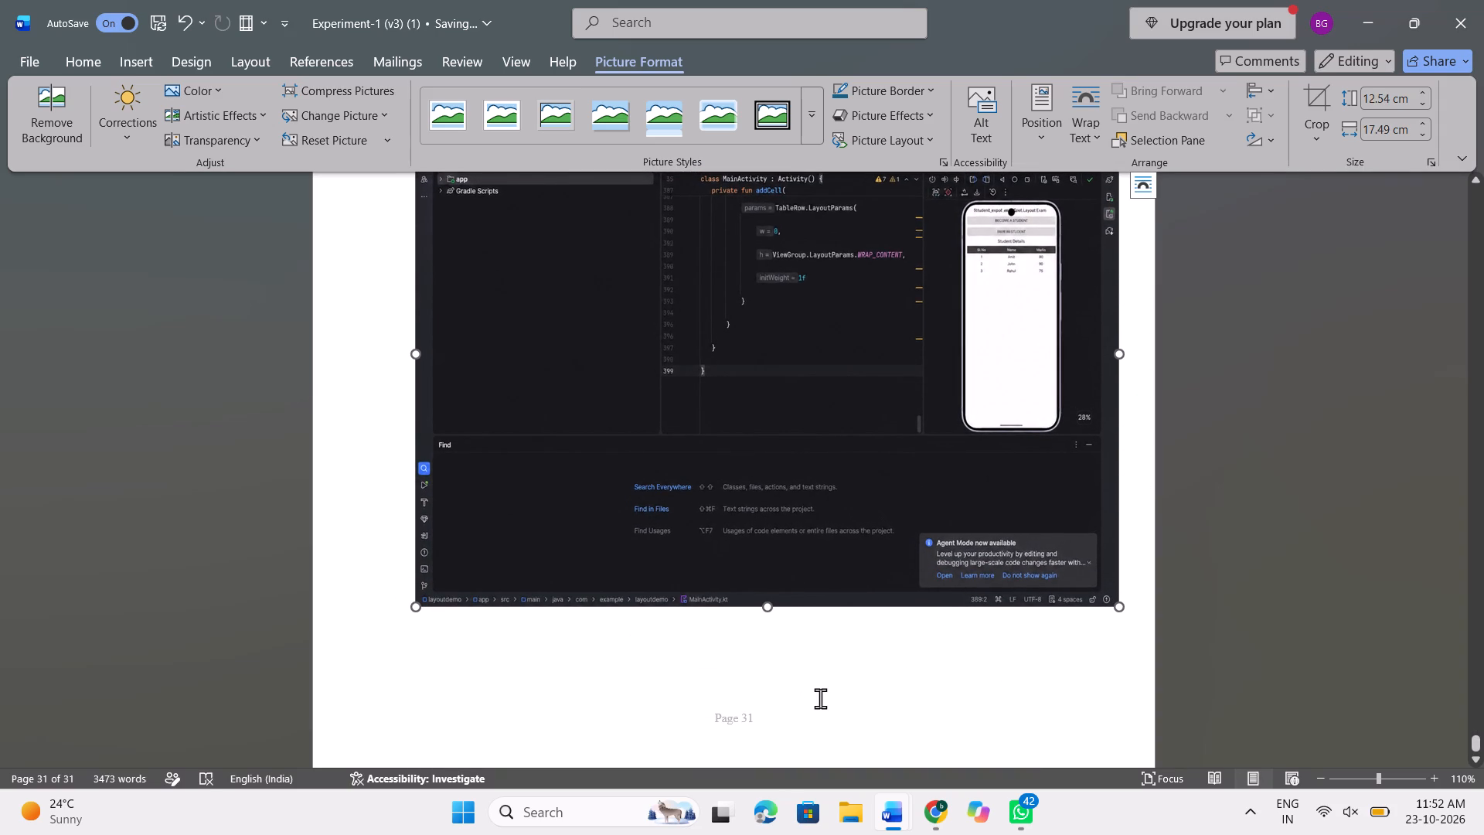
pyautogui.scroll(-1, 820, 698)
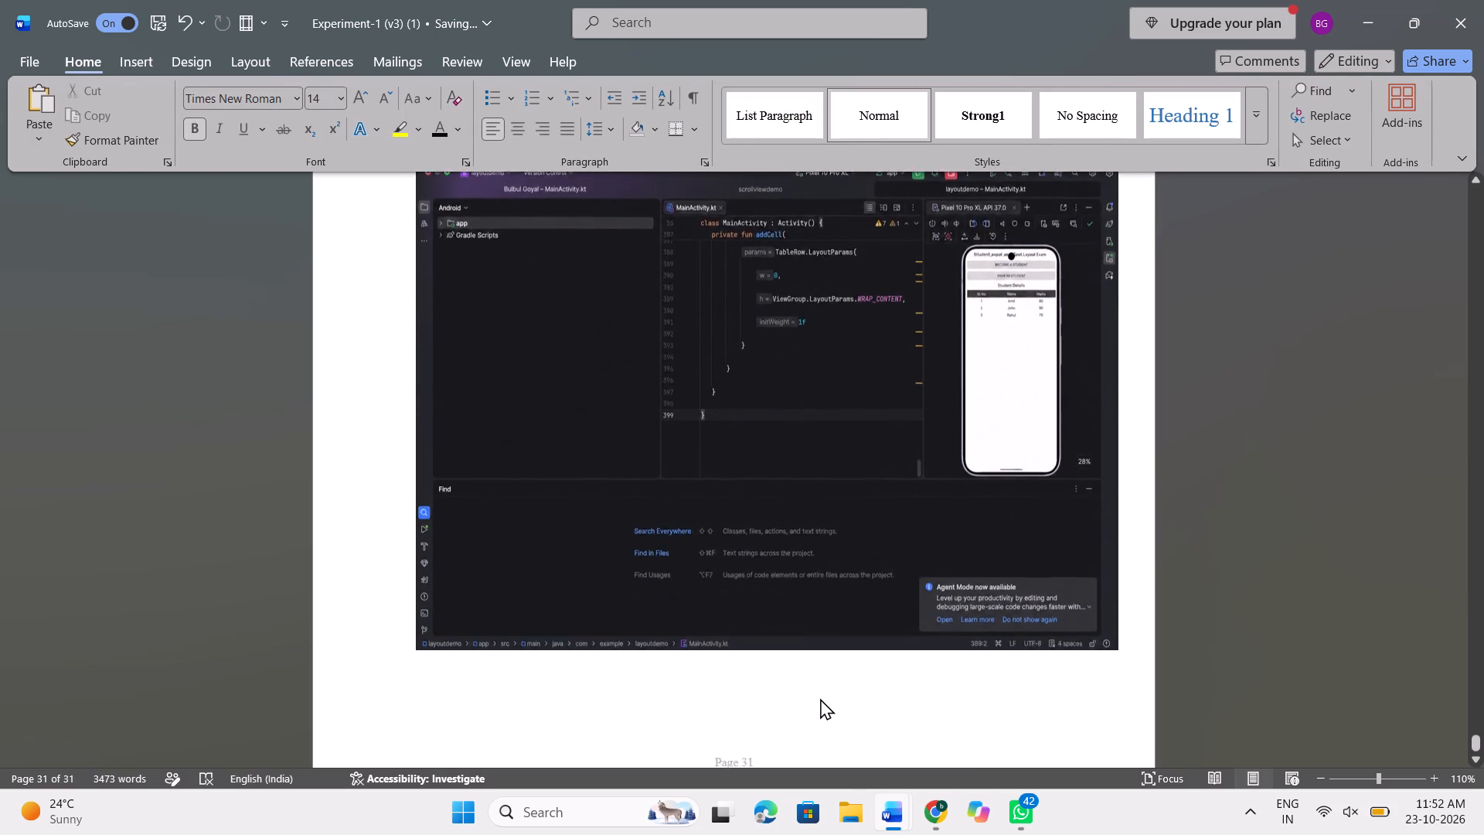
pyautogui.scroll(-2, 820, 698)
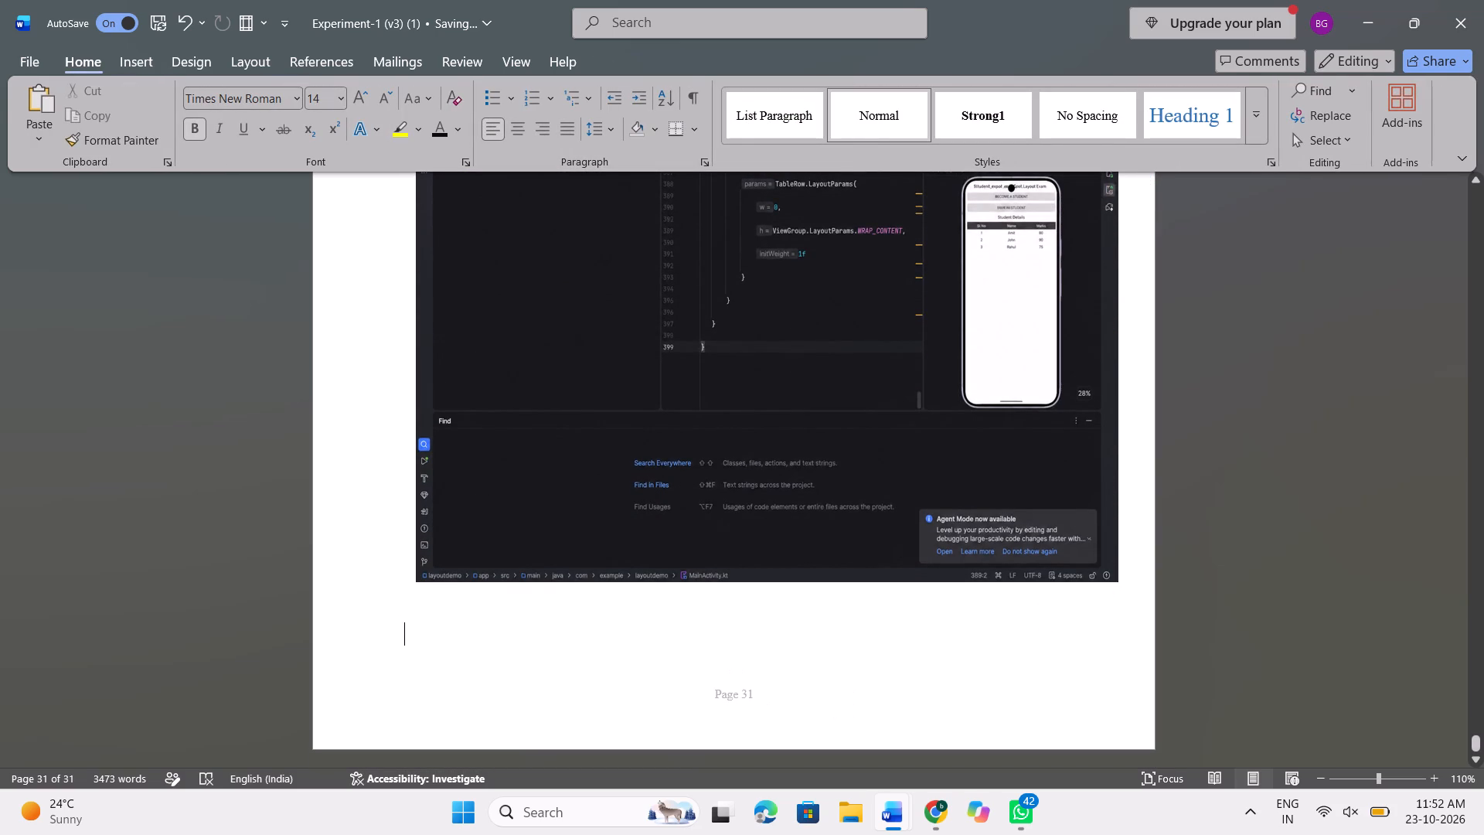
pyautogui.press('Return')
pyautogui.press('Return')
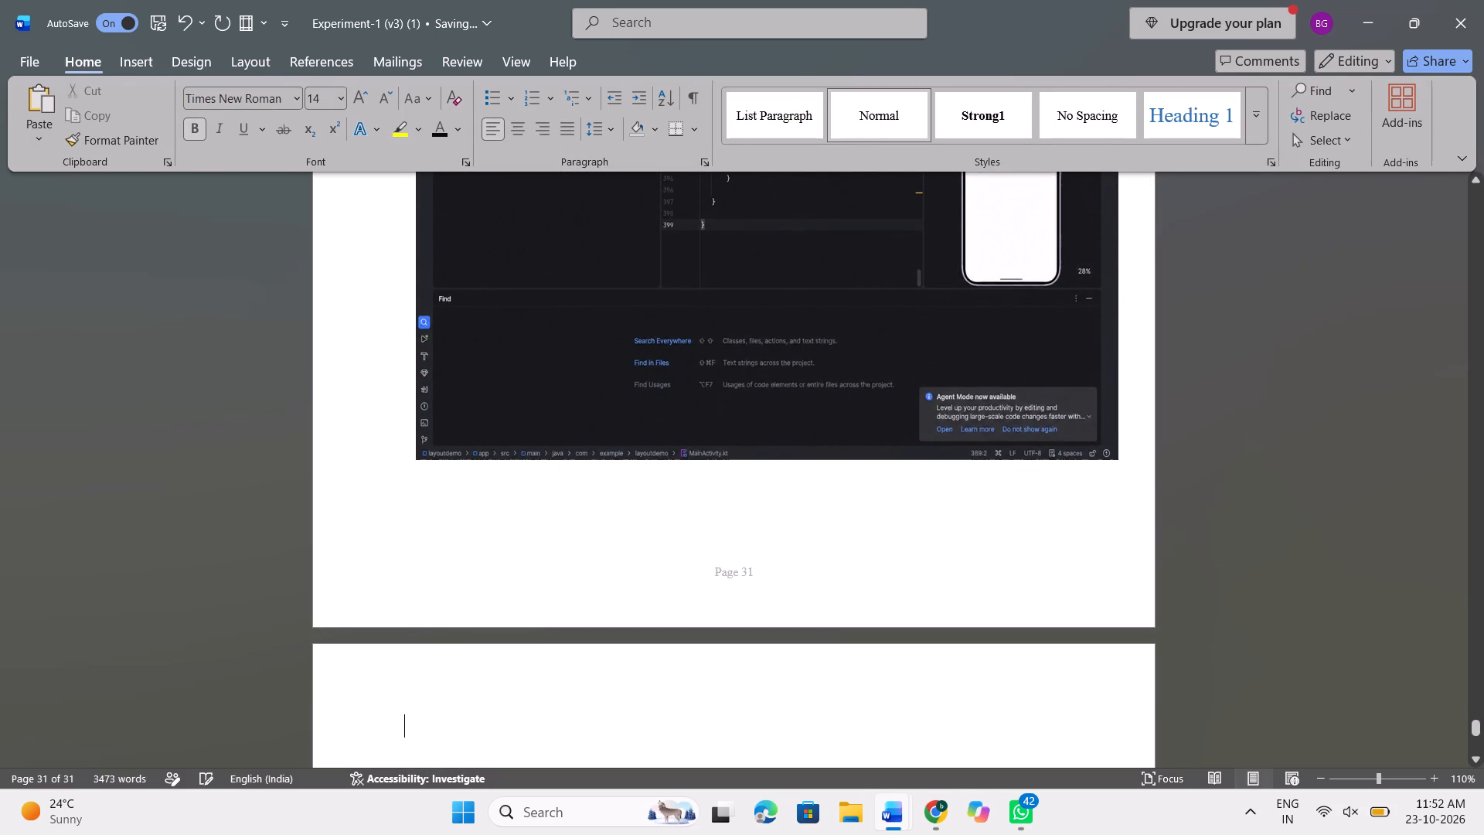
# Copy the "Experiment – 8" heading and paste it at the top of the new blank page after the screenshot.
pyautogui.scroll(8, 450, 639)
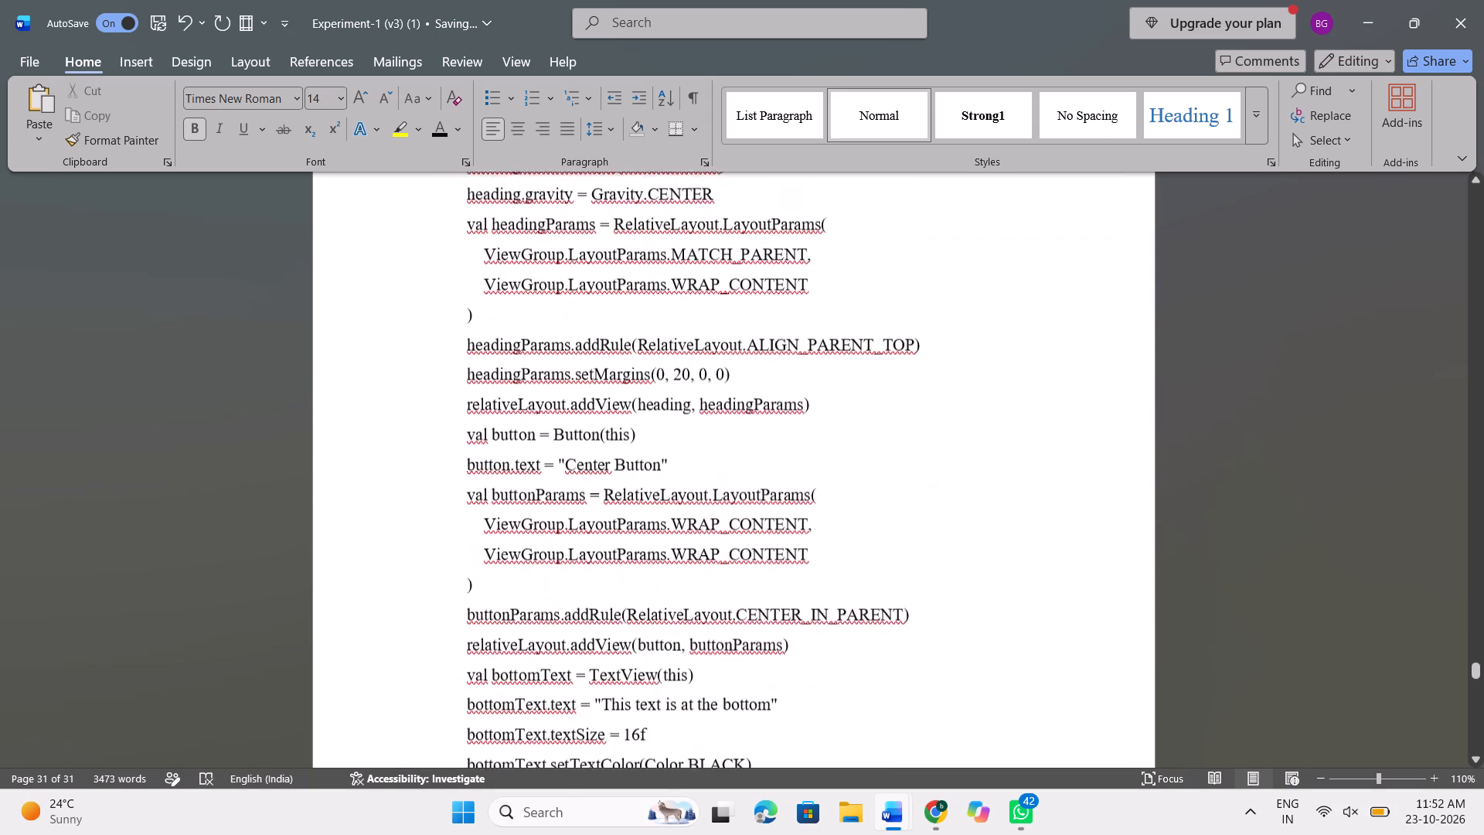
pyautogui.scroll(4, 450, 639)
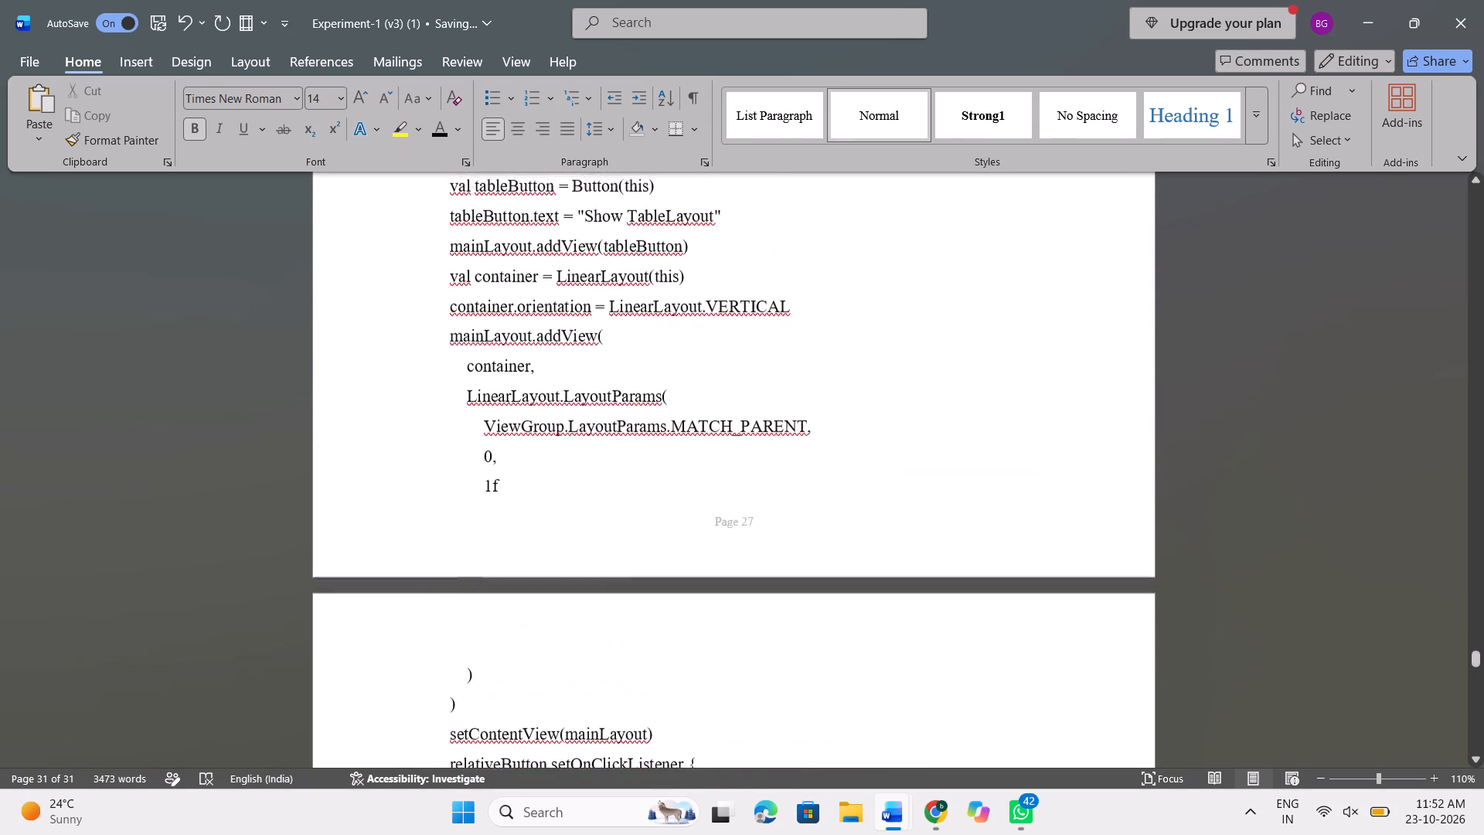
pyautogui.scroll(6, 450, 639)
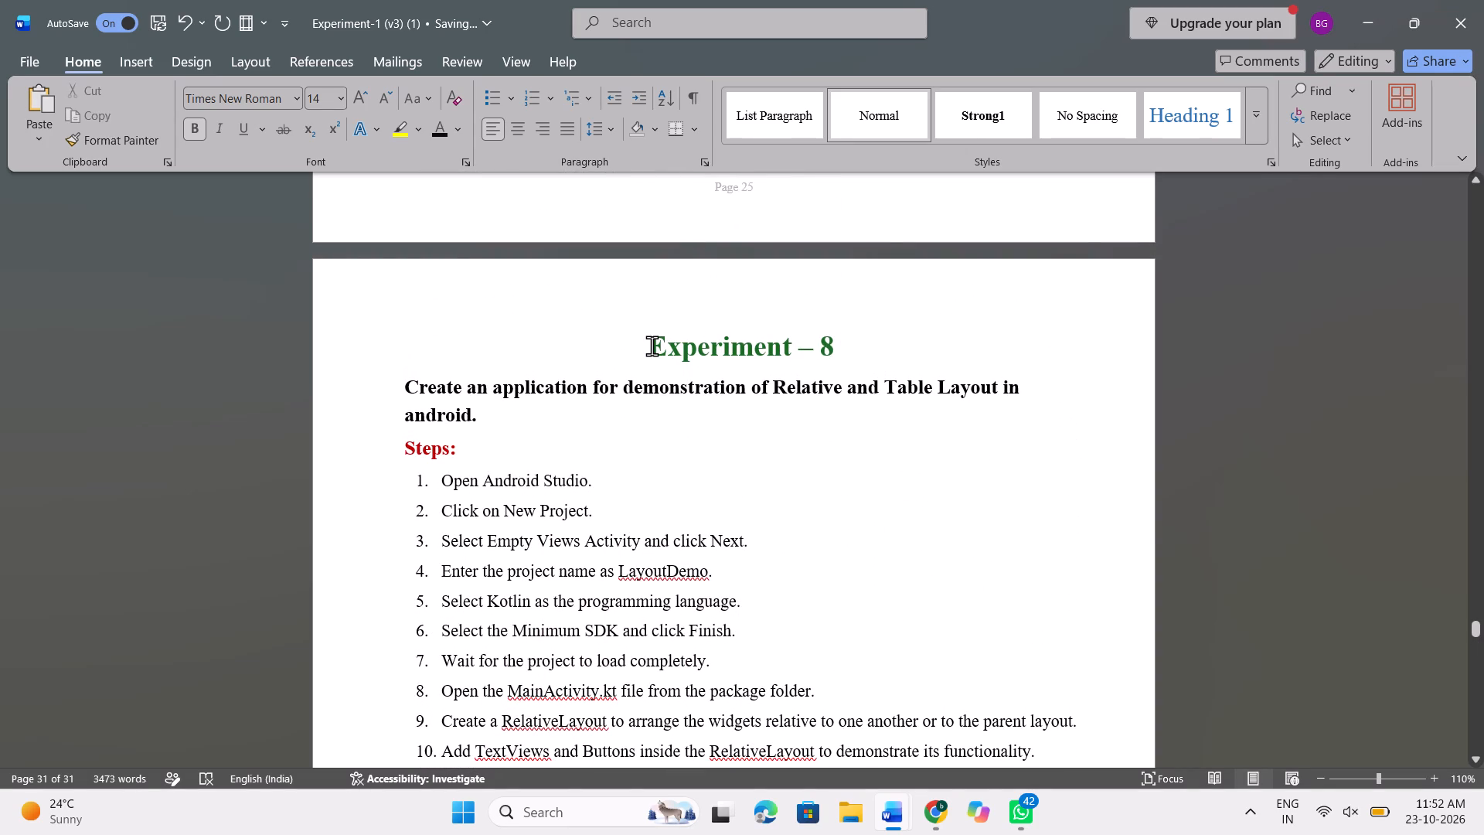
pyautogui.moveTo(652, 346); pyautogui.dragTo(851, 359)
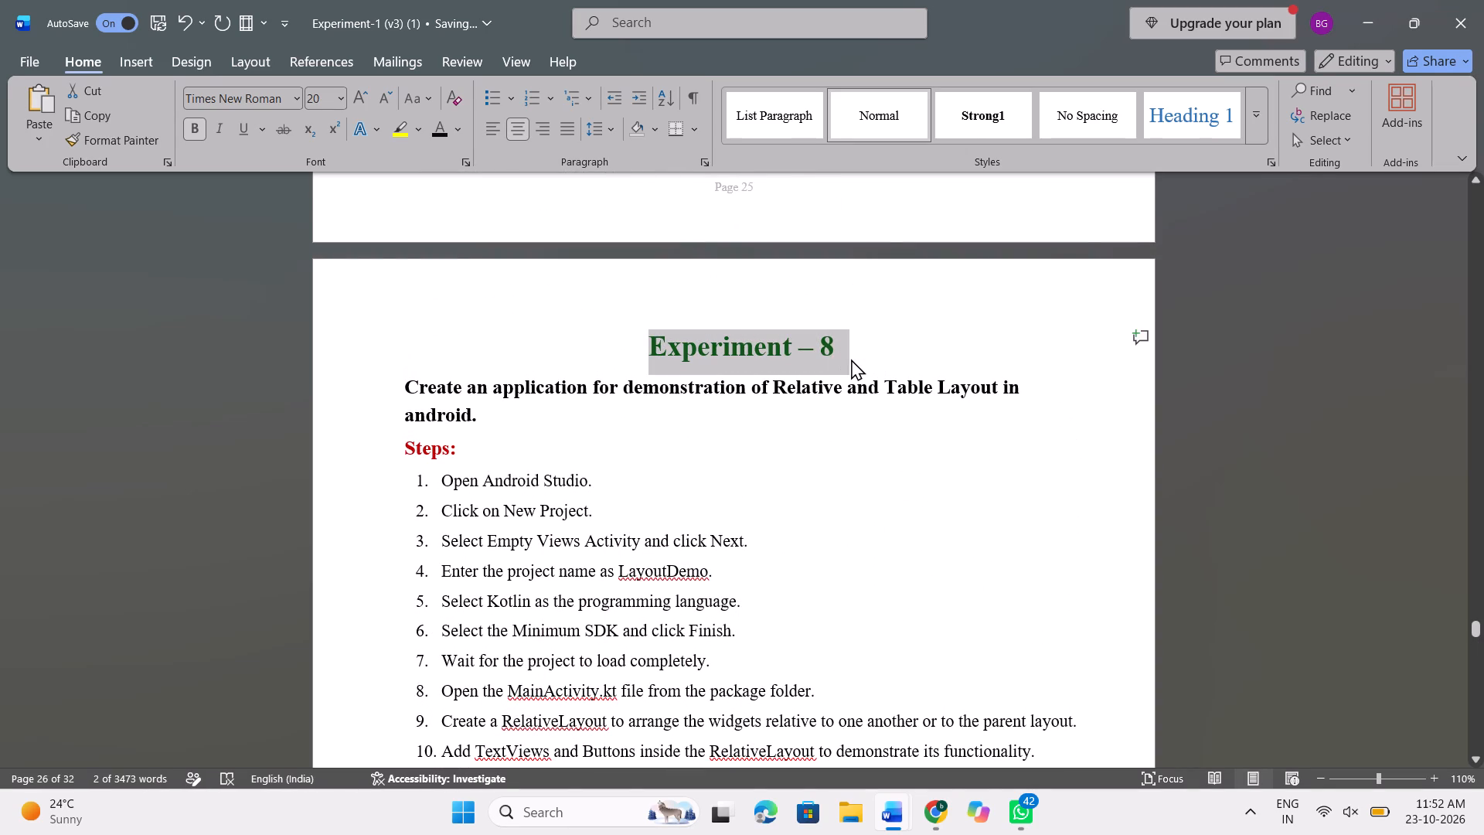
pyautogui.hotkey('ctrl', 'c')
pyautogui.scroll(-15, 867, 574)
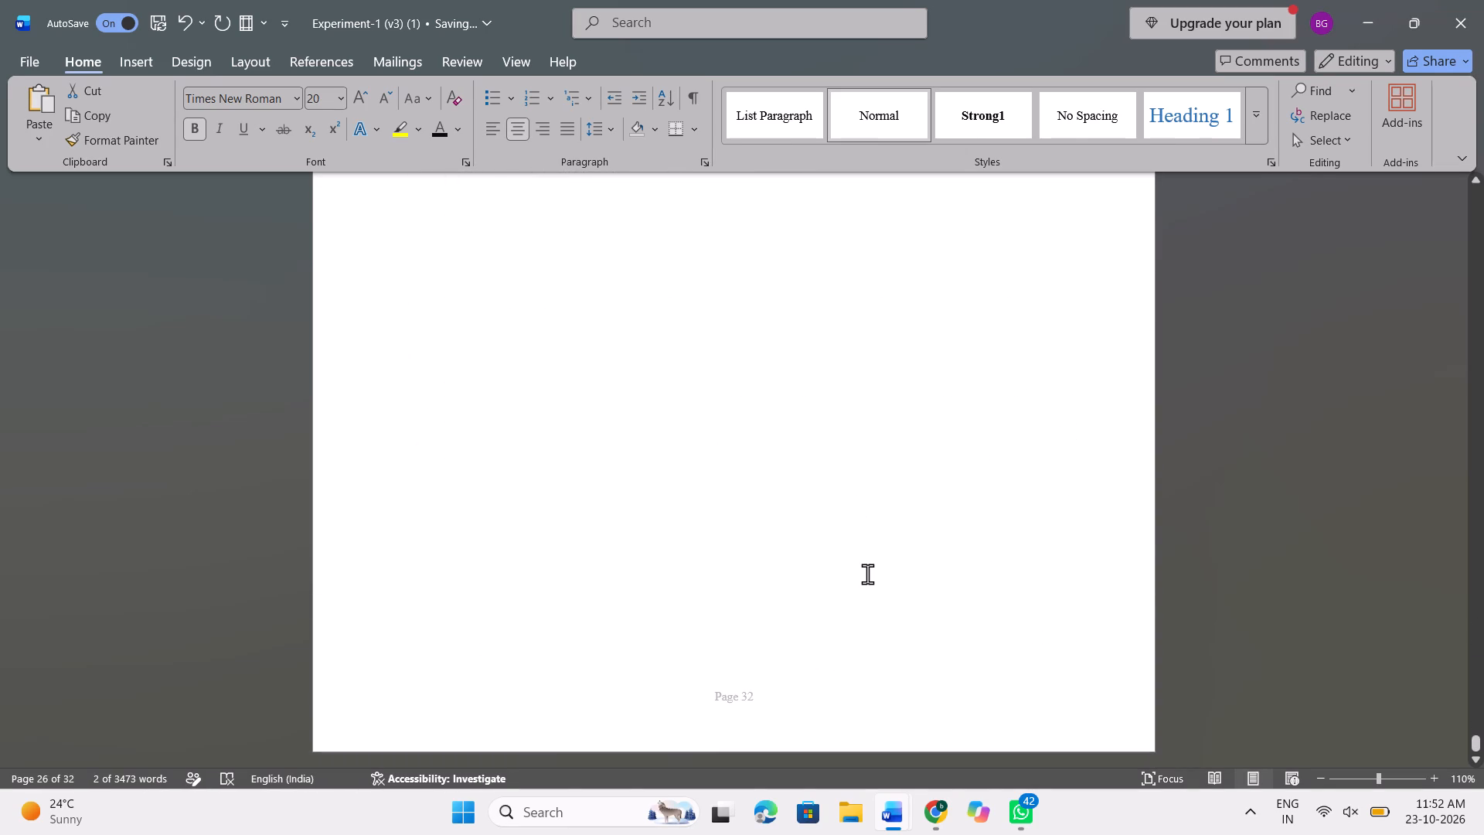
pyautogui.scroll(2, 867, 574)
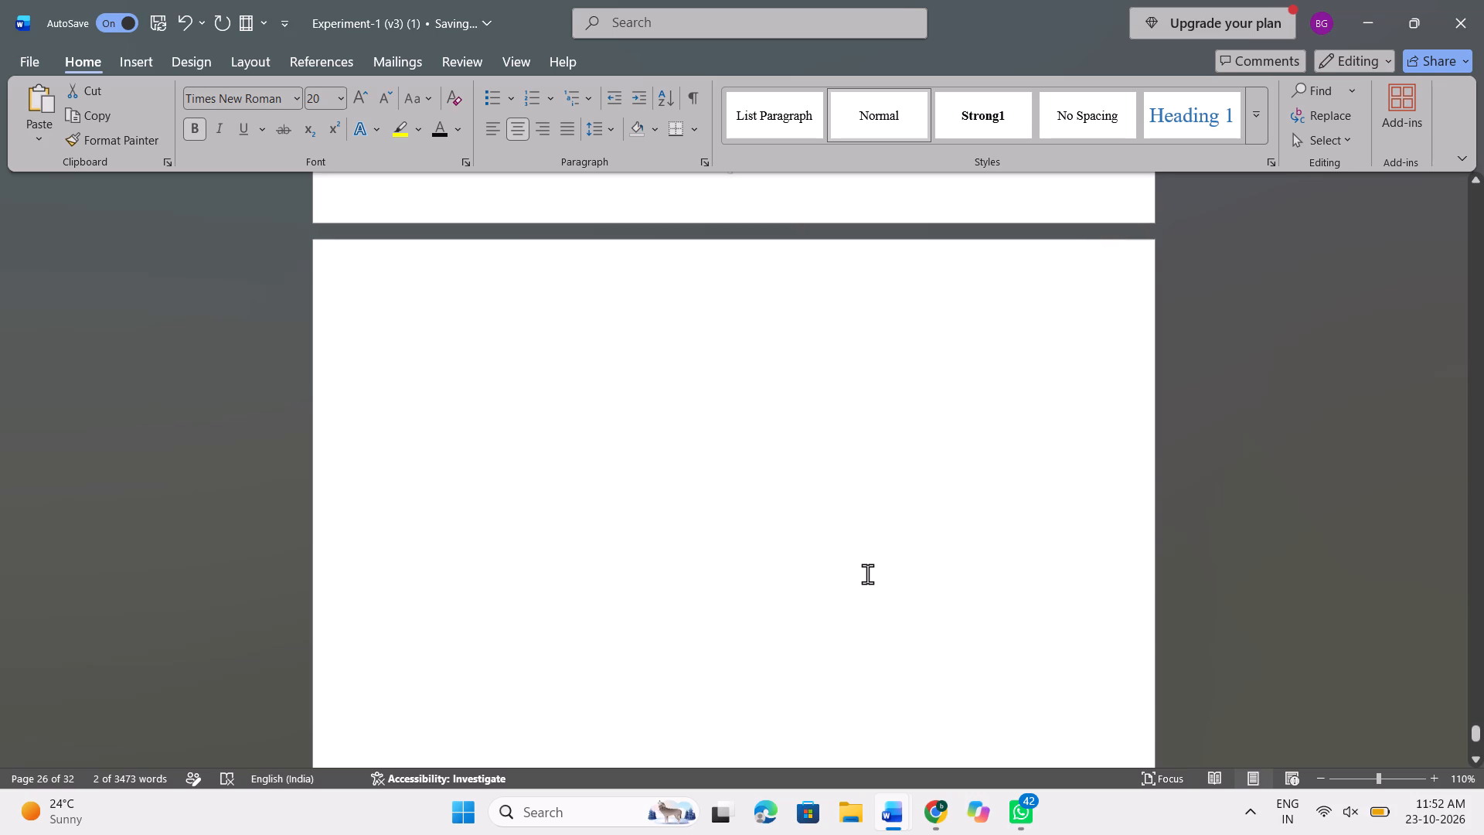
pyautogui.scroll(1, 867, 574)
pyautogui.click(674, 324)
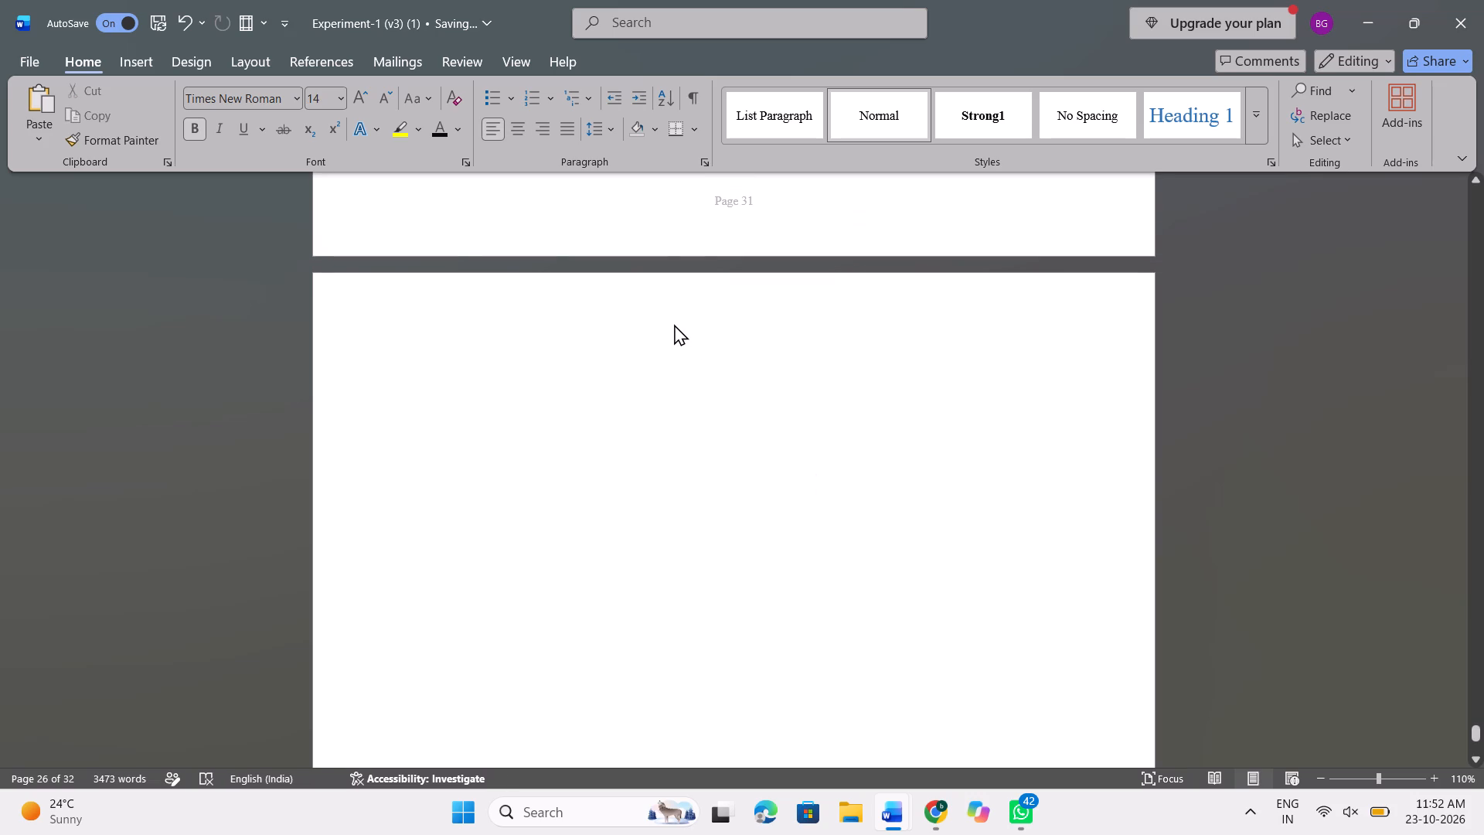
pyautogui.hotkey('ctrl', 'v')
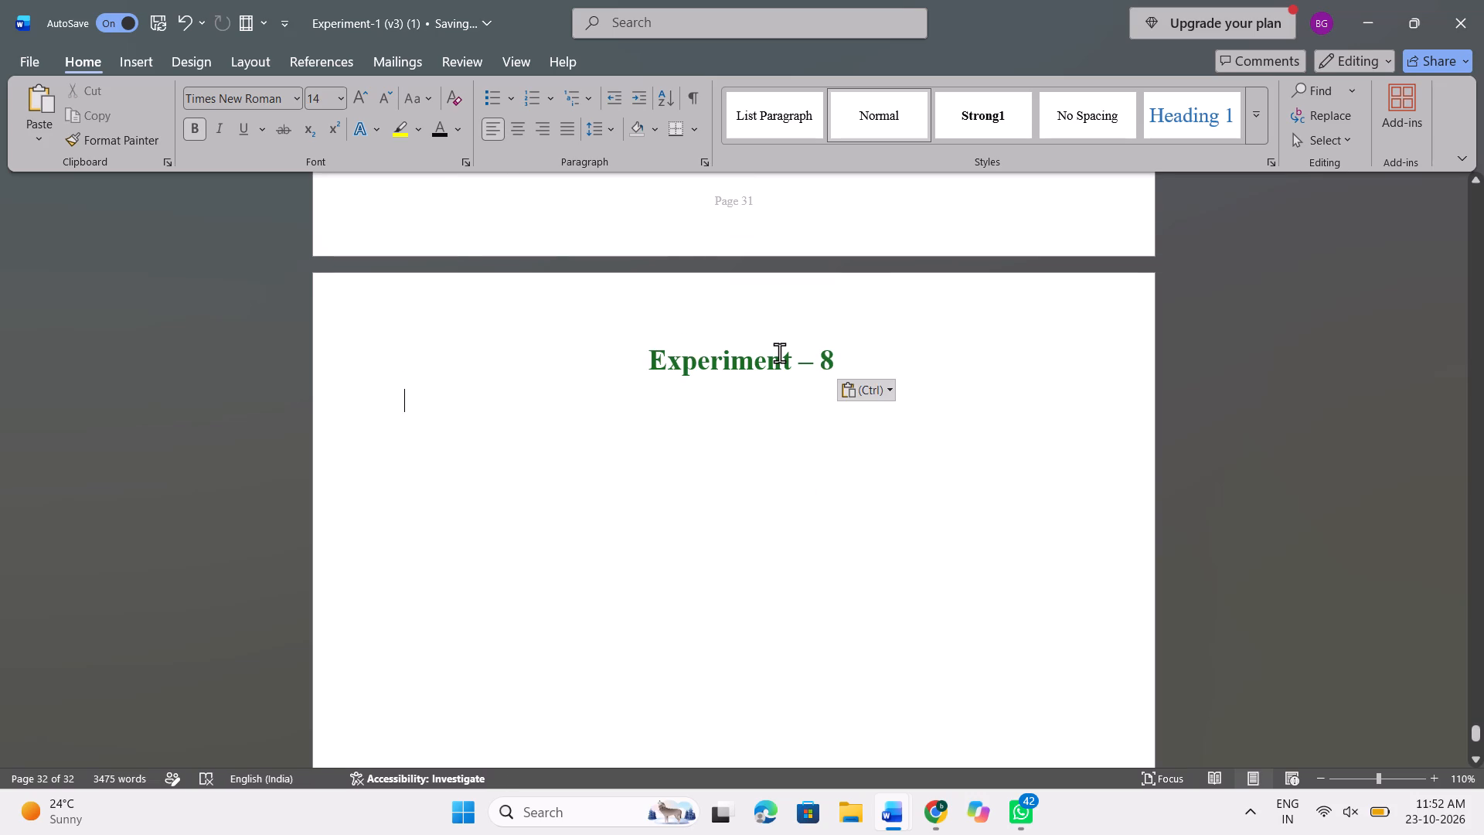
# Change the experiment number in the pasted heading to 9.
pyautogui.click(847, 364)
pyautogui.press('BackSpace')
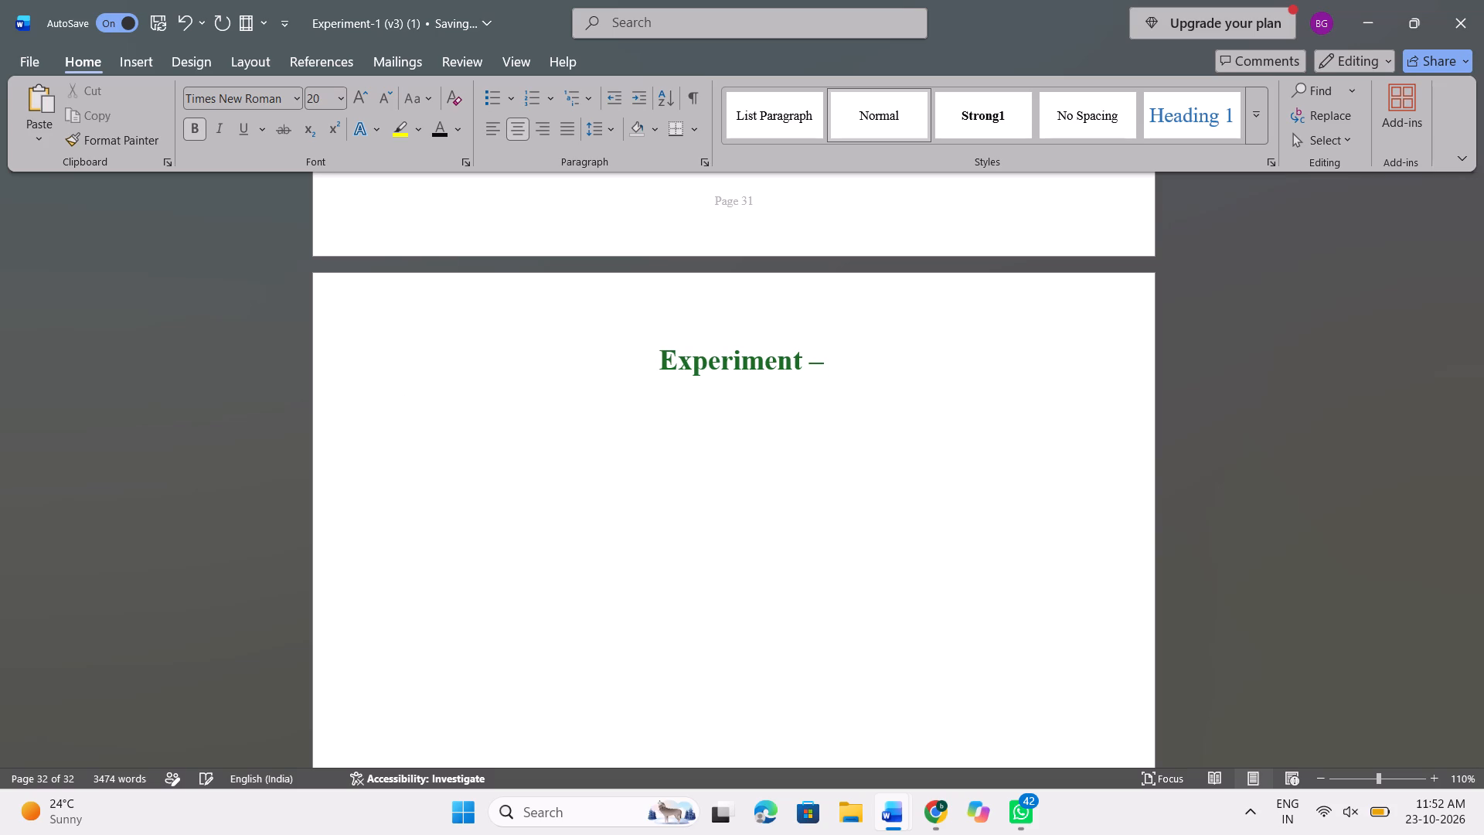
pyautogui.press('9')
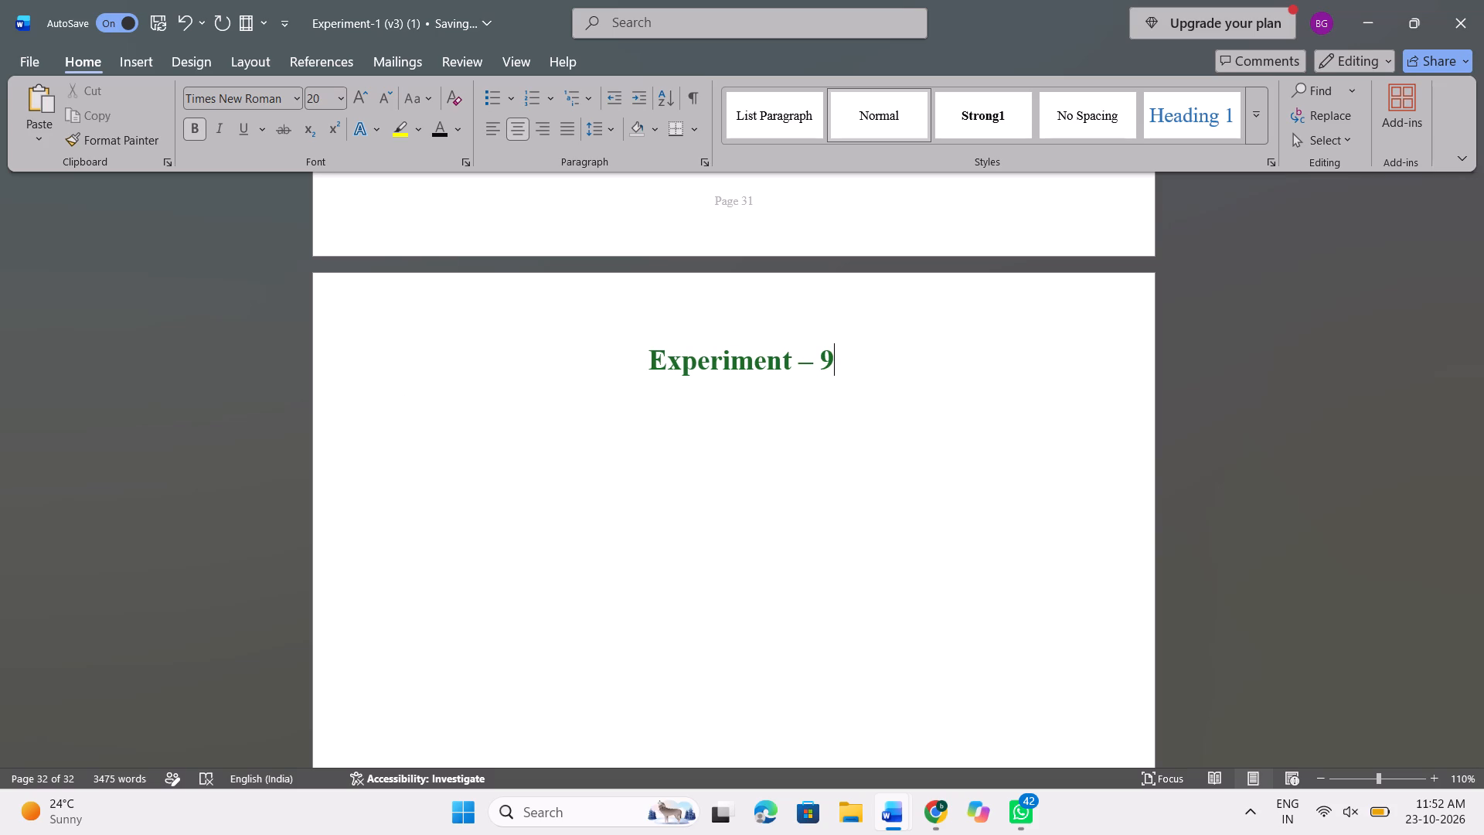
pyautogui.press('Return')
pyautogui.press('BackSpace')
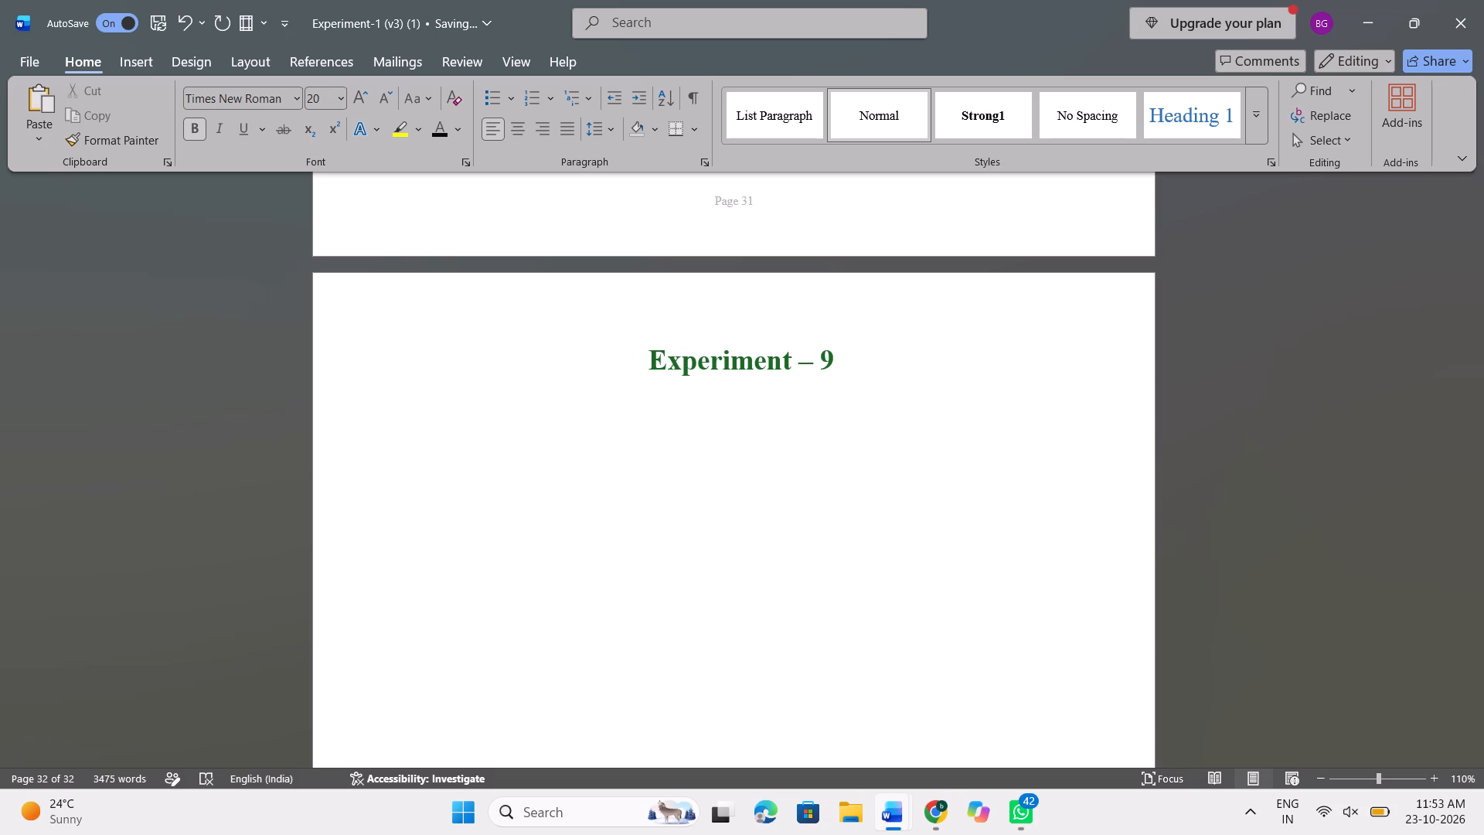
pyautogui.click(864, 366)
# Begin the text on the empty line below the "Experiment – 9" heading with "h".
pyautogui.click(468, 404)
pyautogui.write('h')
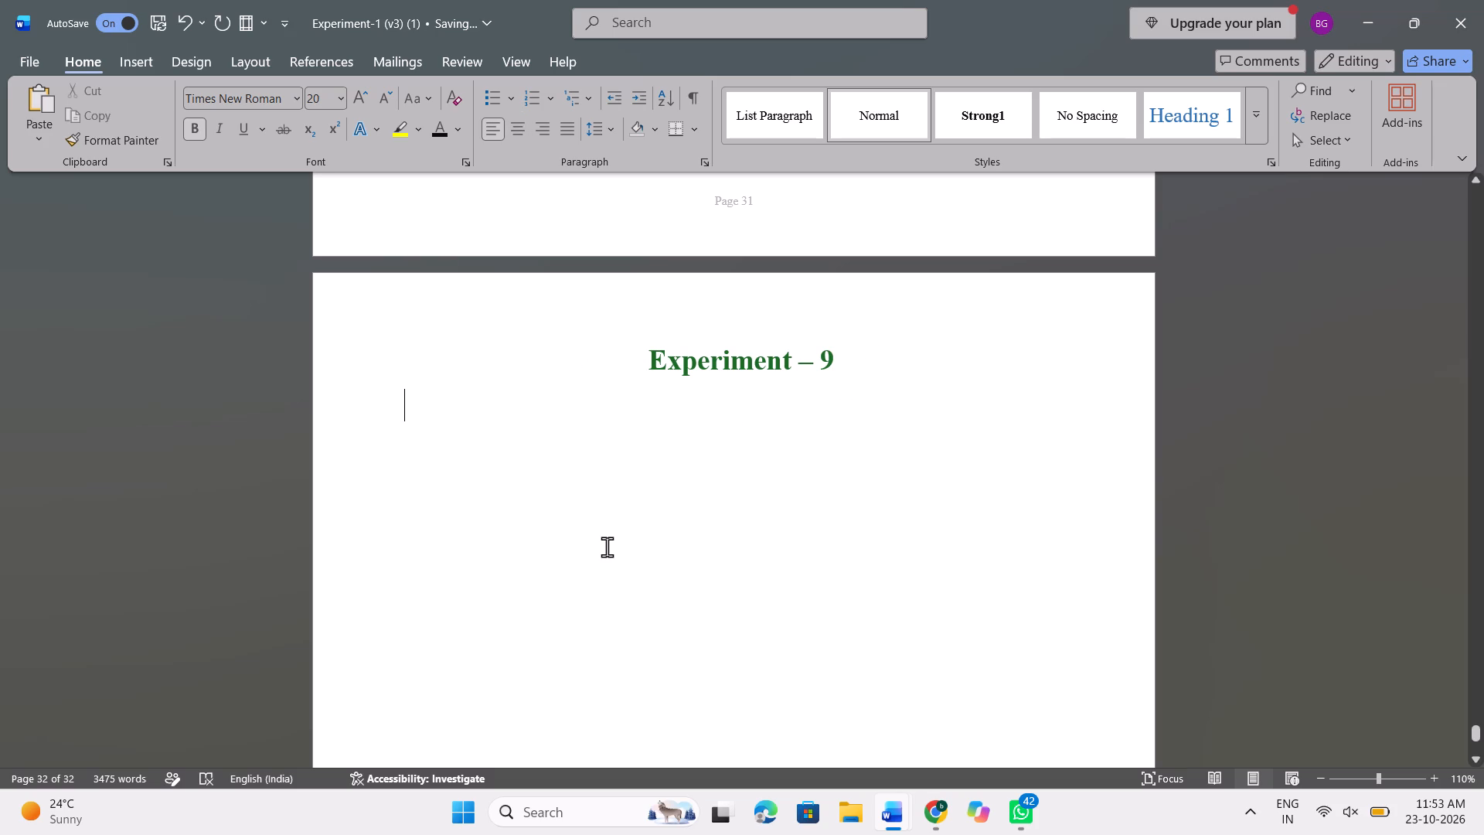
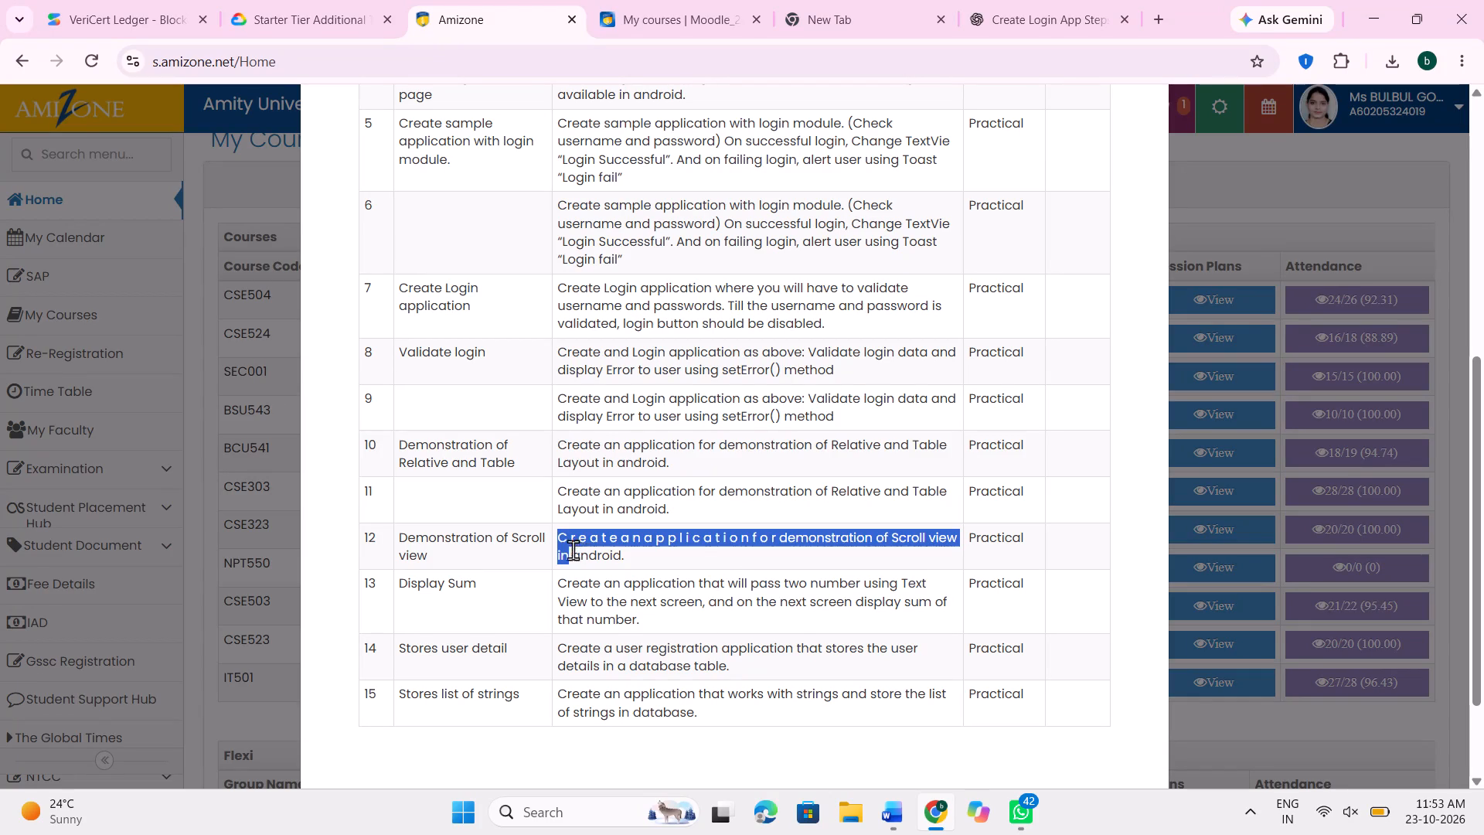
# Copy the full Scroll view description from row 12 of the session plan and paste it below the "Experiment – 9" heading in Word.
pyautogui.moveTo(573, 550); pyautogui.dragTo(635, 557)
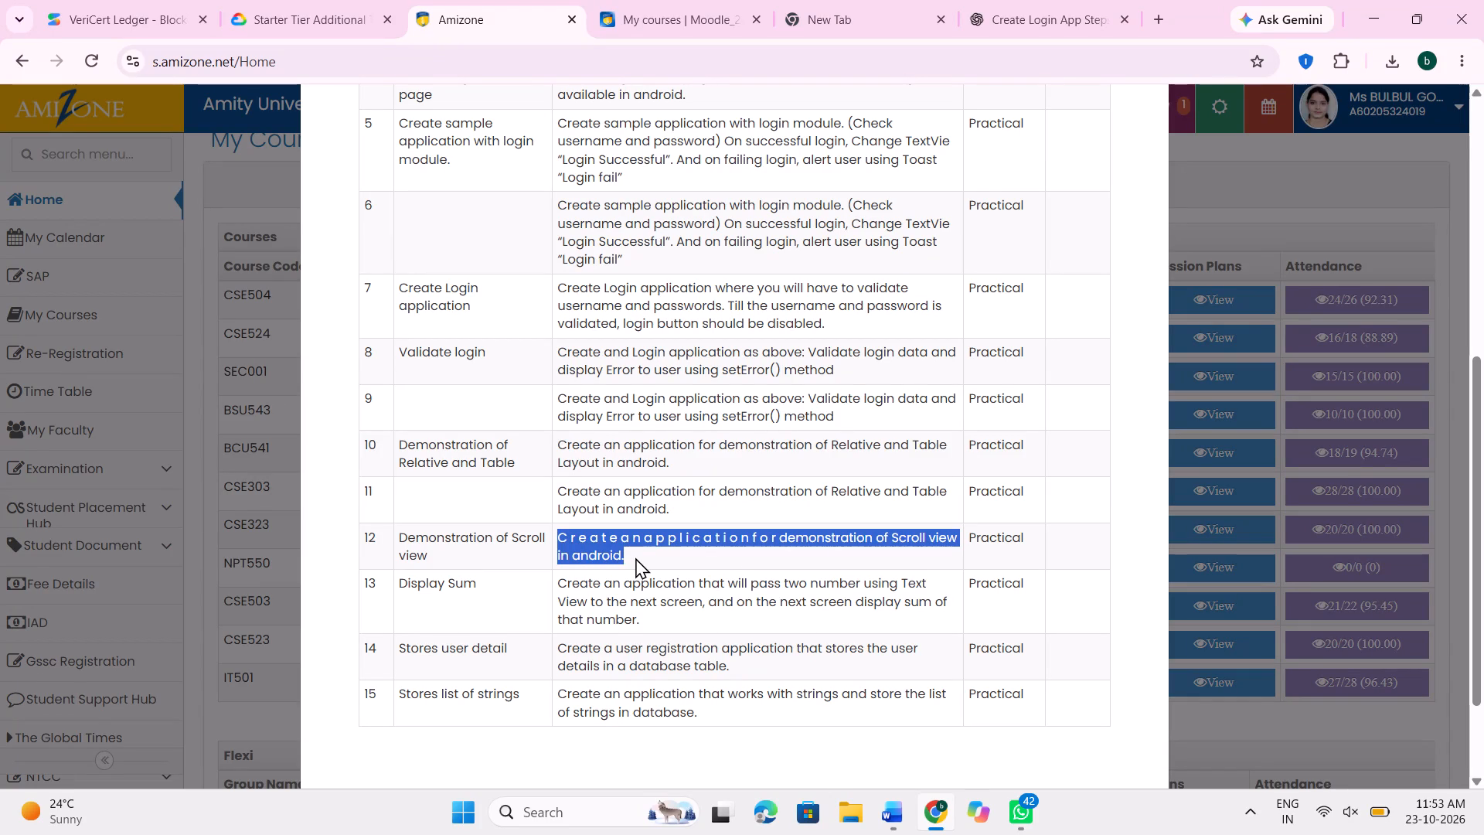
pyautogui.hotkey('ctrl', 'c')
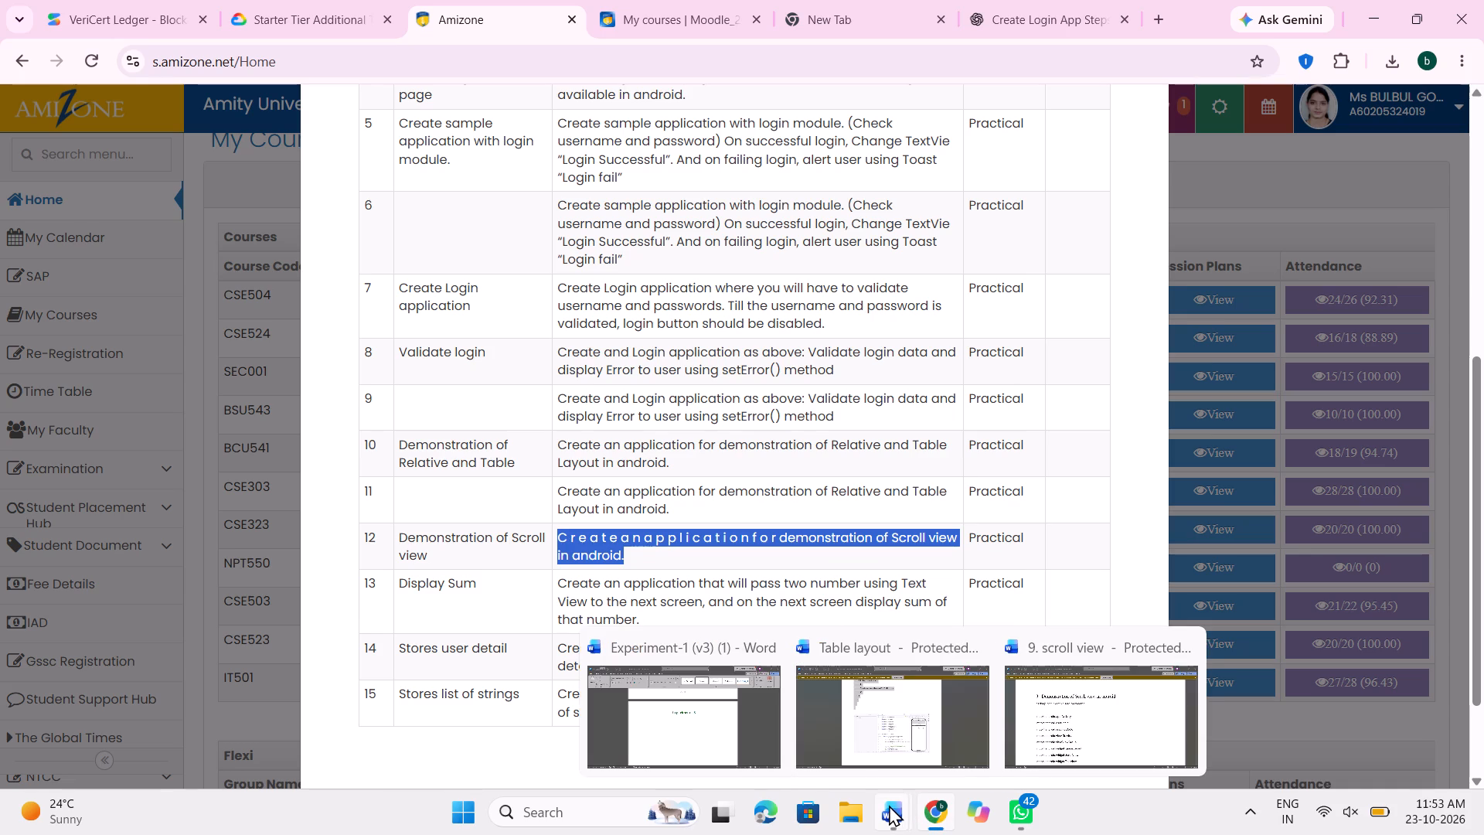
pyautogui.click(727, 738)
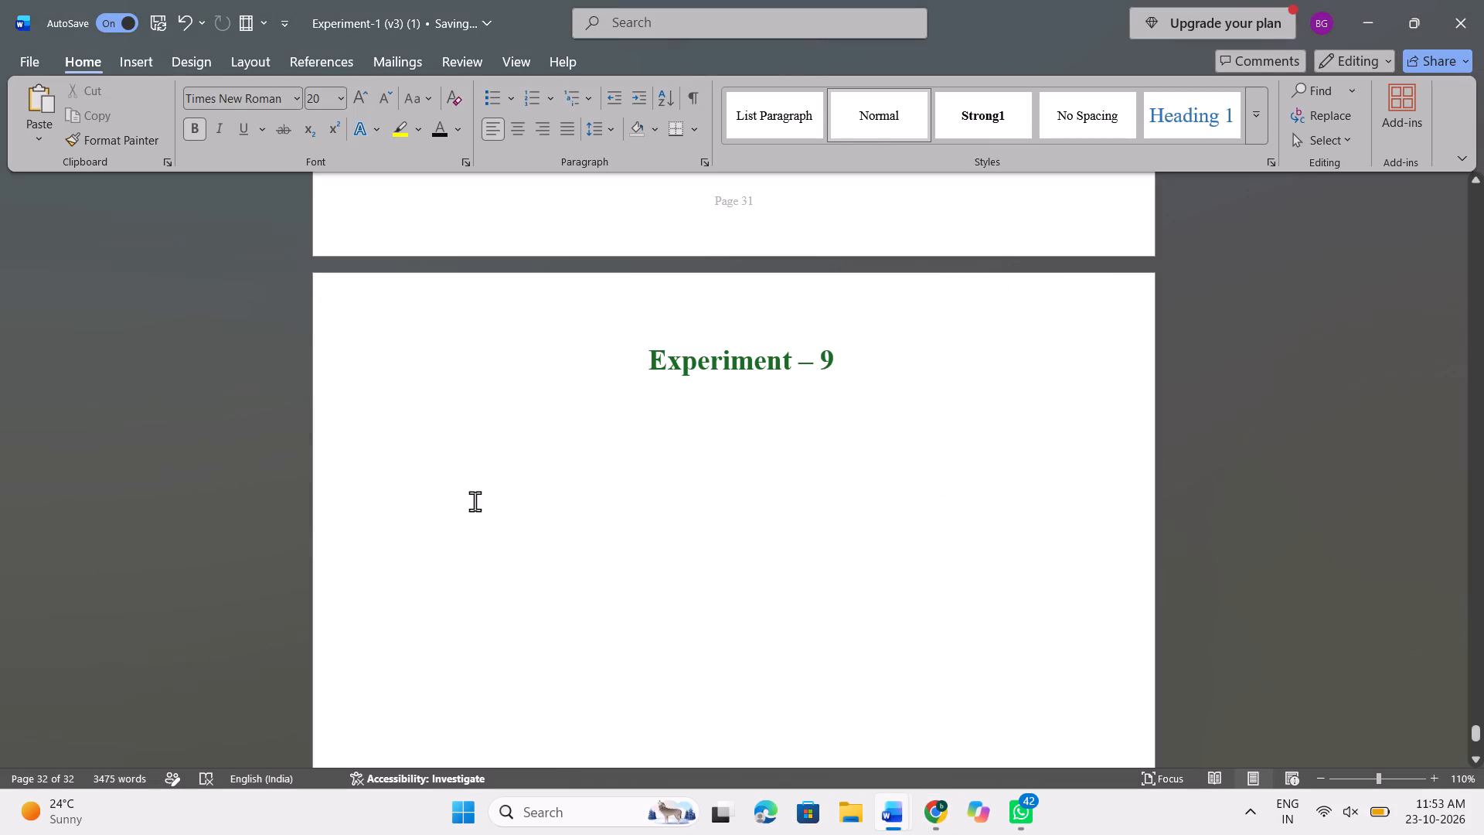
pyautogui.hotkey('ctrl', 'v')
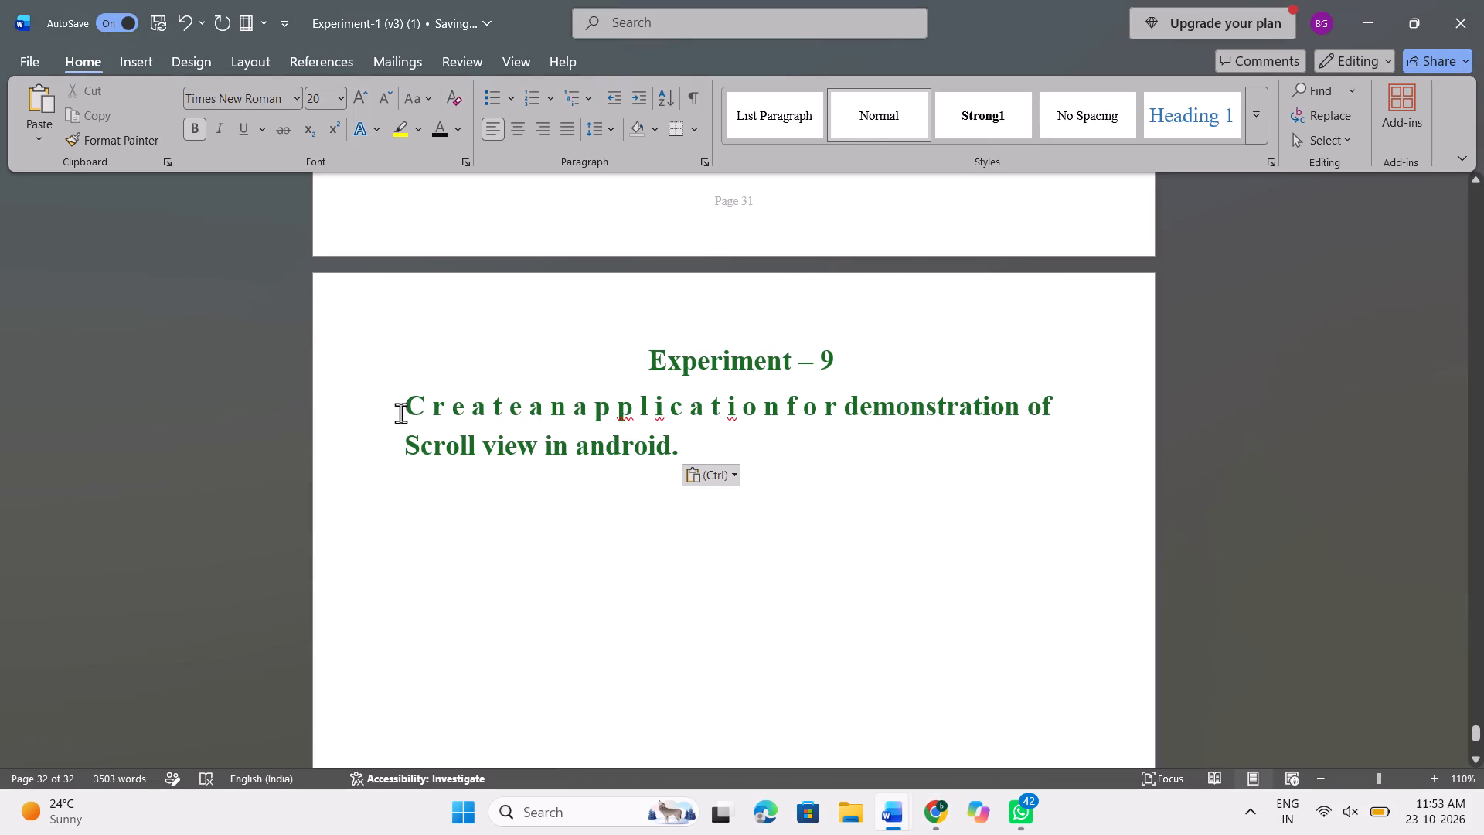
# Set the font colour of the pasted Scroll view description to black.
pyautogui.moveTo(399, 408); pyautogui.dragTo(680, 453)
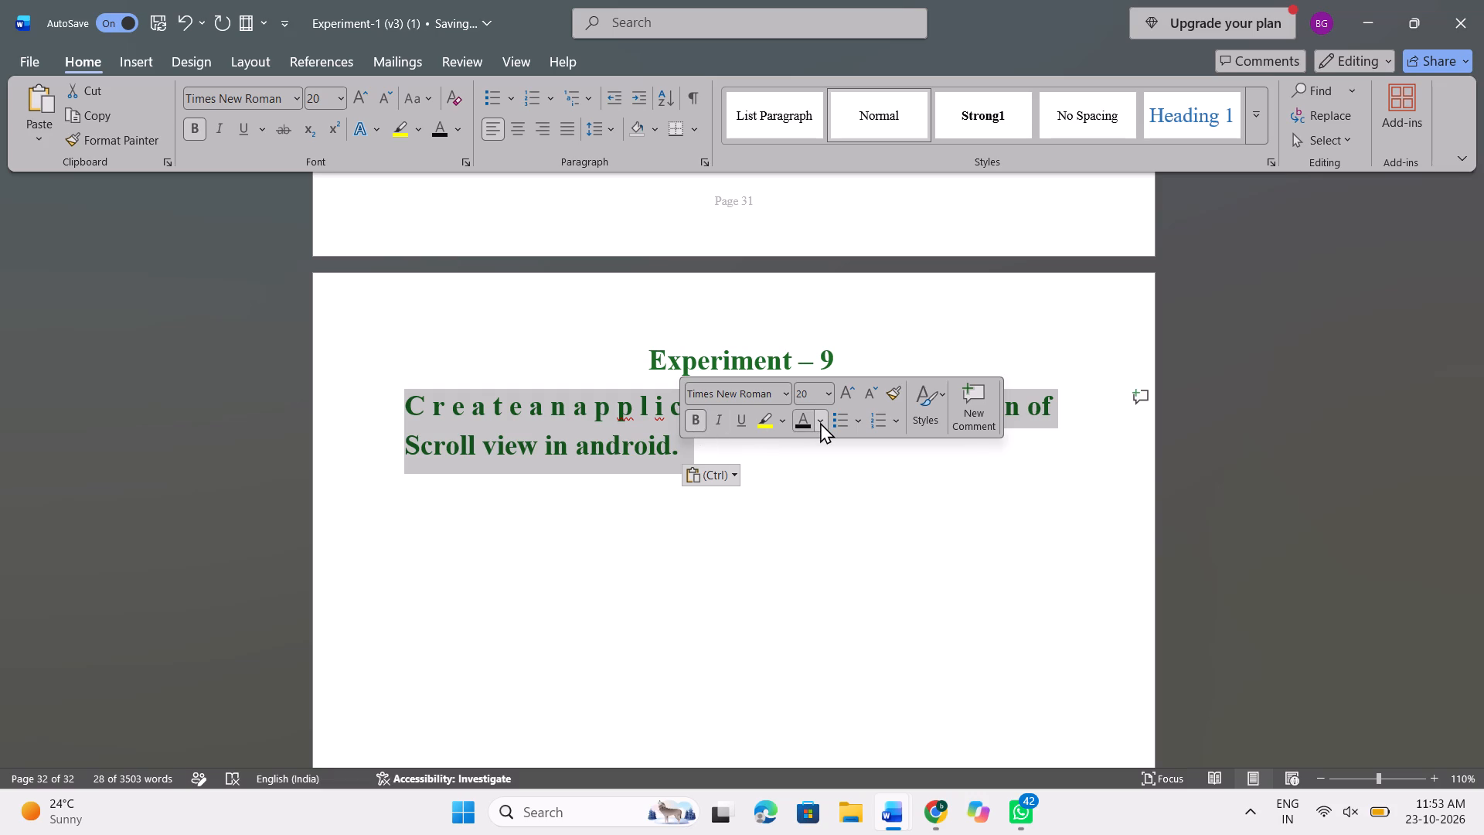
pyautogui.click(820, 422)
pyautogui.click(839, 256)
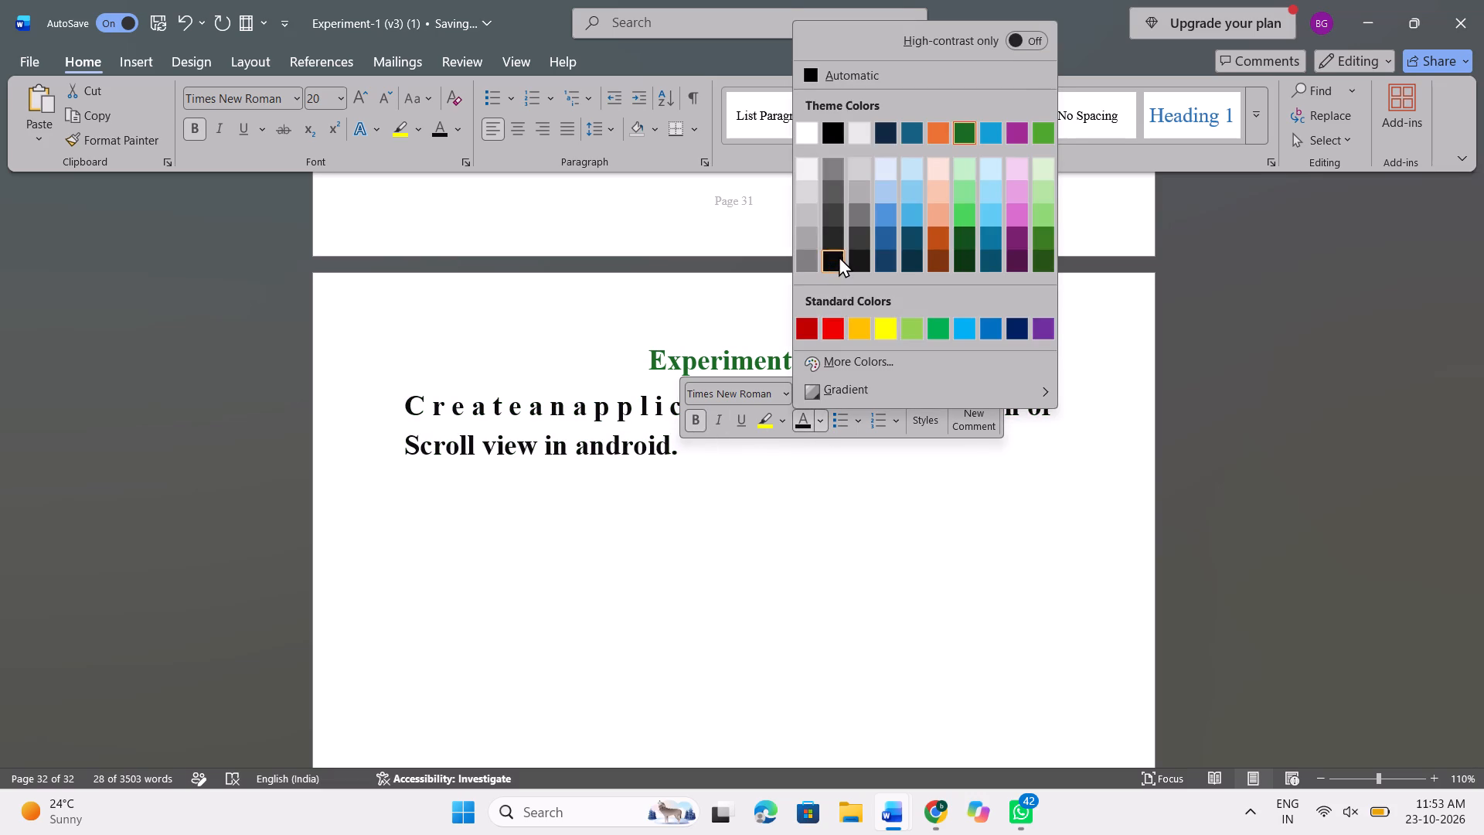
# Reduce the font size of the Scroll view description below the "Experiment – 9" heading to 14.
pyautogui.tripleClick(874, 395)
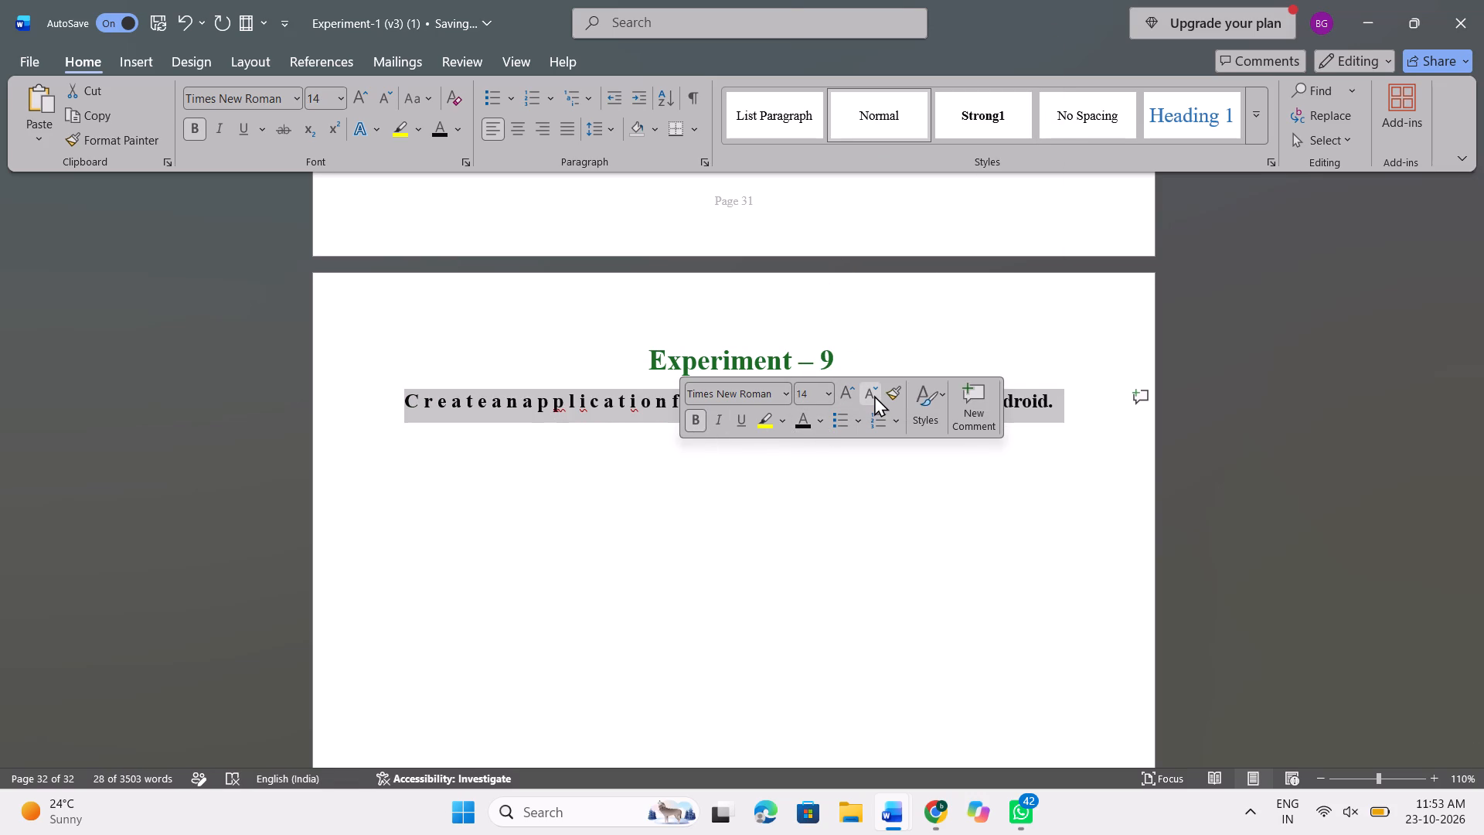
pyautogui.click(648, 475)
# Remove the stray spaces between the letters of the description's first word so it reads "Create".
pyautogui.click(422, 406)
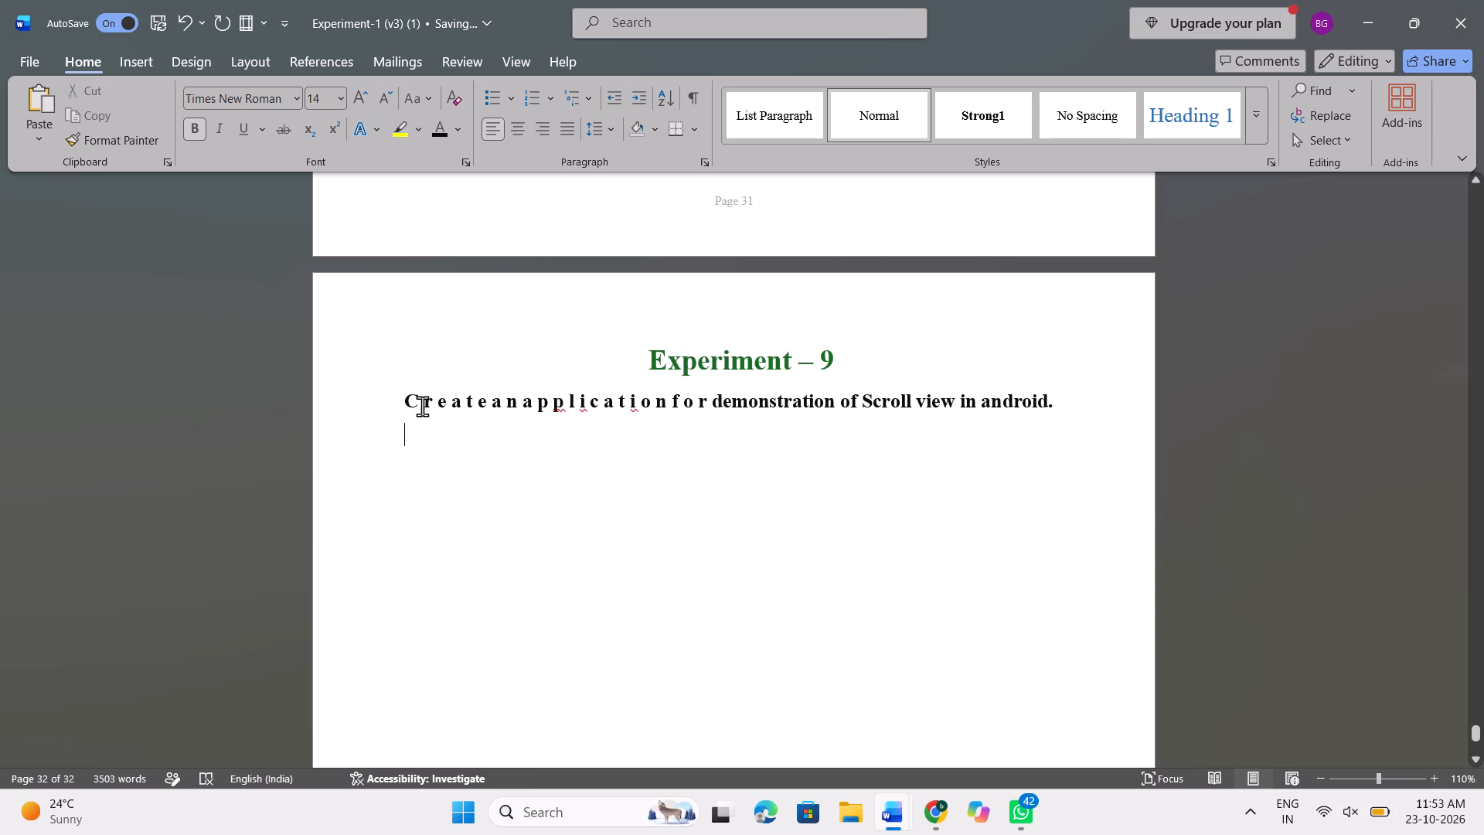
pyautogui.press('BackSpace')
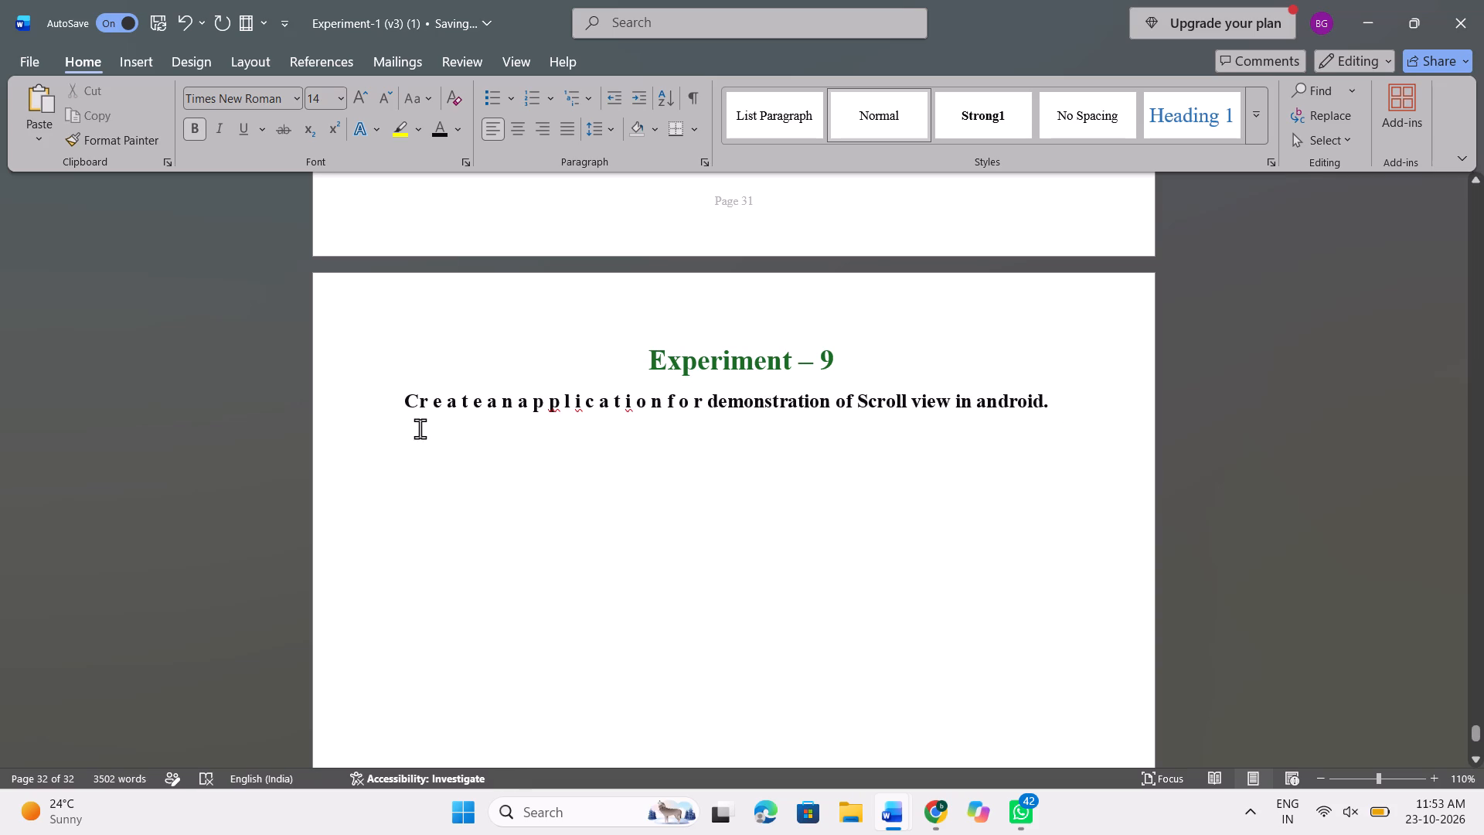
pyautogui.press('Right')
pyautogui.press('Right')
pyautogui.press('BackSpace')
pyautogui.press('Right')
pyautogui.press('Right')
pyautogui.press('BackSpace')
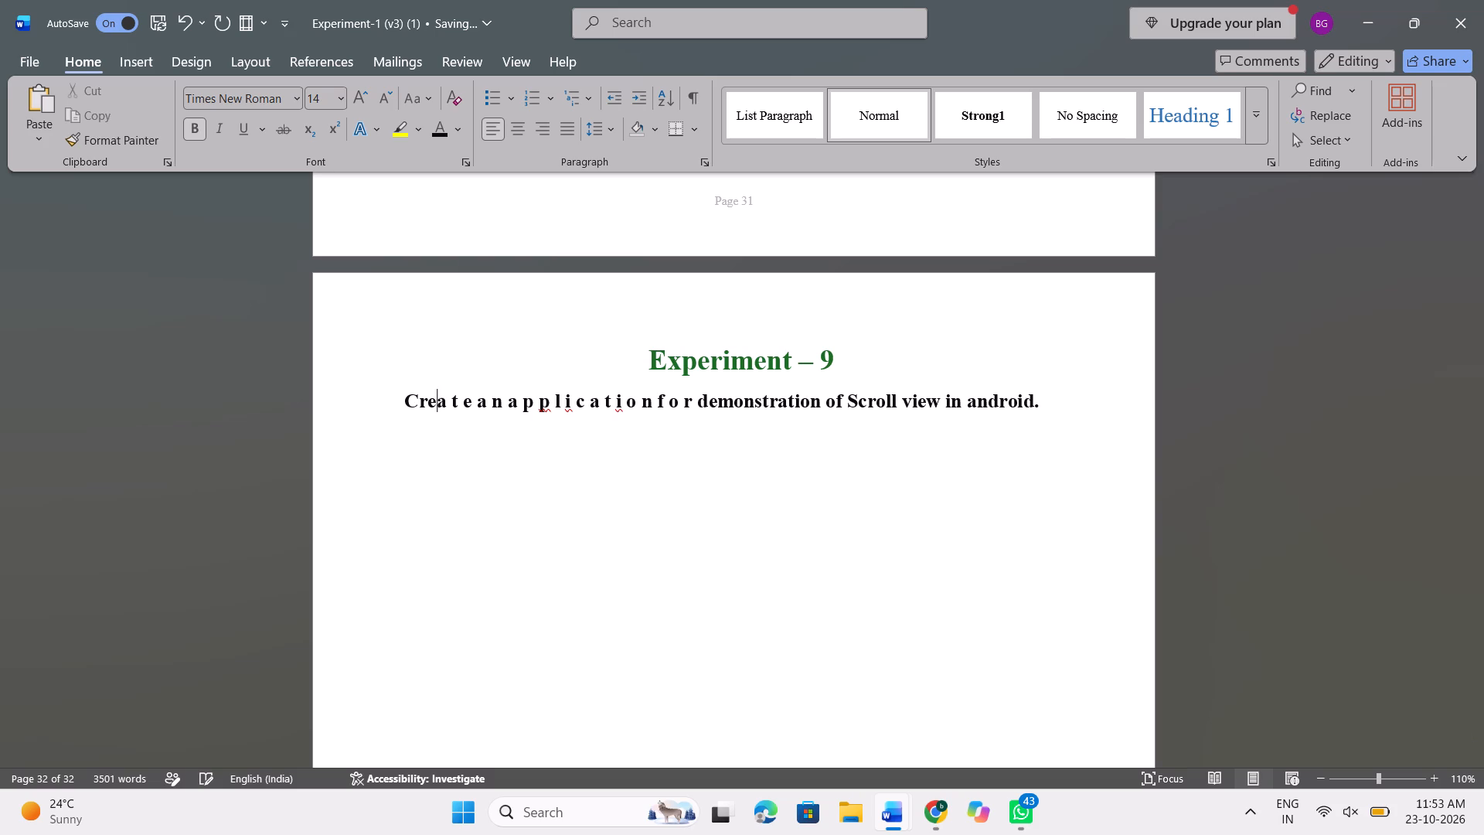
pyautogui.press('Right')
pyautogui.press('Right')
pyautogui.press('BackSpace')
pyautogui.press('Right')
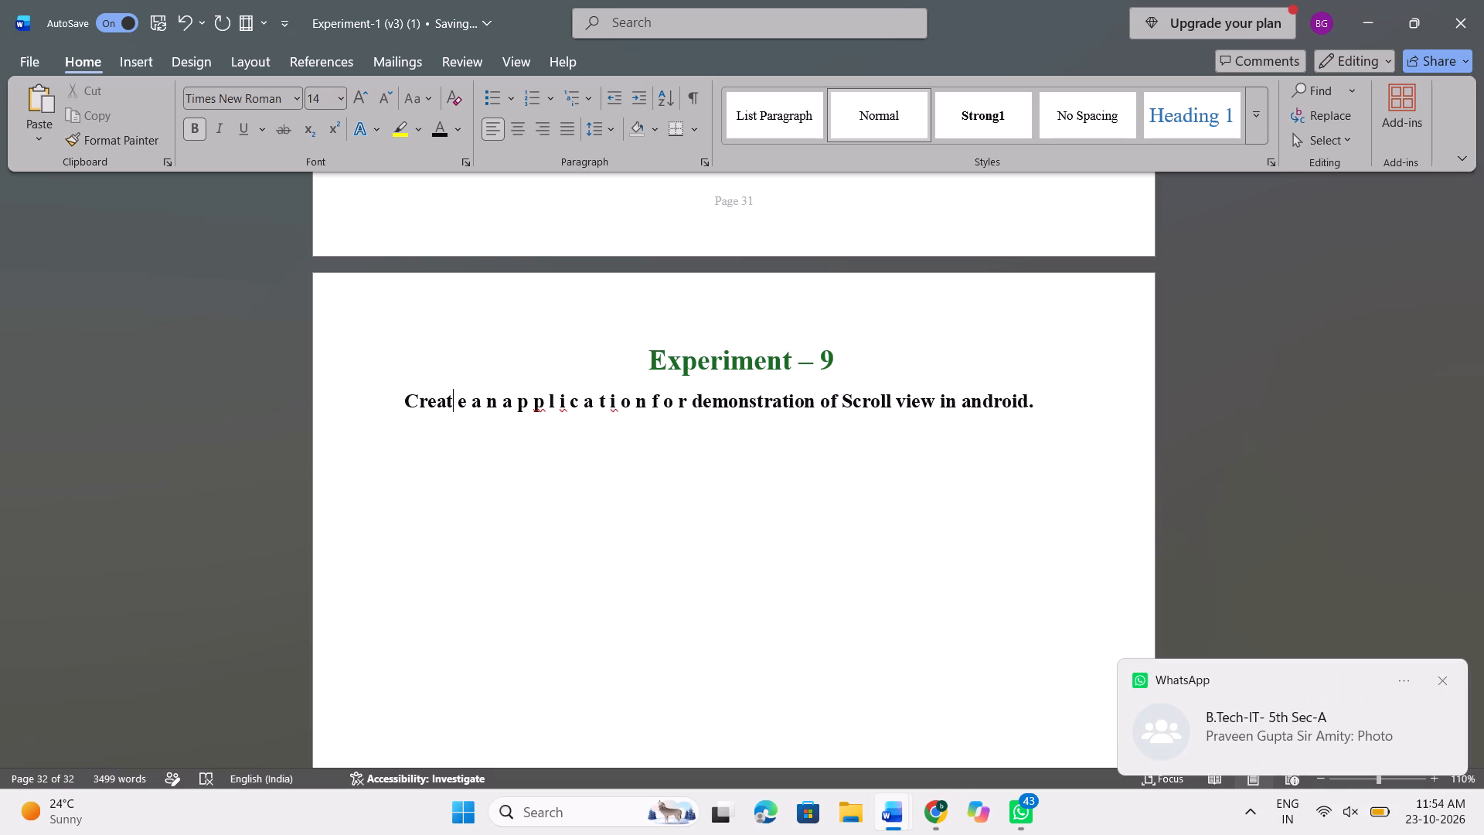
pyautogui.press('Right')
pyautogui.press('BackSpace')
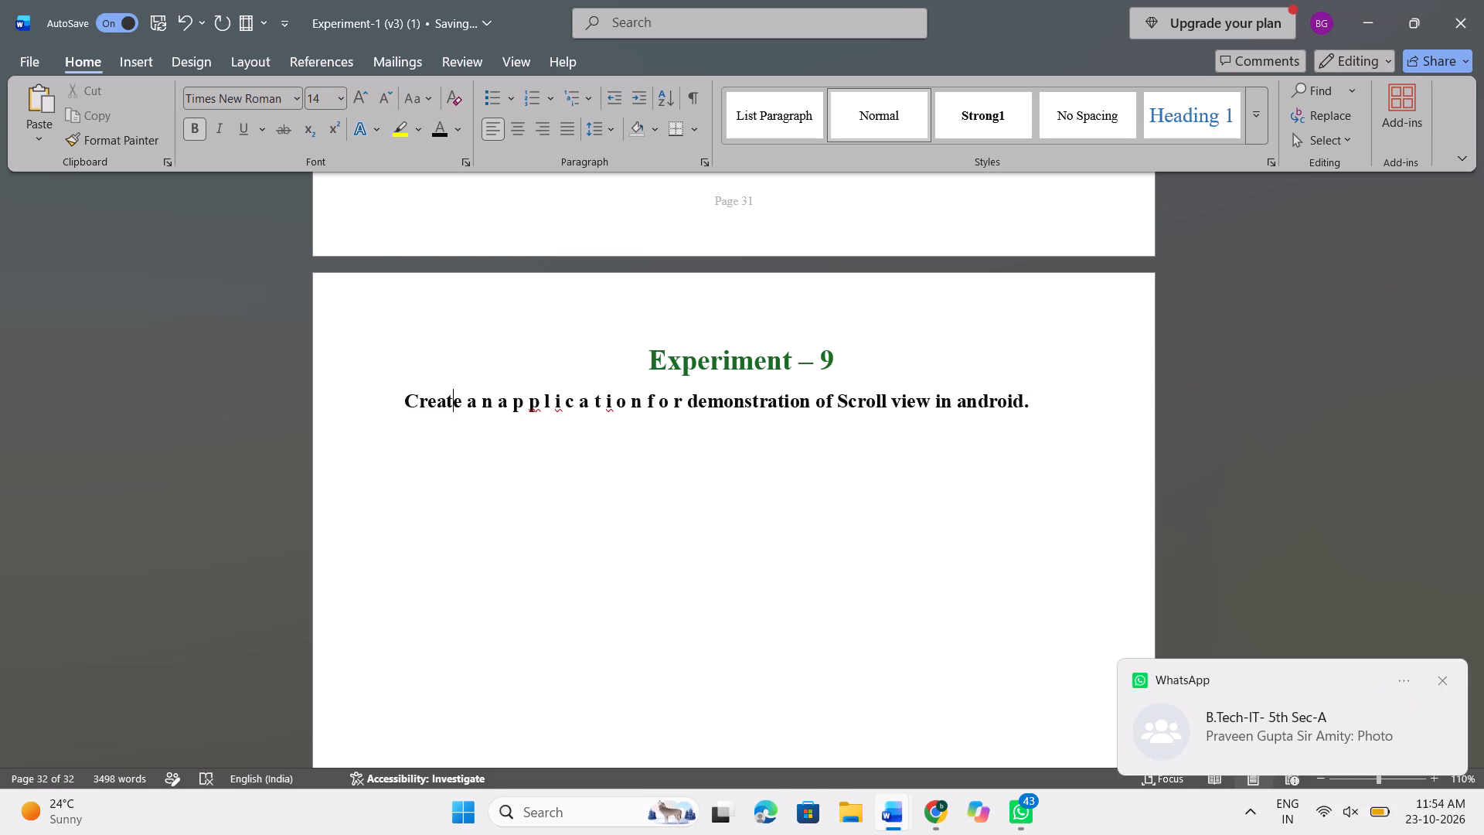
# Close the gap between the letters of the description's second word so it reads "an".
pyautogui.press('Right')
pyautogui.press('Right')
pyautogui.press('Right')
pyautogui.press('Right')
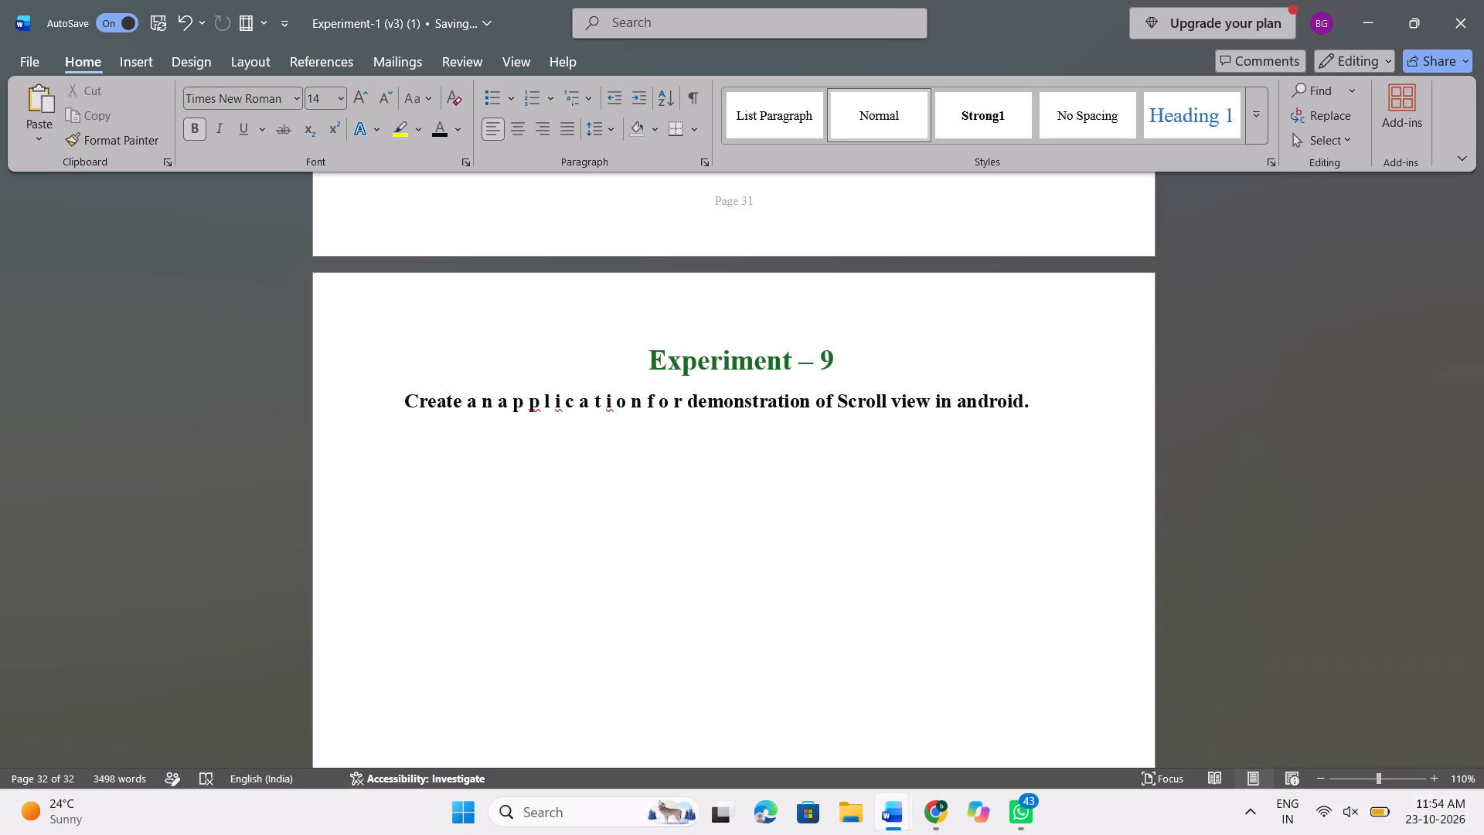
pyautogui.press('BackSpace')
# Remove the stray spaces between the letters of "application" in the Scroll view description.
pyautogui.press('Right')
pyautogui.press('Right')
pyautogui.press('Right')
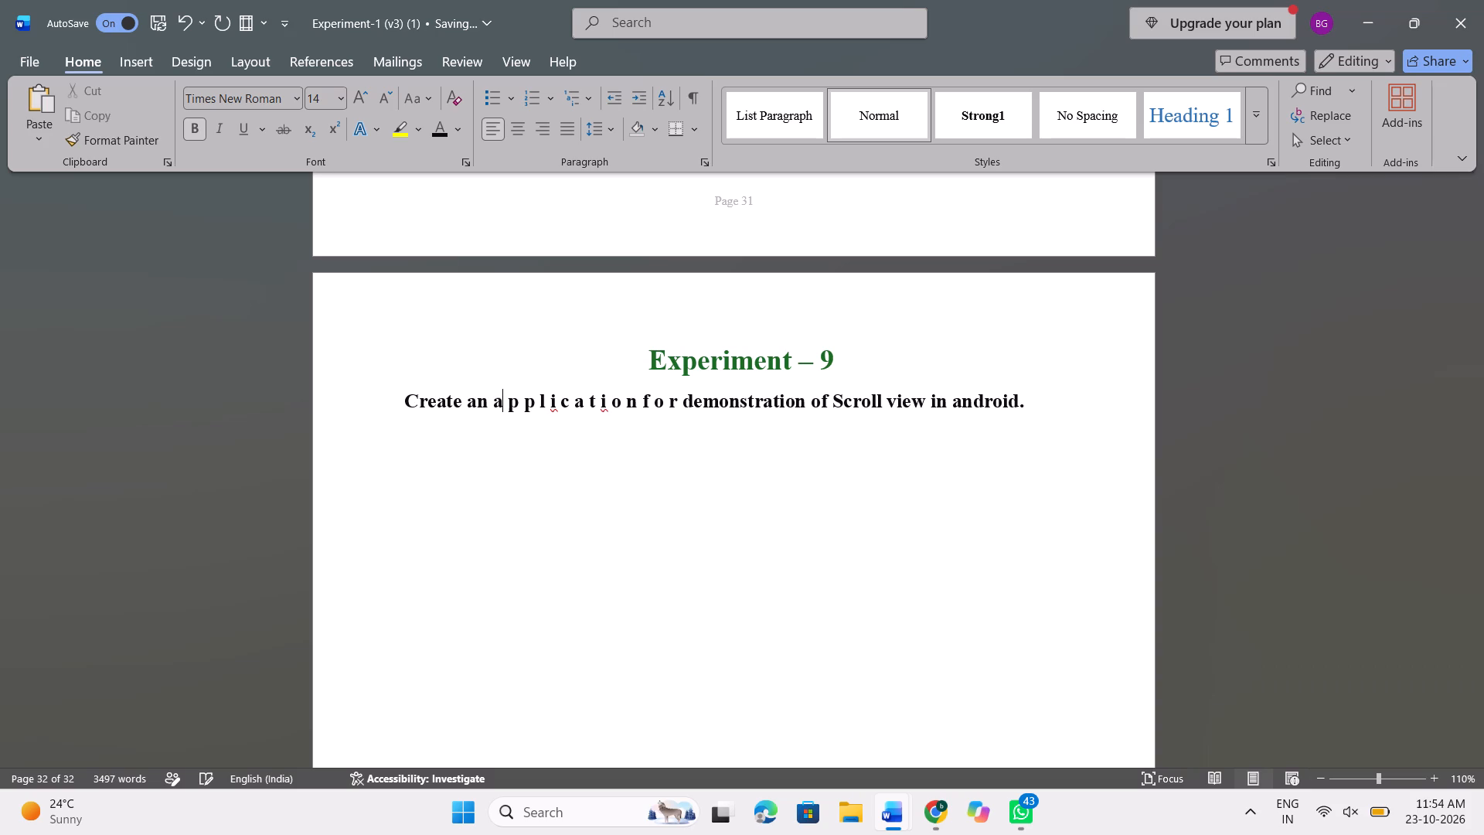
pyautogui.press('Right')
pyautogui.press('BackSpace')
pyautogui.press('Right')
pyautogui.press('Right')
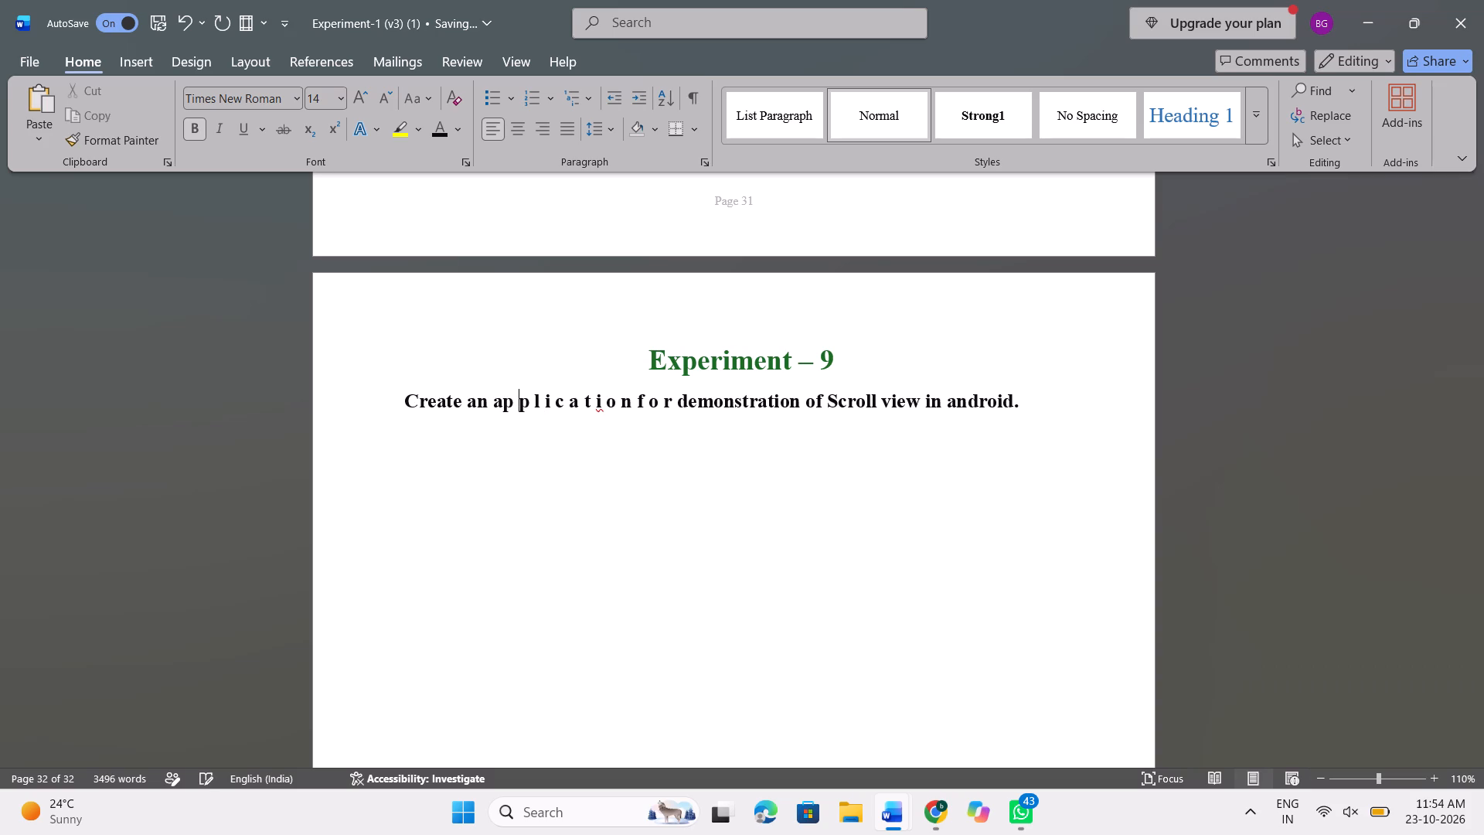
pyautogui.press('BackSpace')
pyautogui.press('Right')
pyautogui.press('Right')
pyautogui.press('BackSpace')
pyautogui.press('Right')
pyautogui.press('Right')
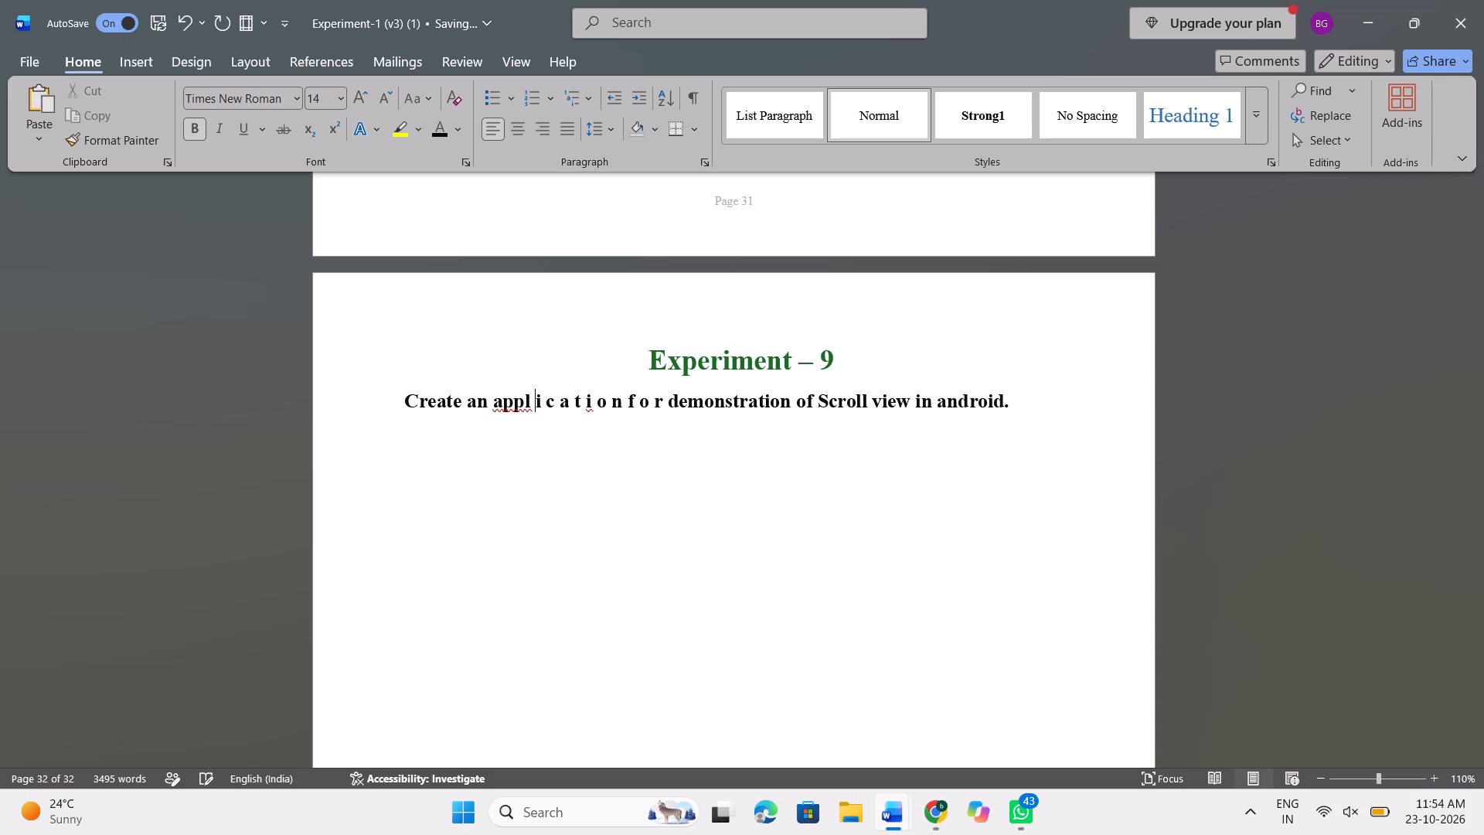
pyautogui.press('BackSpace')
pyautogui.press('Right')
pyautogui.press('Right')
pyautogui.press('BackSpace')
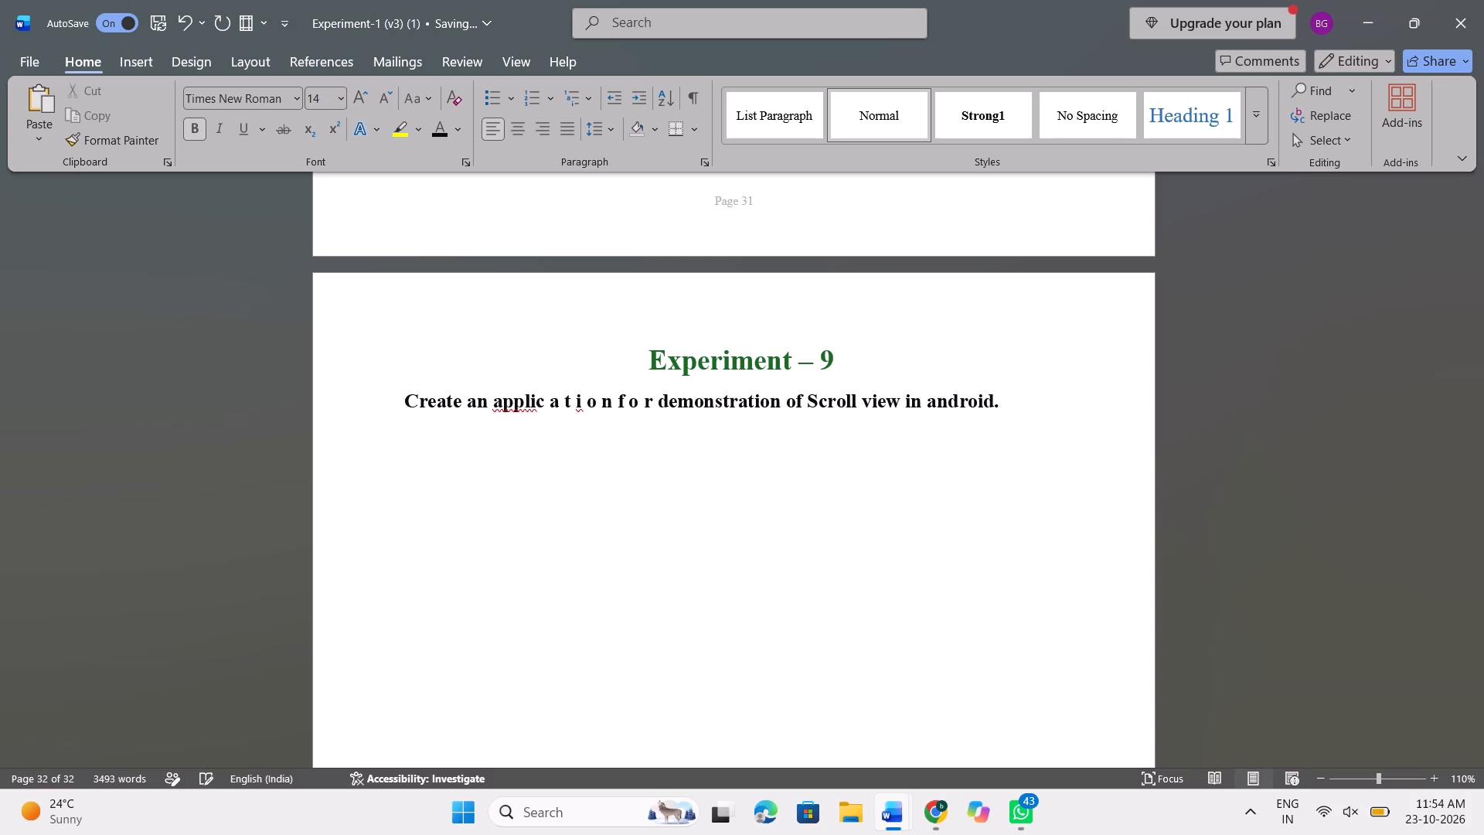
pyautogui.press('Right')
pyautogui.press('Right')
pyautogui.press('BackSpace')
pyautogui.press('Right')
pyautogui.press('Right')
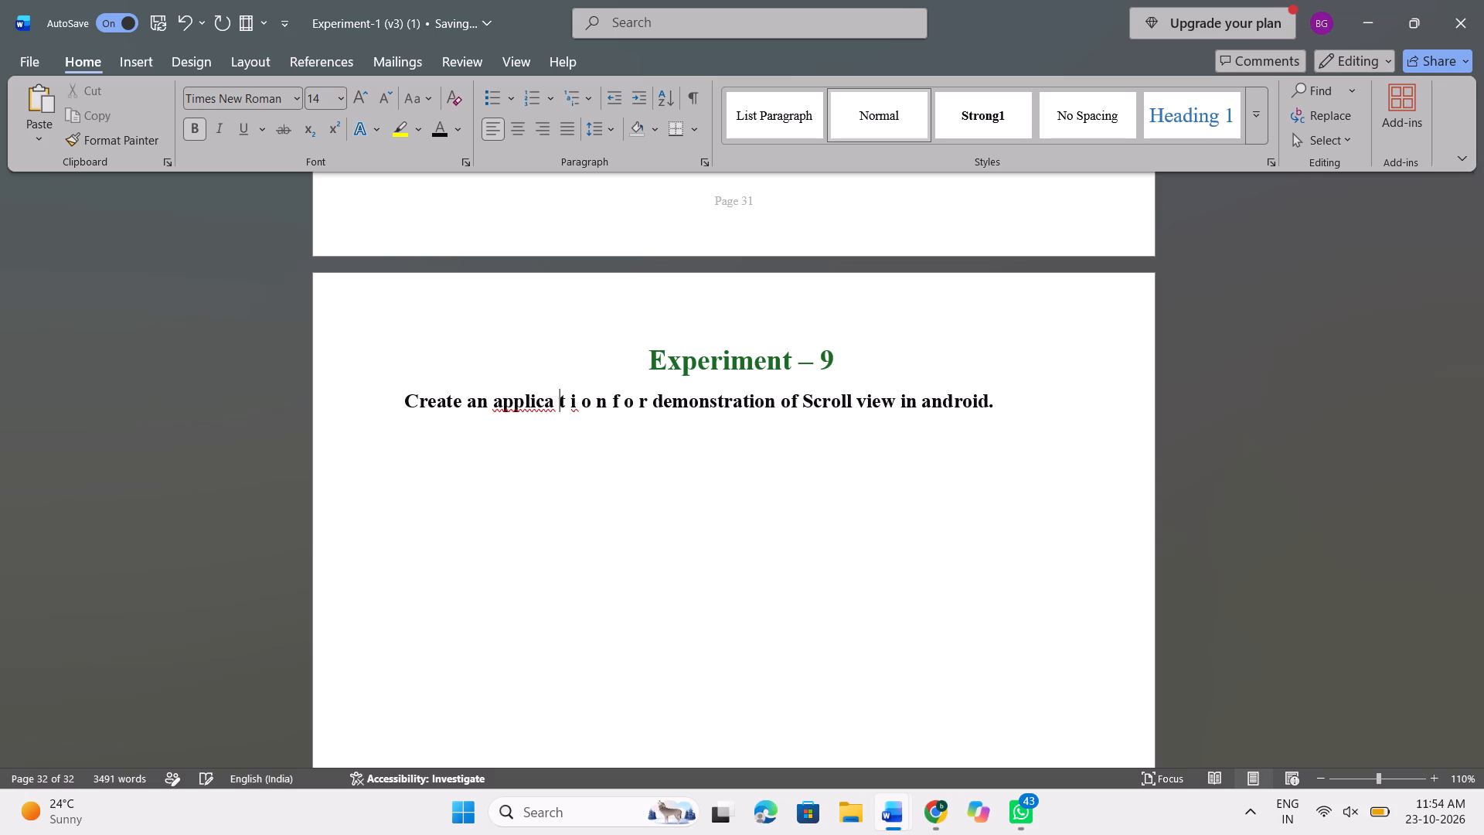
pyautogui.press('BackSpace')
pyautogui.press('Right')
pyautogui.press('Right')
pyautogui.press('BackSpace')
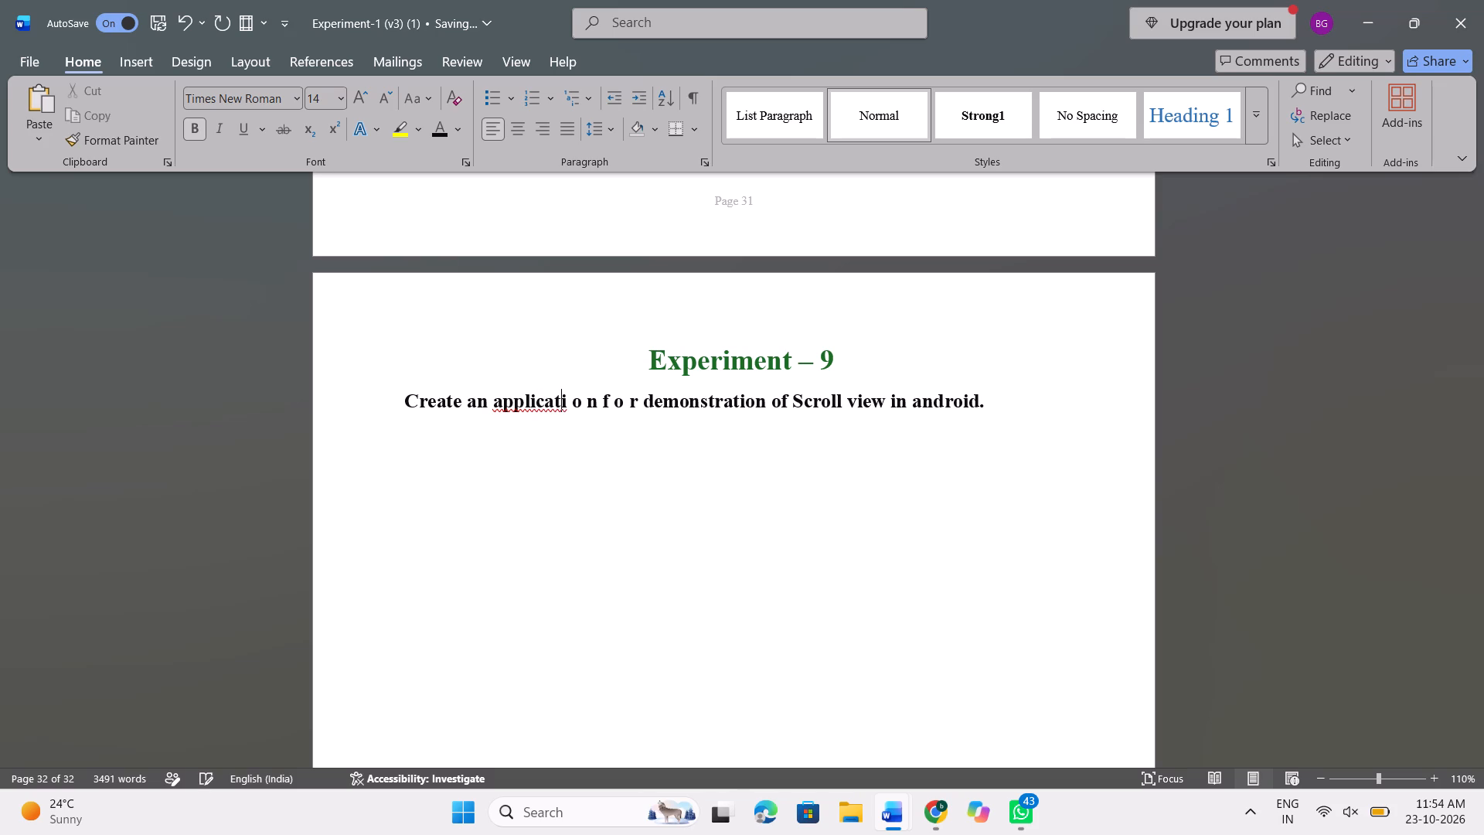
pyautogui.press('Right')
pyautogui.press('Right')
pyautogui.press('Right')
# Remove the stray spaces between the letters so the description reads "application for" before "demonstration".
pyautogui.press('Left')
pyautogui.press('BackSpace')
pyautogui.press('Right')
pyautogui.press('Right')
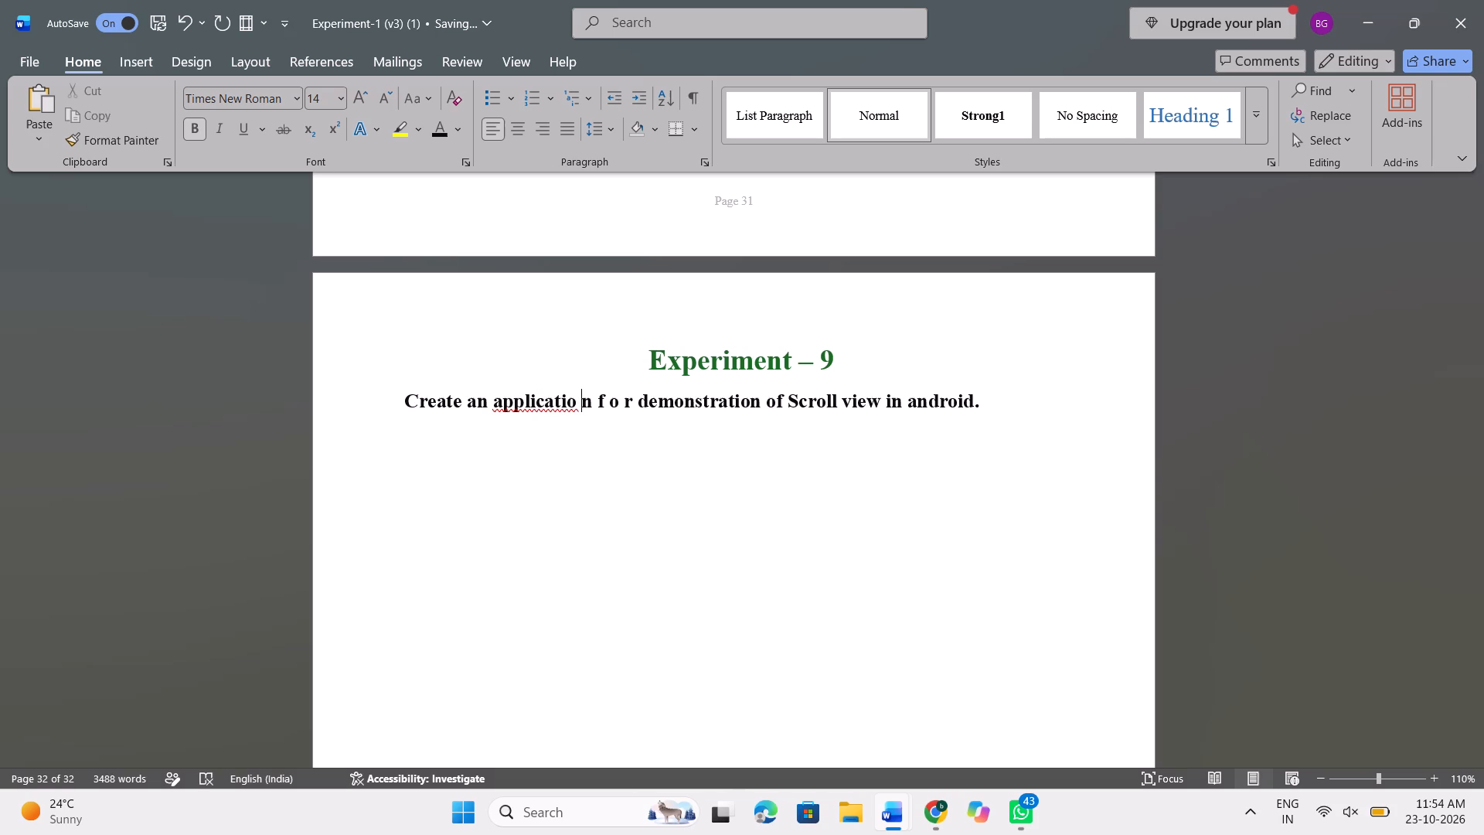
pyautogui.press('BackSpace')
pyautogui.press('Right')
pyautogui.press('Right')
pyautogui.press('Right')
pyautogui.press('Right')
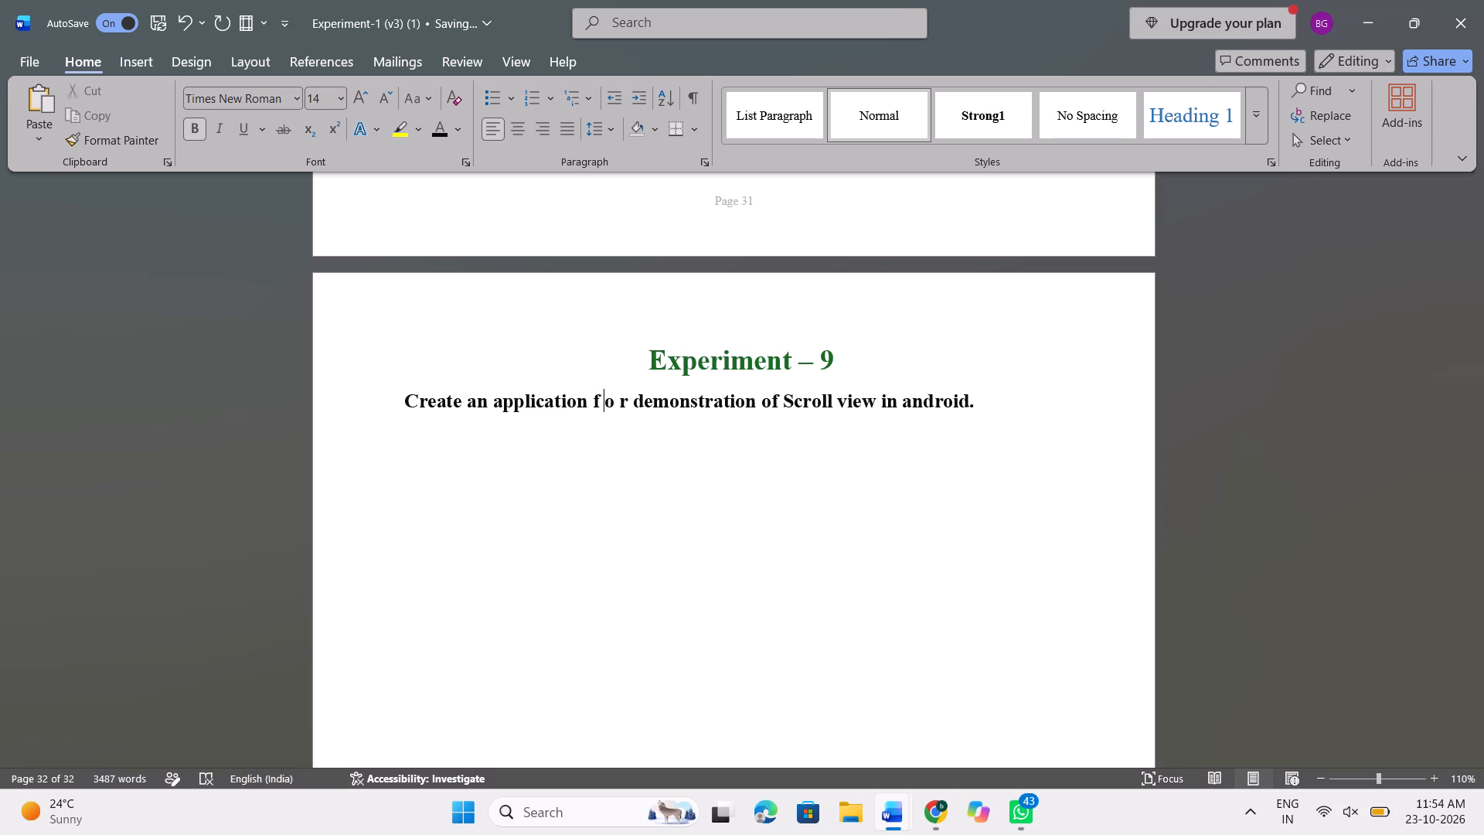
pyautogui.press('BackSpace')
pyautogui.press('Right')
pyautogui.press('Right')
pyautogui.press('BackSpace')
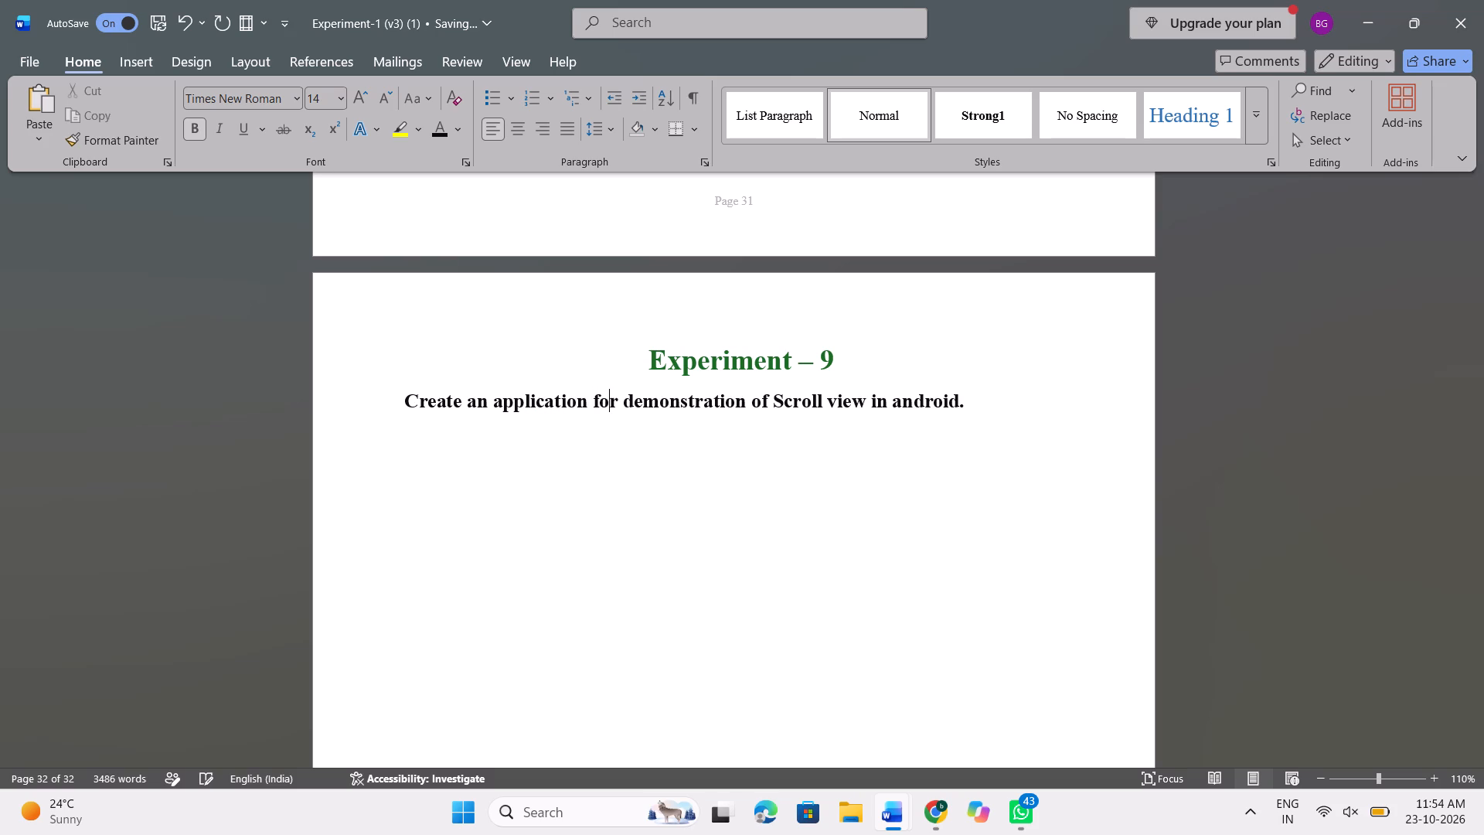
# Add a new empty paragraph after the end of the Scroll view description.
pyautogui.press('Right')
pyautogui.press('Right')
pyautogui.press('Right')
pyautogui.press('Right')
pyautogui.press('Right')
pyautogui.press('Right')
pyautogui.press('Right')
pyautogui.press('Right')
pyautogui.press('Right')
pyautogui.press('Right')
pyautogui.press('Right')
pyautogui.press('Right')
pyautogui.press('Right')
pyautogui.press('Right')
pyautogui.press('Right')
pyautogui.press('Right')
pyautogui.press('Right')
pyautogui.press('Right')
pyautogui.press('Right')
pyautogui.press('Right')
pyautogui.press('Right')
pyautogui.press('Right')
pyautogui.press('Right')
pyautogui.press('Right')
pyautogui.press('Right')
pyautogui.press('Right')
pyautogui.press('Right')
pyautogui.press('Right')
pyautogui.press('Right')
pyautogui.press('Right')
pyautogui.press('Right')
pyautogui.click(985, 404)
pyautogui.press('Return')
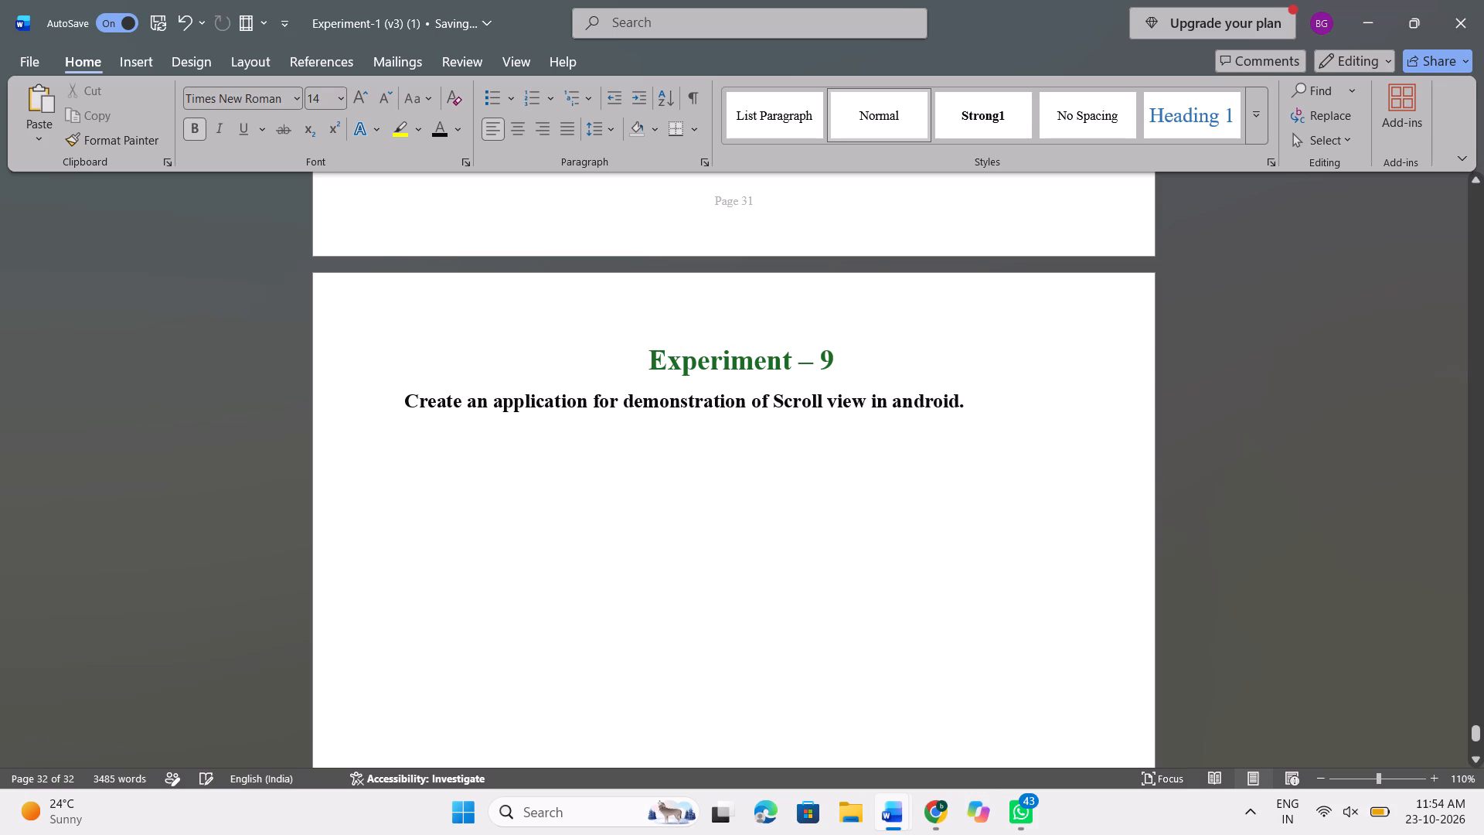
# Copy the whole sentence "Create an application for demonstration of Scroll view in android." and place the cursor on the empty line below it.
pyautogui.moveTo(397, 404); pyautogui.dragTo(941, 407)
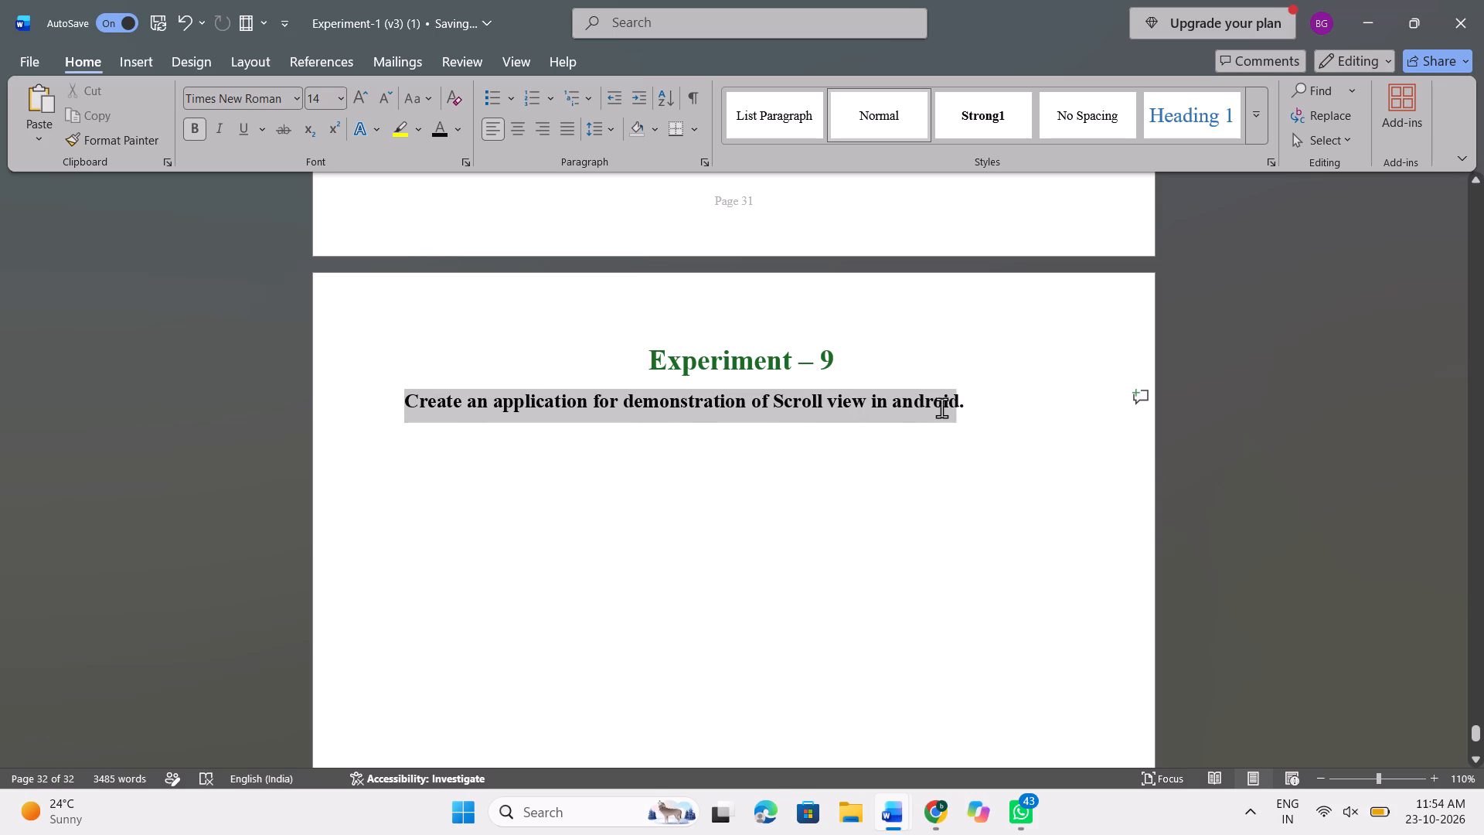
pyautogui.moveTo(941, 407); pyautogui.dragTo(972, 403)
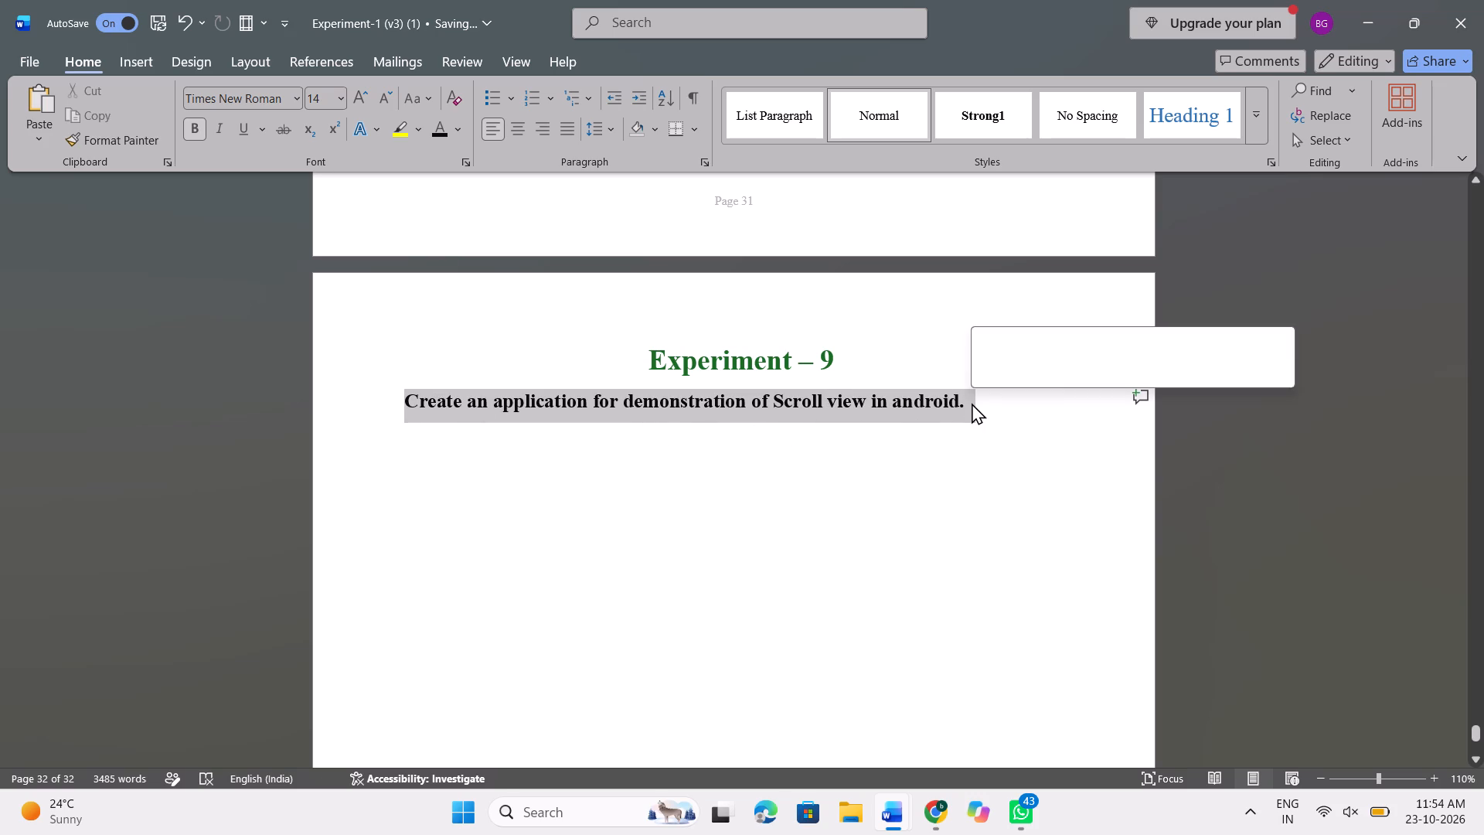
pyautogui.hotkey('ctrl', 'c')
pyautogui.click(948, 496)
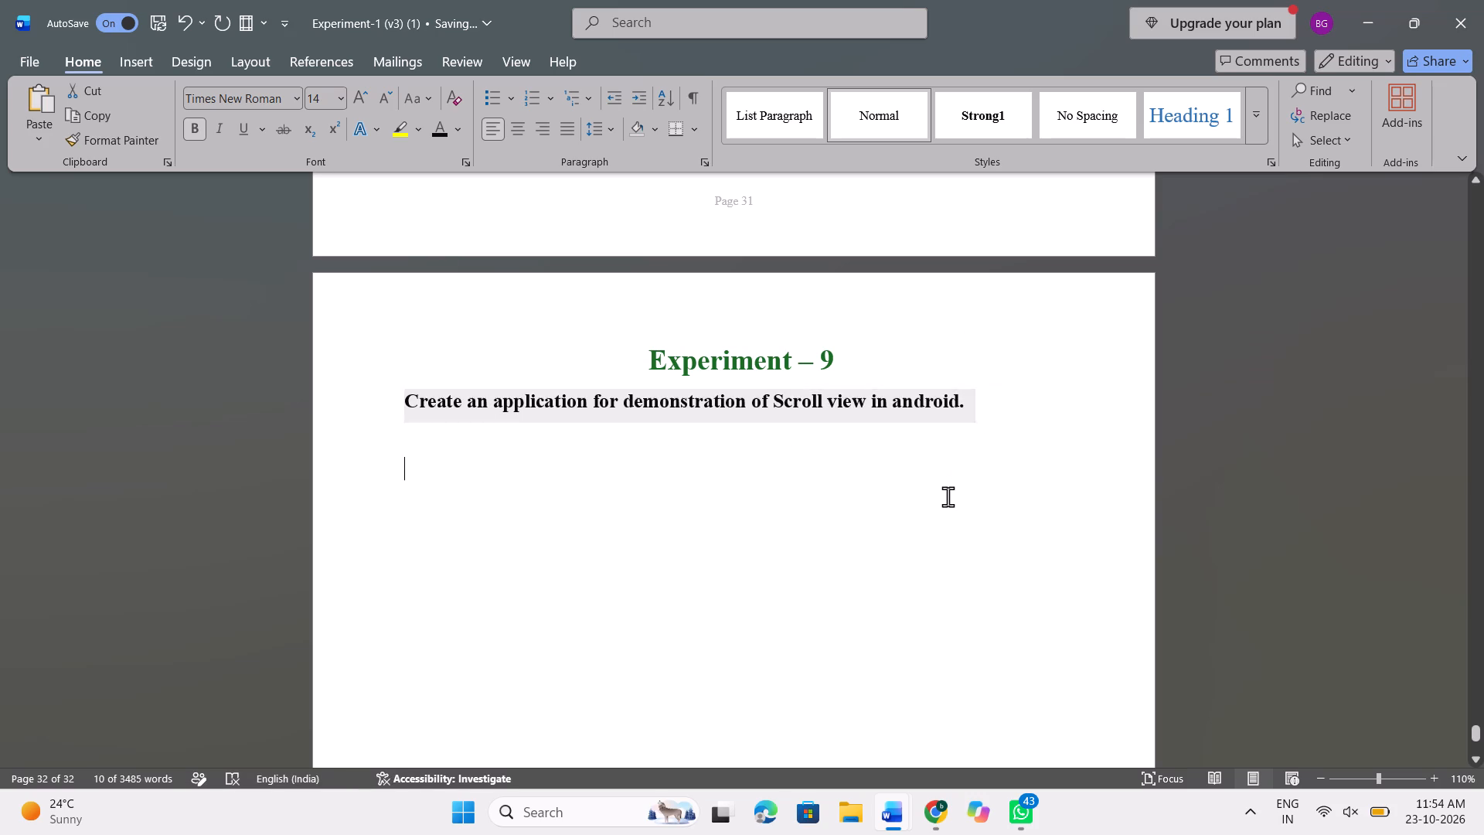
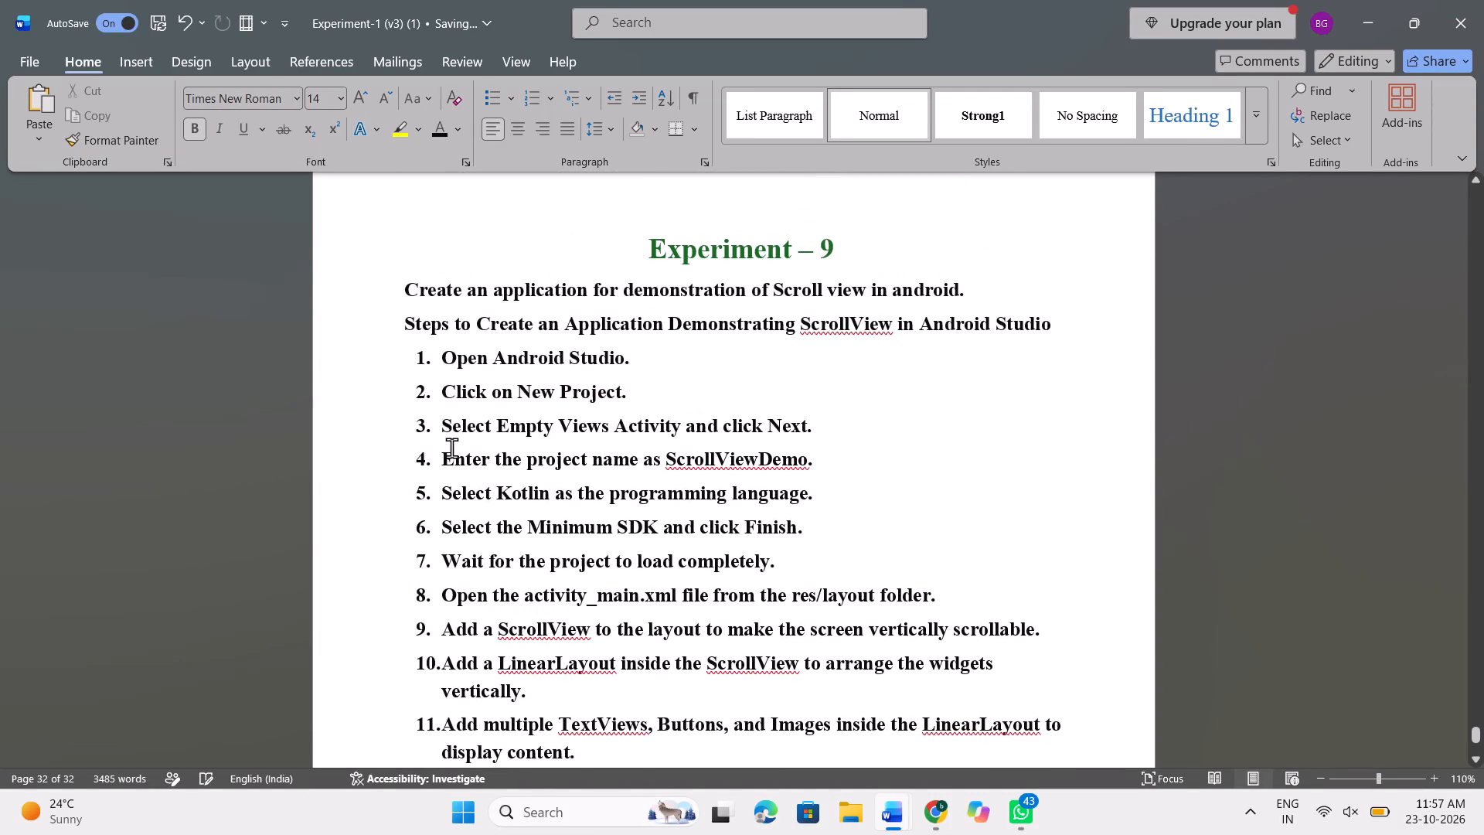
# Shorten the heading "Steps to Create an Application Demonstrating ScrollView in Android Studio" to "Steps:".
pyautogui.moveTo(449, 342); pyautogui.dragTo(472, 341)
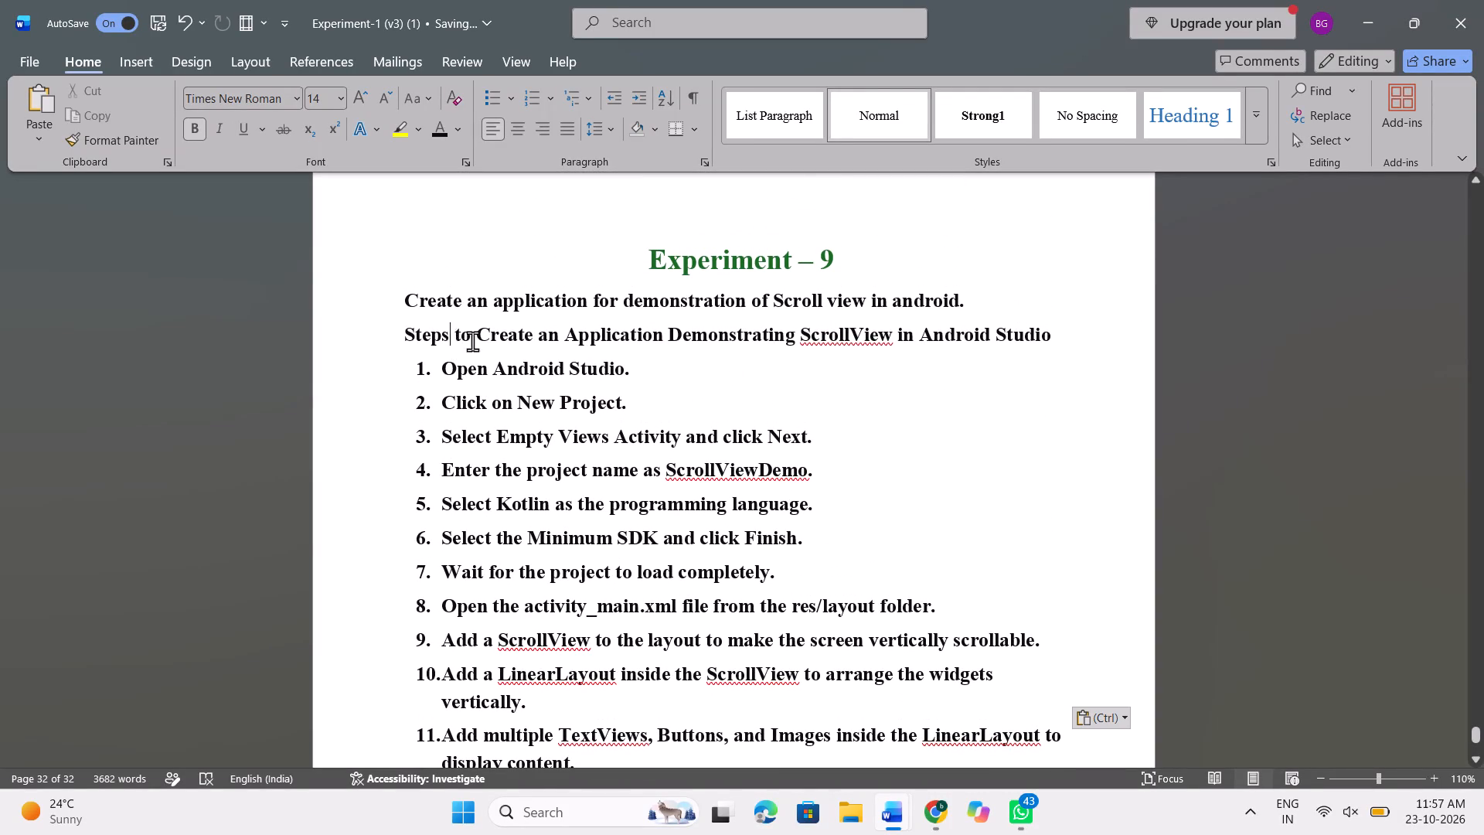
pyautogui.moveTo(472, 341); pyautogui.dragTo(532, 357)
pyautogui.click(532, 357)
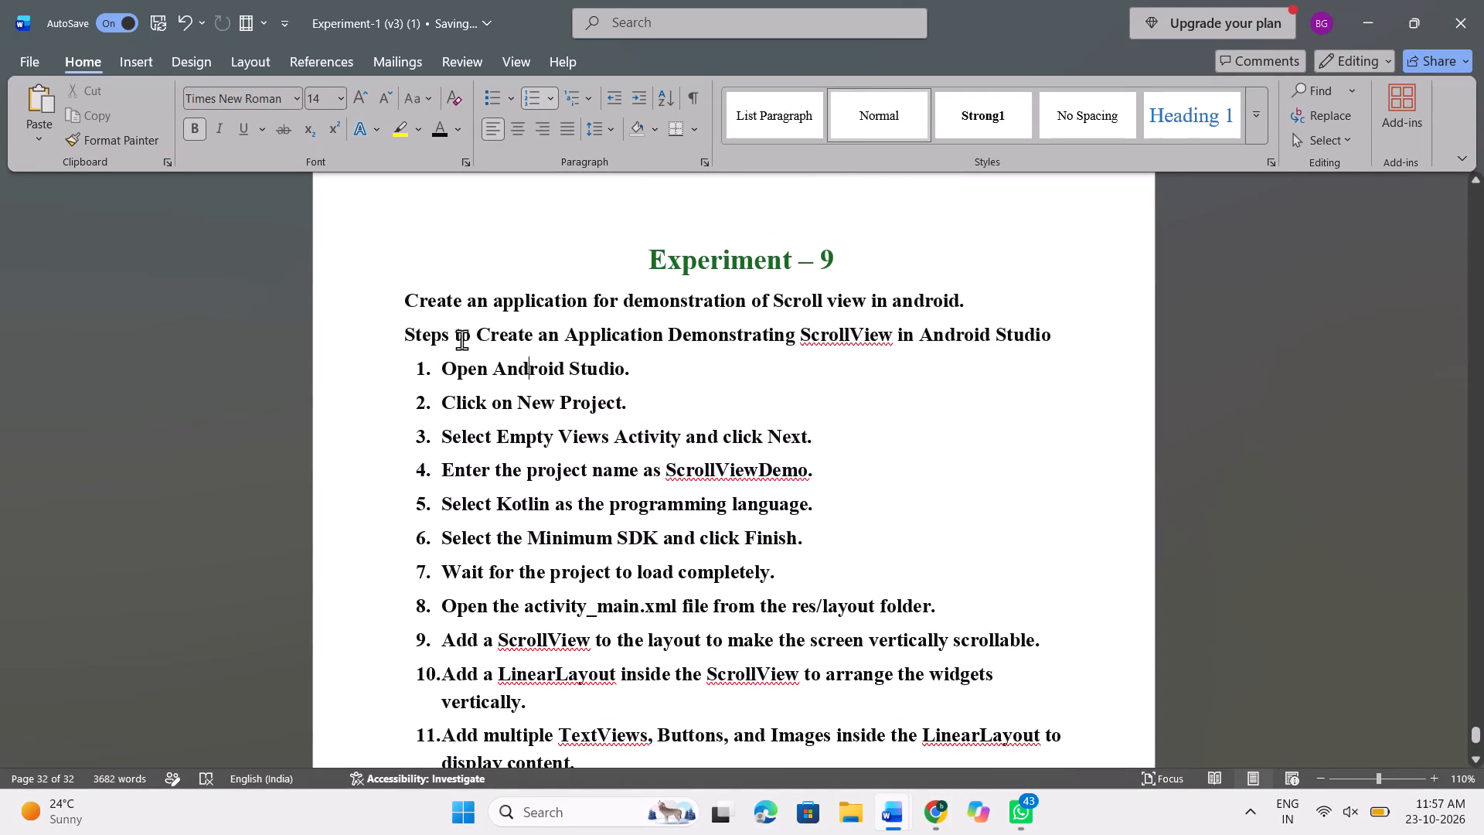
pyautogui.moveTo(455, 336); pyautogui.dragTo(517, 336)
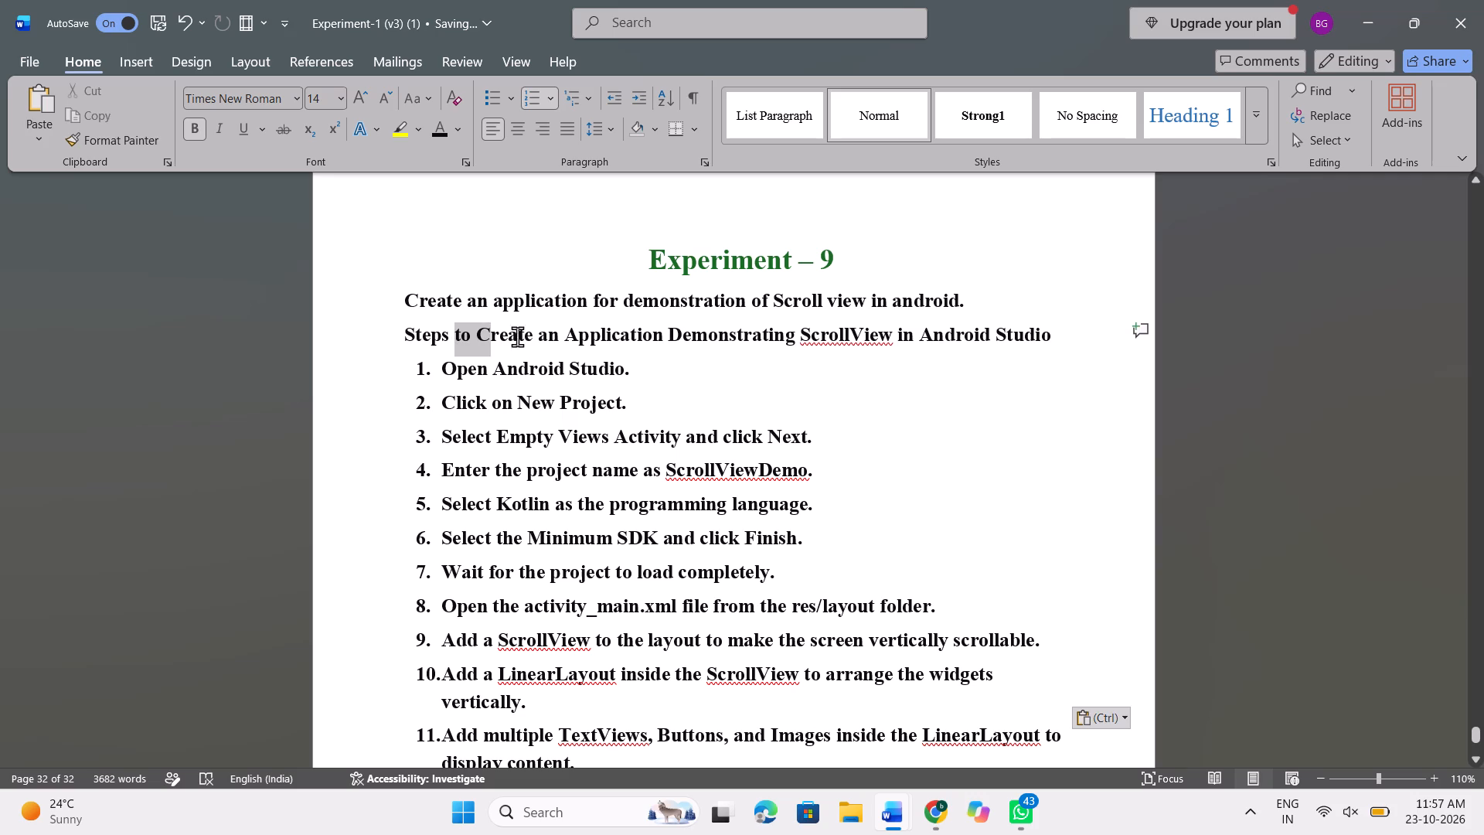
pyautogui.moveTo(517, 336); pyautogui.dragTo(982, 342)
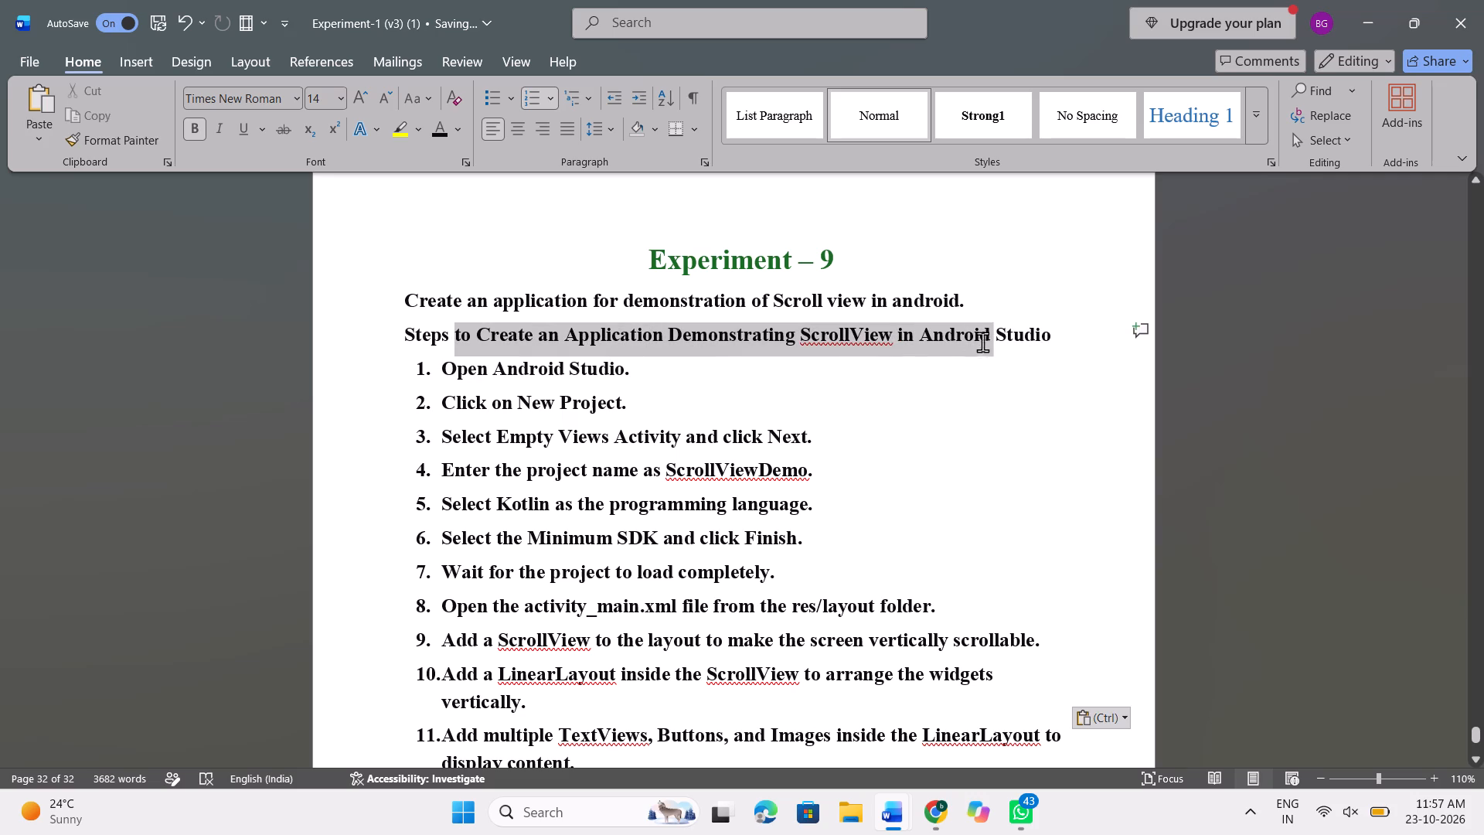
pyautogui.moveTo(982, 342); pyautogui.dragTo(1025, 340)
pyautogui.press('BackSpace')
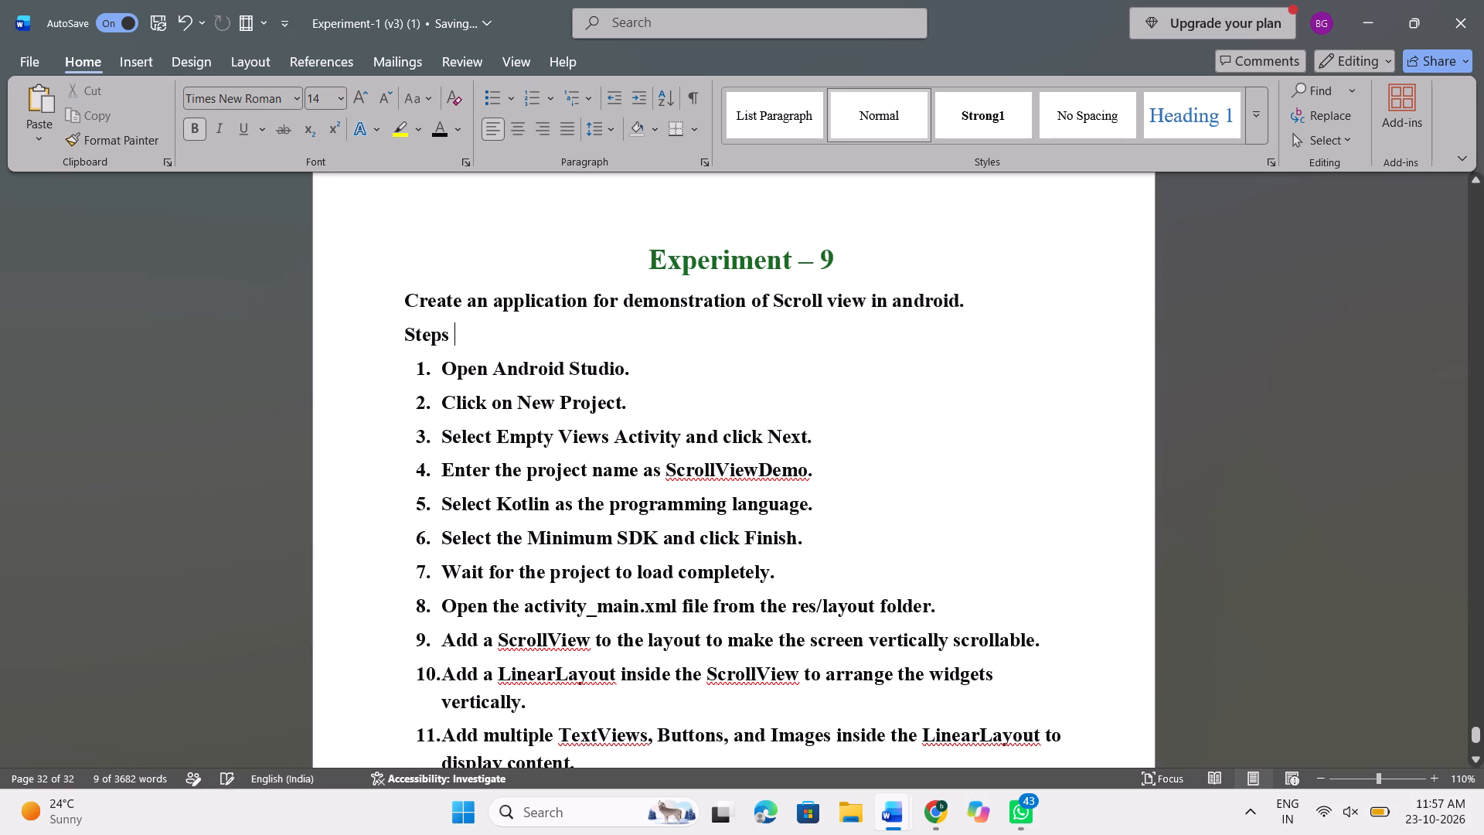
pyautogui.press('BackSpace')
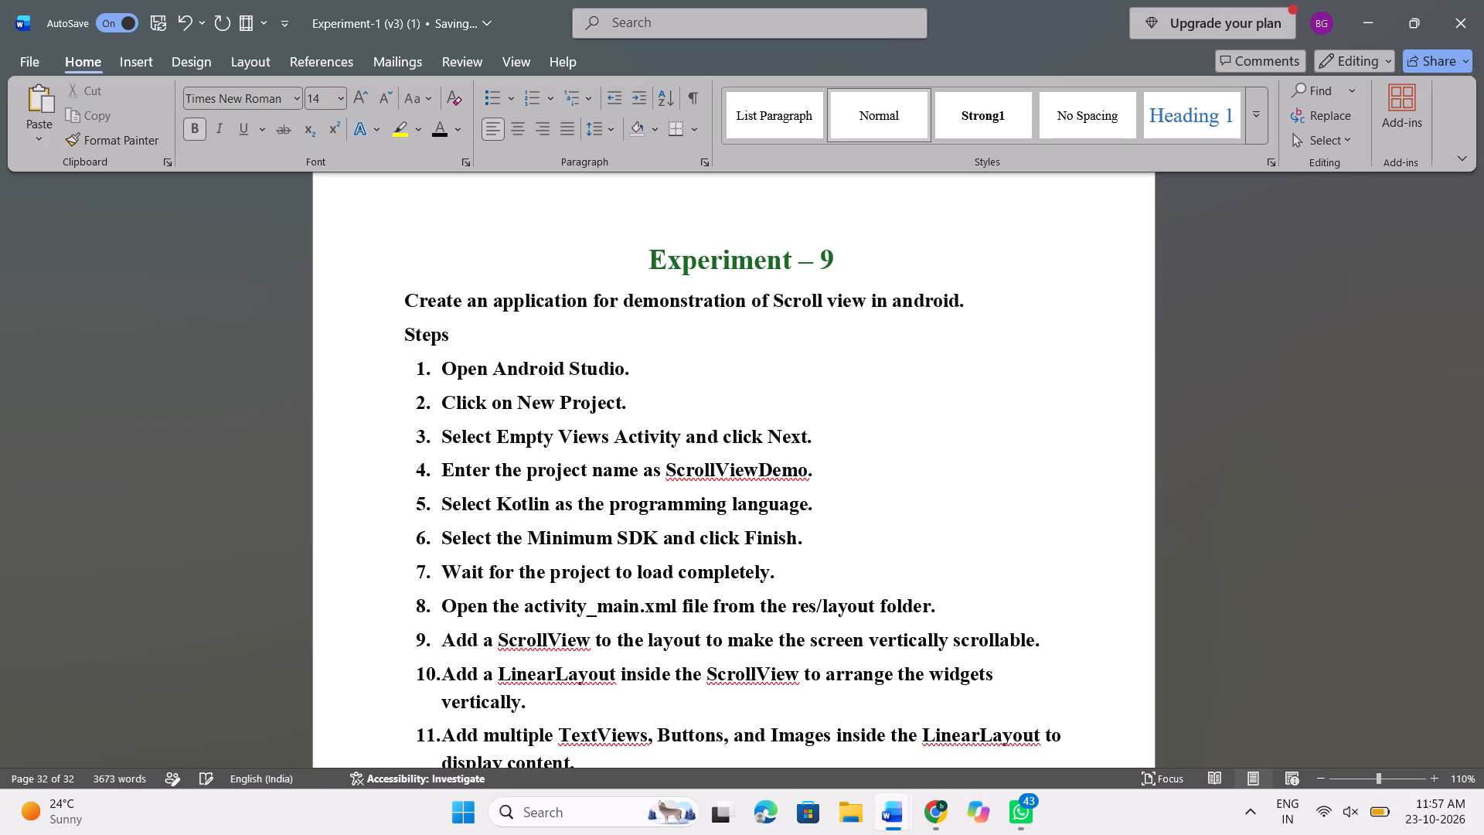
pyautogui.hotkey('shift', ':')
# Set the font colour of the "Steps:" heading to the standard dark red.
pyautogui.moveTo(494, 333); pyautogui.dragTo(419, 337)
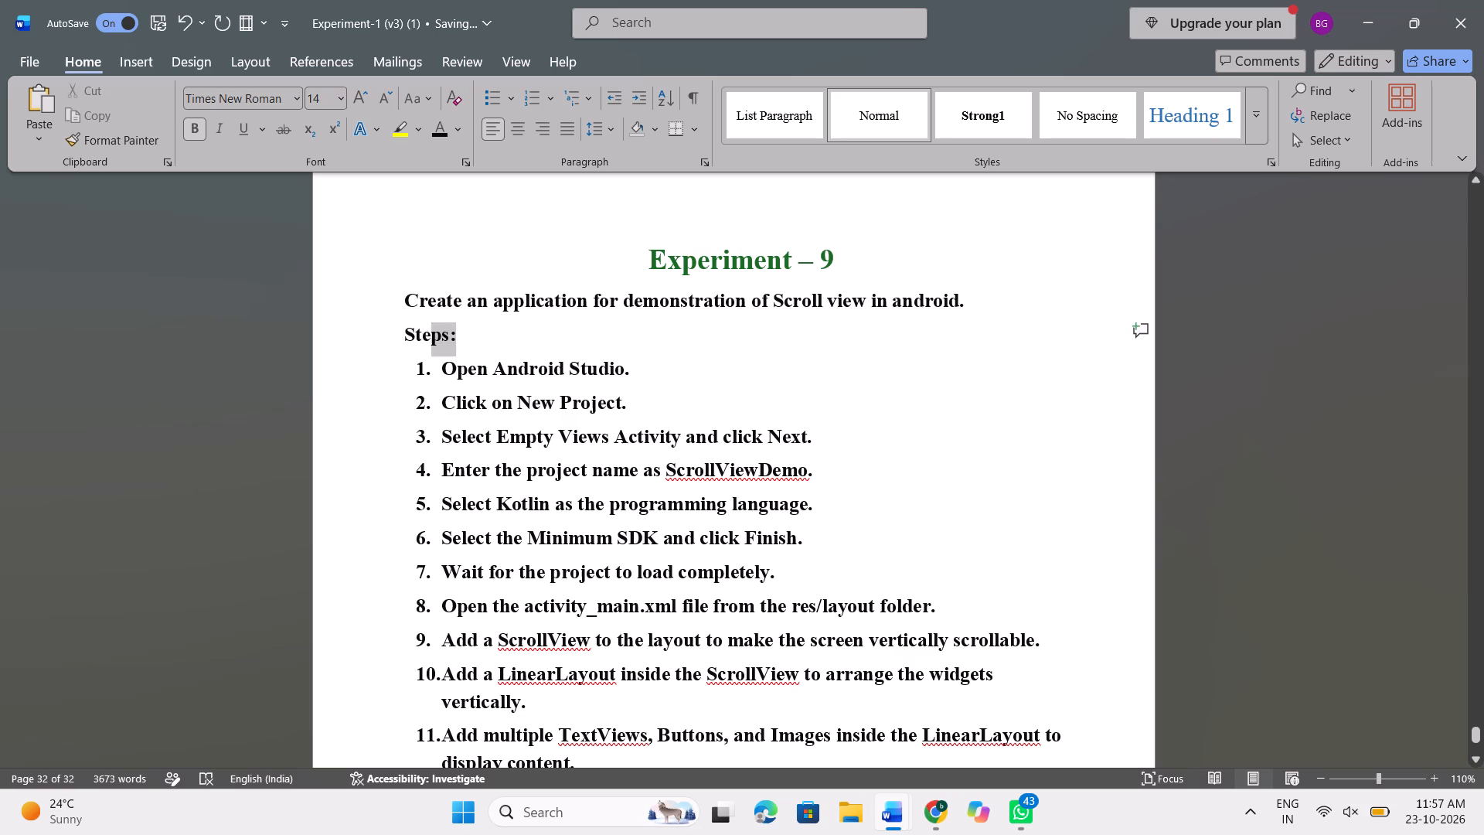
pyautogui.moveTo(419, 337); pyautogui.dragTo(382, 332)
pyautogui.click(523, 292)
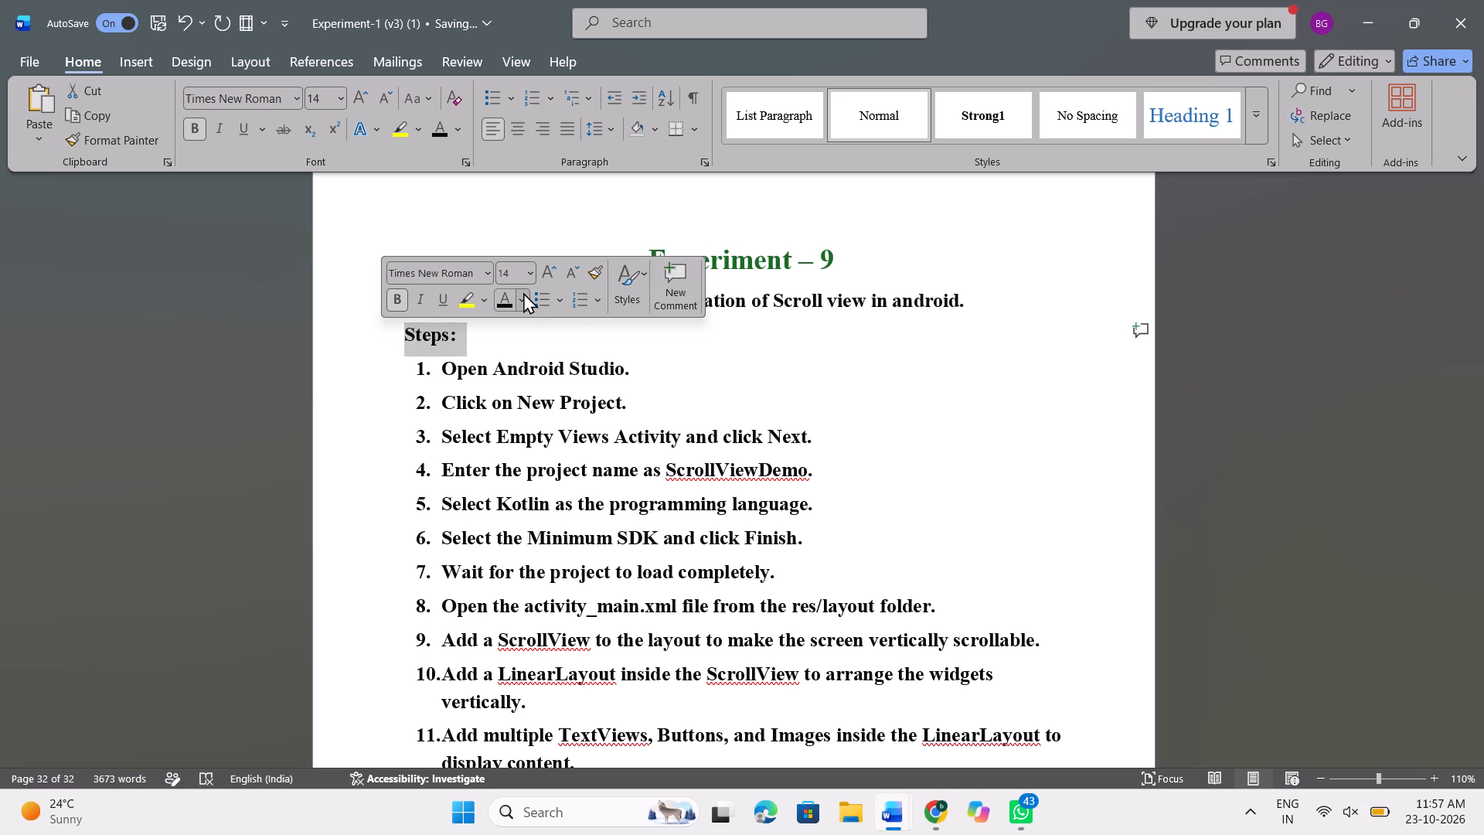
pyautogui.click(508, 625)
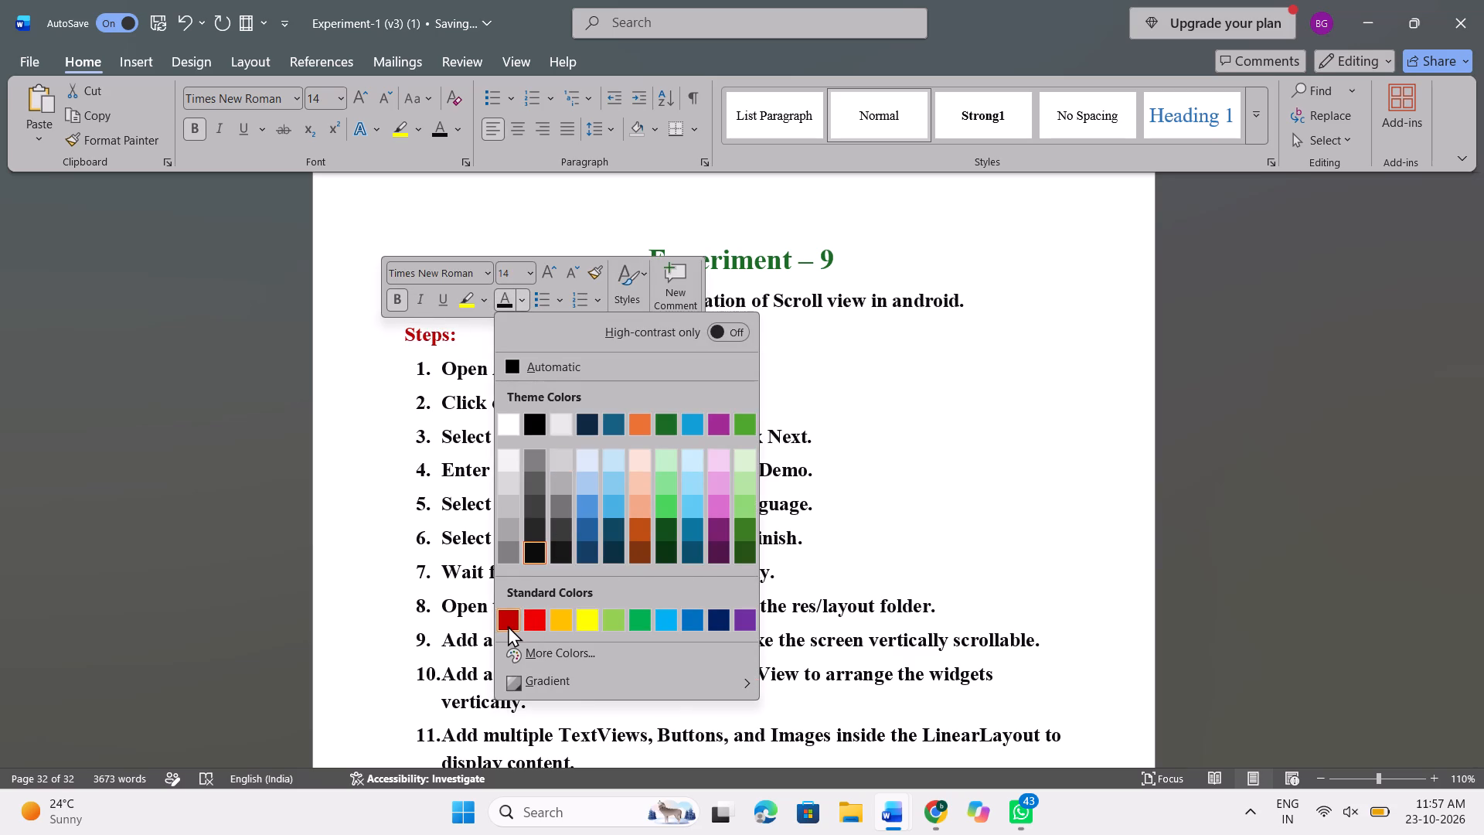
pyautogui.click(482, 338)
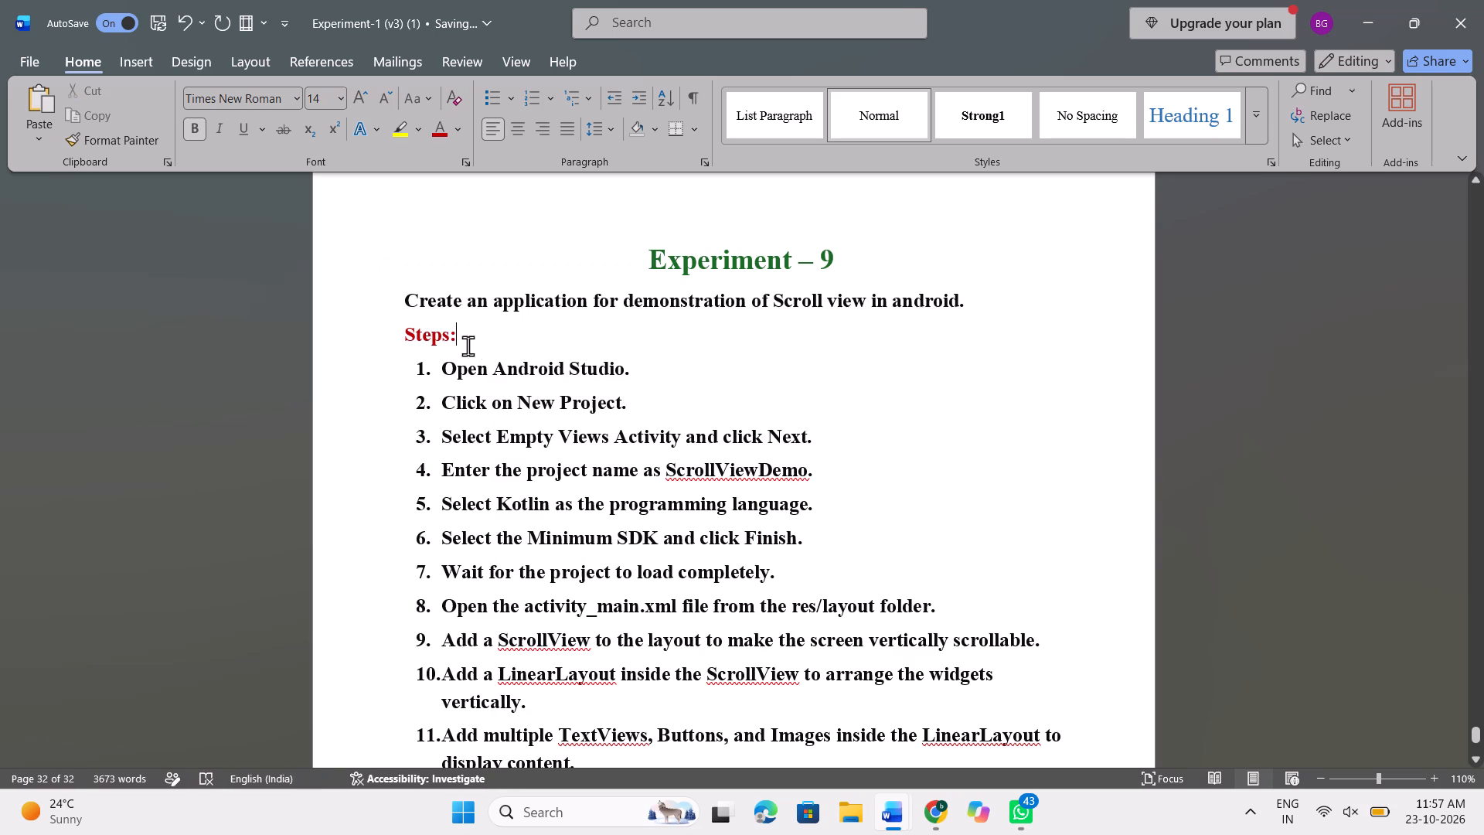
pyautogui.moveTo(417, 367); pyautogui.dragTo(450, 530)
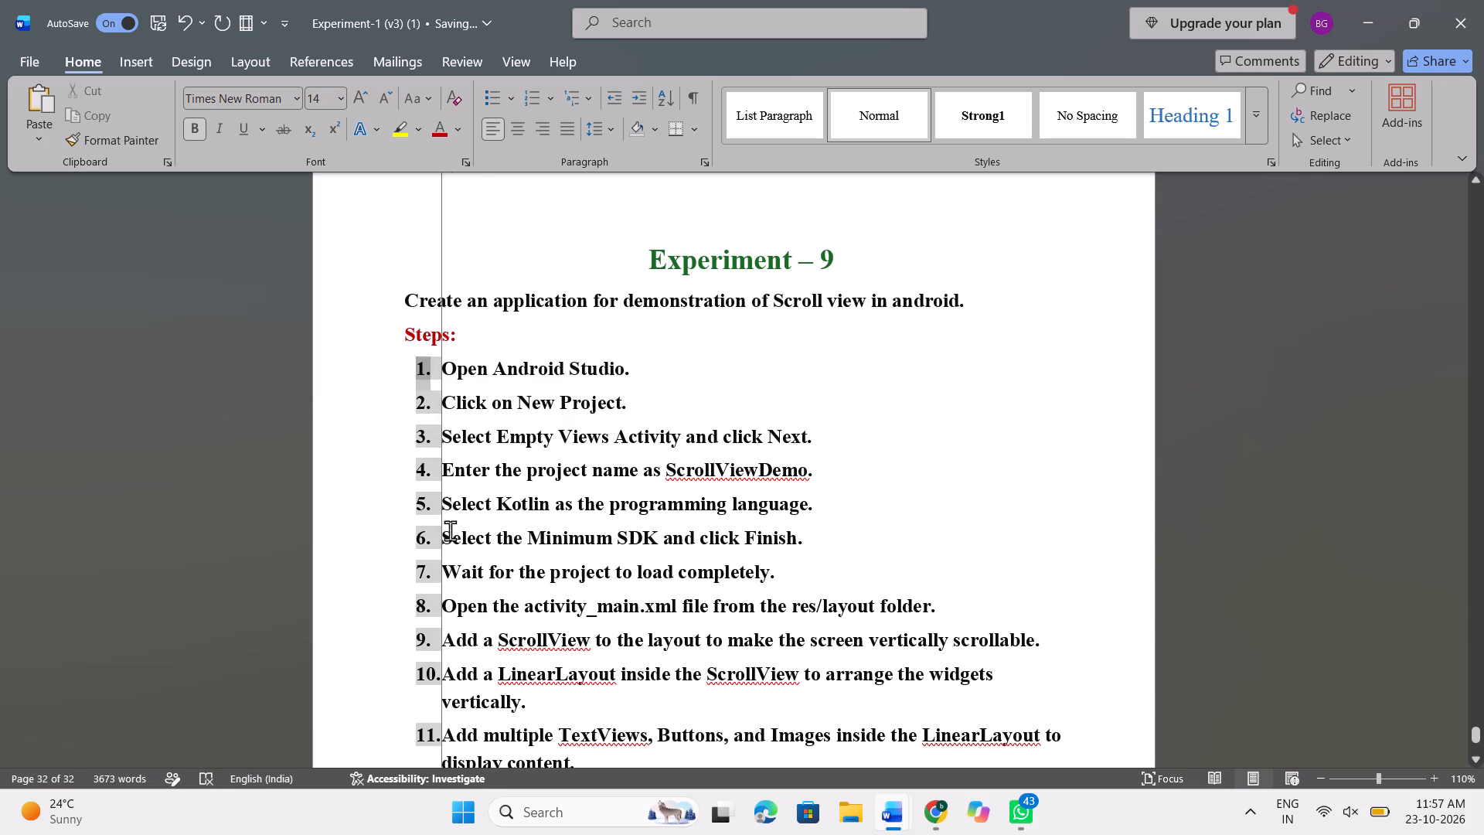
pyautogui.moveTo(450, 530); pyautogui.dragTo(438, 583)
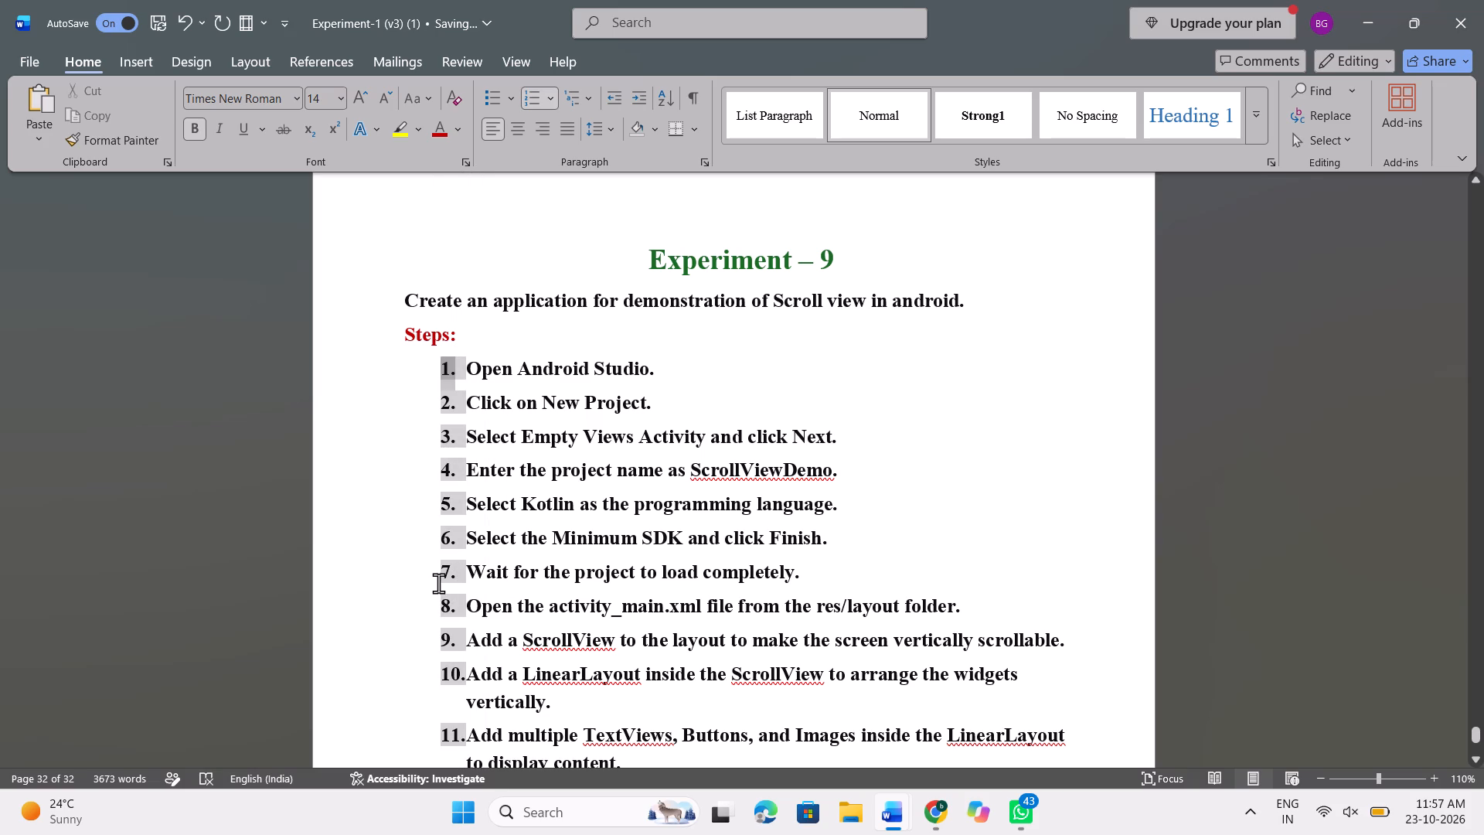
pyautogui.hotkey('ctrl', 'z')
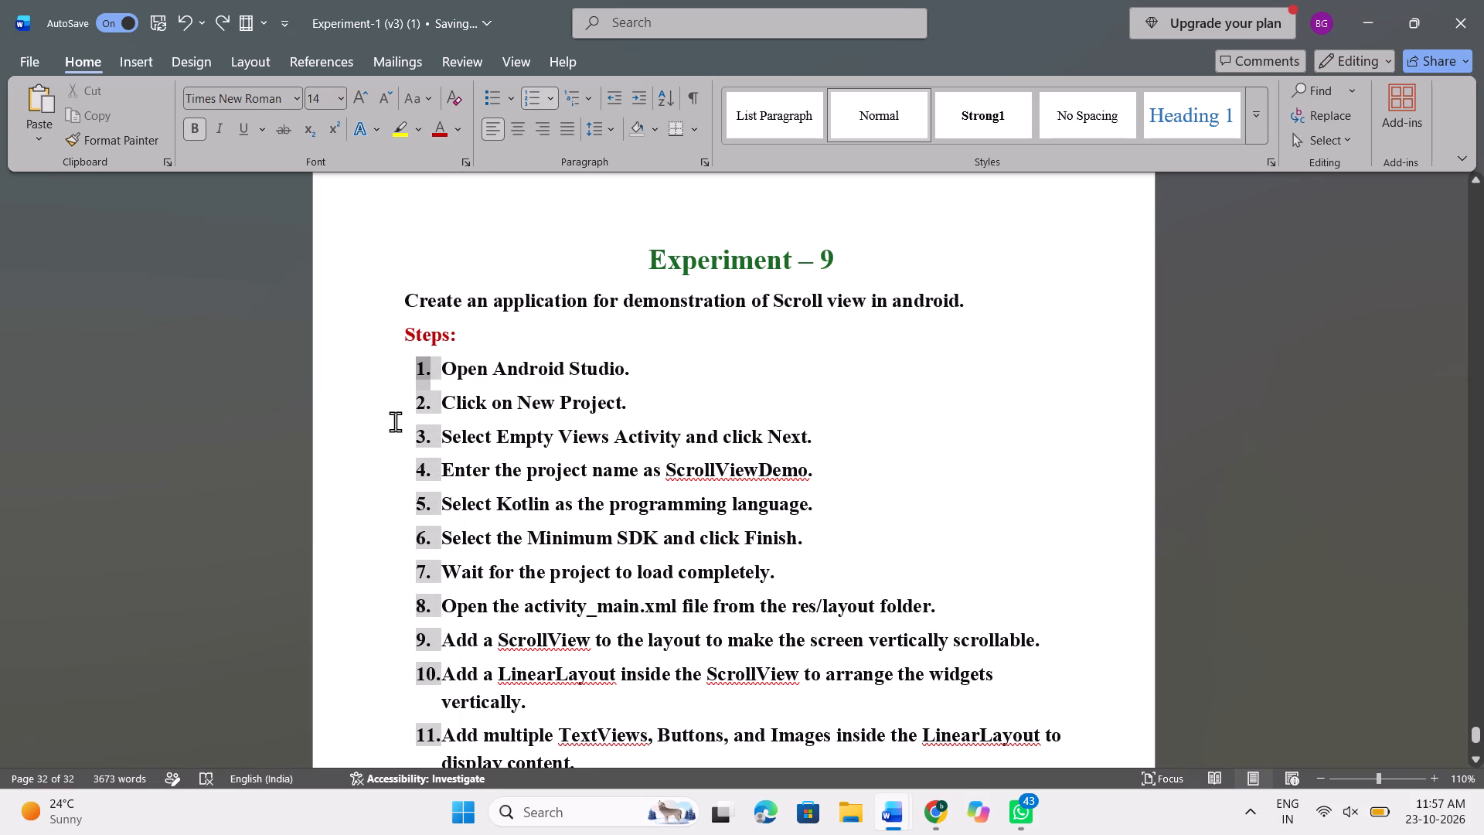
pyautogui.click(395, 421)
# Remove the bold formatting from all 19 numbered Scroll view steps and make their text one font size smaller.
pyautogui.moveTo(441, 376); pyautogui.dragTo(484, 527)
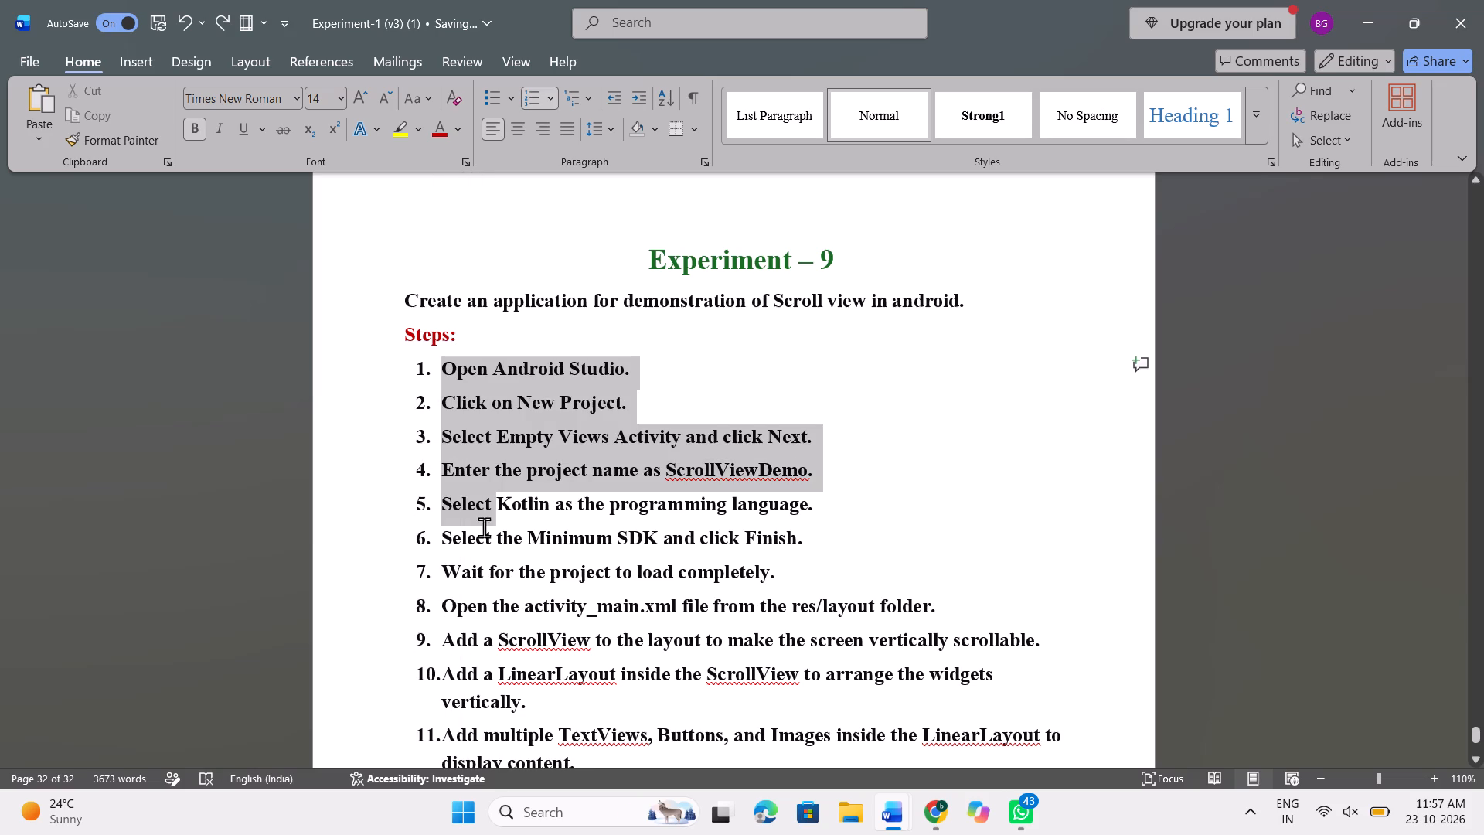
pyautogui.moveTo(484, 527); pyautogui.dragTo(500, 736)
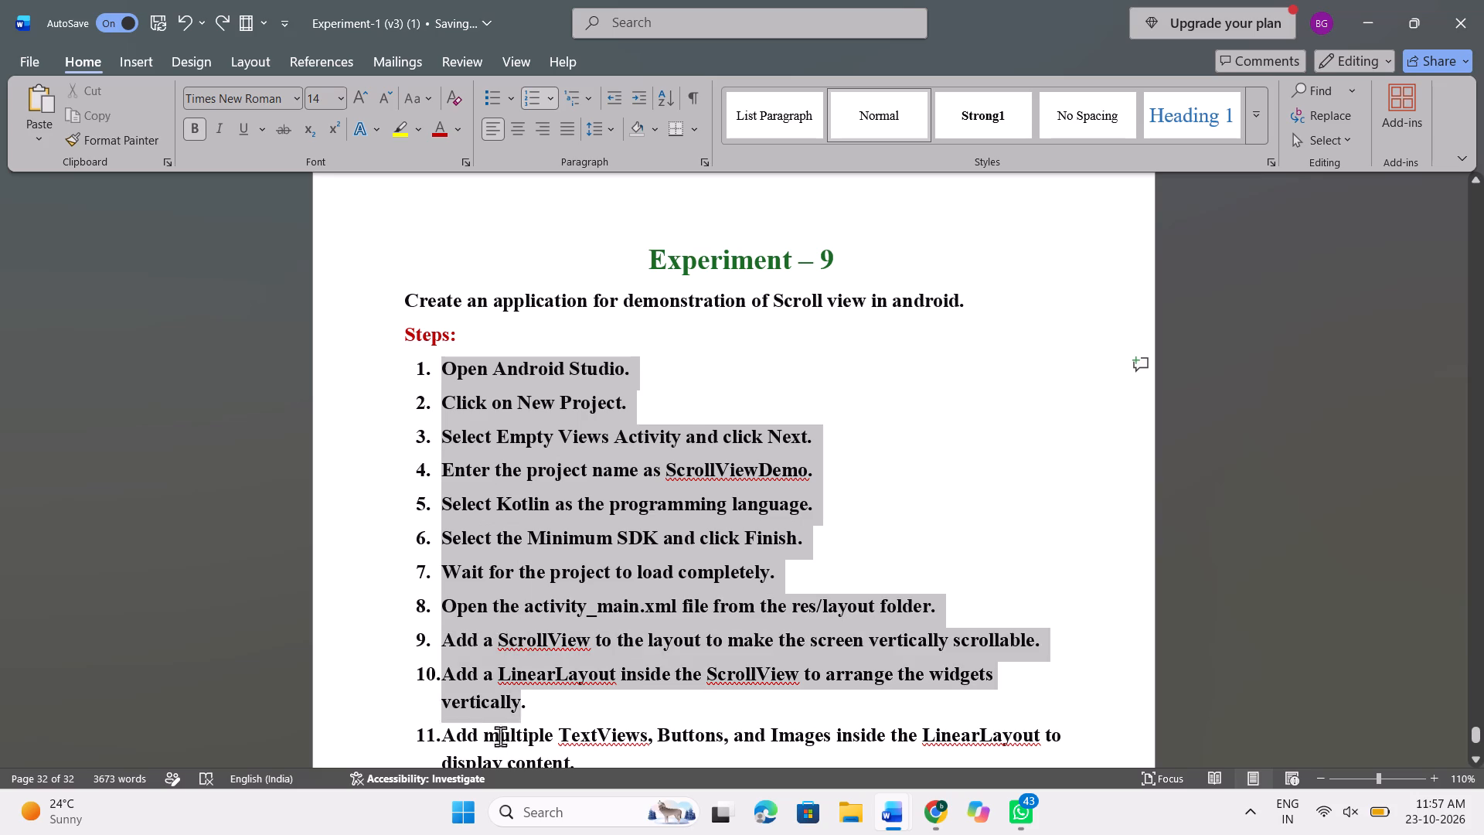
pyautogui.moveTo(500, 736); pyautogui.dragTo(415, 551)
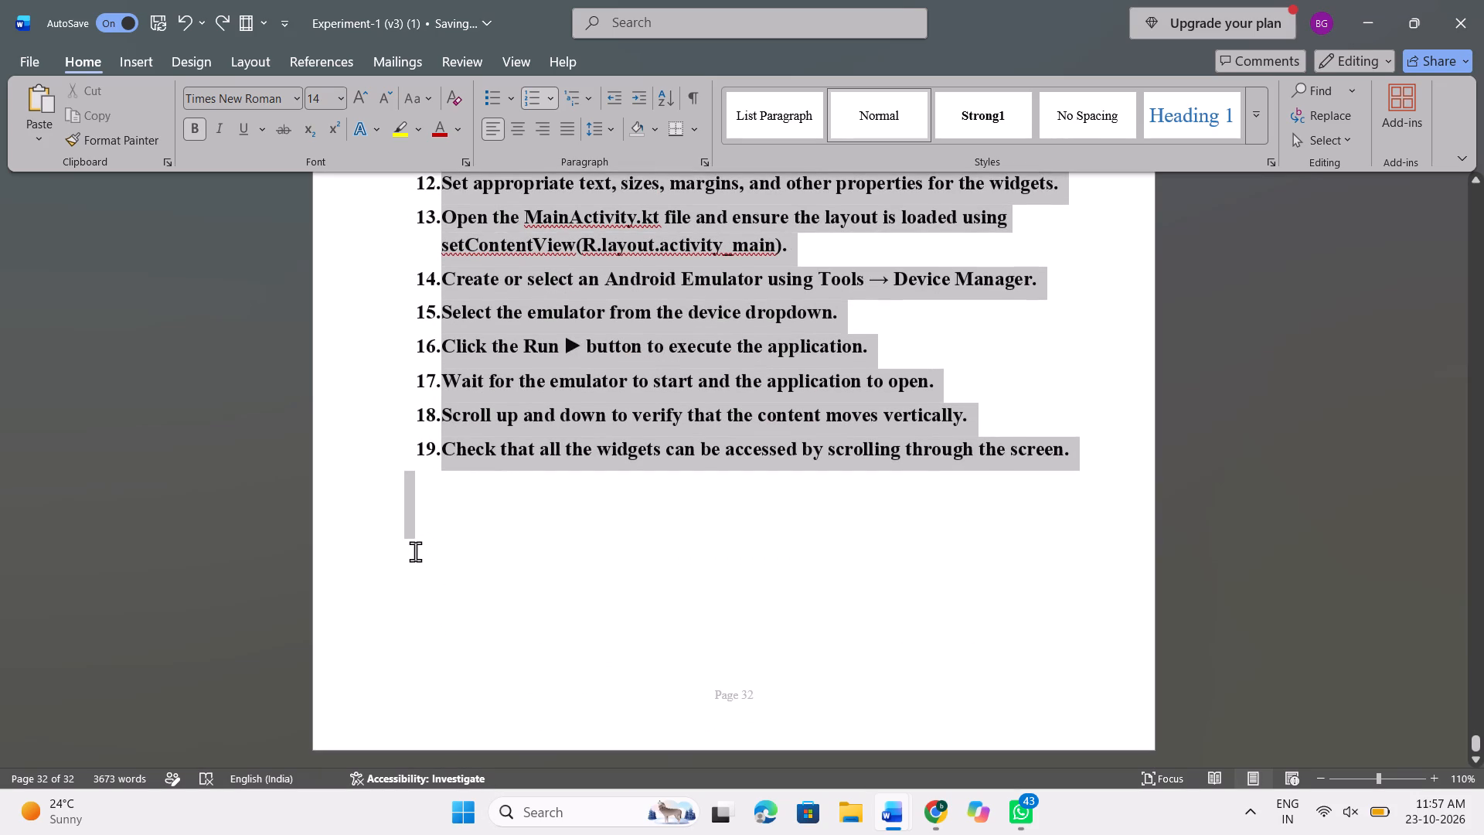
pyautogui.moveTo(415, 551); pyautogui.dragTo(198, 465)
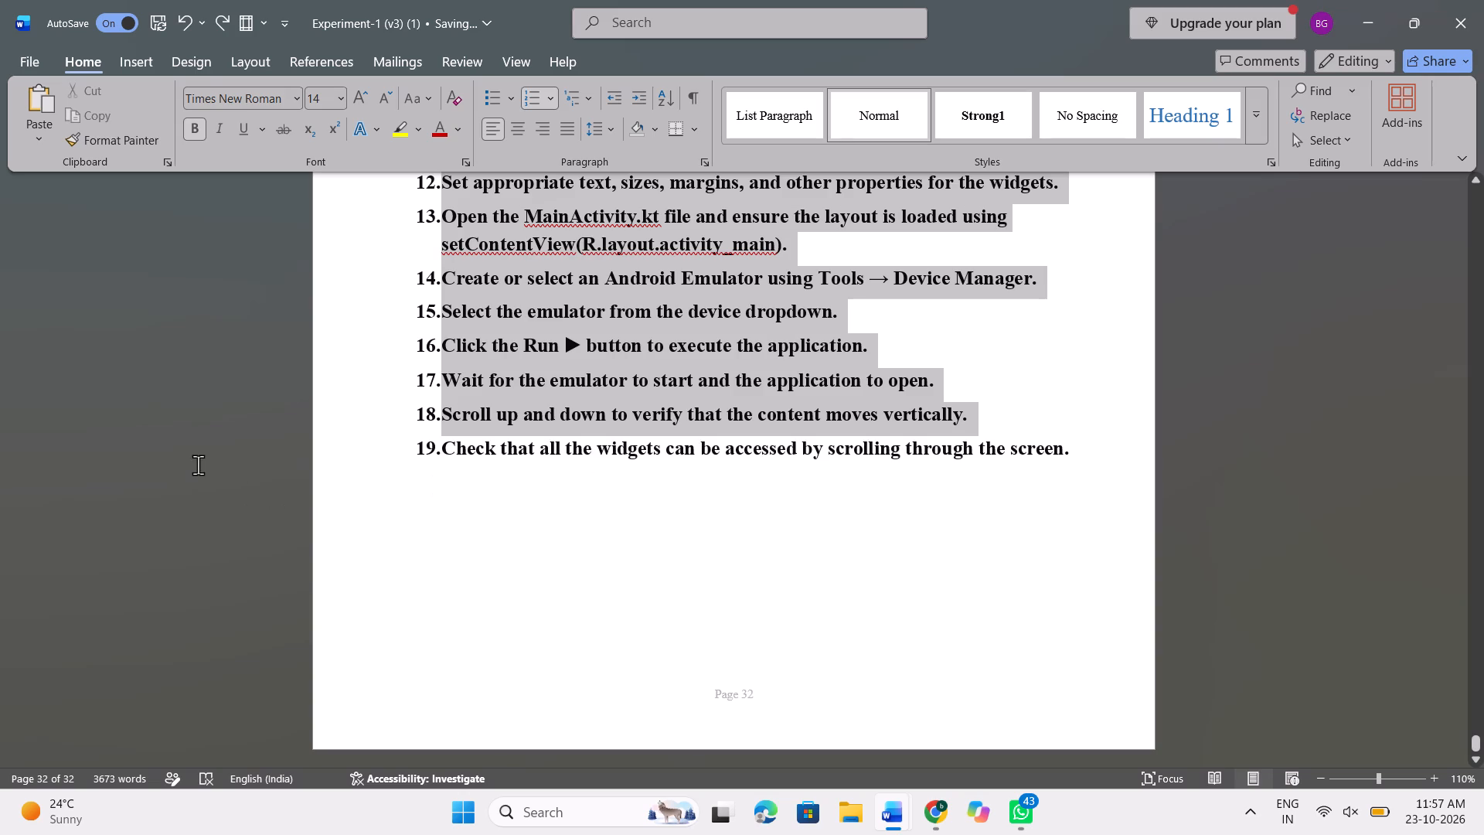
pyautogui.moveTo(198, 465); pyautogui.dragTo(380, 496)
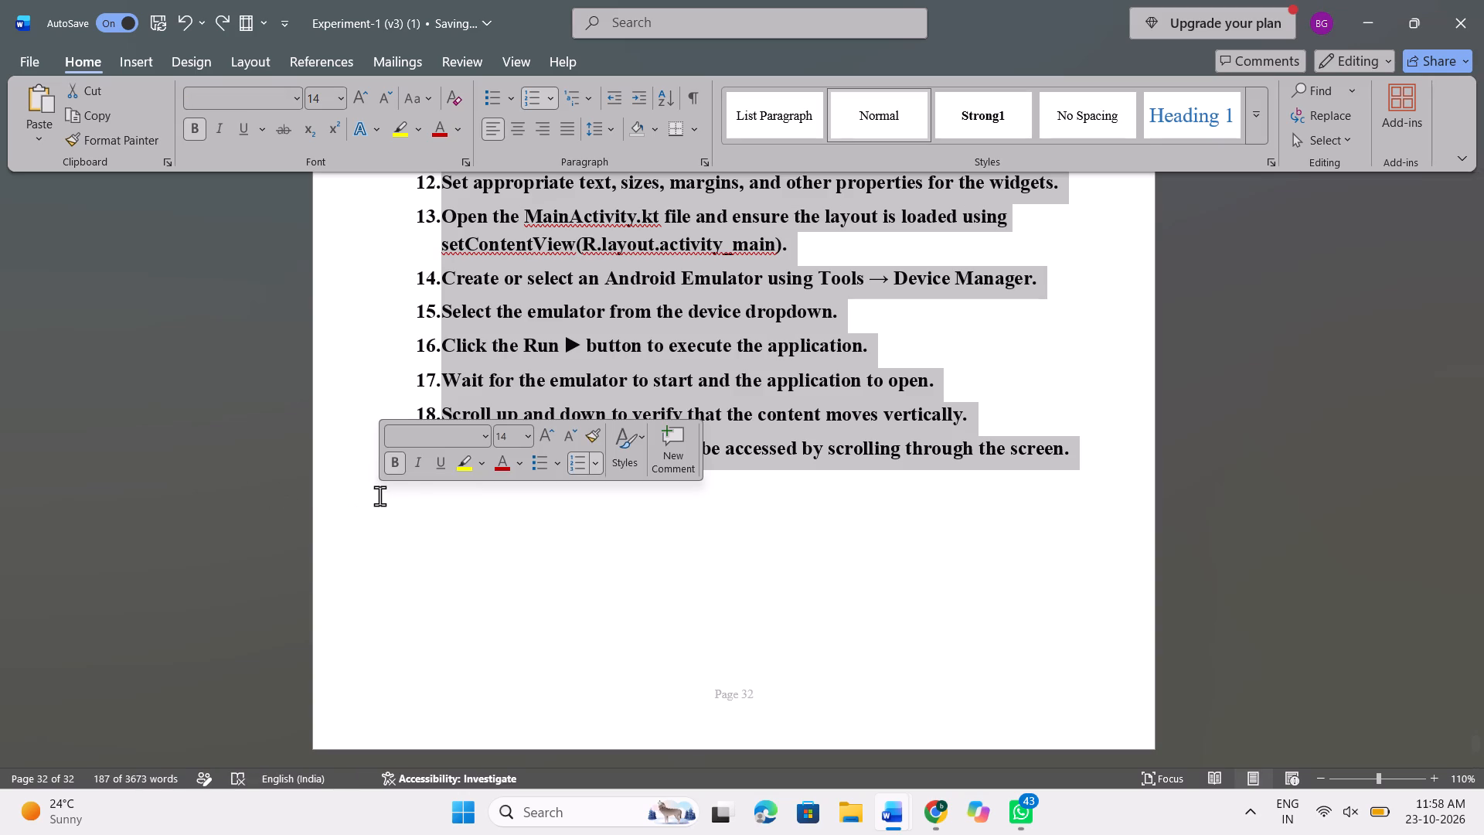
pyautogui.click(387, 469)
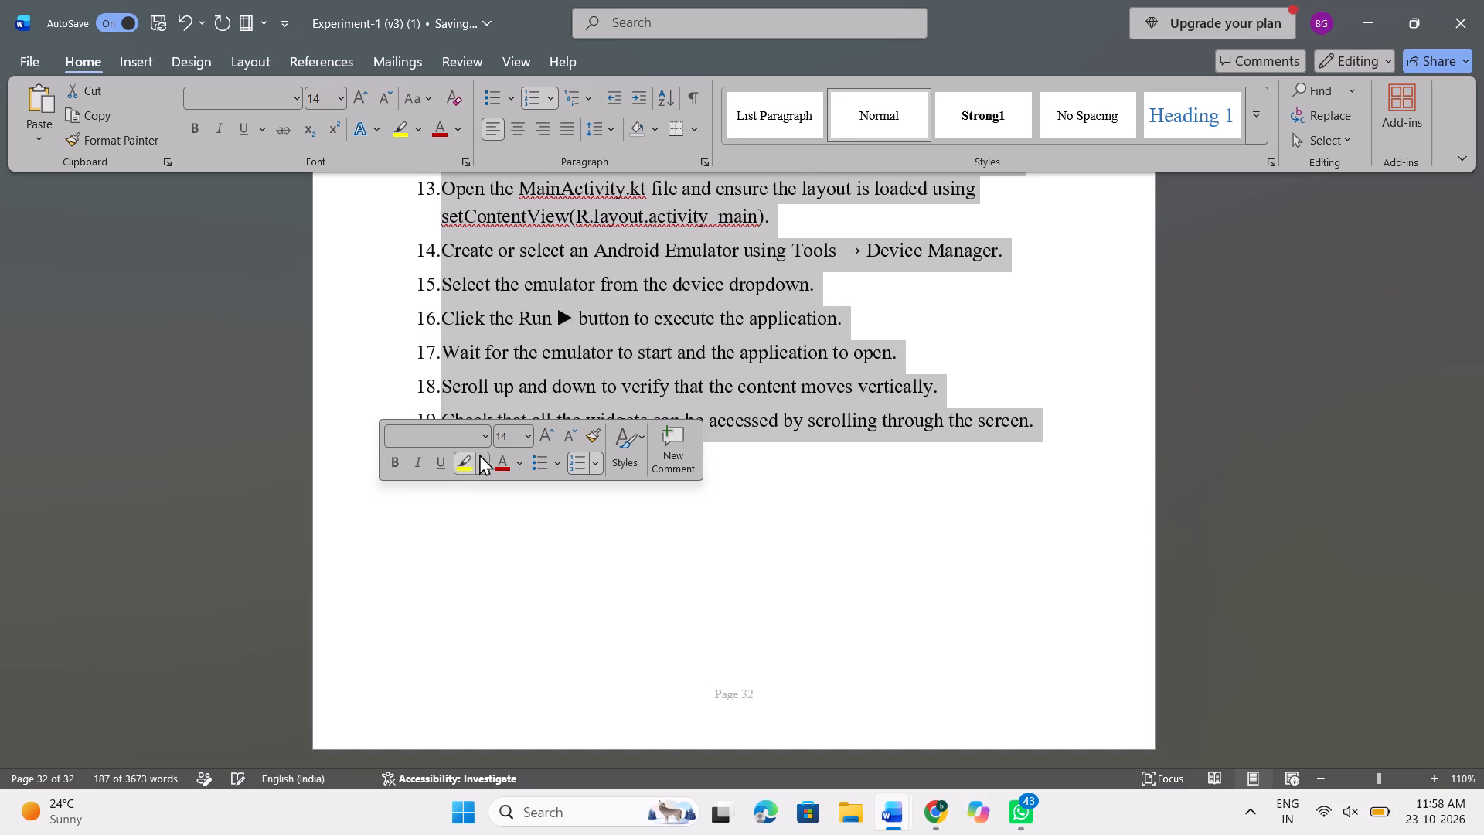
pyautogui.click(570, 436)
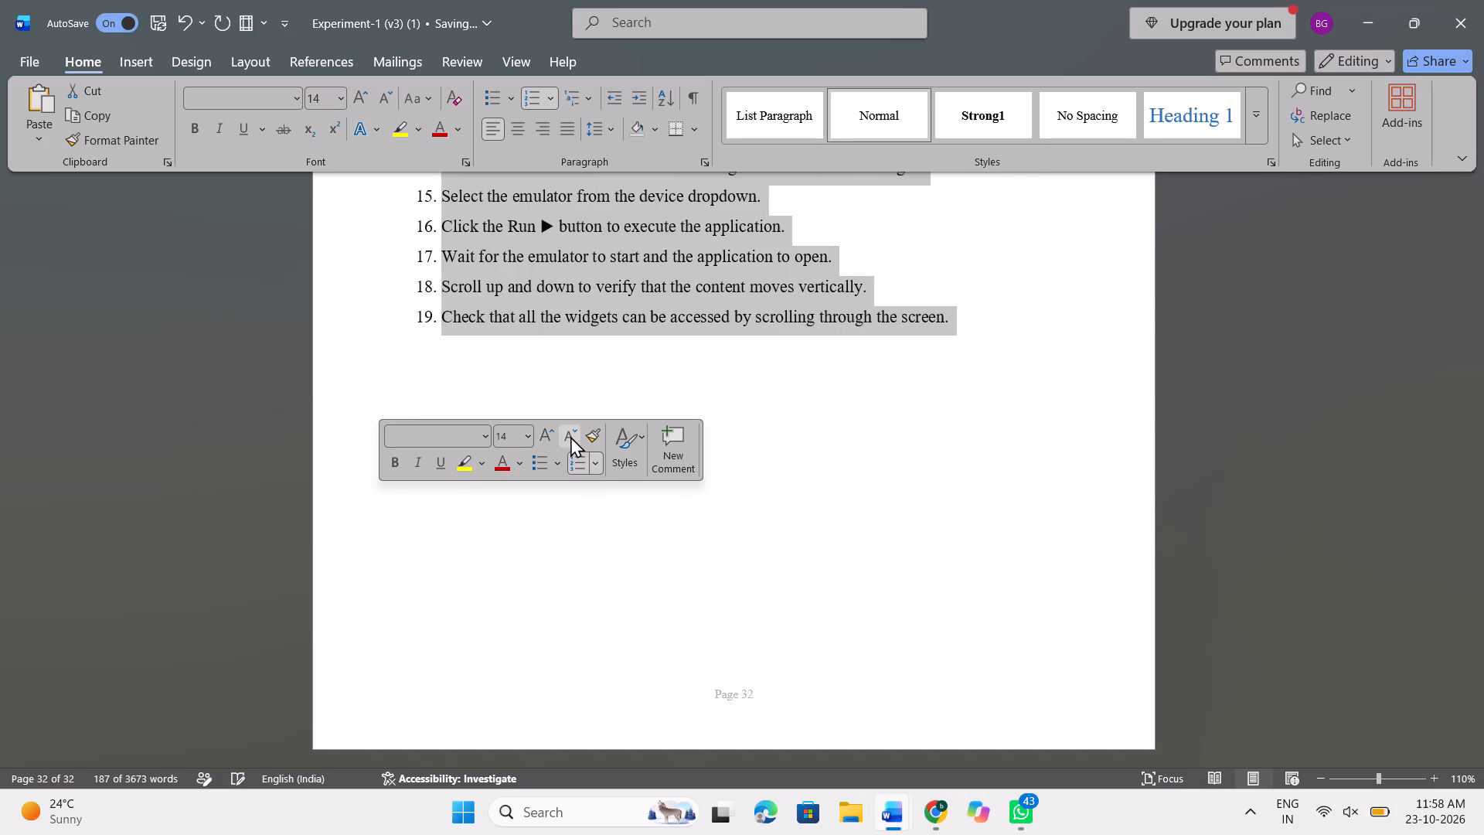
pyautogui.click(563, 515)
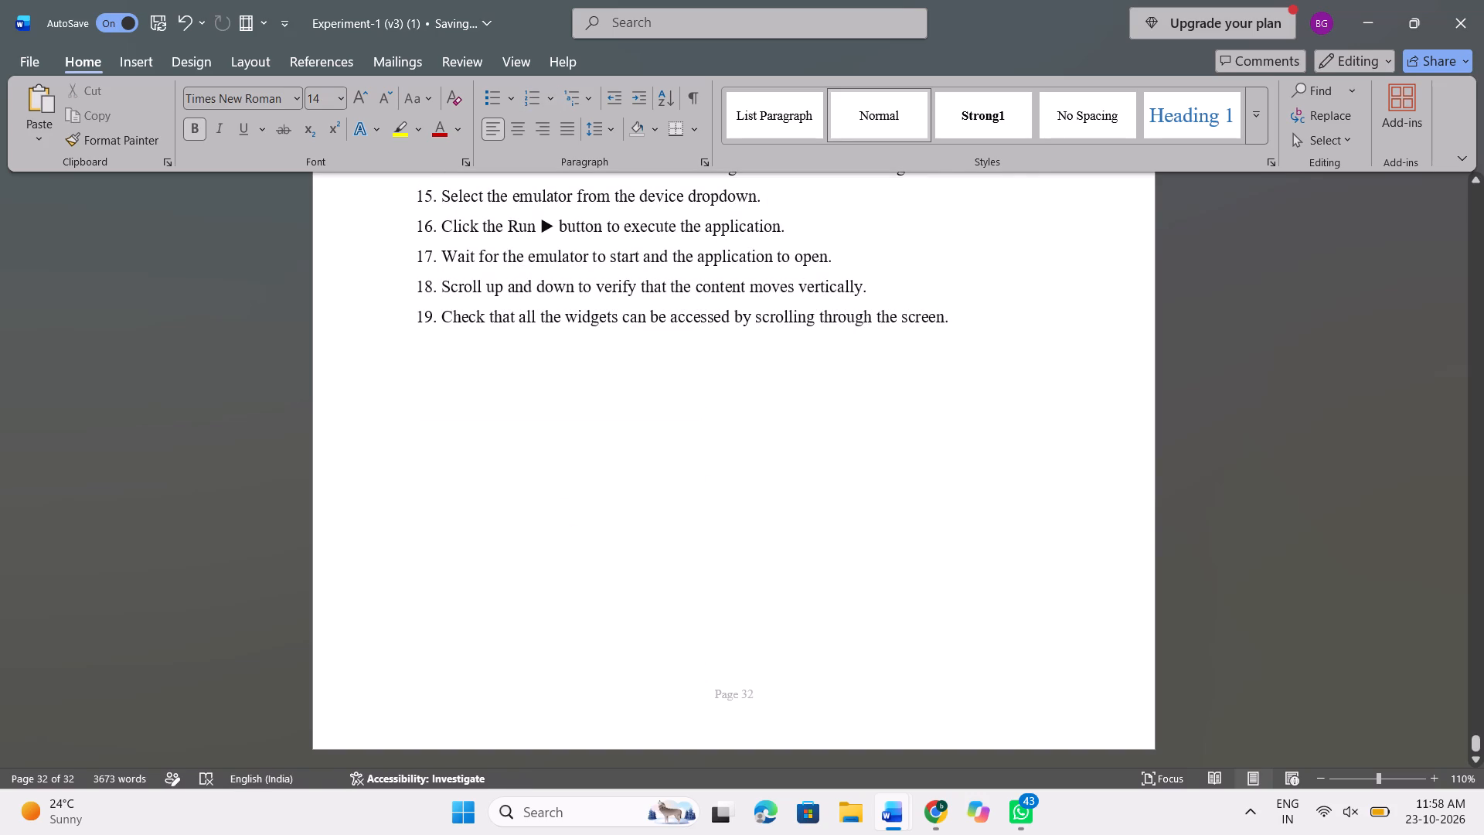
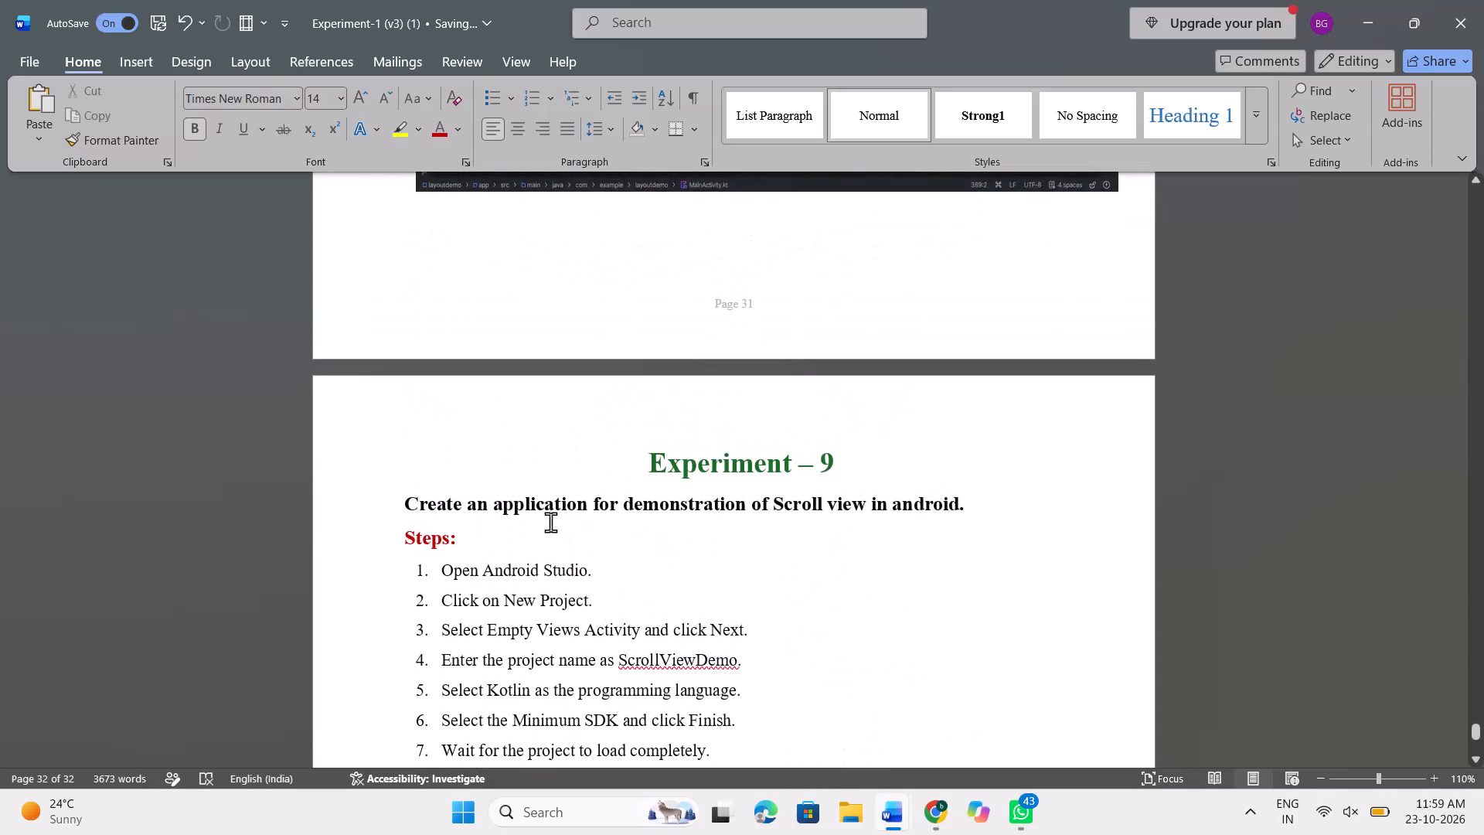
# Add the heading "Kotlin Code:" on the line below step 19 of the Scroll view procedure.
pyautogui.scroll(-2, 549, 523)
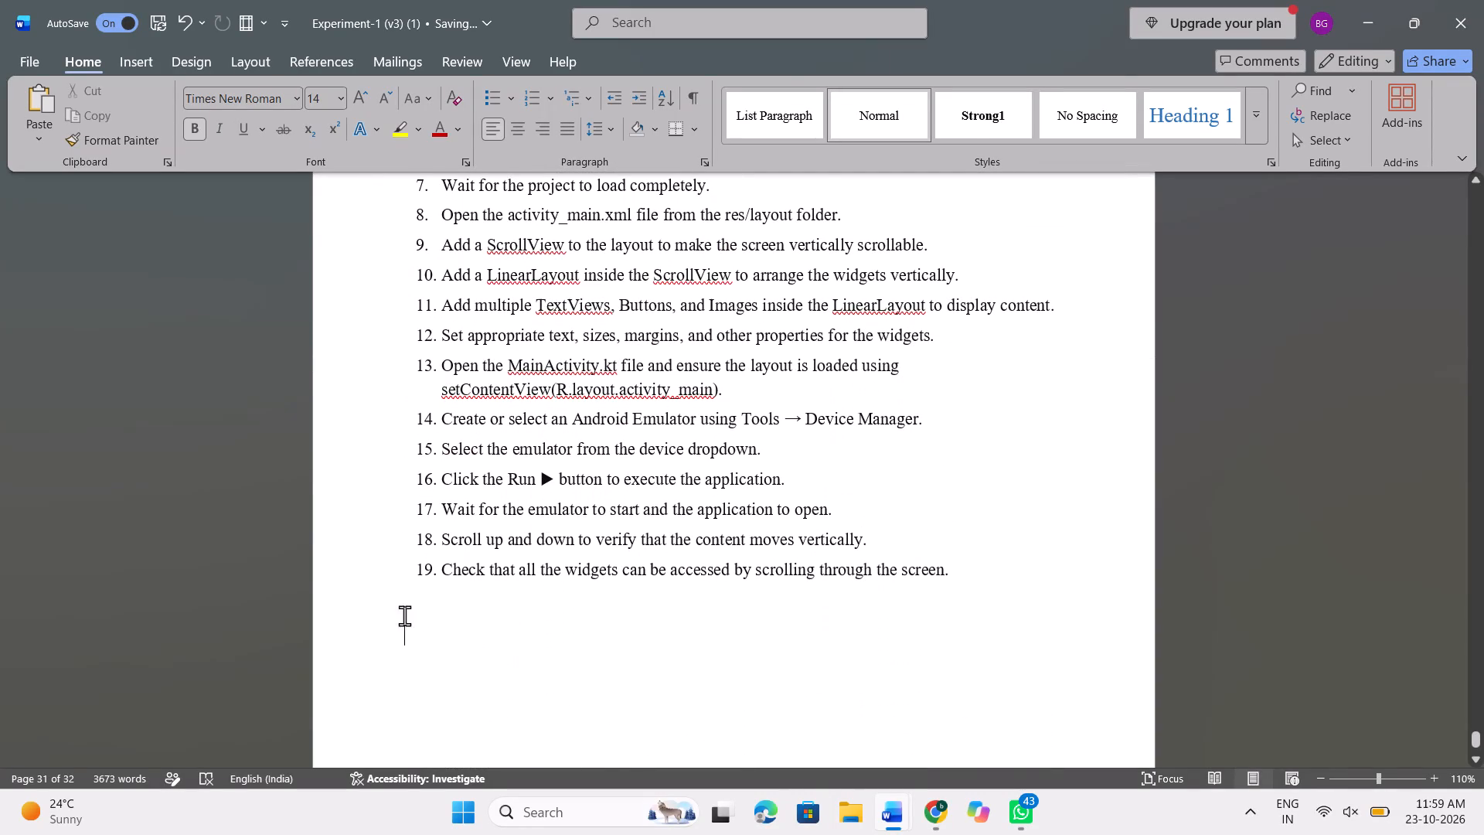
pyautogui.click(420, 605)
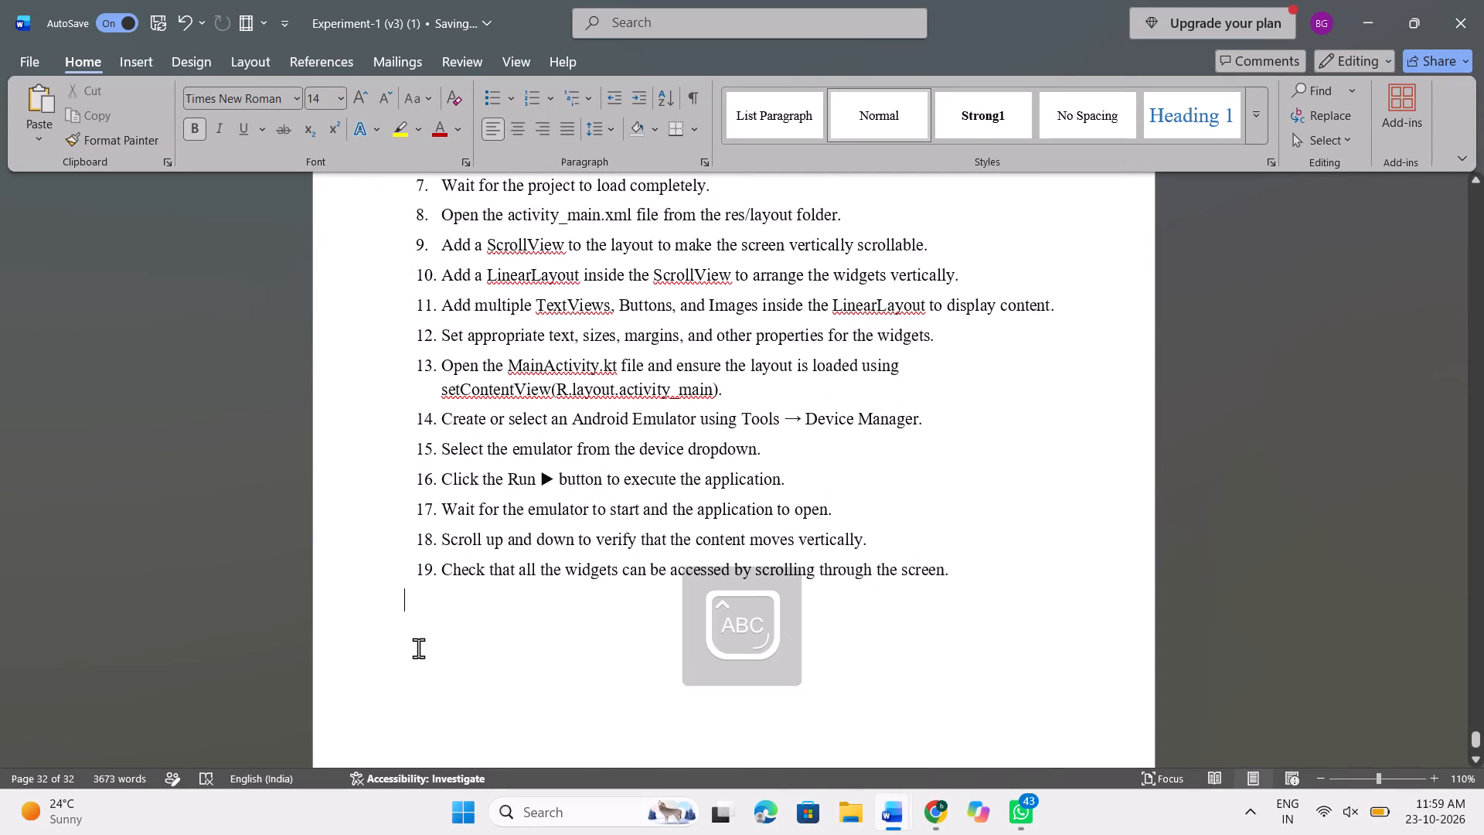
pyautogui.press('k')
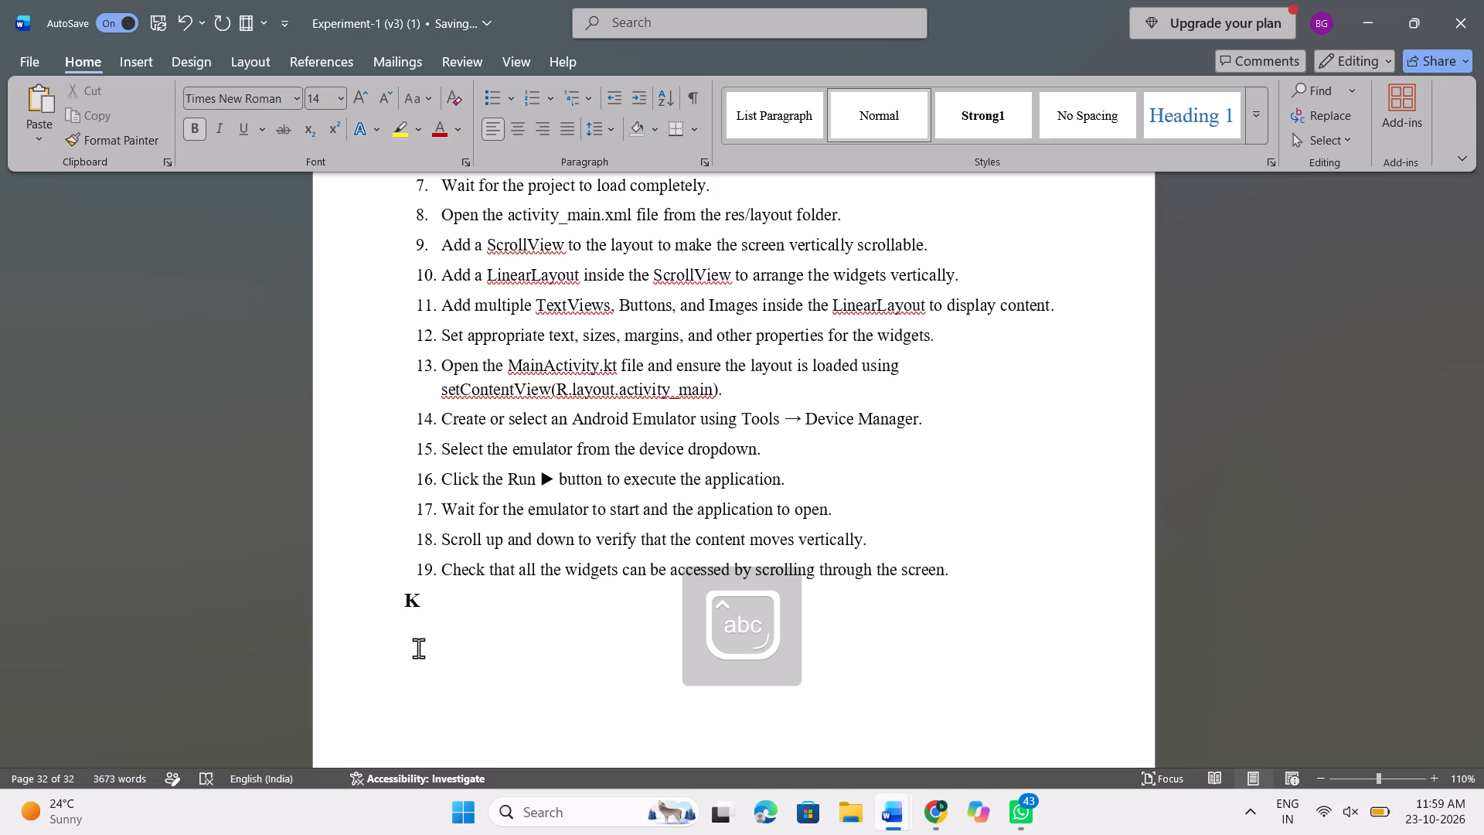
pyautogui.write('otli')
pyautogui.press('space')
pyautogui.press('BackSpace')
pyautogui.write('n')
pyautogui.press('space')
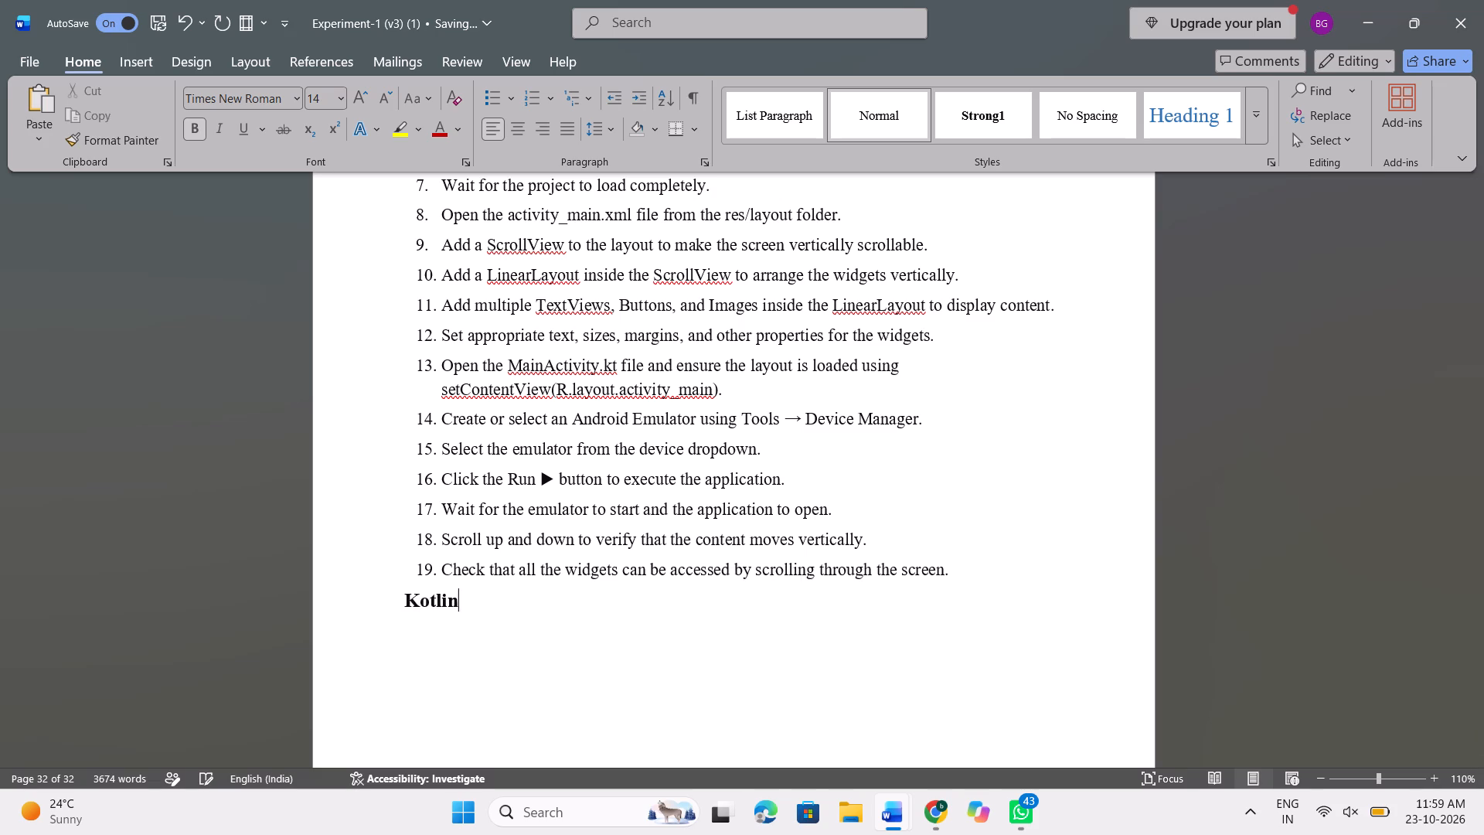
pyautogui.write('ode')
pyautogui.hotkey('shift', ':')
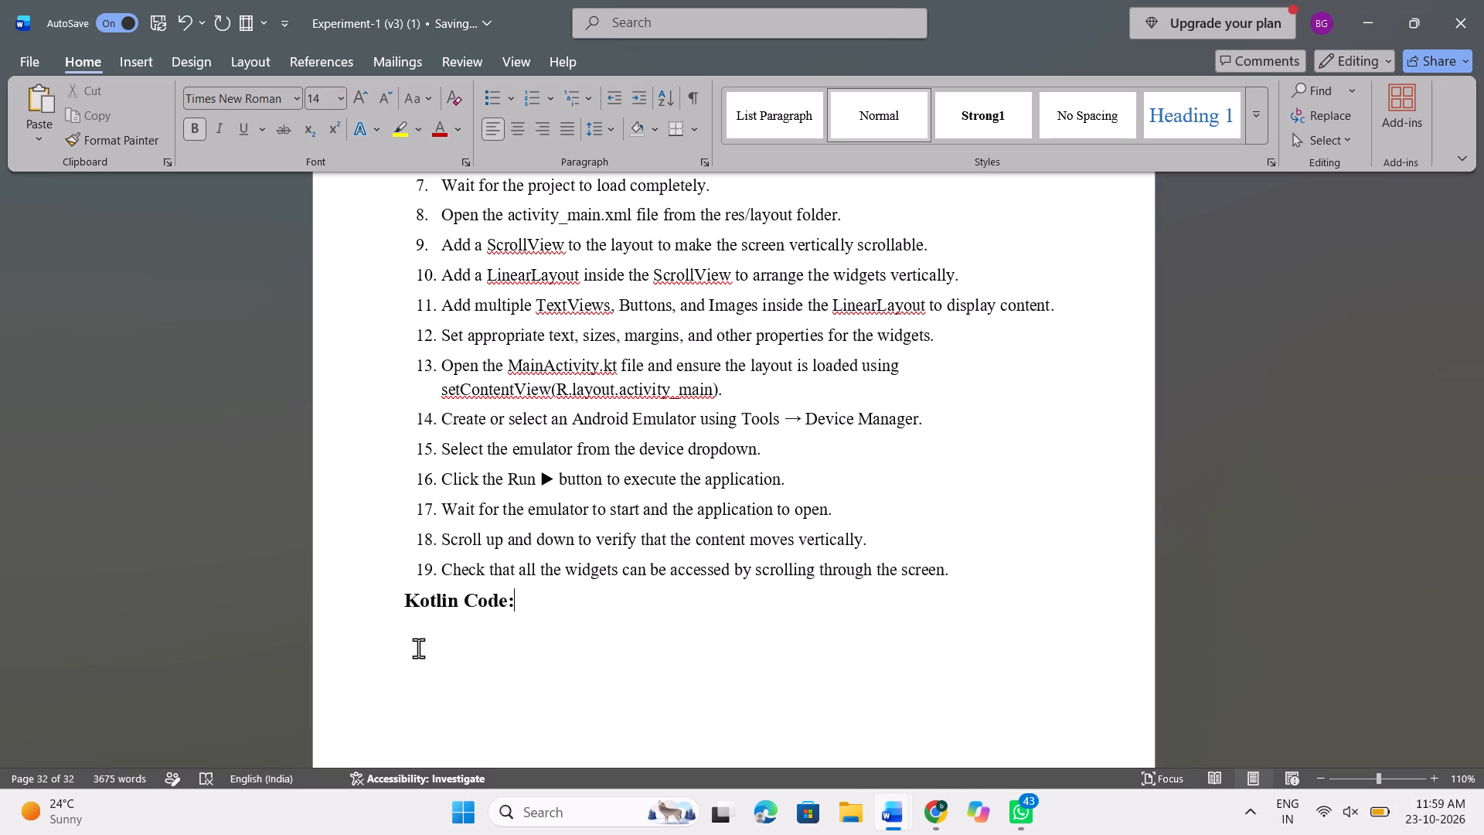
# Set the font colour of the "Kotlin Code:" heading to dark red.
pyautogui.moveTo(554, 598); pyautogui.dragTo(397, 605)
pyautogui.click(522, 573)
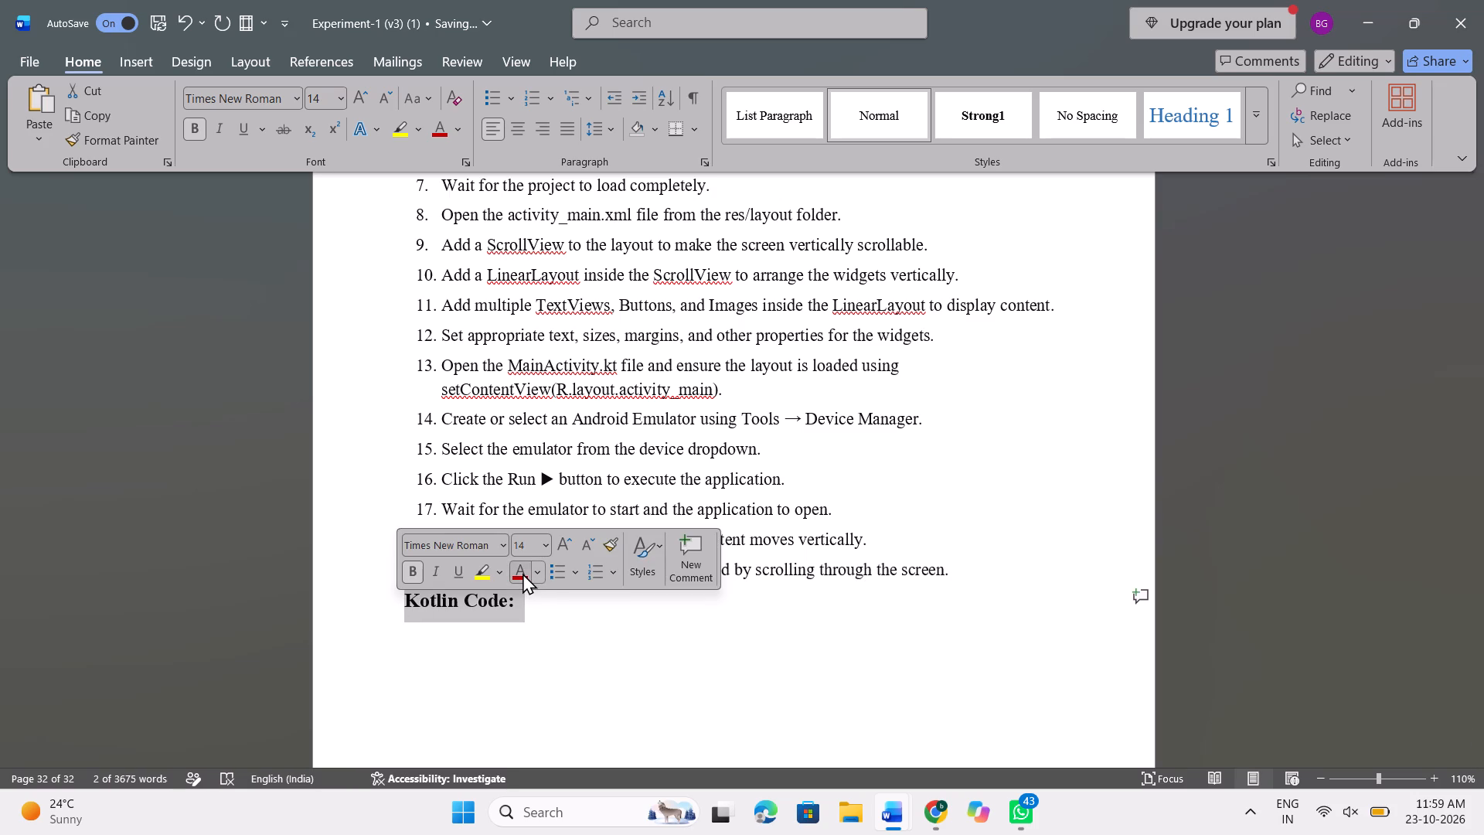
pyautogui.click(562, 605)
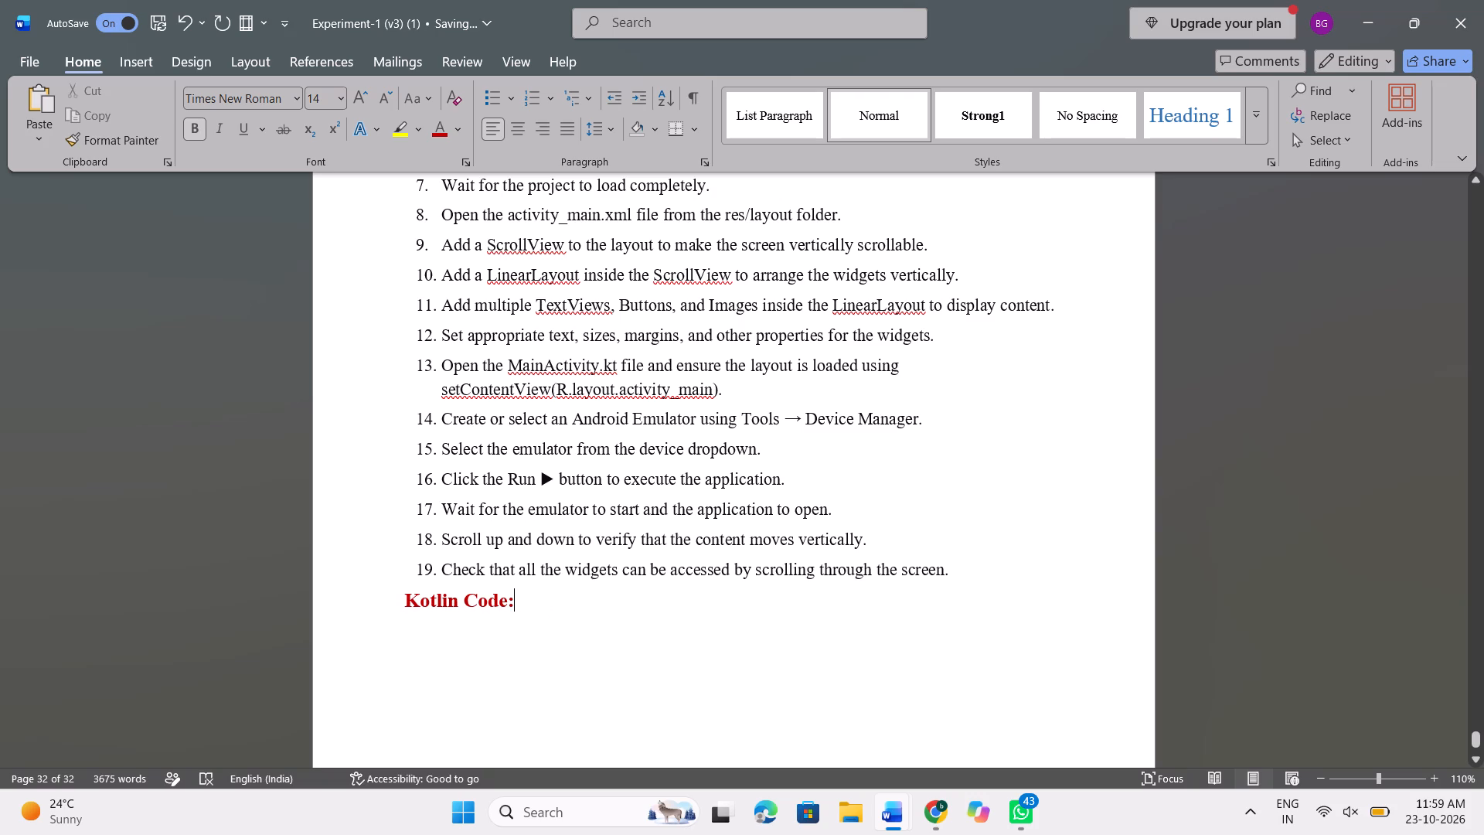
# Start an empty line below the "Kotlin Code:" heading.
pyautogui.click(412, 629)
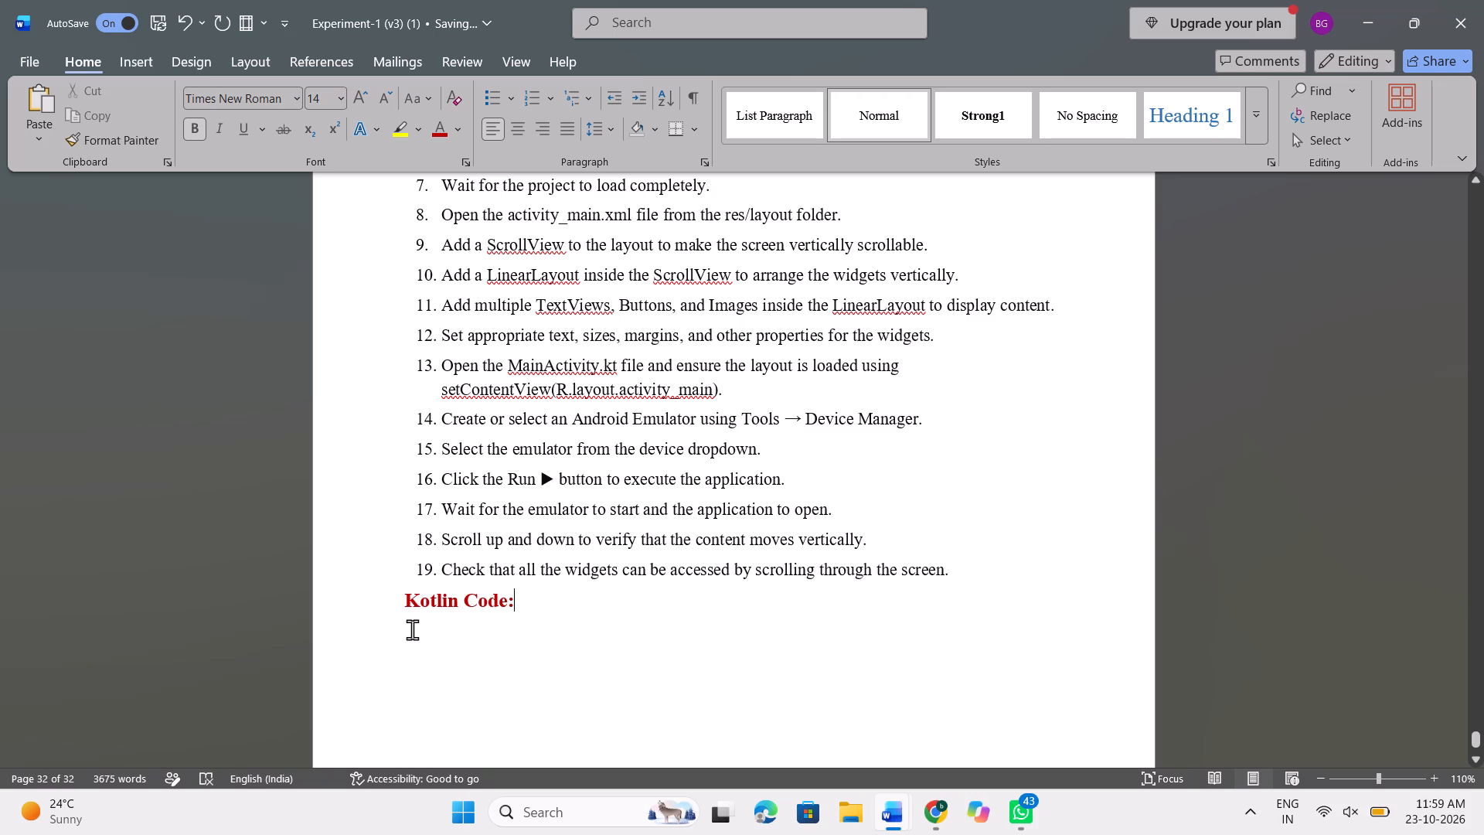
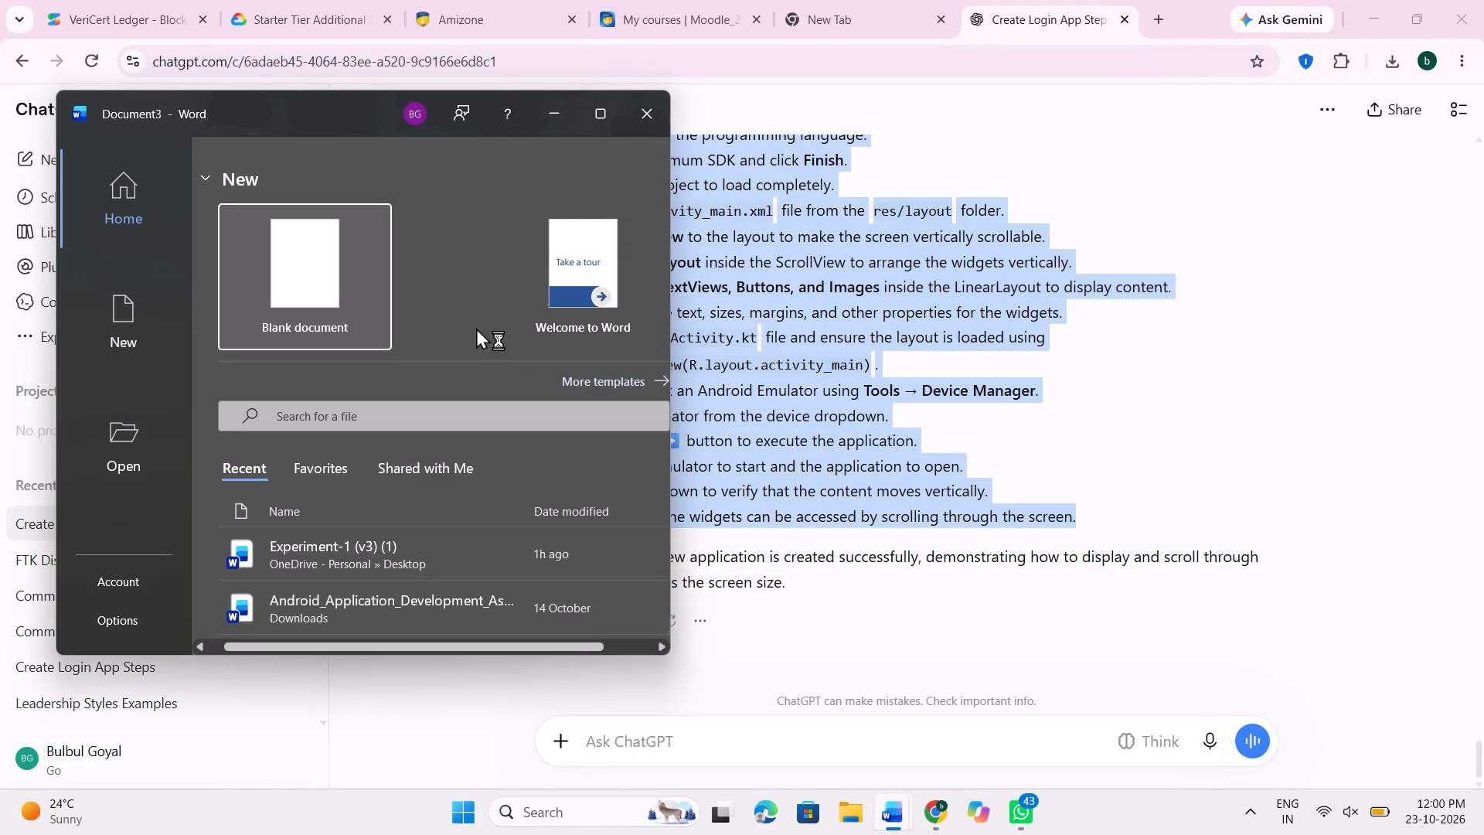
# Reopen the recent document Experiment-1 (v3) (1) and go to the "Kotlin Code:" heading of Experiment 9.
pyautogui.click(594, 102)
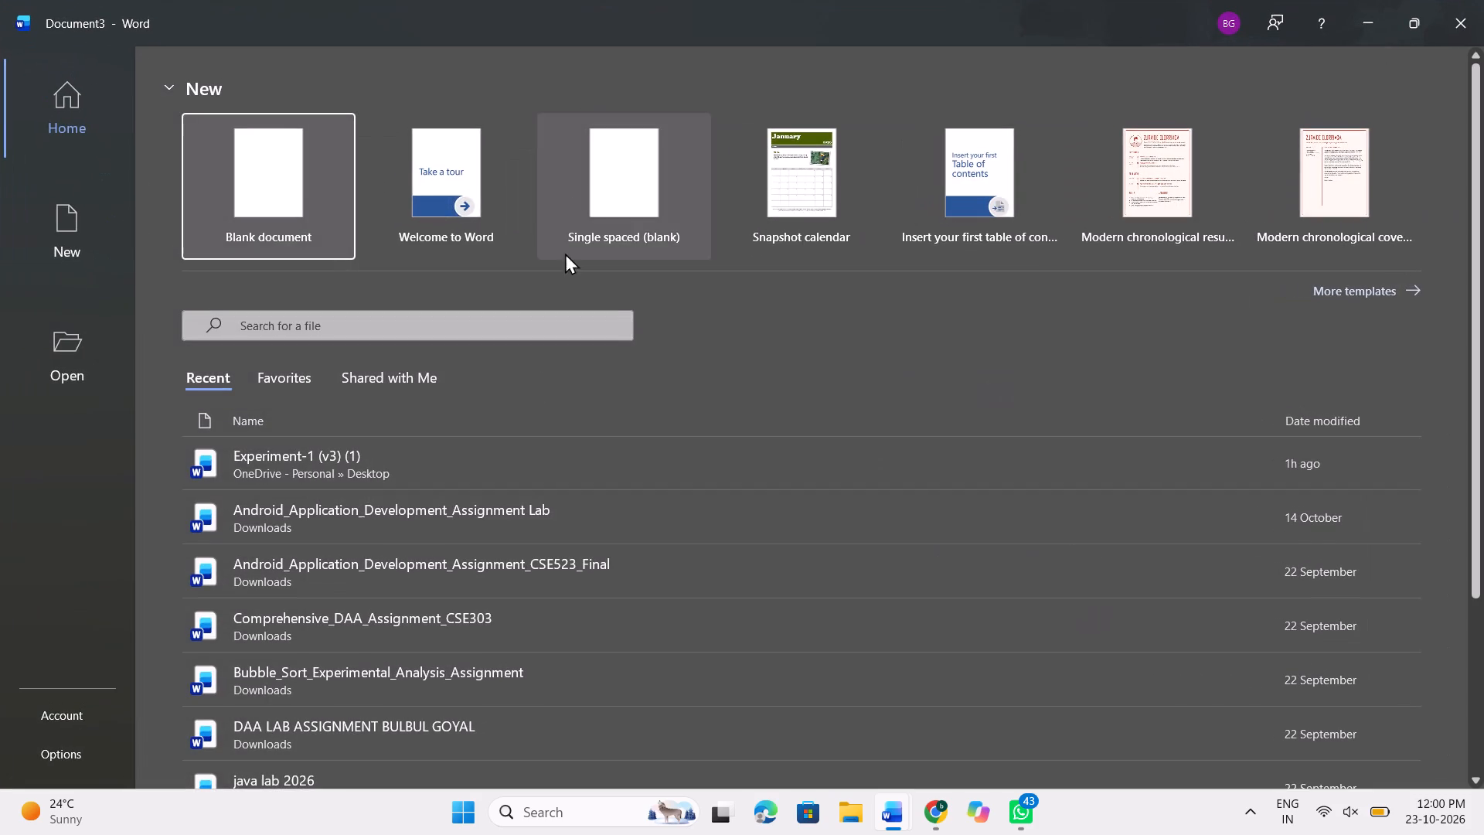
pyautogui.doubleClick(397, 482)
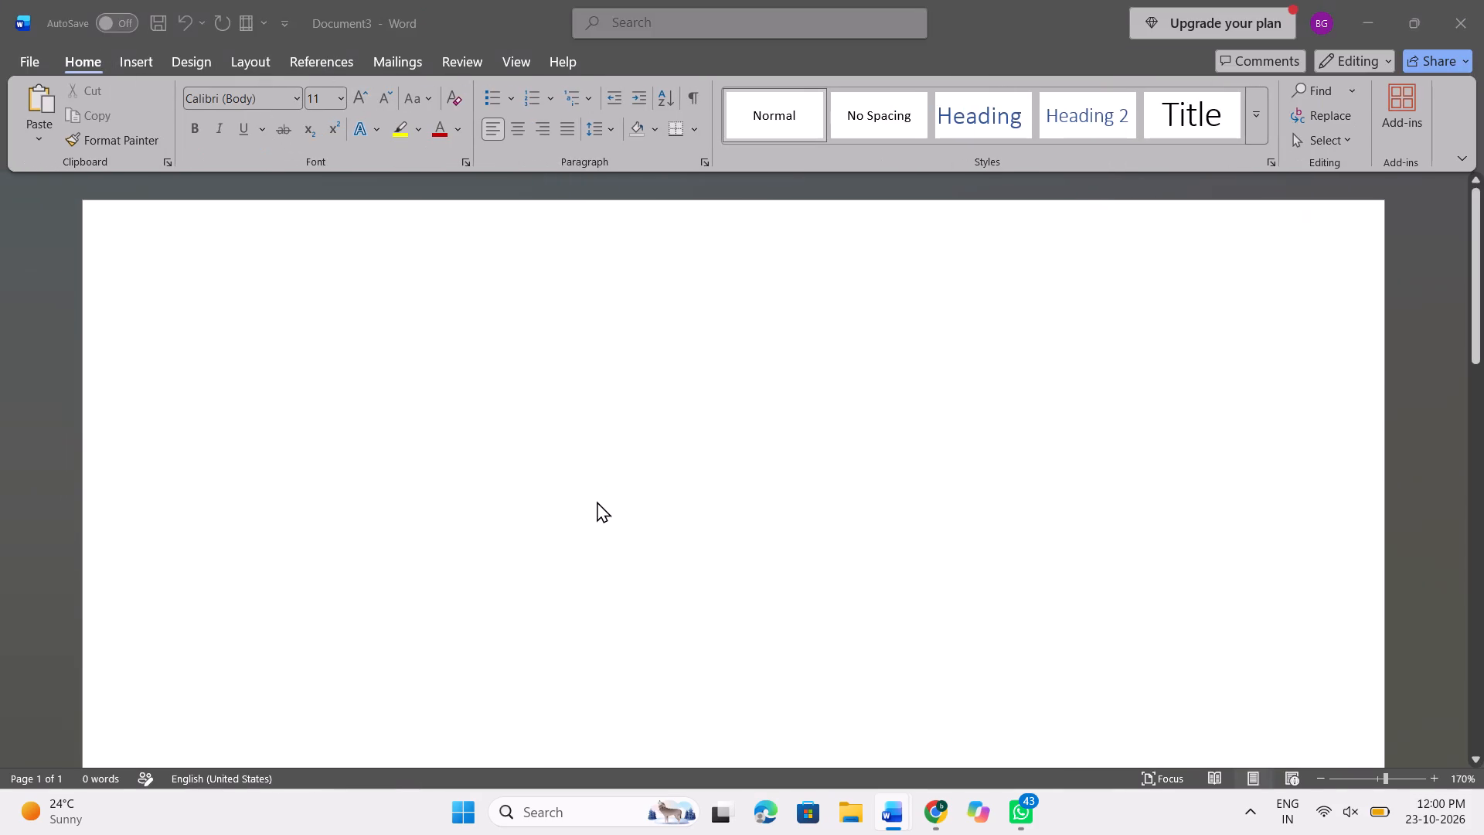
pyautogui.scroll(-6, 597, 501)
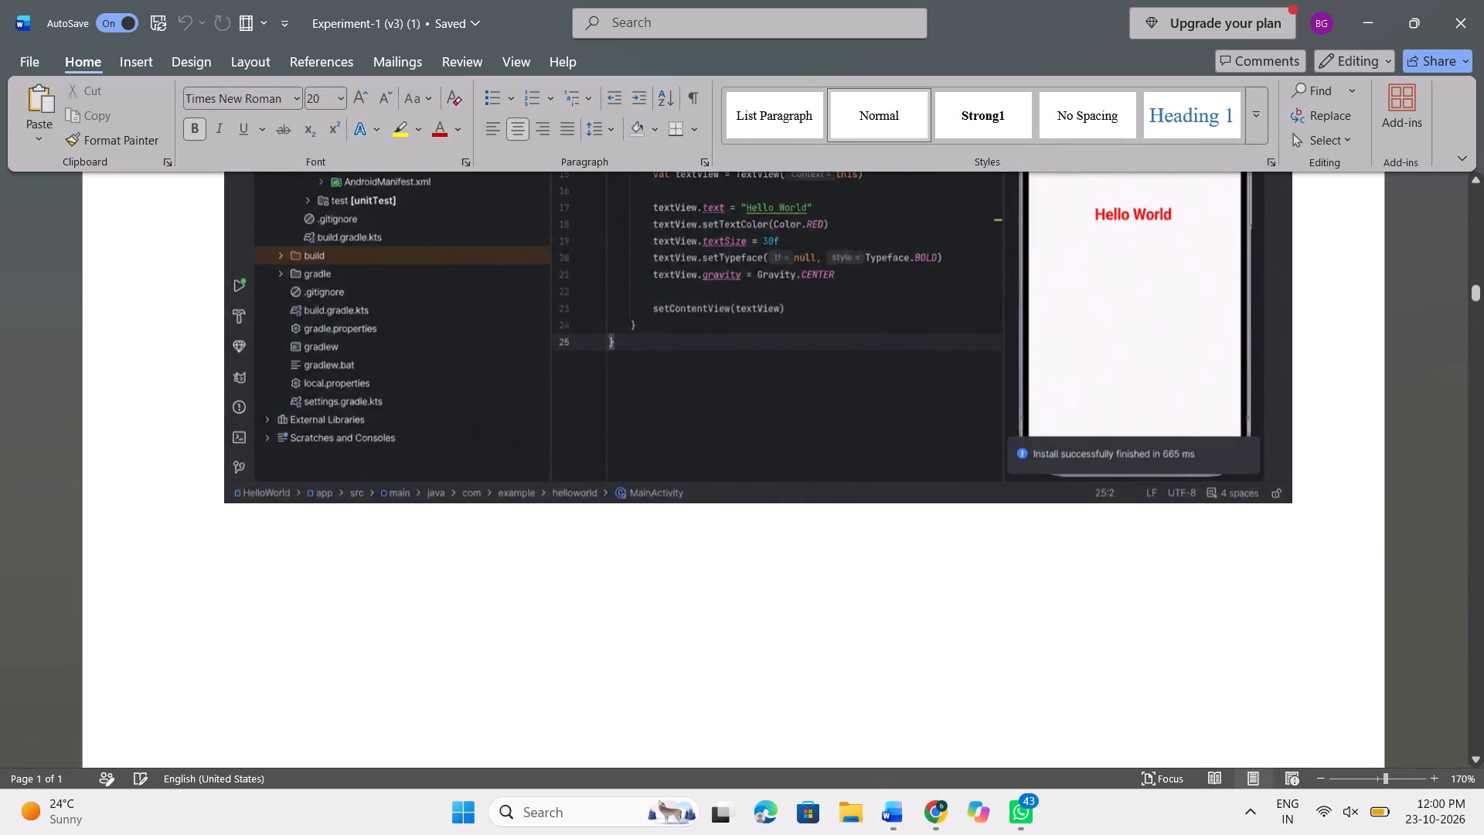
pyautogui.keyDown('ctrl'); pyautogui.scroll(-2, 597, 501); pyautogui.keyUp('ctrl')
pyautogui.scroll(-20, 597, 501)
pyautogui.scroll(-2, 597, 501)
pyautogui.scroll(-20, 597, 501)
pyautogui.scroll(-20, 597, 501)
pyautogui.scroll(-2, 597, 501)
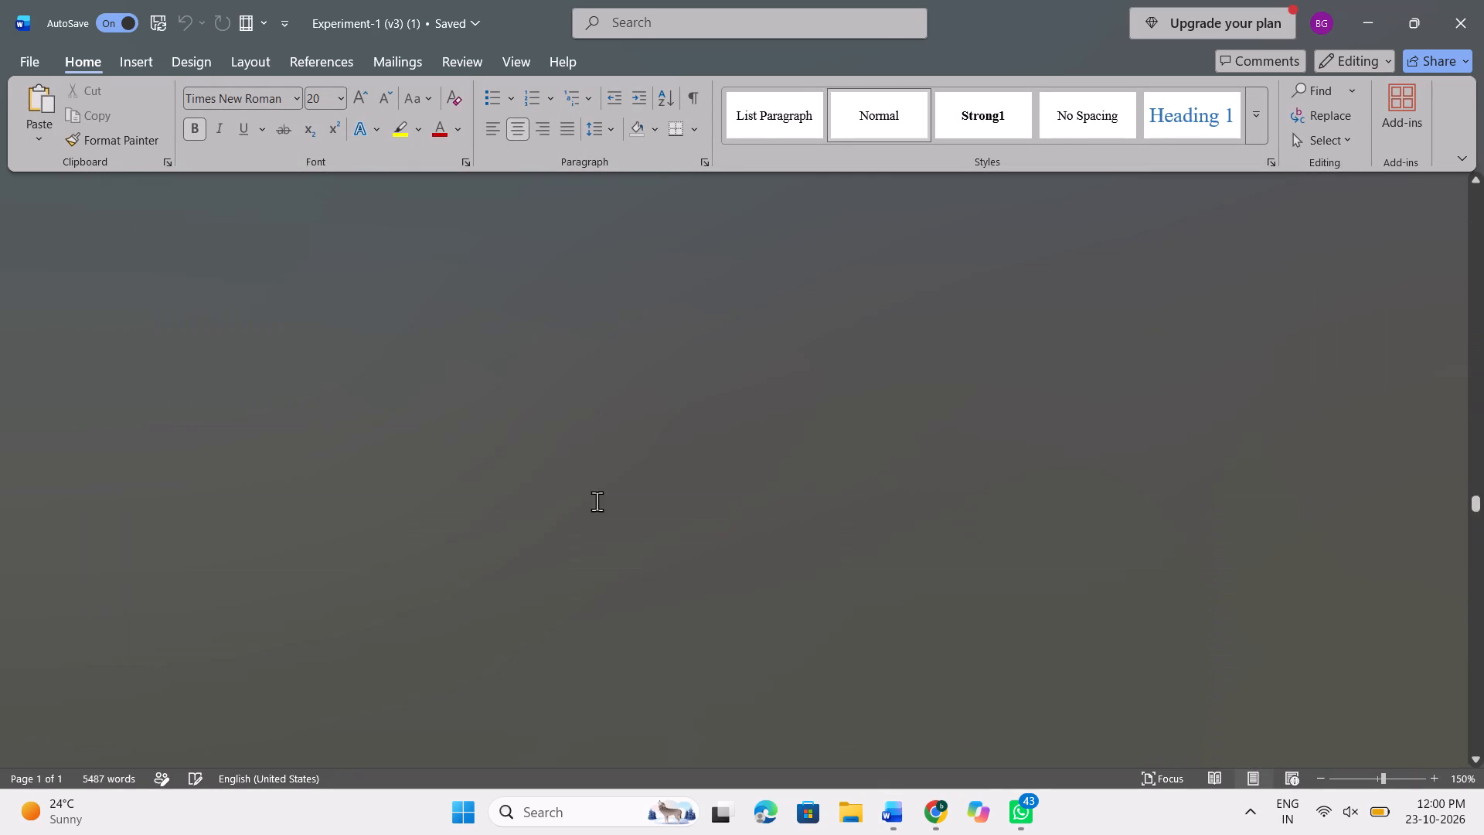
pyautogui.scroll(-20, 597, 501)
pyautogui.scroll(-20, 597, 501)
pyautogui.scroll(-17, 597, 501)
pyautogui.scroll(1, 597, 501)
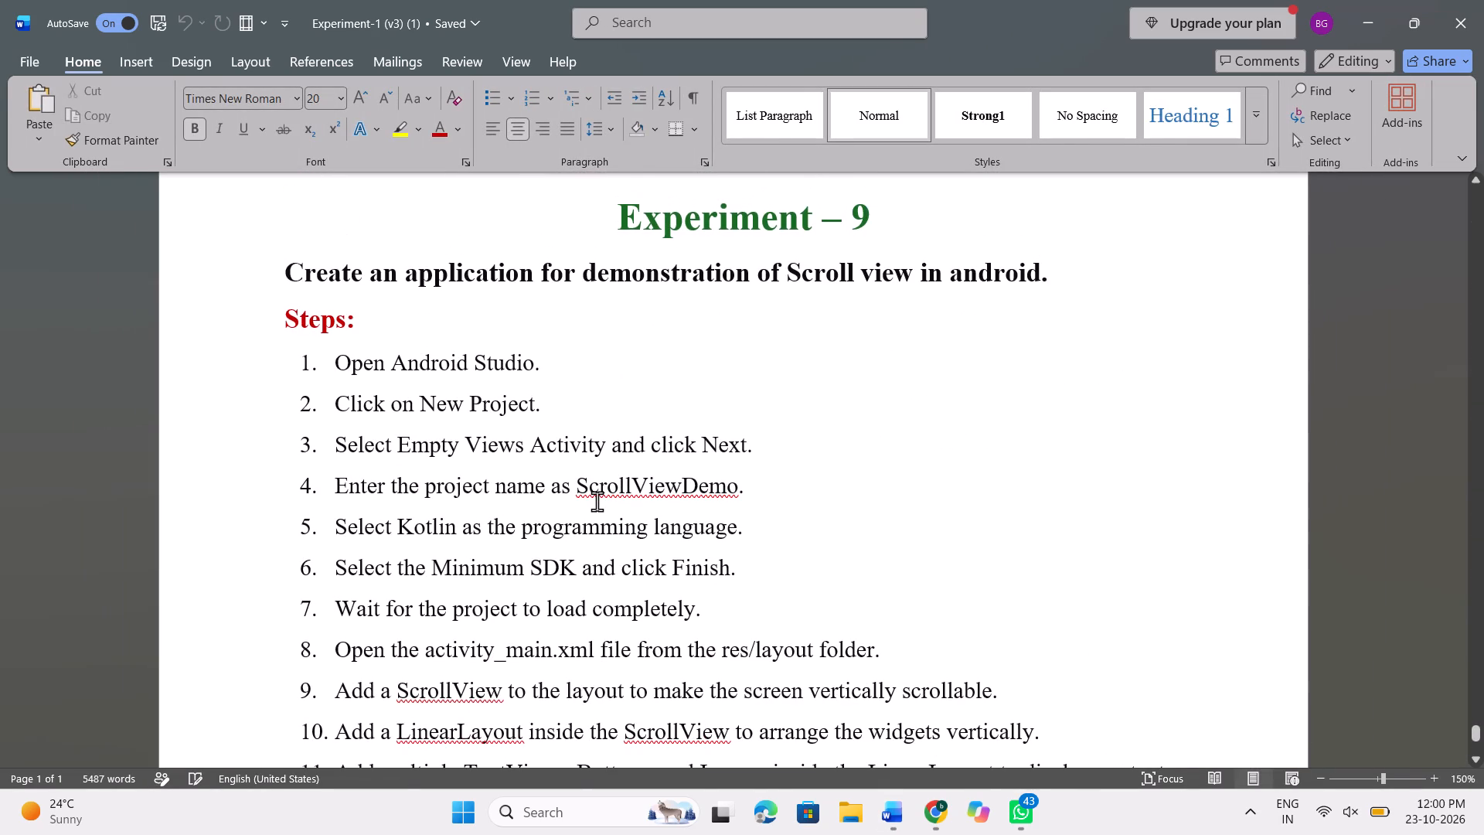
pyautogui.keyDown('ctrl'); pyautogui.scroll(-3, 597, 501); pyautogui.keyUp('ctrl')
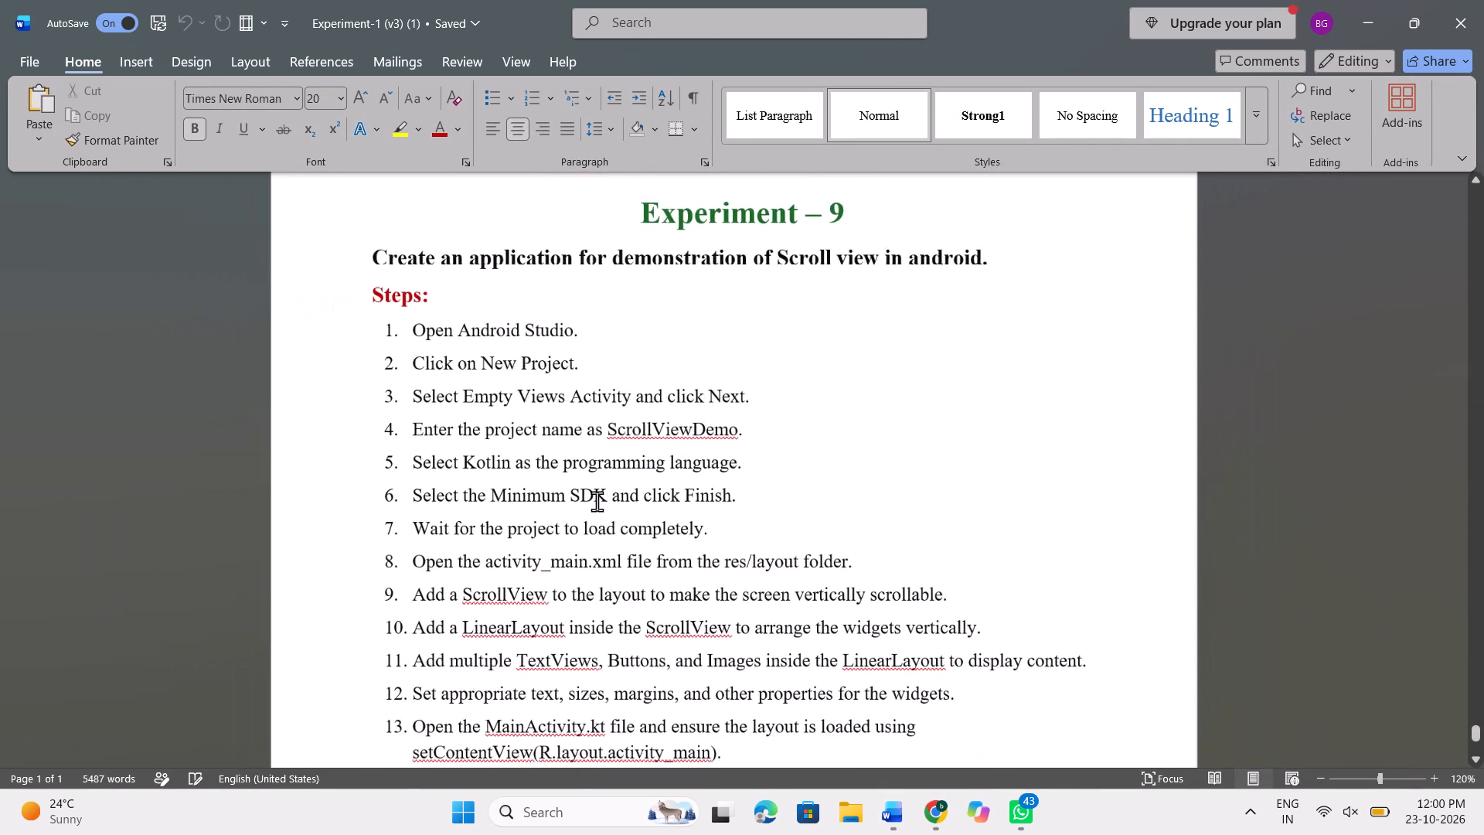
pyautogui.scroll(-2, 597, 501)
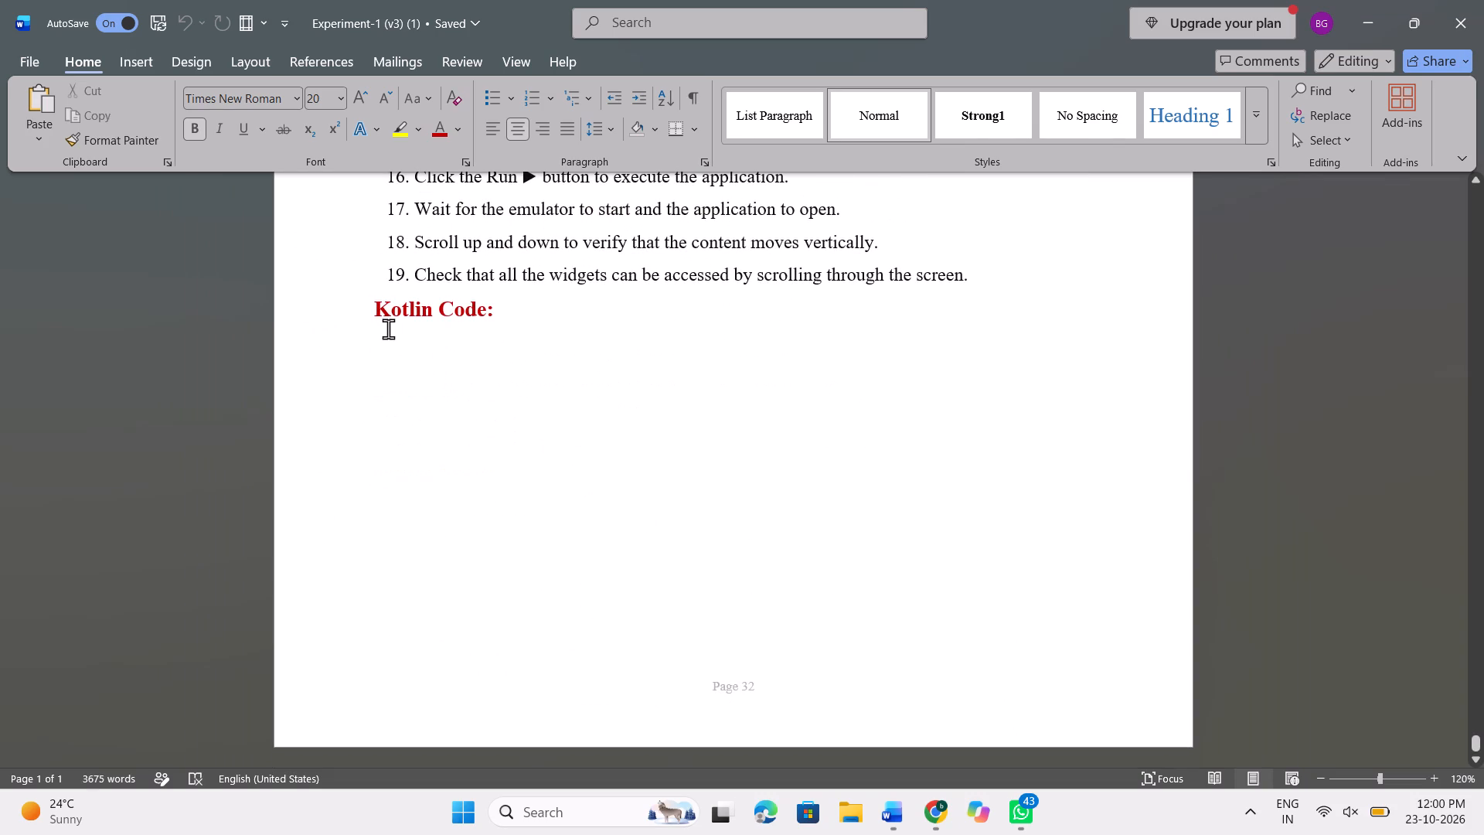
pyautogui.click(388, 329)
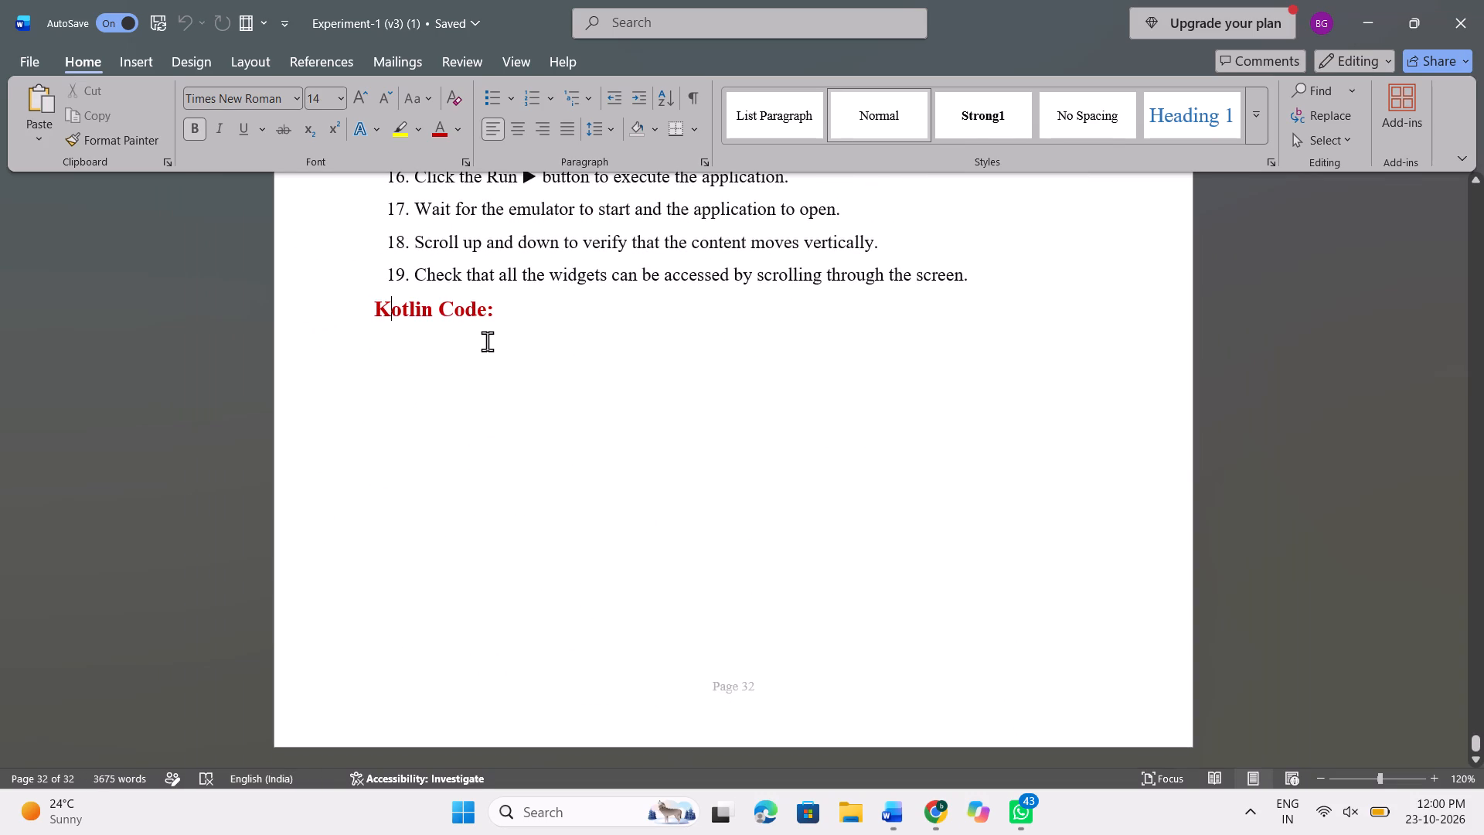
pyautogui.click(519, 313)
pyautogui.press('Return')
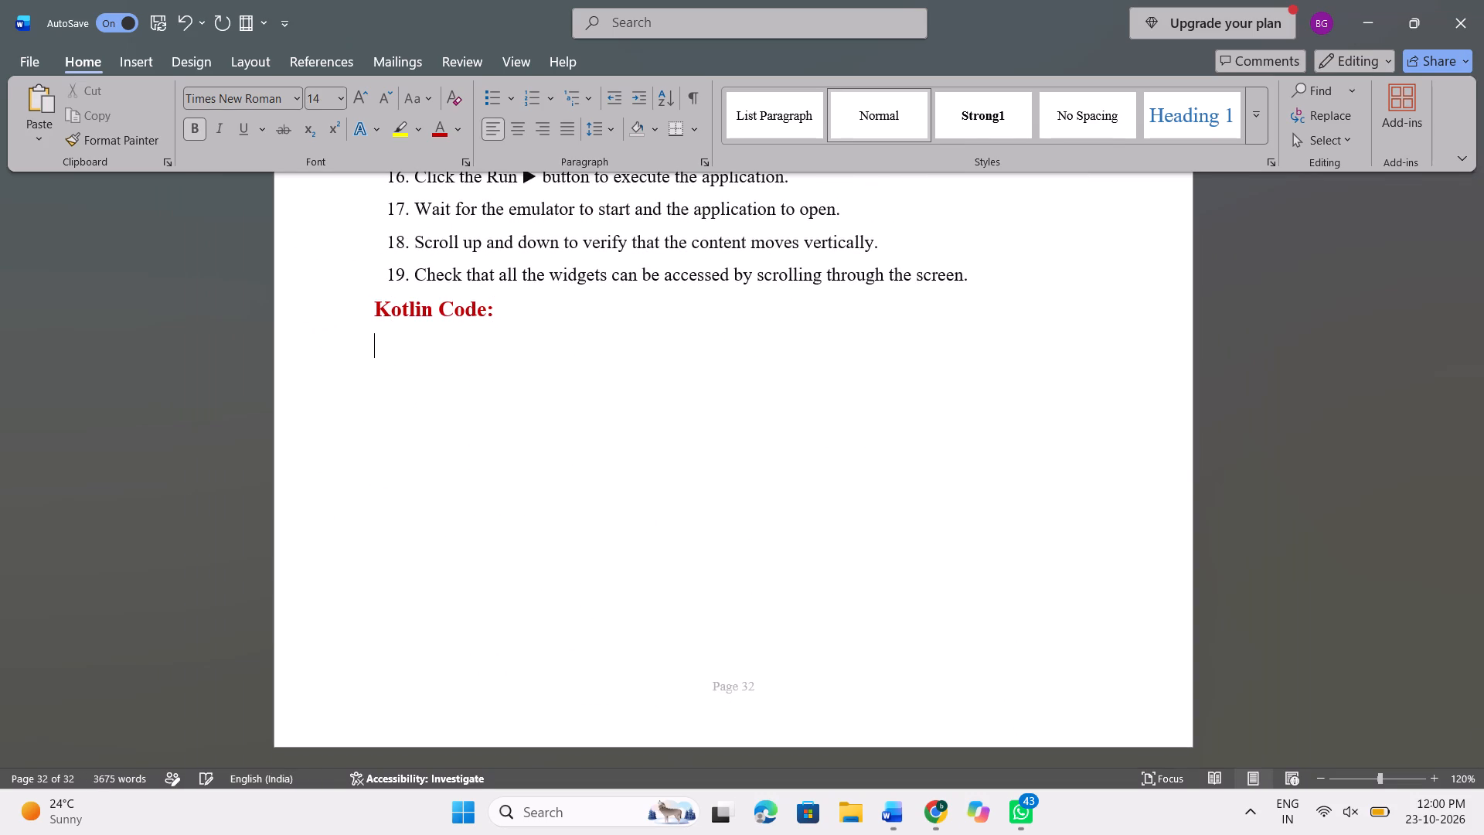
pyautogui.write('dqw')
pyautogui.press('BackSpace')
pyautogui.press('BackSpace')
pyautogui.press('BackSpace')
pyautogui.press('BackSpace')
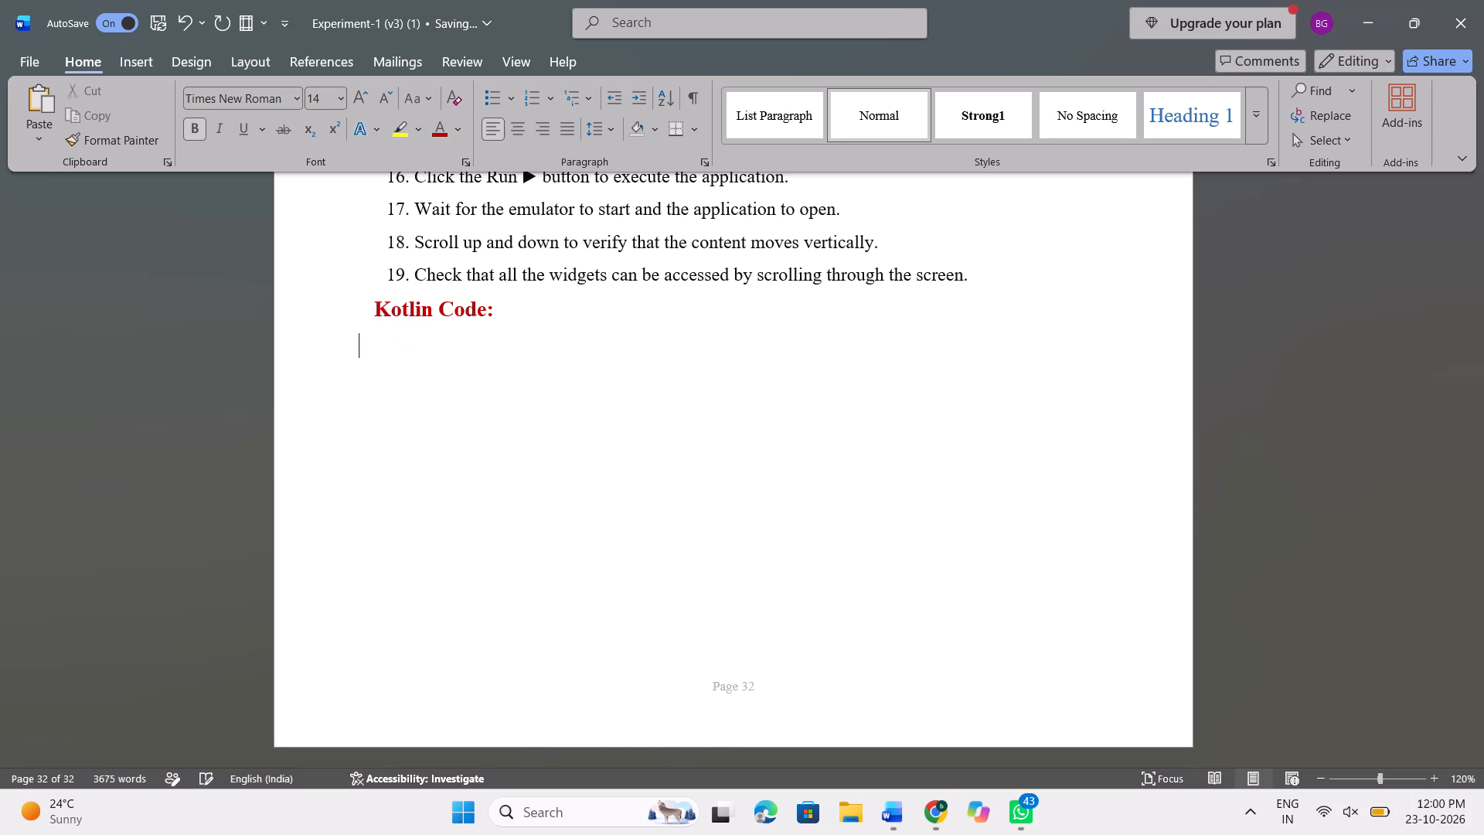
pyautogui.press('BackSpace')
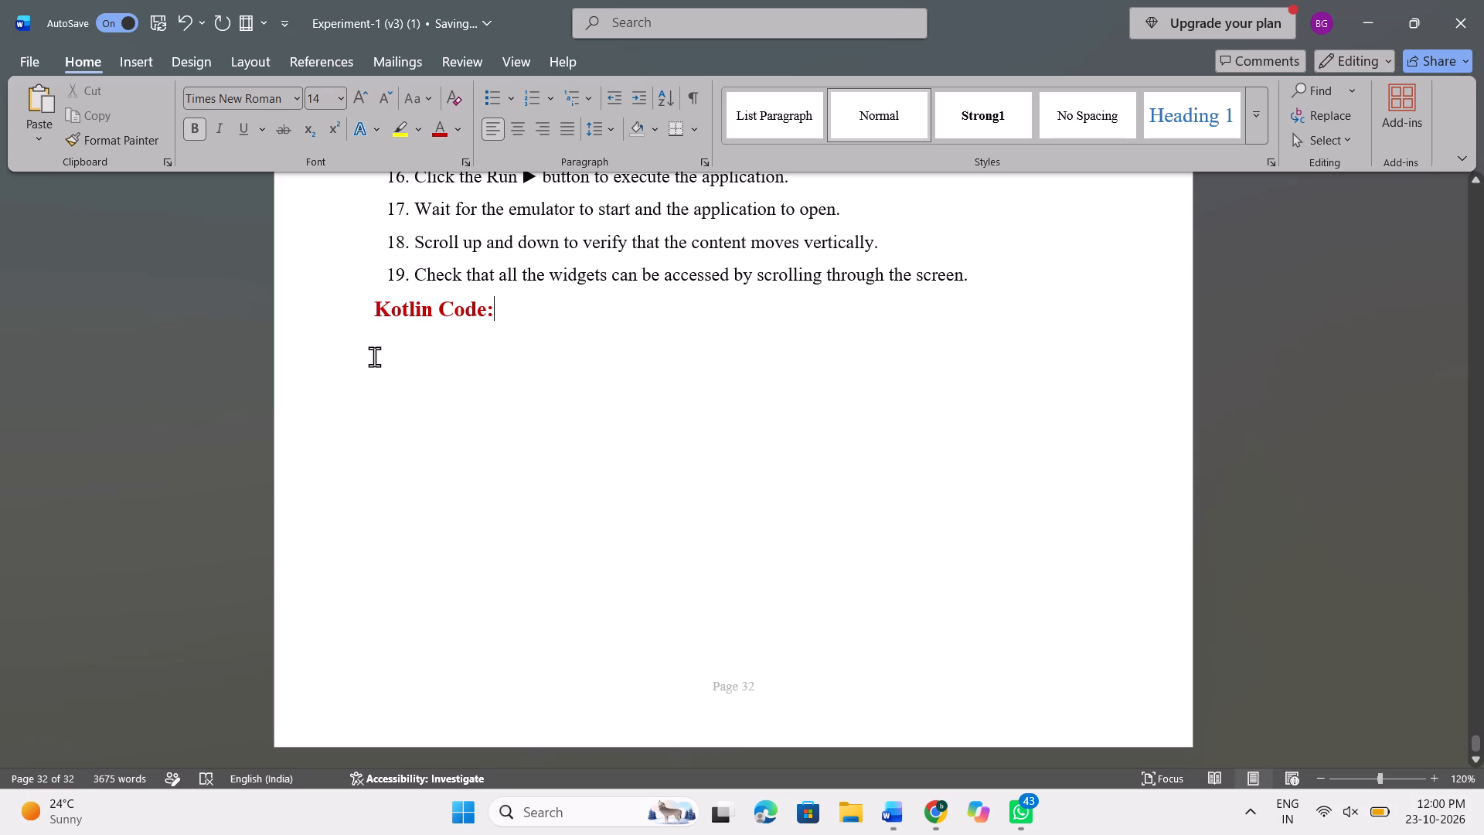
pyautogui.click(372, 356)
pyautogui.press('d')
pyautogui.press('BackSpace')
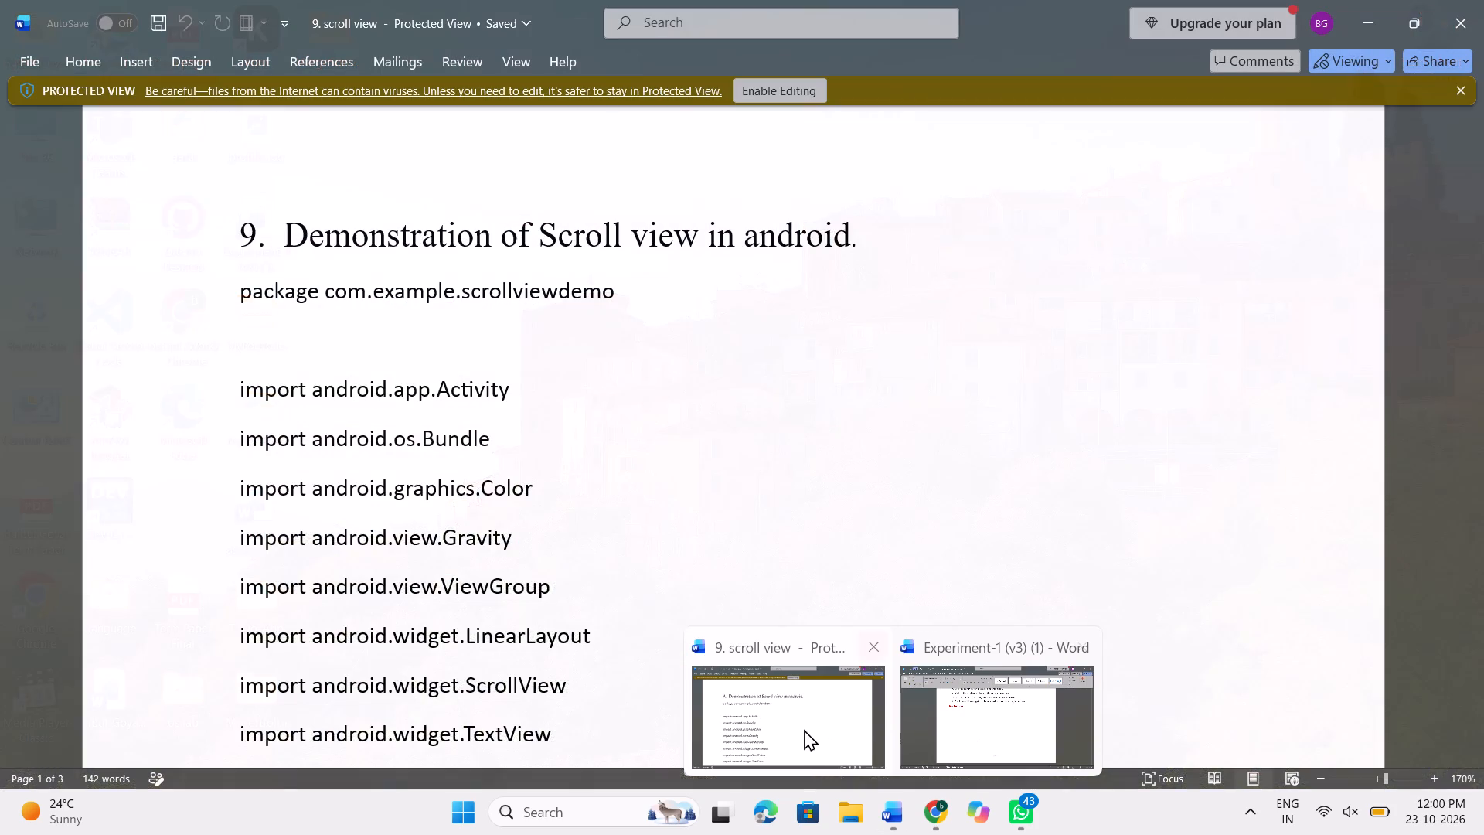
# Switch to the "9. scroll view" document that contains the source code for the Scroll view demonstration.
pyautogui.click(802, 729)
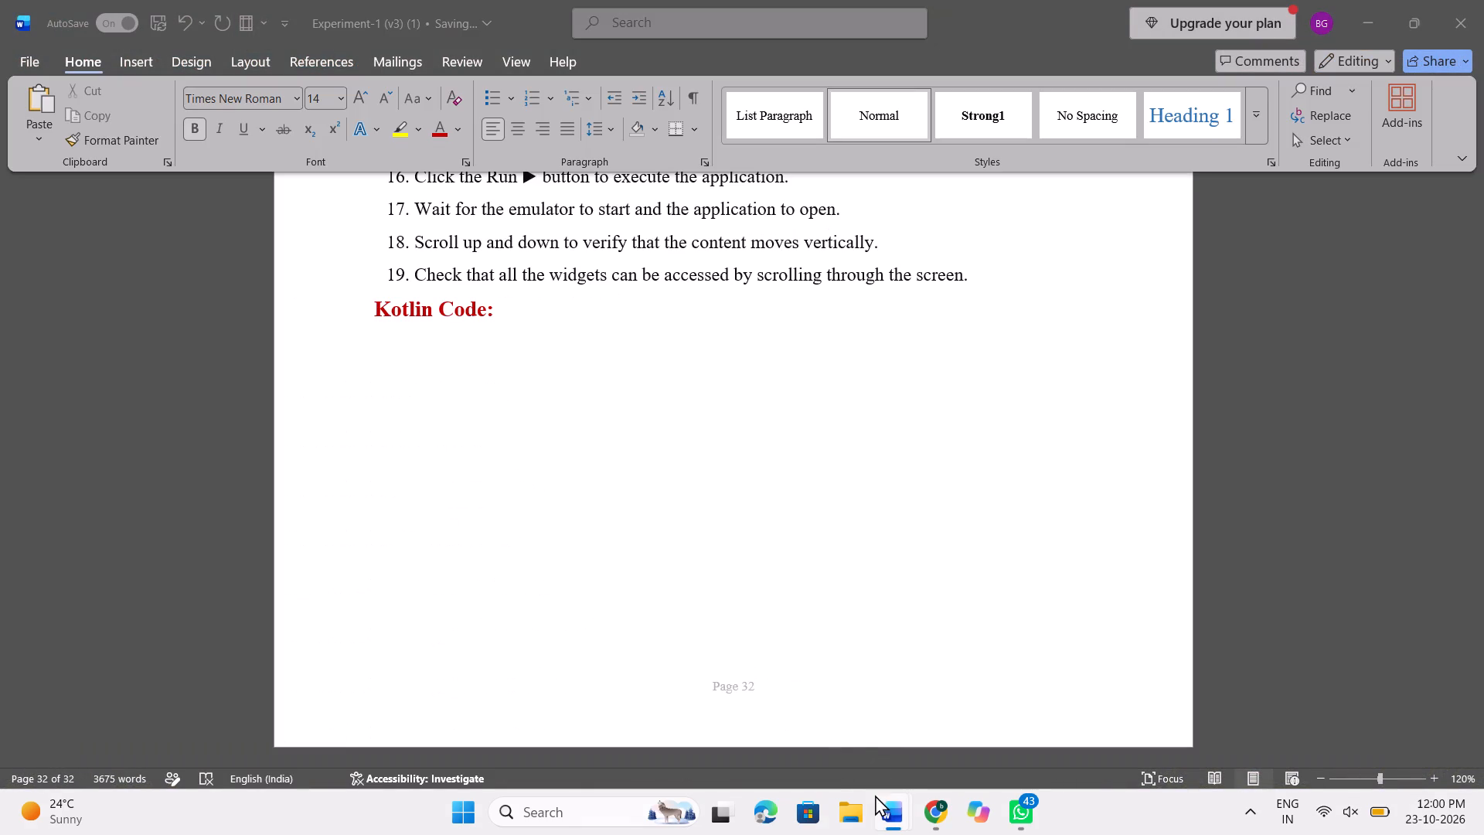
pyautogui.click(770, 713)
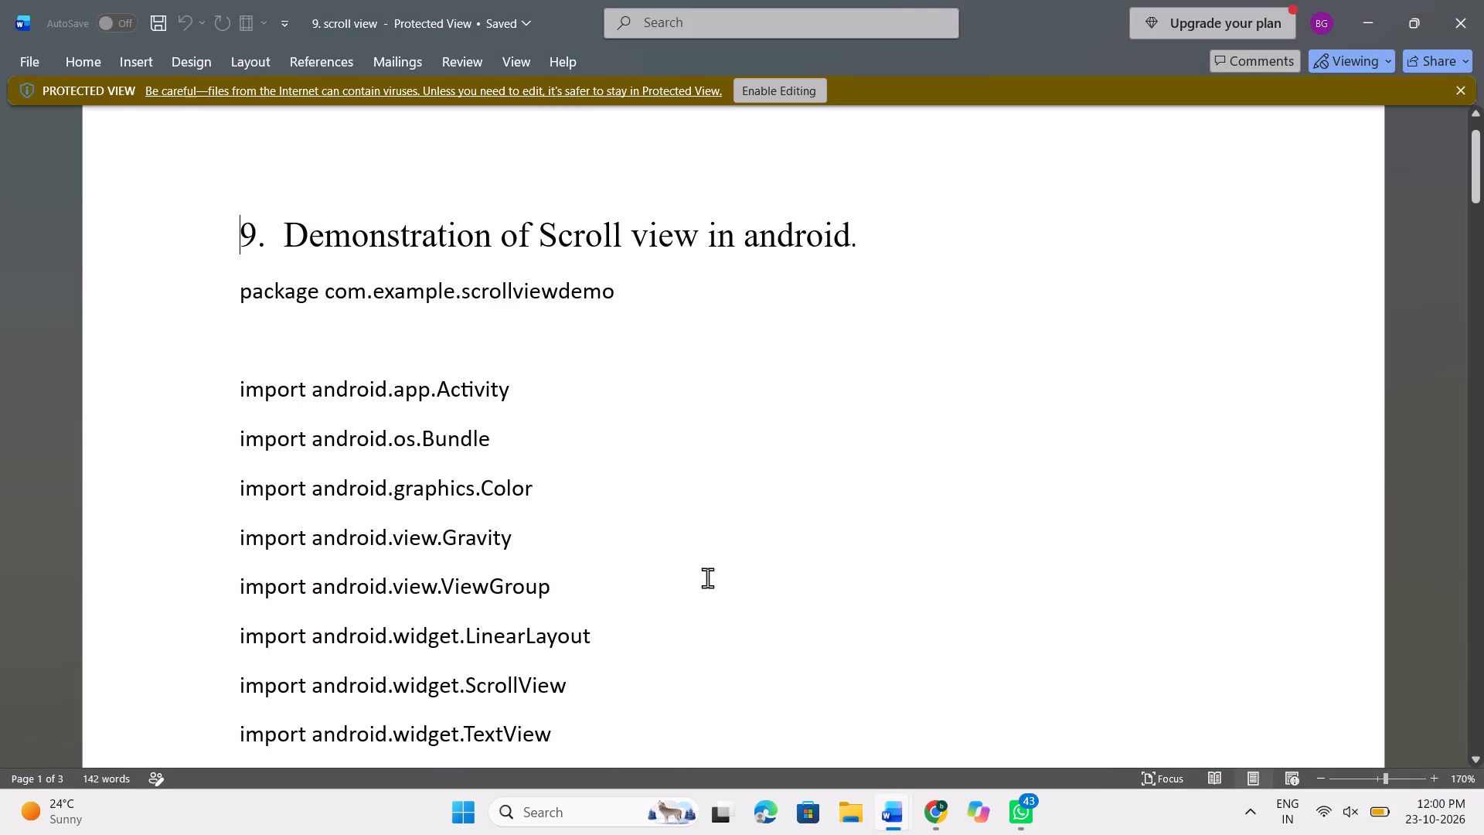
pyautogui.keyDown('ctrl'); pyautogui.scroll(-6, 621, 491); pyautogui.keyUp('ctrl')
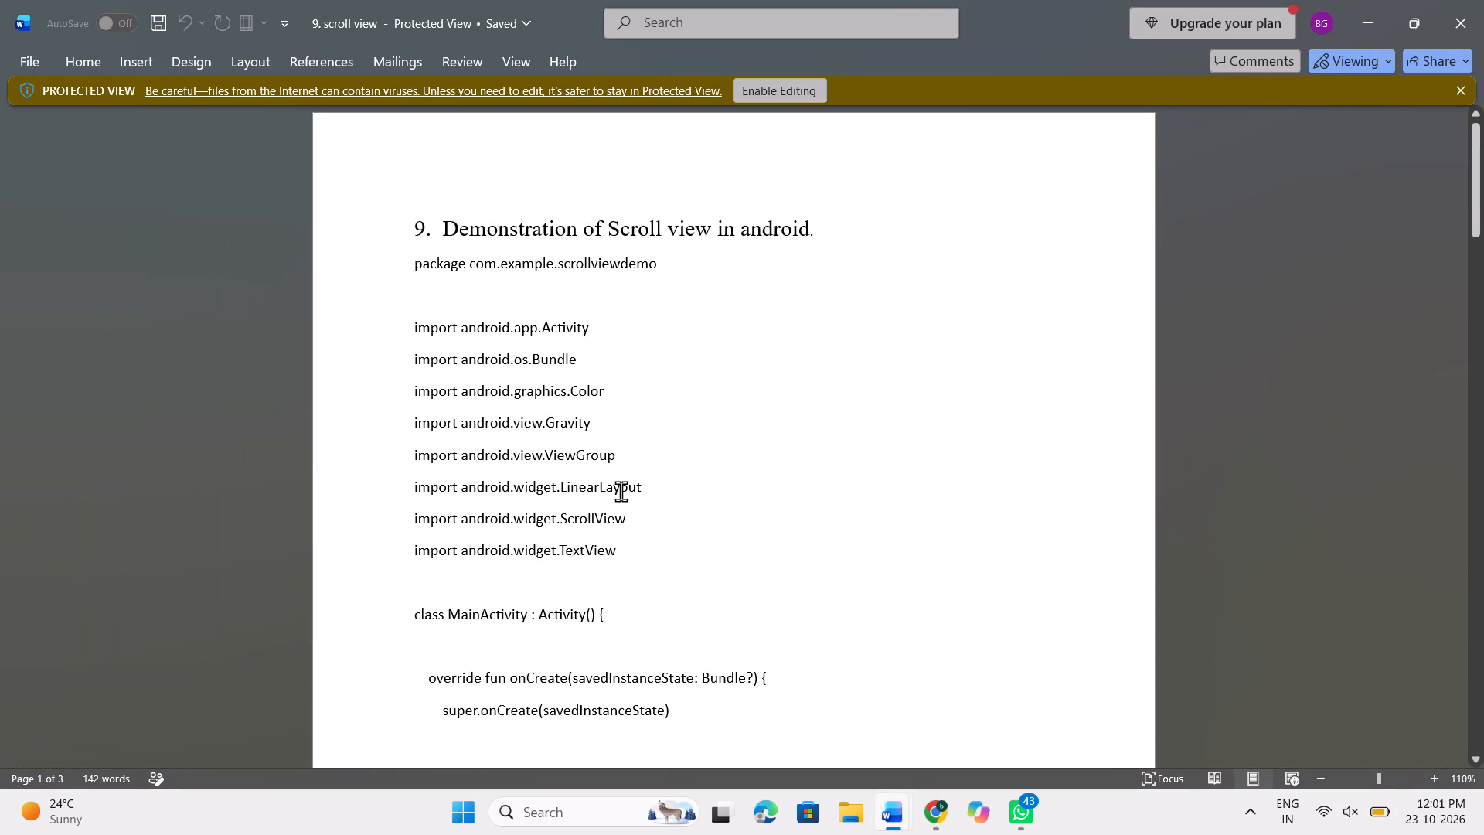
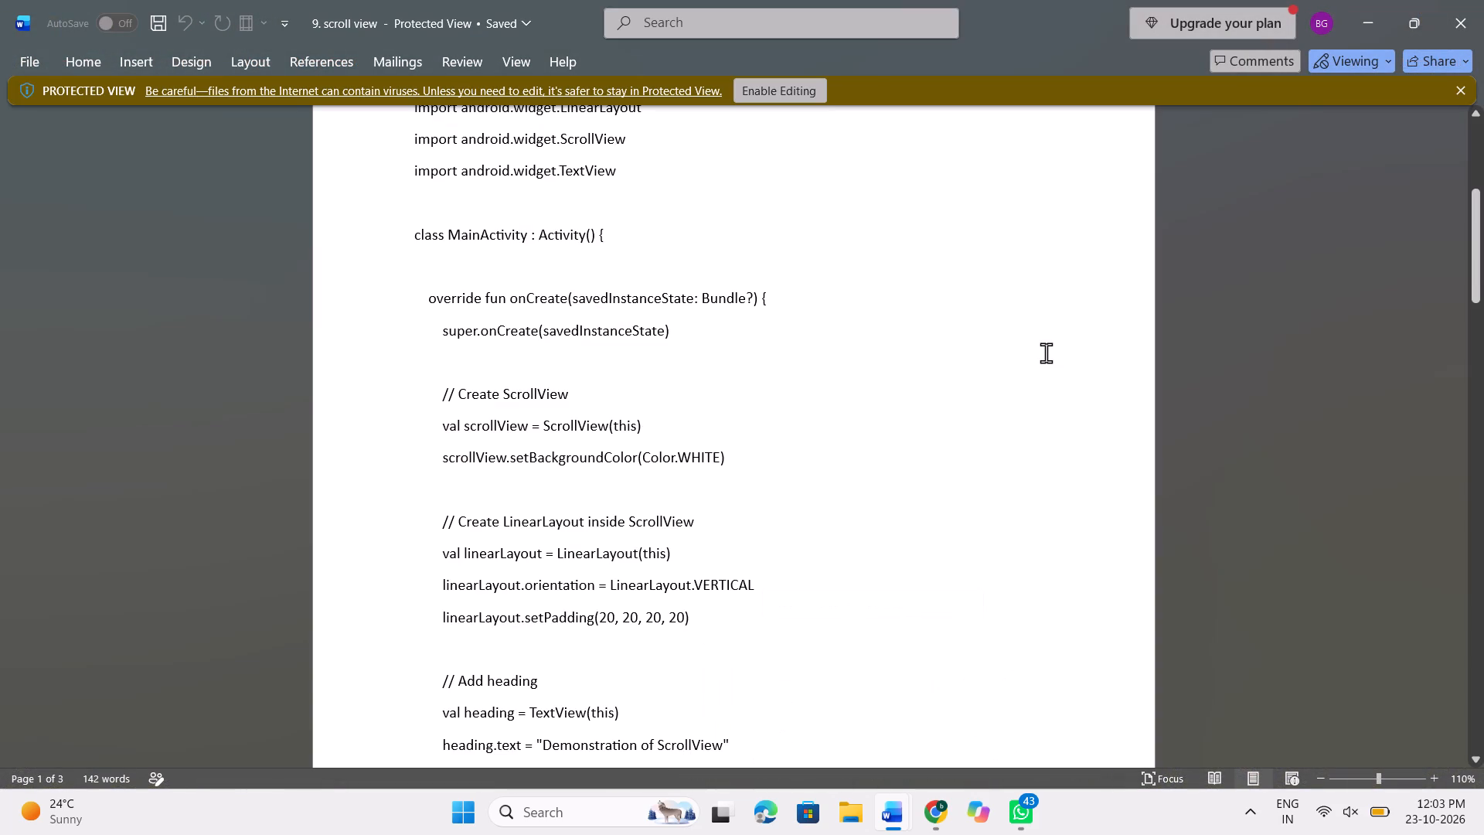
# Copy the whole Kotlin code, from the "package com.example.scrollviewdemo" line through the final closing brace.
pyautogui.click(1046, 353)
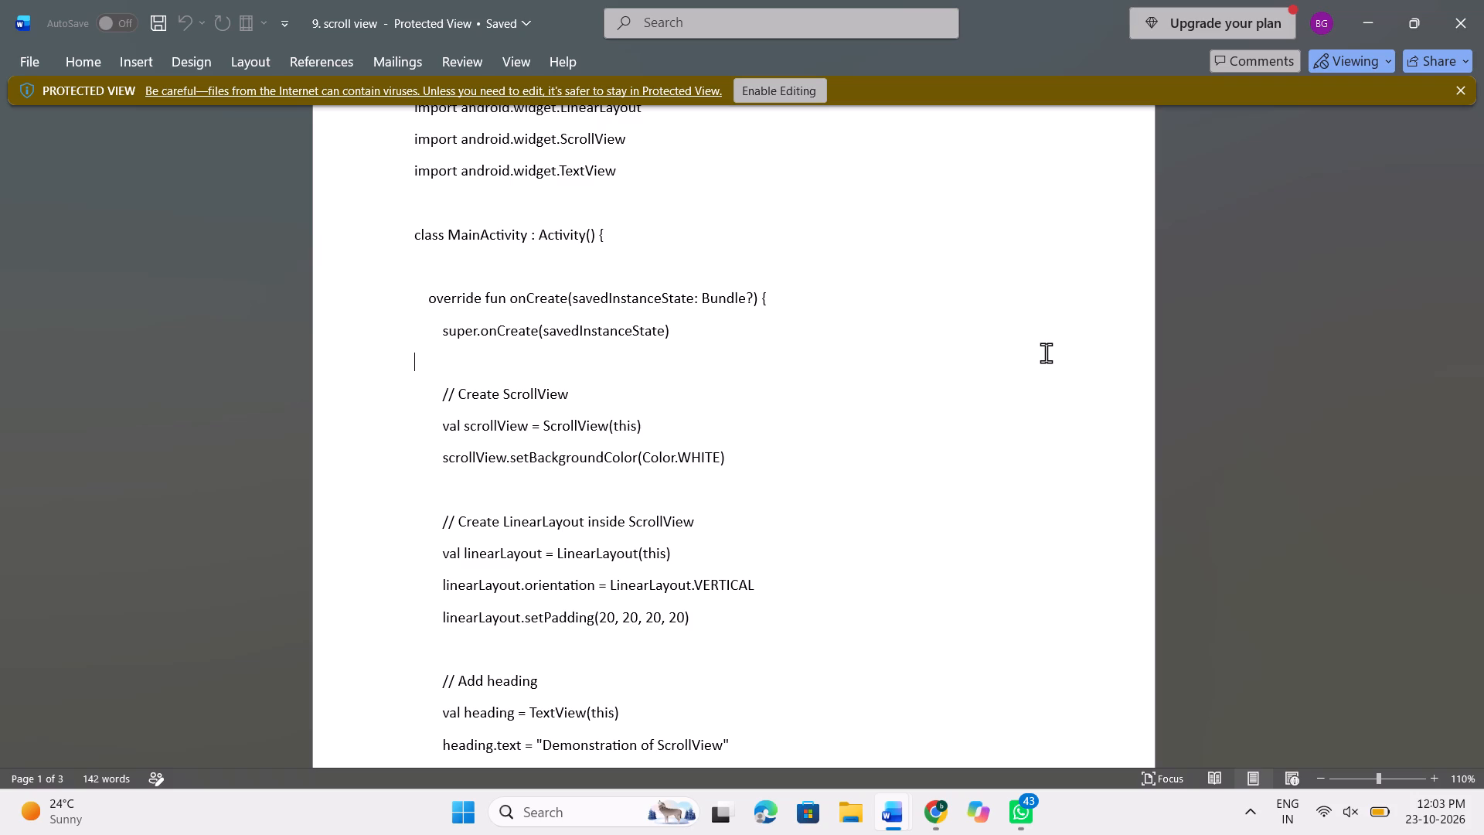
pyautogui.scroll(1, 891, 346)
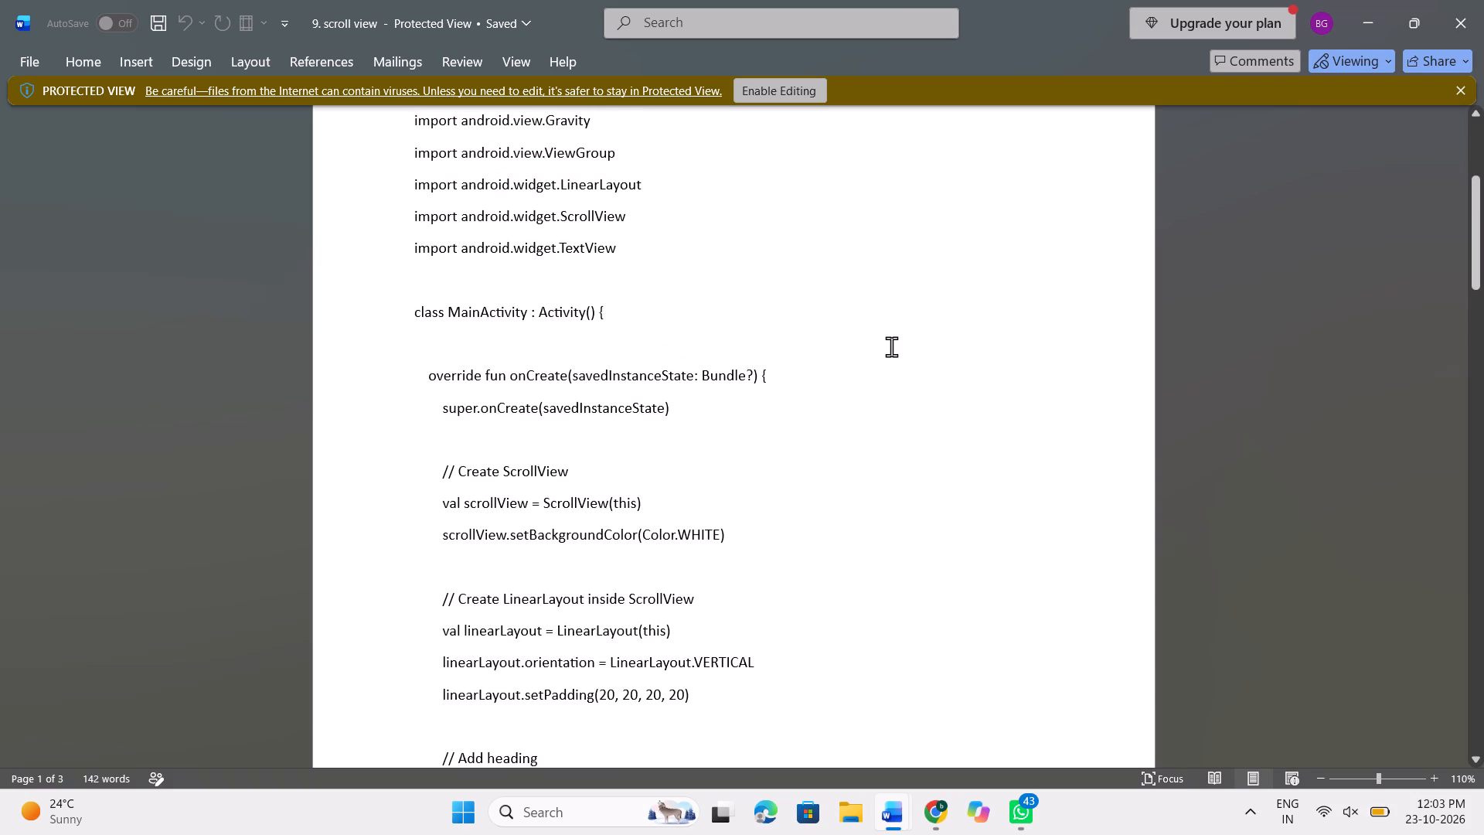
pyautogui.scroll(2, 891, 346)
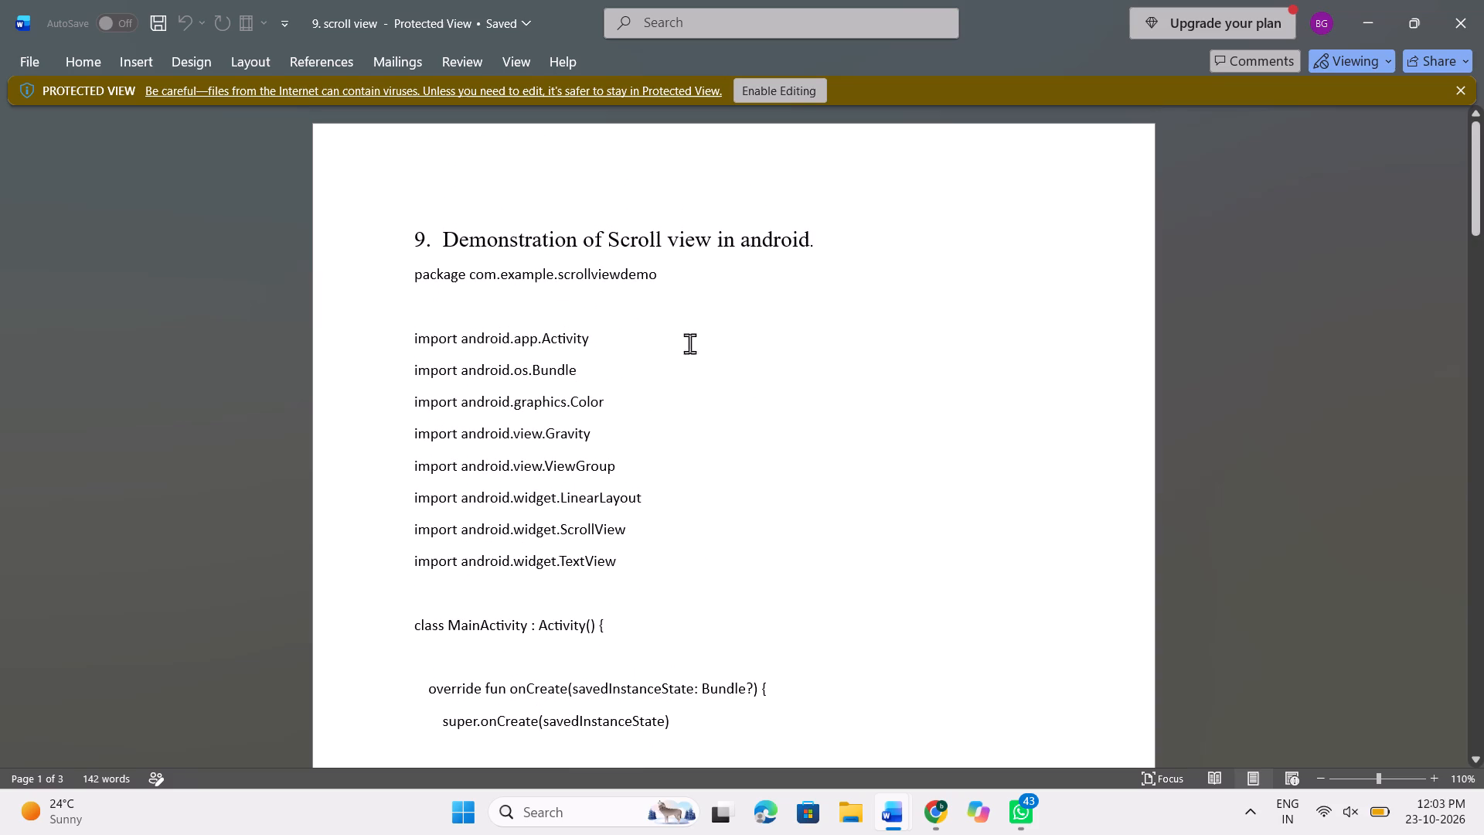
pyautogui.moveTo(411, 268); pyautogui.dragTo(436, 423)
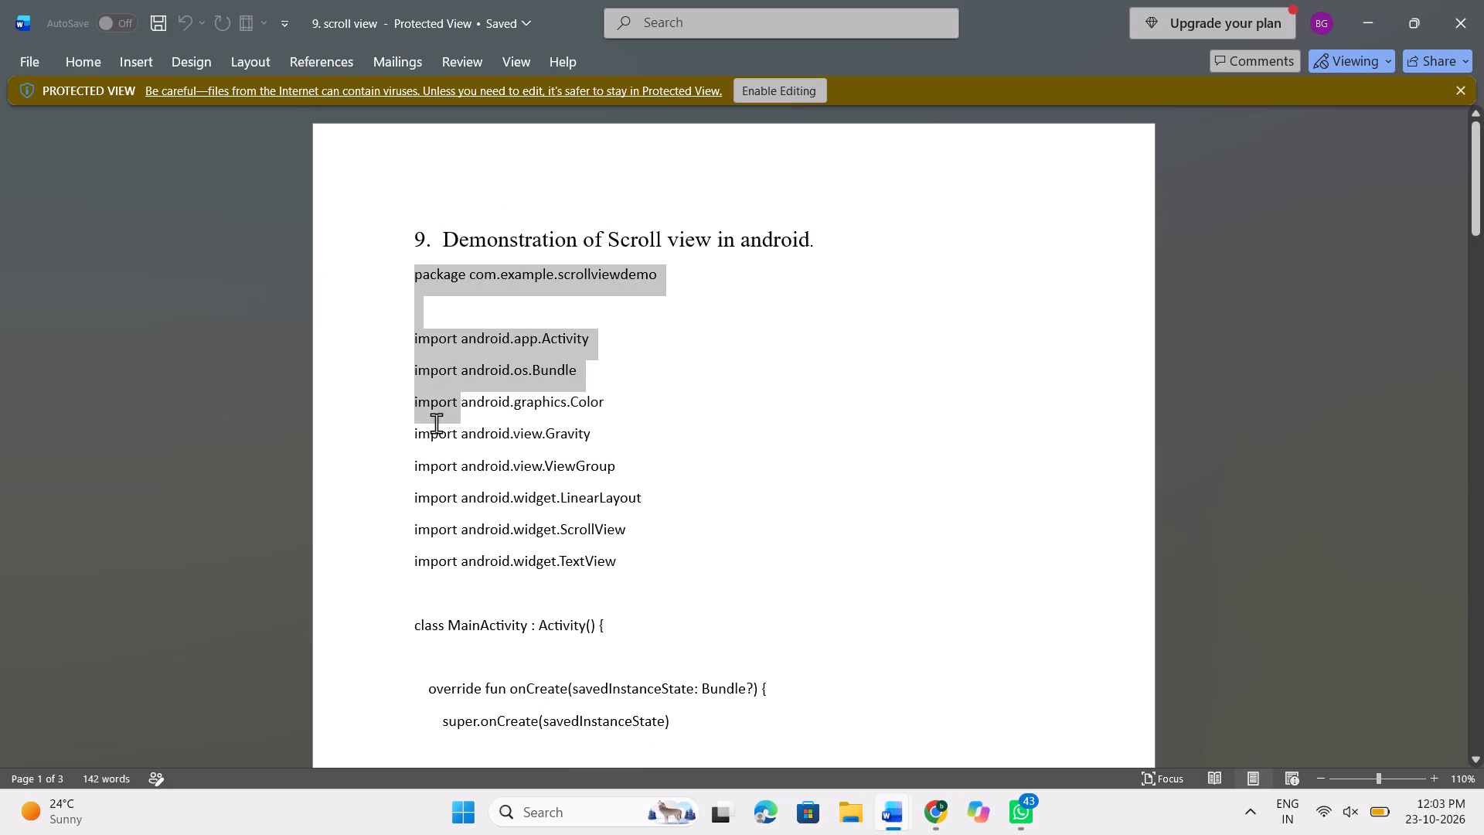
pyautogui.moveTo(436, 423); pyautogui.dragTo(434, 834)
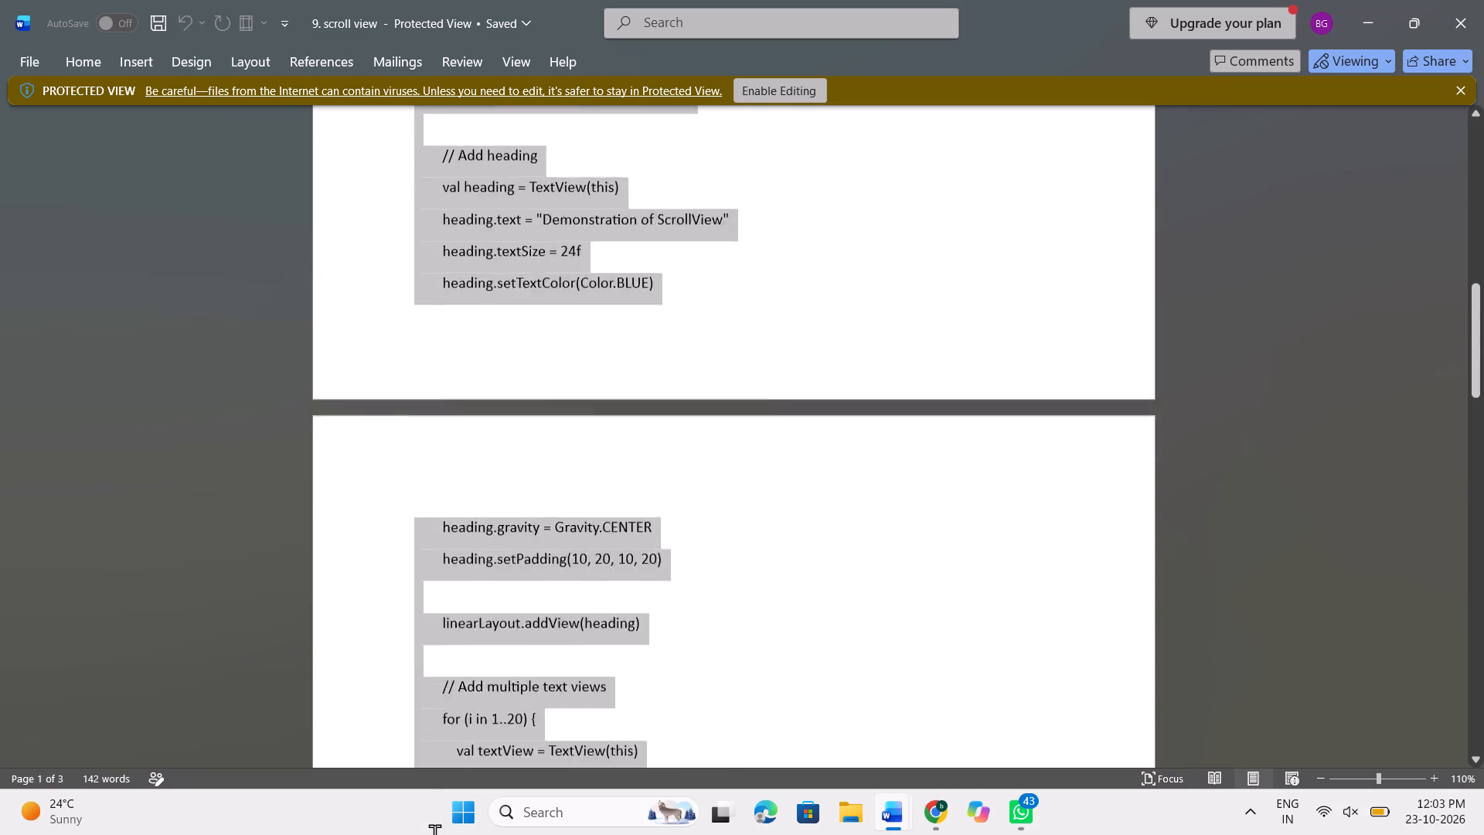
pyautogui.moveTo(434, 834); pyautogui.dragTo(566, 319)
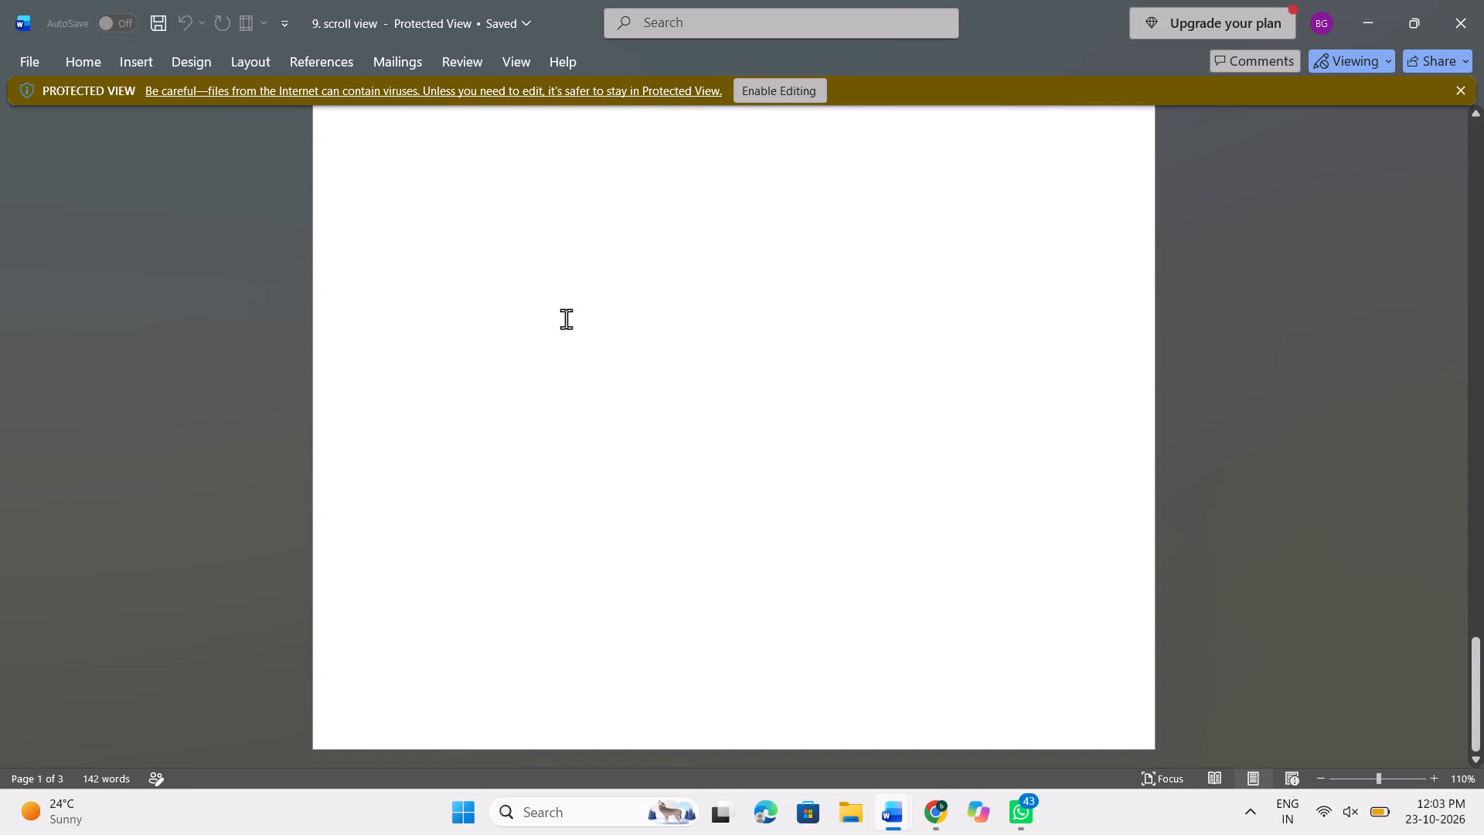
pyautogui.moveTo(566, 319); pyautogui.dragTo(601, 42)
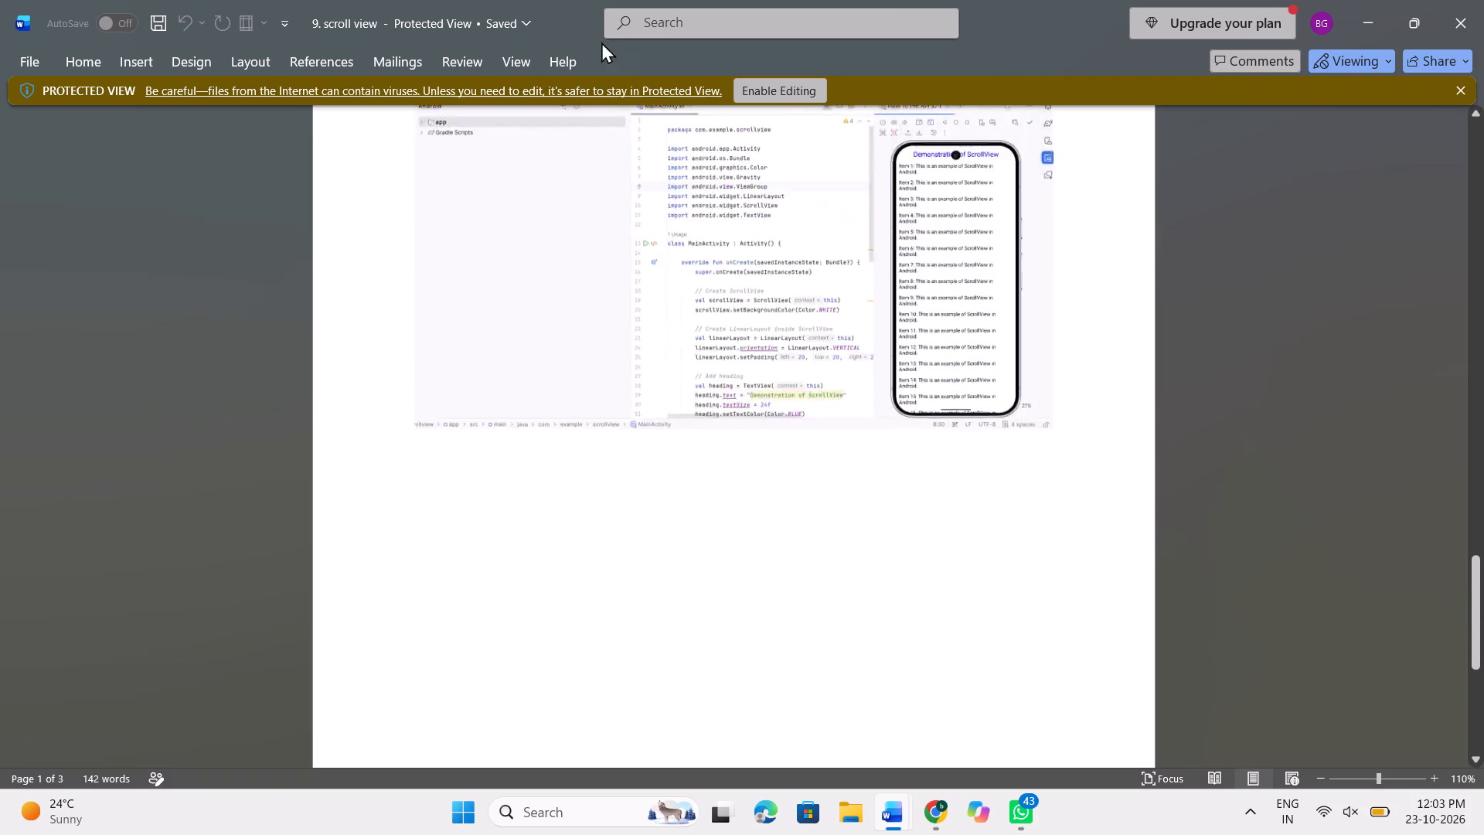
pyautogui.moveTo(601, 42); pyautogui.dragTo(441, 243)
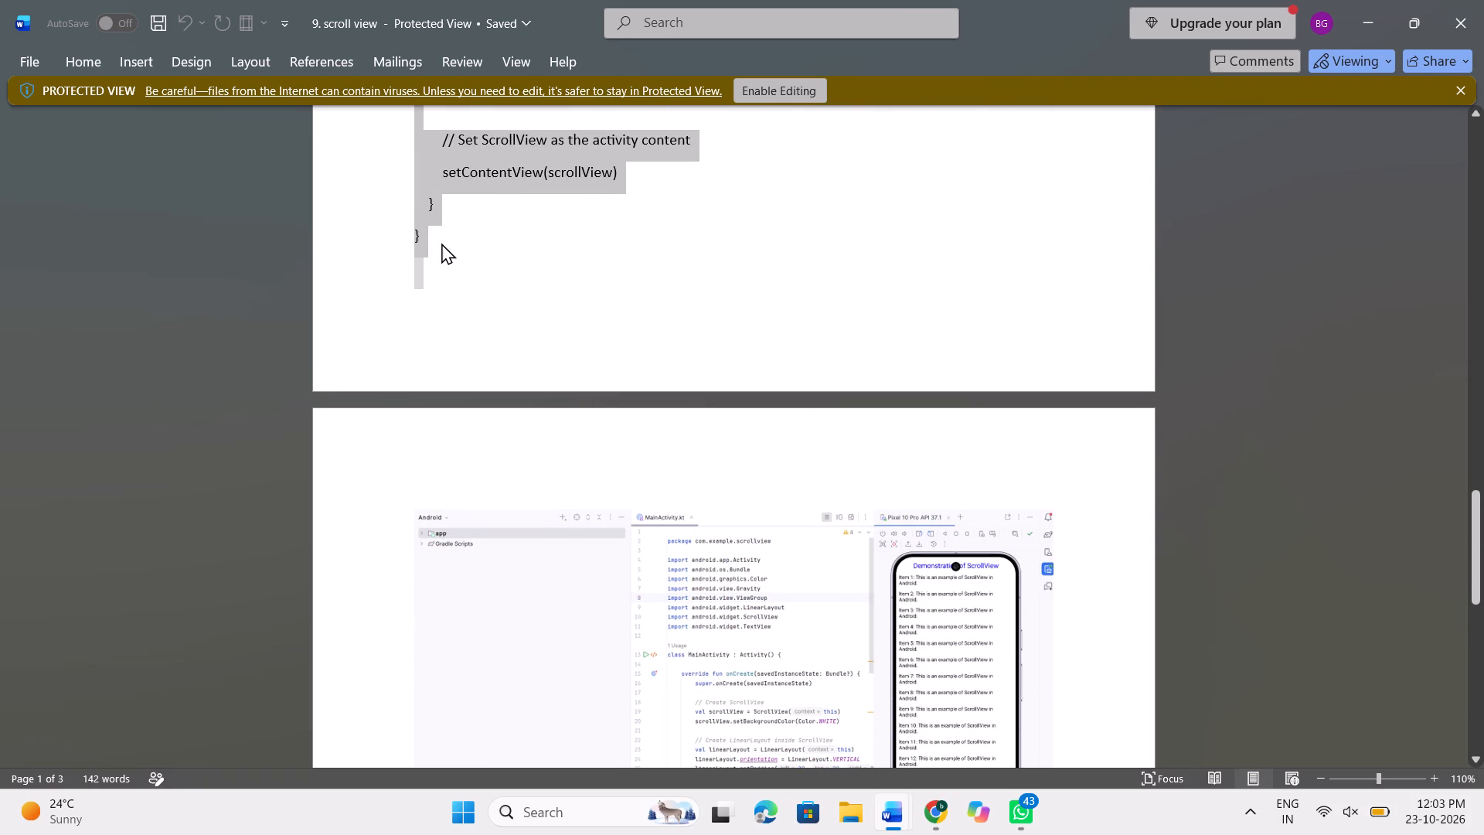
pyautogui.hotkey('ctrl', 'c')
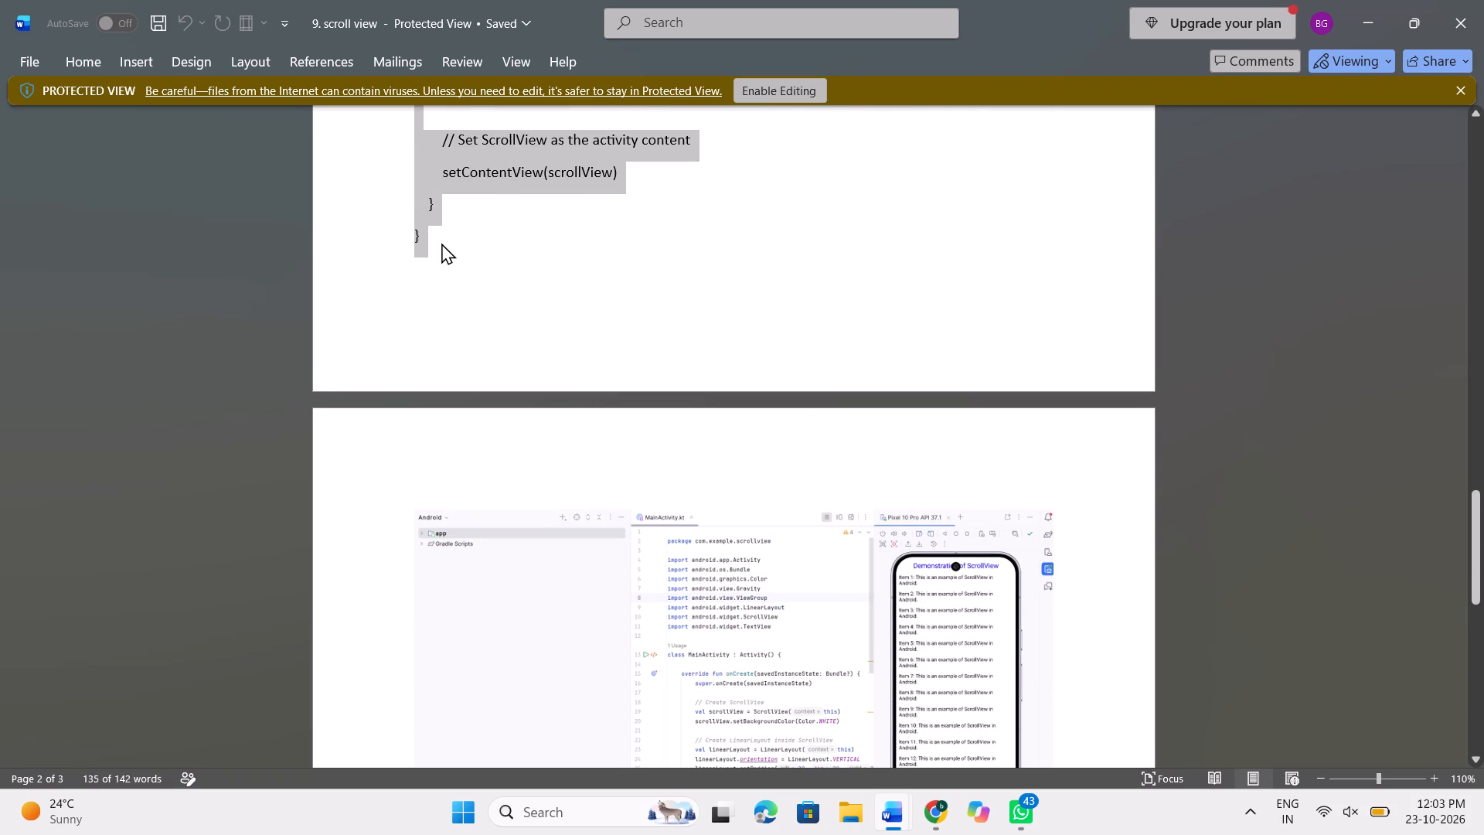
pyautogui.click(504, 323)
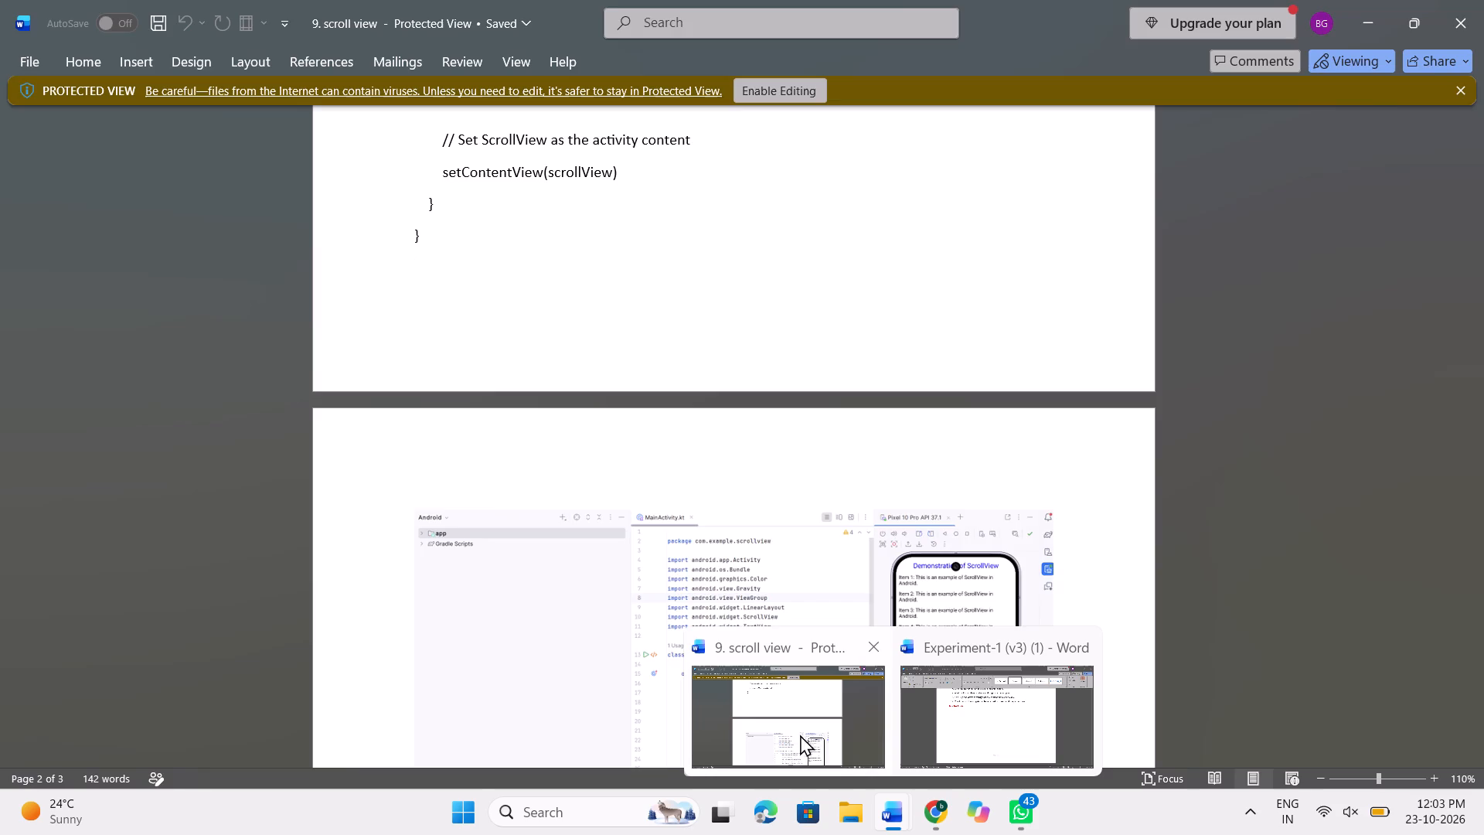
# Switch to the Experiment-1 (v3) (1) document and paste the copied code under Experiment 9's "Kotlin Code:" heading.
pyautogui.click(974, 712)
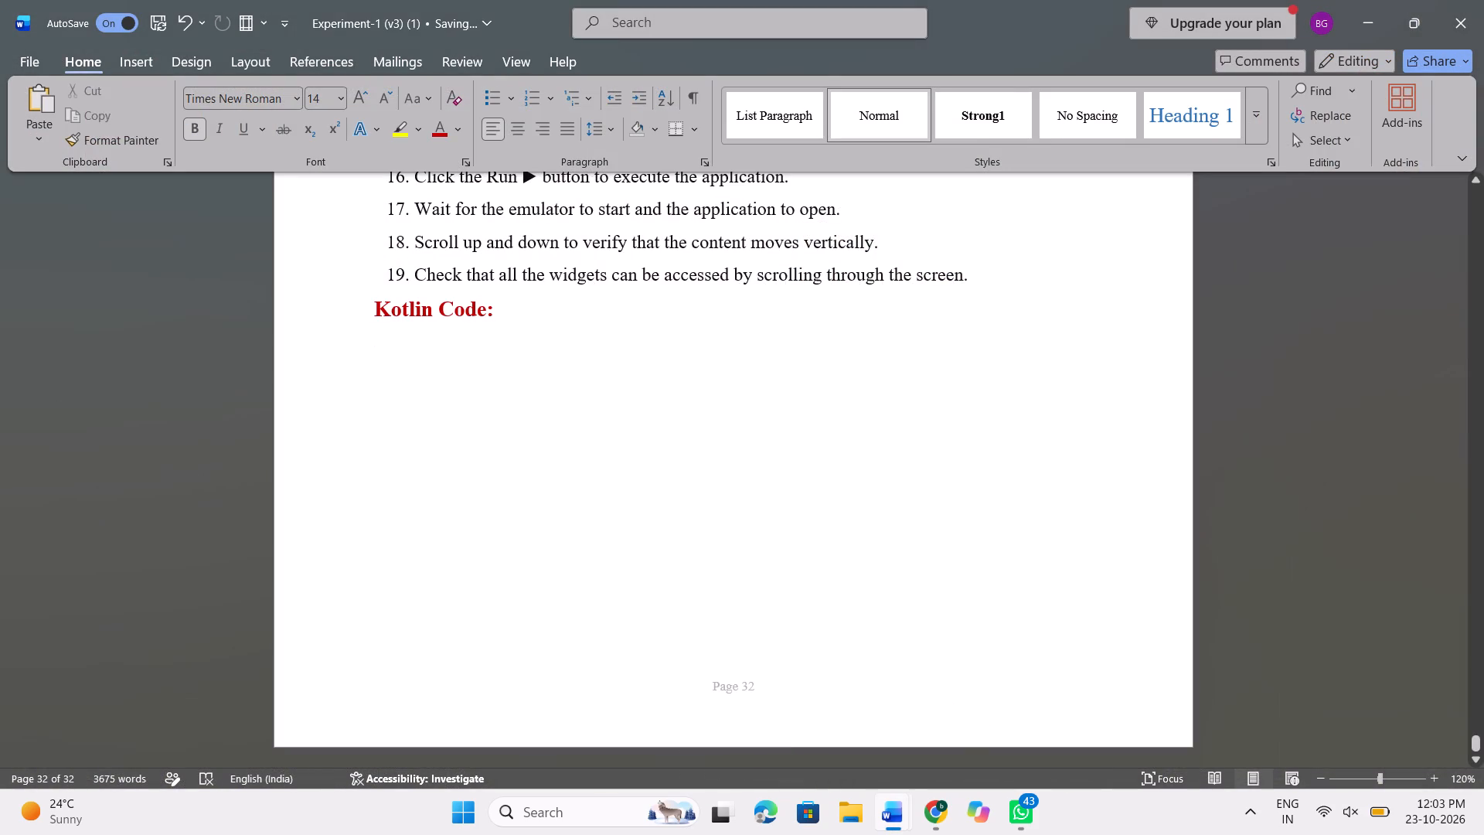
pyautogui.hotkey('ctrl', 'v')
# Remove the bold formatting from all the pasted Experiment 9 code and set its font size to 12.
pyautogui.scroll(1, 422, 387)
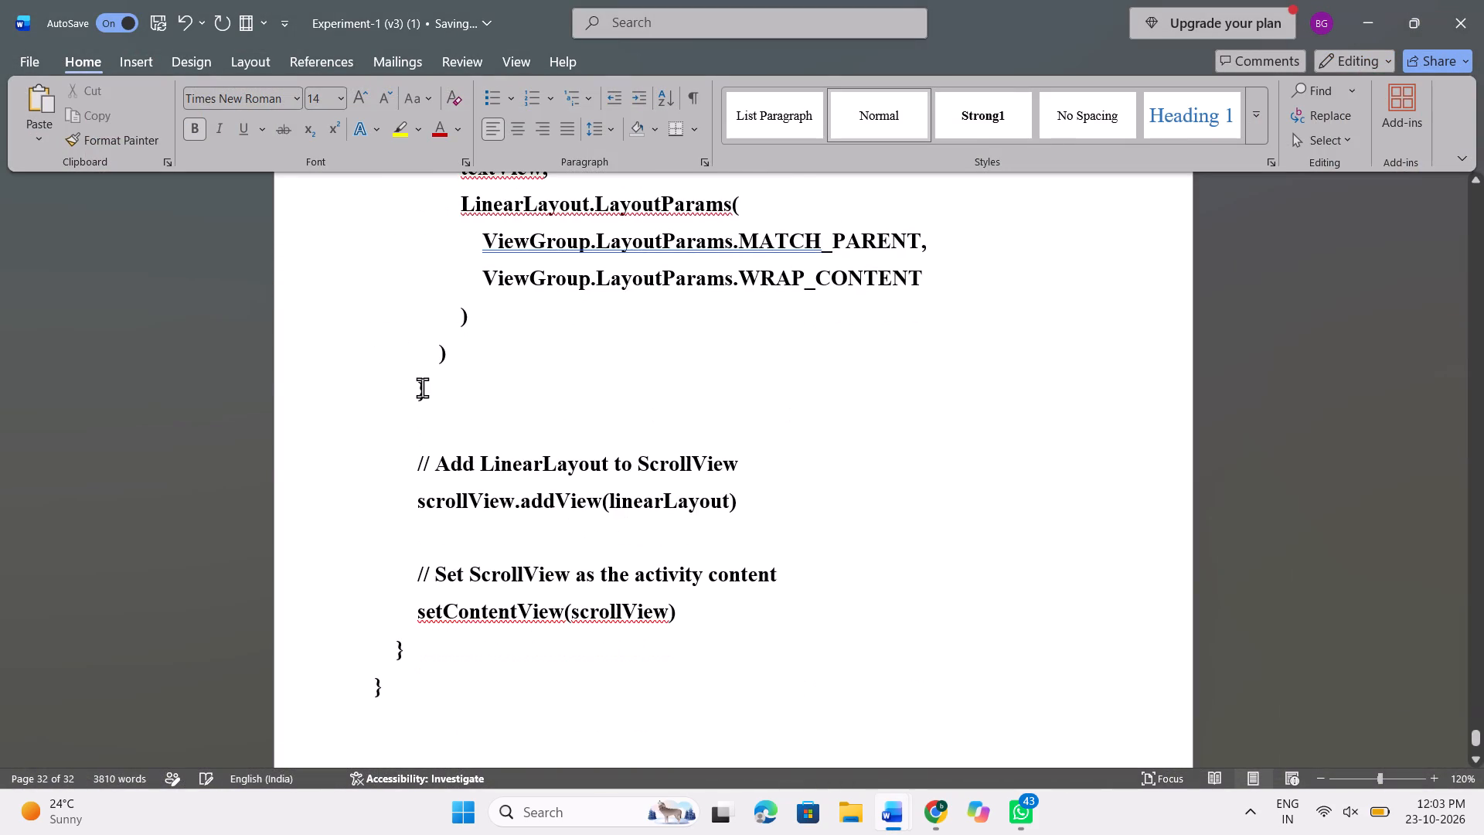
pyautogui.scroll(3, 422, 387)
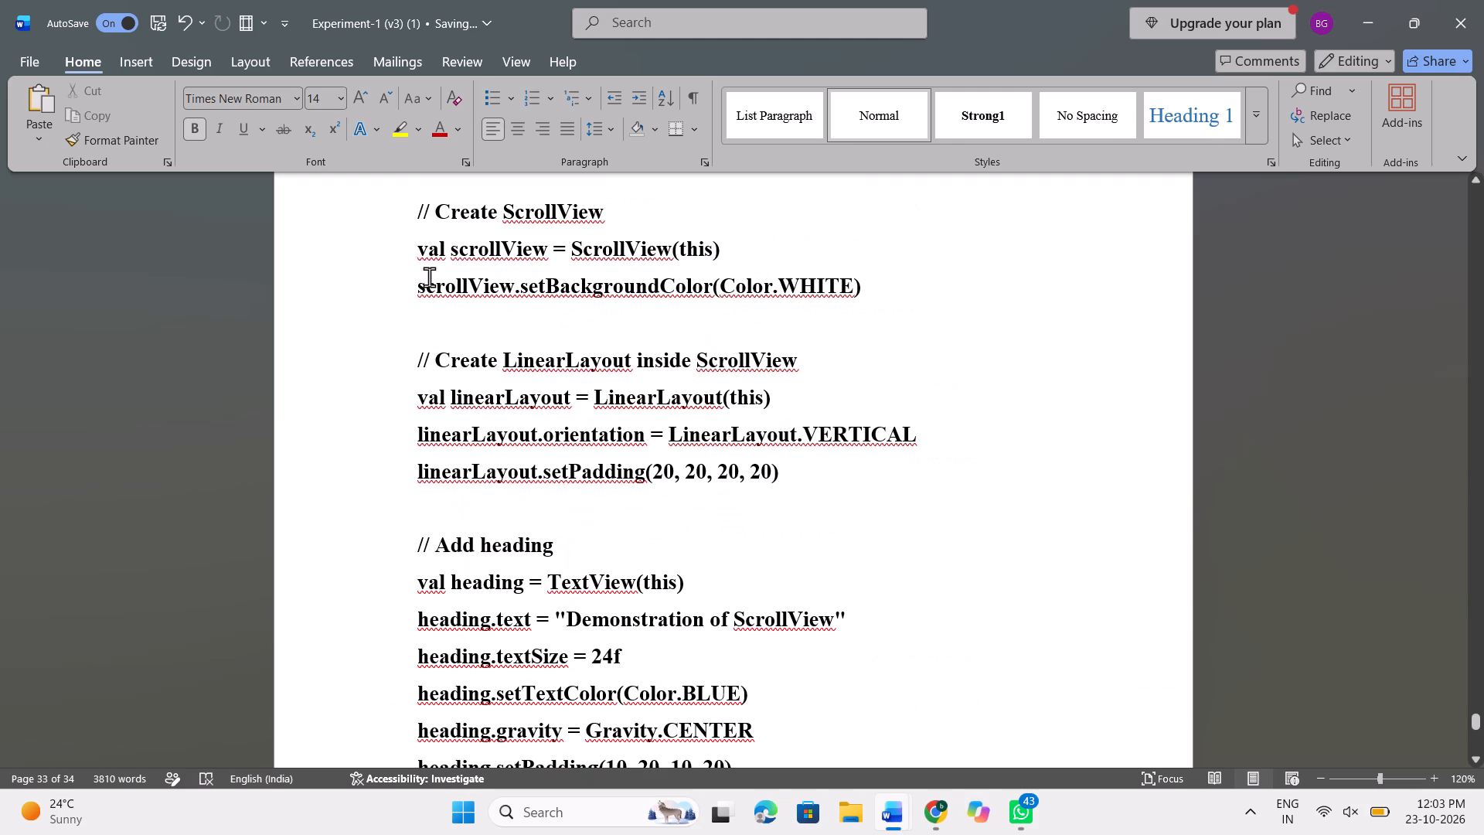
pyautogui.scroll(3, 429, 277)
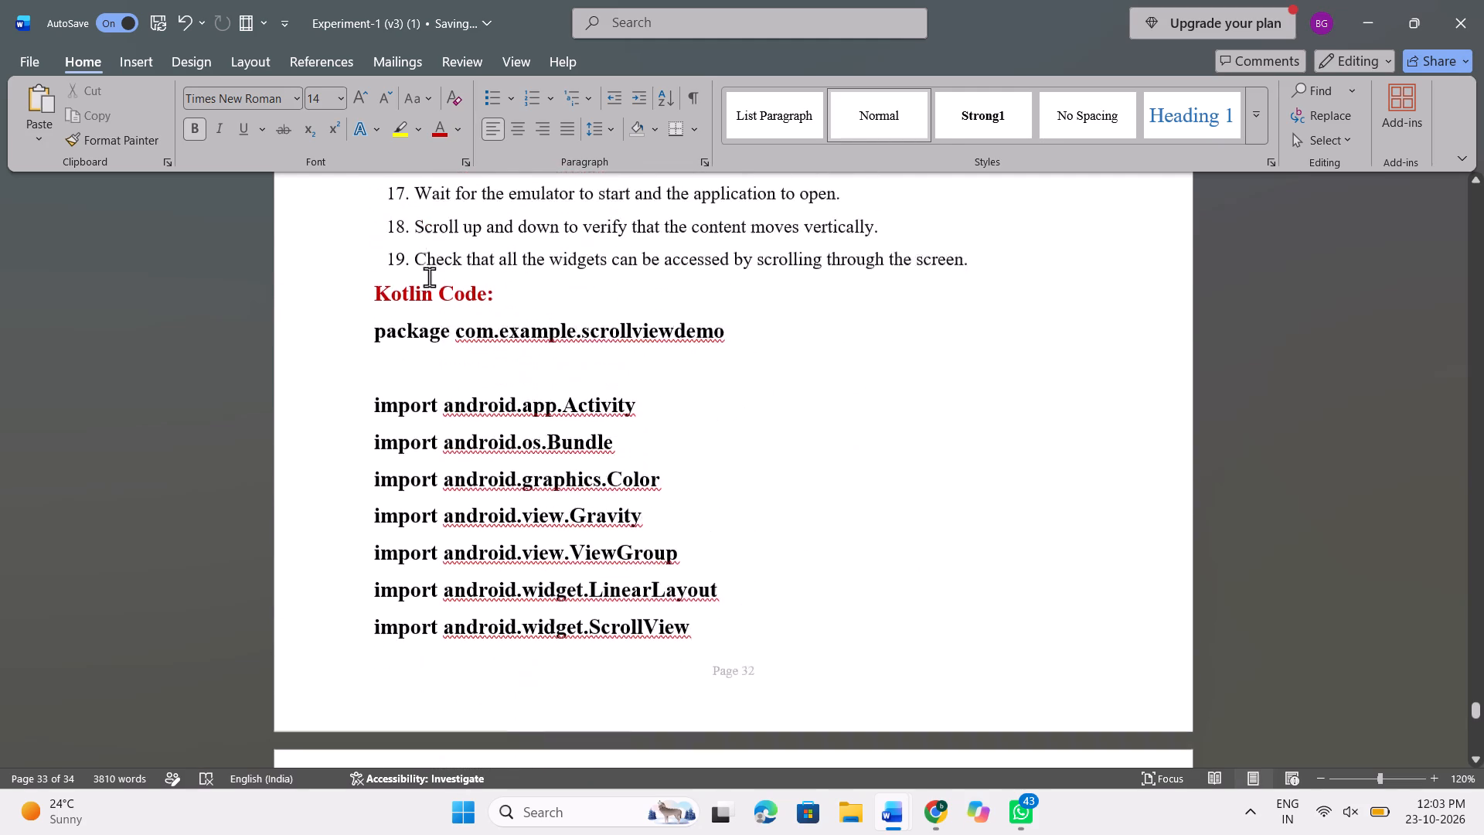
pyautogui.scroll(1, 429, 277)
pyautogui.moveTo(373, 427); pyautogui.dragTo(381, 462)
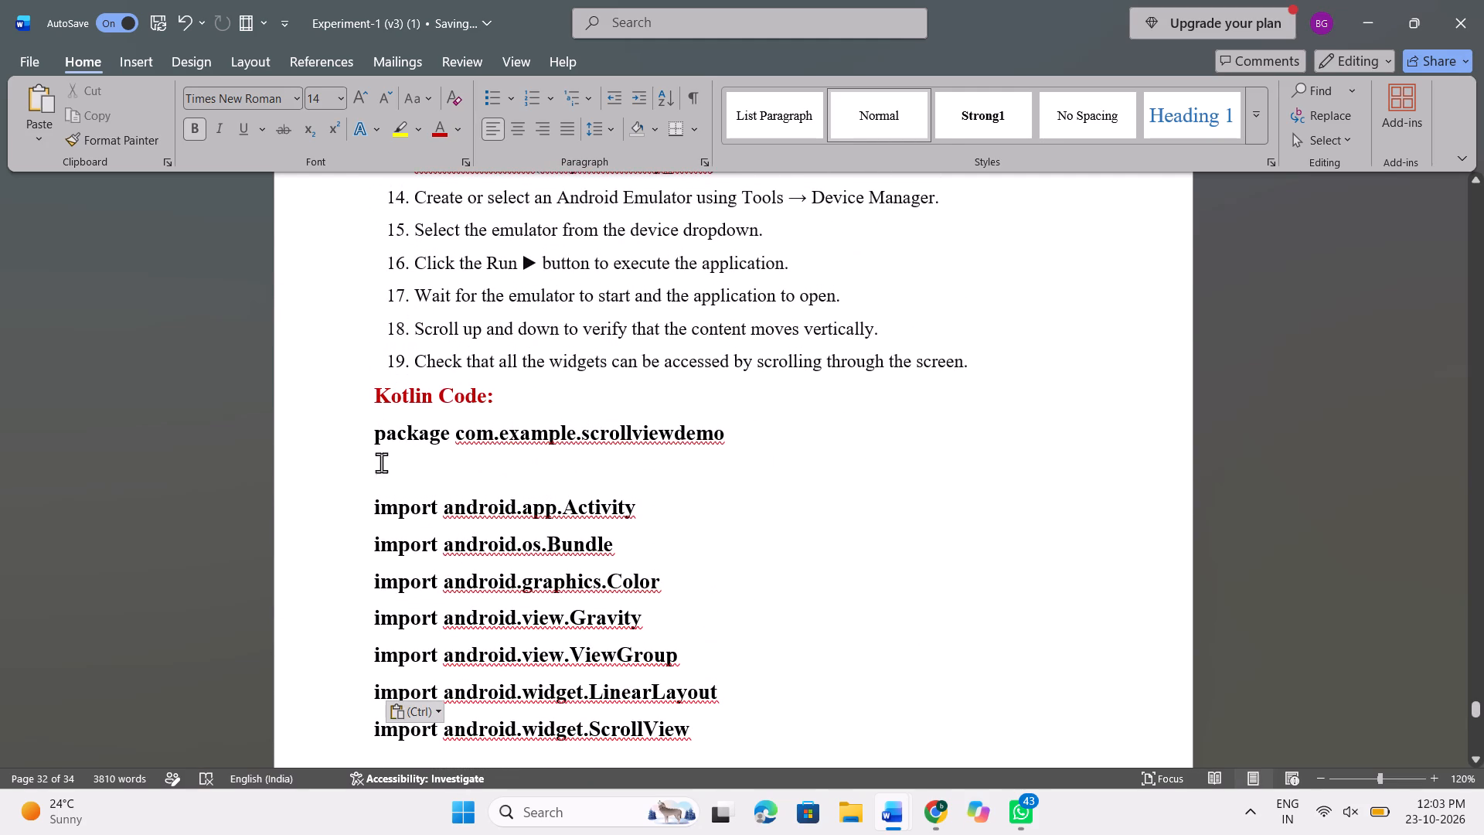
pyautogui.moveTo(381, 462); pyautogui.dragTo(402, 834)
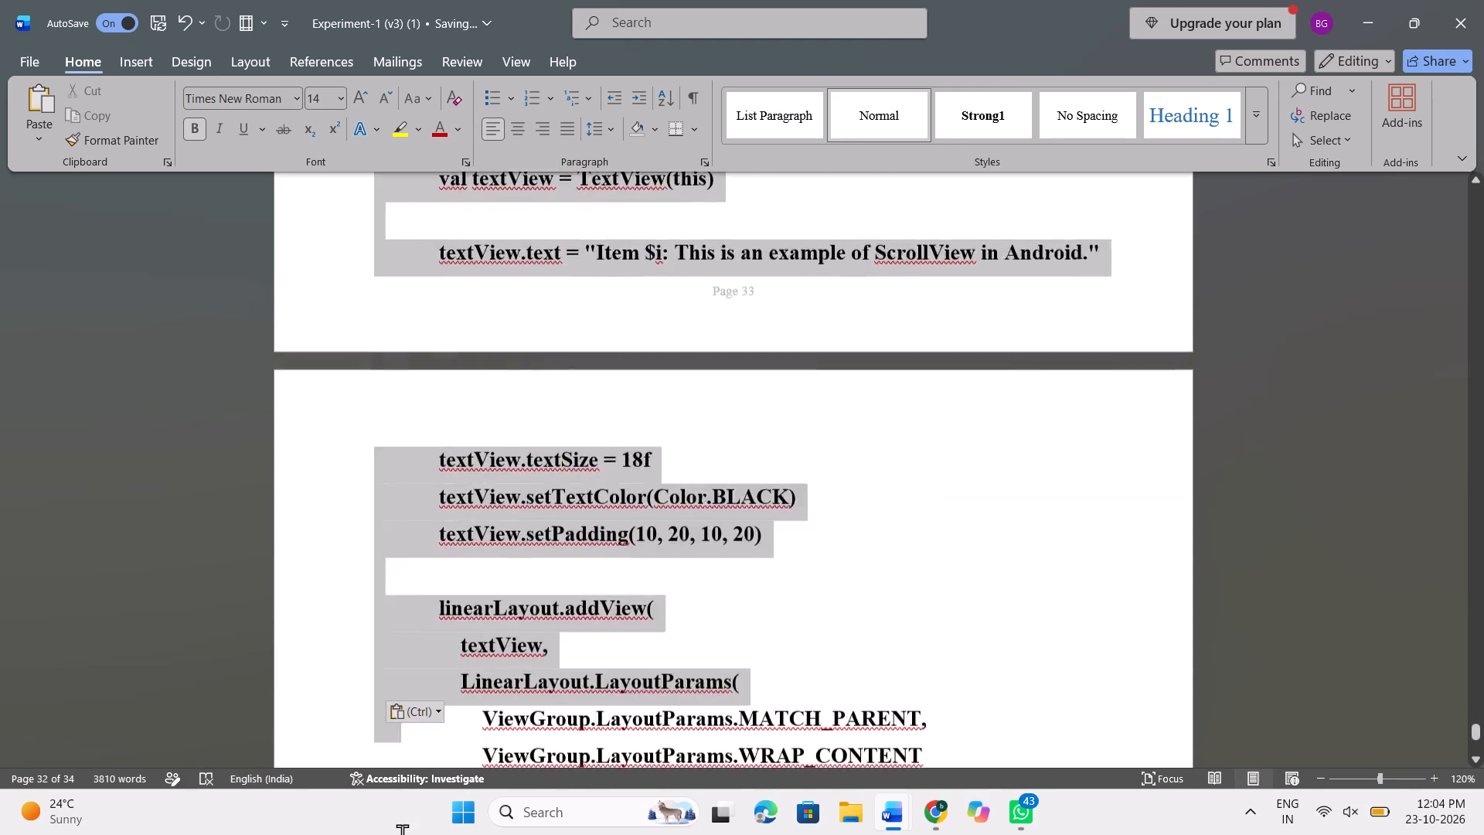
pyautogui.moveTo(402, 834); pyautogui.dragTo(396, 244)
pyautogui.click(419, 213)
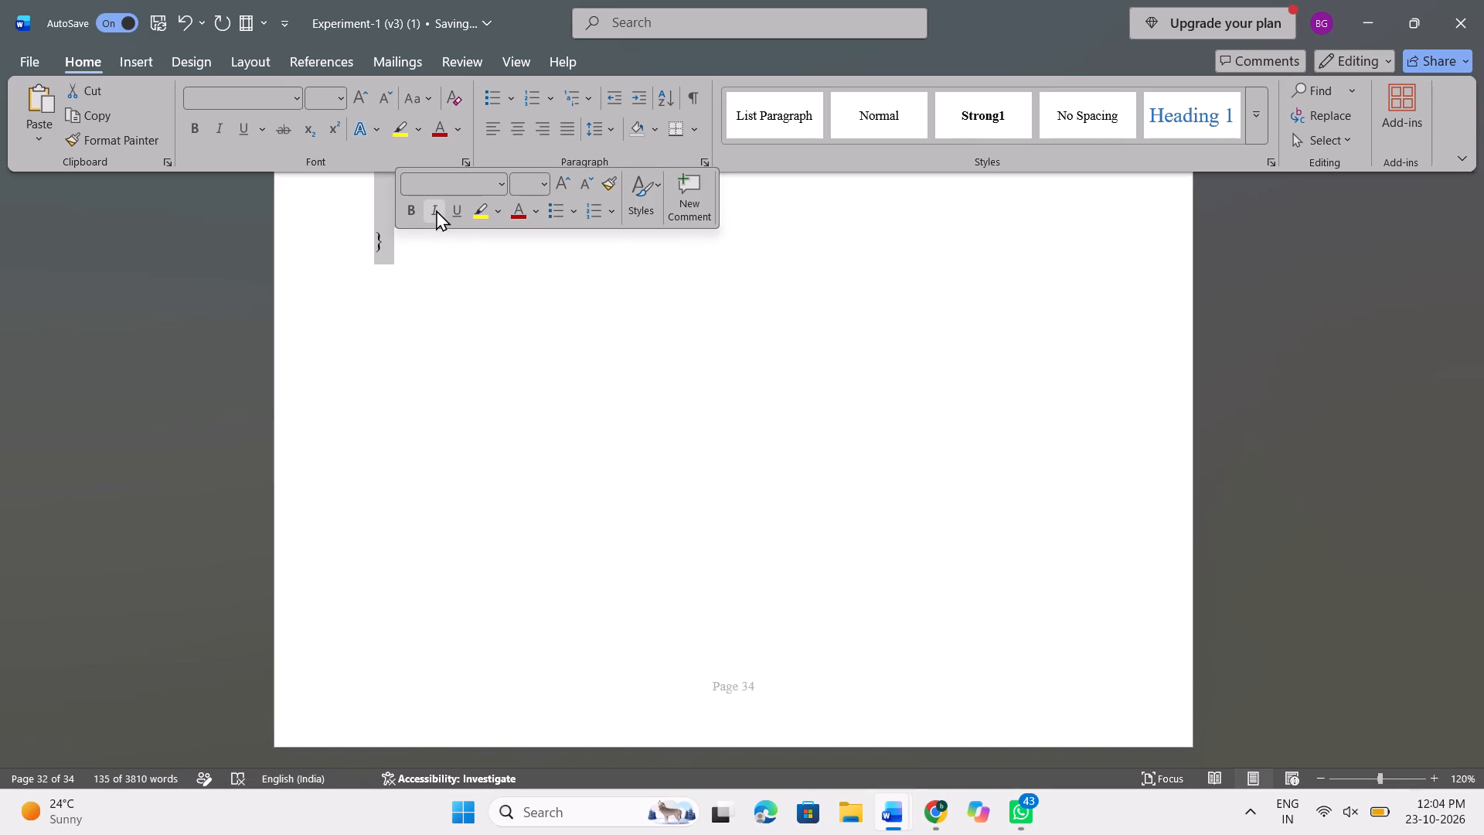
pyautogui.click(550, 184)
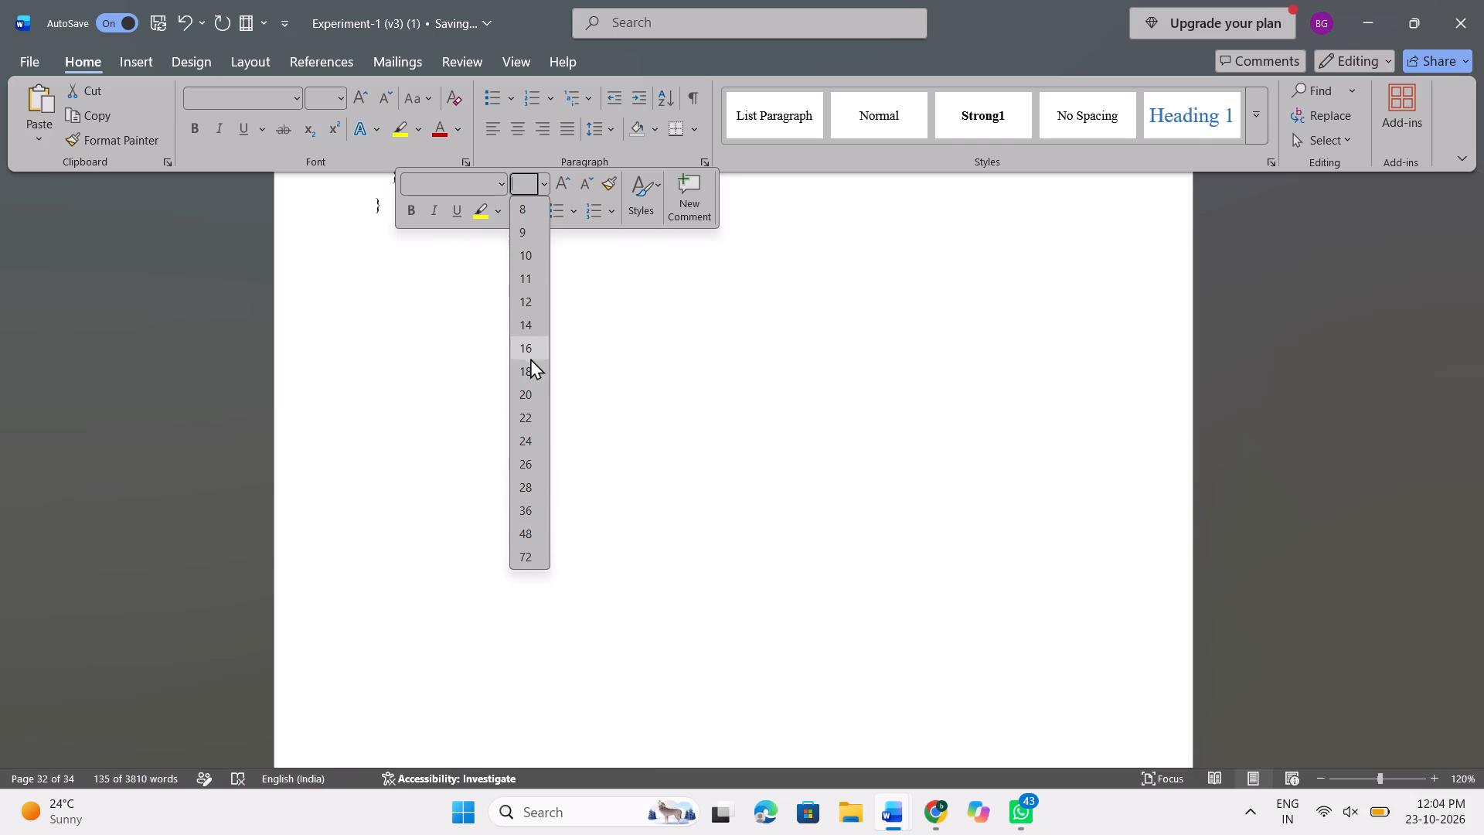
pyautogui.click(527, 306)
pyautogui.click(493, 312)
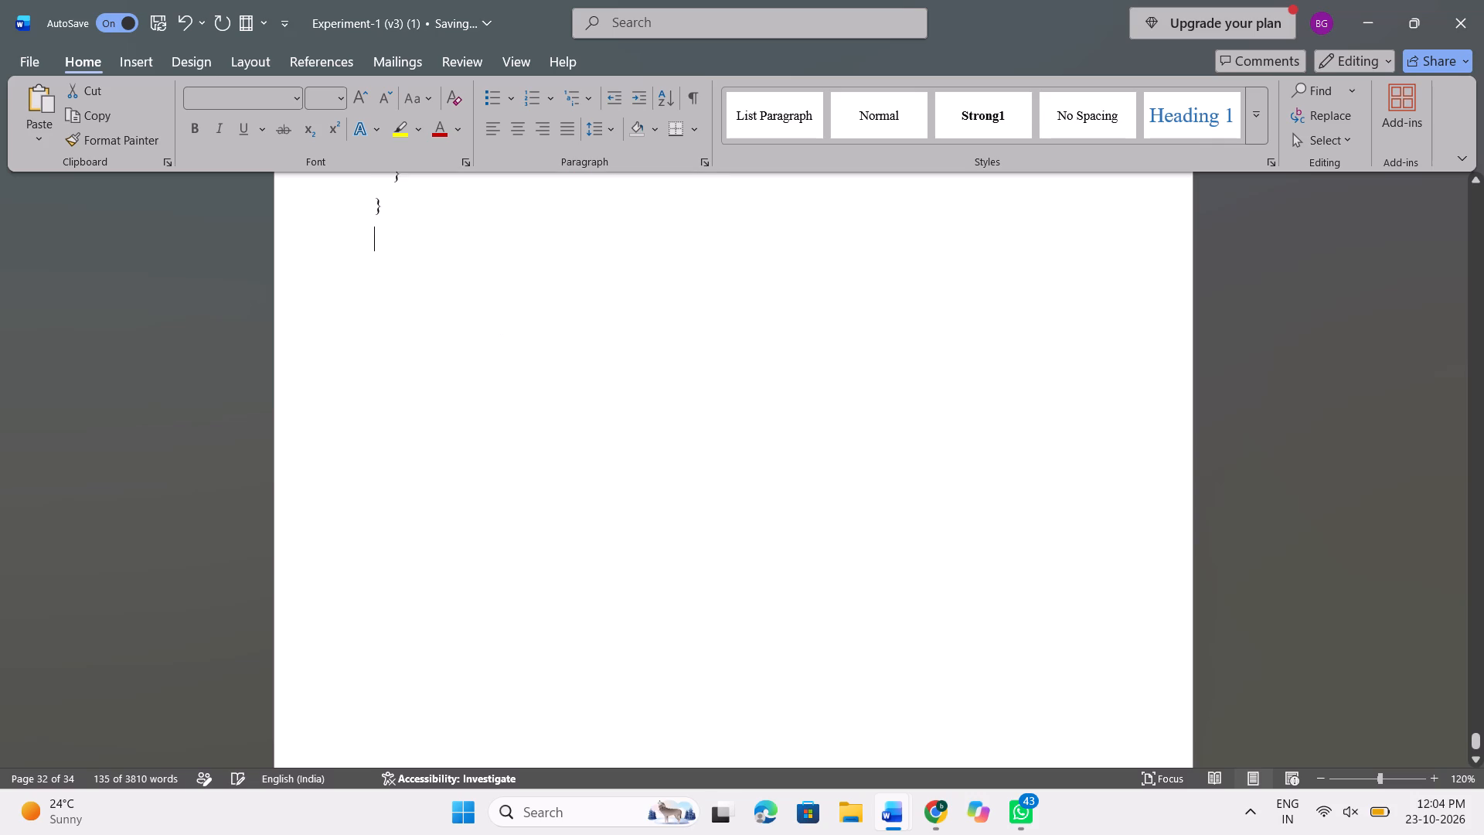
# Delete the blank line between the package line and the first import in Experiment 9's Kotlin code.
pyautogui.scroll(2, 493, 312)
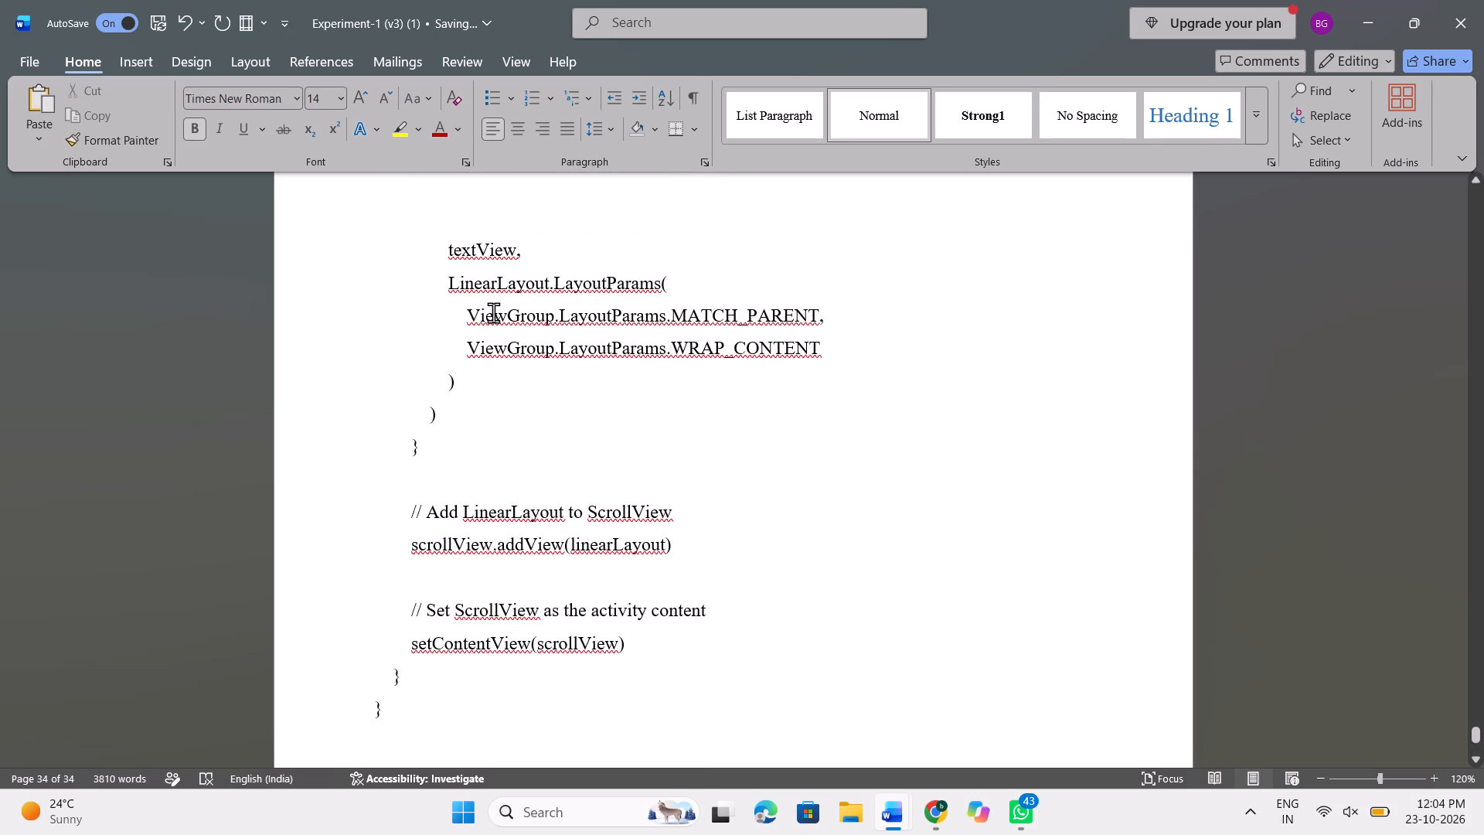
pyautogui.scroll(2, 493, 312)
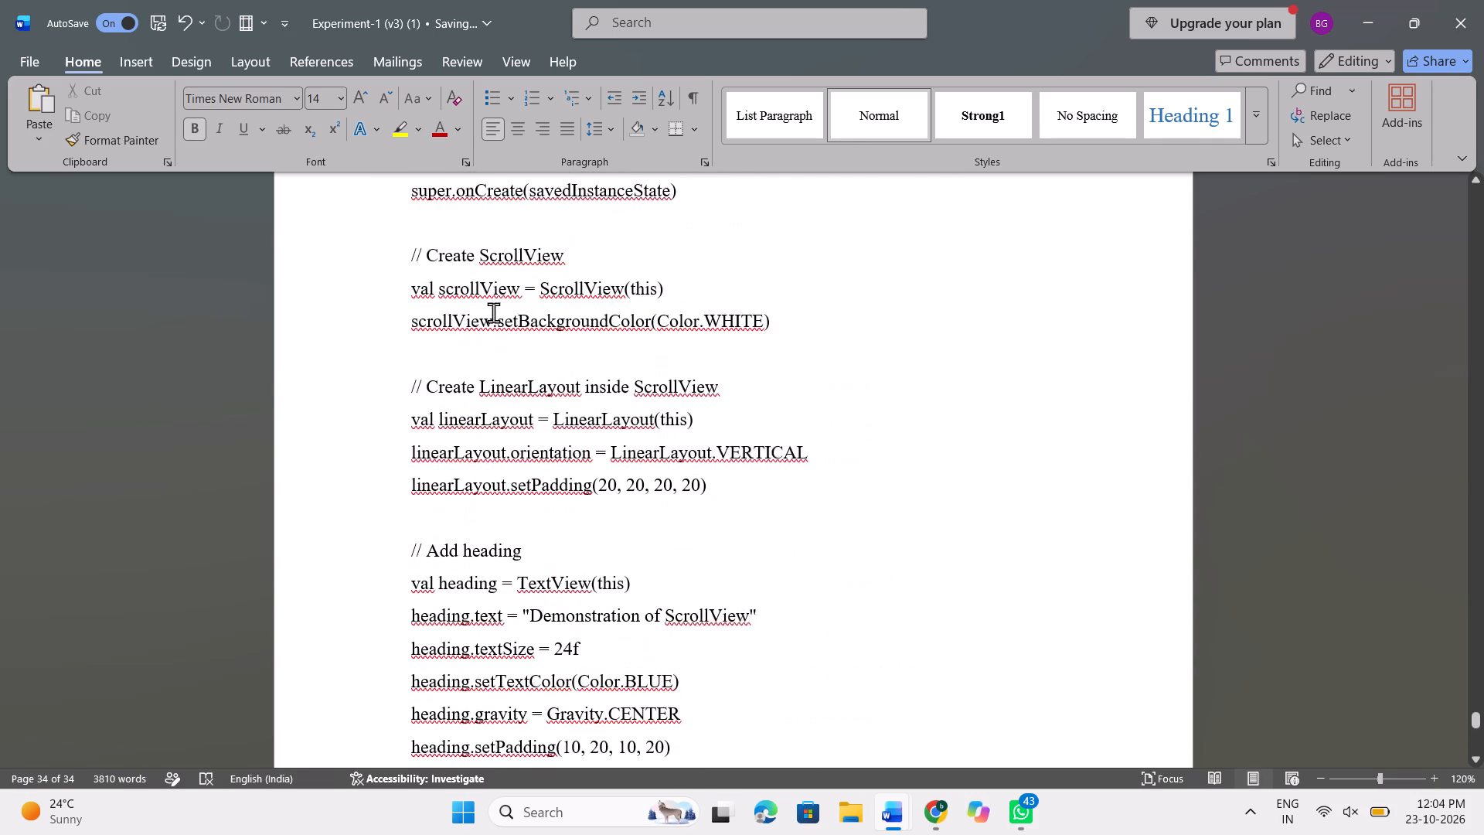
pyautogui.scroll(3, 493, 312)
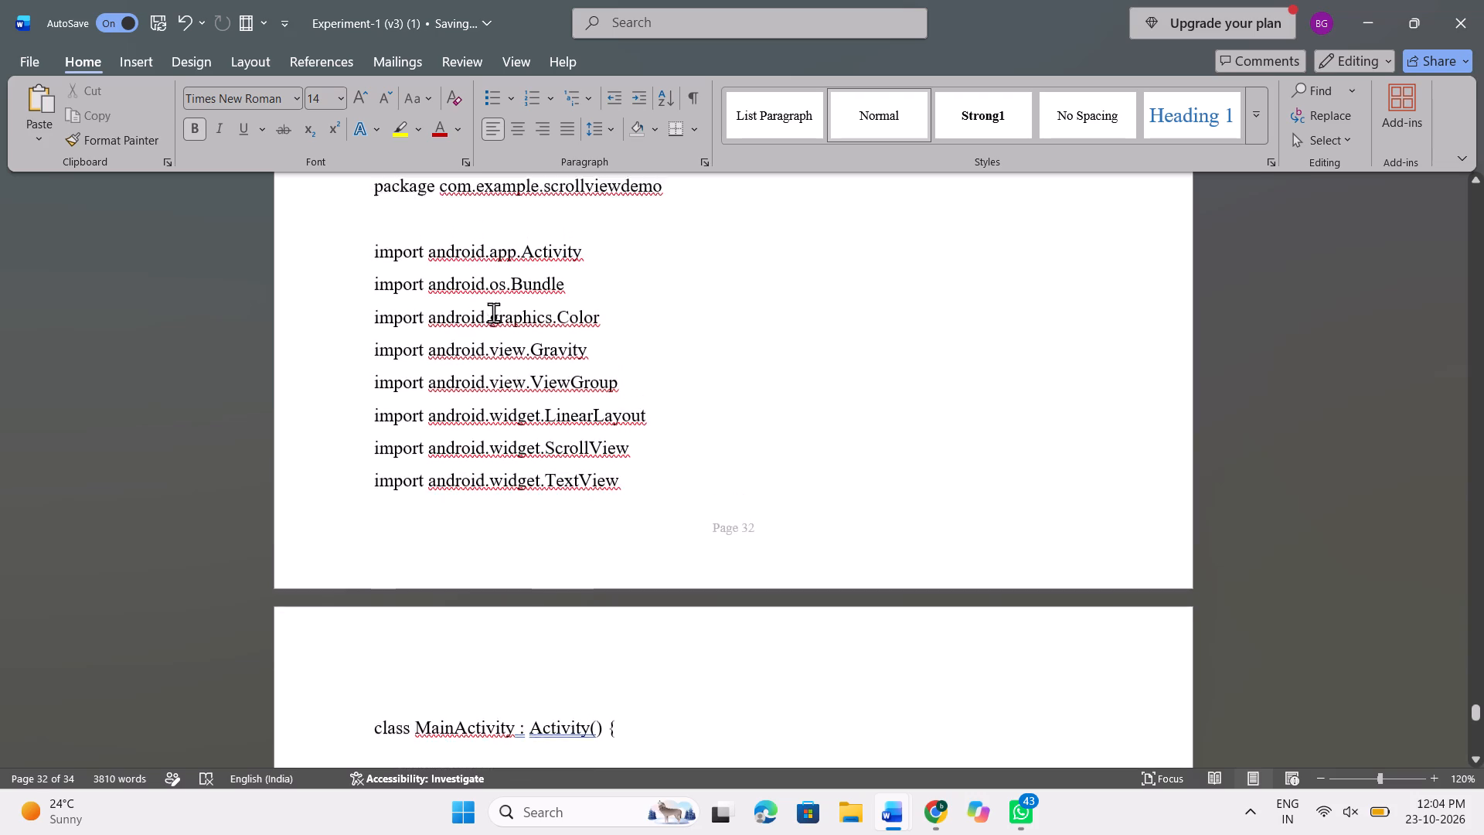
pyautogui.scroll(1, 493, 312)
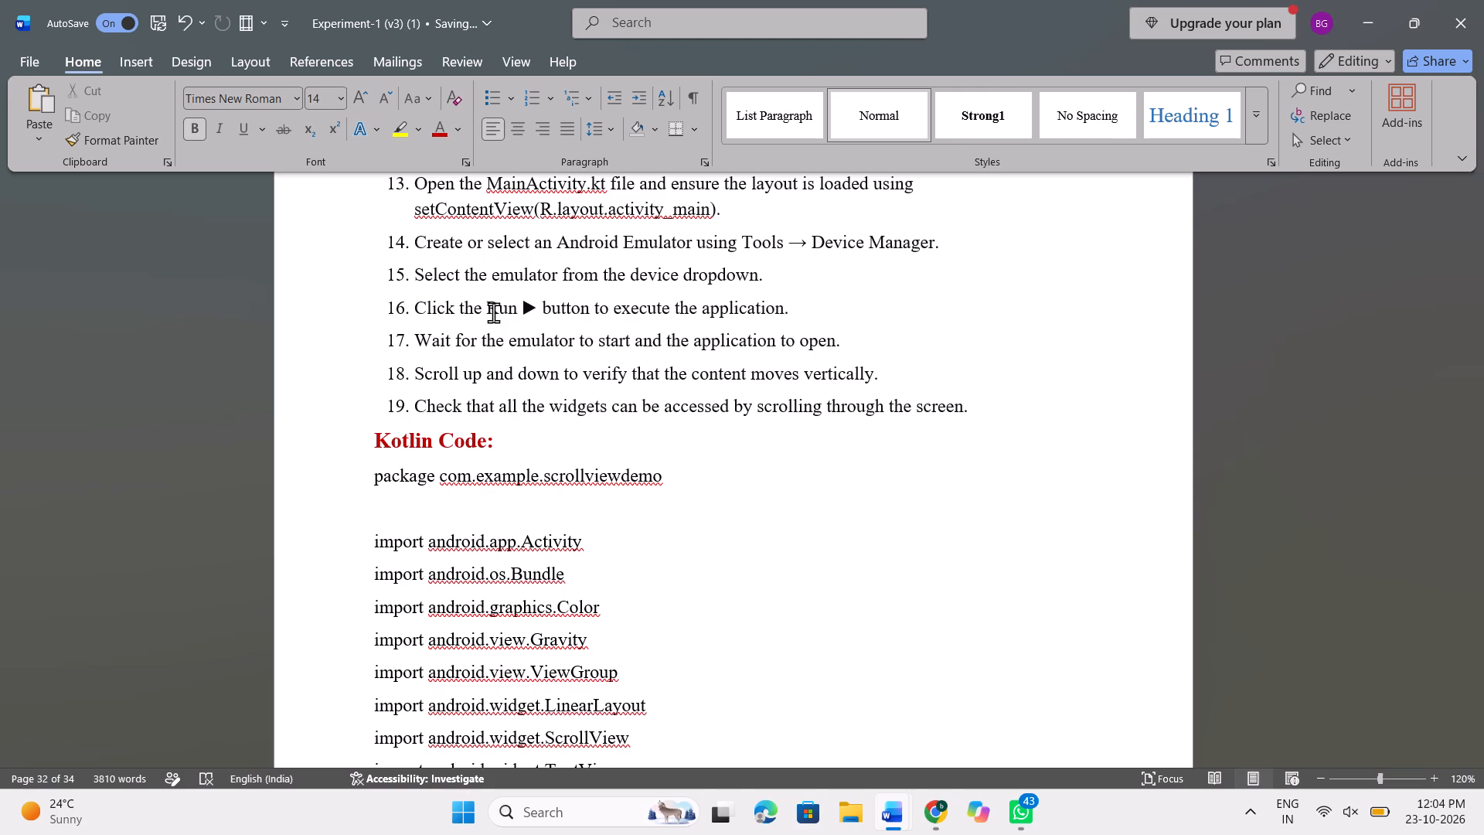
pyautogui.click(427, 510)
pyautogui.press('BackSpace')
pyautogui.press('BackSpace')
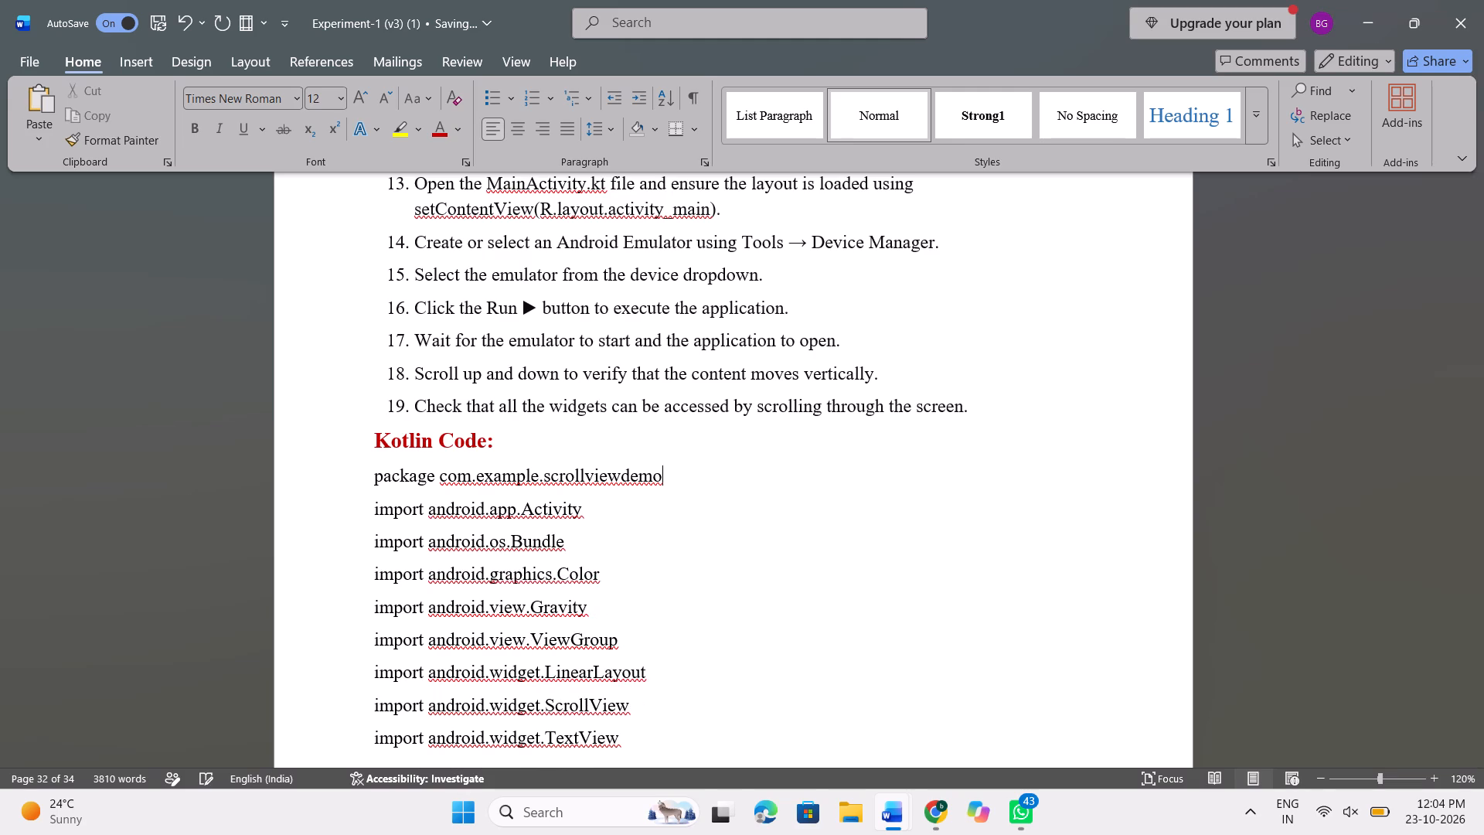
# Delete the blank lines after the "class MainActivity", "super.onCreate(savedInstanceState)" and "scrollView.setBackgroundColor(Color.WHITE)" lines.
pyautogui.scroll(-2, 427, 510)
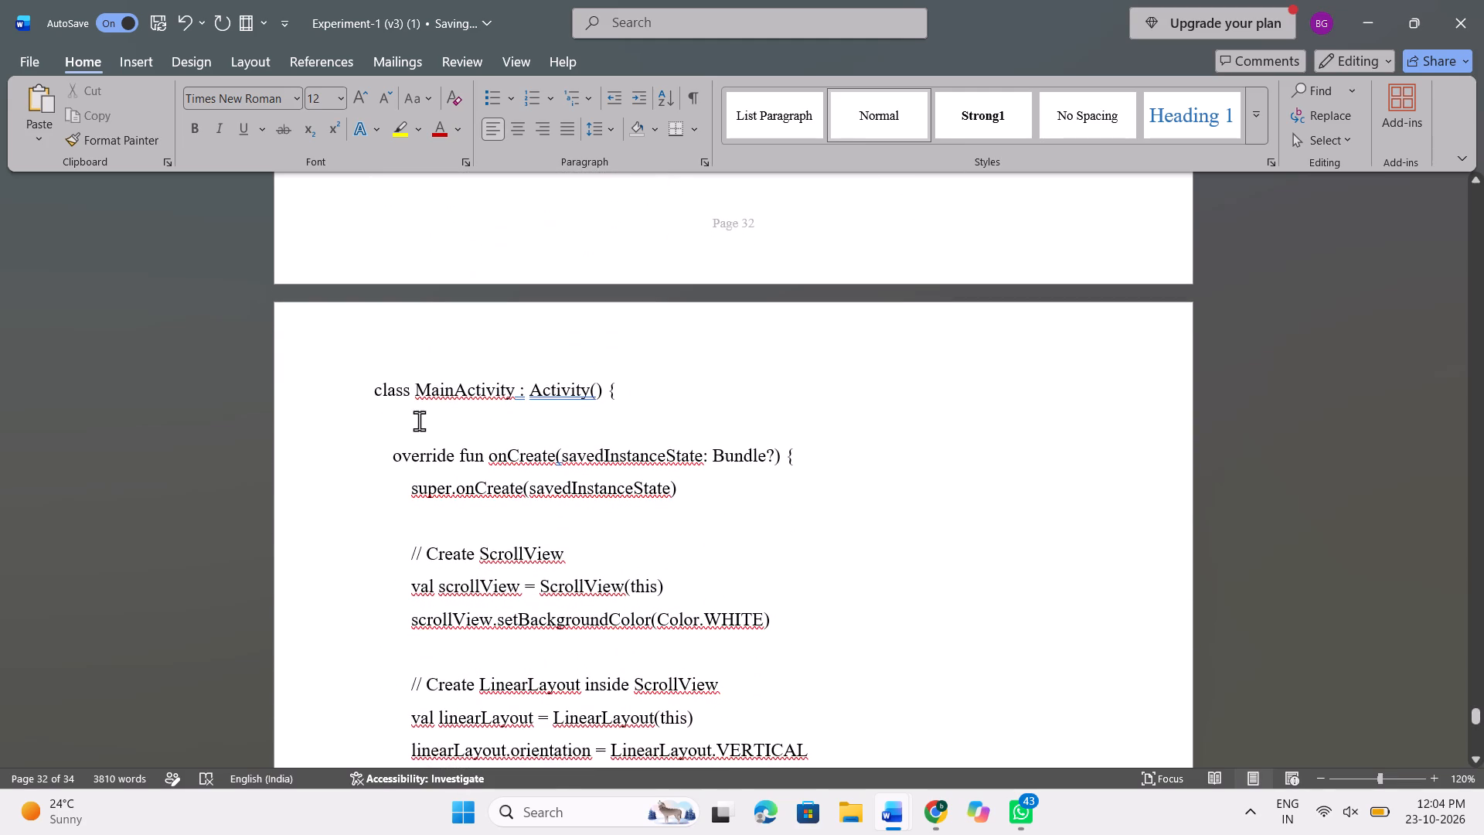
pyautogui.click(419, 421)
pyautogui.press('BackSpace')
pyautogui.press('BackSpace')
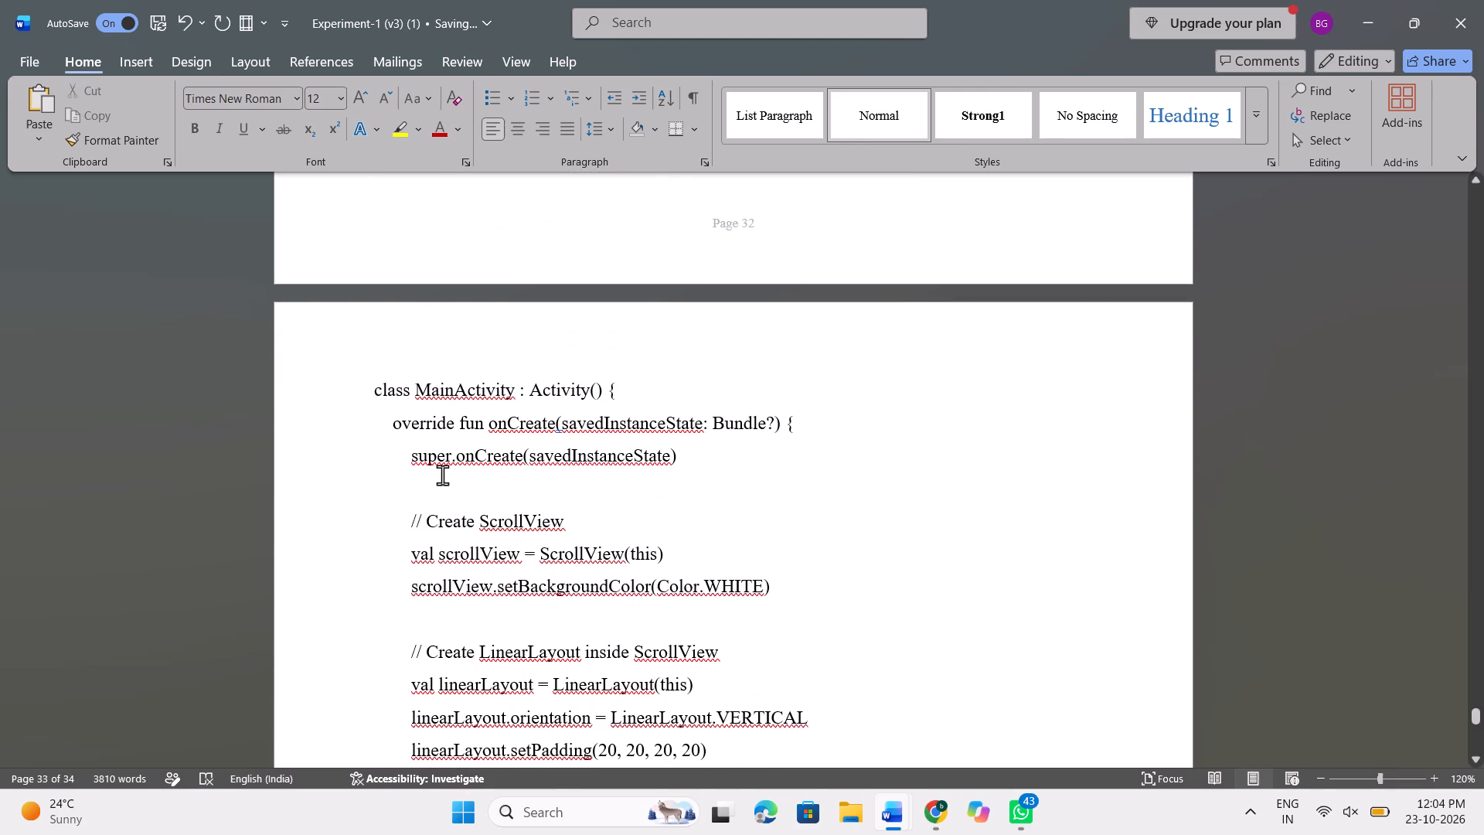
pyautogui.click(459, 503)
pyautogui.press('BackSpace')
pyautogui.press('BackSpace')
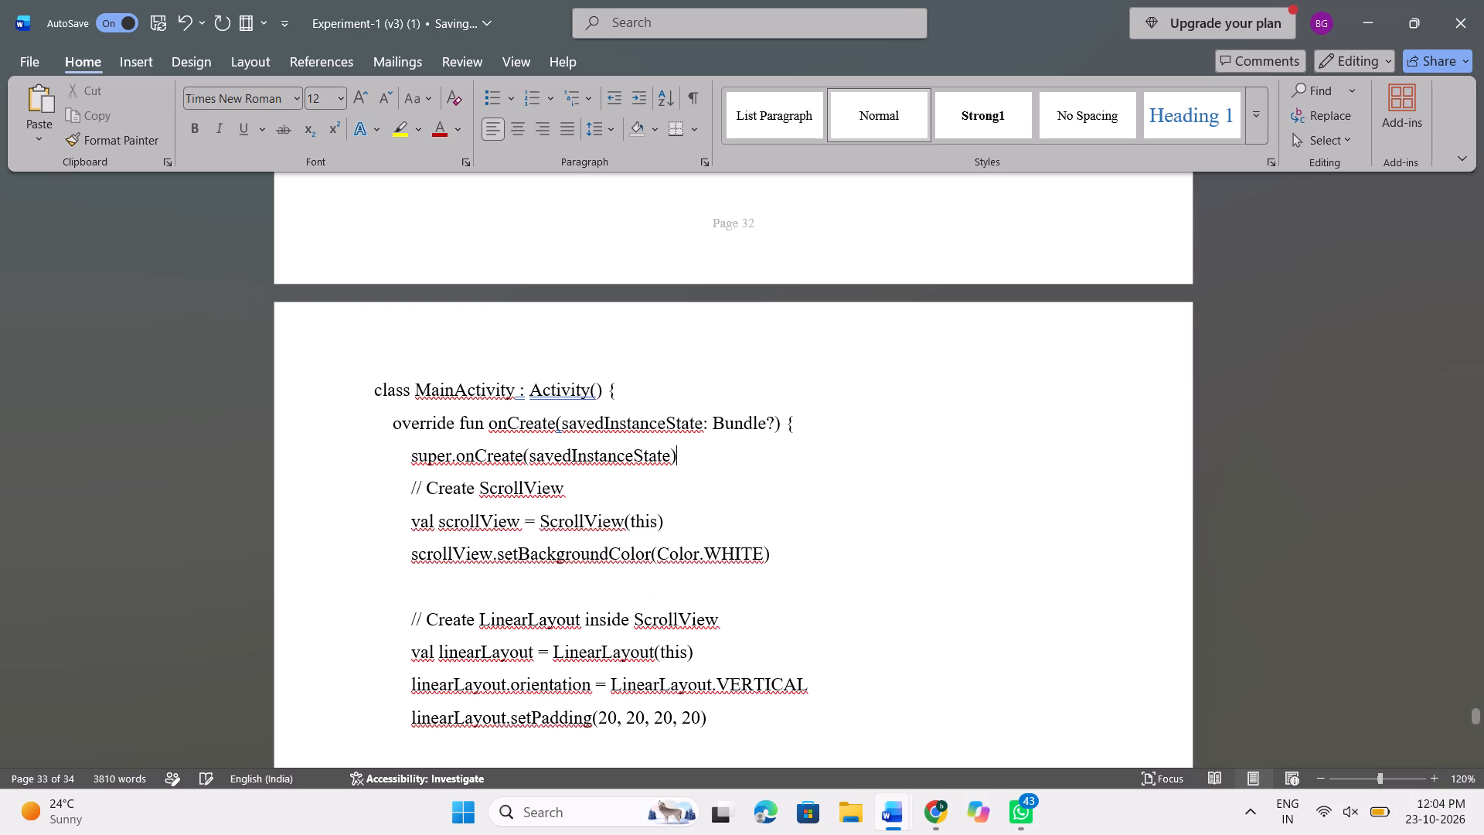
pyautogui.click(462, 591)
pyautogui.press('BackSpace')
pyautogui.press('BackSpace')
# Delete the blank lines after "heading.setPadding(10, 20, 10, 20)" and after "val textView = TextView(this)".
pyautogui.scroll(-1, 462, 591)
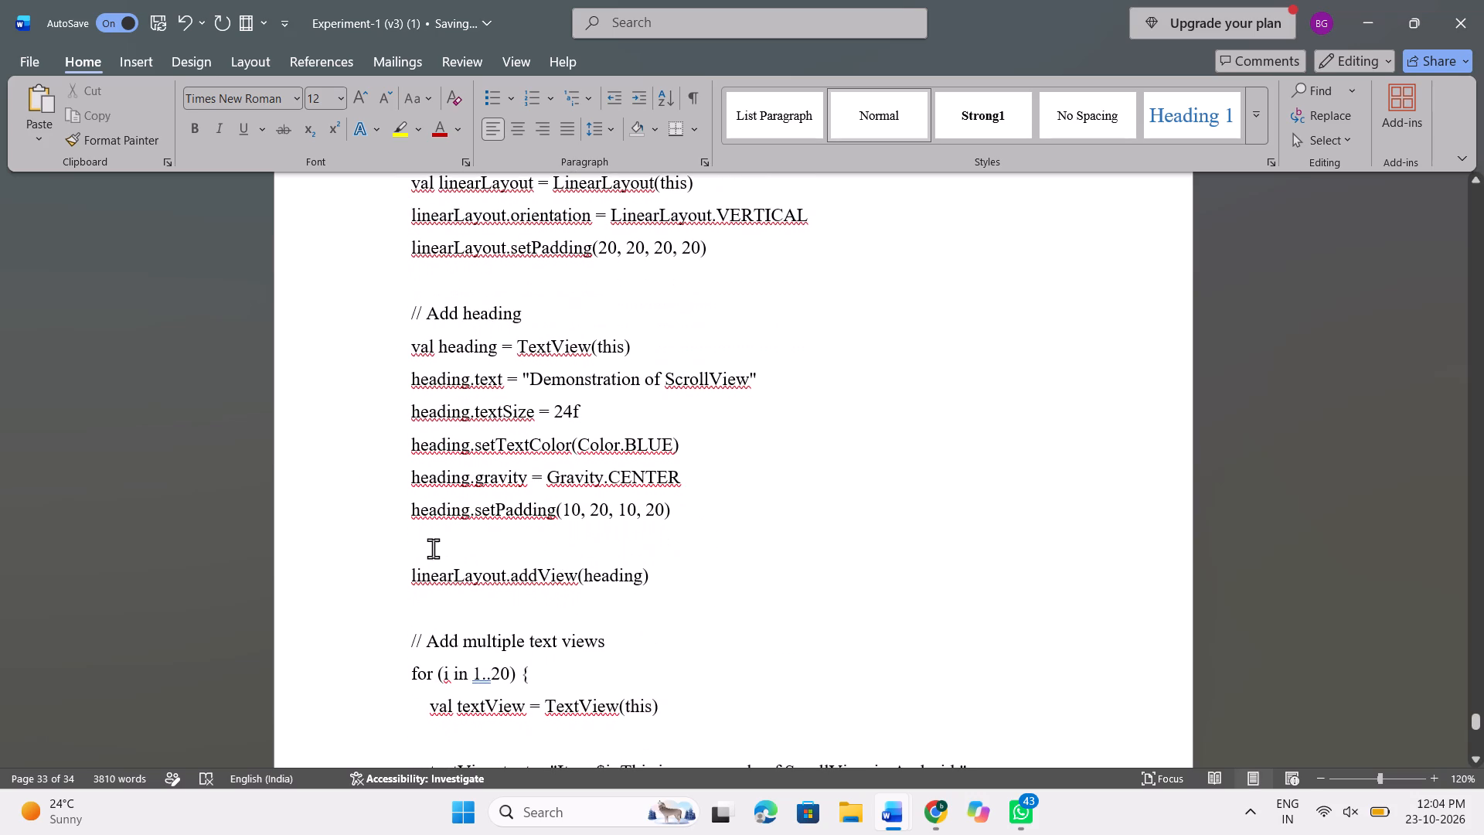
pyautogui.click(428, 533)
pyautogui.press('BackSpace')
pyautogui.press('BackSpace')
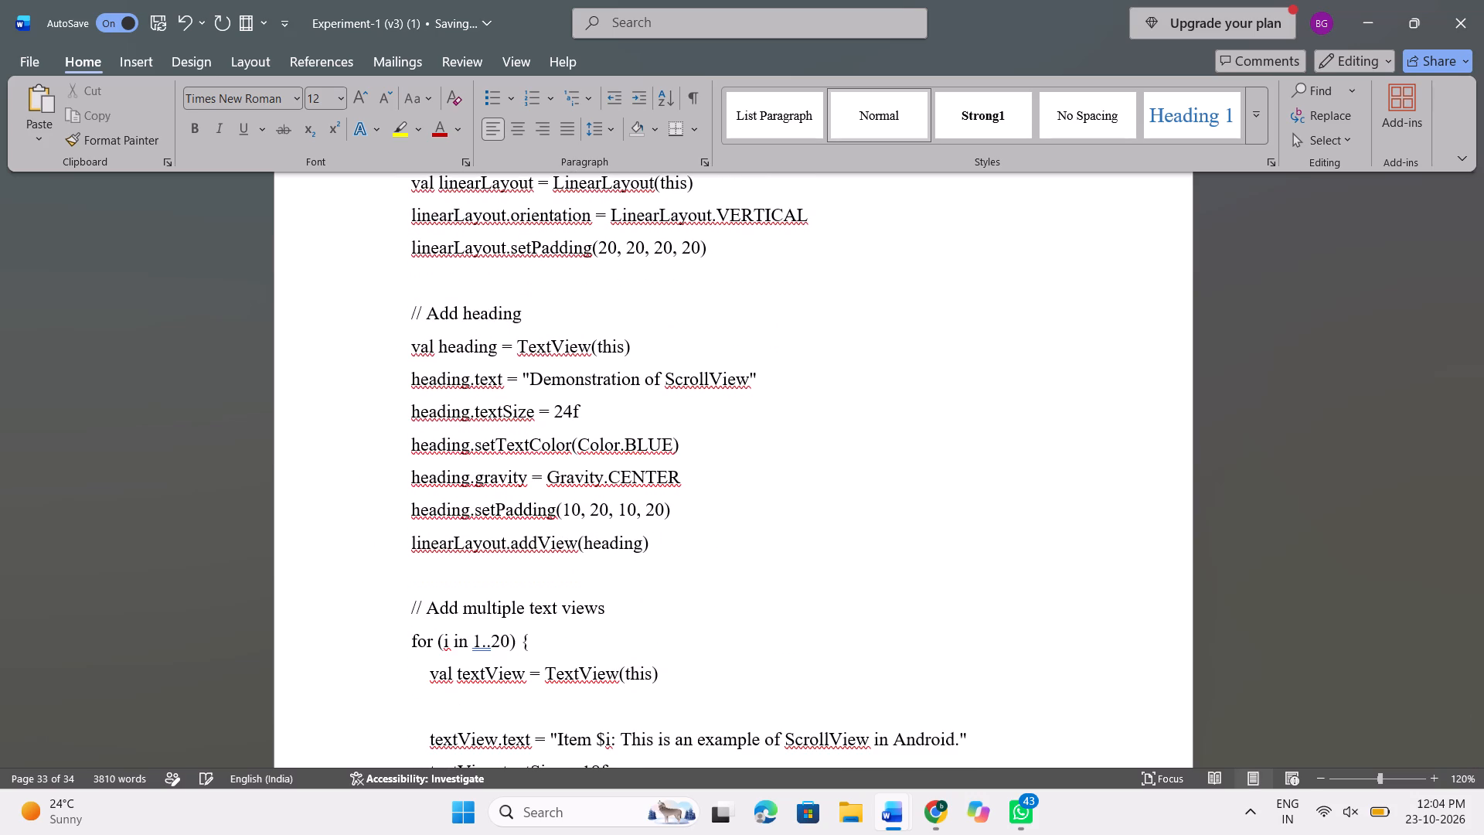
pyautogui.click(468, 699)
pyautogui.press('BackSpace')
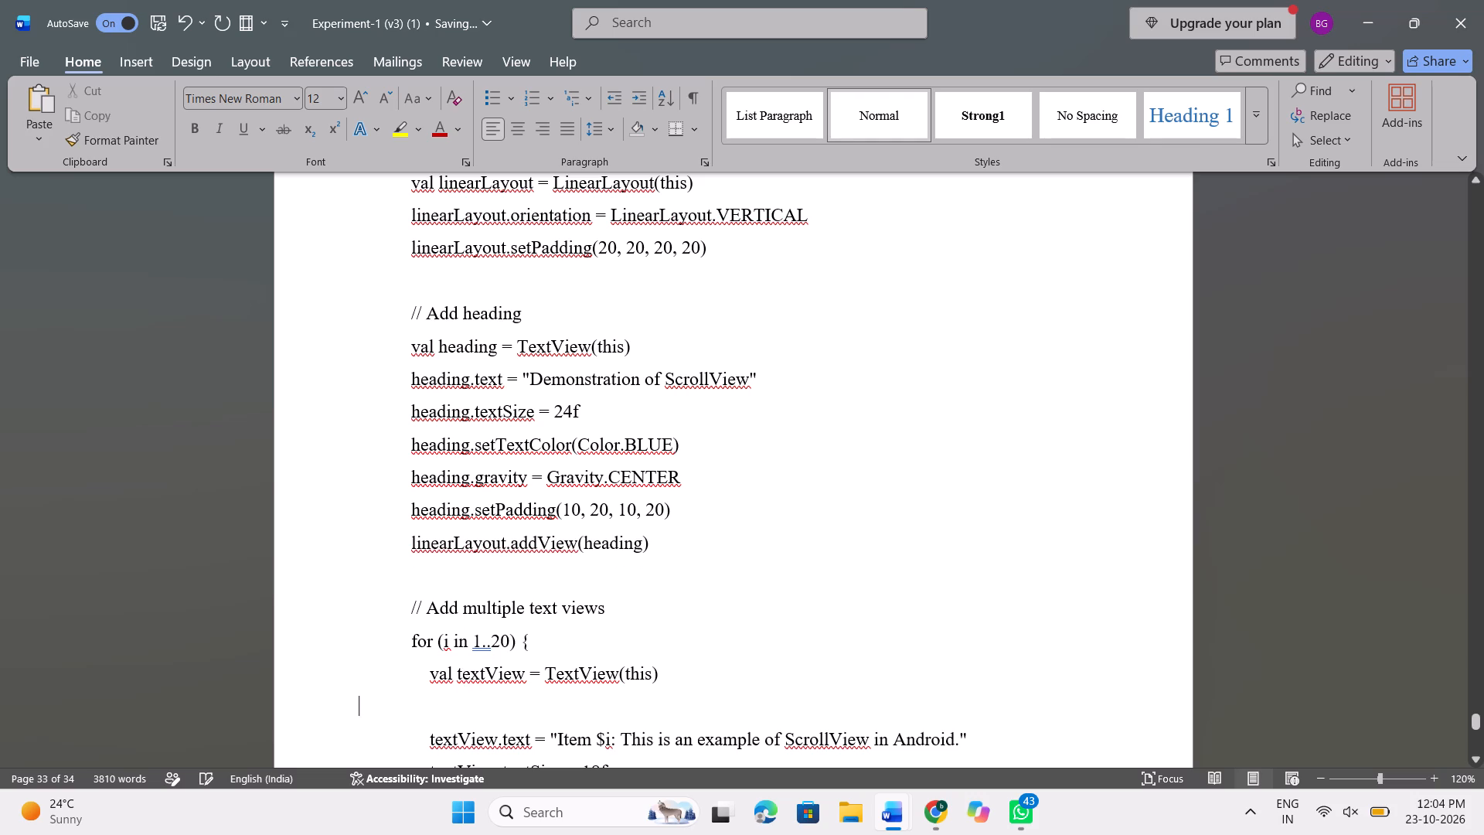
pyautogui.press('BackSpace')
# Delete the blank line between "textView.setPadding(10, 20, 10, 20)" and "linearLayout.addView(" in the loop.
pyautogui.scroll(-1, 468, 699)
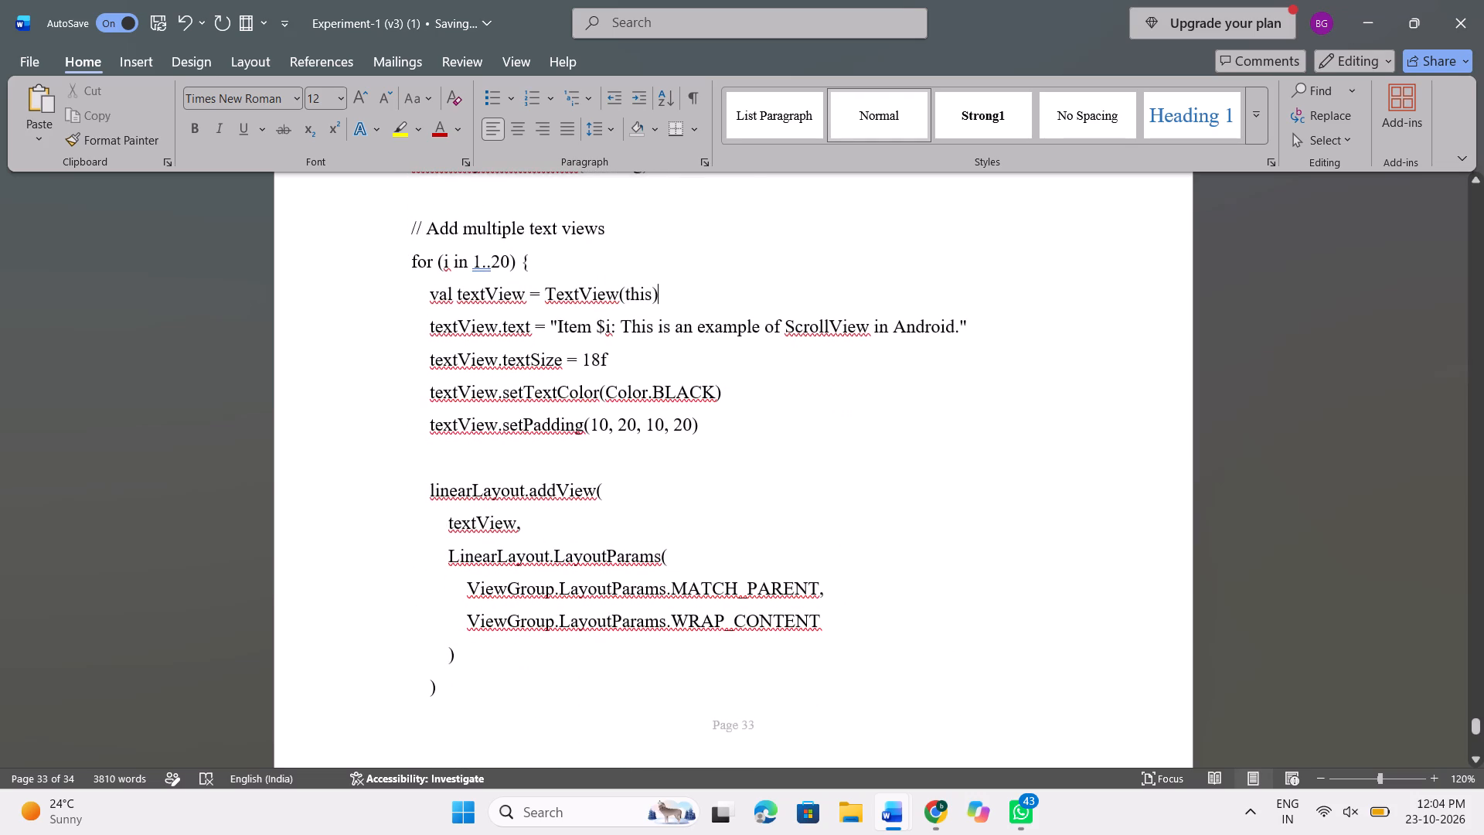
pyautogui.scroll(-3, 468, 699)
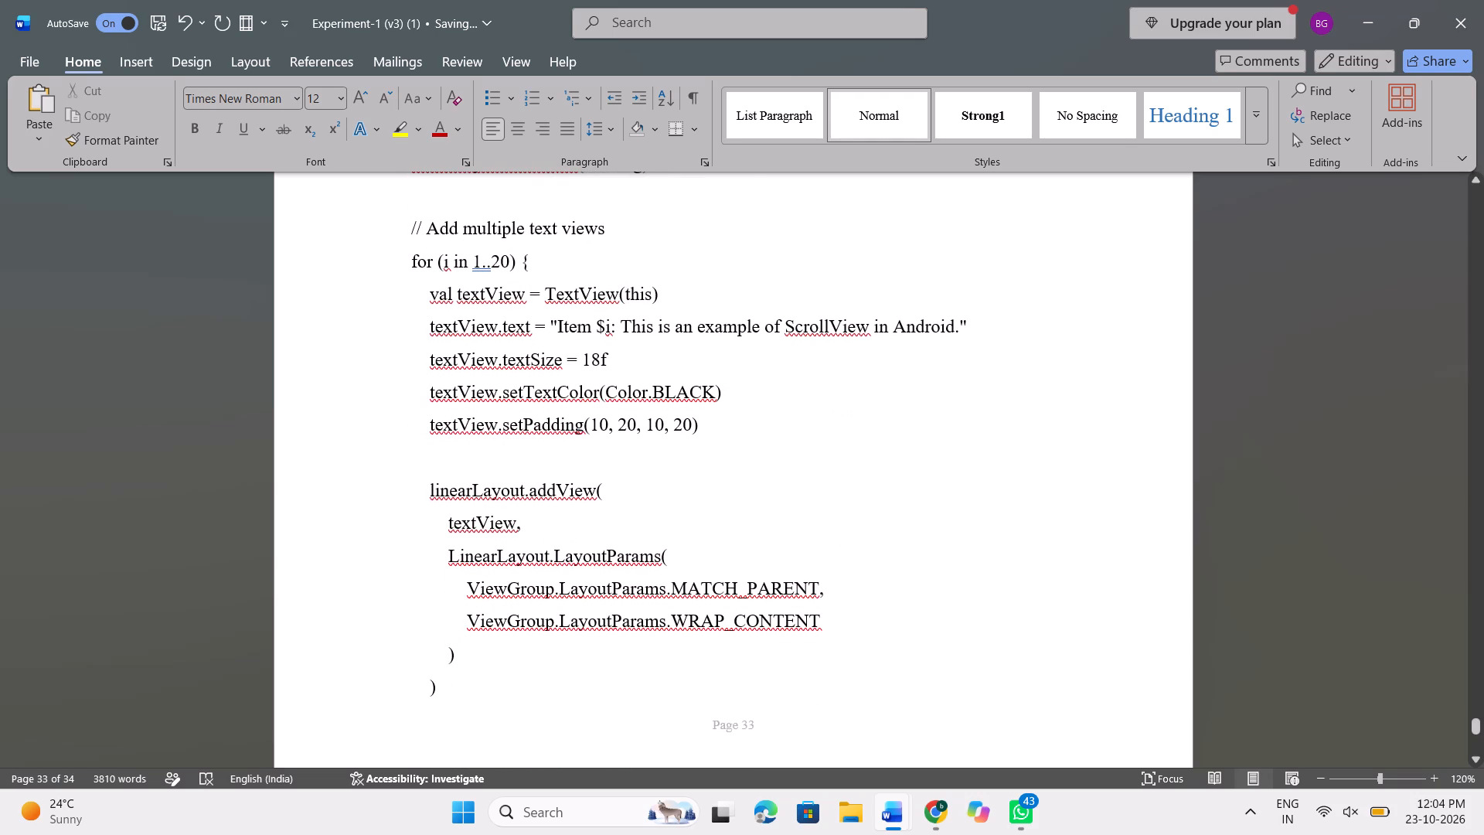
pyautogui.scroll(-2, 468, 699)
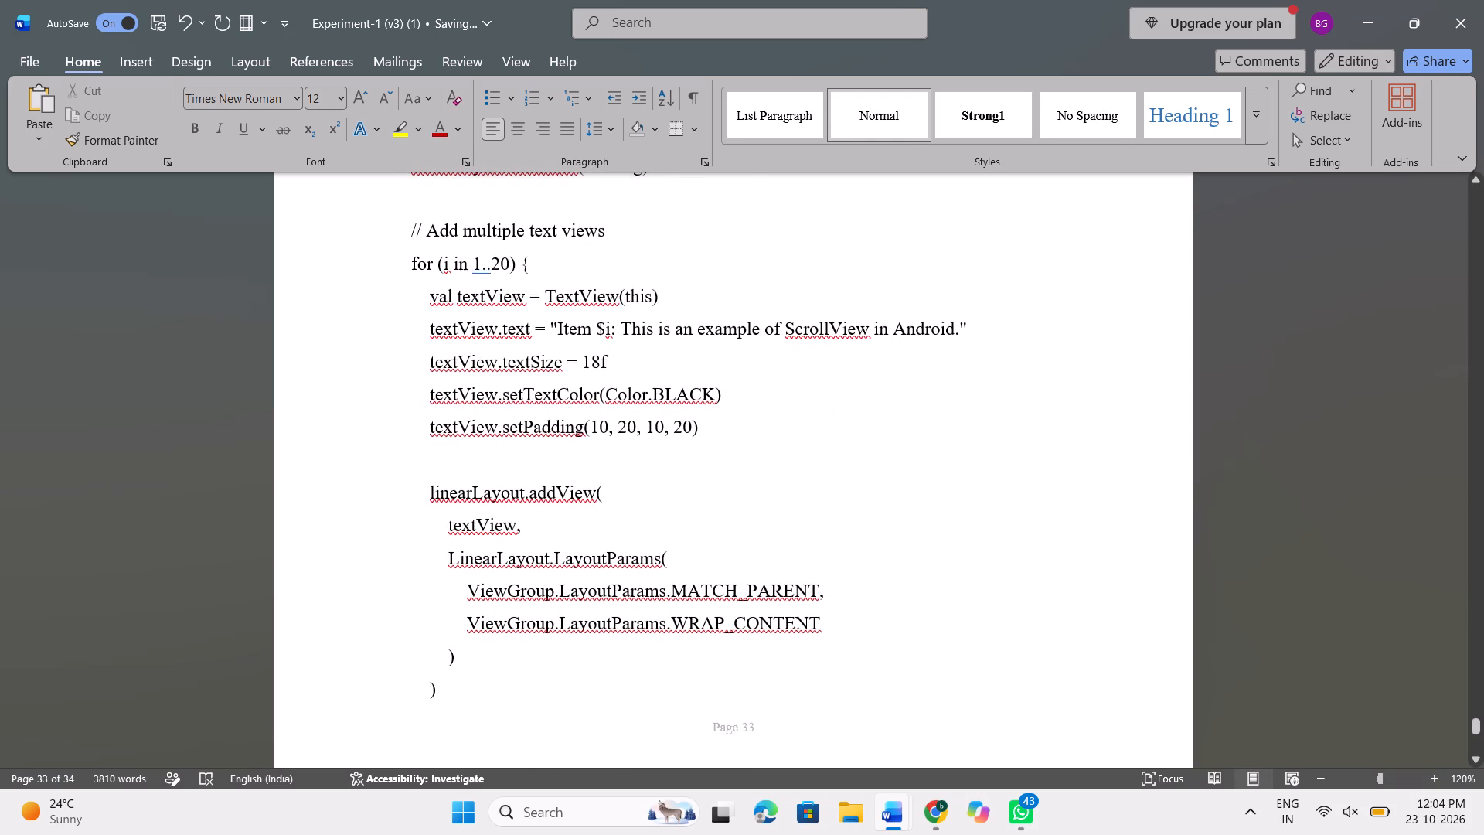
pyautogui.scroll(-2, 468, 699)
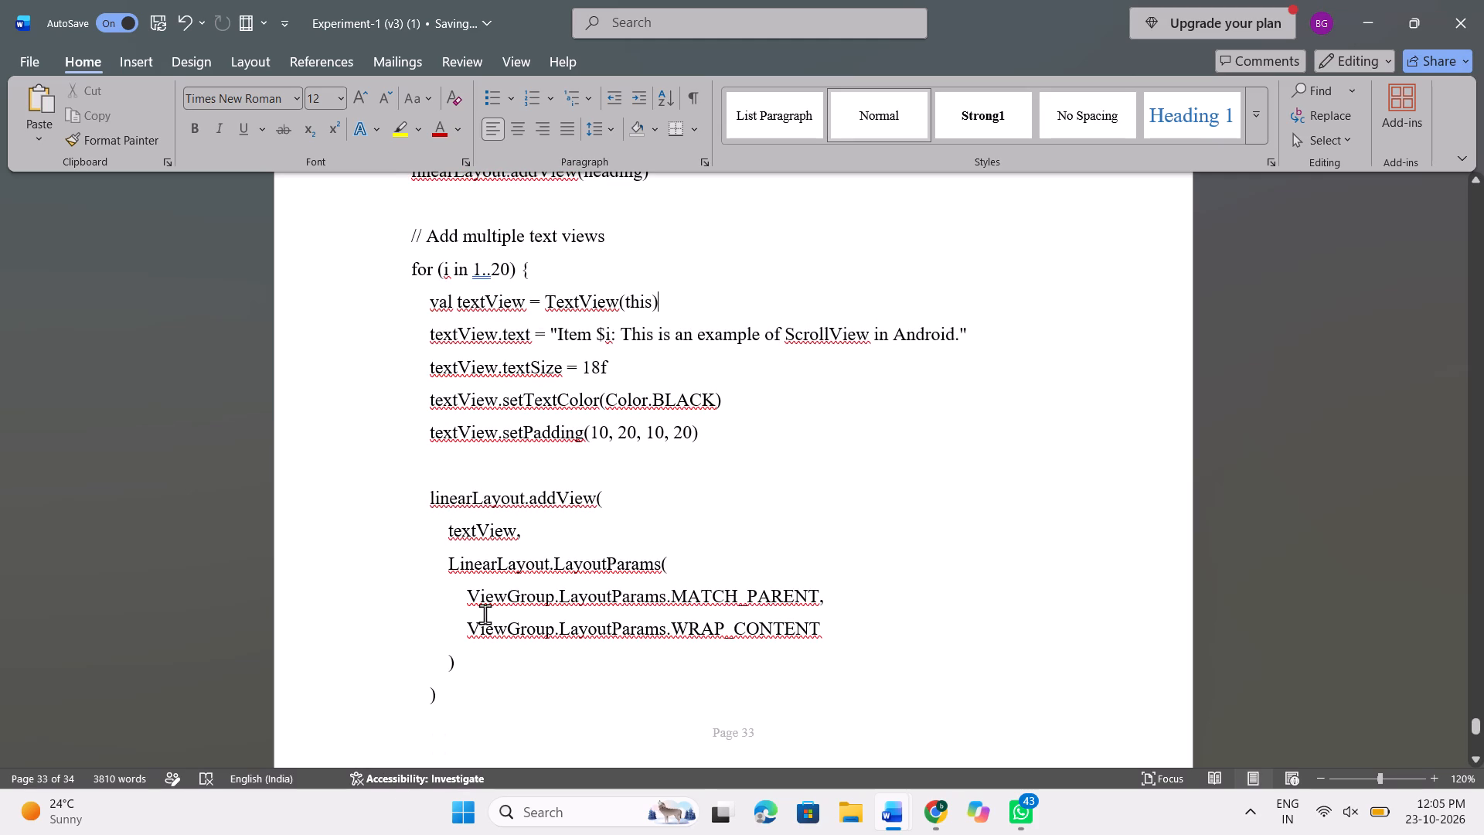
pyautogui.click(468, 462)
pyautogui.press('BackSpace')
pyautogui.press('BackSpace')
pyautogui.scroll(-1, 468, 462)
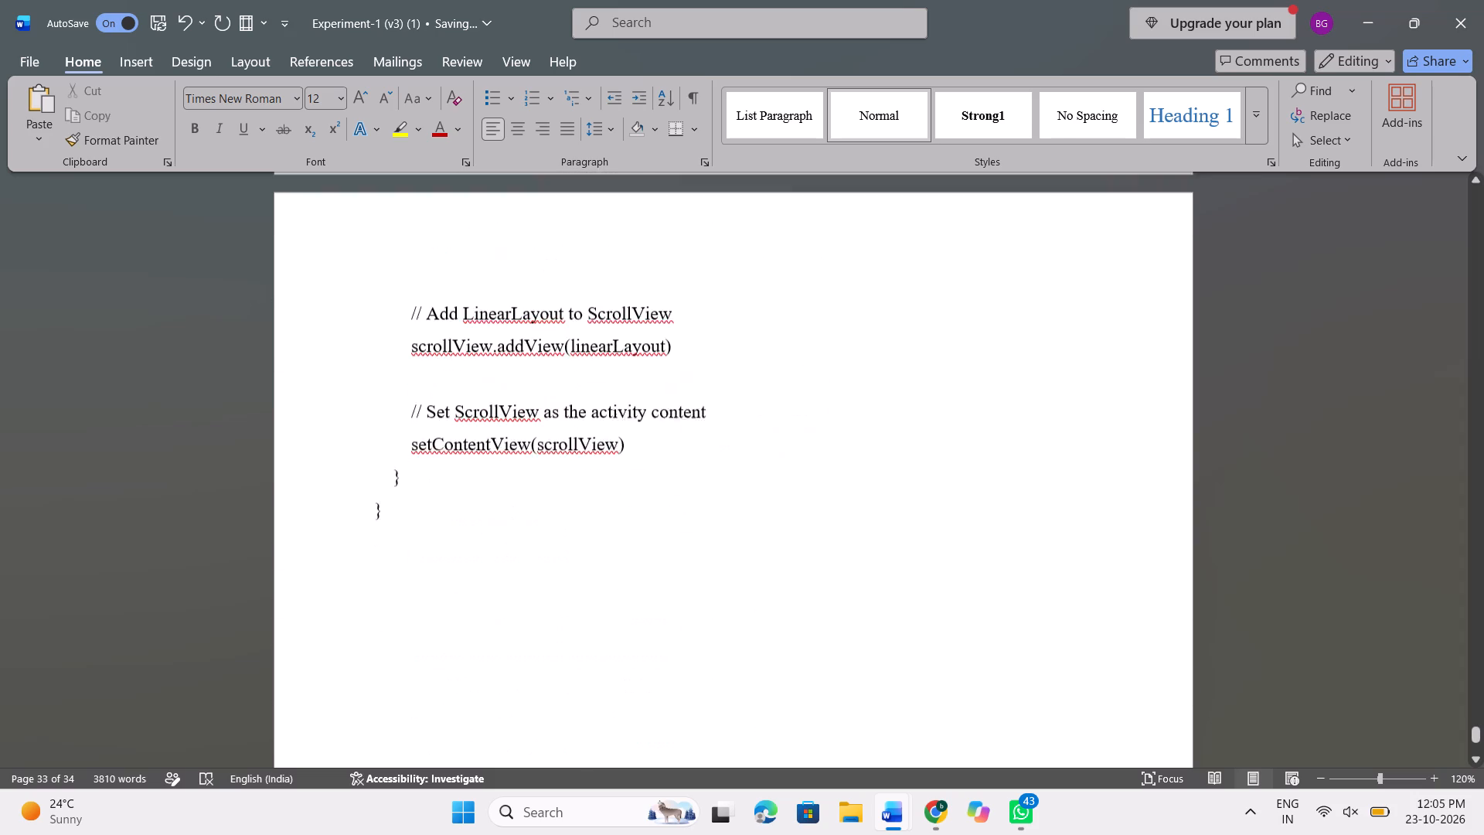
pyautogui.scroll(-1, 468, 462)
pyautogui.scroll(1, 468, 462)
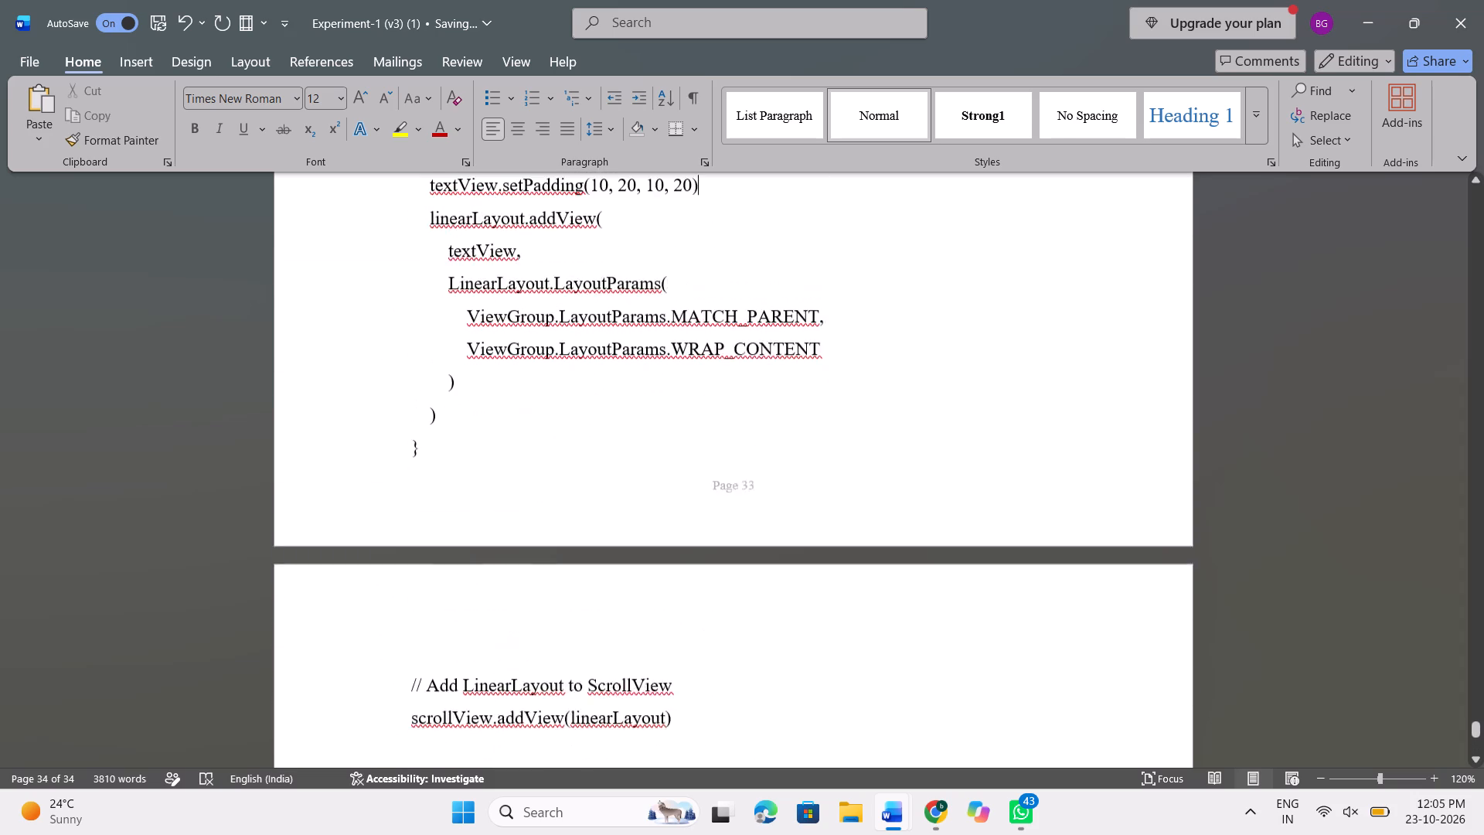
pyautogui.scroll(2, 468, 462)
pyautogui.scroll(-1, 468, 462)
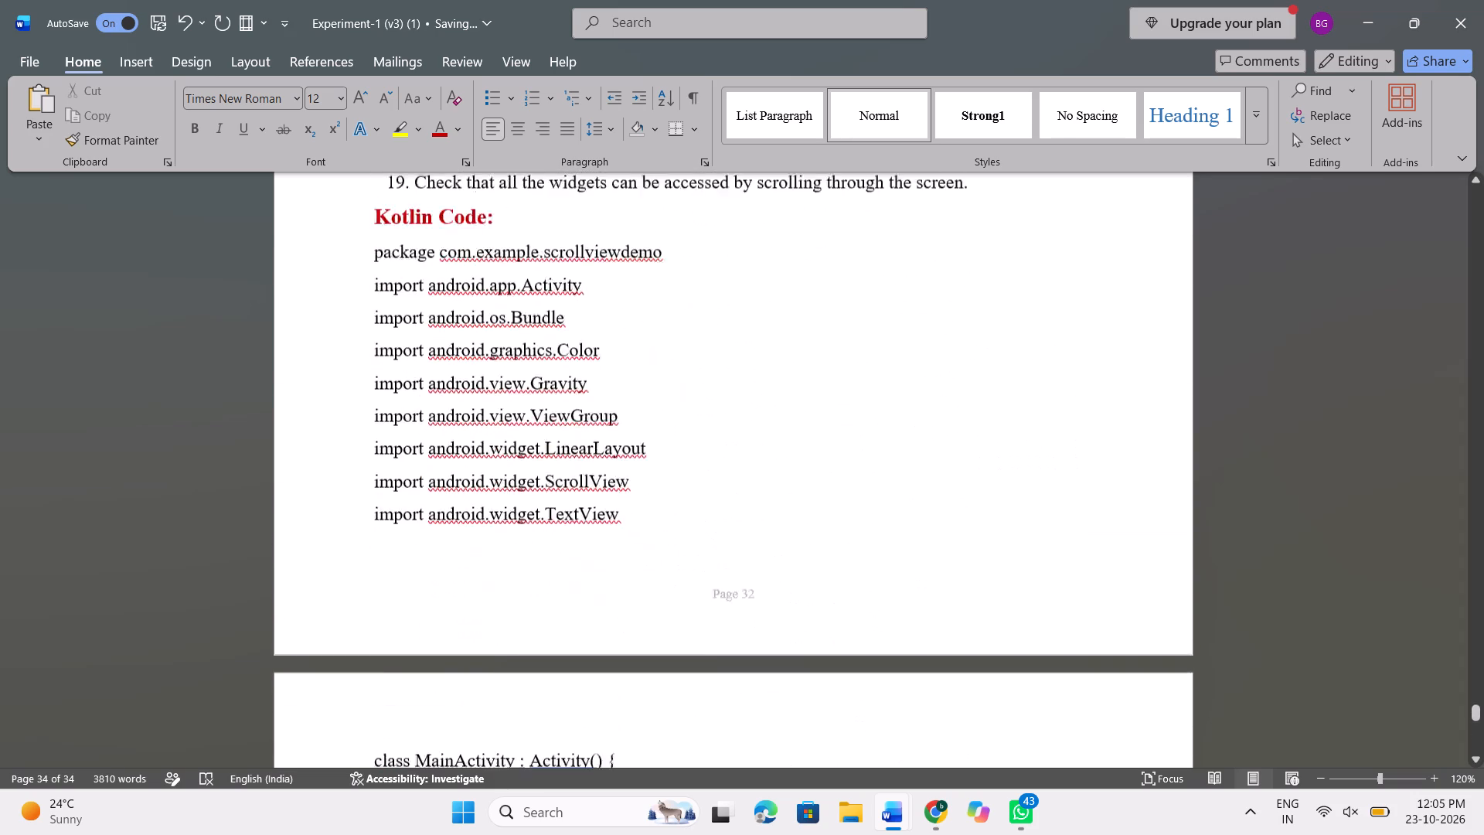
# Add a new empty line after the final closing brace of Experiment 9's Kotlin code.
pyautogui.scroll(-2, 468, 462)
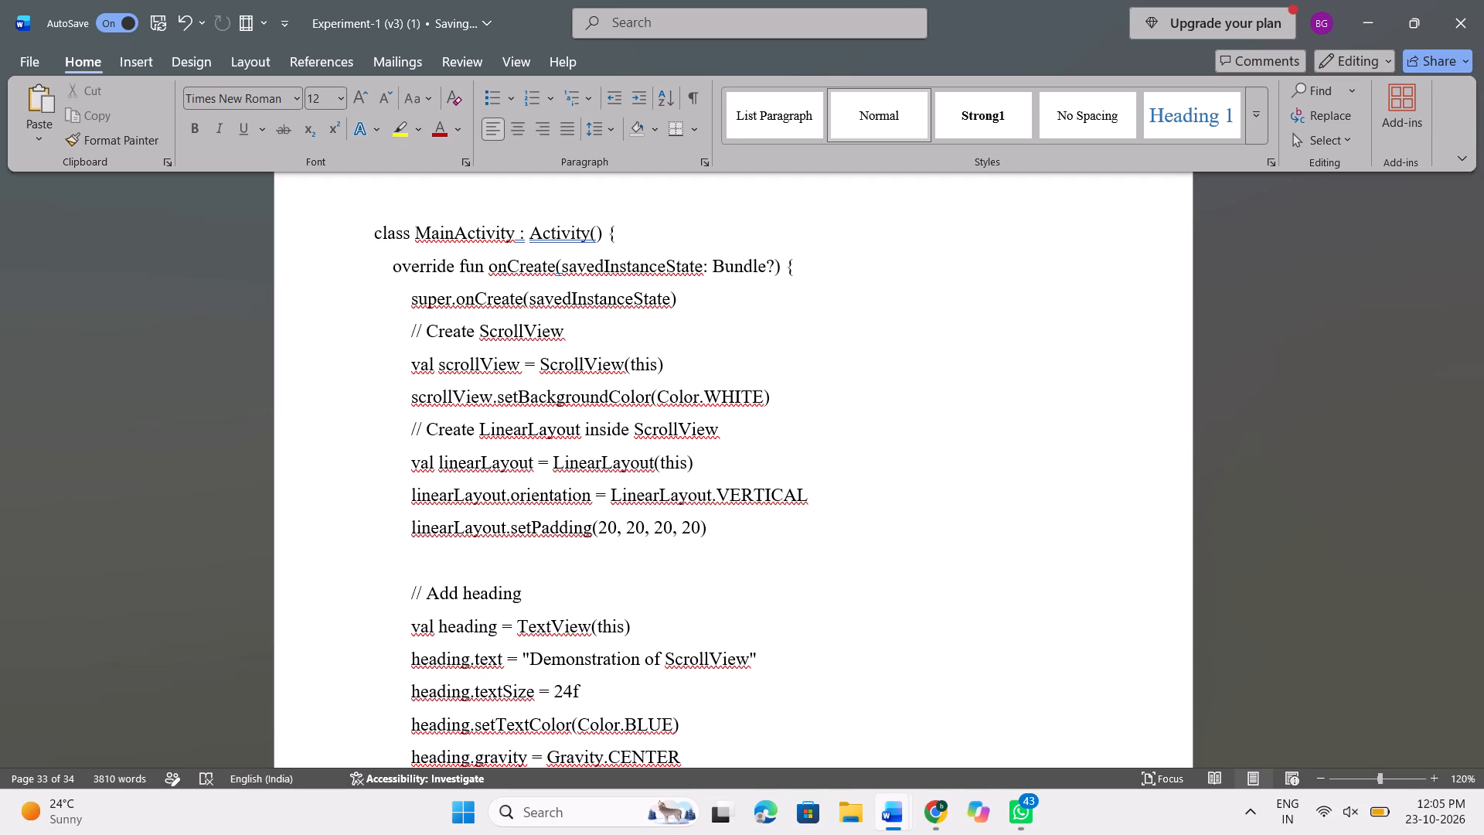
pyautogui.scroll(-3, 468, 462)
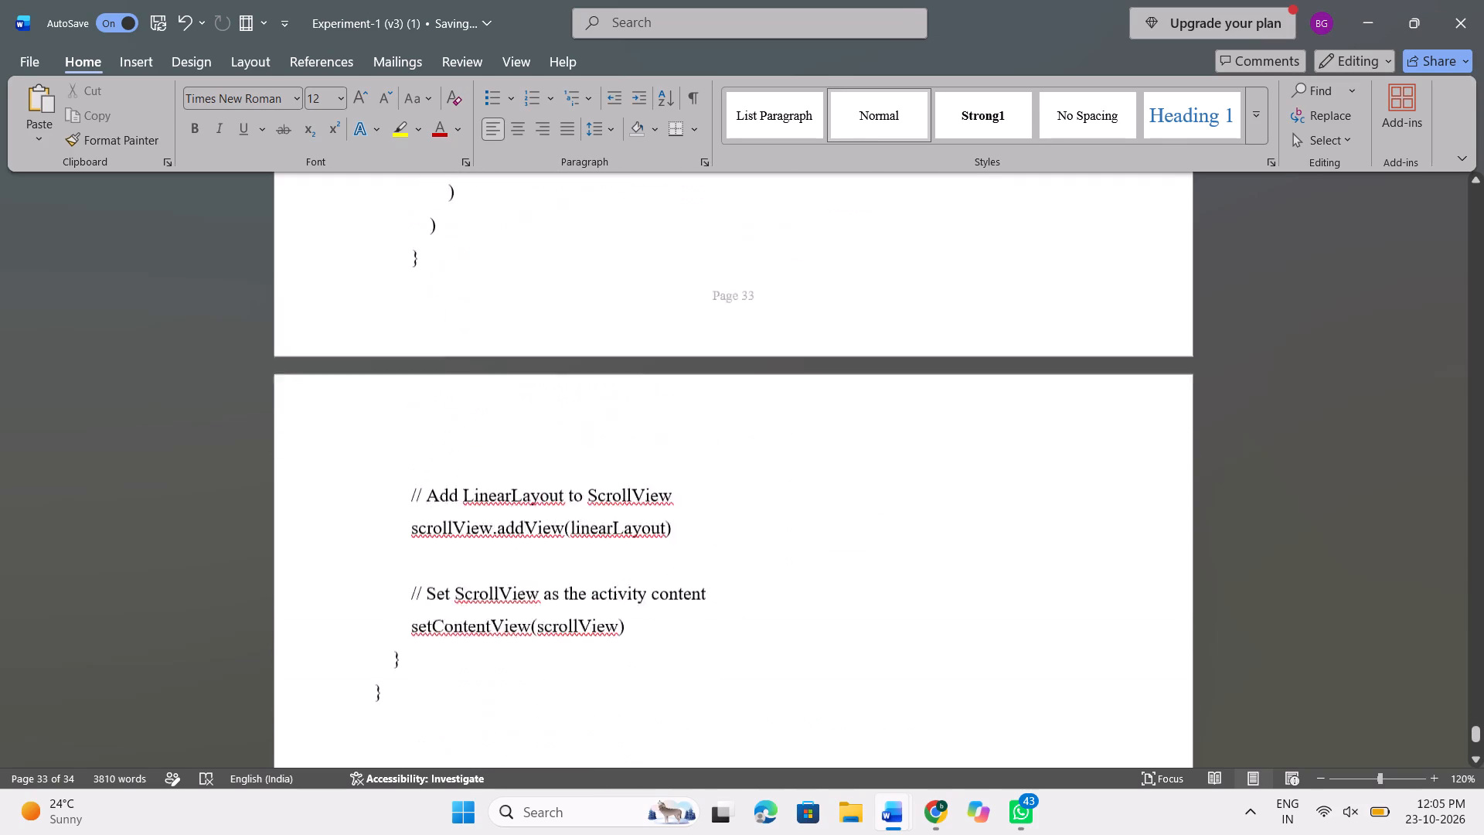
pyautogui.scroll(-1, 468, 462)
pyautogui.click(414, 271)
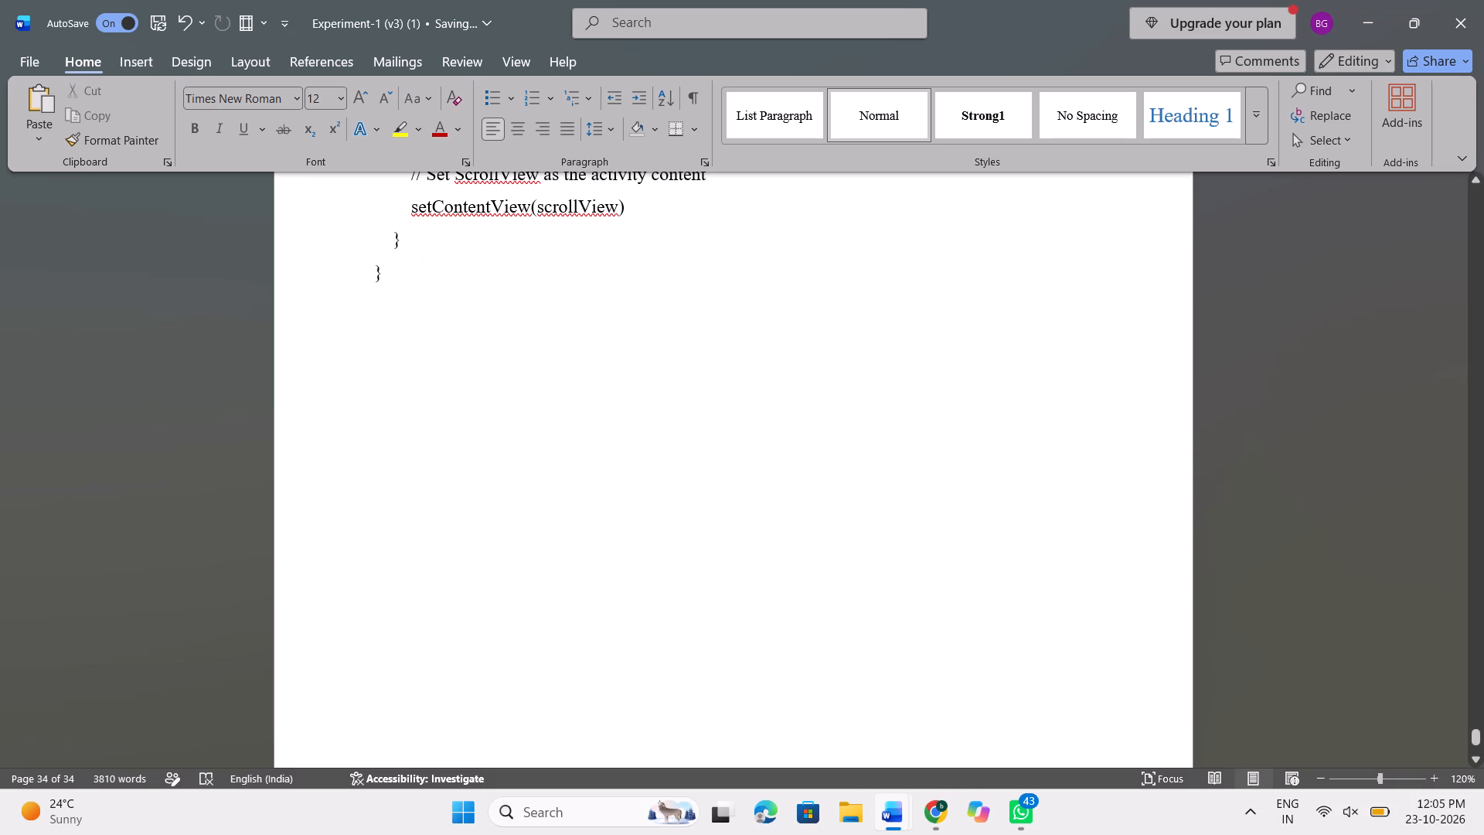
pyautogui.press('Return')
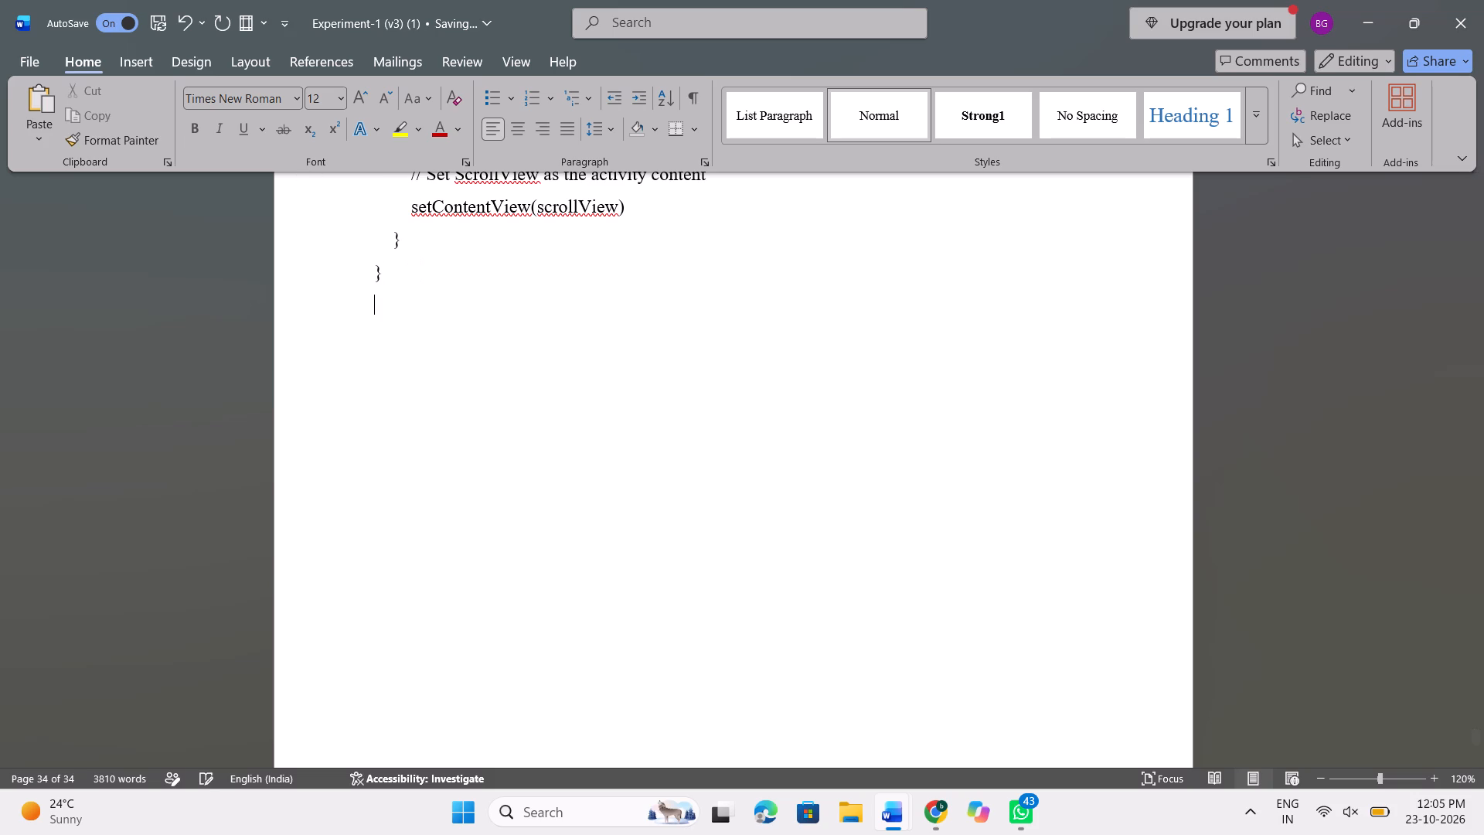